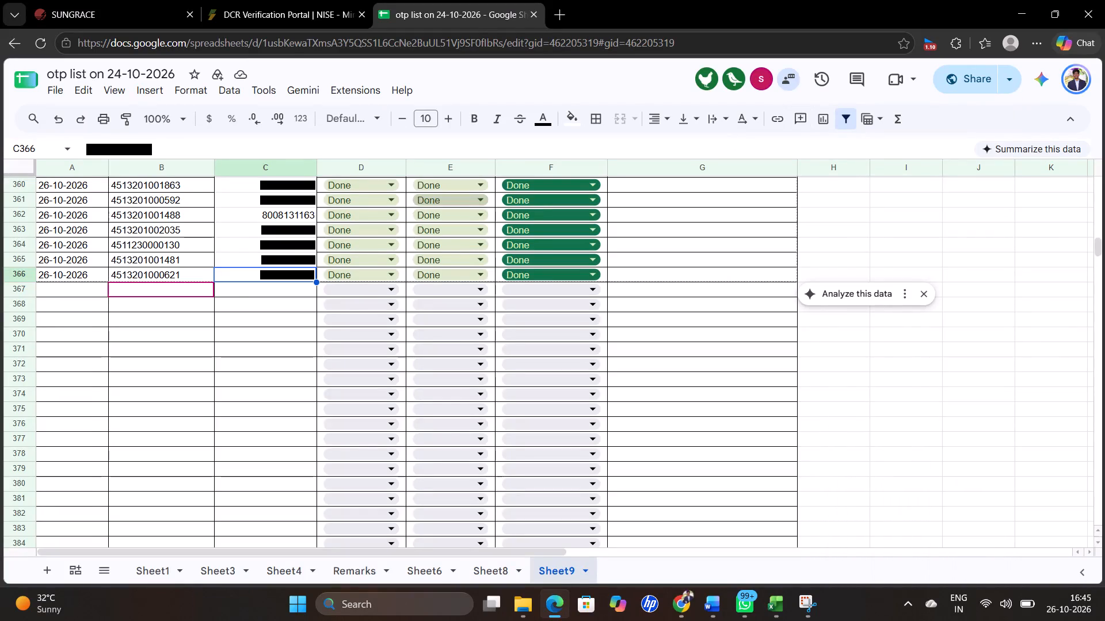
Switch to the SUNGRACE site and open the total installations list.
{"action": "left_click", "coordinate": [129, 0]}
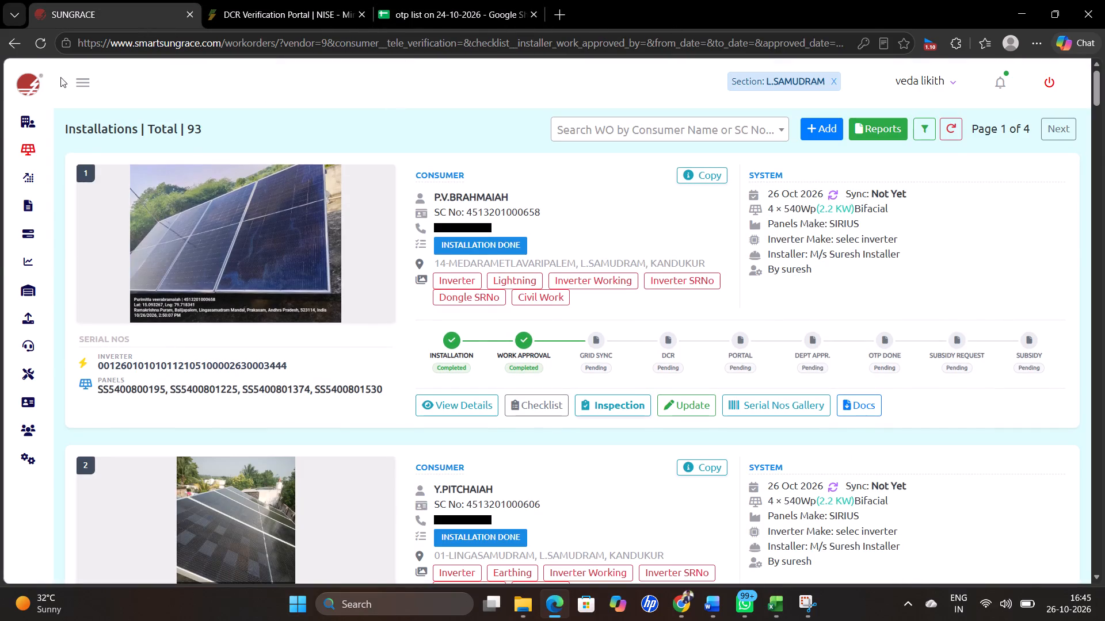
{"action": "left_click", "coordinate": [108, 179]}
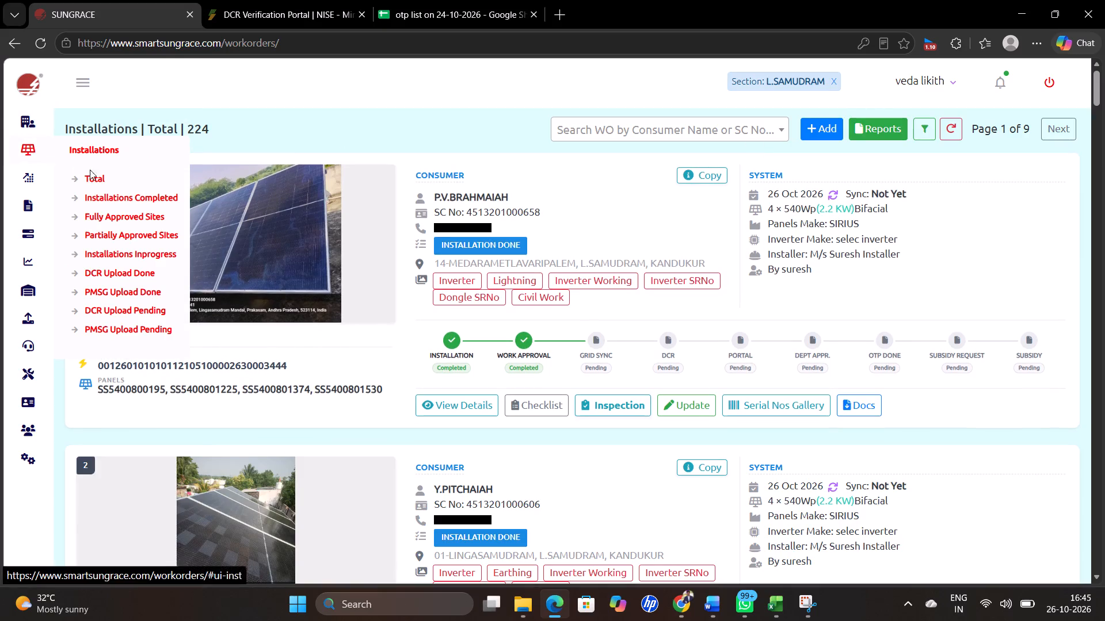
{"action": "left_click", "coordinate": [103, 178]}
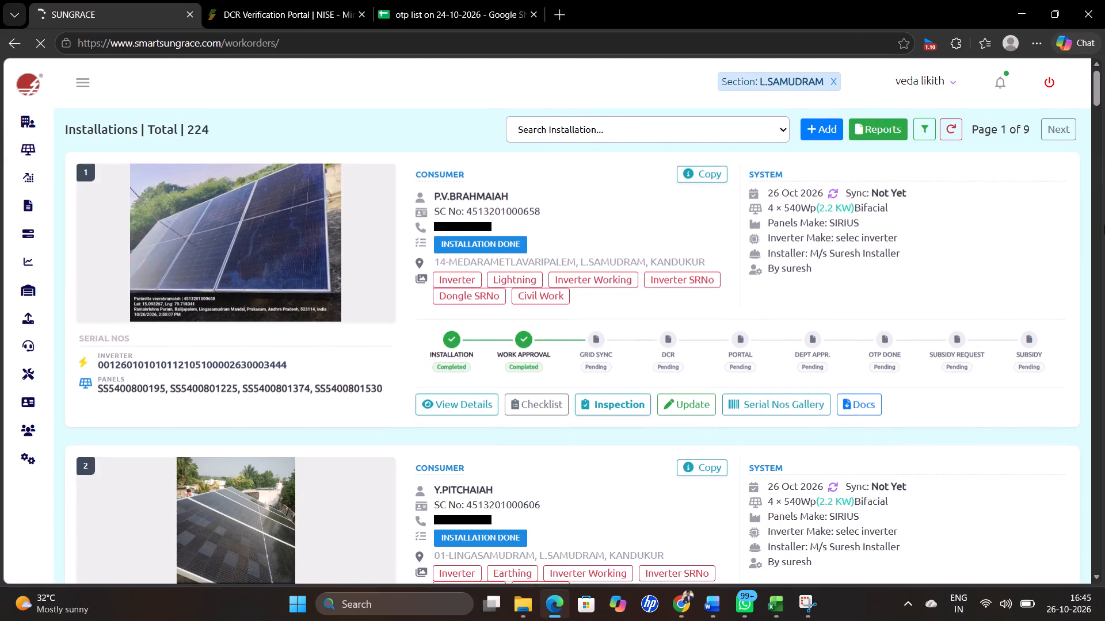
Examine the quick copy details of the first two installations in the L.SAMUDRAM section.
{"action": "scroll", "coordinate": [519, 342], "scroll_direction": "down", "scroll_amount": 5}
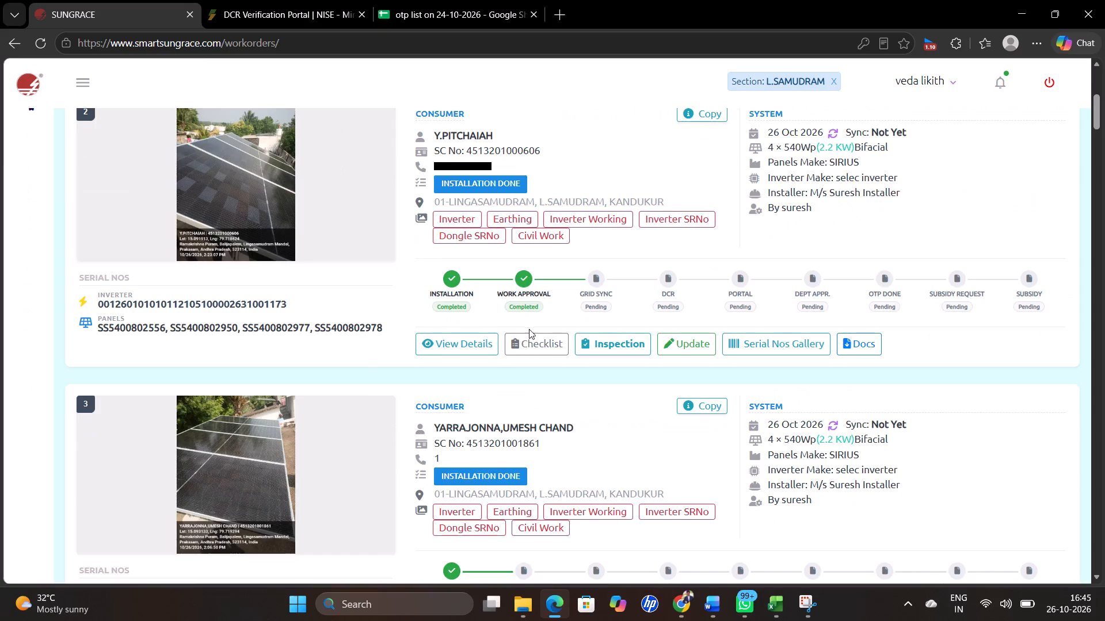
{"action": "scroll", "coordinate": [530, 328], "scroll_direction": "up", "scroll_amount": 9}
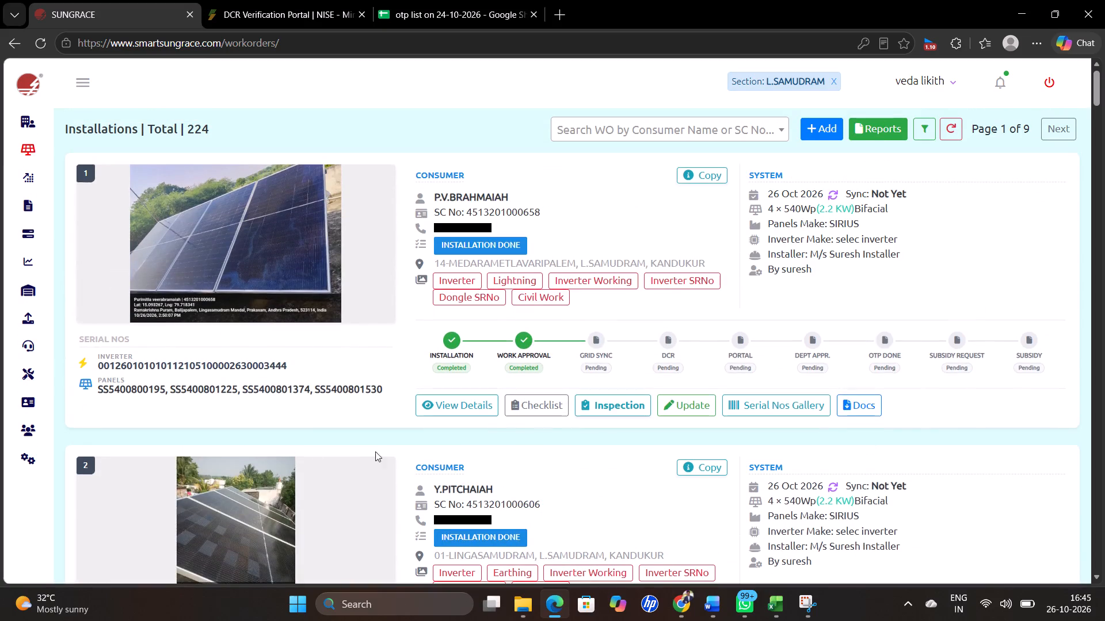
{"action": "left_click", "coordinate": [704, 172]}
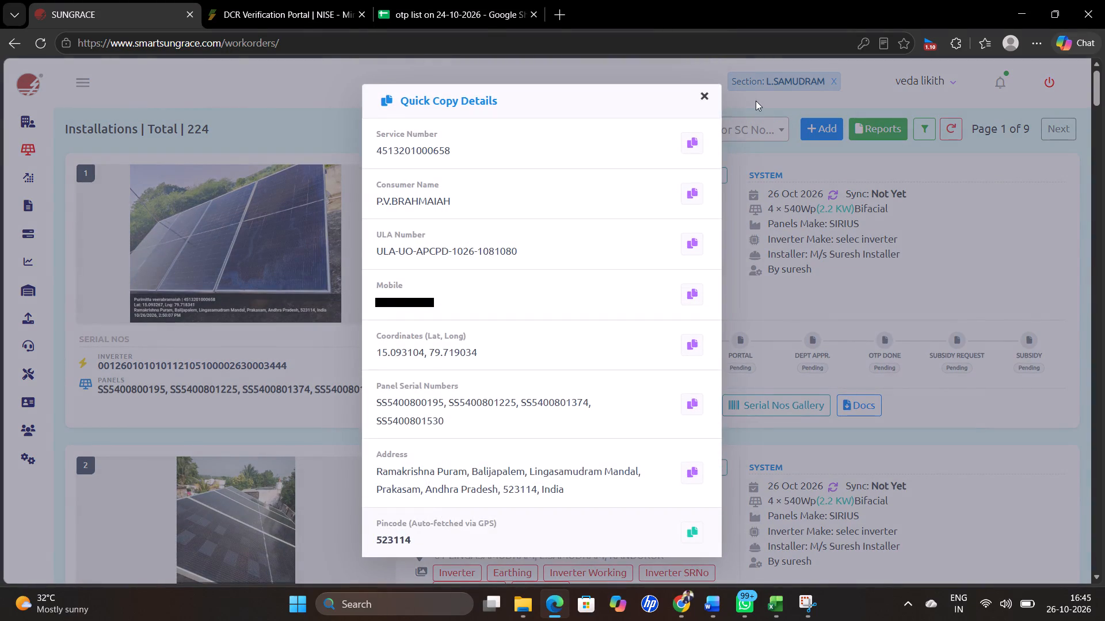
{"action": "left_click", "coordinate": [696, 91]}
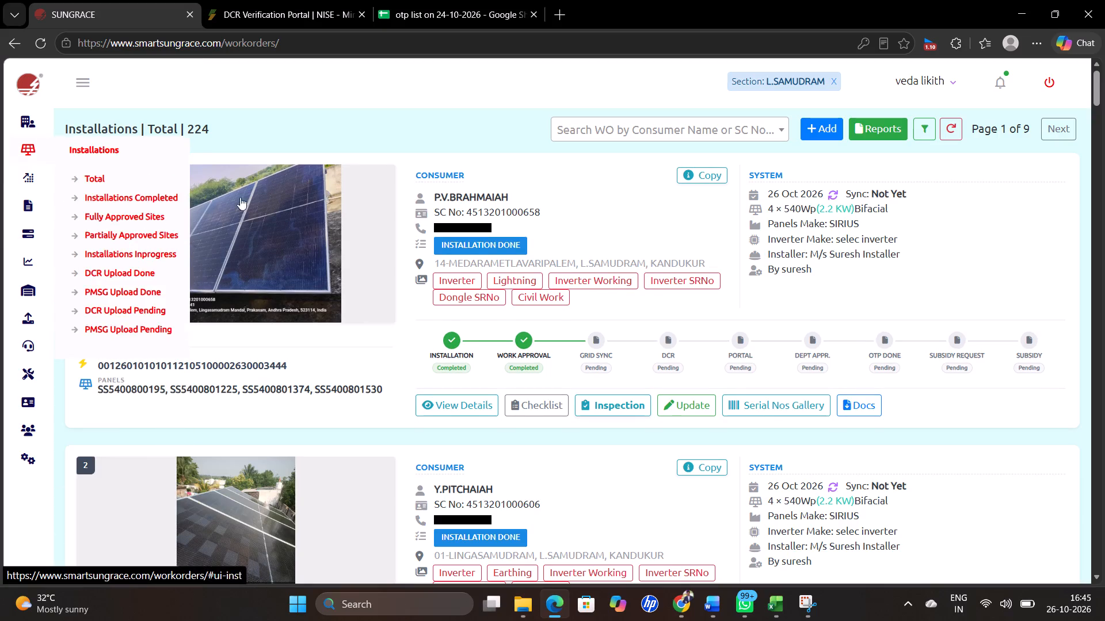
{"action": "scroll", "coordinate": [747, 270], "scroll_direction": "down", "scroll_amount": 3}
{"action": "scroll", "coordinate": [766, 269], "scroll_direction": "up", "scroll_amount": 6}
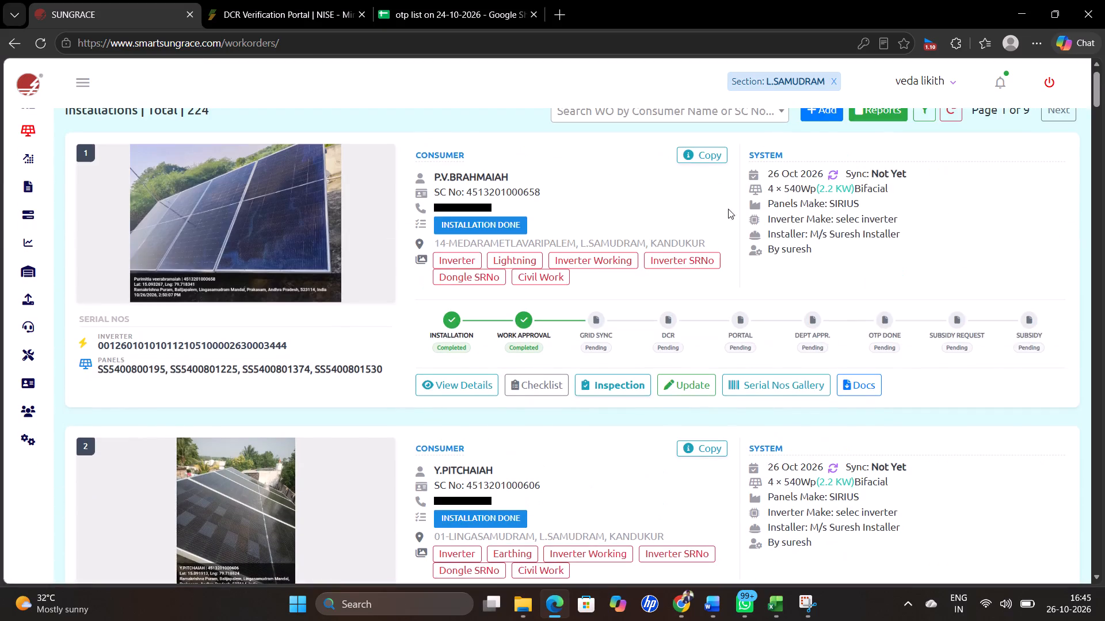
{"action": "scroll", "coordinate": [715, 367], "scroll_direction": "down", "scroll_amount": 3}
{"action": "left_click", "coordinate": [689, 244]}
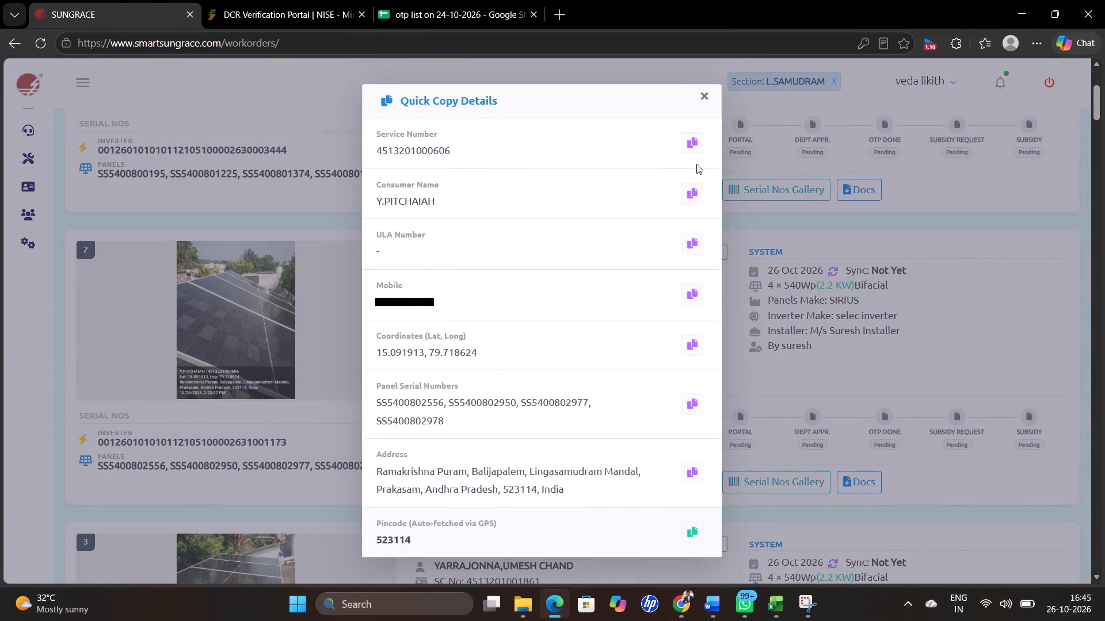
{"action": "left_click", "coordinate": [704, 92]}
{"action": "scroll", "coordinate": [657, 184], "scroll_direction": "up", "scroll_amount": 6}
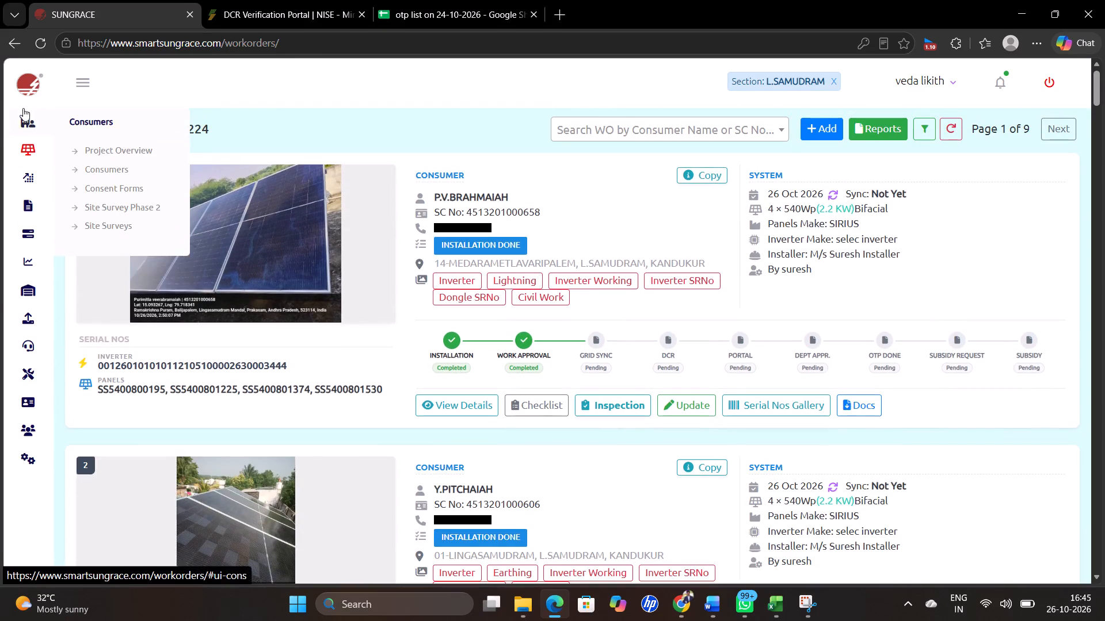
Reopen the total installations list and clear the L.SAMUDRAM section filter so it covers all areas.
{"action": "left_click", "coordinate": [82, 176]}
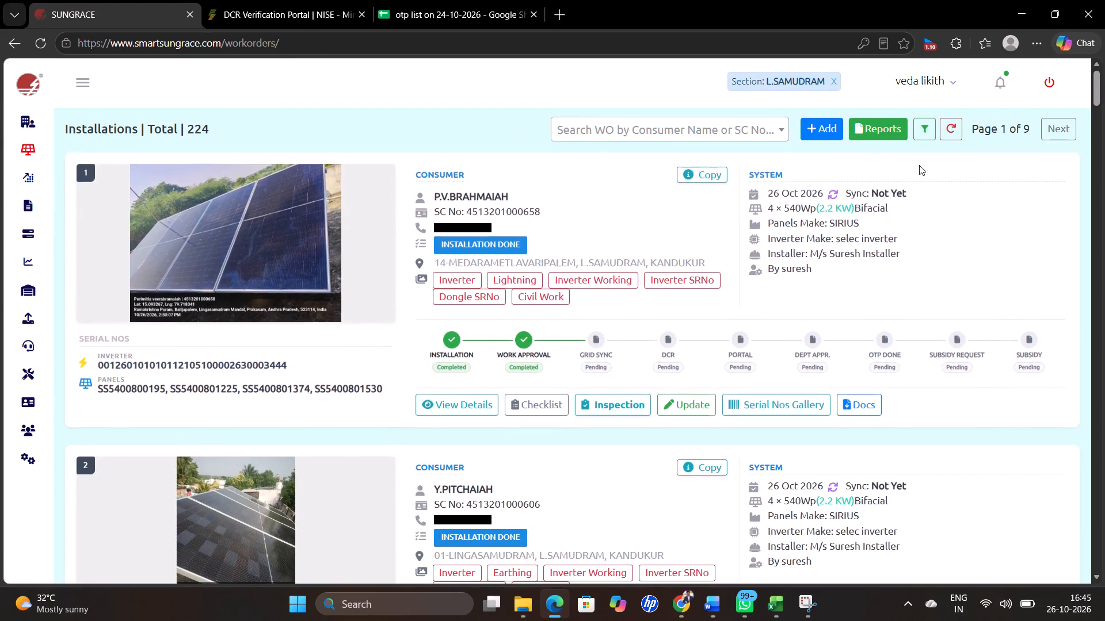
{"action": "left_click", "coordinate": [929, 138]}
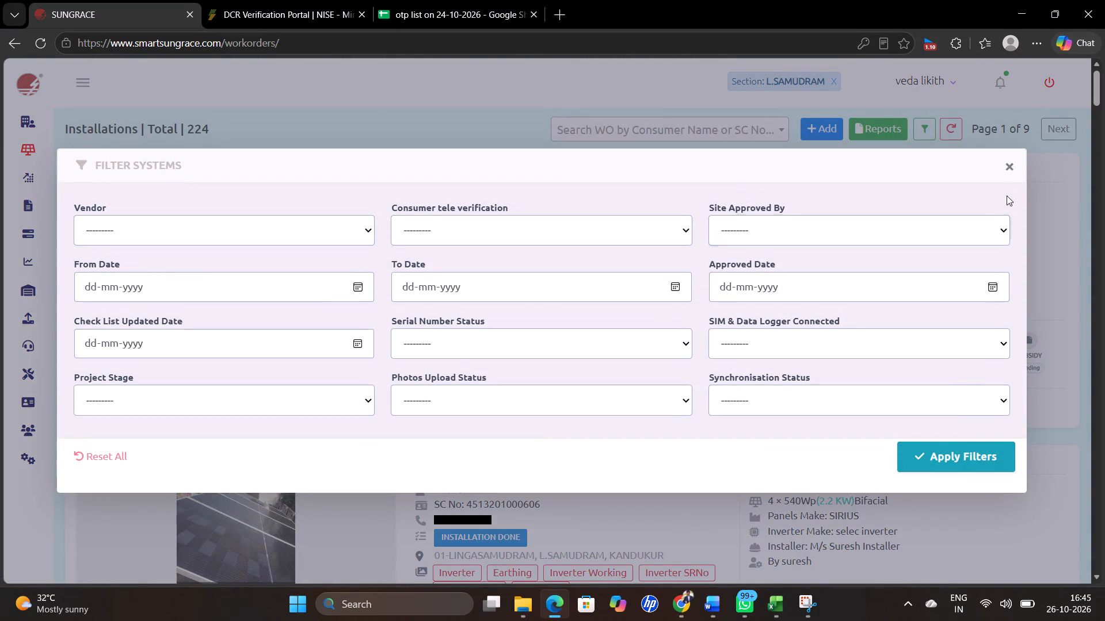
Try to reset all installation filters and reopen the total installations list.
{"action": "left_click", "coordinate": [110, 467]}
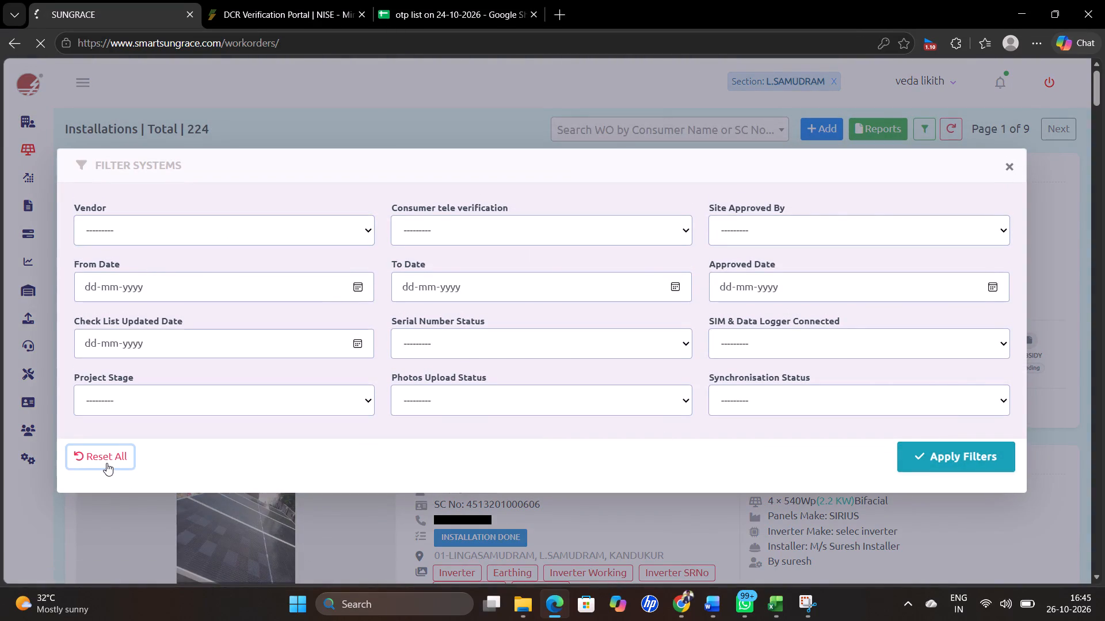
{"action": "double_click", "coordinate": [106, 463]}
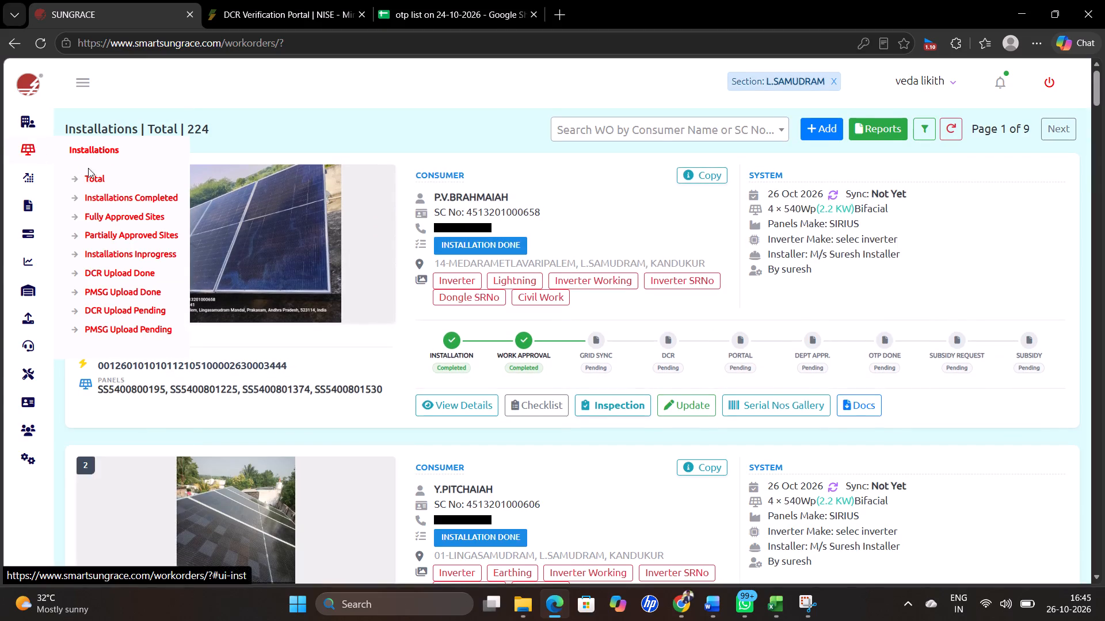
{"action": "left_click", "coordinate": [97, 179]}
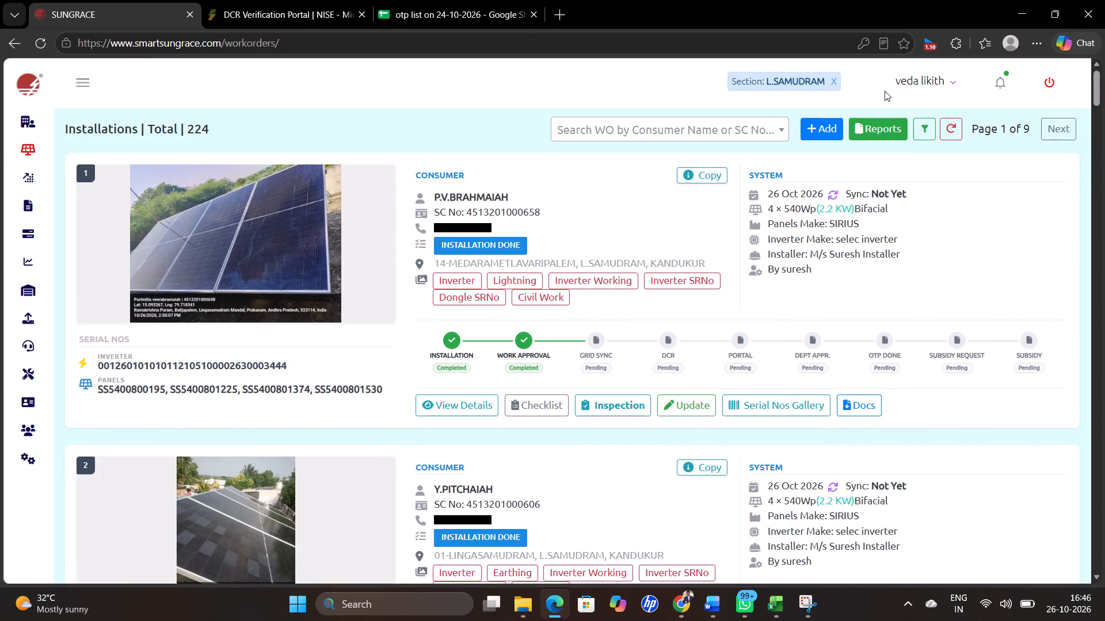
Go back through the previously visited pages to reach the total installations list without the L.SAMUDRAM section filter.
{"action": "left_click", "coordinate": [21, 44]}
{"action": "left_click", "coordinate": [21, 44]}
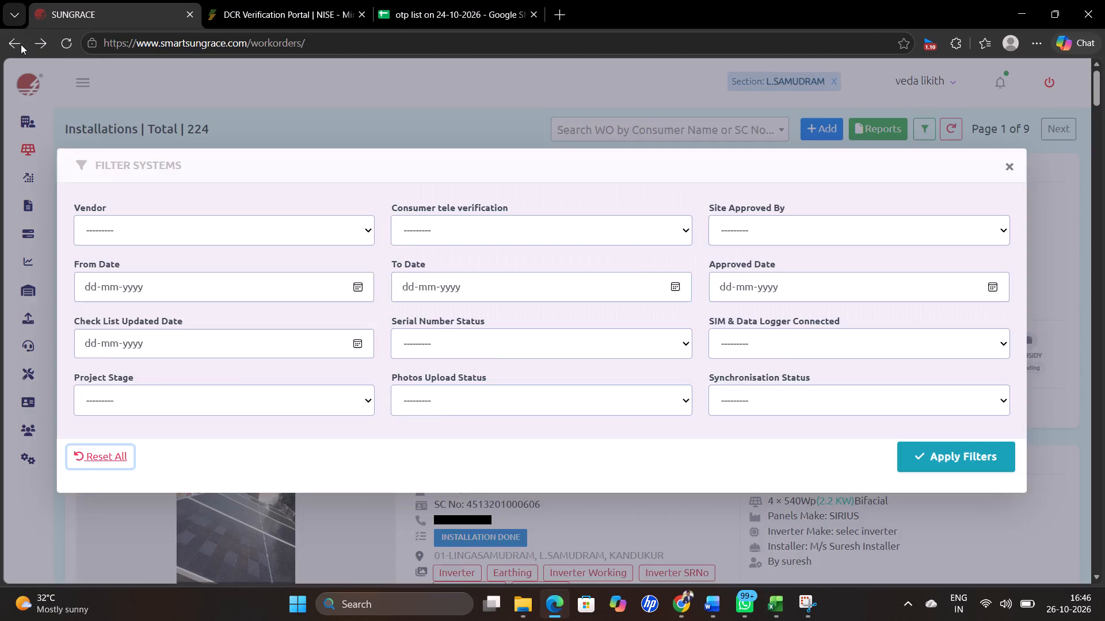
{"action": "left_click", "coordinate": [21, 44]}
{"action": "double_click", "coordinate": [21, 44]}
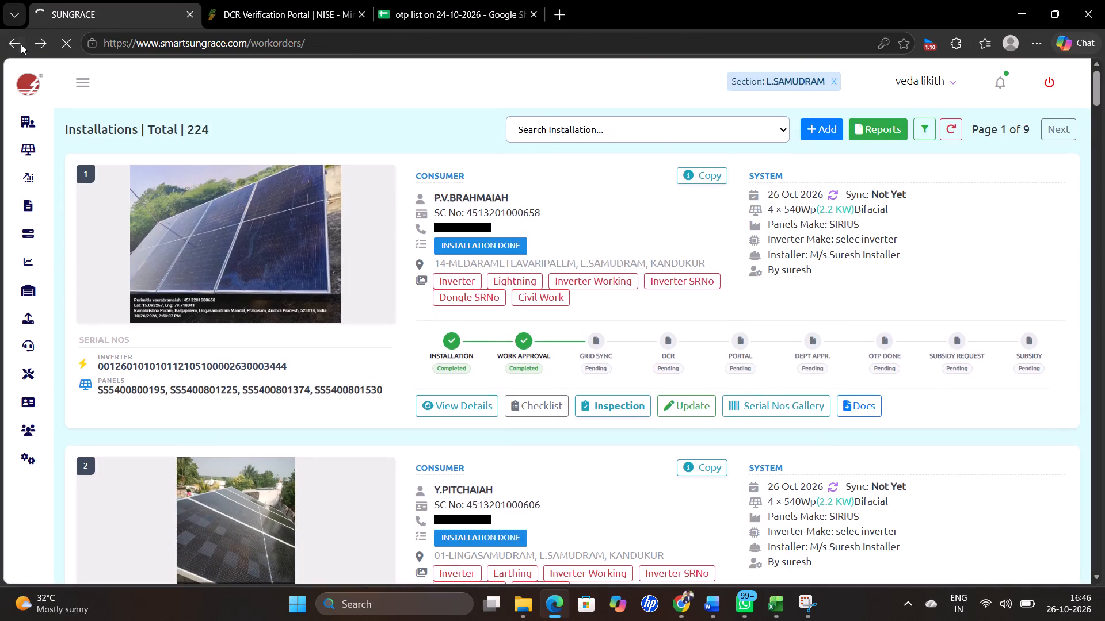
{"action": "left_click", "coordinate": [21, 44]}
{"action": "left_click", "coordinate": [21, 44]}
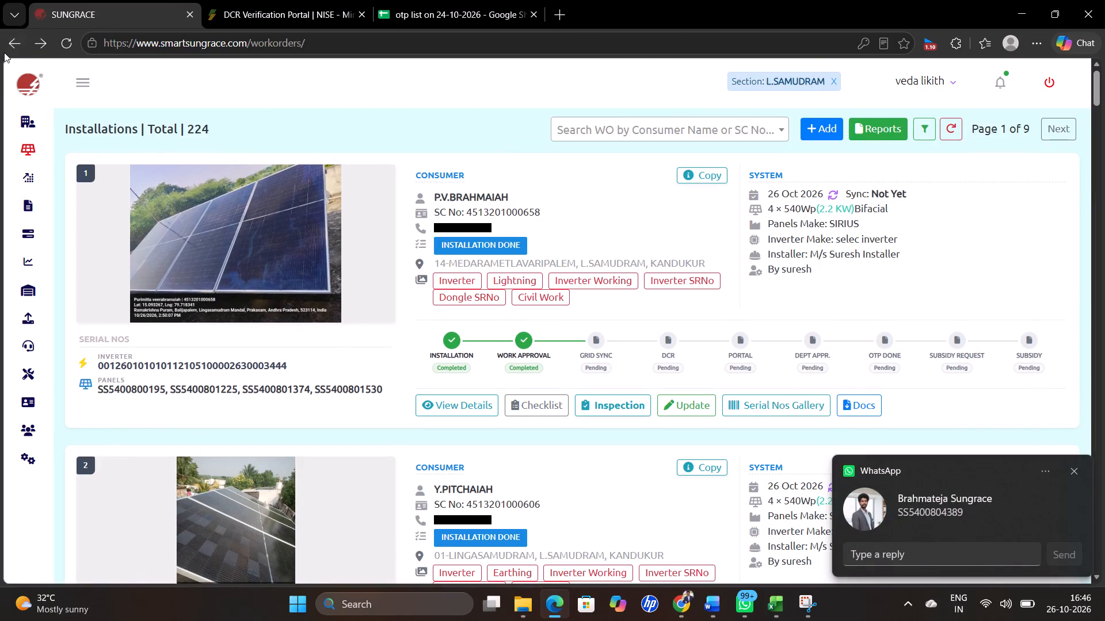
{"action": "left_click", "coordinate": [5, 51]}
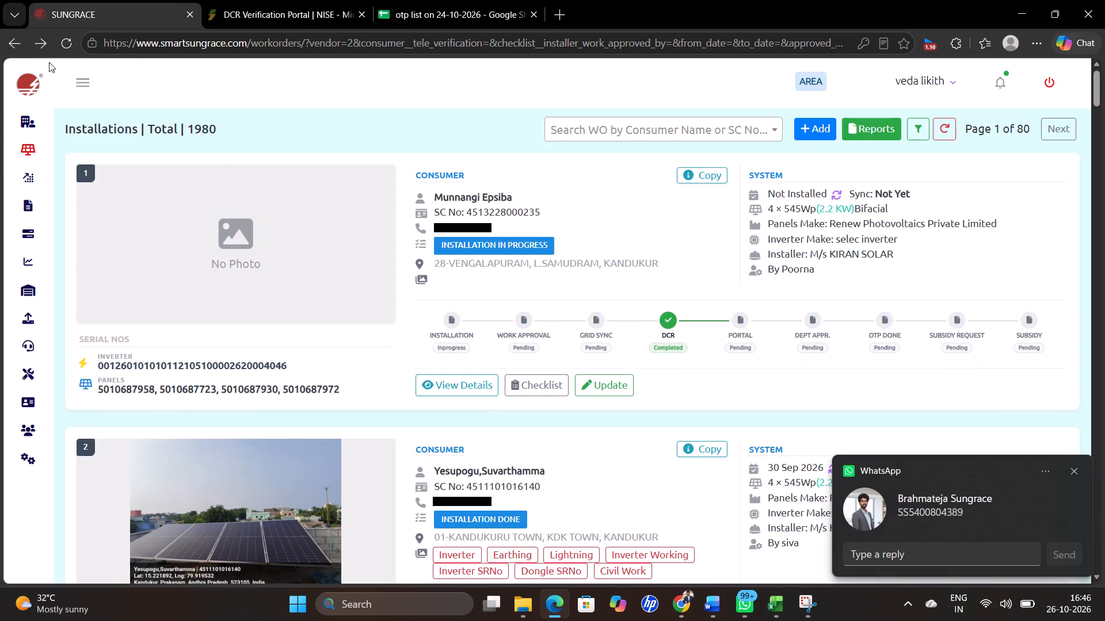
{"action": "left_click", "coordinate": [19, 49]}
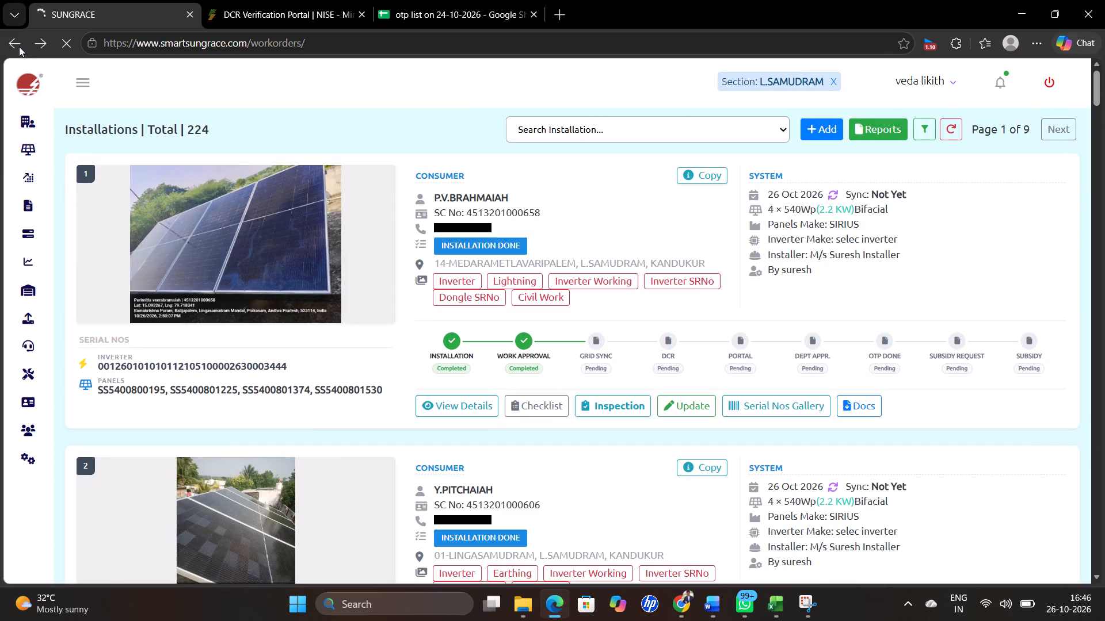
{"action": "double_click", "coordinate": [17, 43]}
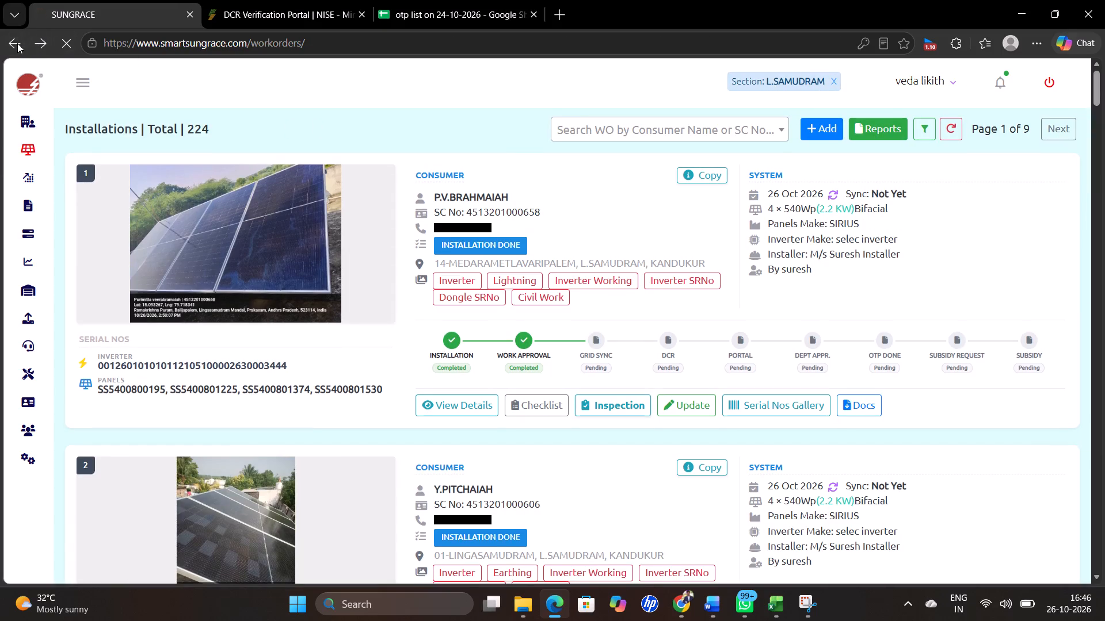
{"action": "triple_click", "coordinate": [17, 44]}
{"action": "double_click", "coordinate": [17, 44]}
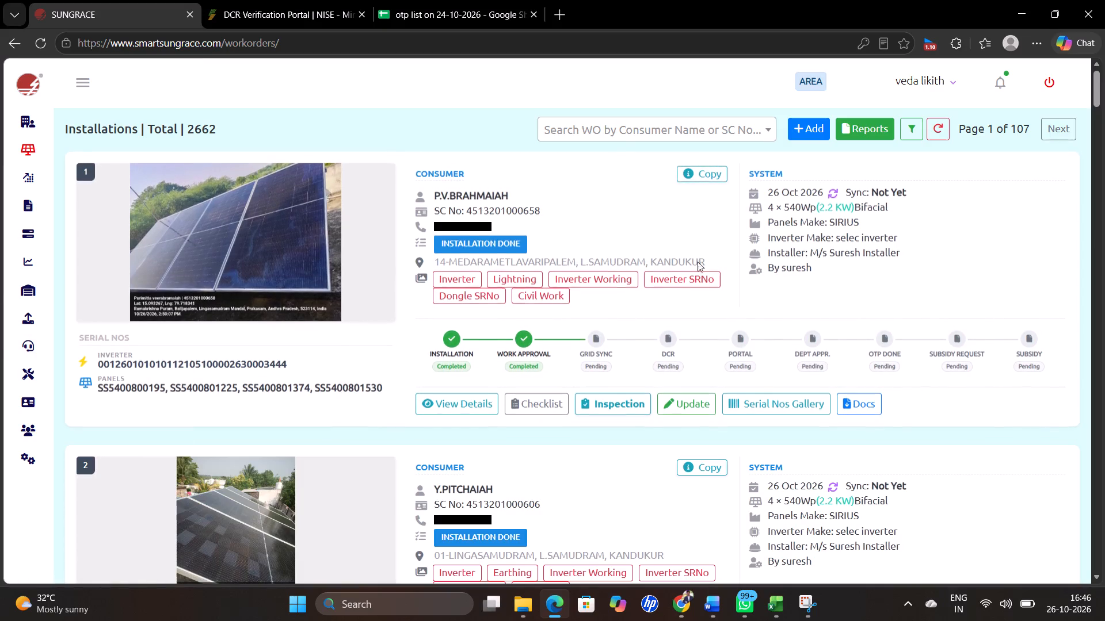
Examine the quick copy details of the first two installations in the all-areas list, including their ULA number and panel serial numbers.
{"action": "left_click", "coordinate": [695, 165]}
{"action": "left_click", "coordinate": [711, 178]}
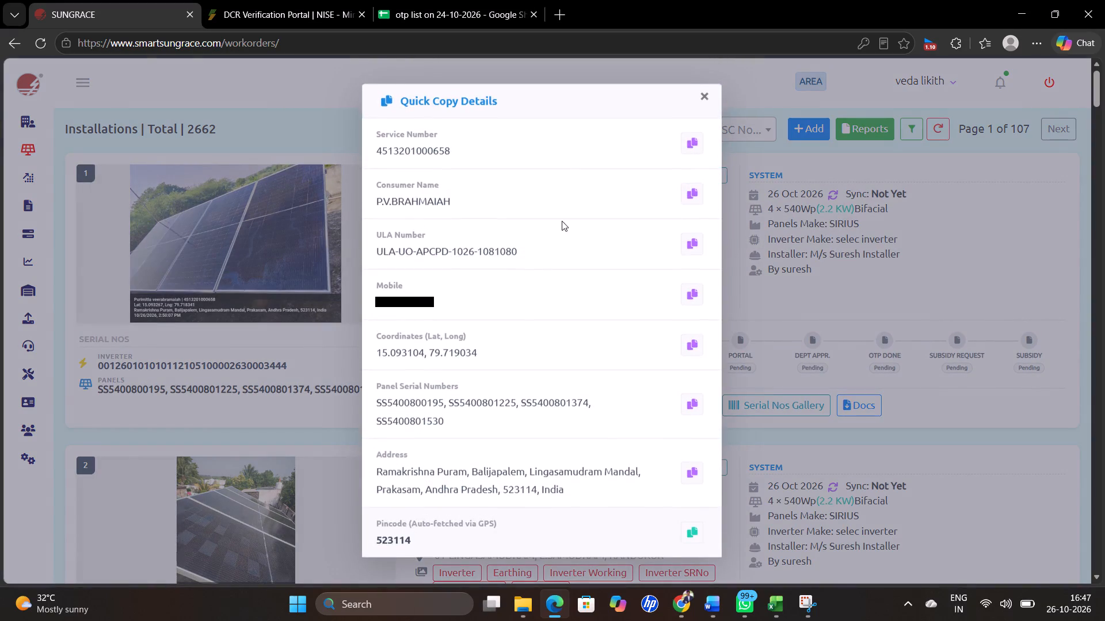
{"action": "left_click", "coordinate": [704, 98]}
{"action": "scroll", "coordinate": [710, 186], "scroll_direction": "down", "scroll_amount": 3}
{"action": "left_click", "coordinate": [683, 239]}
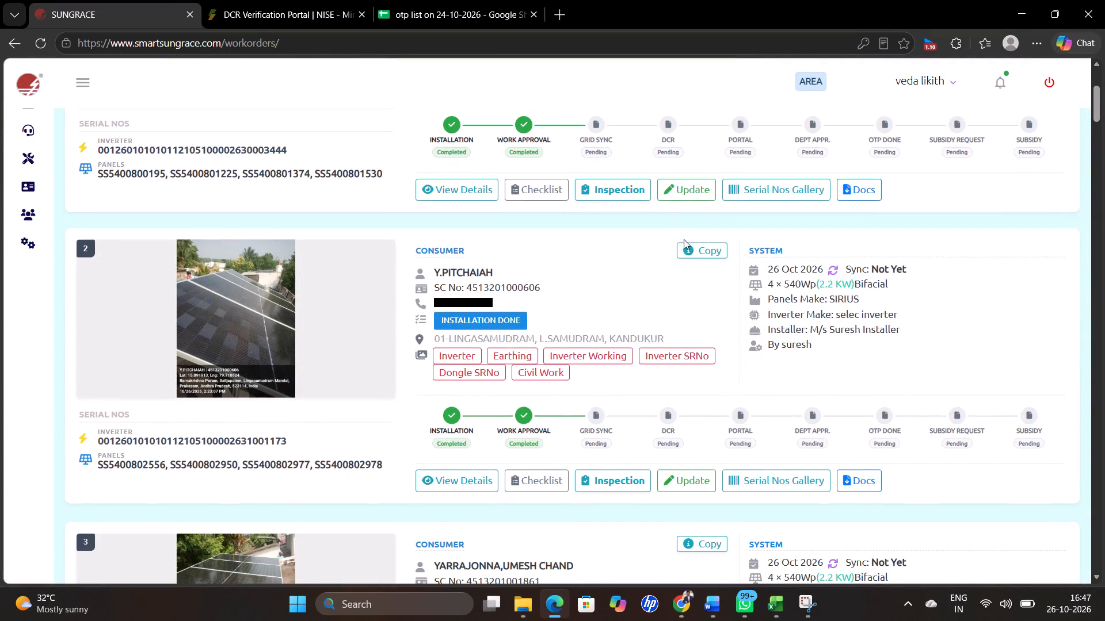
{"action": "left_click", "coordinate": [704, 249]}
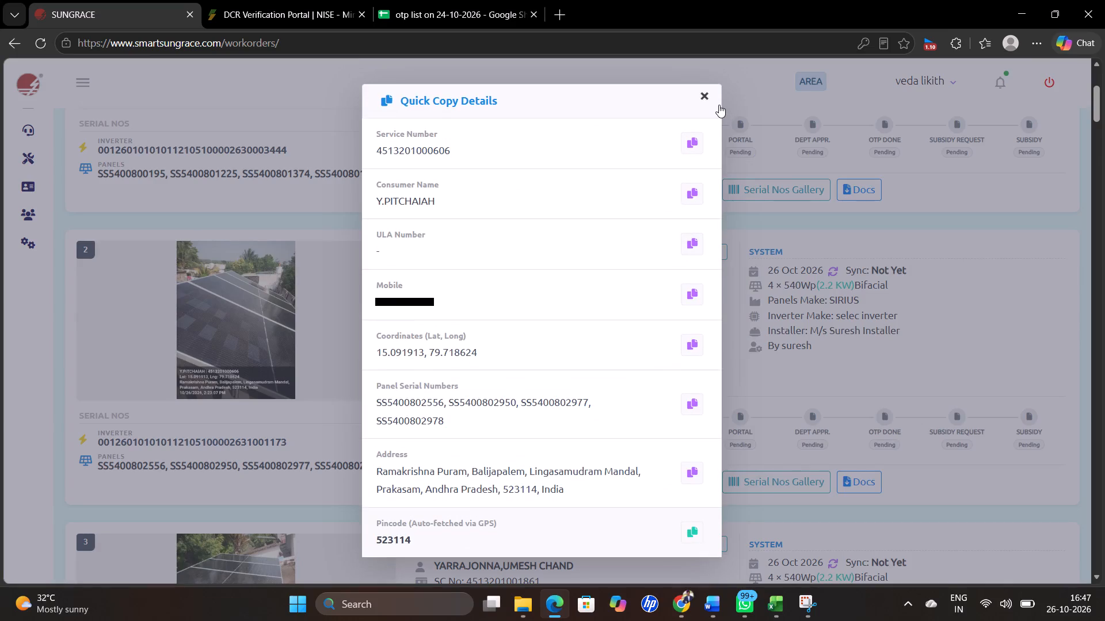
{"action": "left_click", "coordinate": [719, 105]}
{"action": "scroll", "coordinate": [691, 154], "scroll_direction": "up", "scroll_amount": 5}
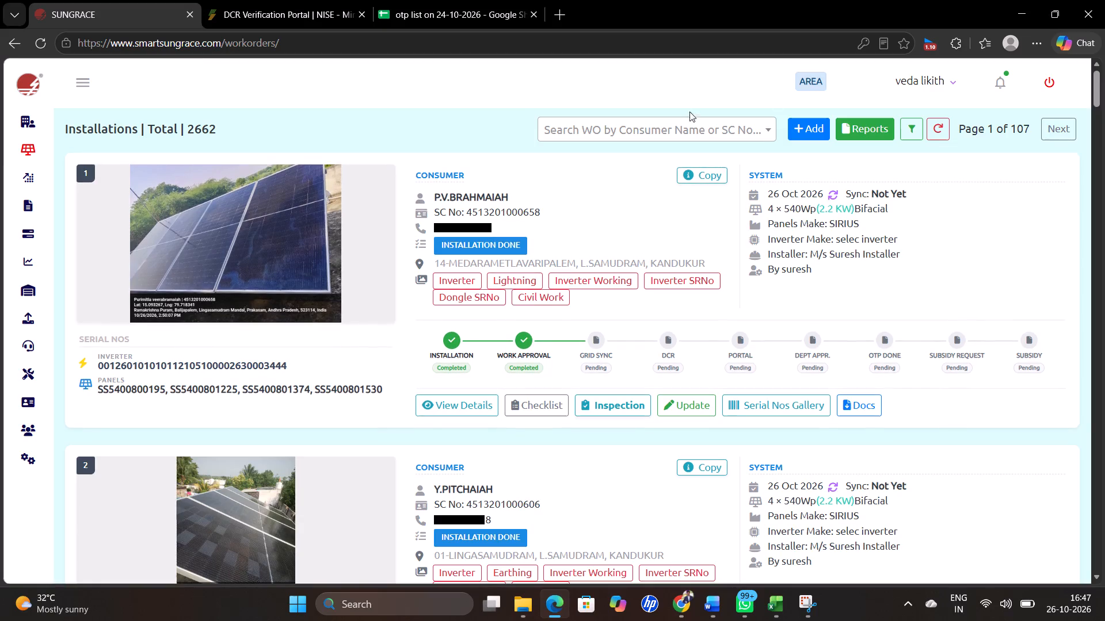
Check that the DCR Verification Portal is open and bring up the first SUNGRACE installation's quick copy details.
{"action": "left_click", "coordinate": [287, 17]}
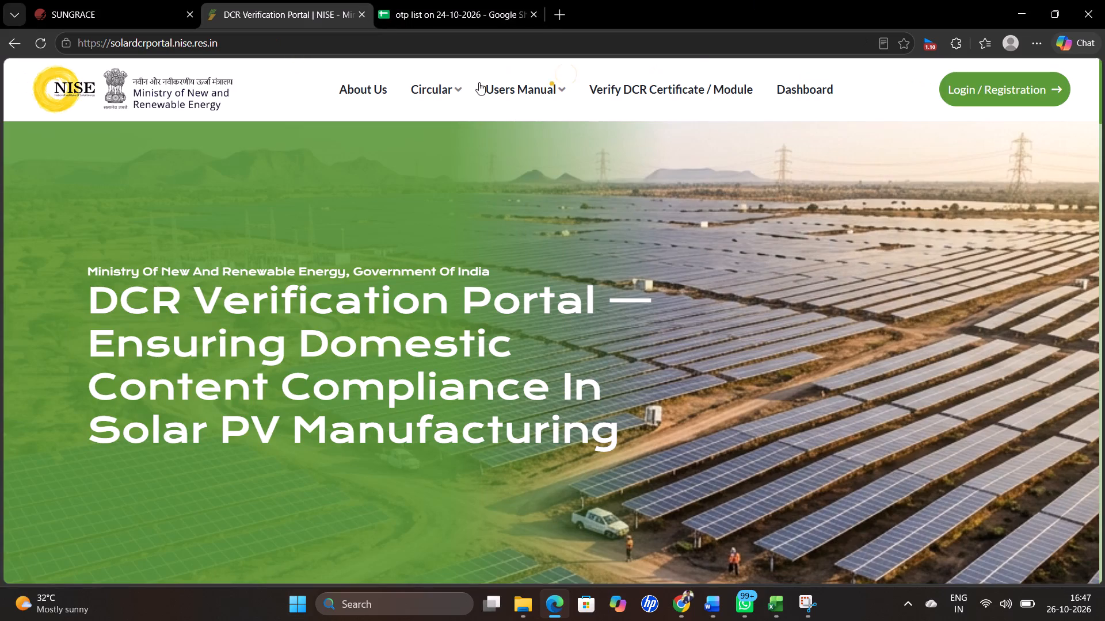
{"action": "left_click", "coordinate": [117, 12]}
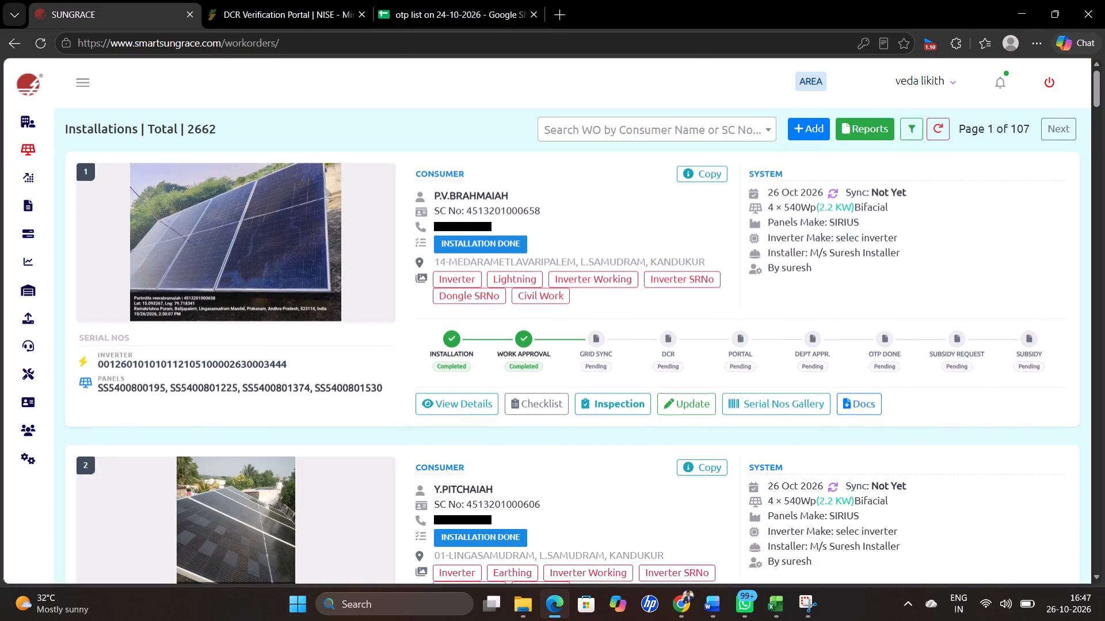
{"action": "left_click", "coordinate": [716, 178]}
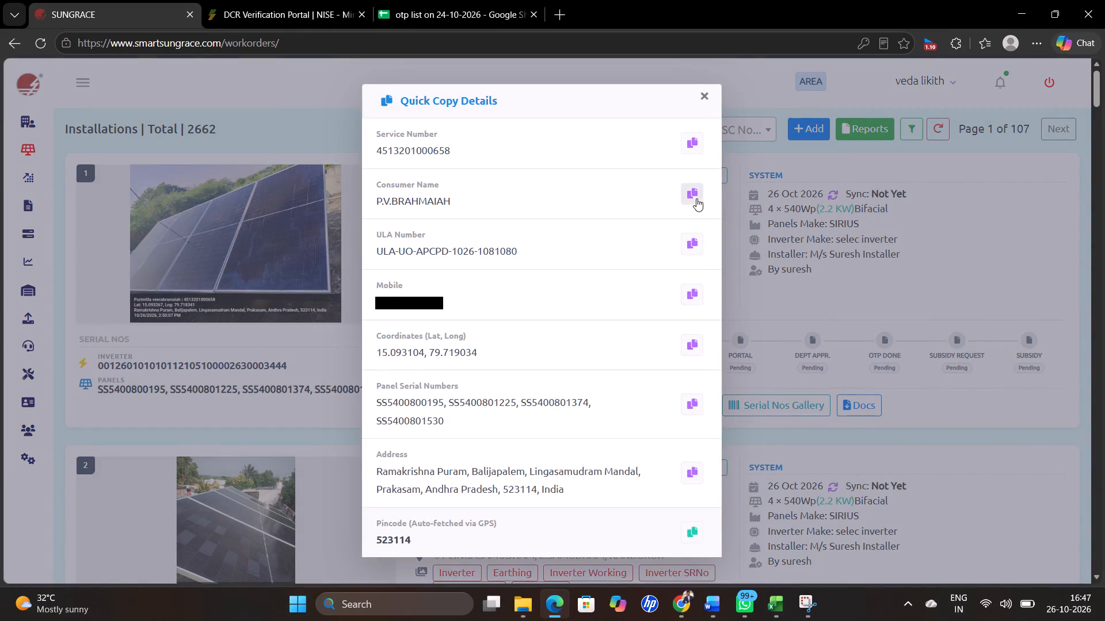
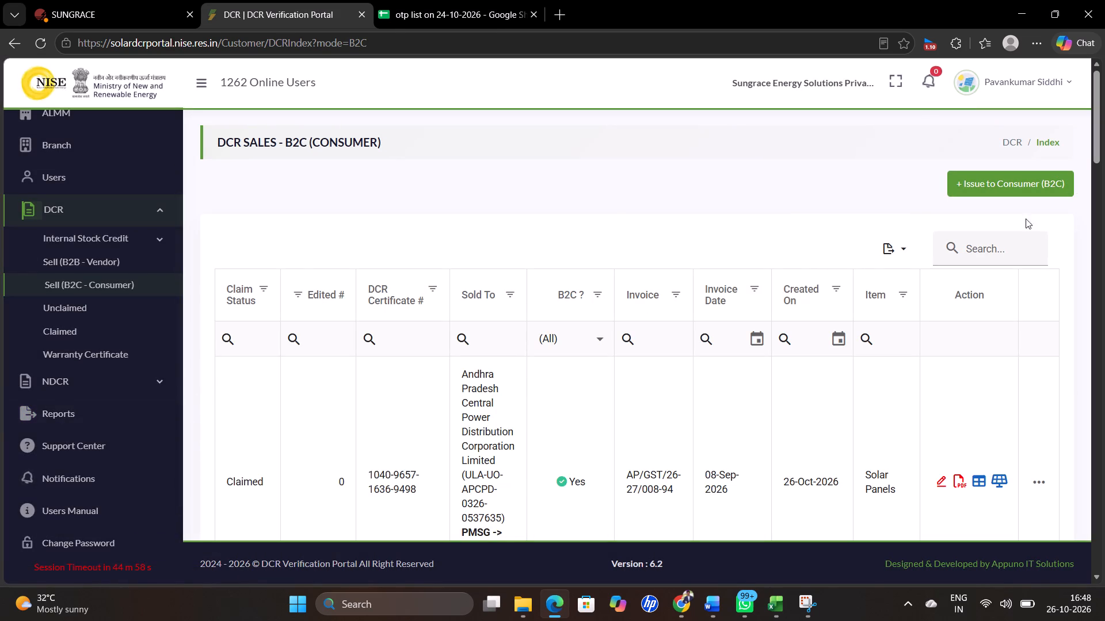
Start a new Issue to Consumer (B2C) entry in the DCR Verification Portal.
{"action": "left_click", "coordinate": [1014, 145]}
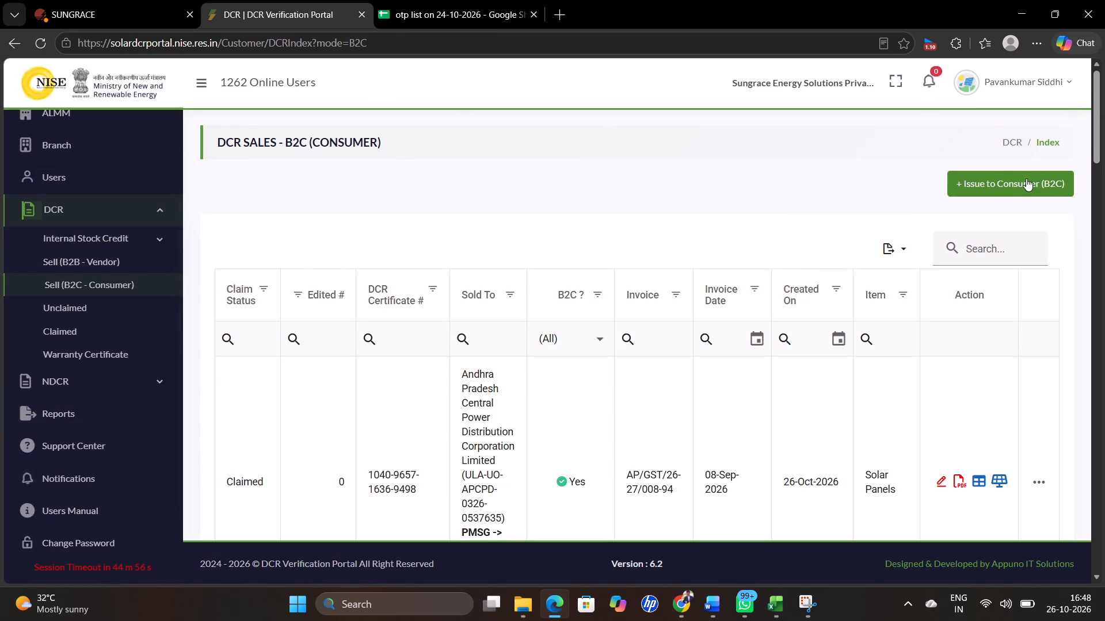
{"action": "left_click", "coordinate": [1026, 178]}
Switch to SUNGRACE and copy the ULA number from the first installation's quick copy details.
{"action": "left_click", "coordinate": [150, 20]}
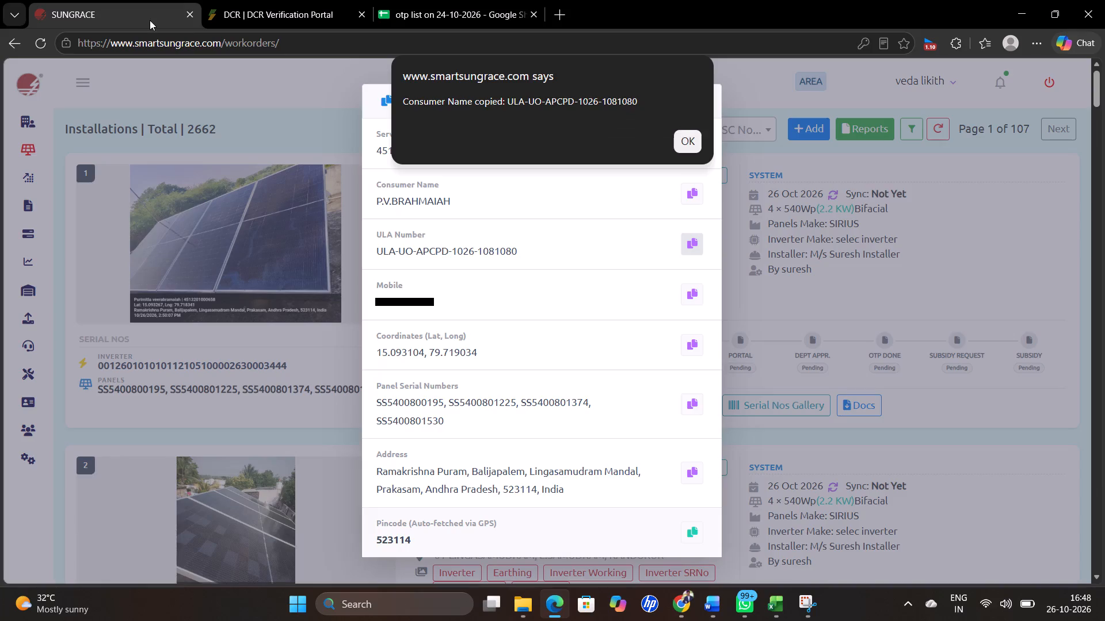
{"action": "left_click", "coordinate": [693, 138]}
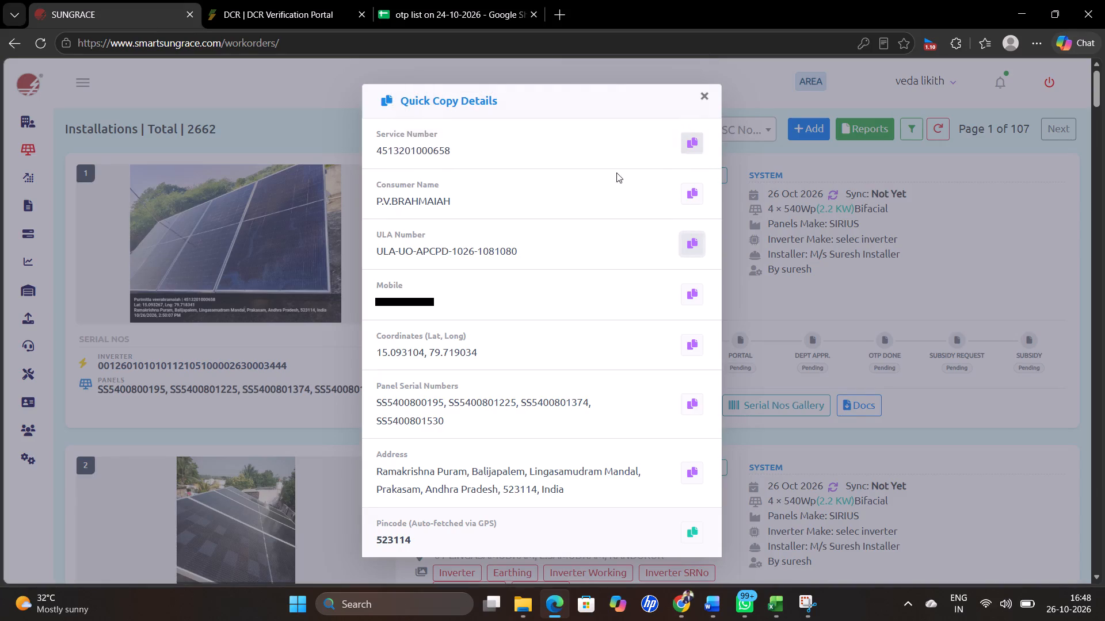
{"action": "left_click", "coordinate": [694, 243]}
{"action": "left_click", "coordinate": [682, 139]}
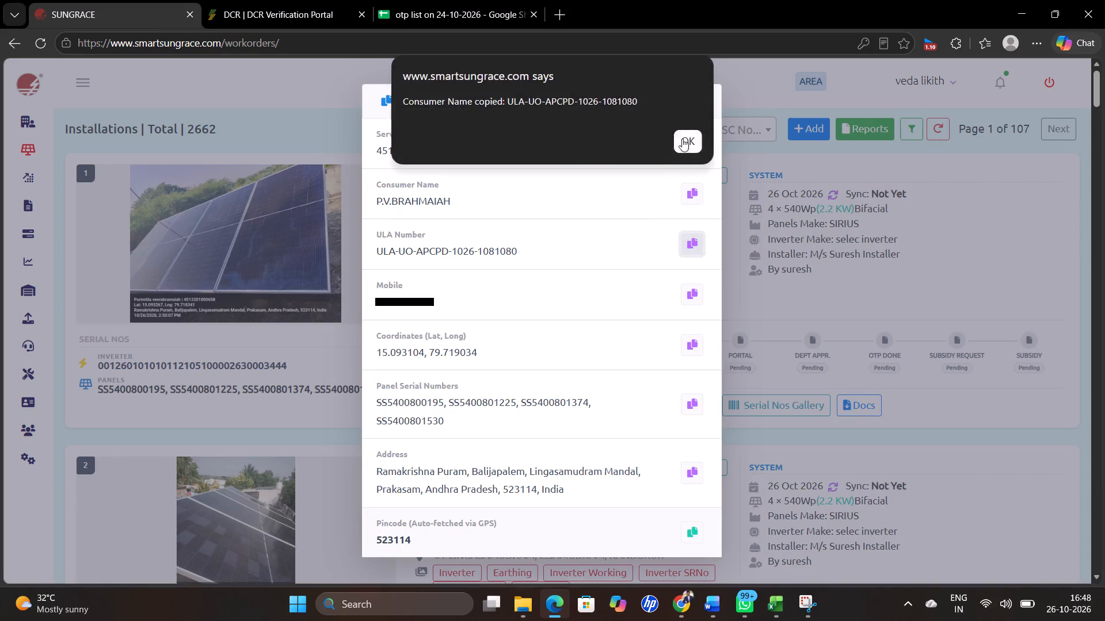
In the DCR form, choose the Andhra Pradesh branch, Solar Panels as item type and PM Surya Ghar: Muft Bijli Yojana as subsidy scheme.
{"action": "left_click", "coordinate": [292, 20]}
{"action": "left_click", "coordinate": [407, 218]}
{"action": "left_click", "coordinate": [375, 264]}
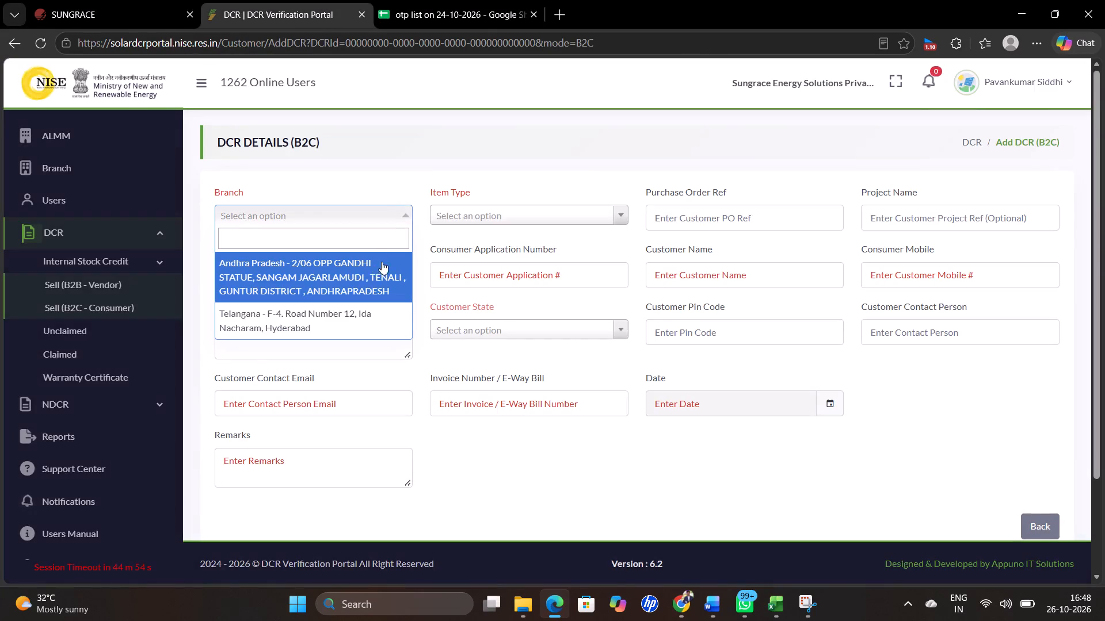
{"action": "left_click_drag", "start_coordinate": [494, 194], "coordinate": [496, 206]}
{"action": "left_click", "coordinate": [496, 213]}
{"action": "left_click", "coordinate": [481, 259]}
{"action": "left_click", "coordinate": [387, 283]}
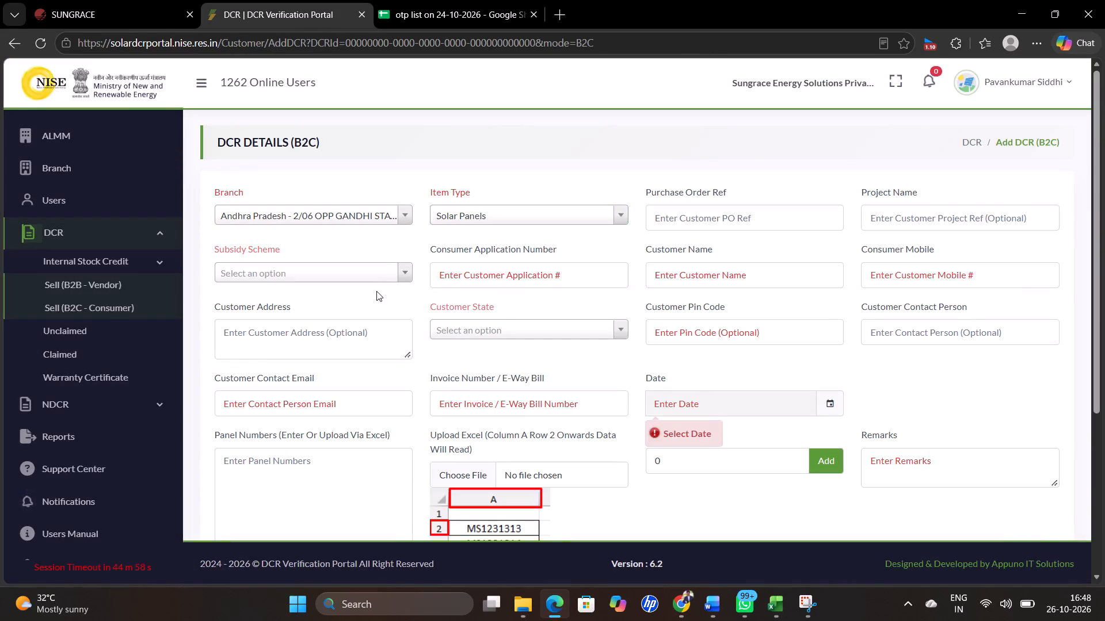
{"action": "left_click", "coordinate": [375, 278]}
{"action": "left_click", "coordinate": [325, 379]}
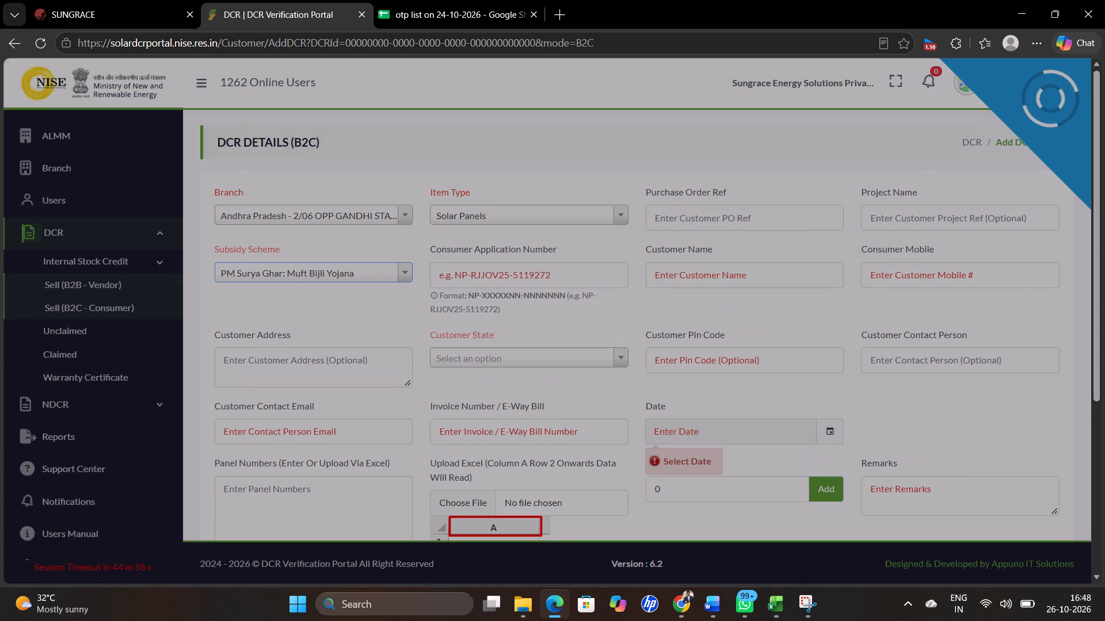
Enter the copied ULA number as the Consumer Application Number and set the customer state to Andhra Pradesh (37).
{"action": "left_click", "coordinate": [478, 282]}
{"action": "key", "text": "ctrl+v"}
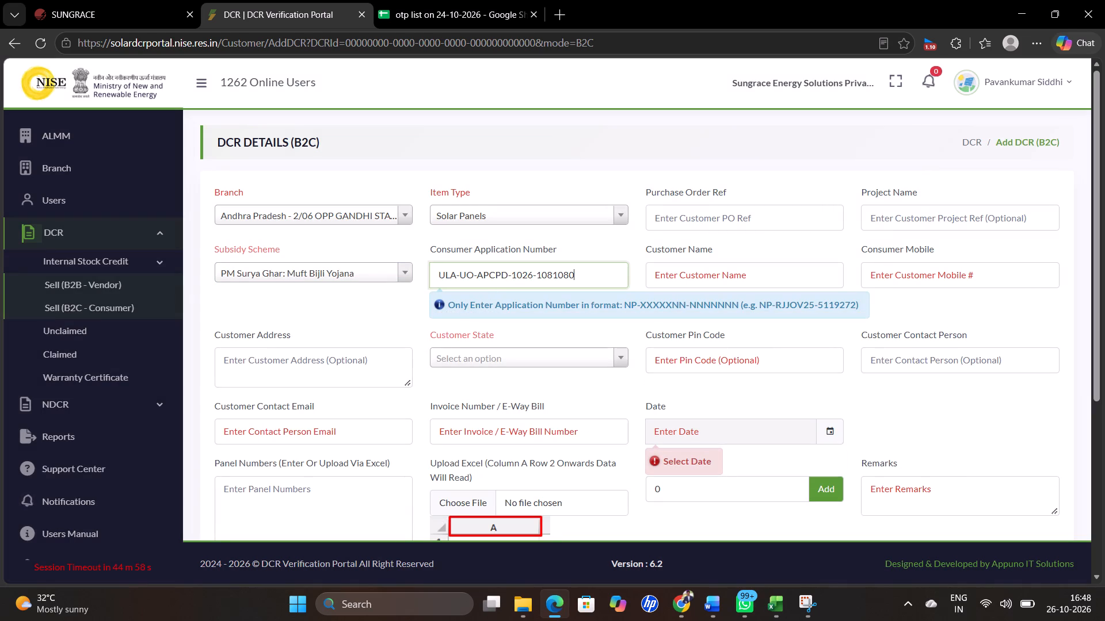
{"action": "left_click", "coordinate": [496, 367]}
{"action": "left_click", "coordinate": [502, 457]}
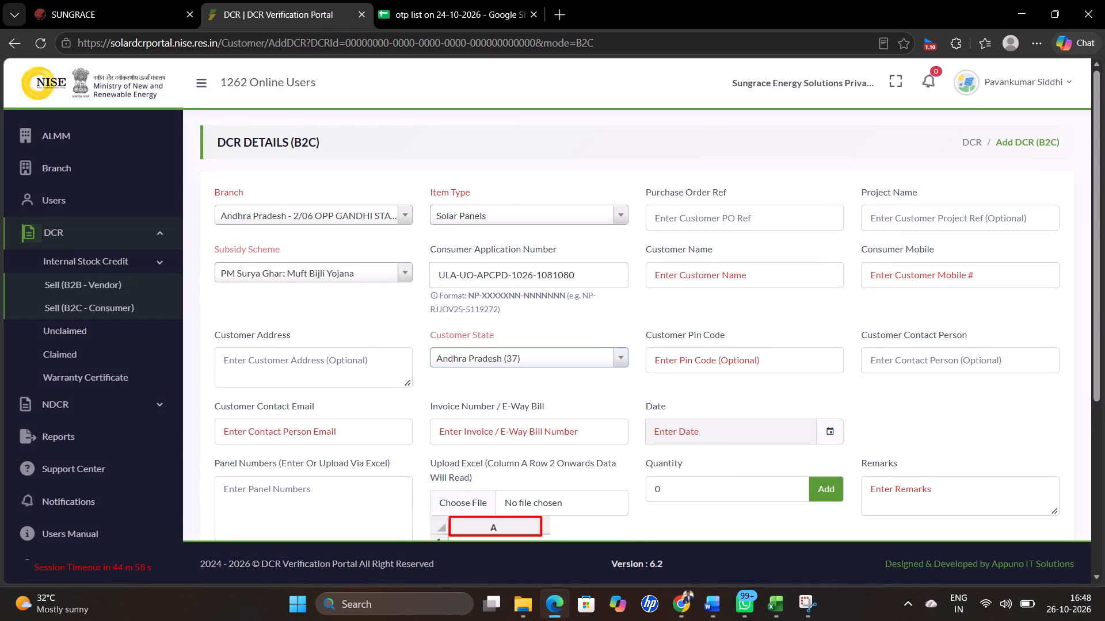
Copy the first installation's four panel serial numbers from SUNGRACE into the DCR form's Panel Numbers field.
{"action": "left_click", "coordinate": [121, 20]}
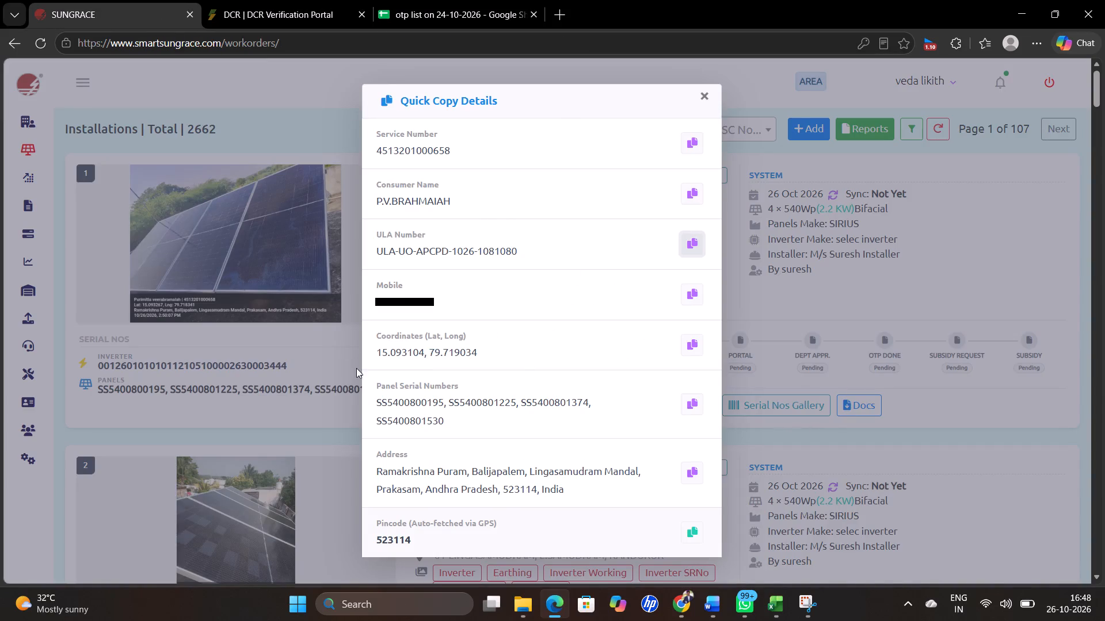
{"action": "left_click", "coordinate": [684, 400]}
{"action": "left_click", "coordinate": [680, 153]}
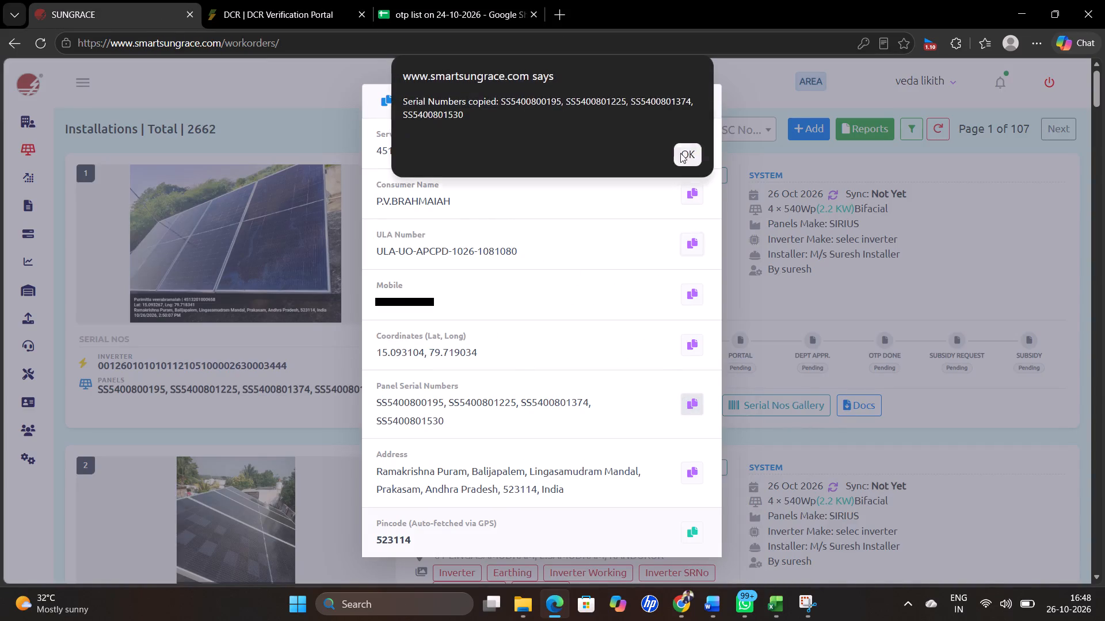
{"action": "left_click", "coordinate": [298, 14]}
{"action": "left_click", "coordinate": [362, 482]}
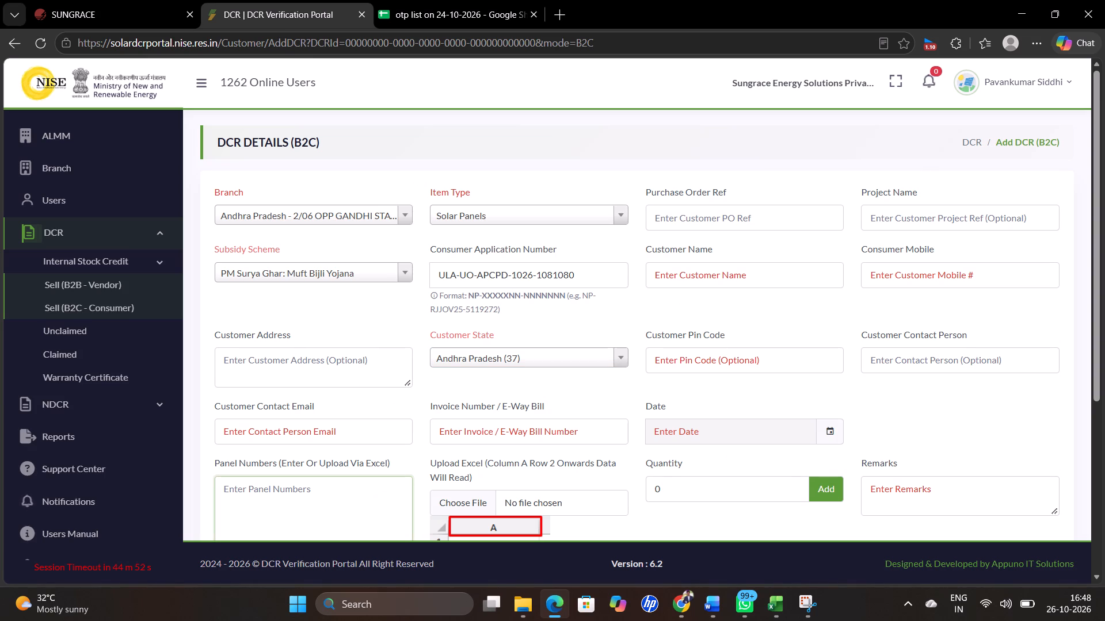
{"action": "key", "text": "ctrl+v"}
Remove the commas between the four panel serial numbers and put each serial number on its own line.
{"action": "key", "text": "Left"}
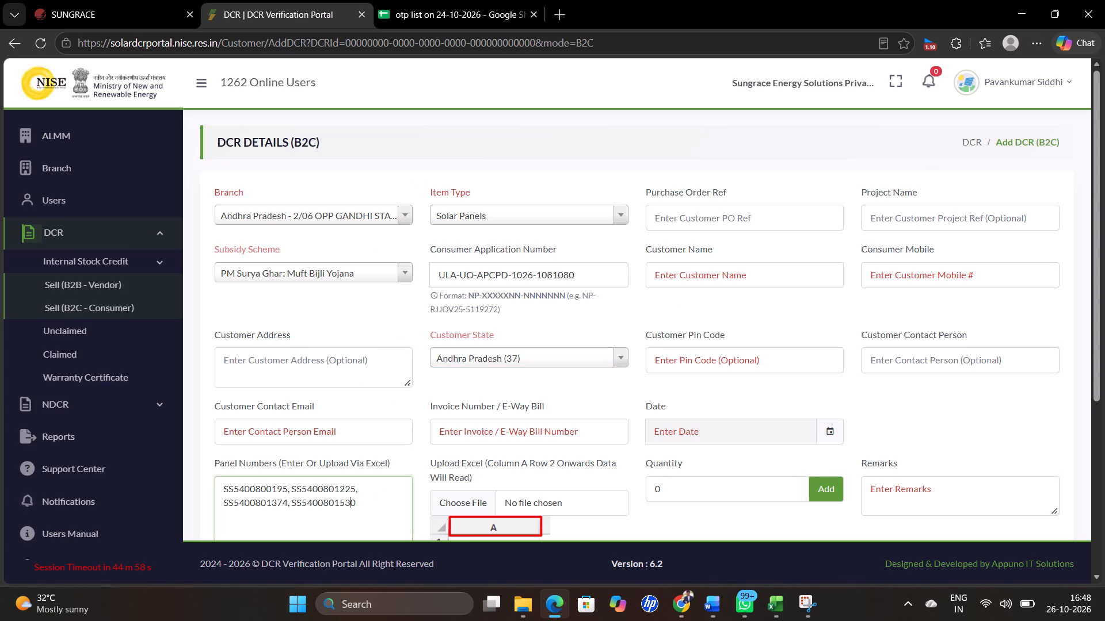
{"action": "key", "text": "Left"}
{"action": "key", "text": "Left"}
{"action": "key", "text": "Left"}
{"action": "key", "text": "Left"}
{"action": "key", "text": "Left"}
{"action": "key", "text": "Left"}
{"action": "key", "text": "Left"}
{"action": "key", "text": "Left"}
{"action": "key", "text": "Up"}
{"action": "key", "text": "Up"}
{"action": "key", "text": "Right"}
{"action": "key", "text": "Right"}
{"action": "key", "text": "Right"}
{"action": "key", "text": "Right"}
{"action": "key", "text": "Right"}
{"action": "key", "text": "Right"}
{"action": "key", "text": "Right"}
{"action": "key", "text": "Right"}
{"action": "key", "text": "Right"}
{"action": "key", "text": "Right"}
{"action": "key", "text": "Right"}
{"action": "key", "text": "Right"}
{"action": "key", "text": "Right"}
{"action": "key", "text": "BackSpace"}
{"action": "key", "text": "Return"}
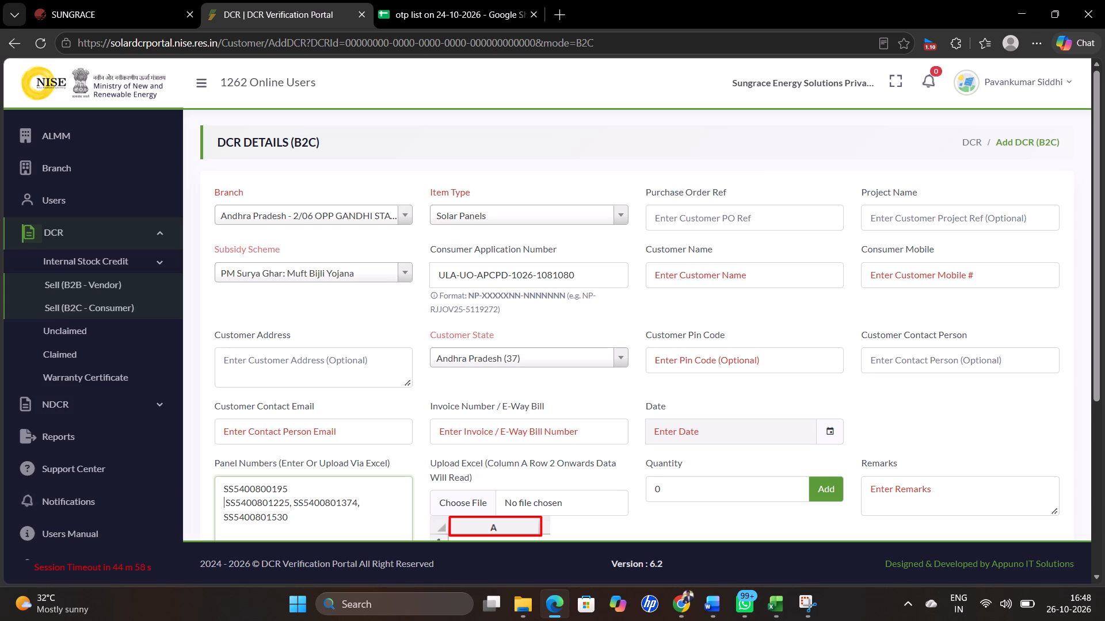
{"action": "key", "text": "Right"}
{"action": "key", "text": "Right"}
{"action": "key", "text": "Right"}
{"action": "key", "text": "Right"}
{"action": "key", "text": "Right"}
{"action": "key", "text": "Right"}
{"action": "key", "text": "Right"}
{"action": "key", "text": "Right"}
{"action": "key", "text": "Right"}
{"action": "key", "text": "Right"}
{"action": "key", "text": "Right"}
{"action": "key", "text": "Right"}
{"action": "key", "text": "Right"}
{"action": "key", "text": "Right"}
{"action": "key", "text": "BackSpace"}
{"action": "key", "text": "Return"}
{"action": "key", "text": "Right"}
{"action": "key", "text": "Right"}
{"action": "key", "text": "Right"}
{"action": "key", "text": "Right"}
{"action": "key", "text": "Right"}
{"action": "key", "text": "Right"}
{"action": "key", "text": "Right"}
{"action": "key", "text": "Right"}
{"action": "key", "text": "Right"}
{"action": "key", "text": "Right"}
{"action": "key", "text": "Right"}
{"action": "key", "text": "Right"}
{"action": "key", "text": "Right"}
{"action": "key", "text": "Right"}
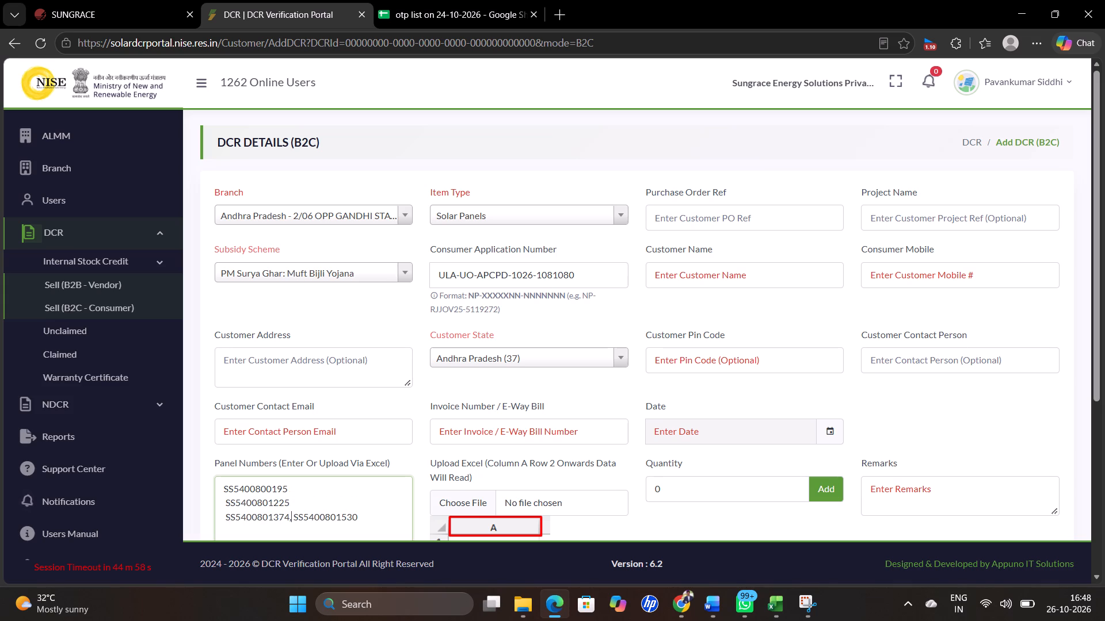
{"action": "key", "text": "BackSpace"}
{"action": "key", "text": "Return"}
Set the panel quantity to 4.
{"action": "left_click", "coordinate": [696, 482]}
{"action": "key", "text": "BackSpace"}
{"action": "key", "text": "4"}
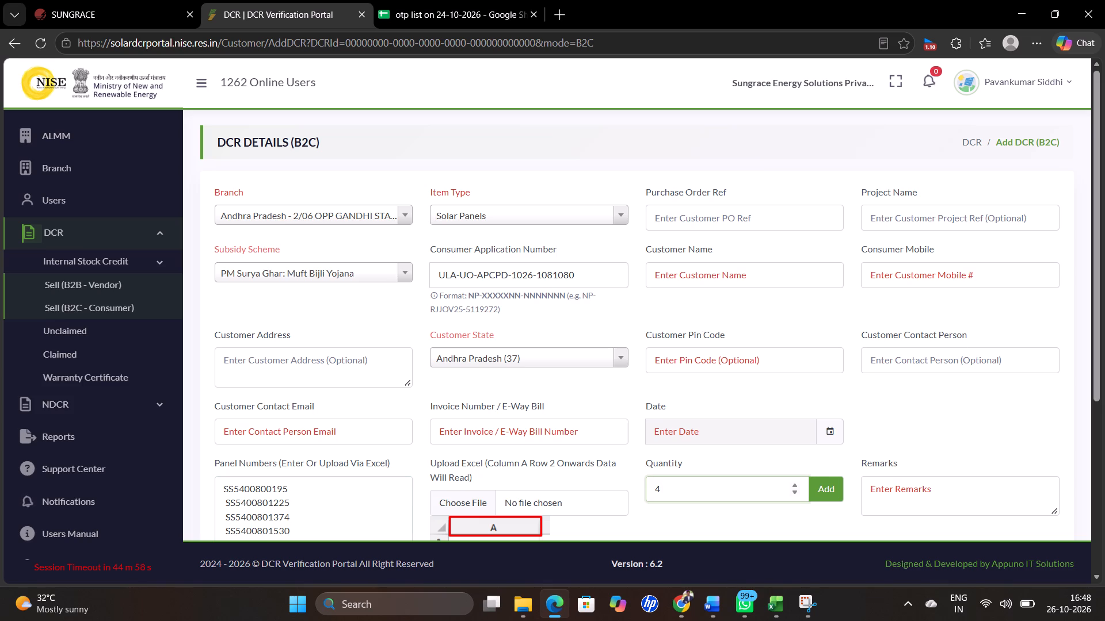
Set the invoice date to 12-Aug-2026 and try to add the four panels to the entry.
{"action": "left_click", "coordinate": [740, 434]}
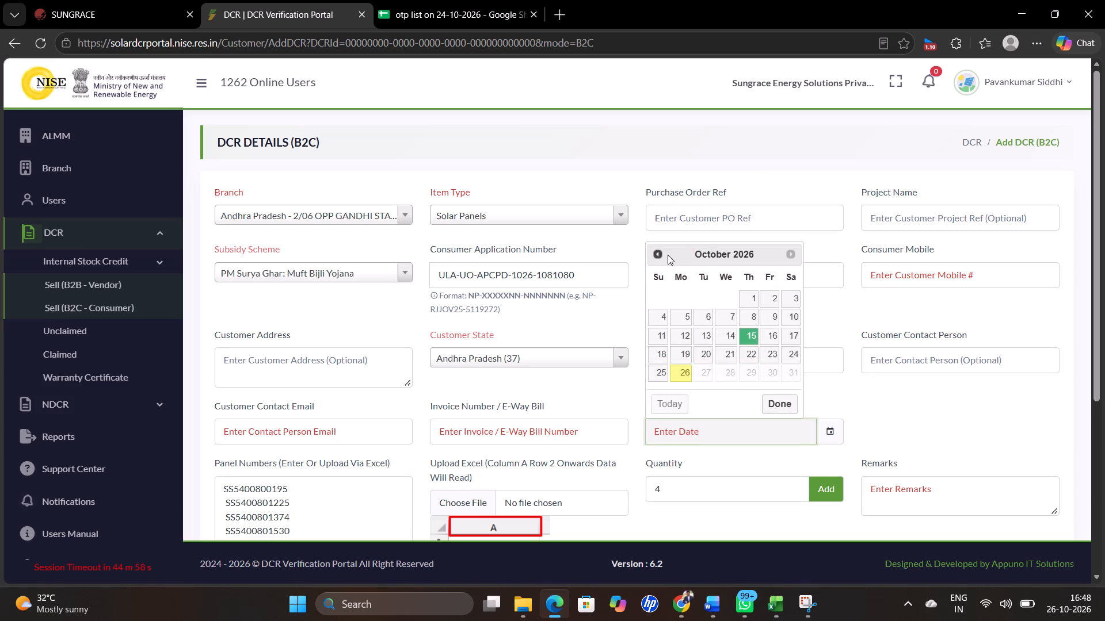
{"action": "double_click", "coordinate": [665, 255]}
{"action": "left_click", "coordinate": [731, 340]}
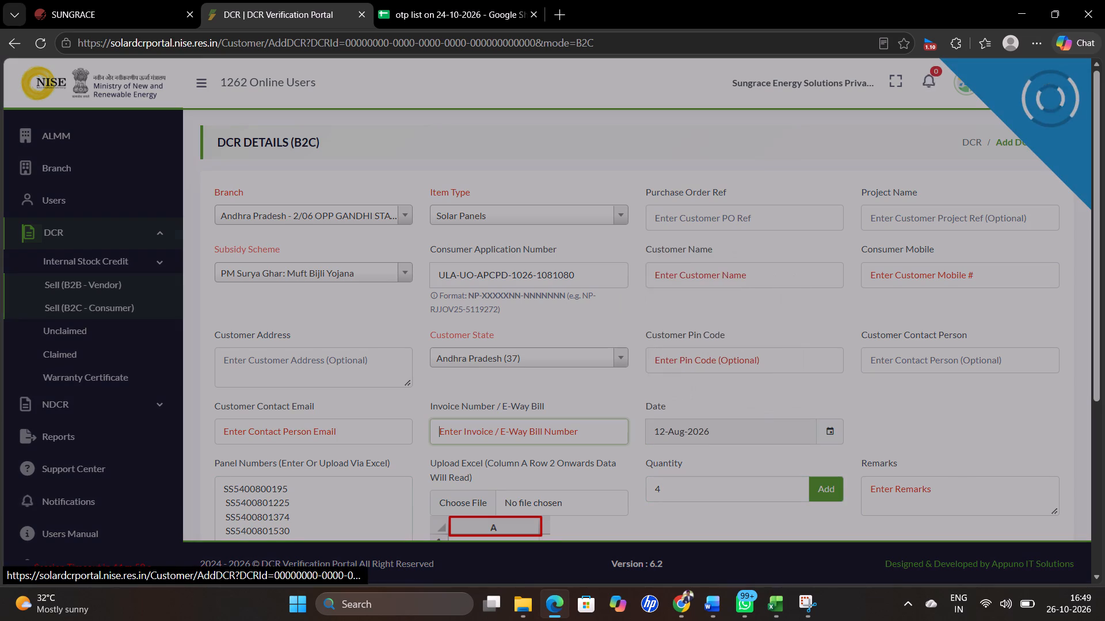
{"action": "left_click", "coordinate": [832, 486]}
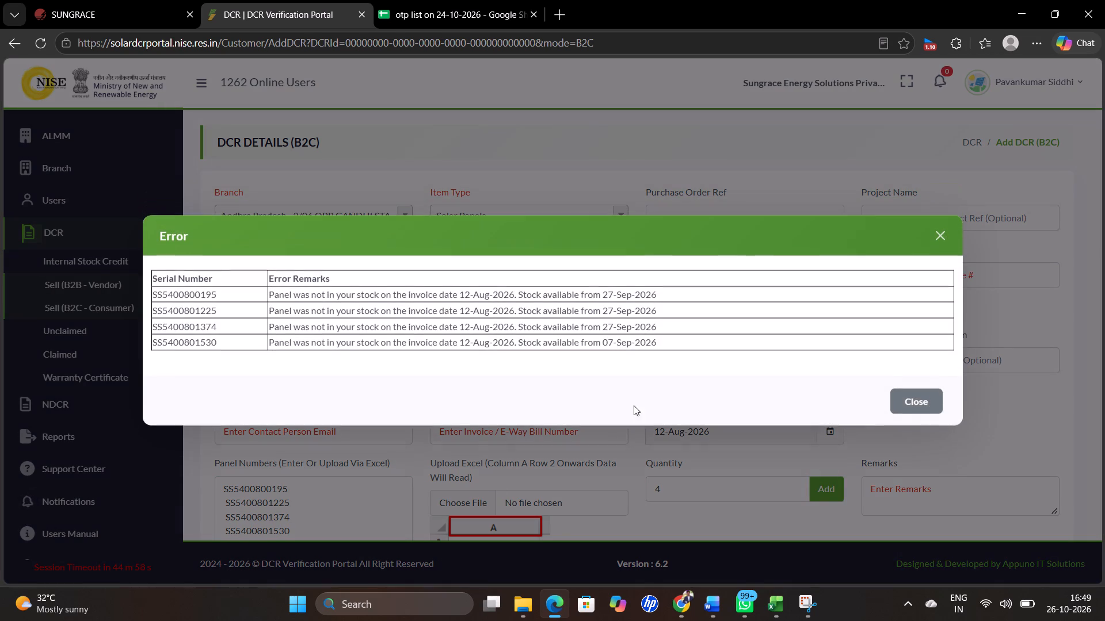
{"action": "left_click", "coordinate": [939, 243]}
Set the invoice date to 30-Sep-2026 and add the four panels to the entry.
{"action": "left_click", "coordinate": [755, 421]}
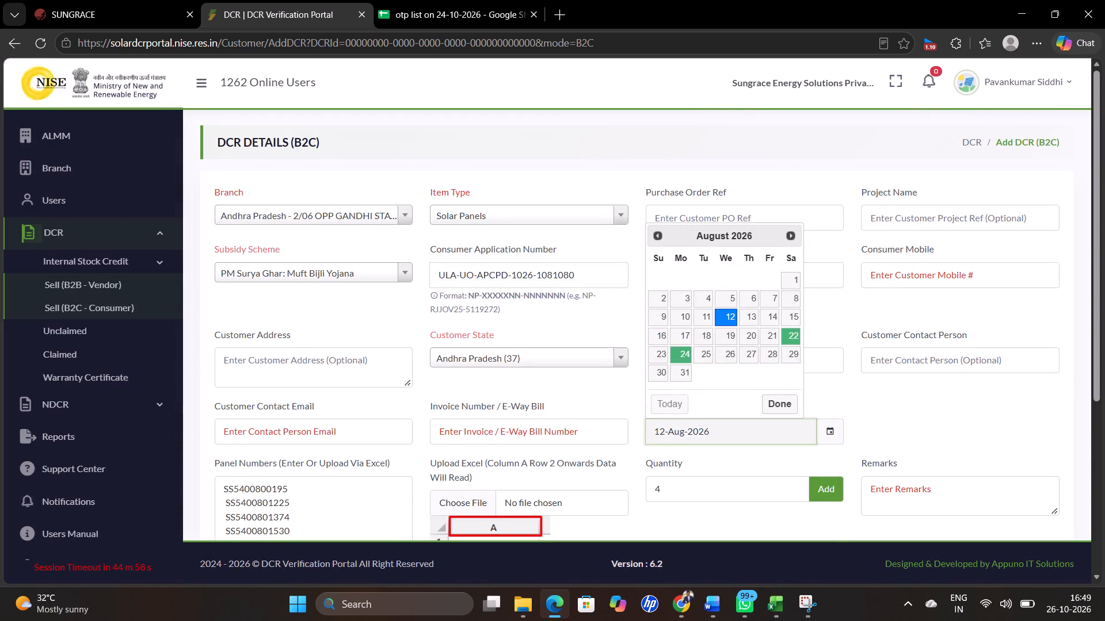
{"action": "double_click", "coordinate": [782, 235]}
{"action": "left_click", "coordinate": [790, 237]}
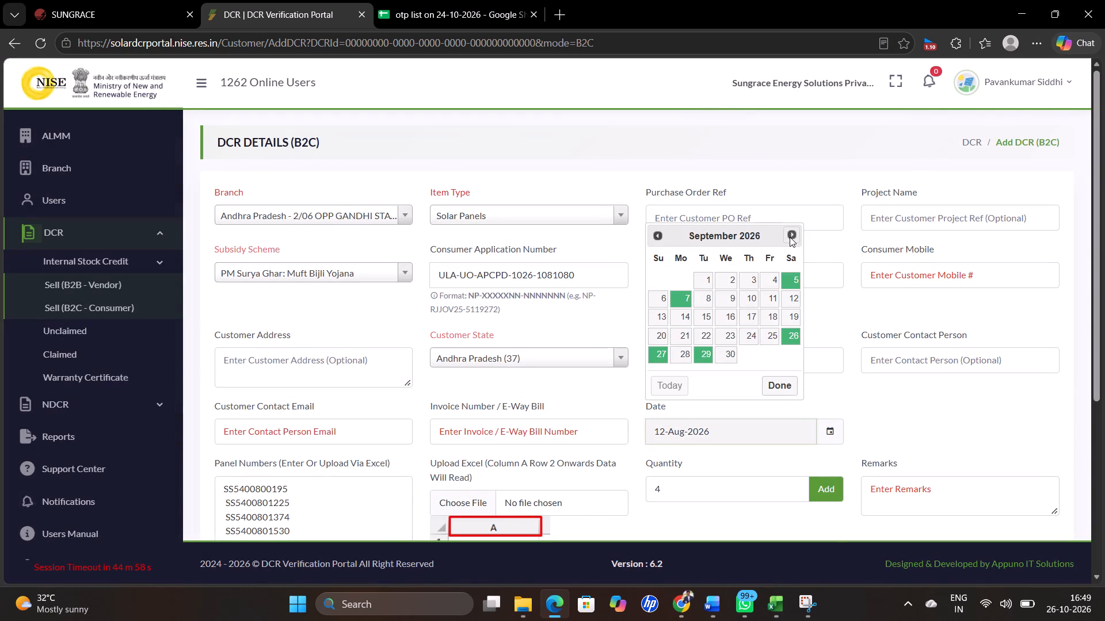
{"action": "left_click", "coordinate": [790, 237]}
{"action": "left_click", "coordinate": [655, 243]}
{"action": "left_click", "coordinate": [733, 348]}
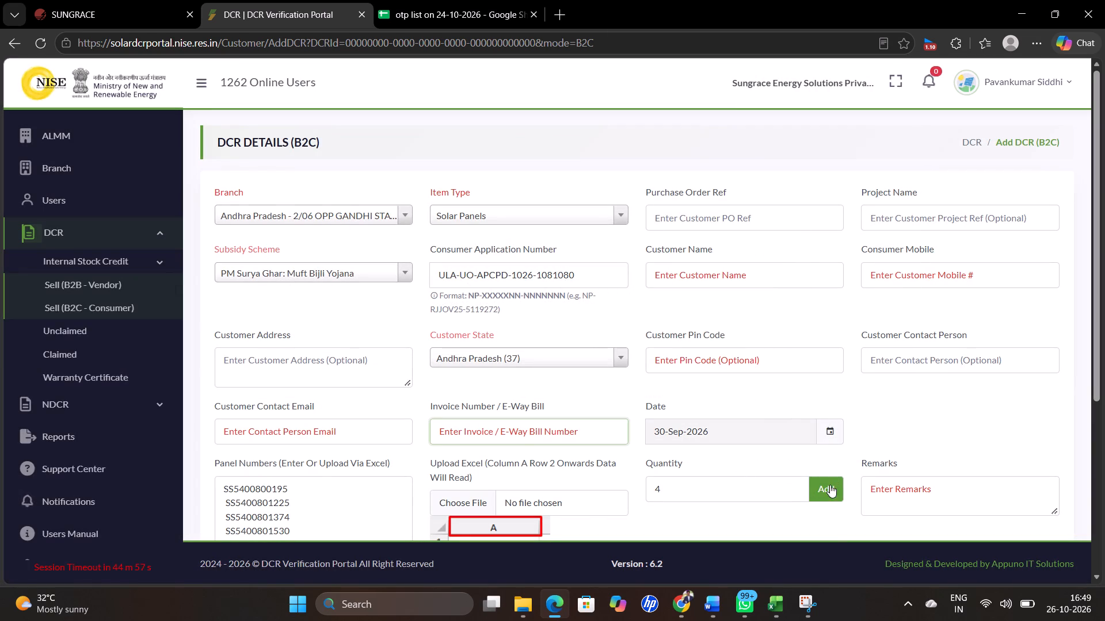
{"action": "left_click", "coordinate": [830, 485]}
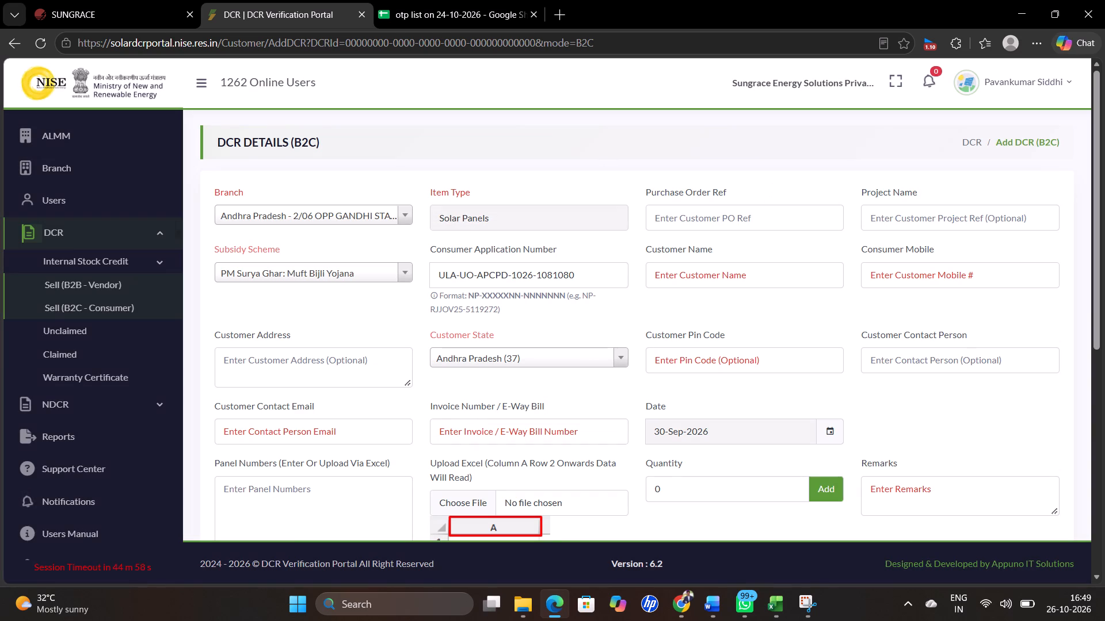
Copy the selected mobile number from the Kandukuru subsidy scheme Word document into the Consumer Mobile field of the DCR form.
{"action": "left_click", "coordinate": [715, 562]}
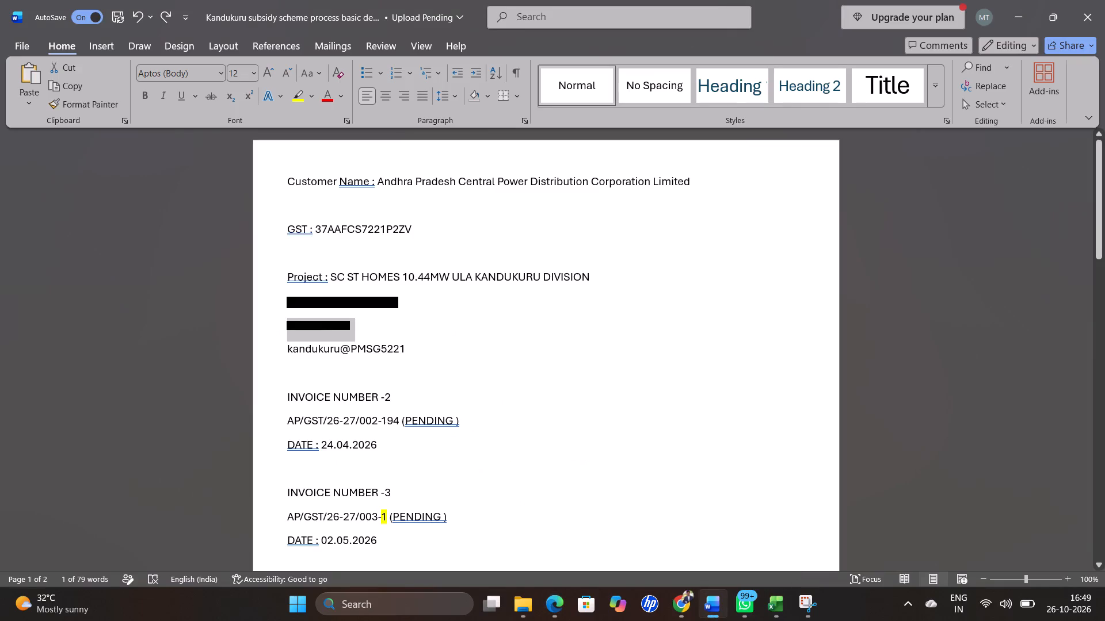
{"action": "key", "text": "ctrl+c"}
{"action": "left_click", "coordinate": [565, 563]}
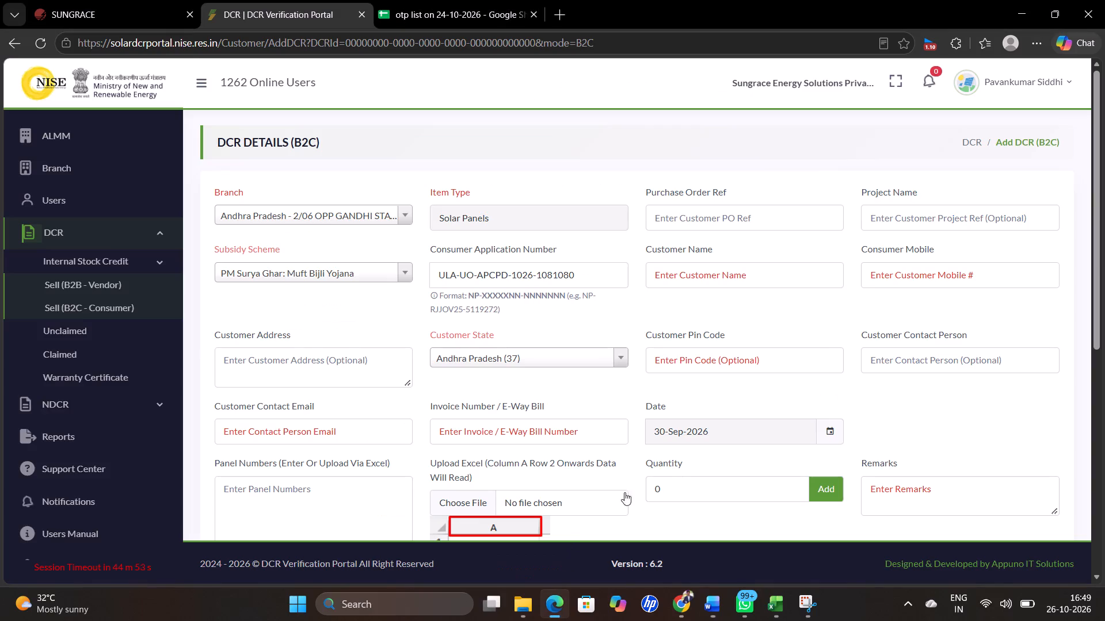
{"action": "left_click", "coordinate": [941, 277]}
{"action": "key", "text": "ctrl+v"}
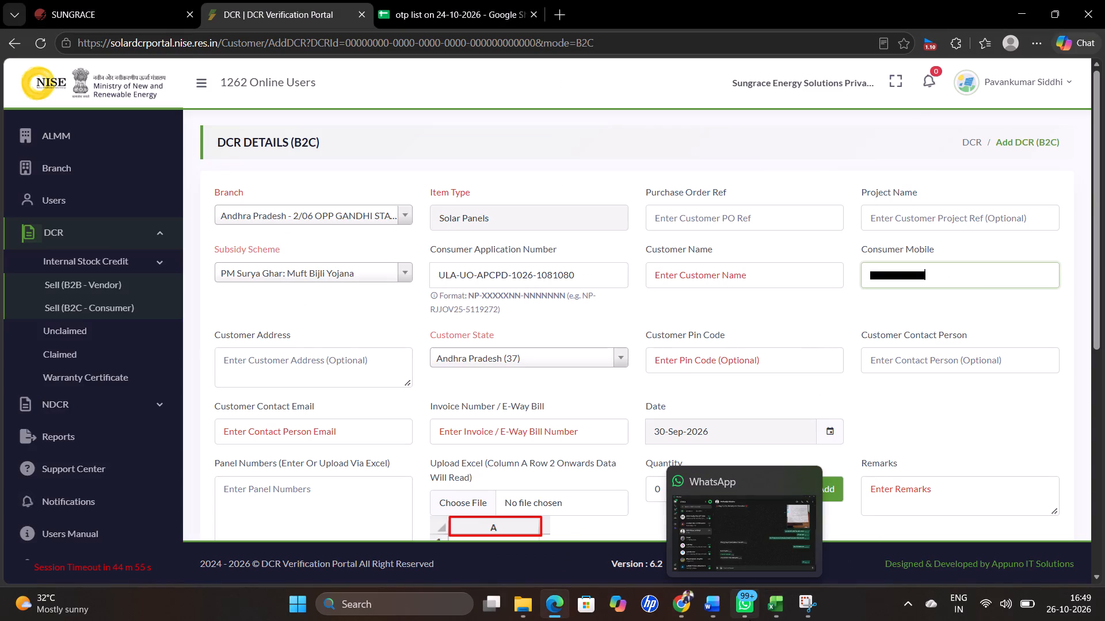
Copy the invoice 9 prefix from the Kandukuru Word document into the DCR form and complete the invoice number as AP/GST/26-27/009-206.
{"action": "left_click", "coordinate": [726, 563]}
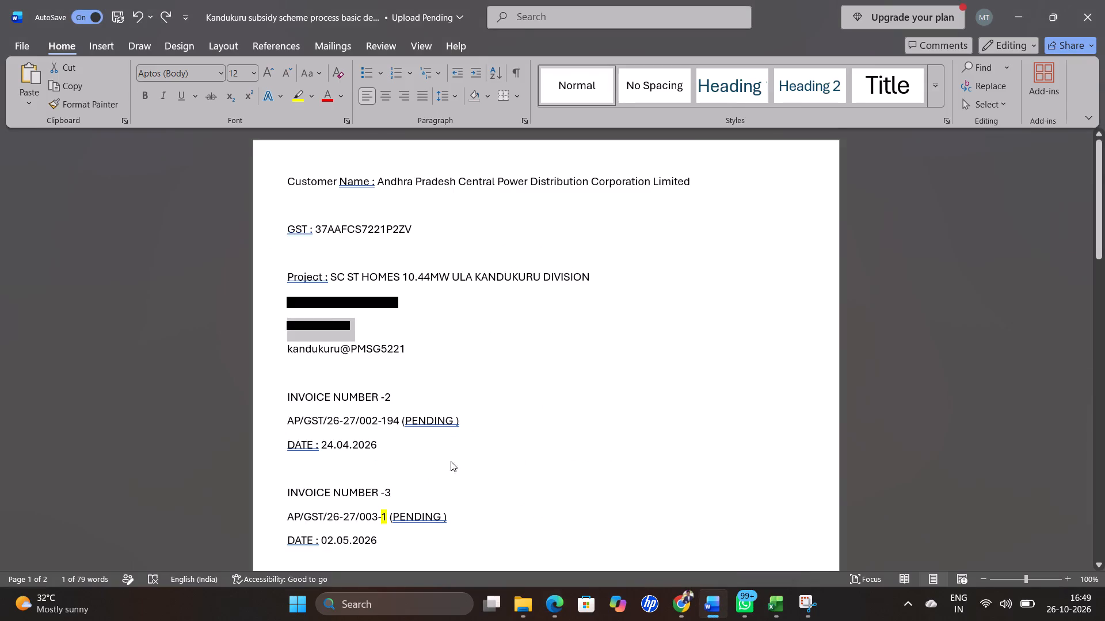
{"action": "scroll", "coordinate": [463, 447], "scroll_direction": "down", "scroll_amount": 17}
{"action": "scroll", "coordinate": [311, 415], "scroll_direction": "down", "scroll_amount": 5}
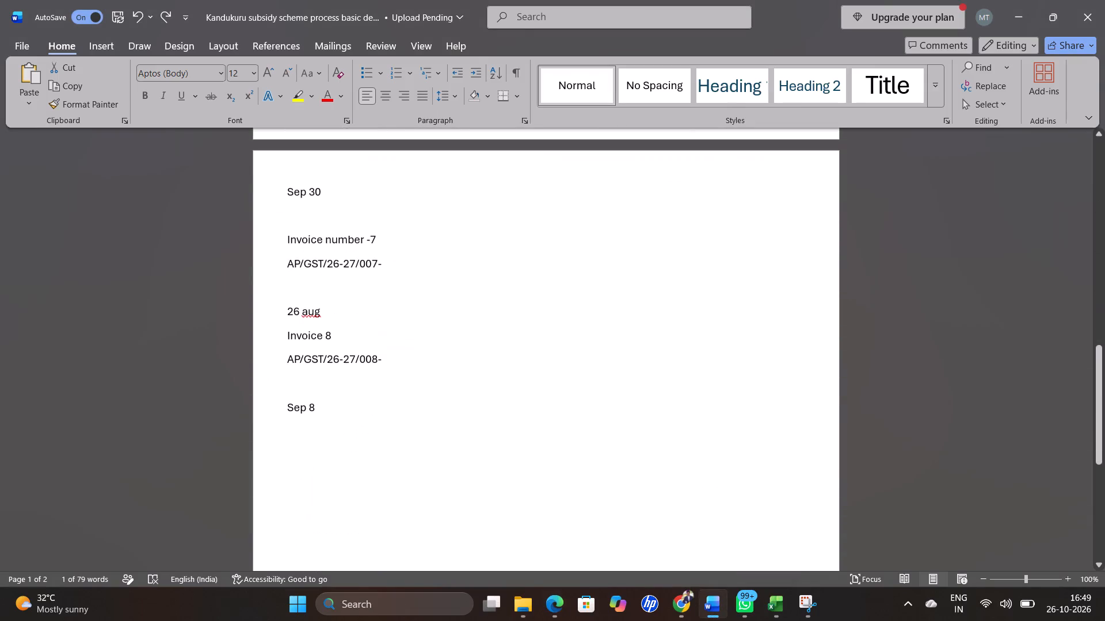
{"action": "scroll", "coordinate": [378, 312], "scroll_direction": "up", "scroll_amount": 3}
{"action": "left_click_drag", "start_coordinate": [391, 197], "coordinate": [277, 207]}
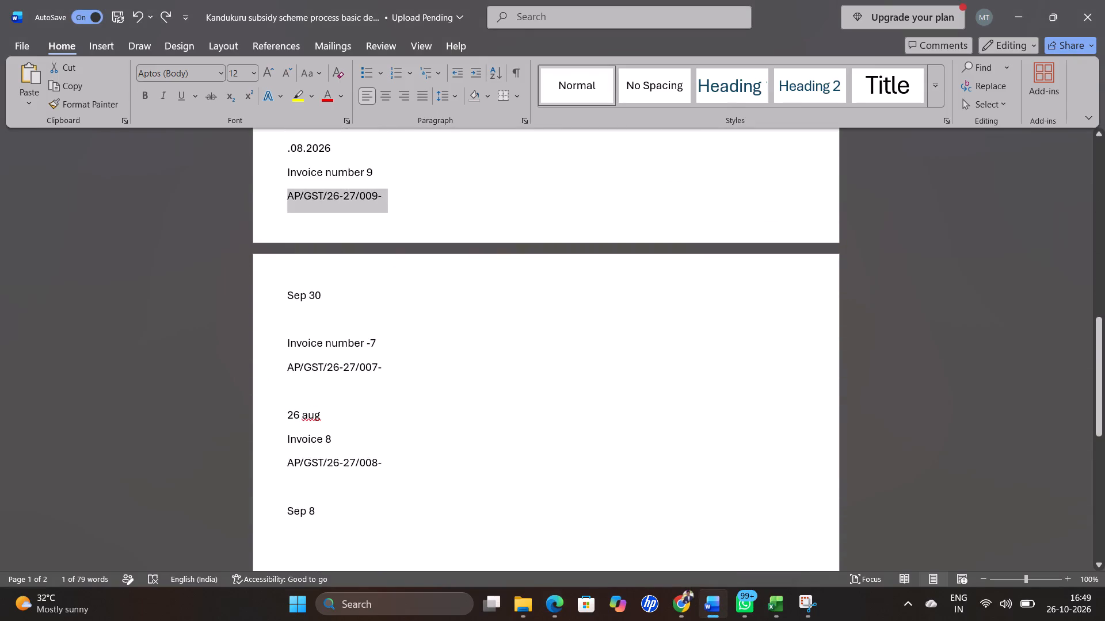
{"action": "left_click_drag", "start_coordinate": [277, 207], "coordinate": [270, 208]}
{"action": "key", "text": "ctrl+c"}
{"action": "left_click", "coordinate": [563, 522]}
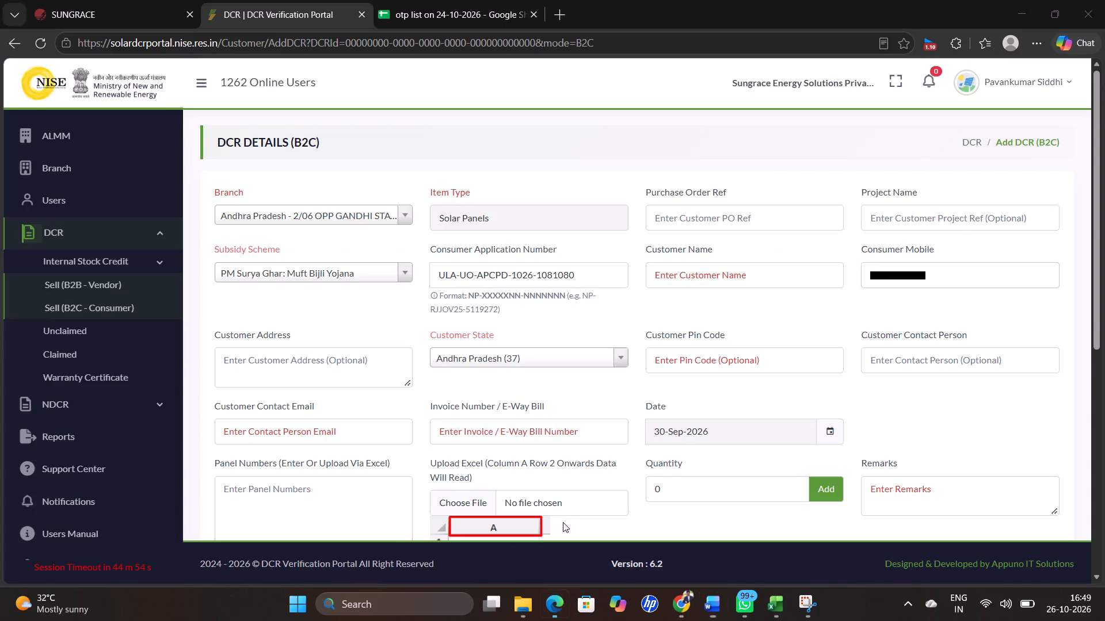
{"action": "left_click", "coordinate": [548, 430]}
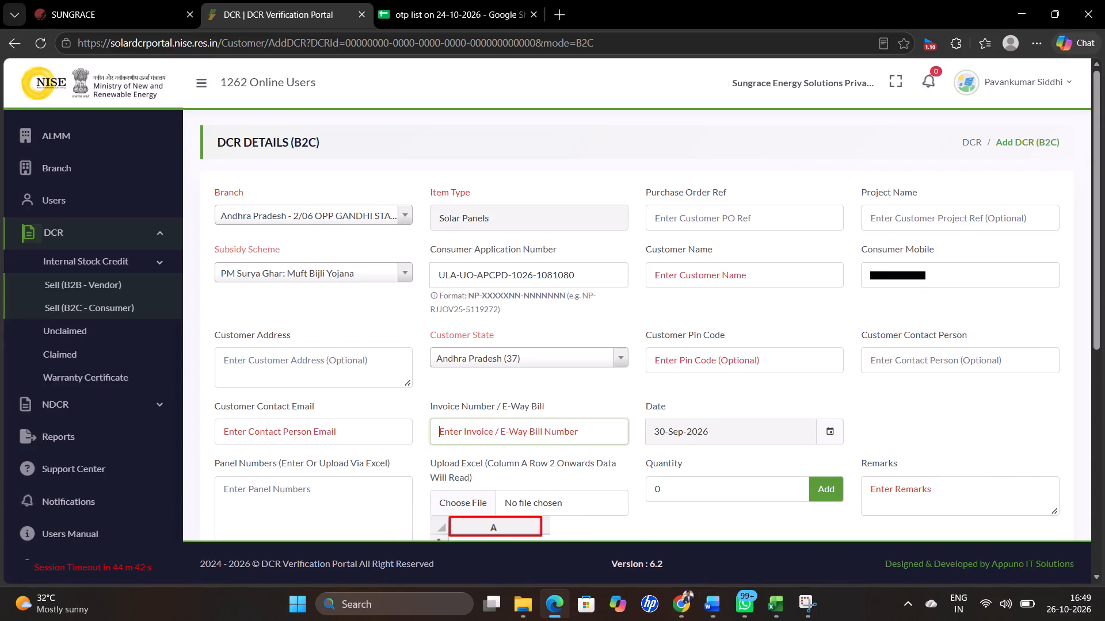
{"action": "left_click", "coordinate": [548, 430], "text": "ctrl"}
{"action": "key", "text": "ctrl+v"}
{"action": "type", "text": "206"}
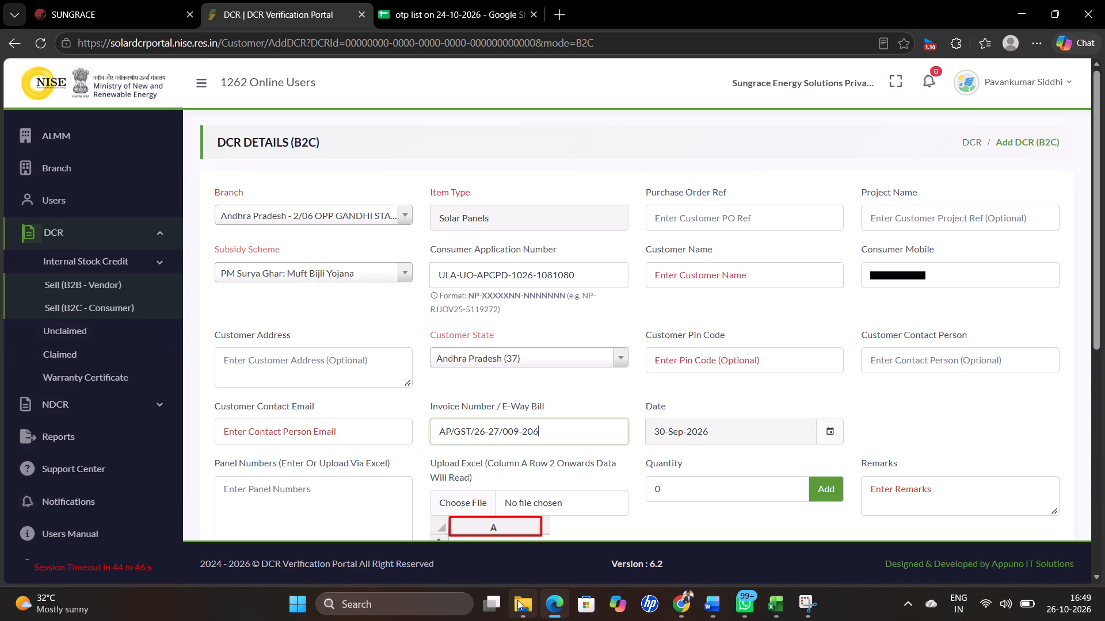
In File Explorer, open the DCR009 folder inside the desktop's dcr crf folder and check its last numbered subfolders.
{"action": "left_click", "coordinate": [521, 555]}
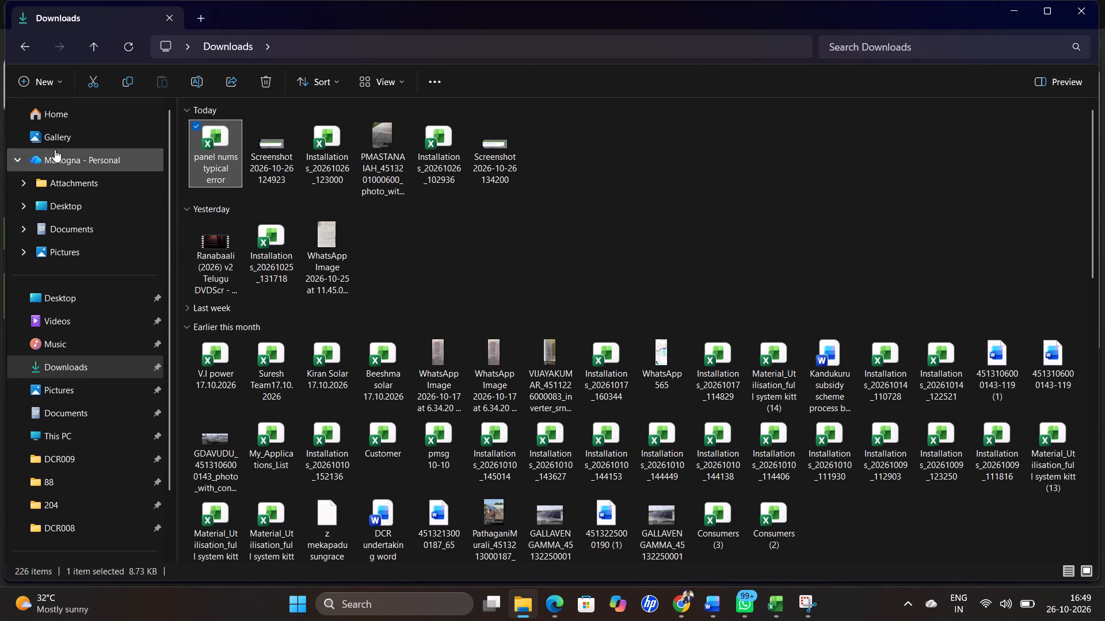
{"action": "scroll", "coordinate": [106, 354], "scroll_direction": "up", "scroll_amount": 6}
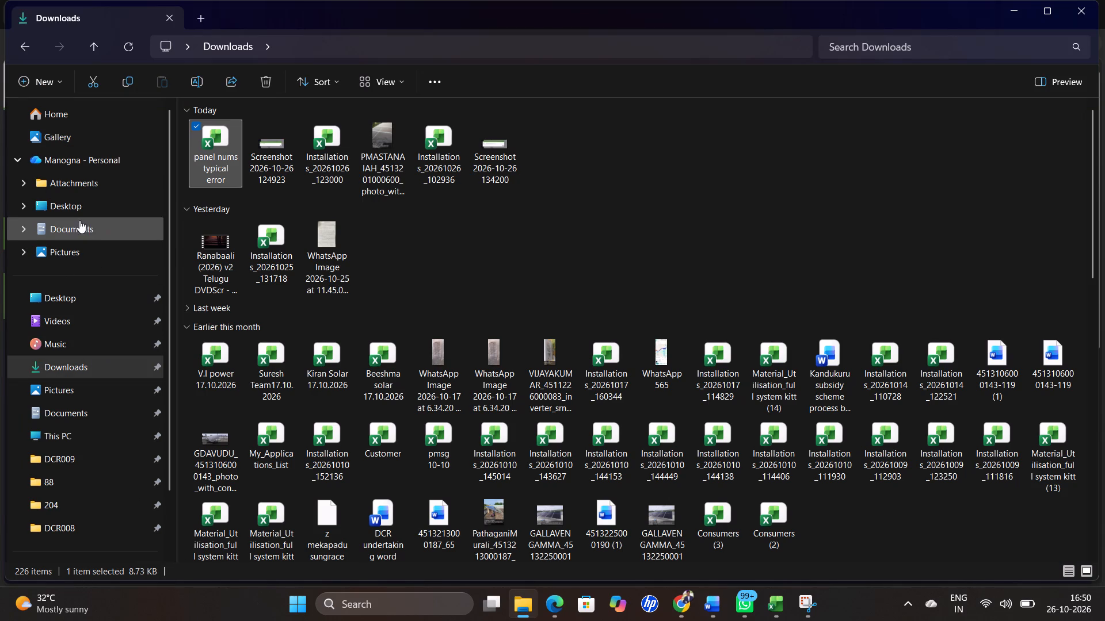
{"action": "double_click", "coordinate": [79, 208]}
{"action": "double_click", "coordinate": [264, 139]}
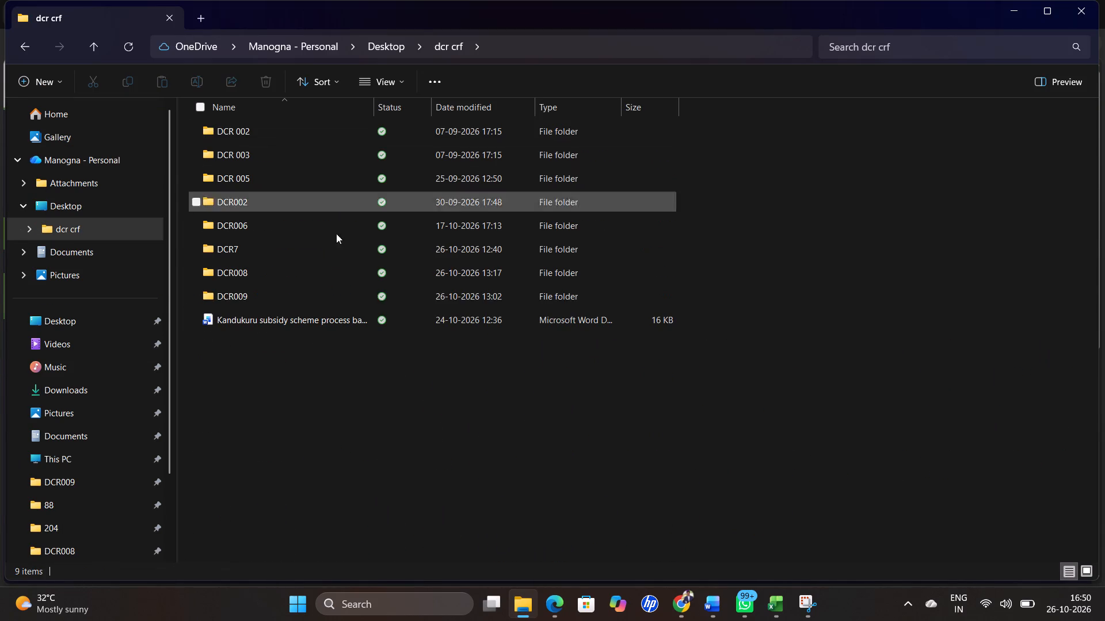
{"action": "double_click", "coordinate": [250, 302]}
{"action": "scroll", "coordinate": [253, 308], "scroll_direction": "down", "scroll_amount": 20}
{"action": "scroll", "coordinate": [253, 308], "scroll_direction": "down", "scroll_amount": 1}
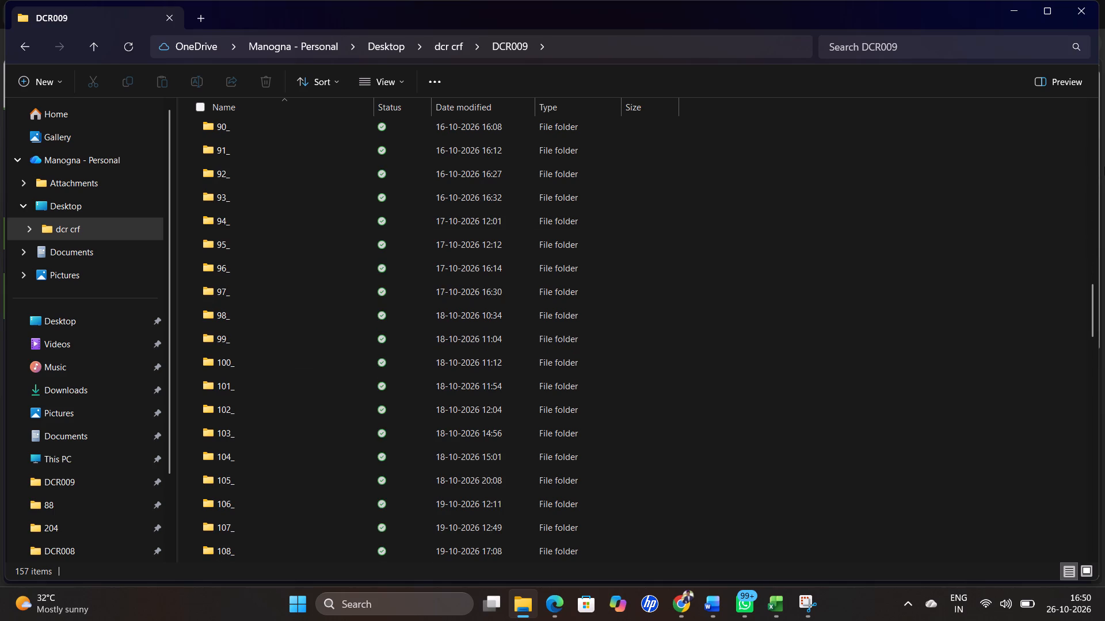
{"action": "left_click_drag", "start_coordinate": [1089, 292], "coordinate": [1104, 542]}
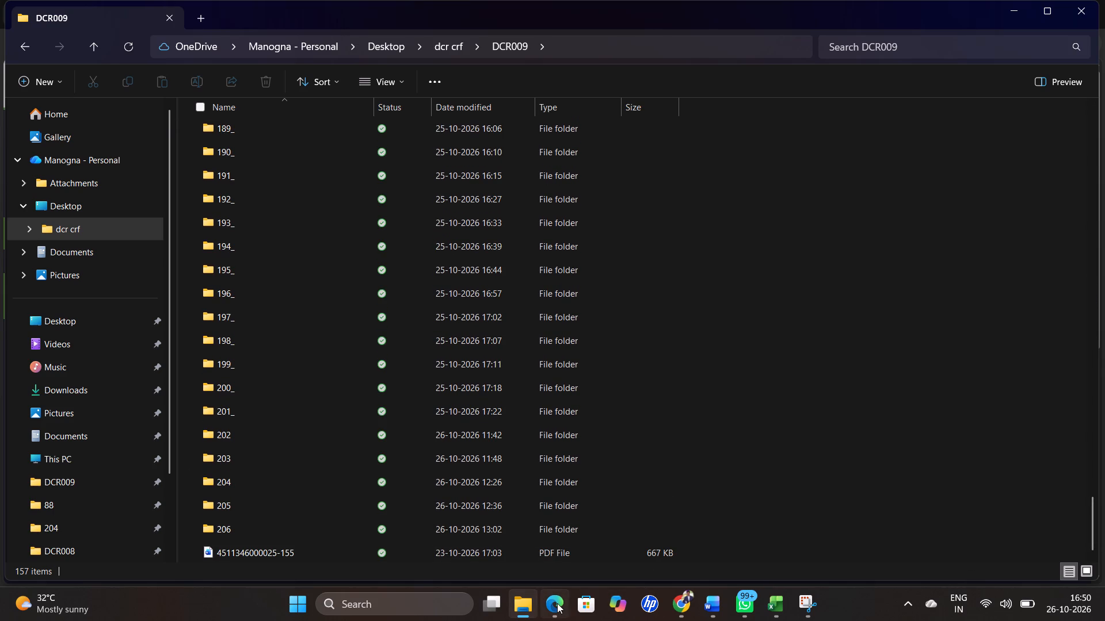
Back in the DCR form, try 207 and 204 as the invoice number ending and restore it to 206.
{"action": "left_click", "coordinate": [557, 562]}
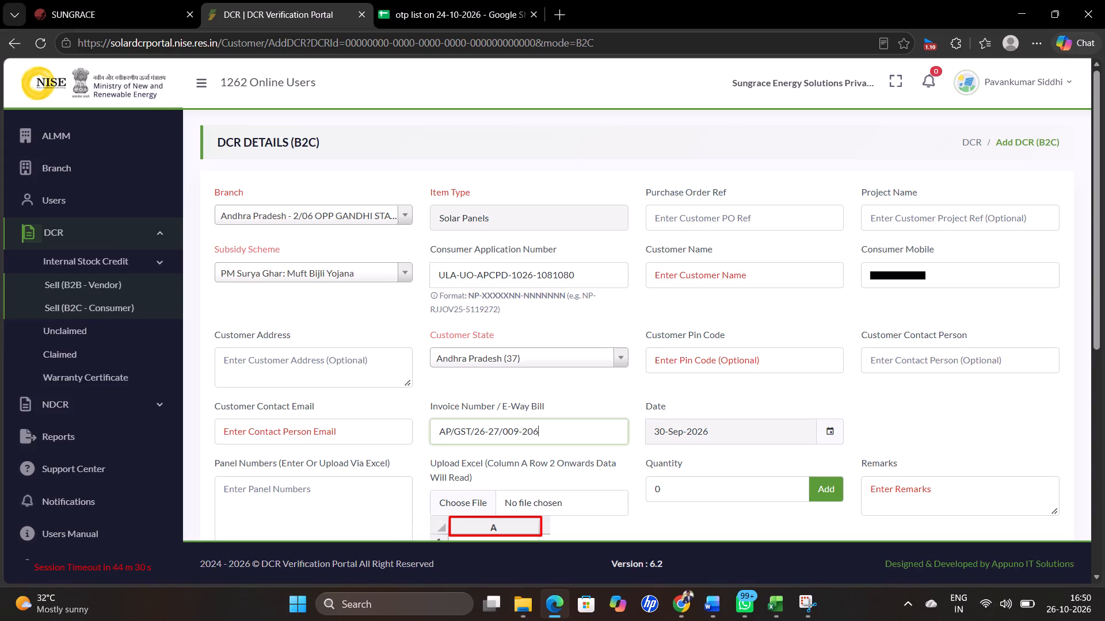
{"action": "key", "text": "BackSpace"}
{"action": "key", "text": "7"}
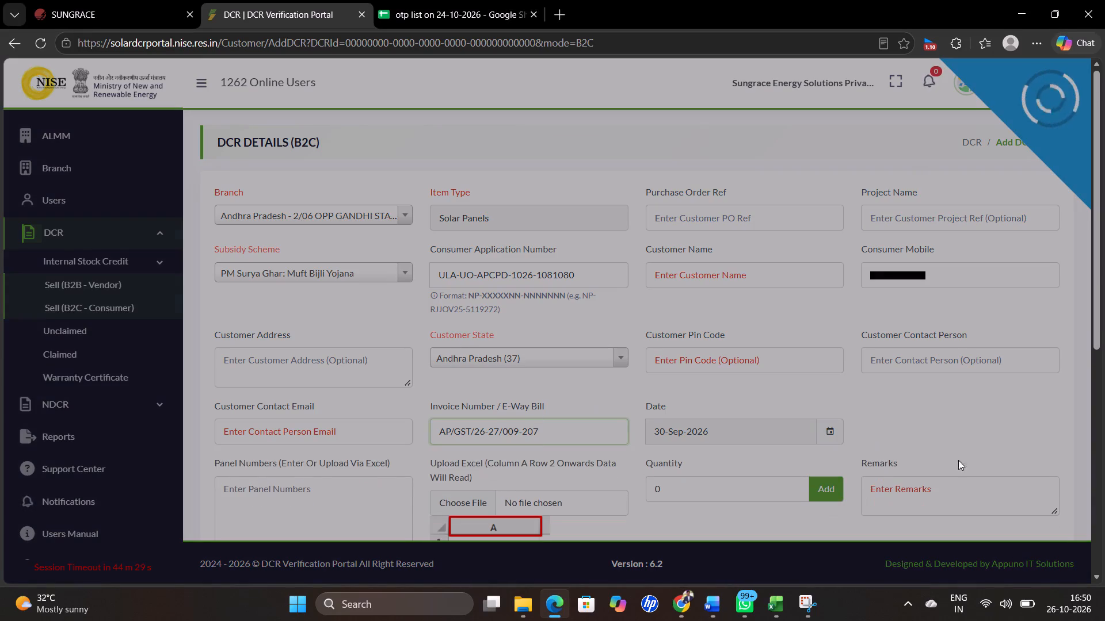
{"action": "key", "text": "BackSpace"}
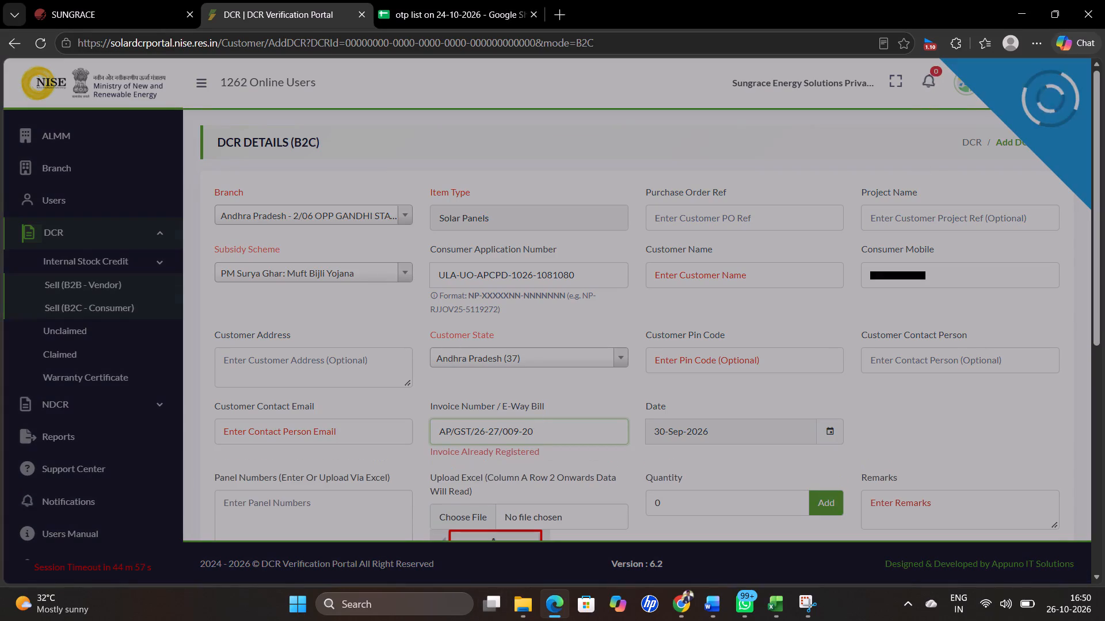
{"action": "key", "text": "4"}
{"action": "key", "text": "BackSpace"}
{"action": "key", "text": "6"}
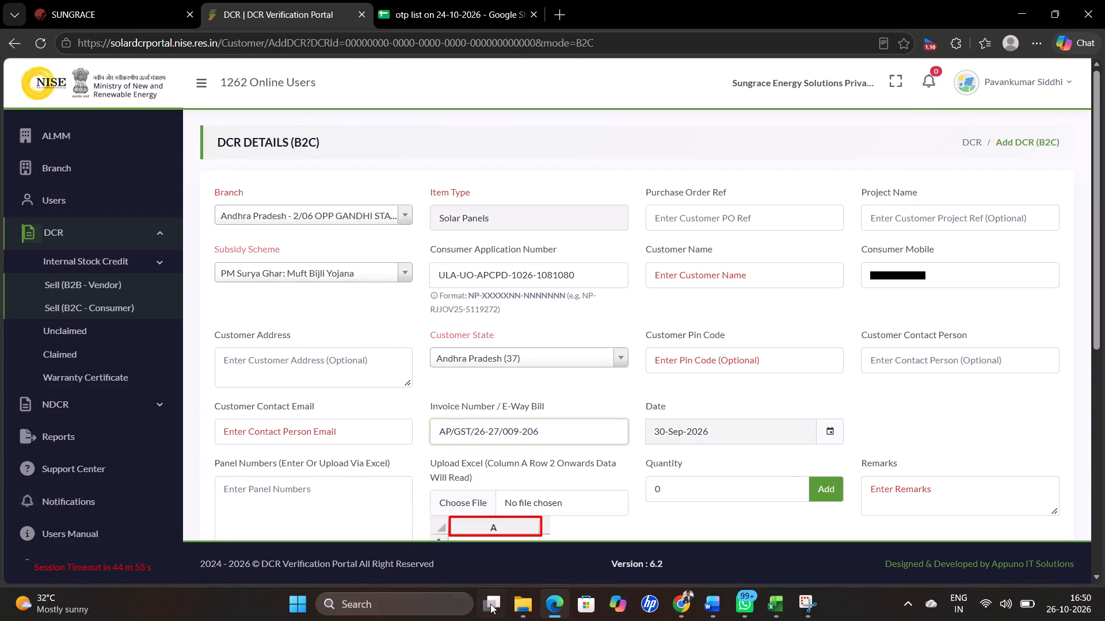
Open the DCR certificate PDF stored in the 206 subfolder of DCR009, check its details and close it.
{"action": "left_click", "coordinate": [511, 543]}
{"action": "double_click", "coordinate": [294, 537]}
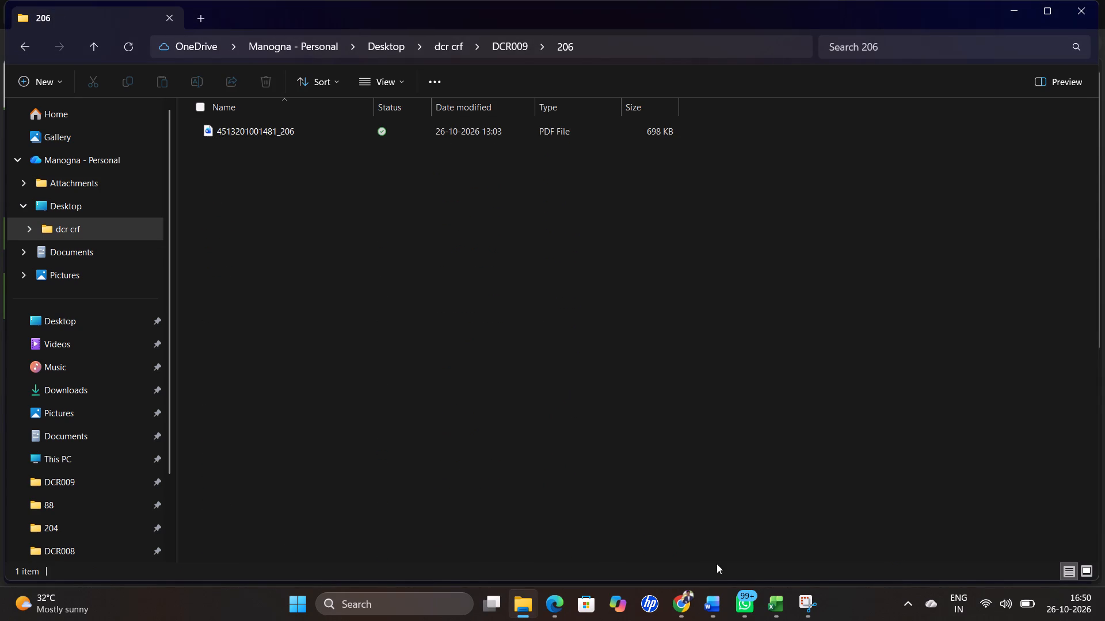
{"action": "double_click", "coordinate": [269, 133]}
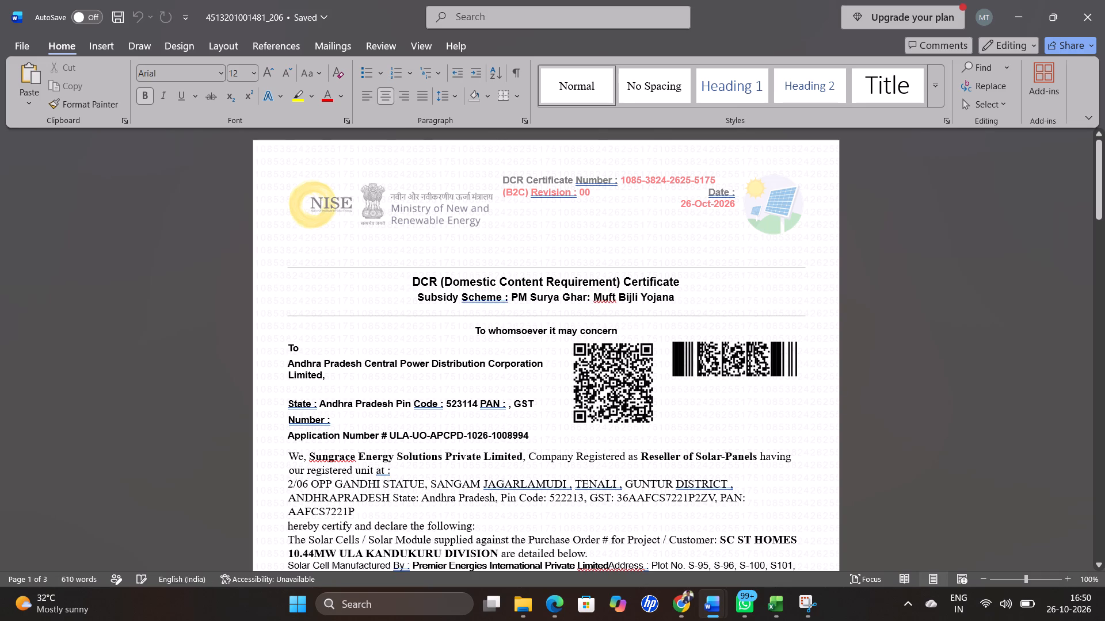
{"action": "left_click", "coordinate": [1093, 29]}
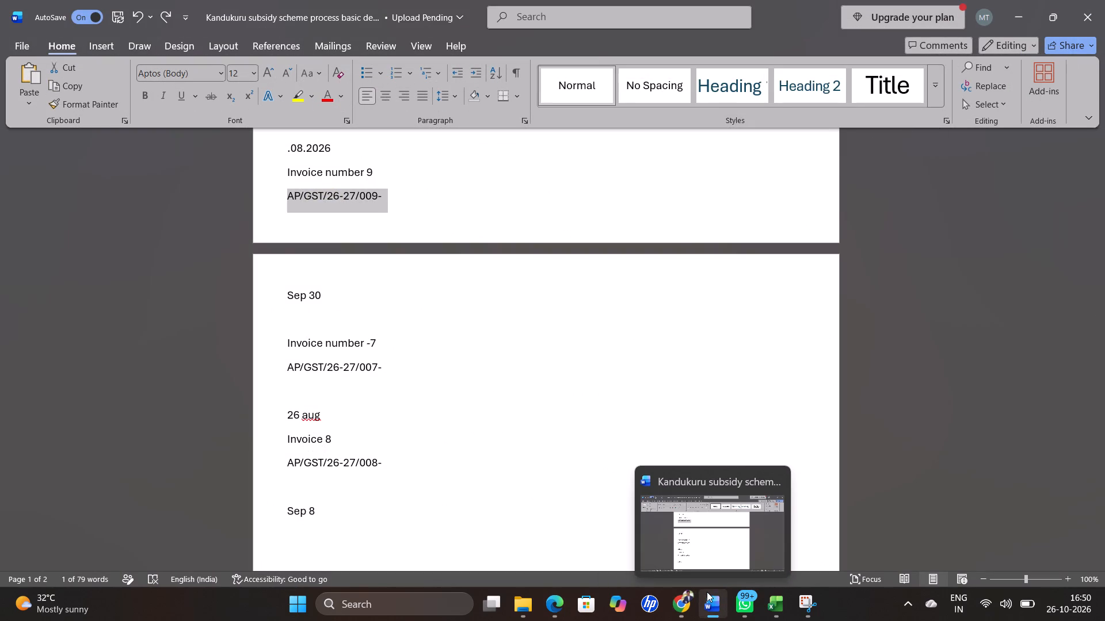
In the DCR form, set the invoice number to AP/GST/26-27/009-207, rechecking 206 along the way.
{"action": "left_click", "coordinate": [576, 557]}
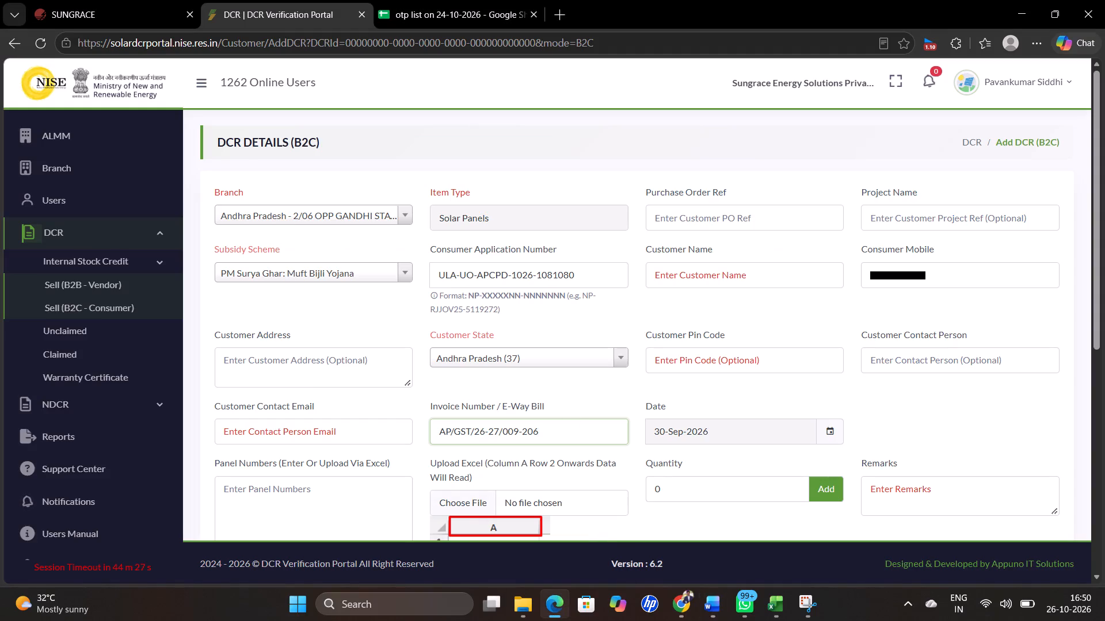
{"action": "scroll", "coordinate": [573, 420], "scroll_direction": "down", "scroll_amount": 1}
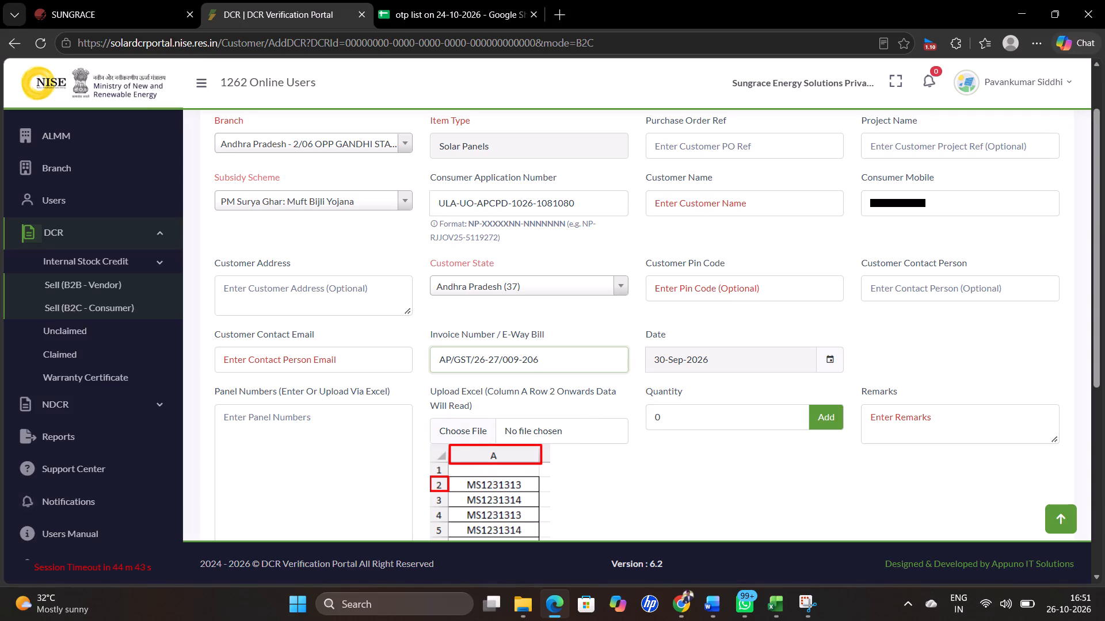
{"action": "key", "text": "BackSpace"}
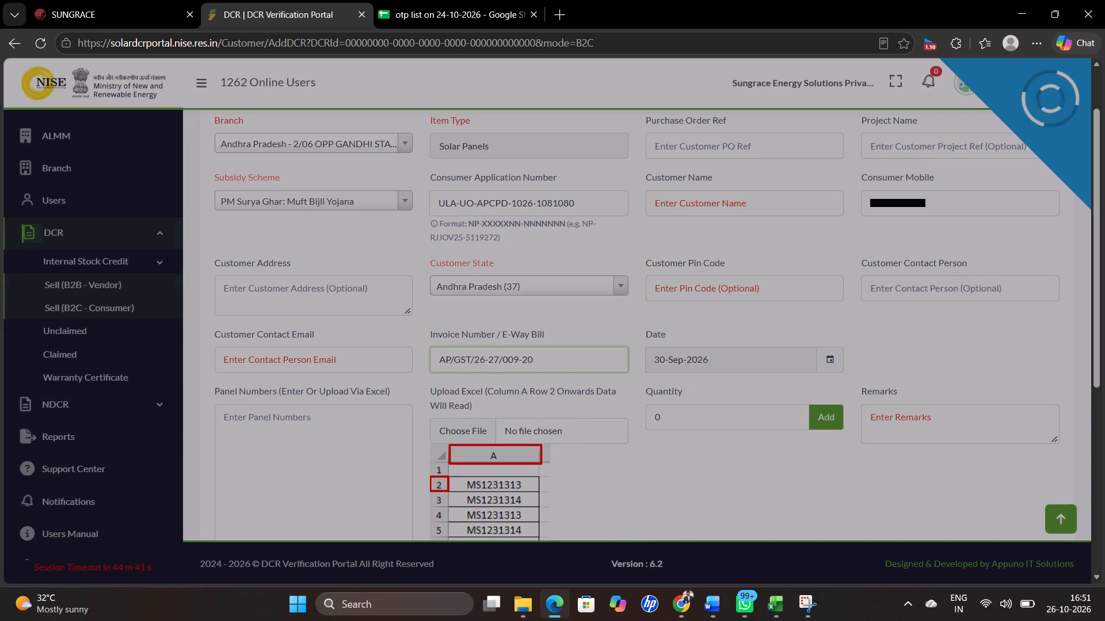
{"action": "key", "text": "7"}
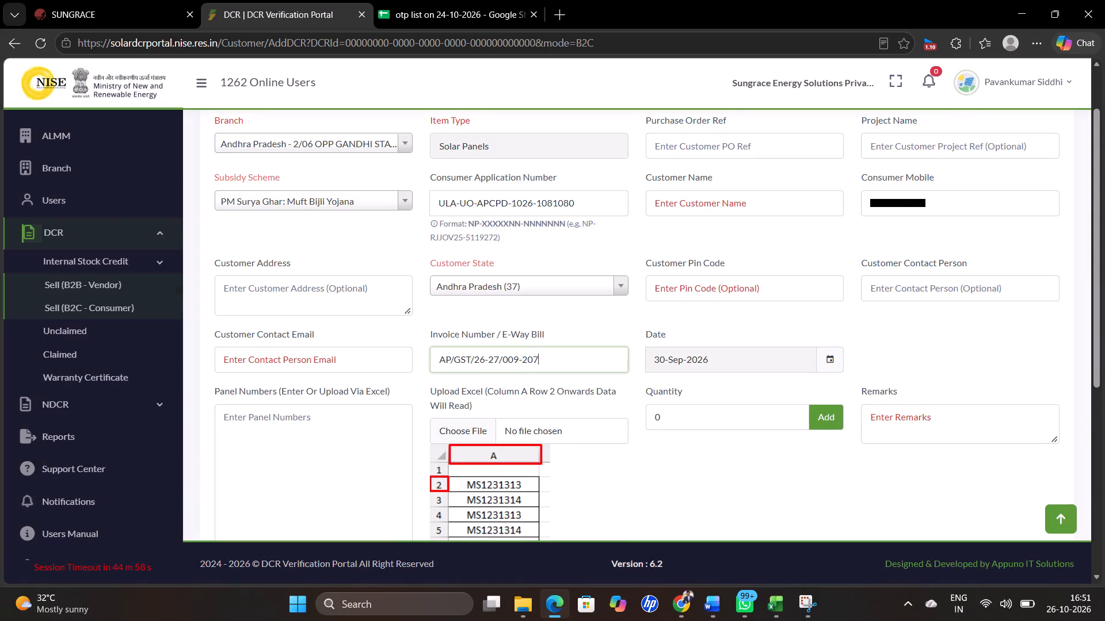
{"action": "key", "text": "BackSpace"}
{"action": "key", "text": "6"}
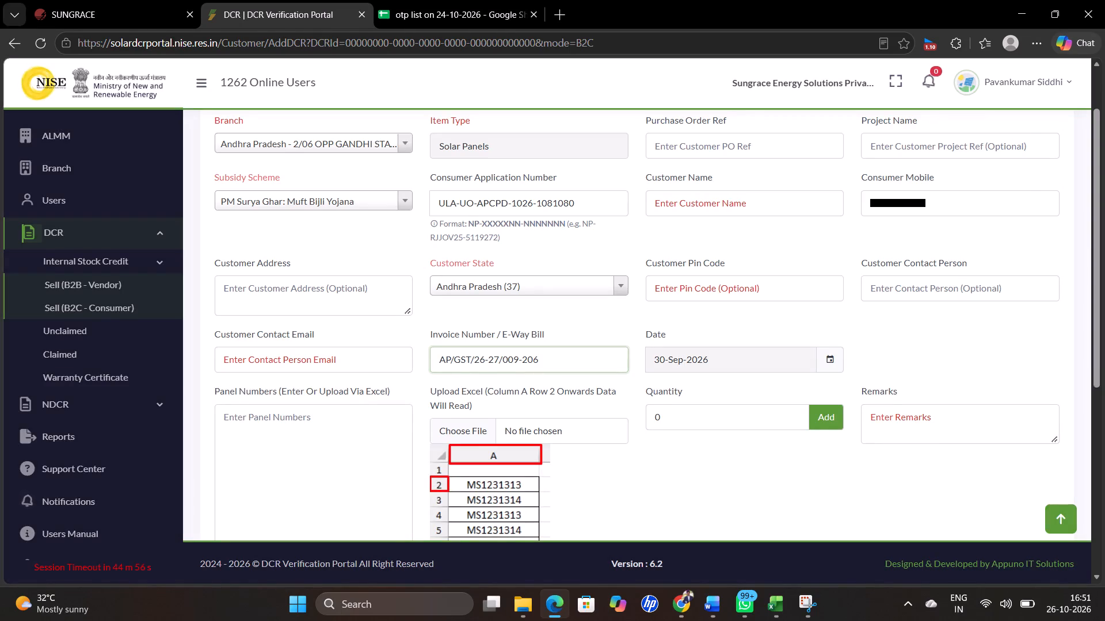
{"action": "key", "text": "BackSpace"}
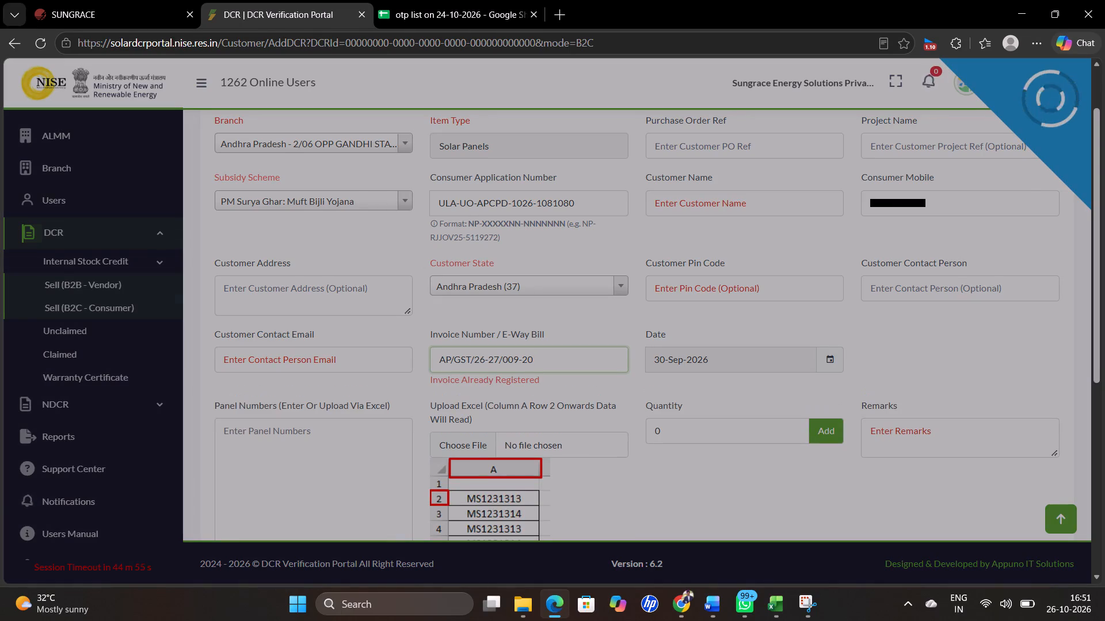
{"action": "key", "text": "7"}
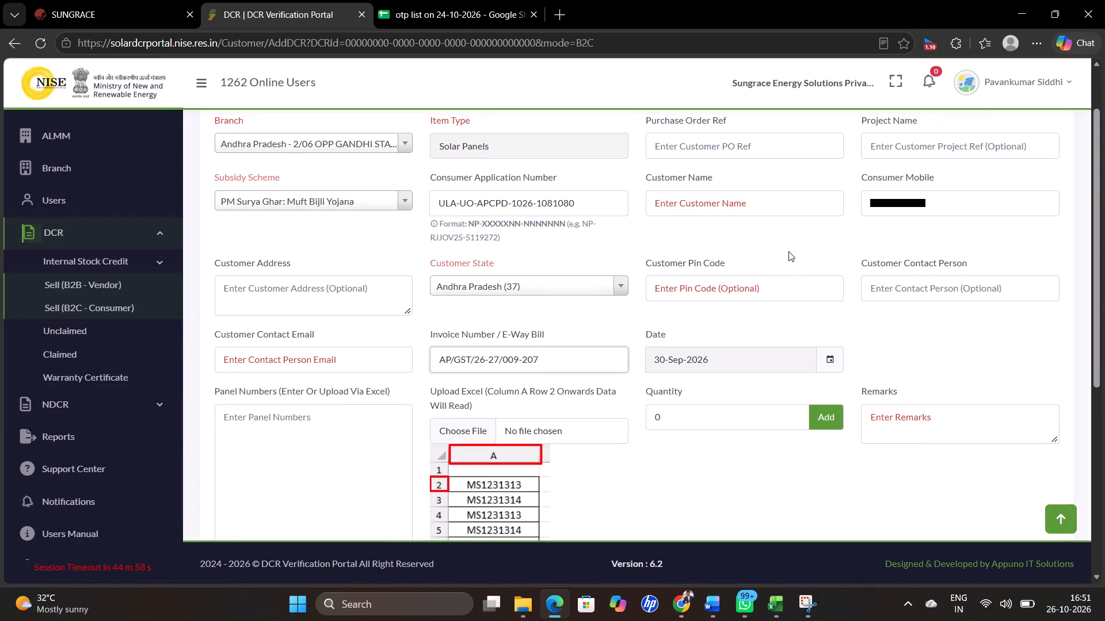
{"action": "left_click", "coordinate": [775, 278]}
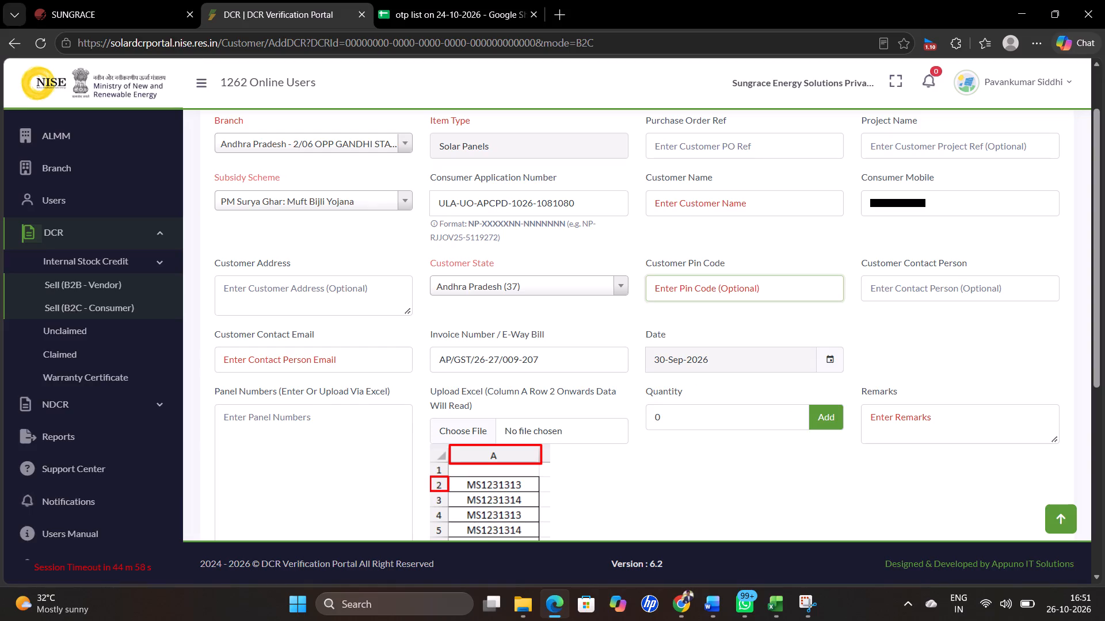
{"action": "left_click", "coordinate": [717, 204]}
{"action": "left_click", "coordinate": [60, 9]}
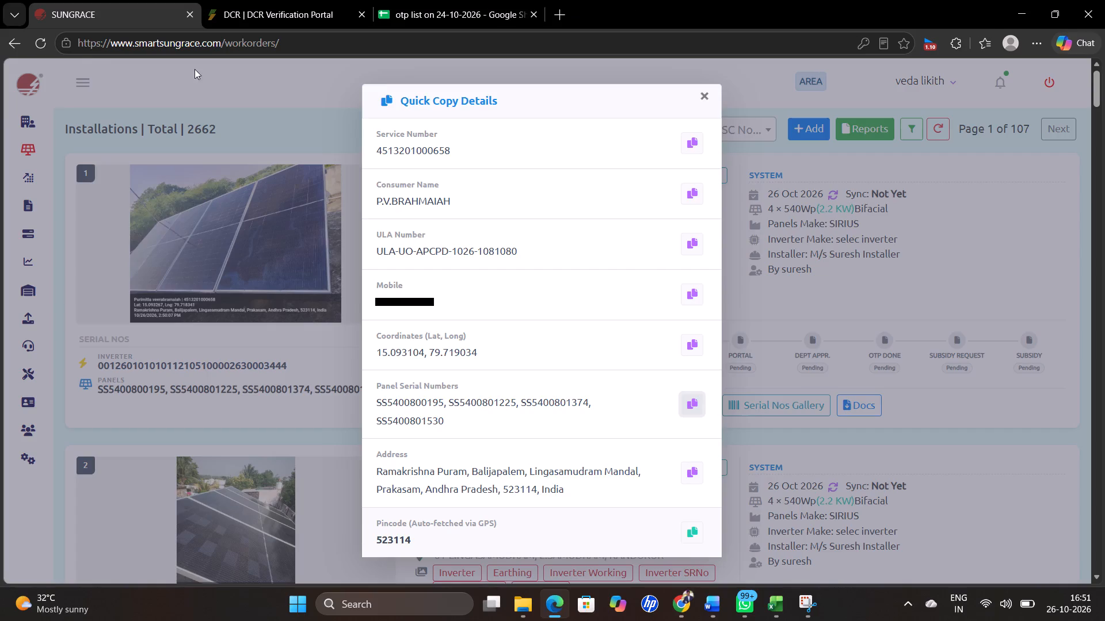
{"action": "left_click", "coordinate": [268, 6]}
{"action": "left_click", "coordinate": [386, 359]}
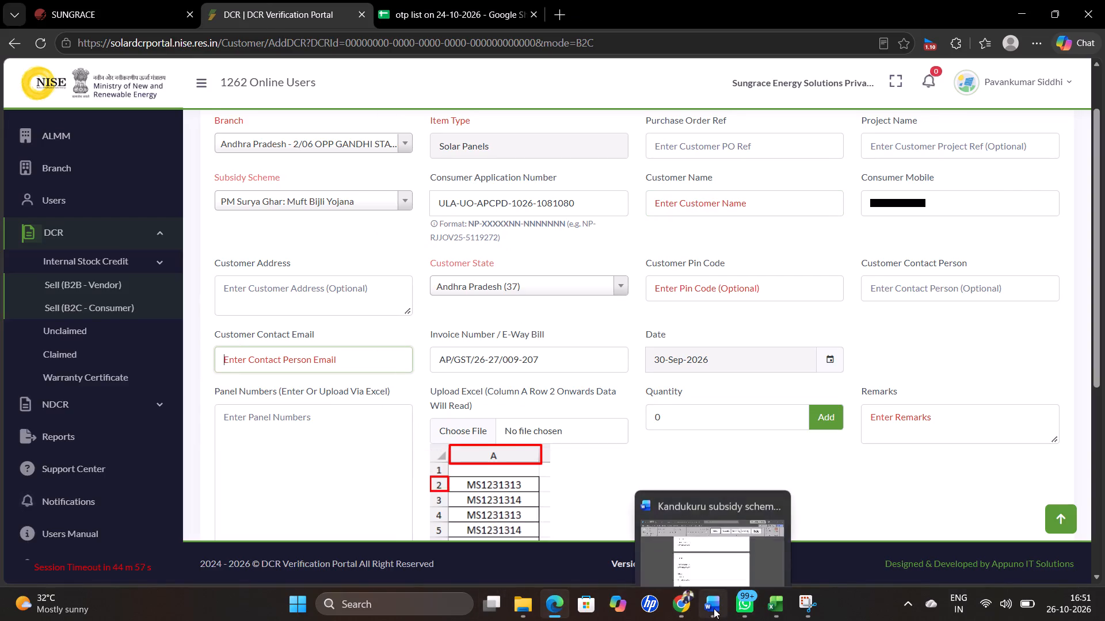
Copy the project name SC ST HOMES 10.44MW ULA KANDUKURU DIVISION from the Kandukuru Word document into the form's Project Name field.
{"action": "left_click", "coordinate": [714, 554]}
{"action": "scroll", "coordinate": [505, 383], "scroll_direction": "up", "scroll_amount": 5}
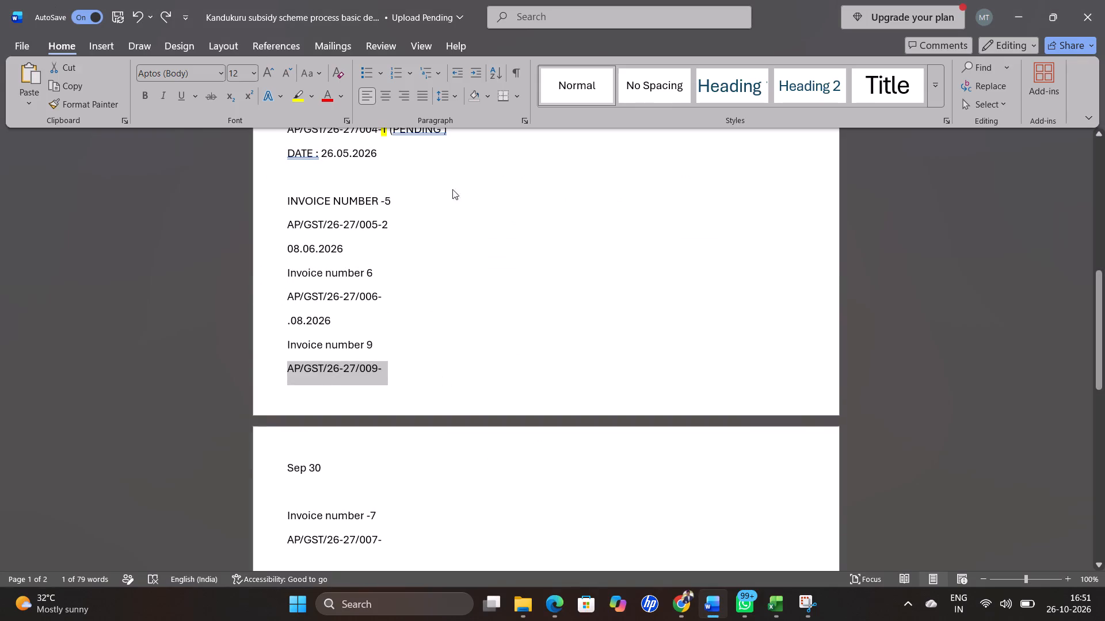
{"action": "scroll", "coordinate": [551, 446], "scroll_direction": "up", "scroll_amount": 20}
{"action": "scroll", "coordinate": [551, 446], "scroll_direction": "up", "scroll_amount": 2}
{"action": "left_click_drag", "start_coordinate": [333, 274], "coordinate": [600, 280]}
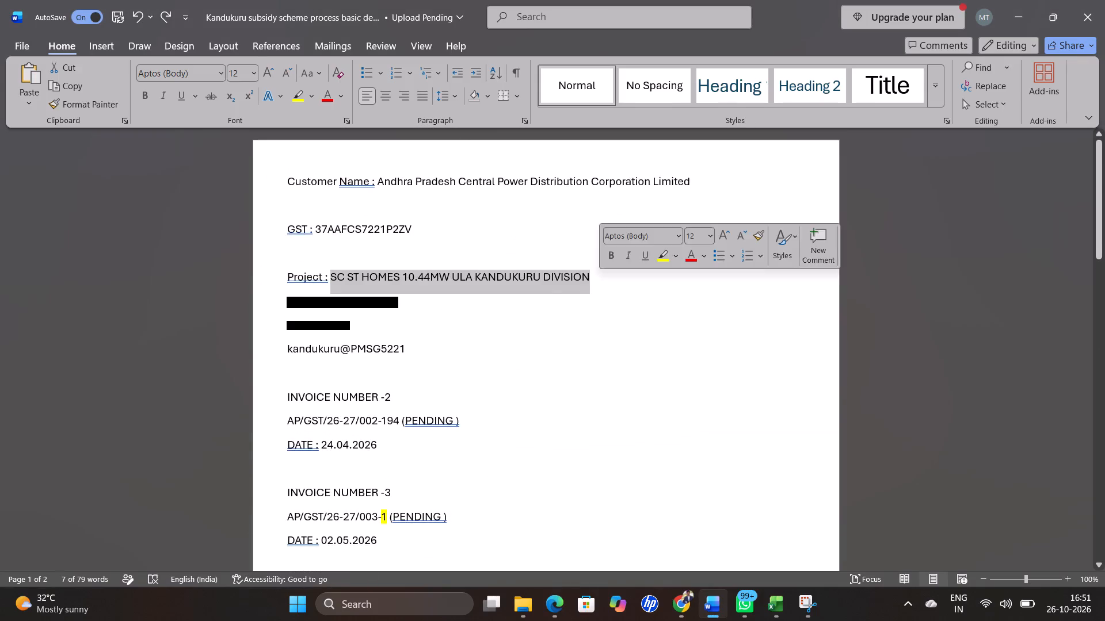
{"action": "key", "text": "ctrl+c"}
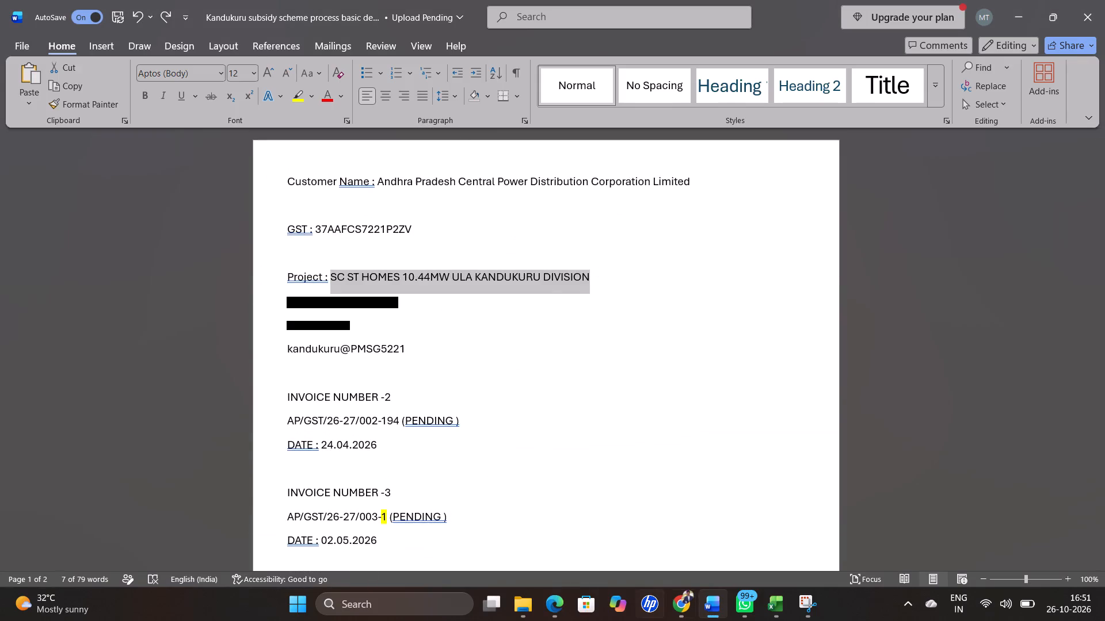
{"action": "left_click", "coordinate": [537, 551]}
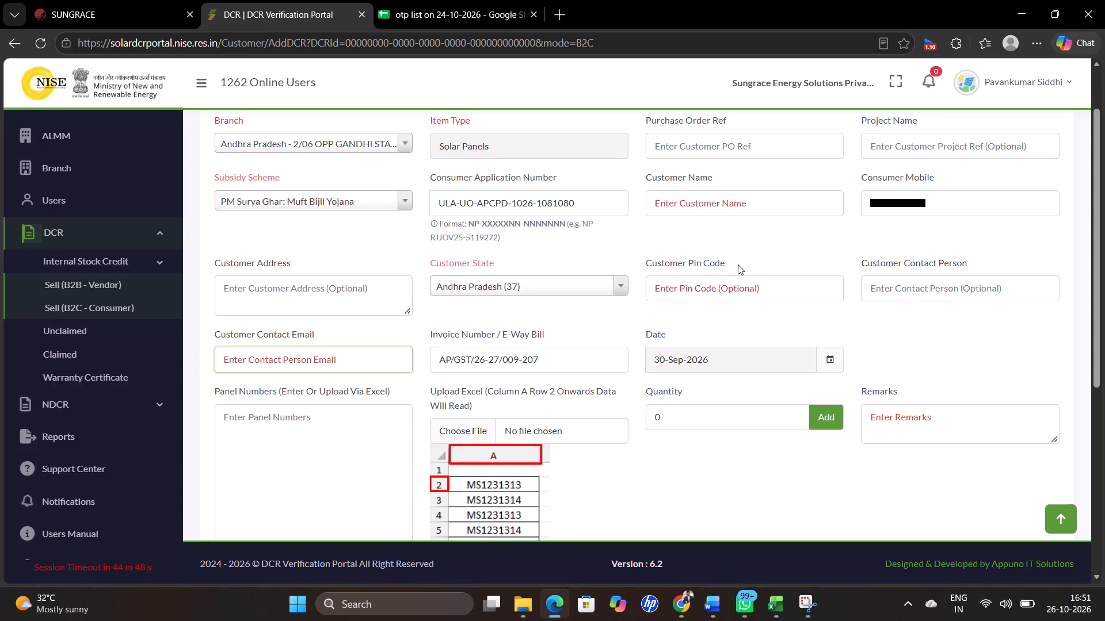
{"action": "scroll", "coordinate": [739, 264], "scroll_direction": "up", "scroll_amount": 5}
{"action": "left_click", "coordinate": [888, 224]}
{"action": "key", "text": "ctrl+v"}
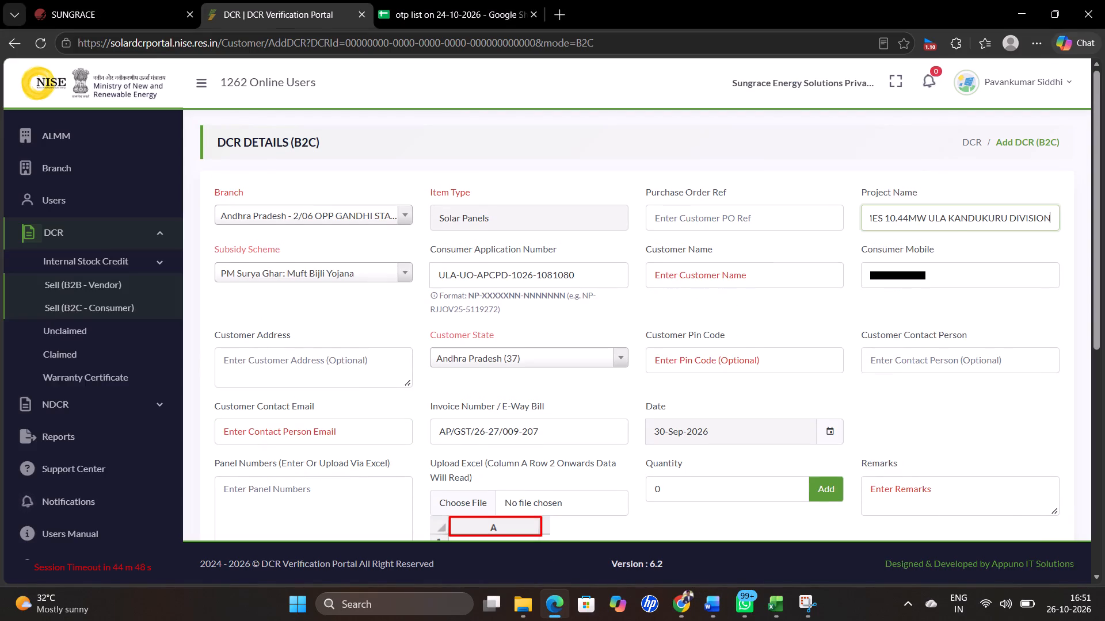
{"action": "left_click", "coordinate": [775, 265]}
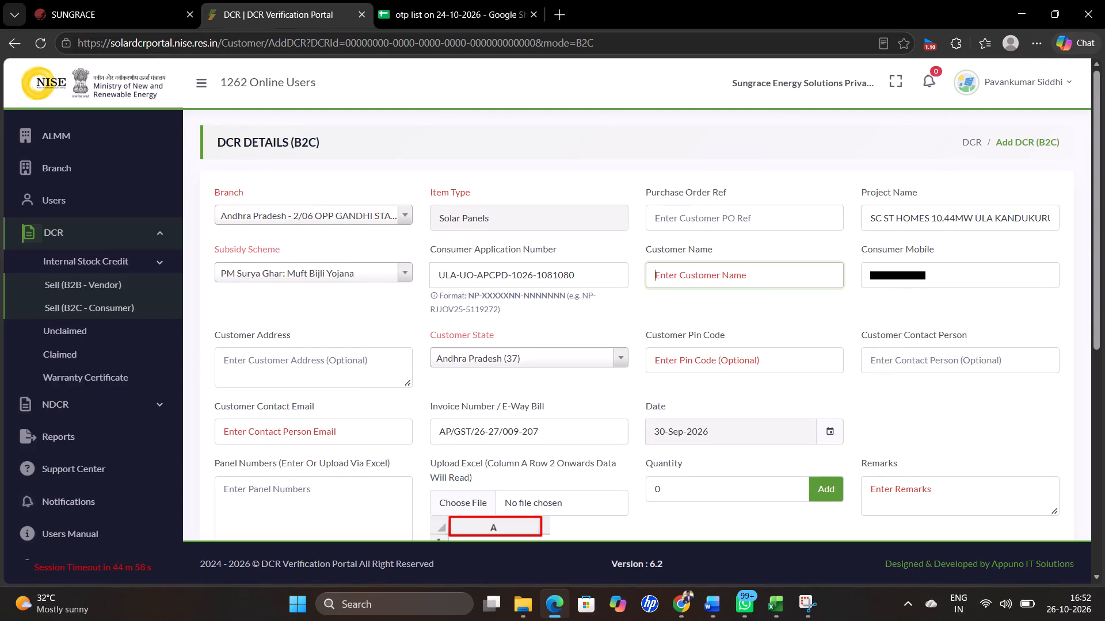
{"action": "left_click", "coordinate": [708, 555]}
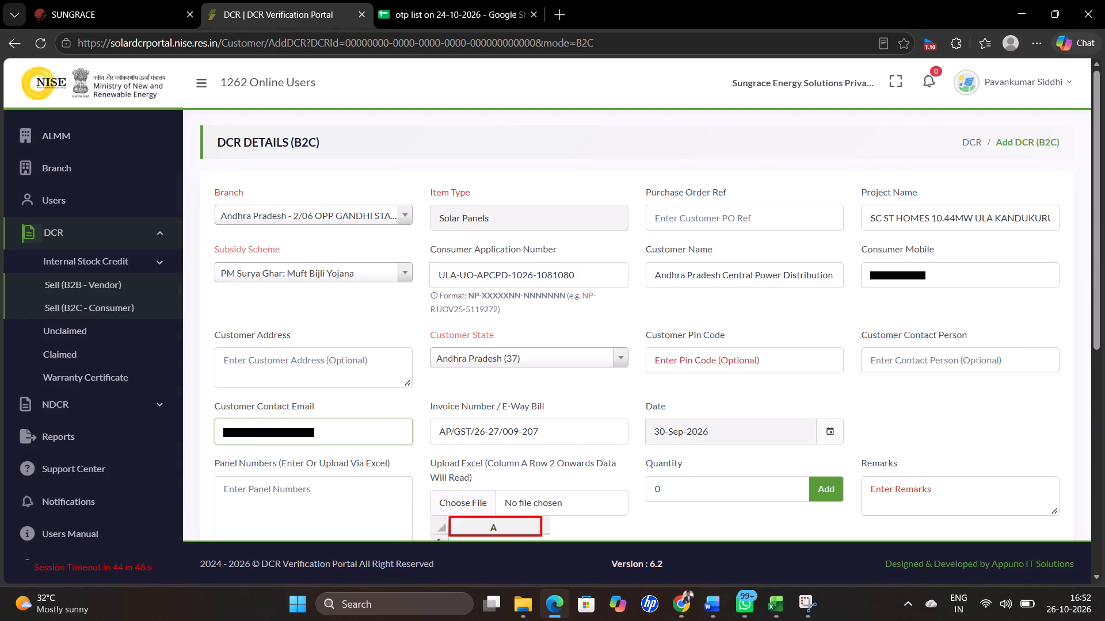
Copy the installation address from the SUNGRACE Quick Copy Details into the DCR form's Remarks field.
{"action": "scroll", "coordinate": [336, 437], "scroll_direction": "down", "scroll_amount": 1}
{"action": "left_click", "coordinate": [734, 287]}
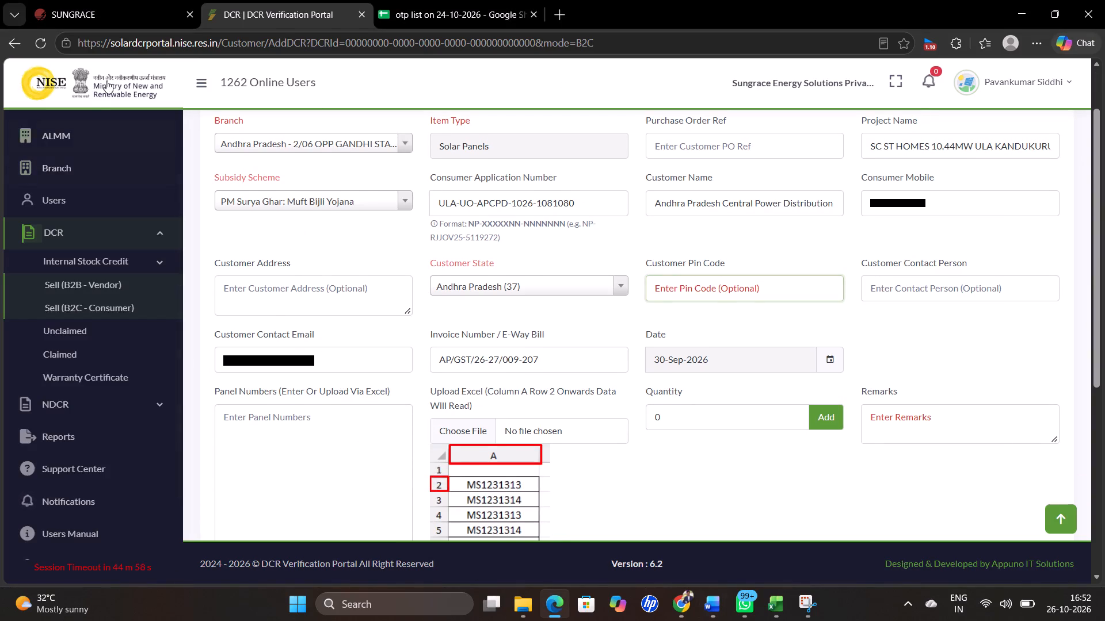
{"action": "left_click", "coordinate": [125, 10]}
{"action": "left_click", "coordinate": [689, 463]}
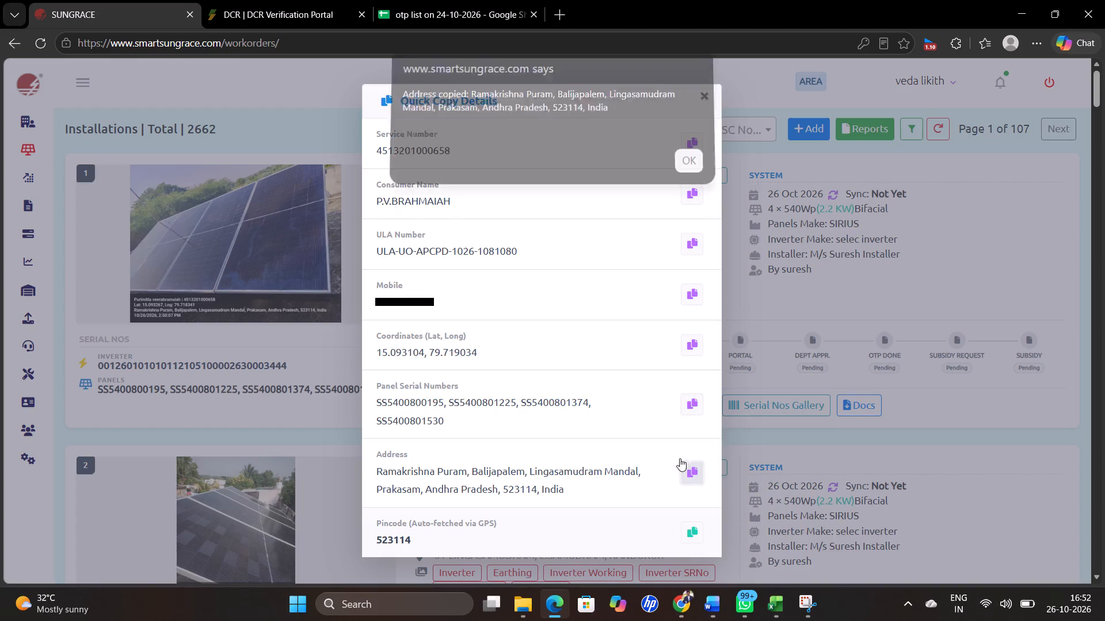
{"action": "left_click", "coordinate": [682, 174]}
{"action": "left_click", "coordinate": [319, 11]}
{"action": "left_click", "coordinate": [961, 439]}
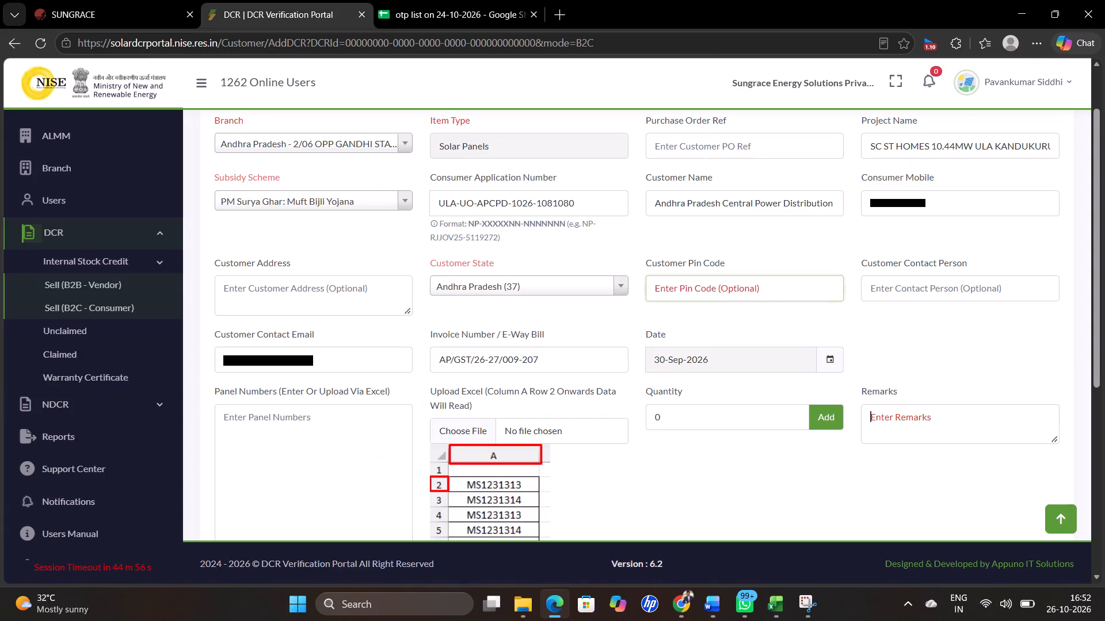
{"action": "key", "text": "ctrl+v"}
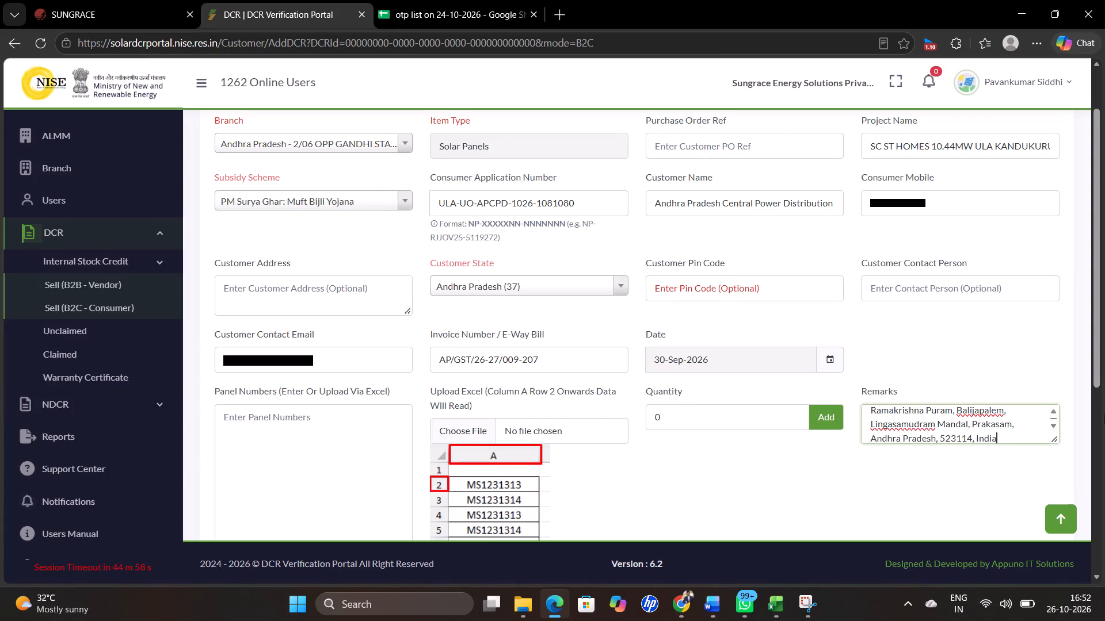
Copy the pin code out of the address in Remarks into the Customer Pin Code field.
{"action": "left_click", "coordinate": [958, 434]}
{"action": "double_click", "coordinate": [962, 439]}
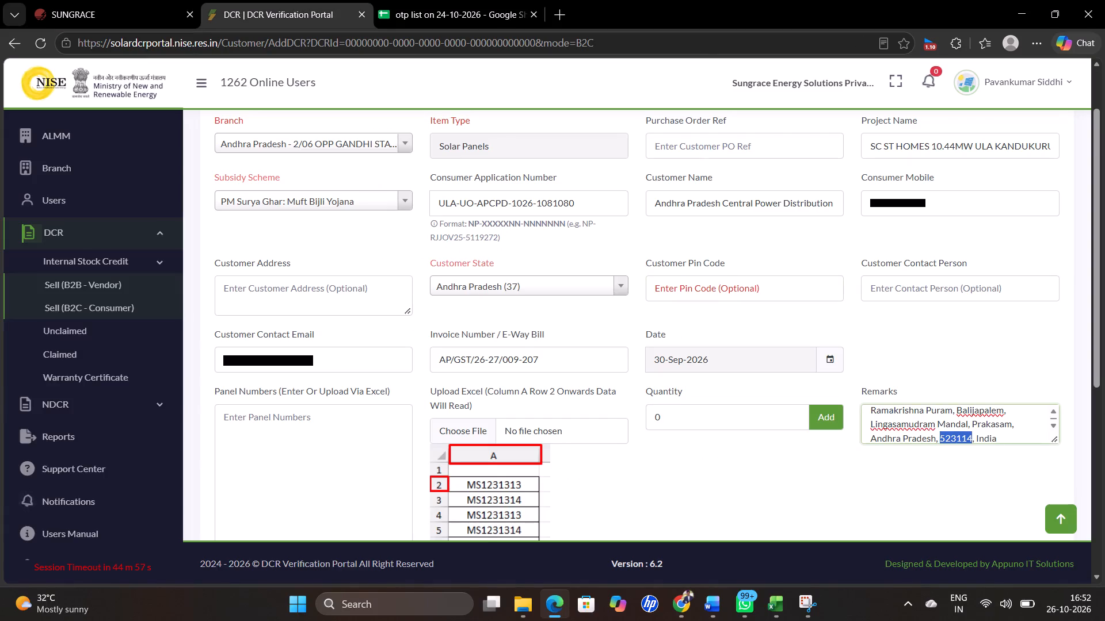
{"action": "key", "text": "ctrl+c"}
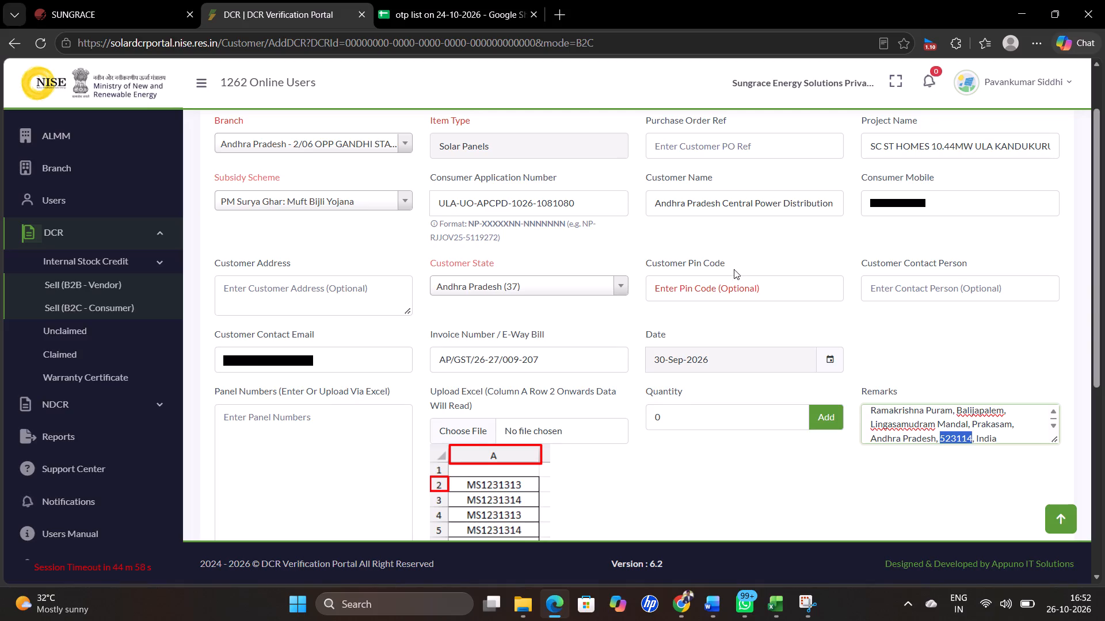
{"action": "left_click", "coordinate": [761, 276]}
{"action": "key", "text": "ctrl+v"}
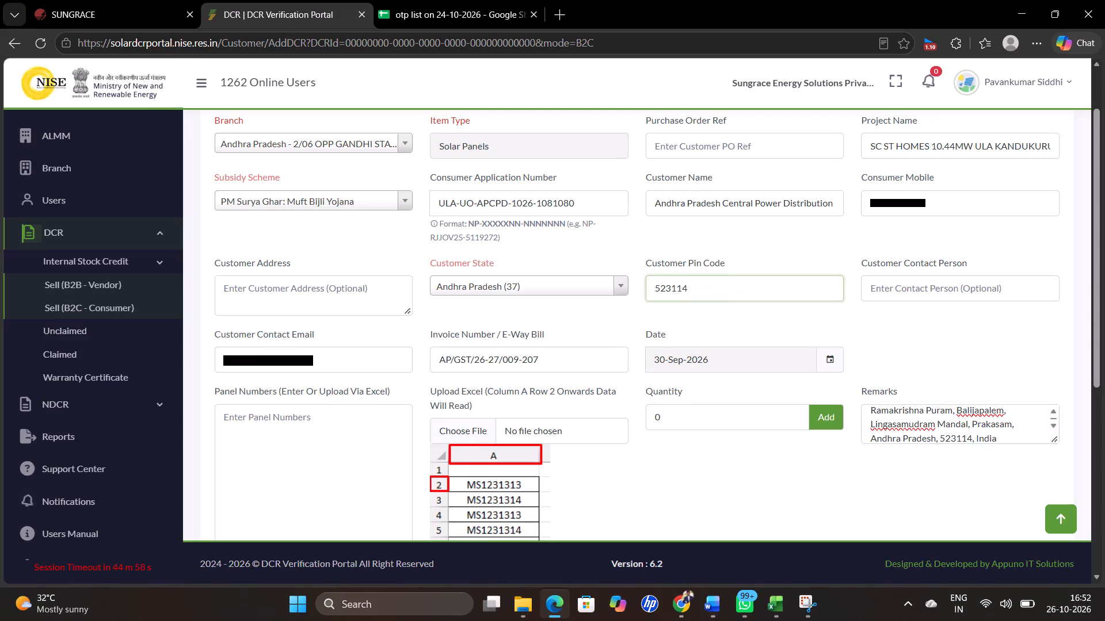
Submit the completed B2C DCR entry for confirmation.
{"action": "scroll", "coordinate": [768, 288], "scroll_direction": "up", "scroll_amount": 7}
{"action": "scroll", "coordinate": [768, 288], "scroll_direction": "down", "scroll_amount": 11}
{"action": "left_click", "coordinate": [983, 257]}
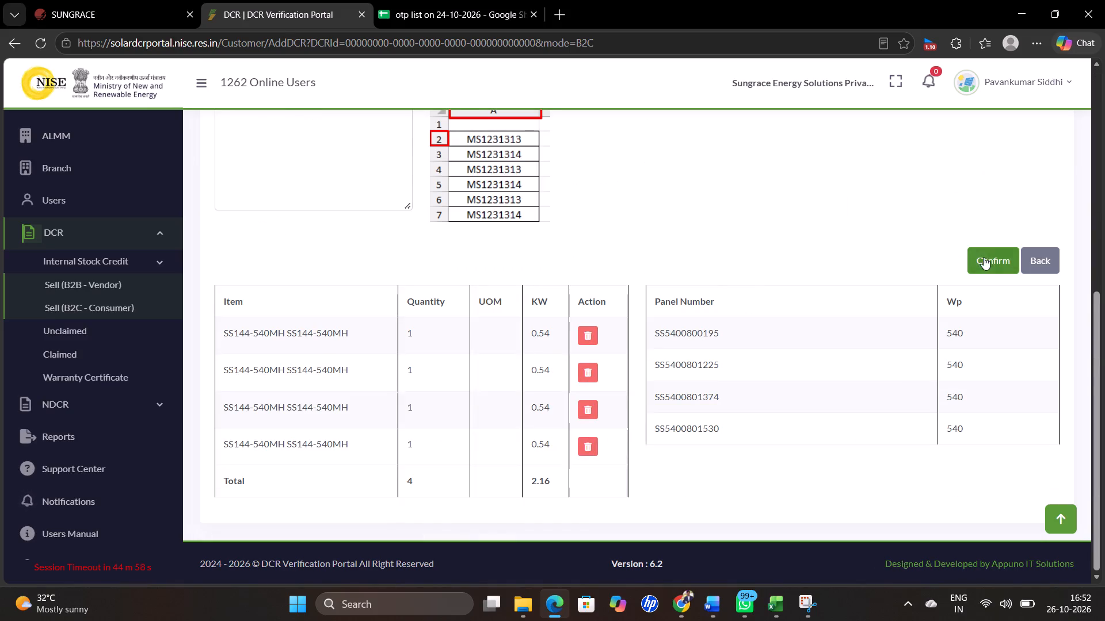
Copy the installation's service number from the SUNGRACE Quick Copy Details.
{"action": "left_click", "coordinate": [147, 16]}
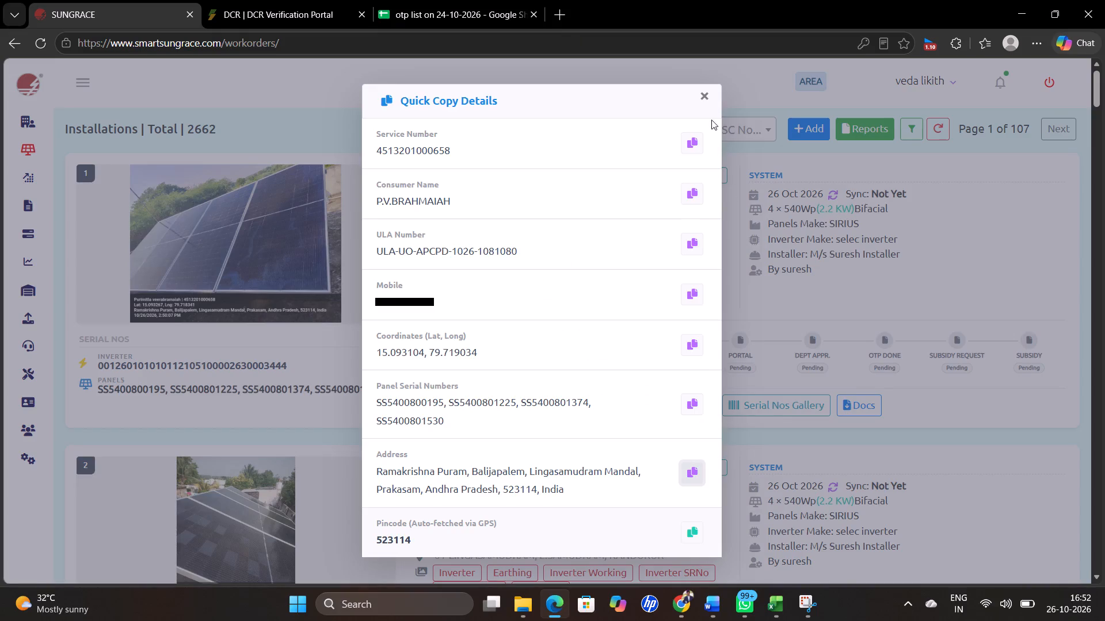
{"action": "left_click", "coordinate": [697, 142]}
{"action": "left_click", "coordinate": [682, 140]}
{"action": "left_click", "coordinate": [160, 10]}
In File Explorer, create a new subfolder named 207 inside the DCR009 folder.
{"action": "left_click", "coordinate": [519, 581]}
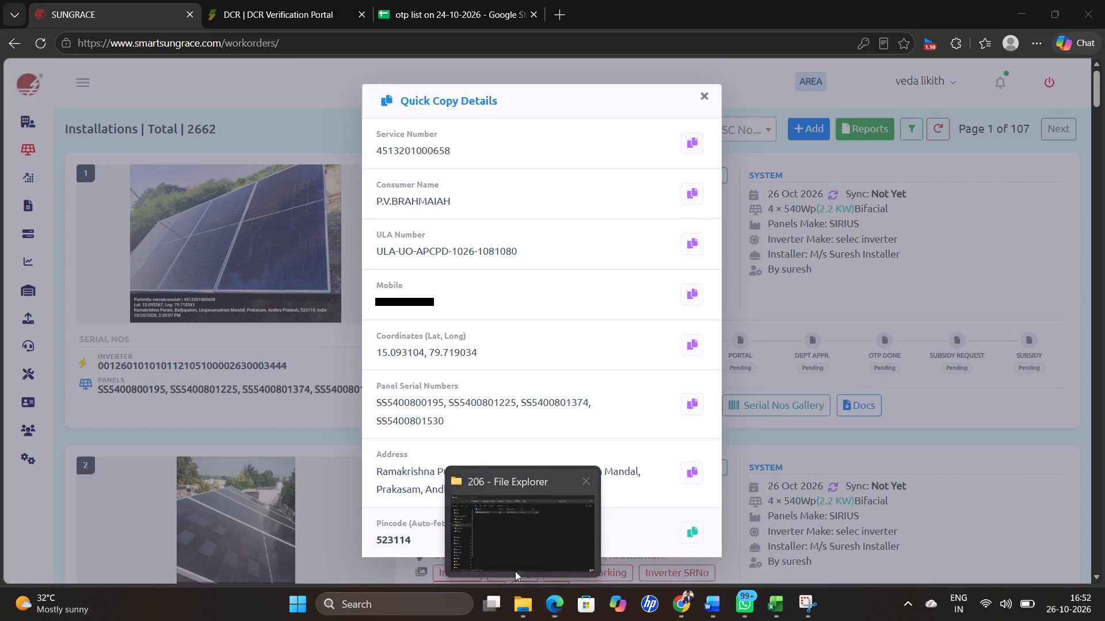
{"action": "left_click", "coordinate": [494, 534]}
{"action": "left_click", "coordinate": [13, 48]}
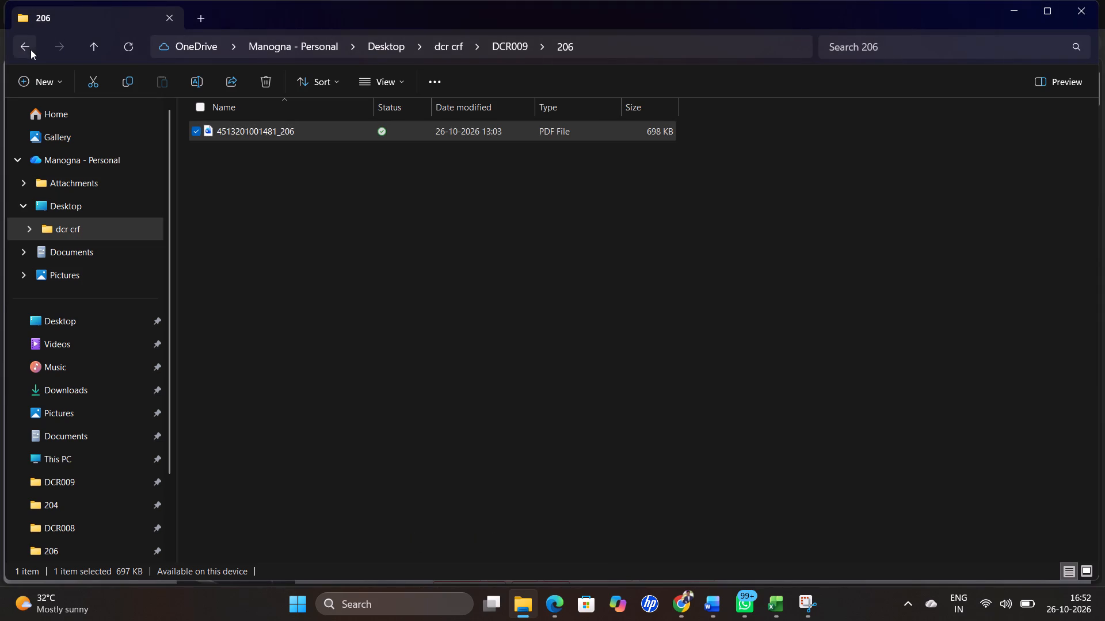
{"action": "left_click", "coordinate": [24, 44]}
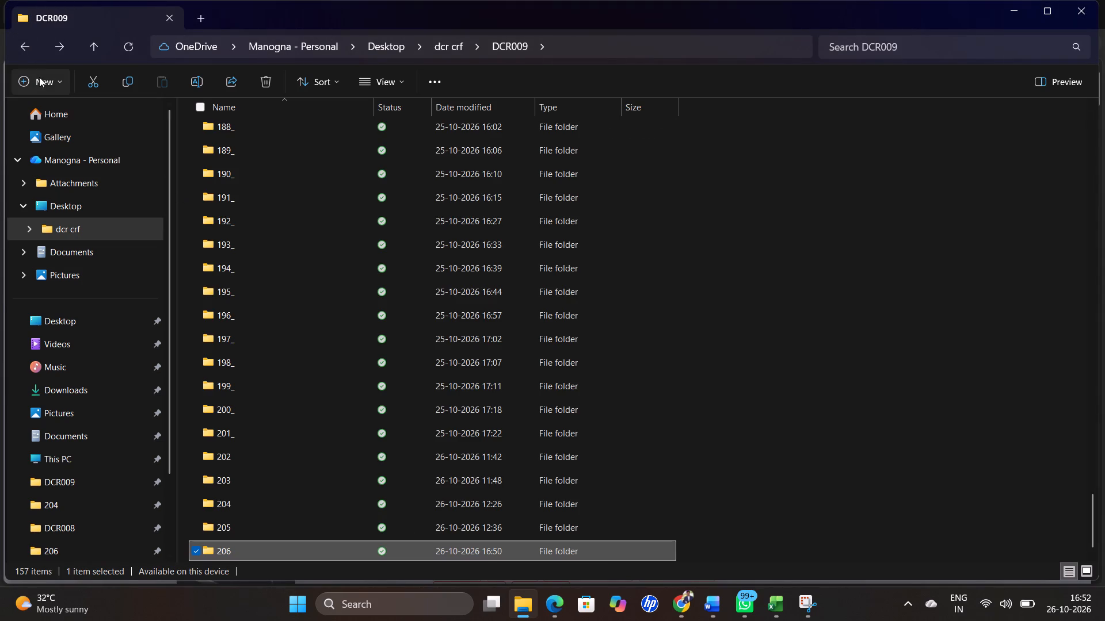
{"action": "left_click", "coordinate": [39, 77]}
{"action": "left_click", "coordinate": [132, 113]}
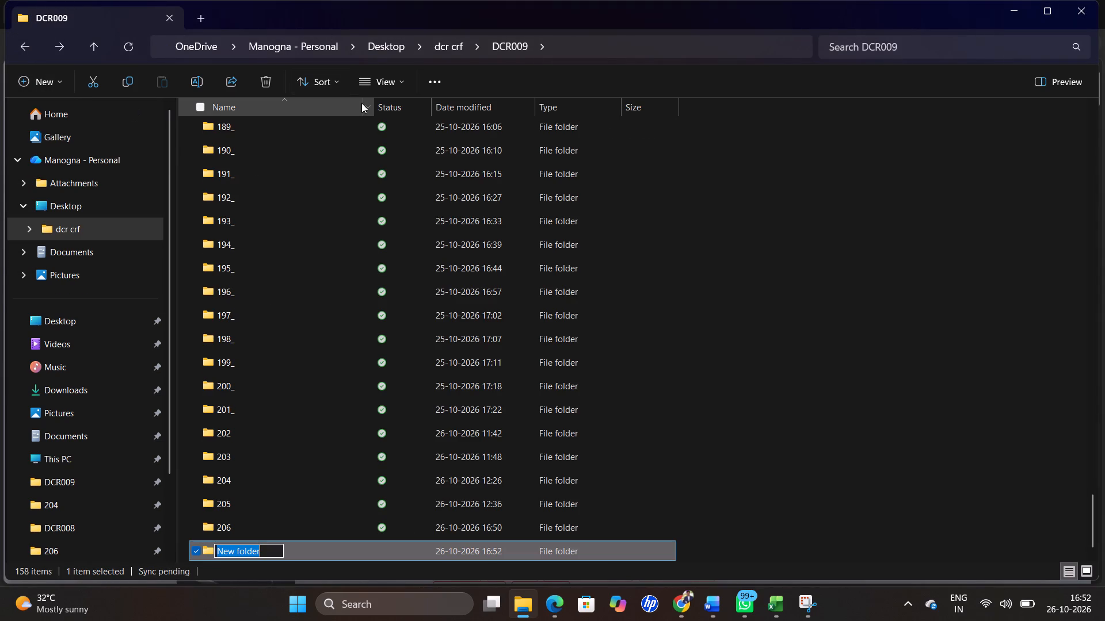
{"action": "key", "text": "BackSpace"}
{"action": "type", "text": "207"}
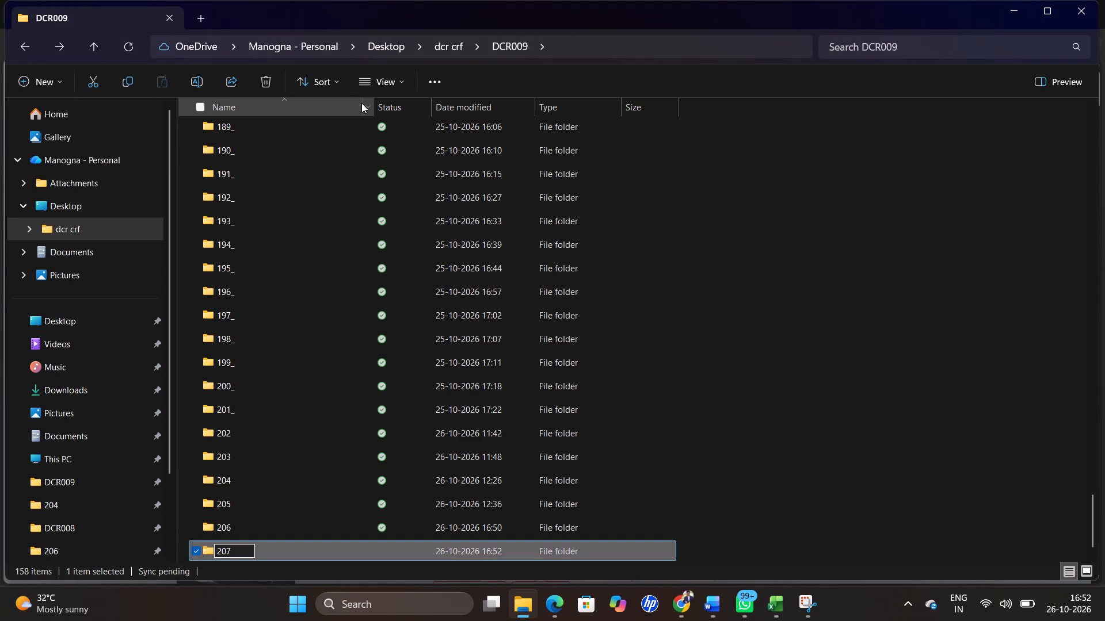
{"action": "key", "text": "Return"}
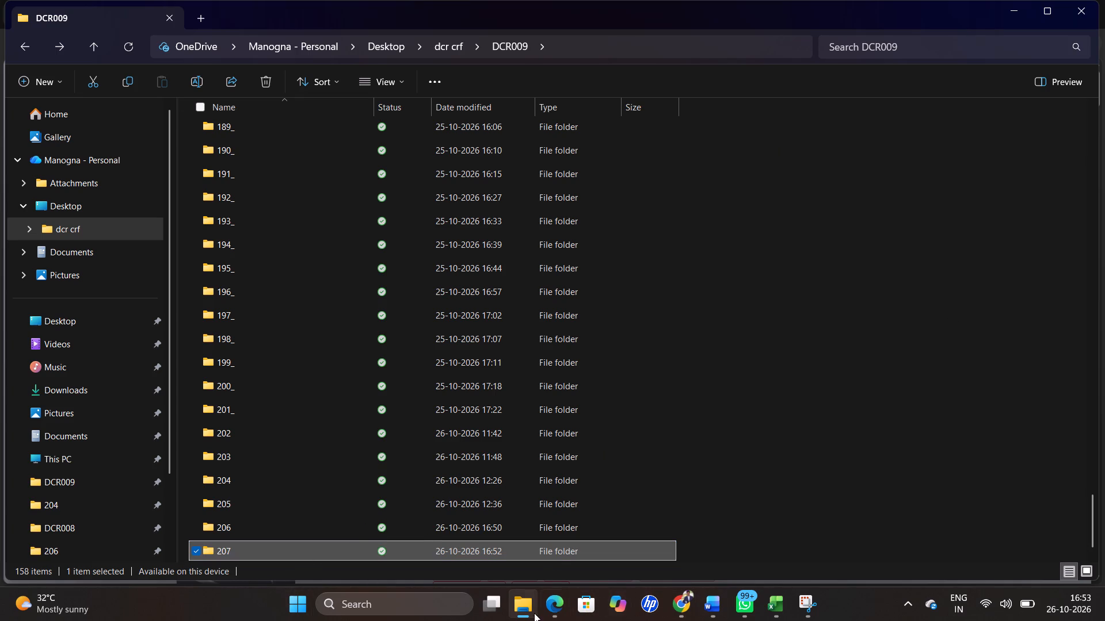
Back in SUNGRACE, copy the installation's service number from the Quick Copy Details.
{"action": "left_click", "coordinate": [539, 553]}
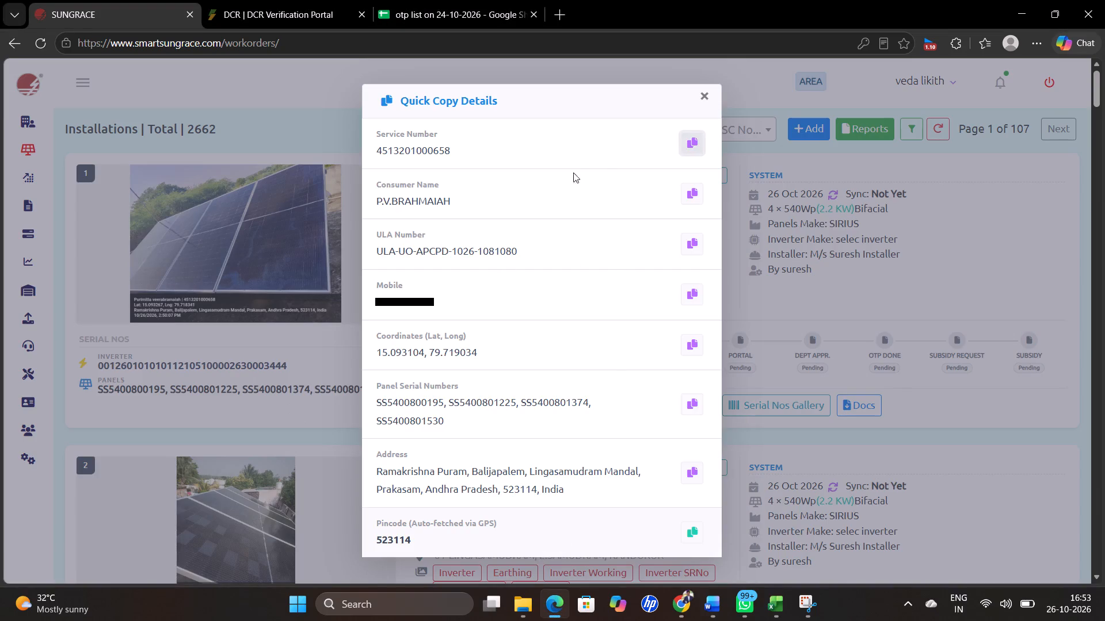
{"action": "left_click", "coordinate": [686, 143]}
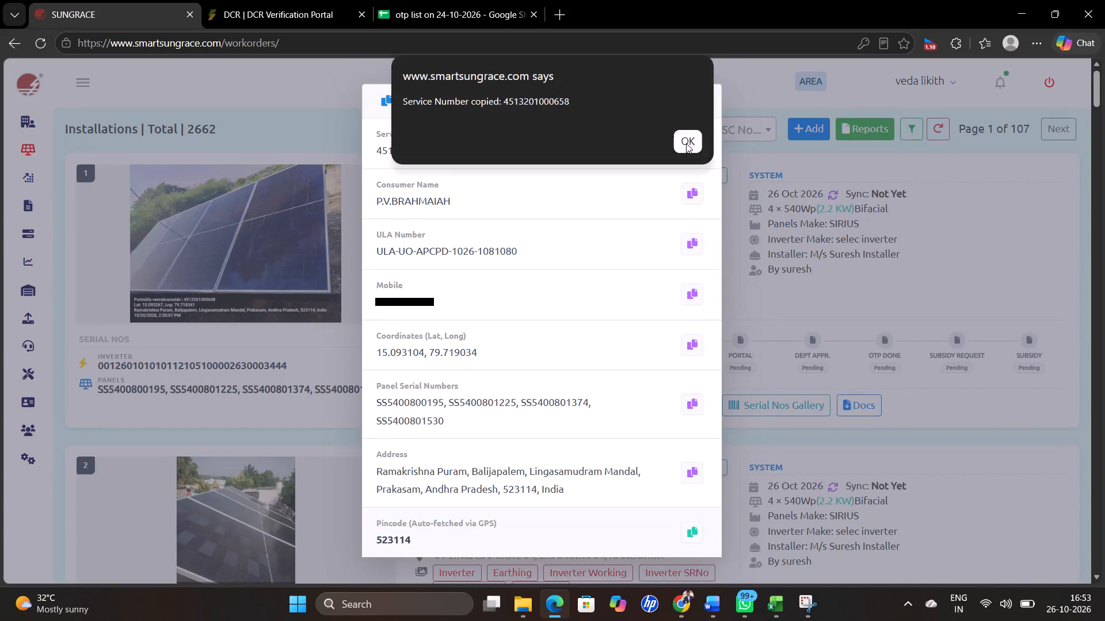
{"action": "left_click", "coordinate": [686, 143]}
Return to the DCR Verification Portal and approve the pending DCR confirmation.
{"action": "left_click", "coordinate": [404, 0]}
{"action": "left_click", "coordinate": [309, 10]}
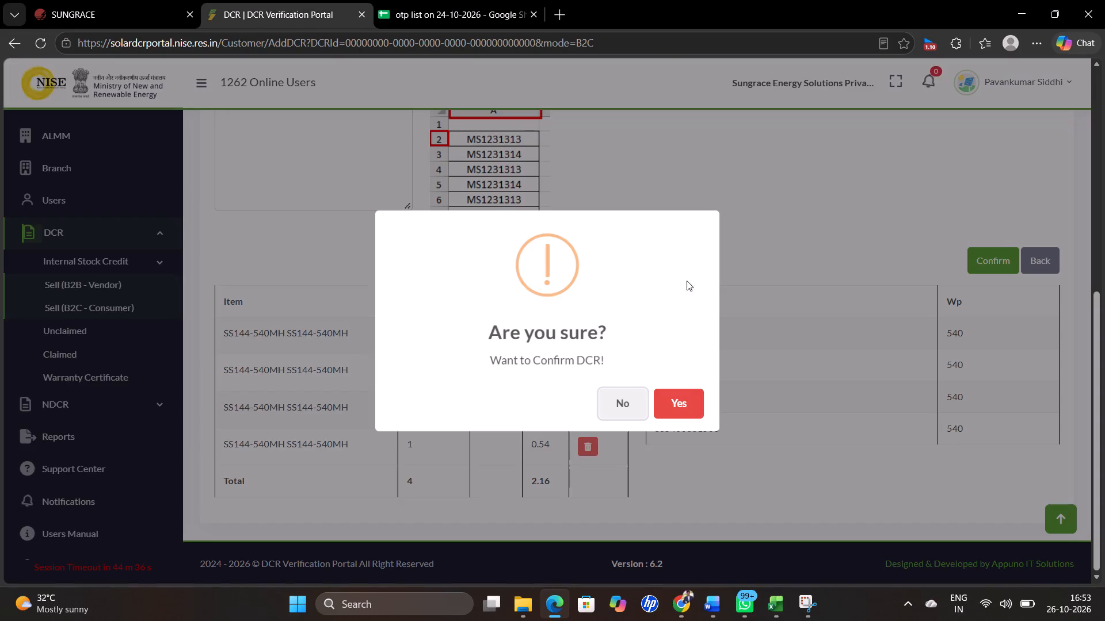
{"action": "left_click", "coordinate": [694, 418]}
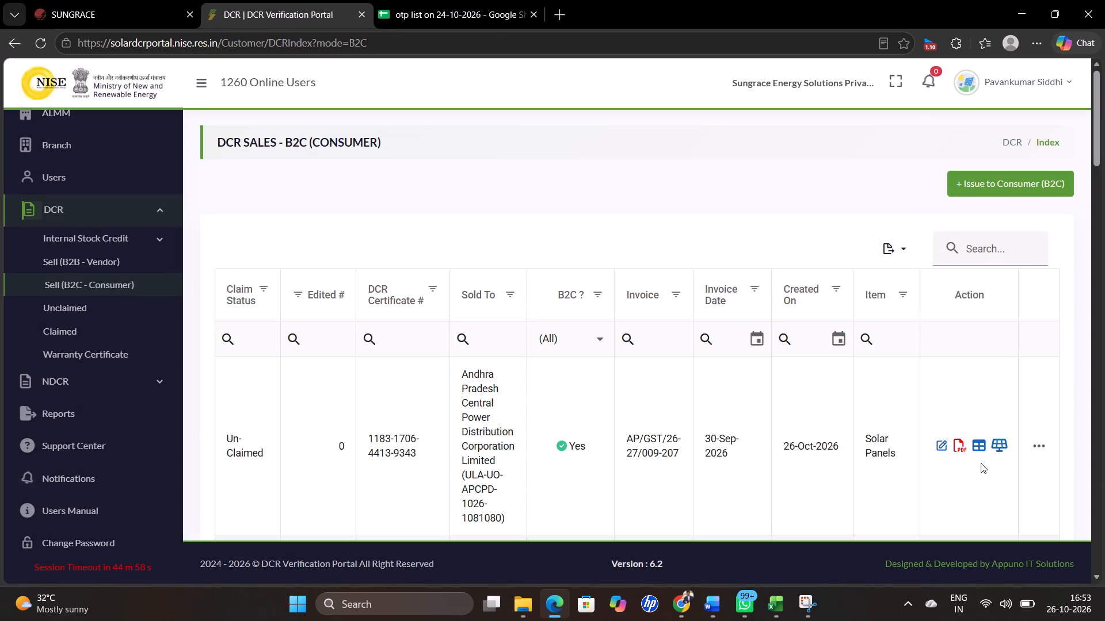
Open the certificate PDF for invoice AP/GST/26-27/009-207 and save it in DCR009's 207 folder, named with the copied service number plus _207.
{"action": "left_click", "coordinate": [958, 446]}
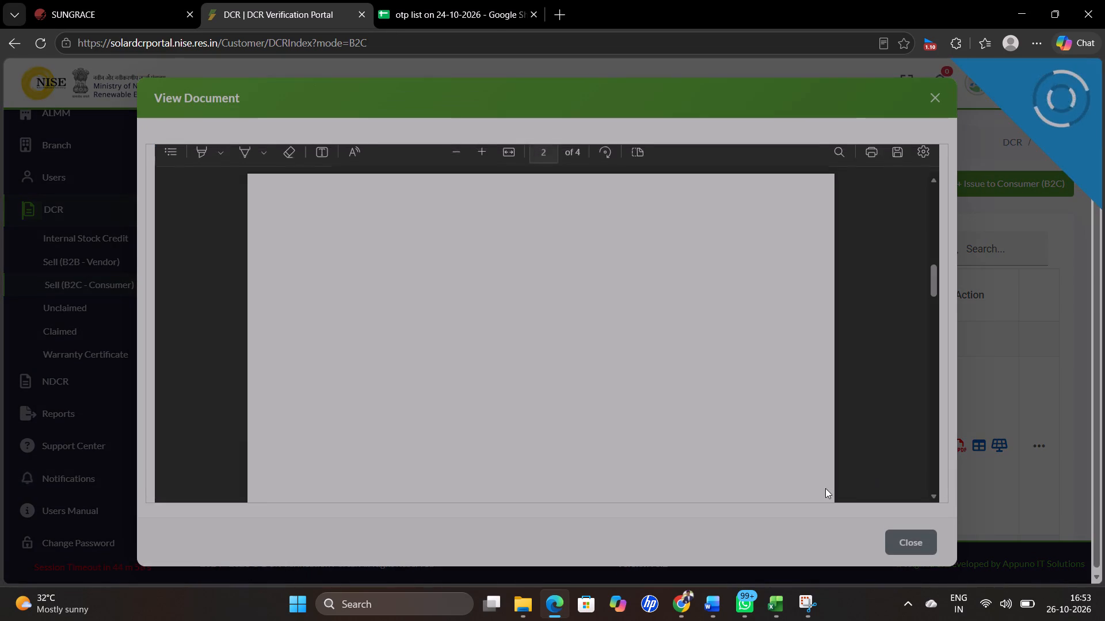
{"action": "left_click", "coordinate": [893, 157]}
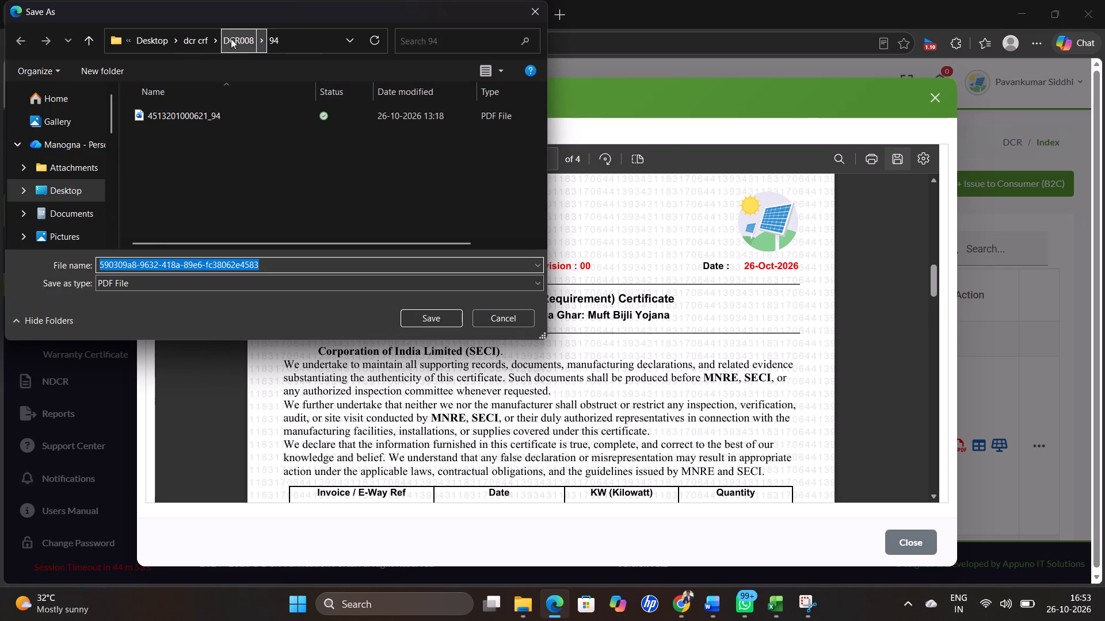
{"action": "left_click", "coordinate": [211, 42]}
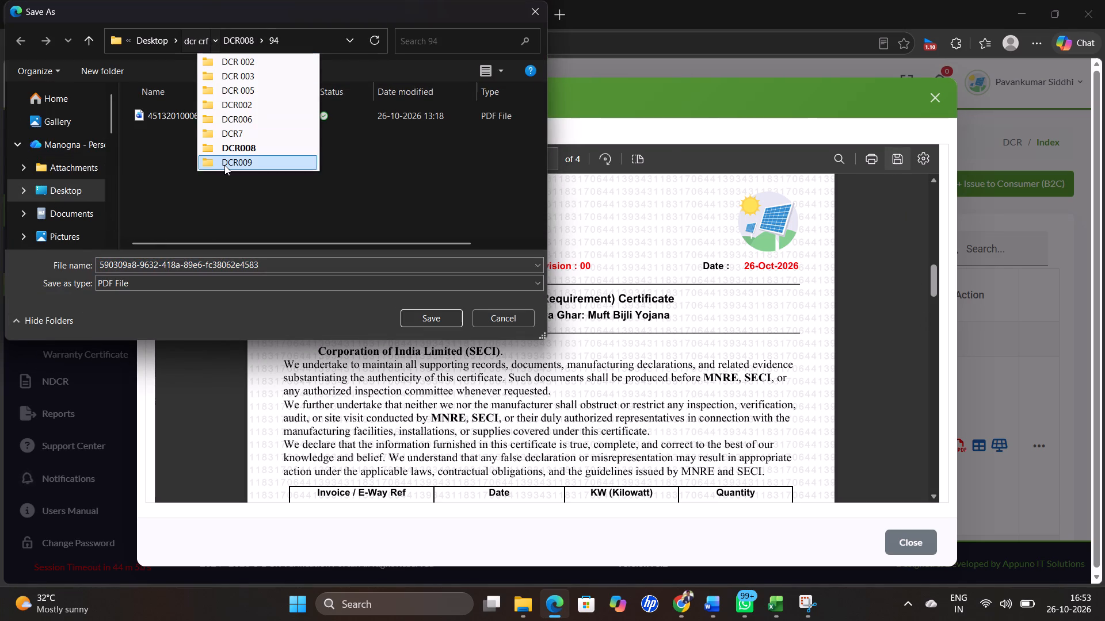
{"action": "left_click", "coordinate": [224, 165]}
{"action": "scroll", "coordinate": [237, 90], "scroll_direction": "down", "scroll_amount": 4}
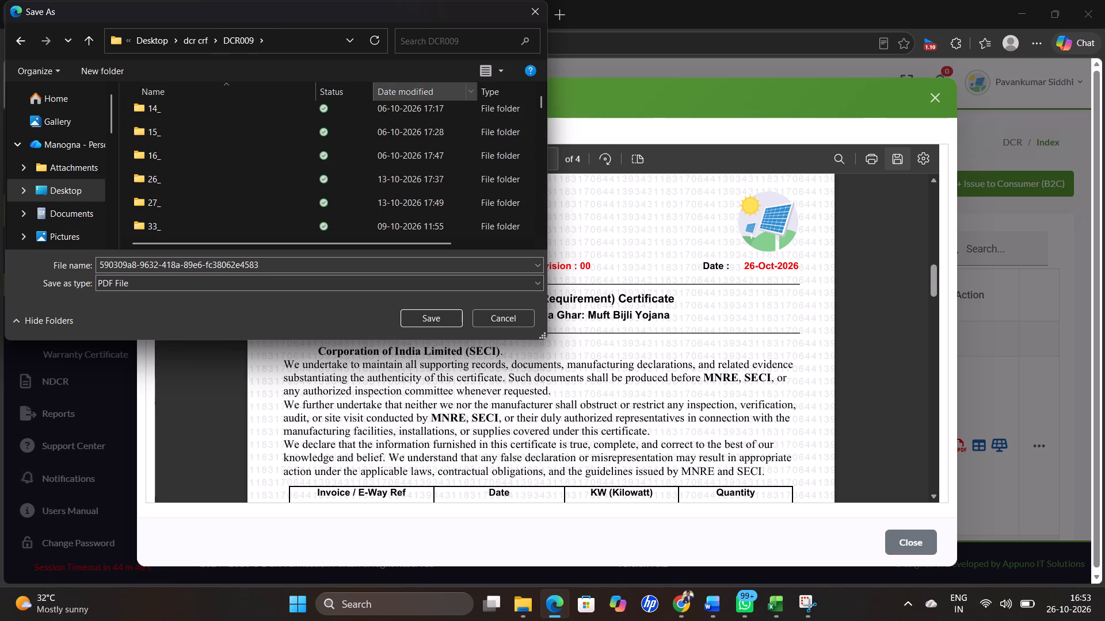
{"action": "left_click_drag", "start_coordinate": [541, 96], "coordinate": [555, 245]}
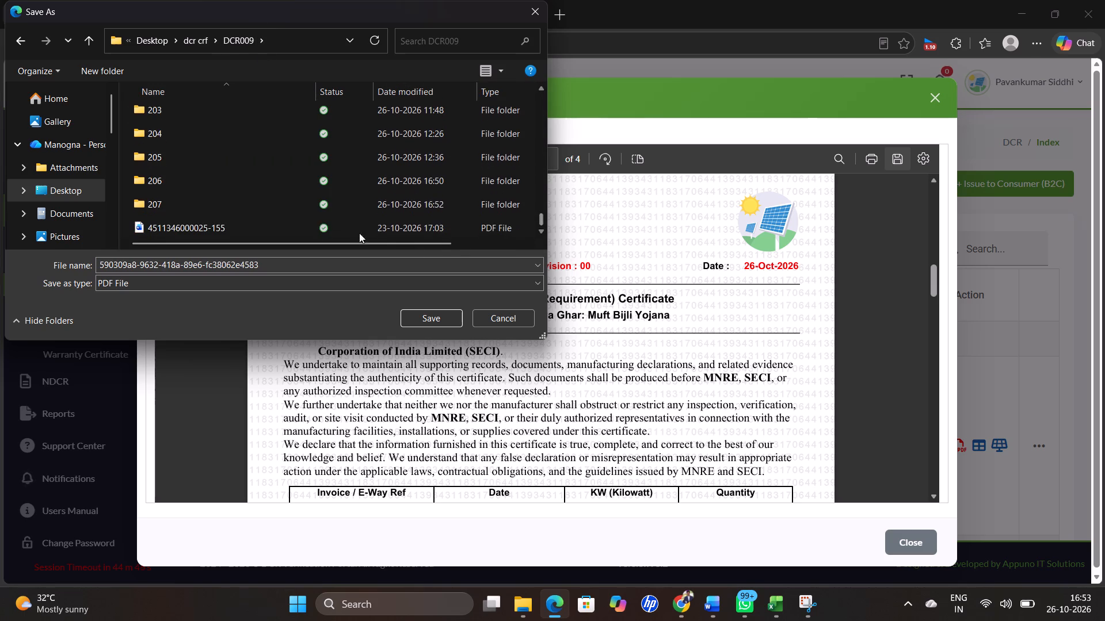
{"action": "double_click", "coordinate": [265, 211]}
{"action": "left_click", "coordinate": [277, 263]}
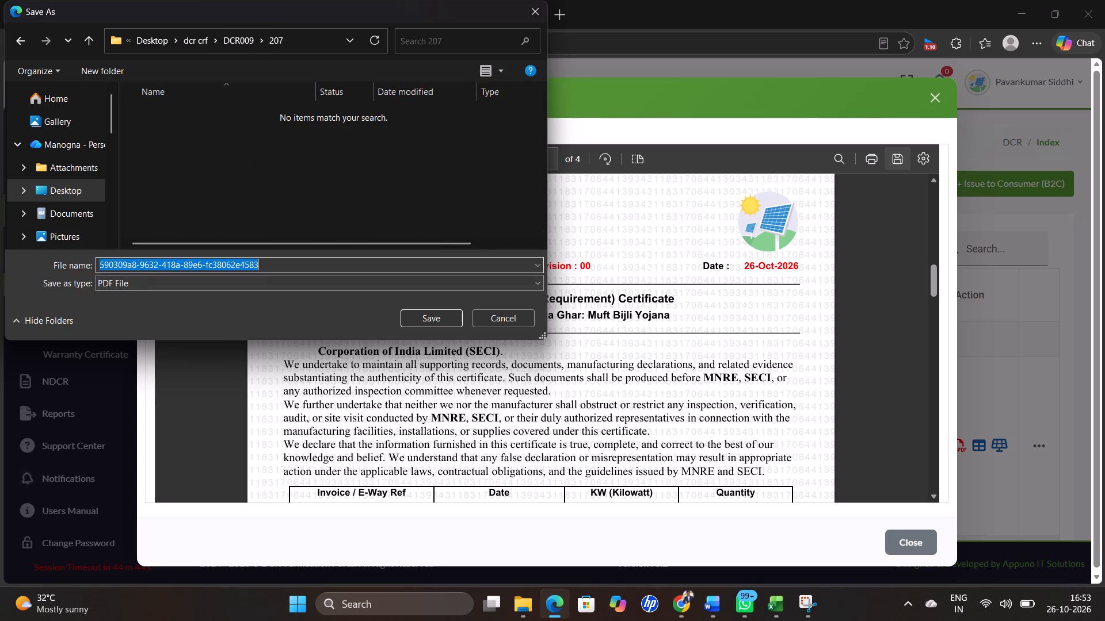
{"action": "key", "text": "BackSpace"}
{"action": "key", "text": "ctrl+v"}
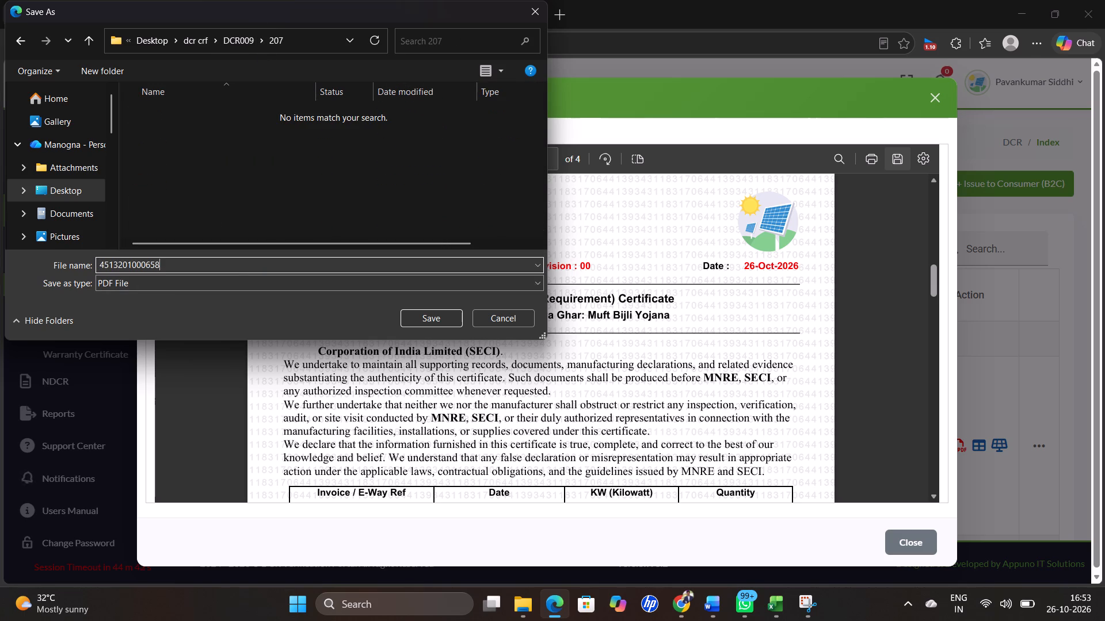
{"action": "key", "text": "shift+underscore"}
{"action": "type", "text": "207"}
{"action": "key", "text": "Return"}
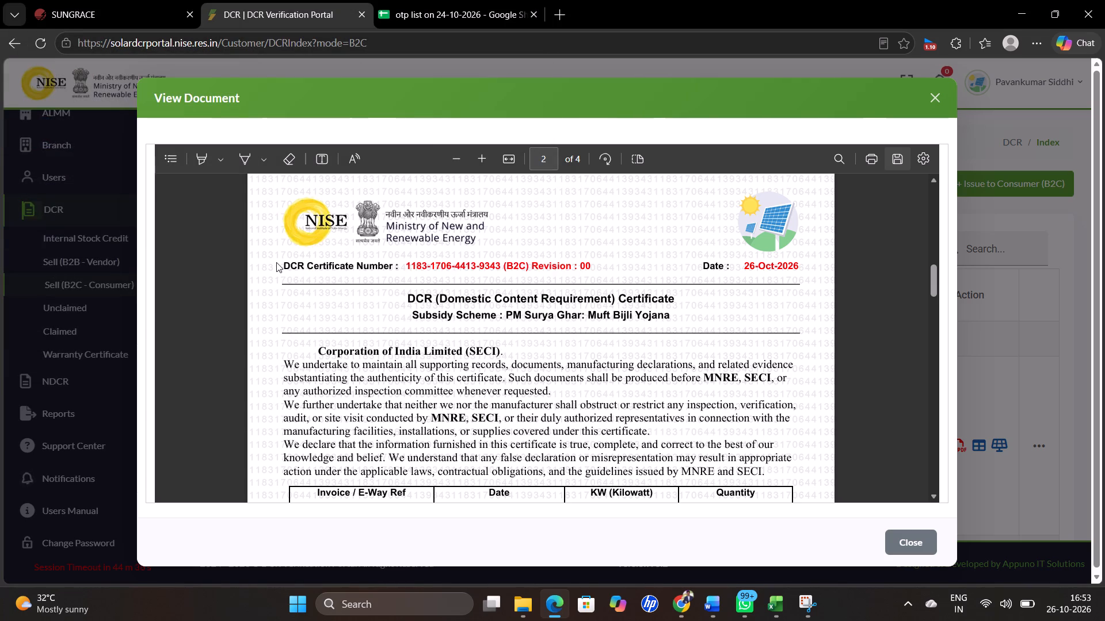
Return to SUNGRACE, close the Quick Copy Details, and open the first installation's Project Stage update form.
{"action": "left_click", "coordinate": [132, 1]}
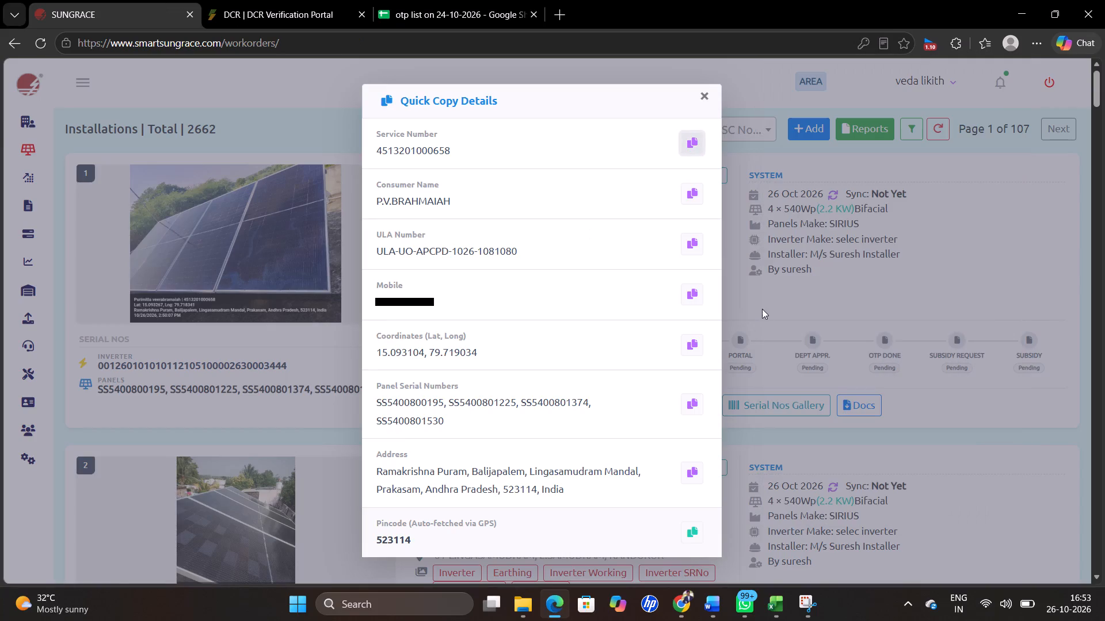
{"action": "left_click", "coordinate": [702, 96]}
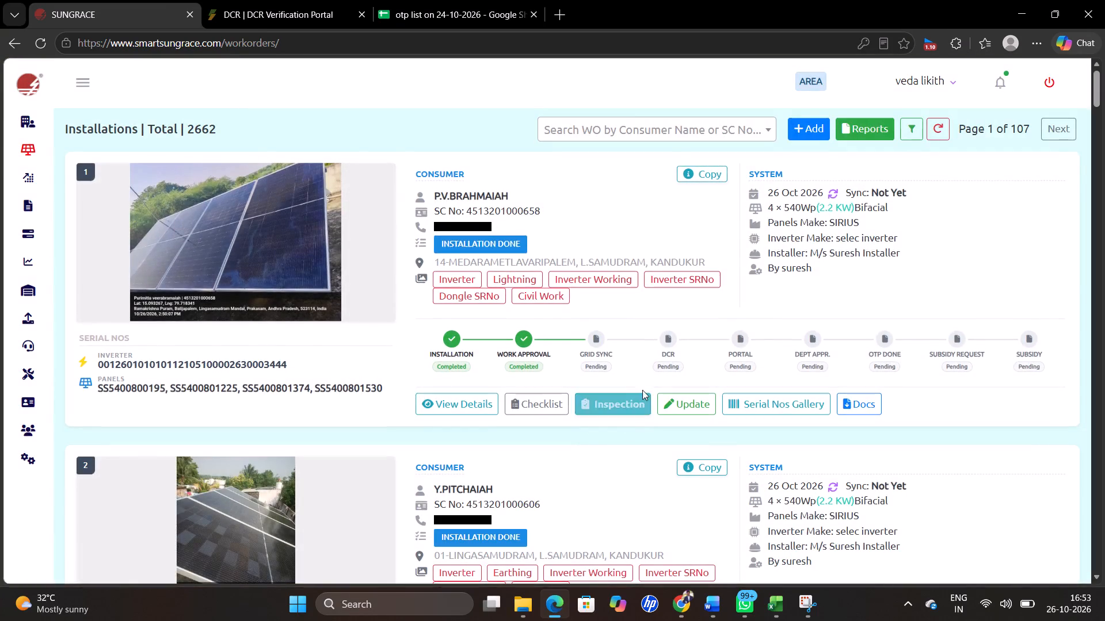
{"action": "left_click", "coordinate": [684, 398]}
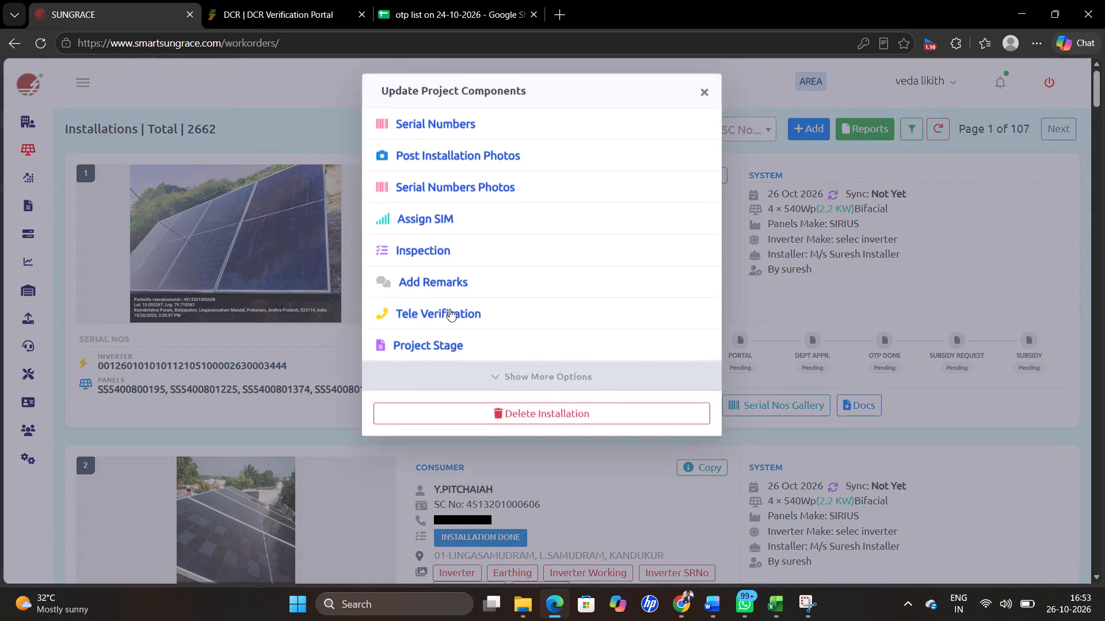
{"action": "left_click", "coordinate": [461, 355]}
Attach the saved certificate PDF from DCR009's 207 folder as the Dcr upload and submit the form.
{"action": "scroll", "coordinate": [411, 343], "scroll_direction": "down", "scroll_amount": 3}
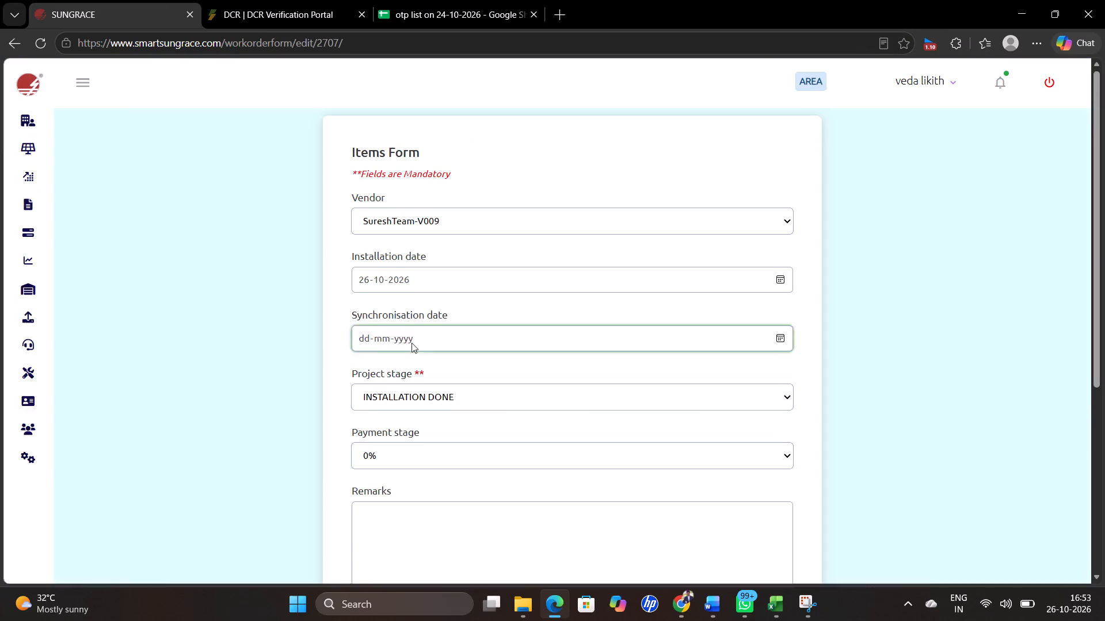
{"action": "scroll", "coordinate": [411, 343], "scroll_direction": "down", "scroll_amount": 2}
{"action": "left_click", "coordinate": [394, 360]}
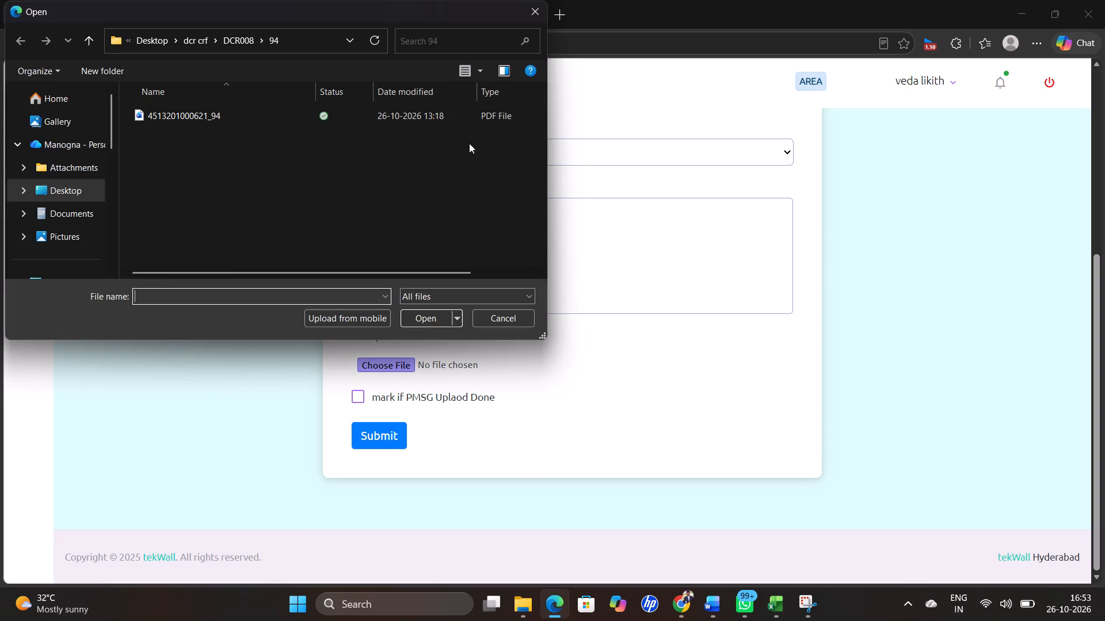
{"action": "left_click", "coordinate": [212, 39]}
{"action": "left_click", "coordinate": [232, 165]}
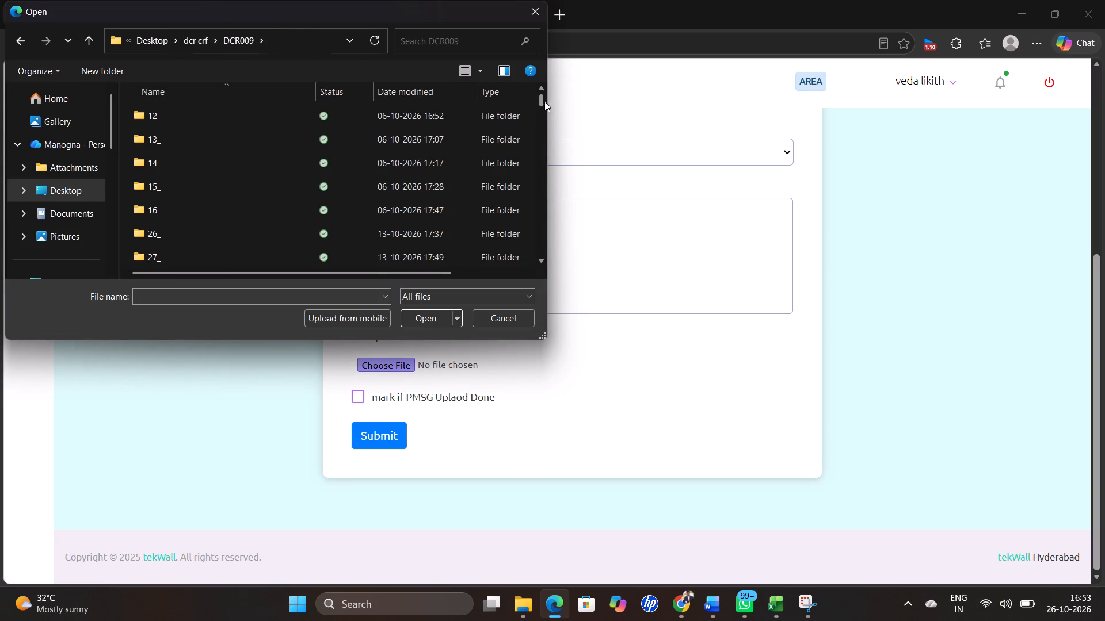
{"action": "left_click_drag", "start_coordinate": [544, 101], "coordinate": [555, 267]}
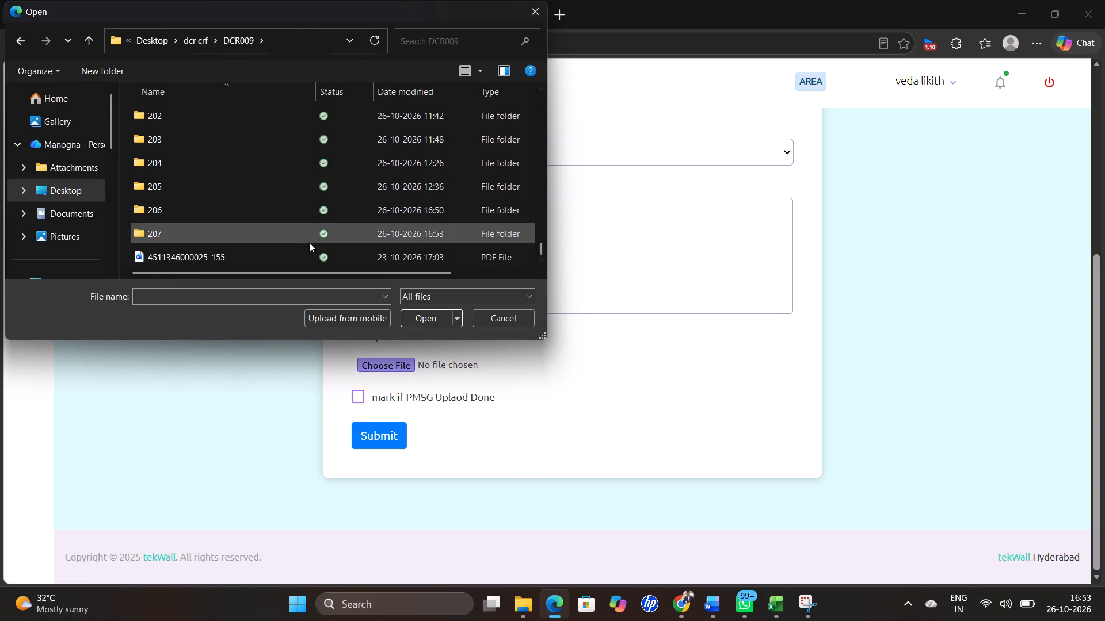
{"action": "double_click", "coordinate": [306, 237]}
{"action": "double_click", "coordinate": [295, 119]}
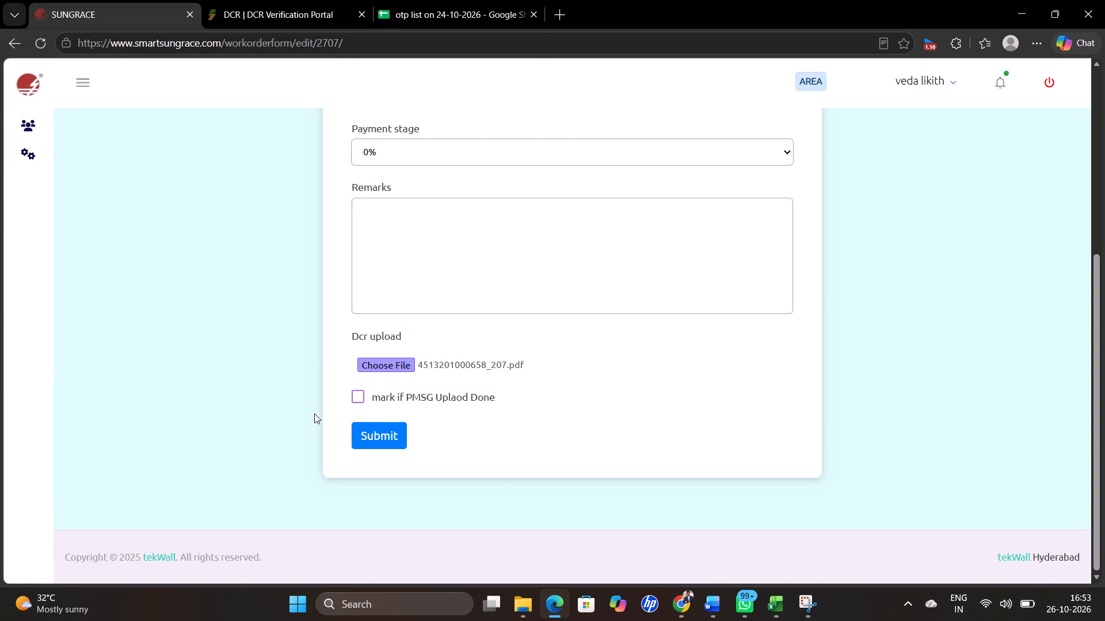
{"action": "left_click", "coordinate": [364, 435]}
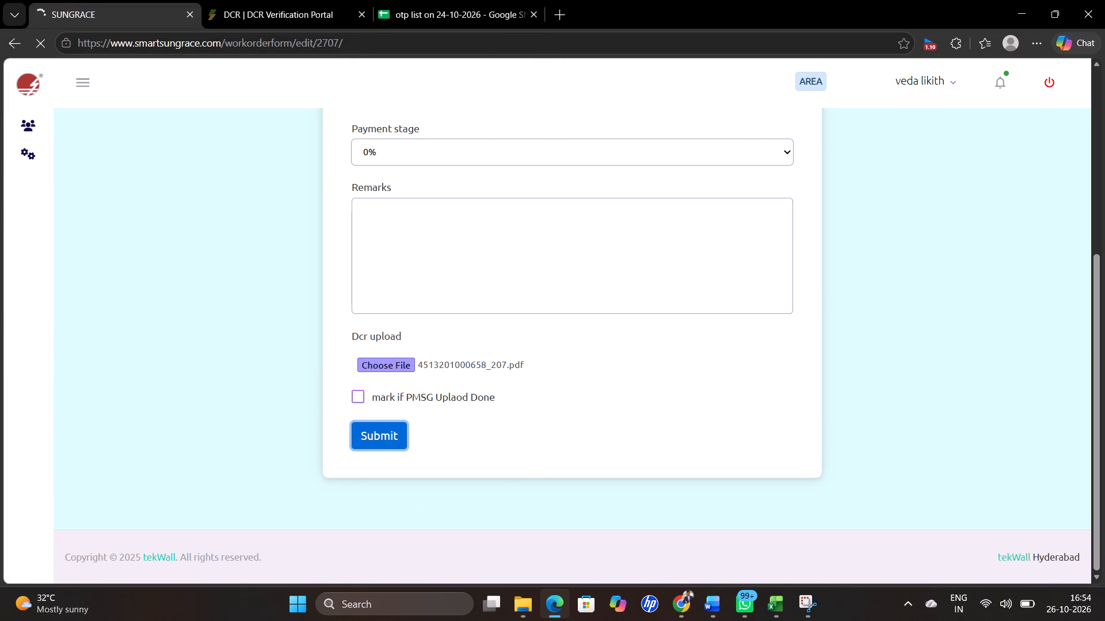
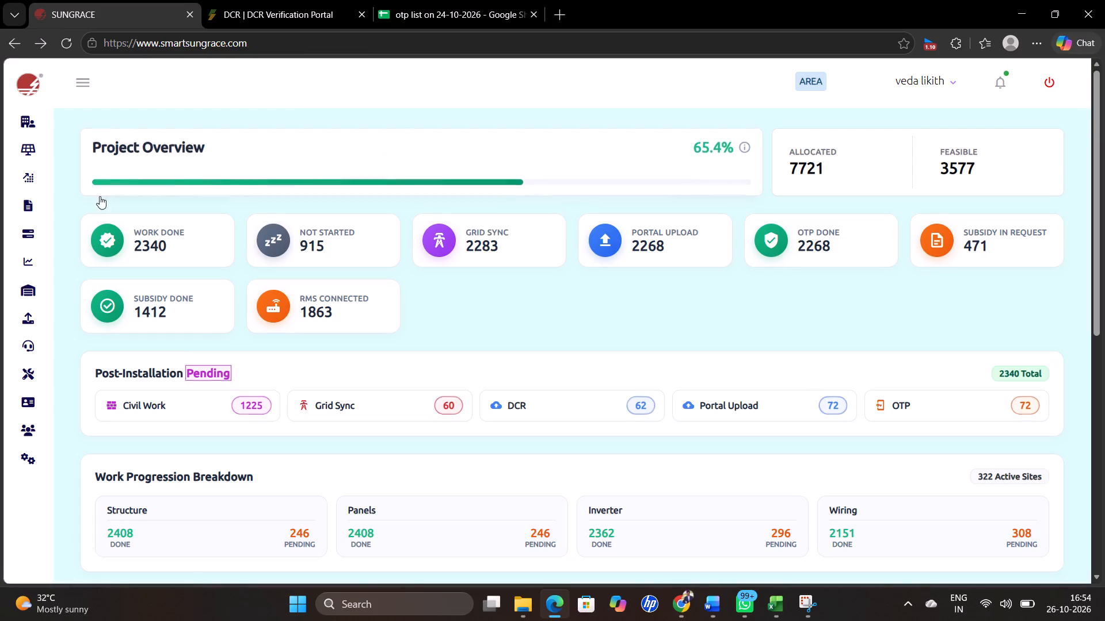
Open the installations list and check the Quick Copy Details of the second through fifth installations for a ULA number.
{"action": "left_click", "coordinate": [44, 154]}
{"action": "left_click", "coordinate": [82, 182]}
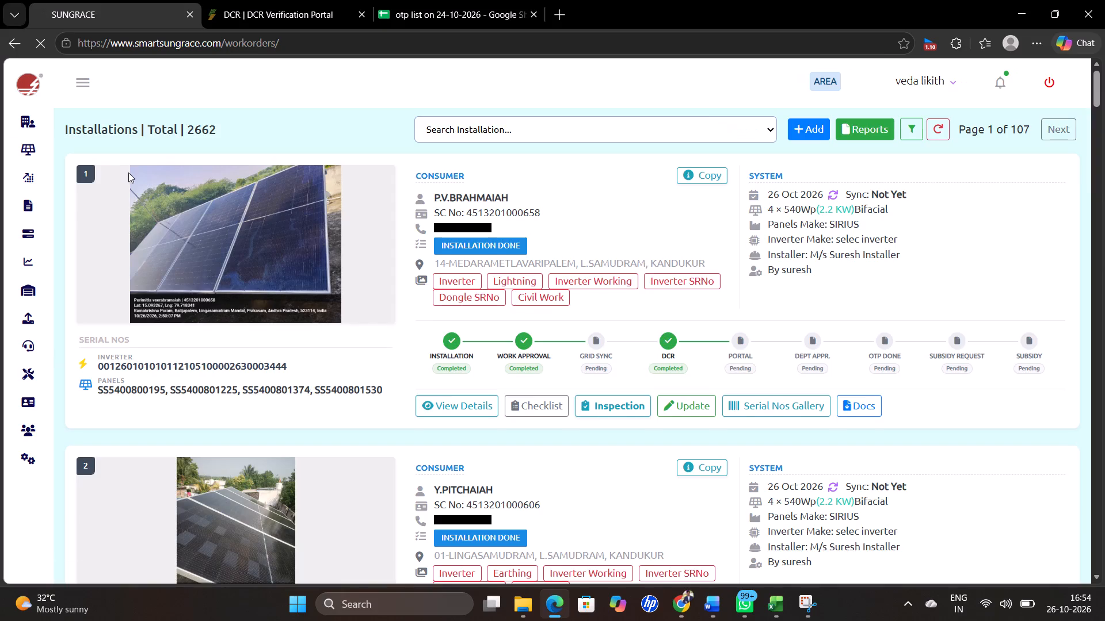
{"action": "scroll", "coordinate": [359, 306], "scroll_direction": "down", "scroll_amount": 4}
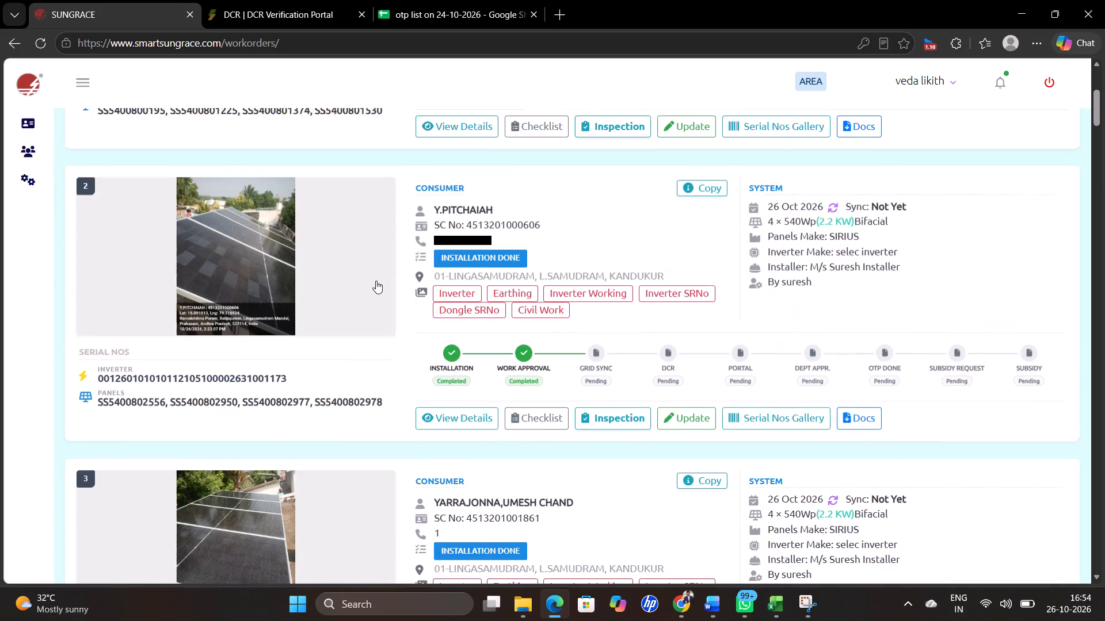
{"action": "left_click", "coordinate": [704, 177]}
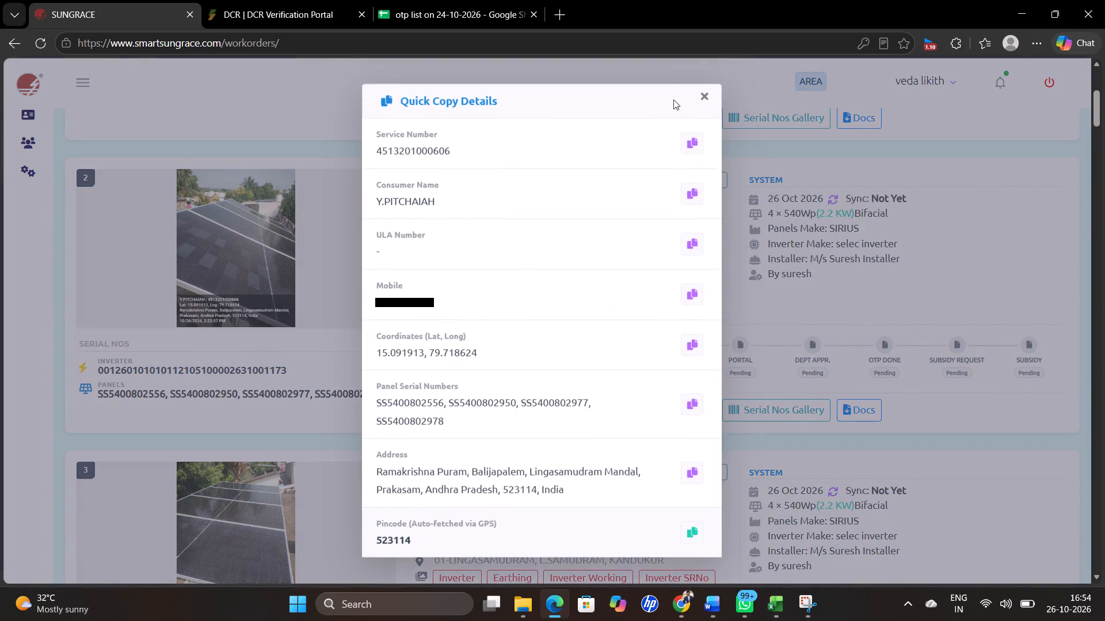
{"action": "left_click", "coordinate": [709, 97]}
{"action": "scroll", "coordinate": [665, 224], "scroll_direction": "down", "scroll_amount": 2}
{"action": "left_click", "coordinate": [706, 315]}
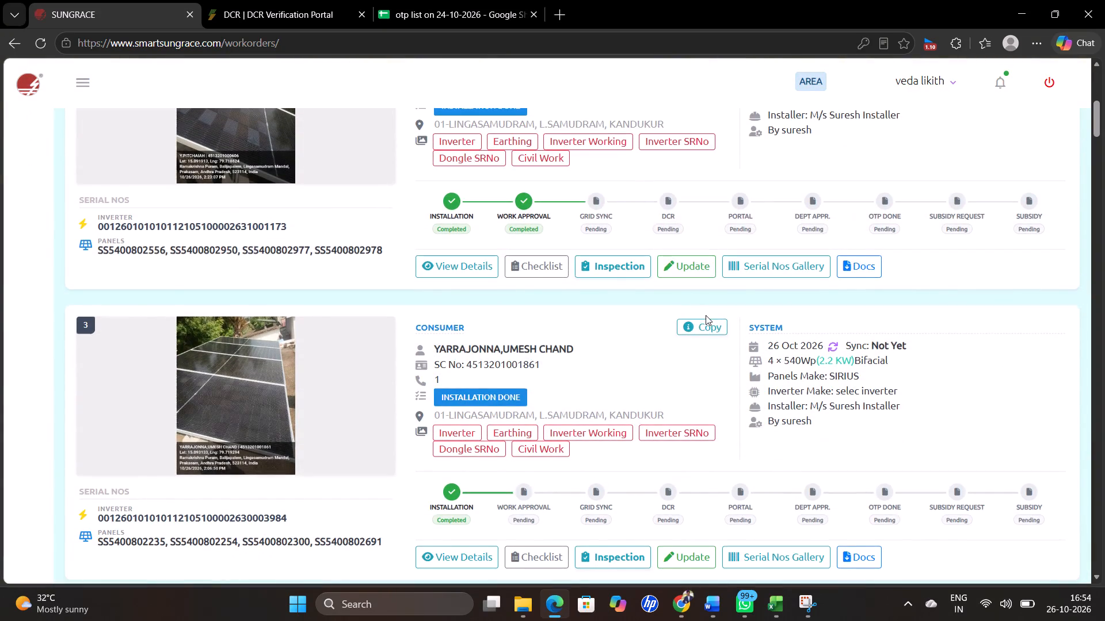
{"action": "left_click", "coordinate": [706, 320]}
{"action": "left_click", "coordinate": [709, 93]}
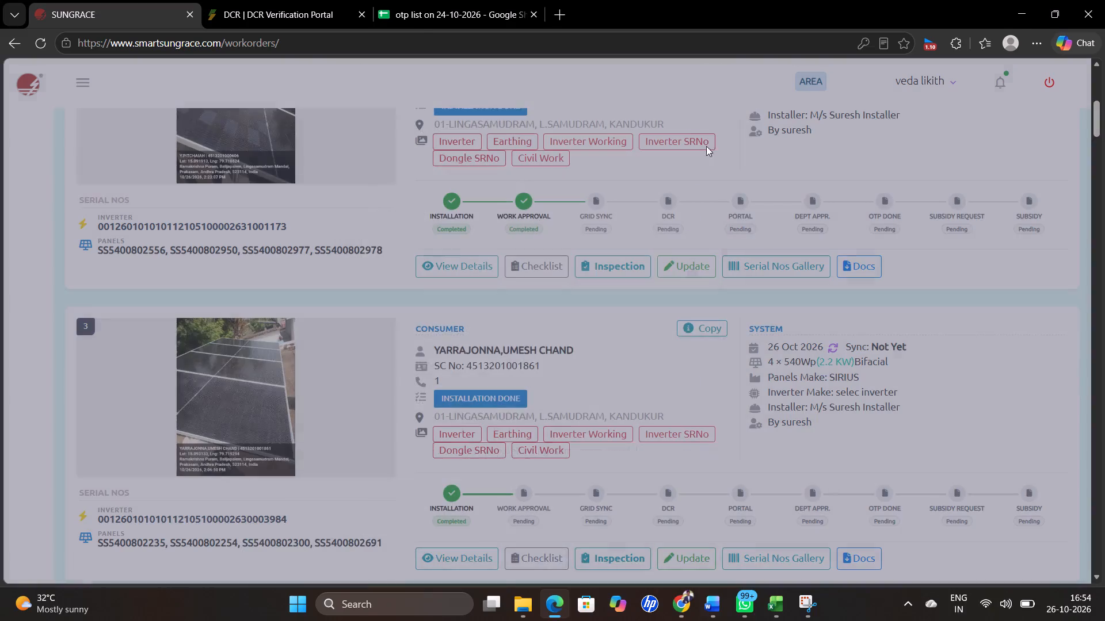
{"action": "scroll", "coordinate": [537, 373], "scroll_direction": "down", "scroll_amount": 4}
{"action": "left_click", "coordinate": [723, 336]}
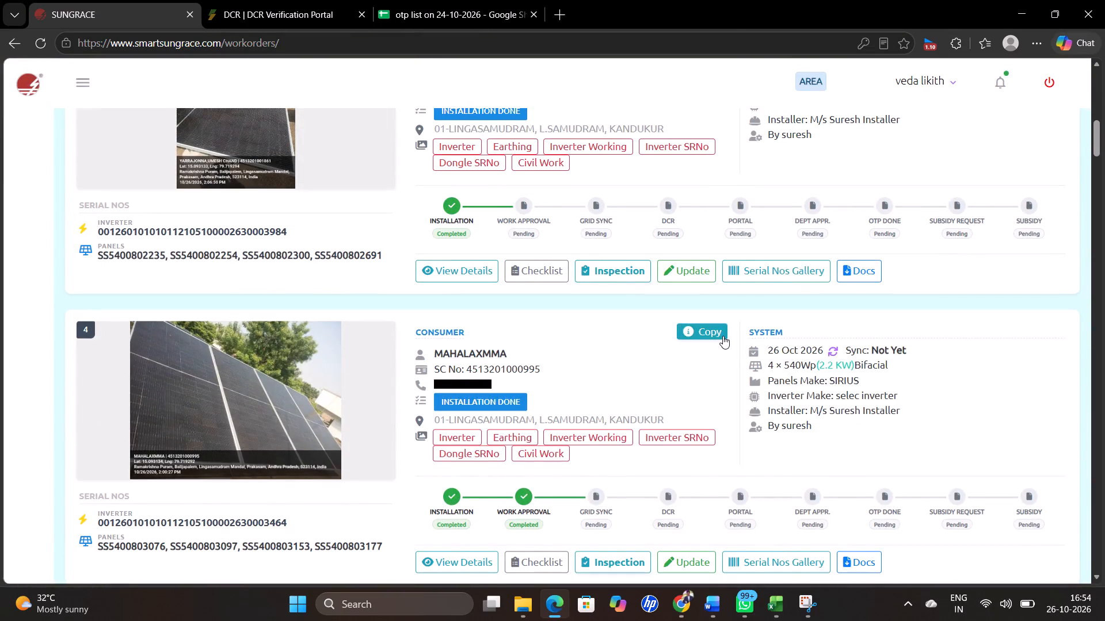
{"action": "left_click", "coordinate": [700, 105]}
{"action": "scroll", "coordinate": [675, 206], "scroll_direction": "down", "scroll_amount": 3}
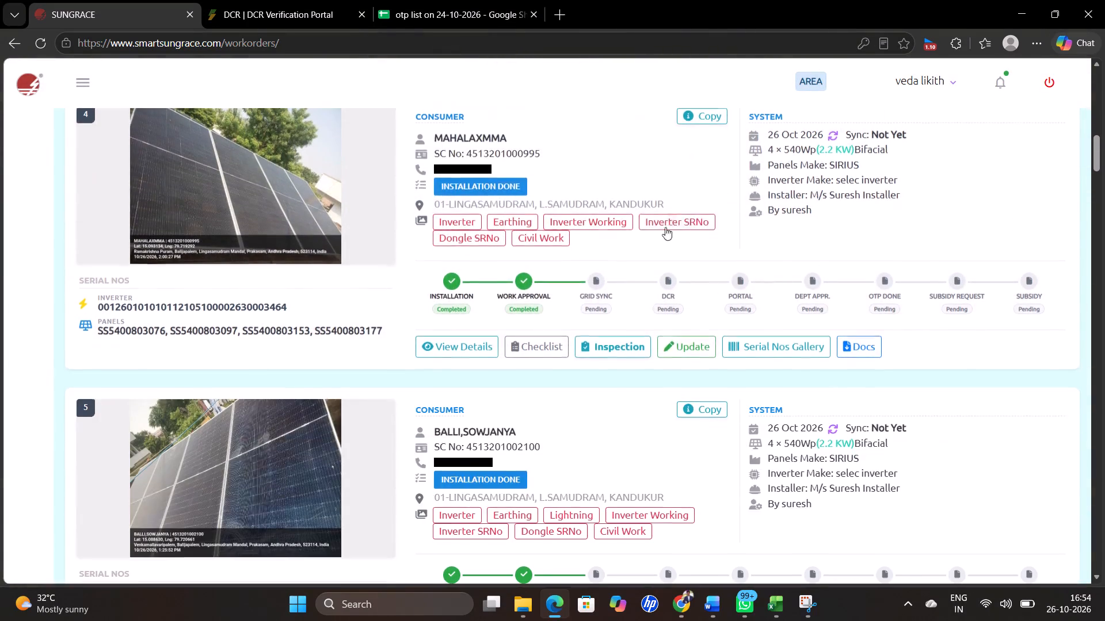
{"action": "left_click", "coordinate": [696, 398]}
{"action": "left_click", "coordinate": [702, 405]}
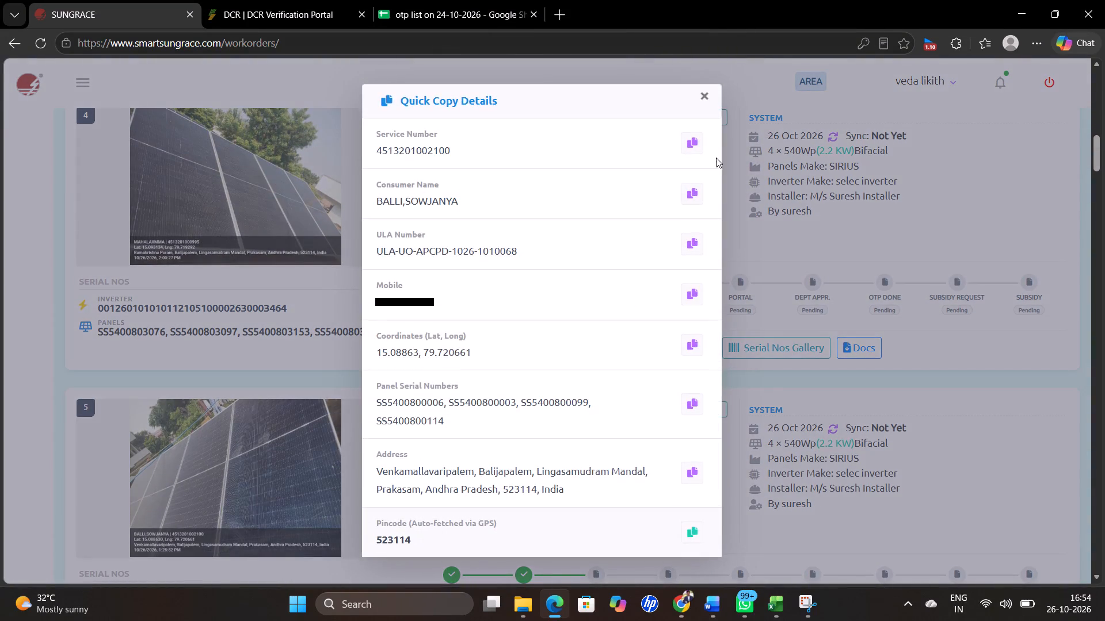
{"action": "left_click", "coordinate": [707, 99]}
{"action": "scroll", "coordinate": [642, 202], "scroll_direction": "down", "scroll_amount": 3}
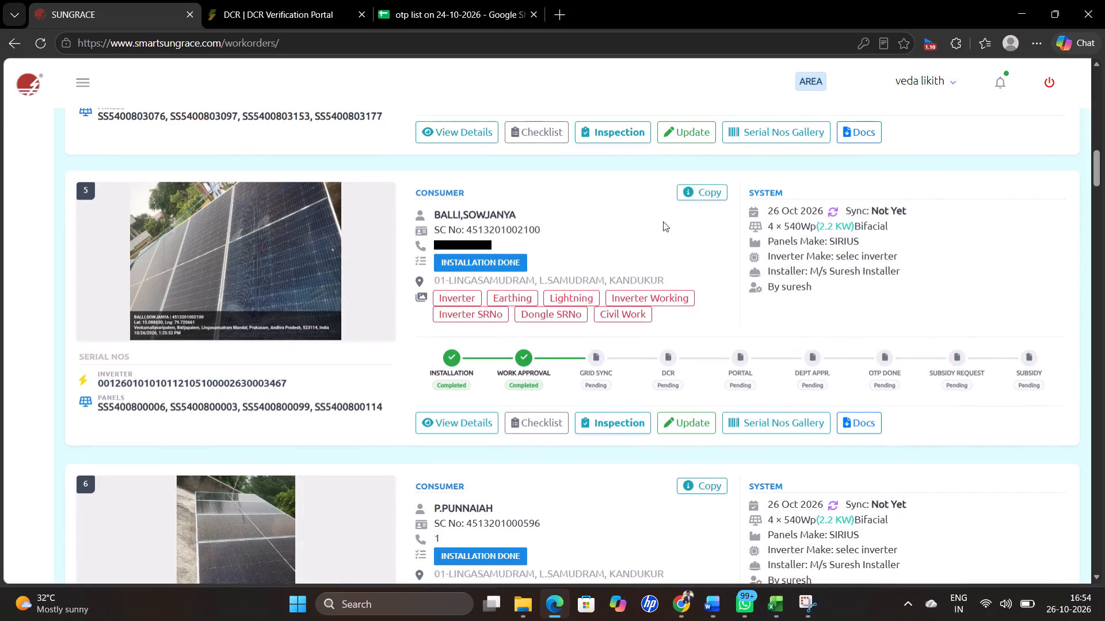
Copy the ULA number from the fifth installation's Quick Copy Details.
{"action": "left_click", "coordinate": [688, 196]}
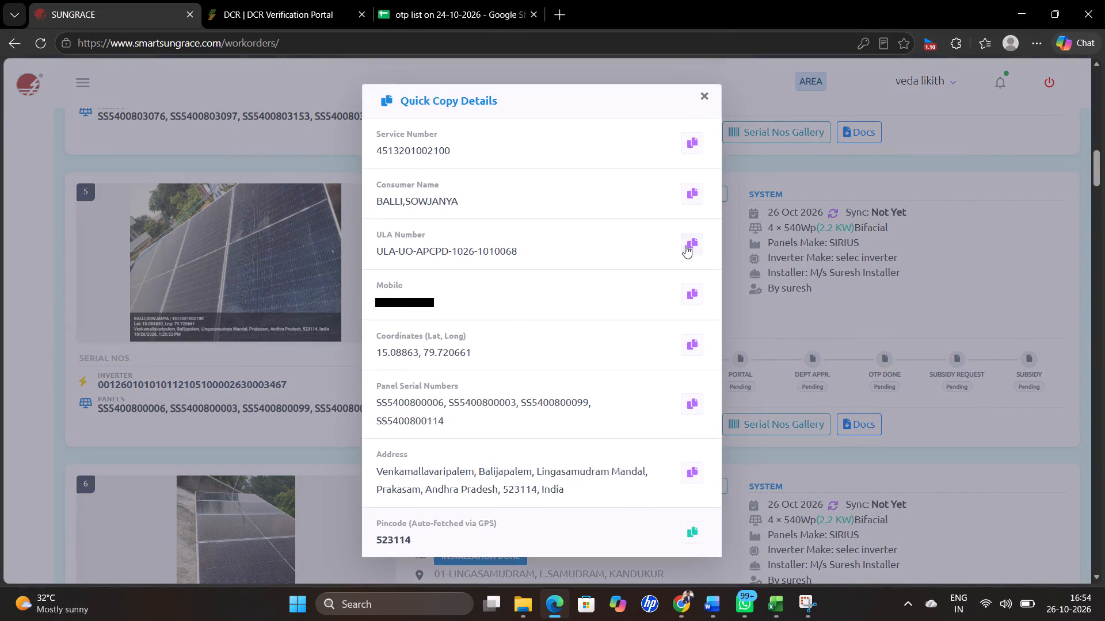
{"action": "left_click", "coordinate": [692, 247]}
{"action": "left_click", "coordinate": [691, 149]}
Return to the DCR Verification Portal, close the viewed certificate, and start a new Issue to Consumer (B2C) entry.
{"action": "left_click", "coordinate": [273, 13]}
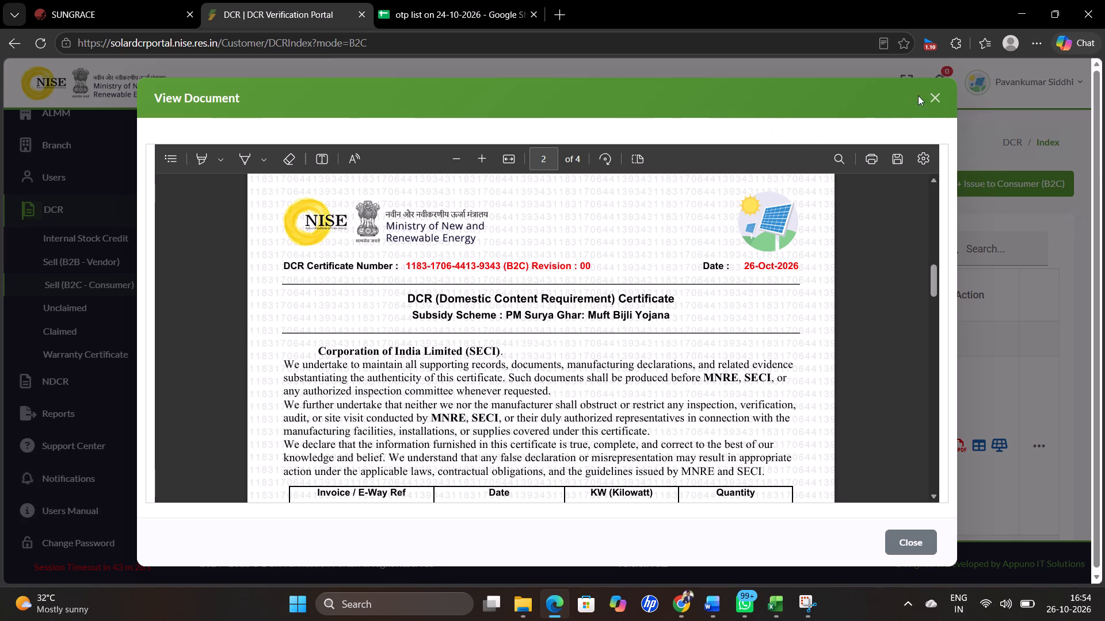
{"action": "left_click", "coordinate": [942, 95]}
{"action": "left_click", "coordinate": [1041, 183]}
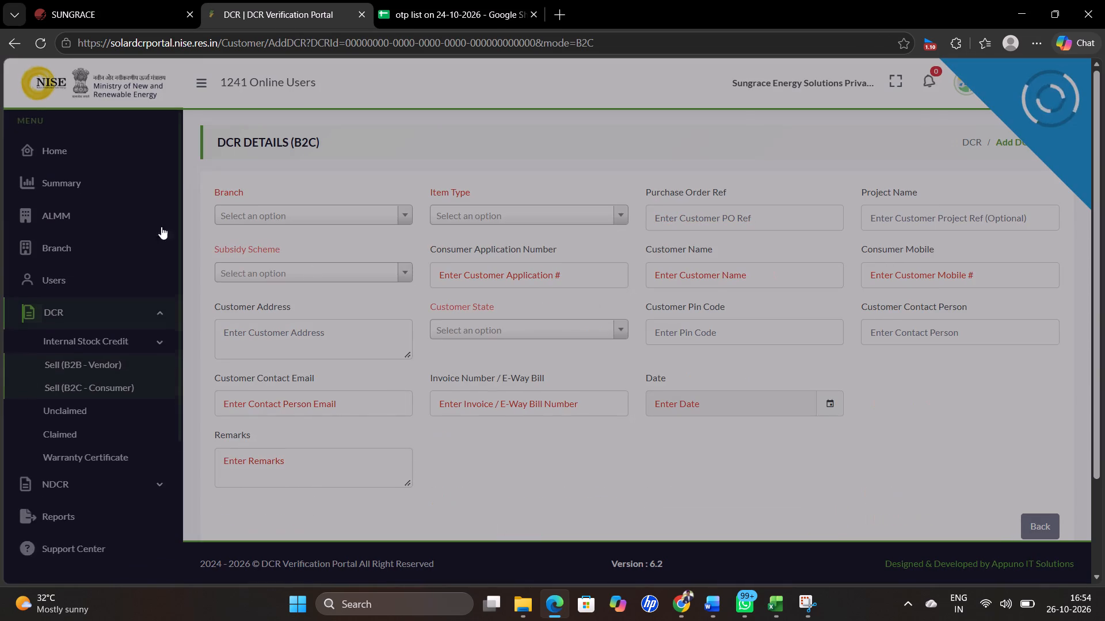
Set branch Andhra Pradesh, the copied ULA number as Consumer Application Number, item type Solar Panels, and subsidy scheme PM Surya Ghar: Muft Bijli Yojana.
{"action": "left_click", "coordinate": [339, 211]}
{"action": "left_click", "coordinate": [349, 282]}
{"action": "left_click", "coordinate": [477, 262]}
{"action": "left_click", "coordinate": [480, 271]}
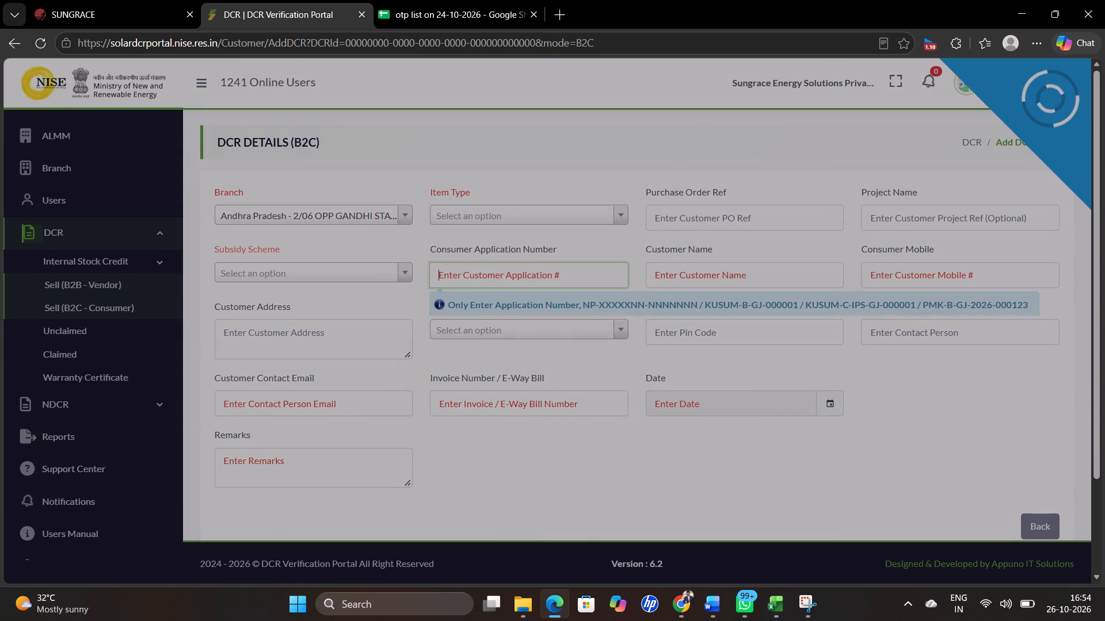
{"action": "key", "text": "ctrl+v"}
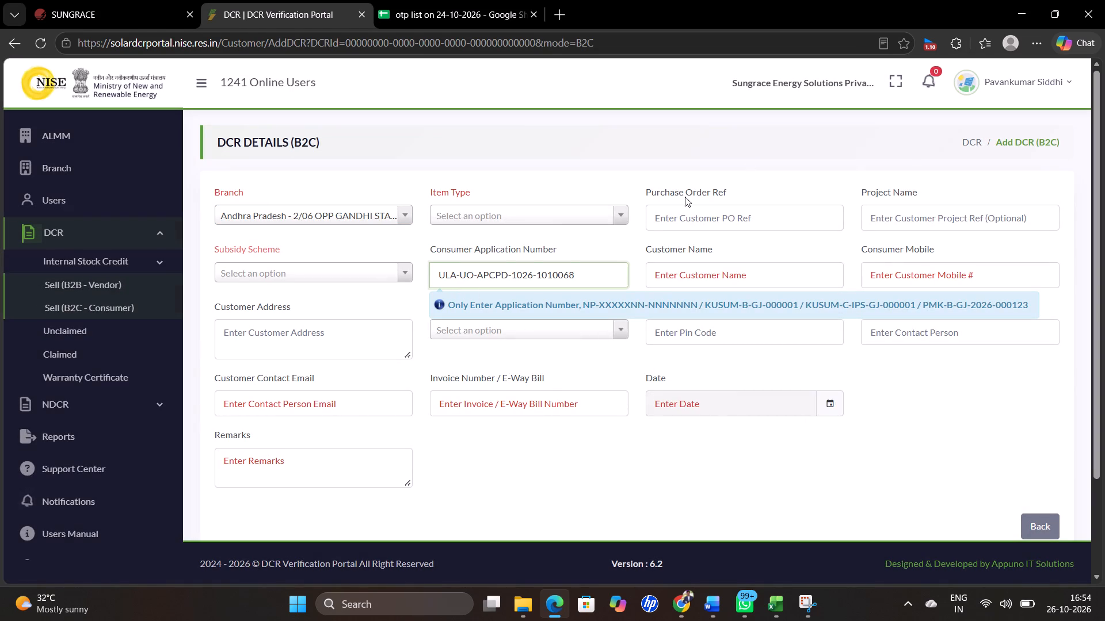
{"action": "left_click", "coordinate": [549, 209]}
{"action": "left_click", "coordinate": [543, 262]}
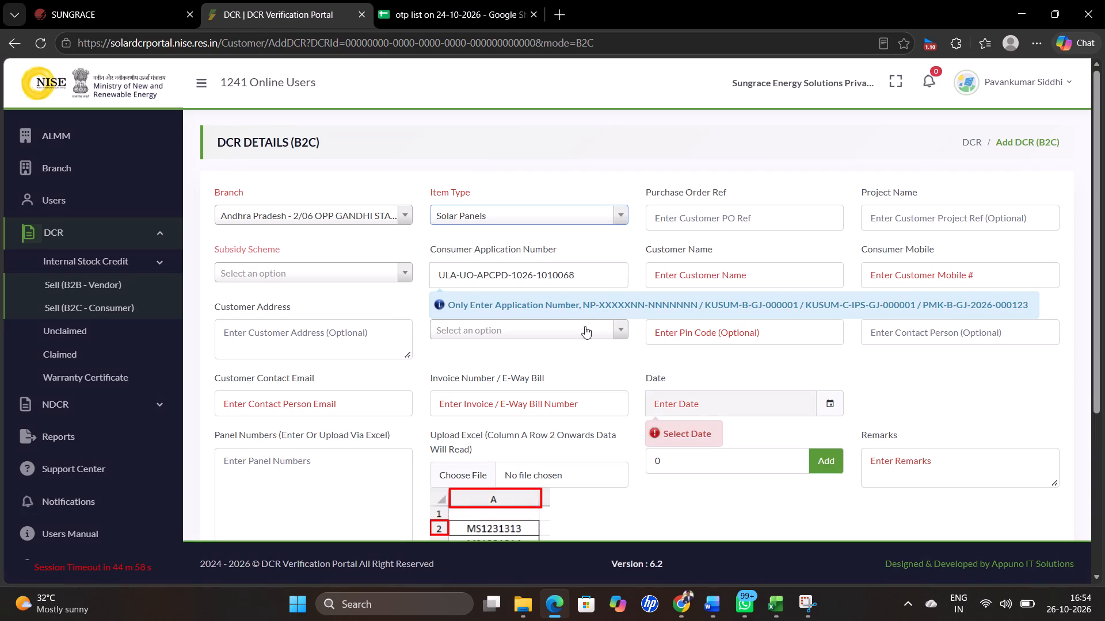
{"action": "left_click", "coordinate": [359, 279]}
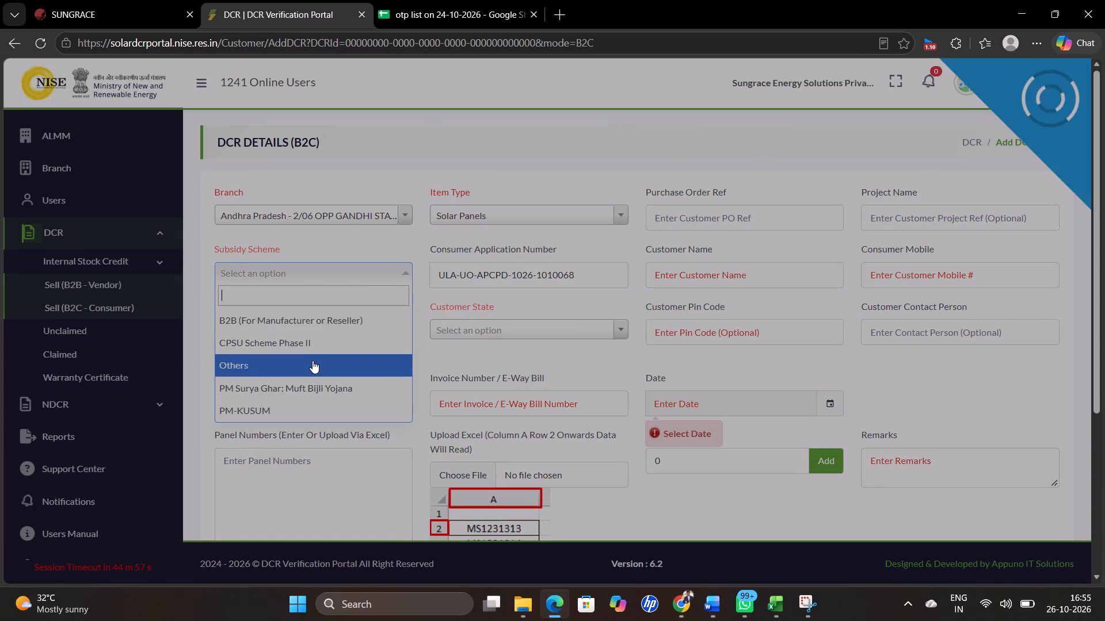
{"action": "left_click", "coordinate": [317, 382]}
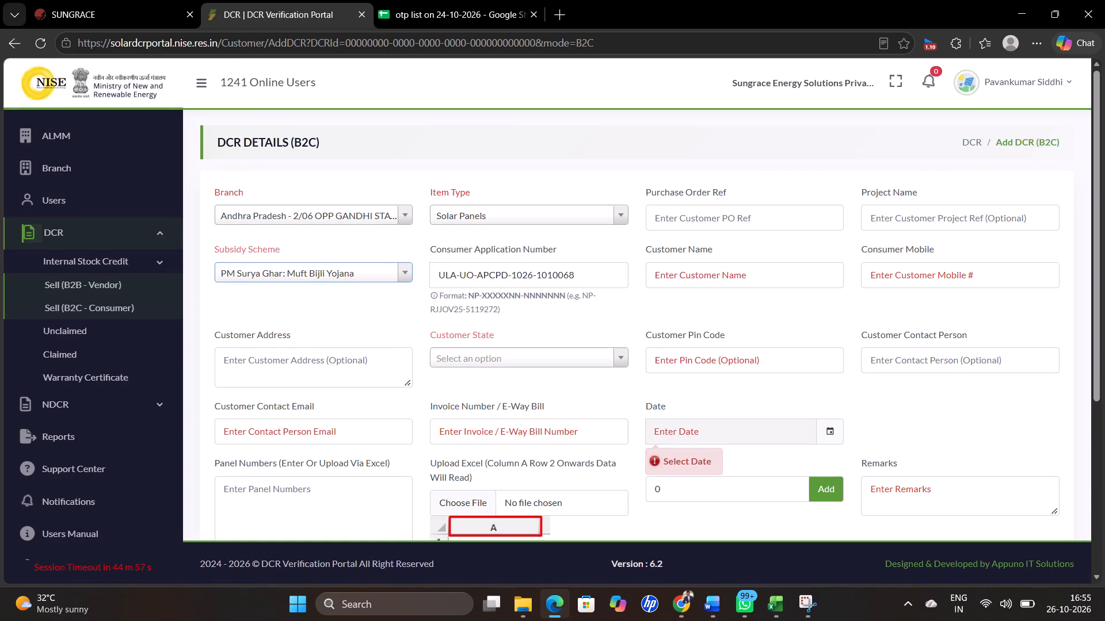
Copy the panel serial numbers from the fifth installation's Quick Copy Details in SUNGRACE into the DCR form's Panel Numbers.
{"action": "left_click", "coordinate": [738, 281]}
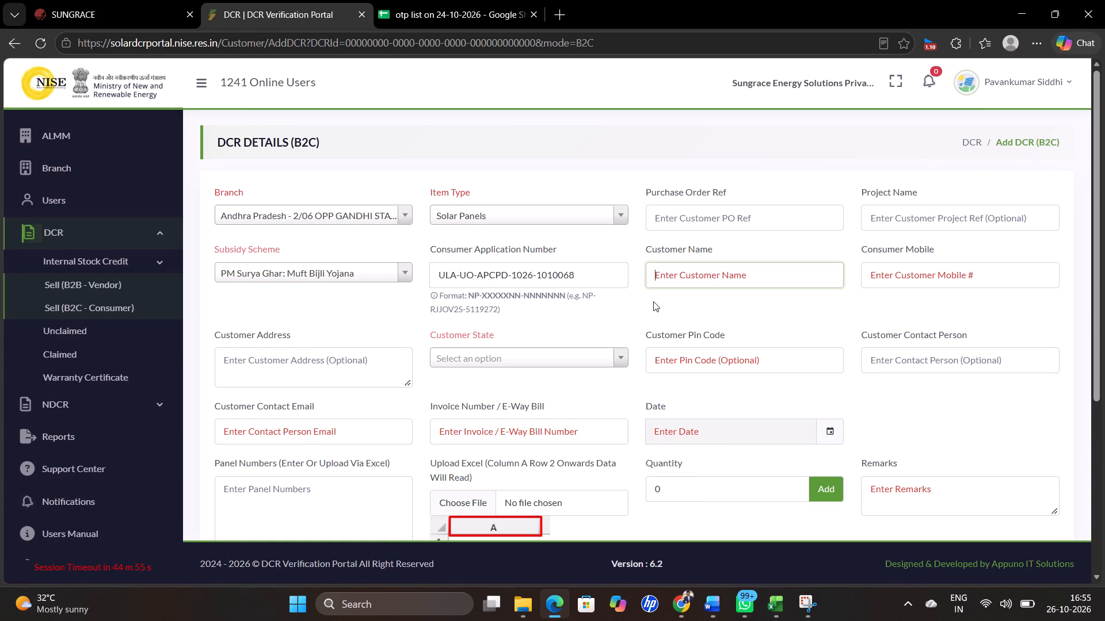
{"action": "left_click", "coordinate": [118, 0]}
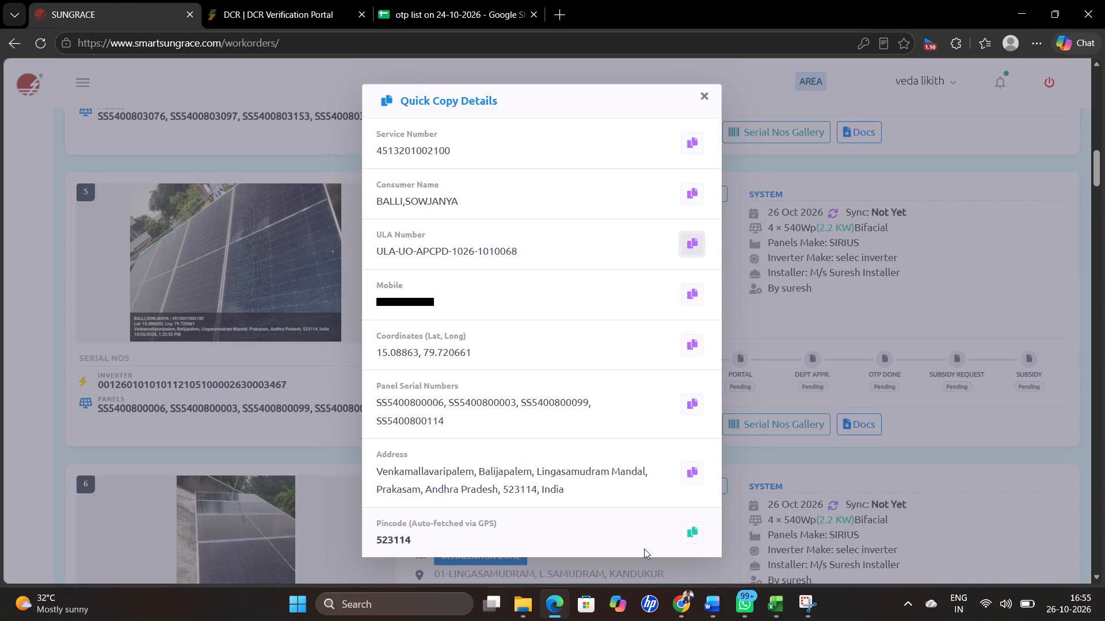
{"action": "left_click", "coordinate": [563, 539]}
{"action": "left_click", "coordinate": [695, 404]}
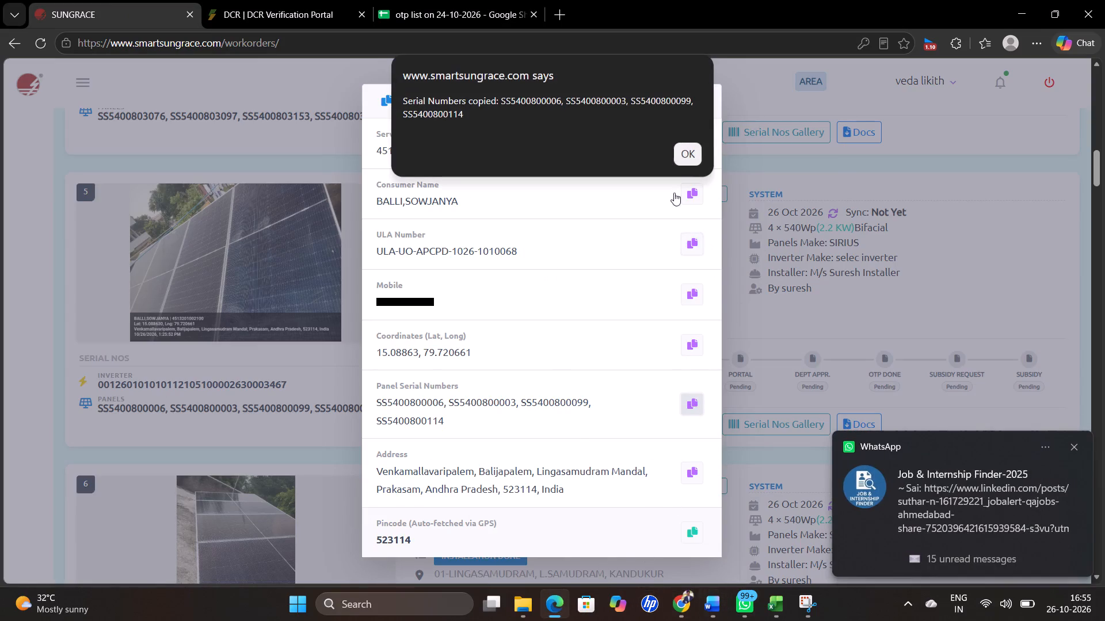
{"action": "left_click", "coordinate": [692, 154]}
{"action": "left_click", "coordinate": [311, 0]}
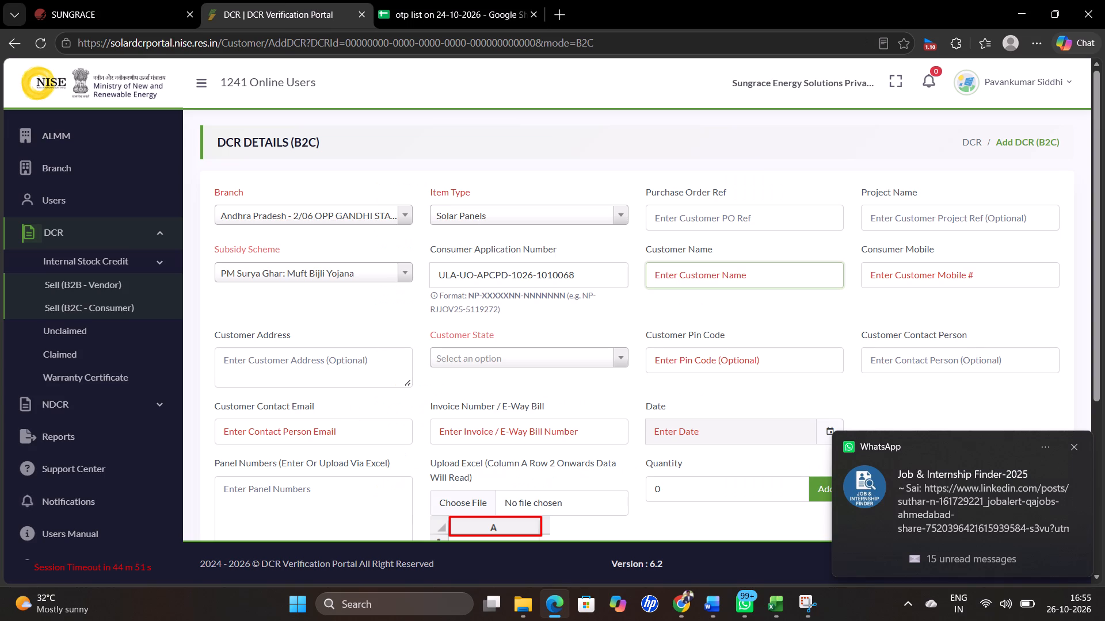
{"action": "left_click", "coordinate": [337, 491]}
{"action": "key", "text": "ctrl+v"}
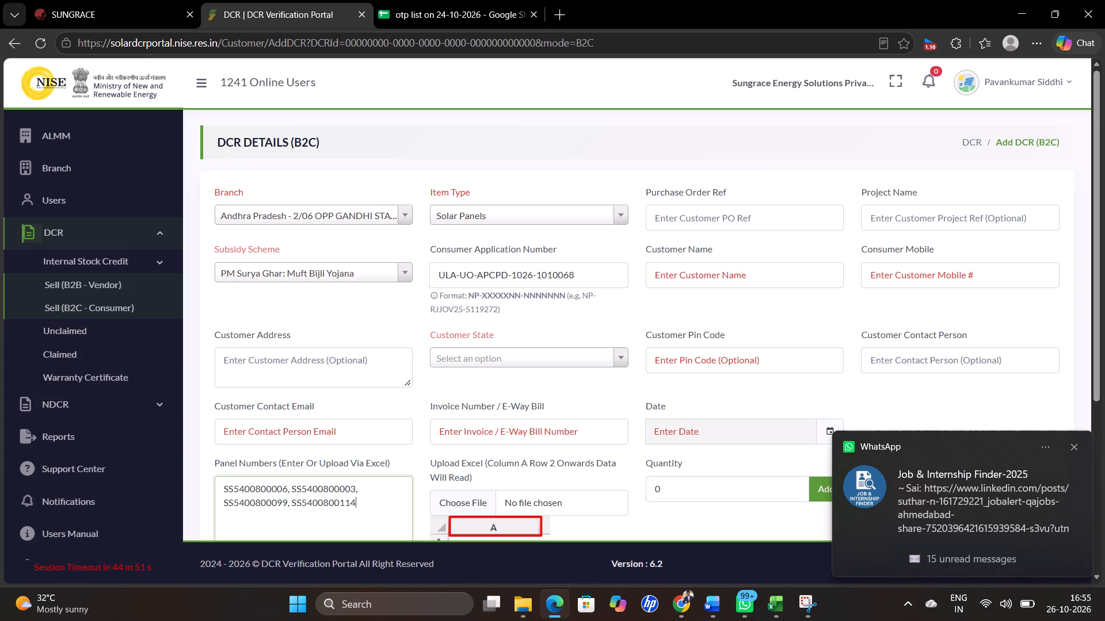
Replace the commas between the four panel serial numbers with line breaks so each number is on its own line.
{"action": "key", "text": "Left"}
{"action": "key", "text": "Left"}
{"action": "key", "text": "Left"}
{"action": "key", "text": "Left"}
{"action": "key", "text": "Left"}
{"action": "key", "text": "Left"}
{"action": "key", "text": "Left"}
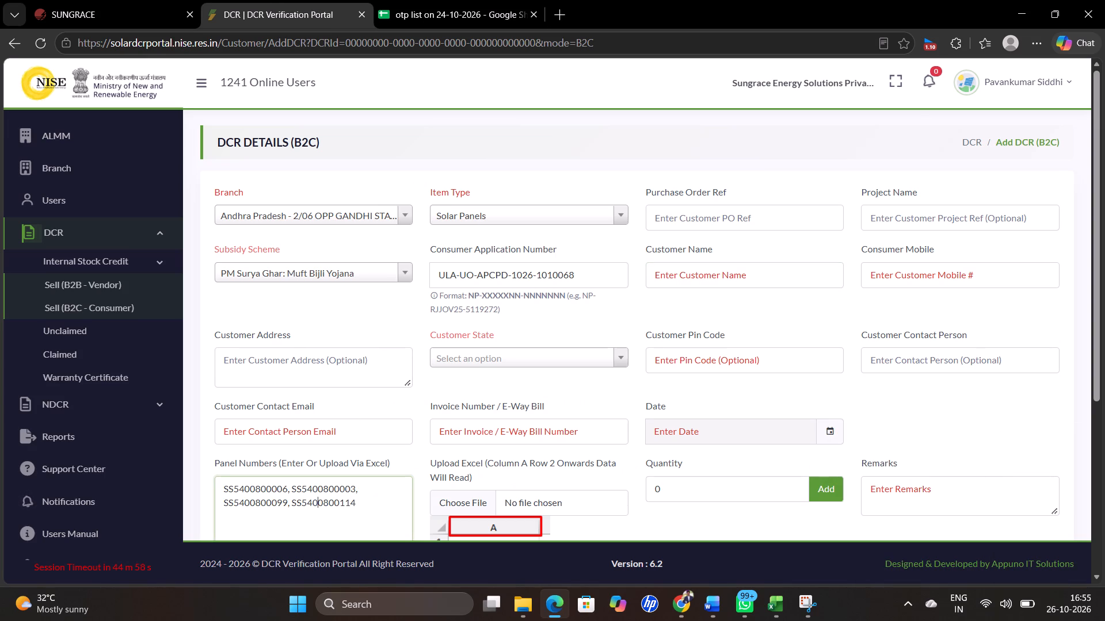
{"action": "key", "text": "Left"}
{"action": "key", "text": "Left"}
{"action": "key", "text": "Left"}
{"action": "key", "text": "Left"}
{"action": "key", "text": "Left"}
{"action": "key", "text": "Left"}
{"action": "key", "text": "BackSpace"}
{"action": "key", "text": "Return"}
{"action": "key", "text": "Up"}
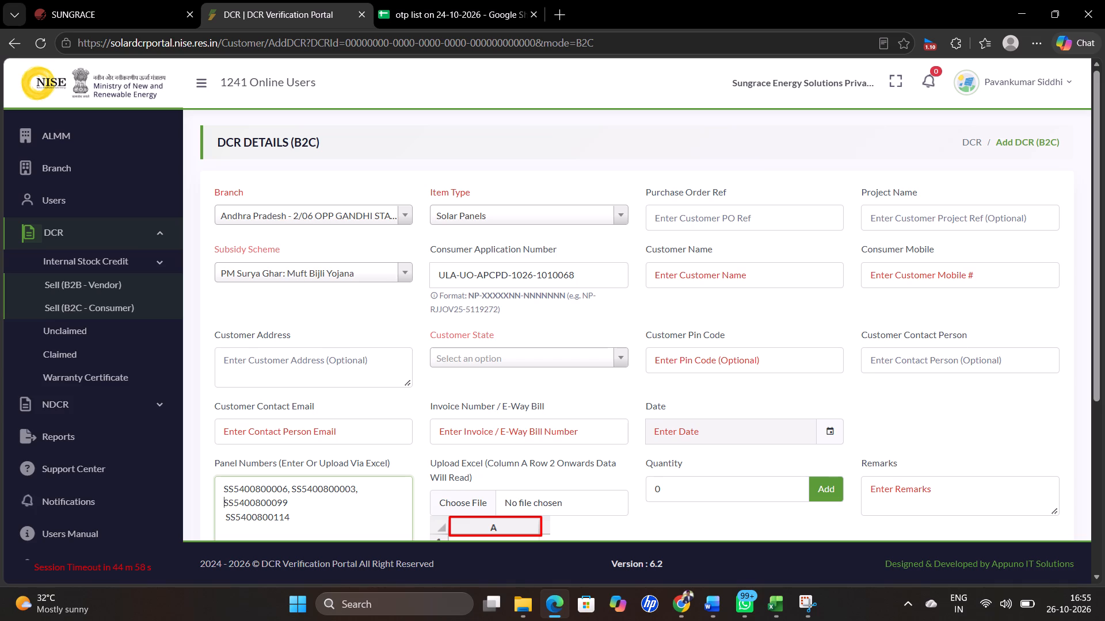
{"action": "key", "text": "Up"}
{"action": "key", "text": "Right"}
{"action": "key", "text": "Right"}
{"action": "key", "text": "Right"}
{"action": "key", "text": "Right"}
{"action": "key", "text": "Right"}
{"action": "key", "text": "Right"}
{"action": "key", "text": "Right"}
{"action": "key", "text": "Right"}
{"action": "key", "text": "Right"}
{"action": "key", "text": "Right"}
{"action": "key", "text": "Right"}
{"action": "key", "text": "Right"}
{"action": "key", "text": "Right"}
{"action": "key", "text": "BackSpace"}
{"action": "key", "text": "Return"}
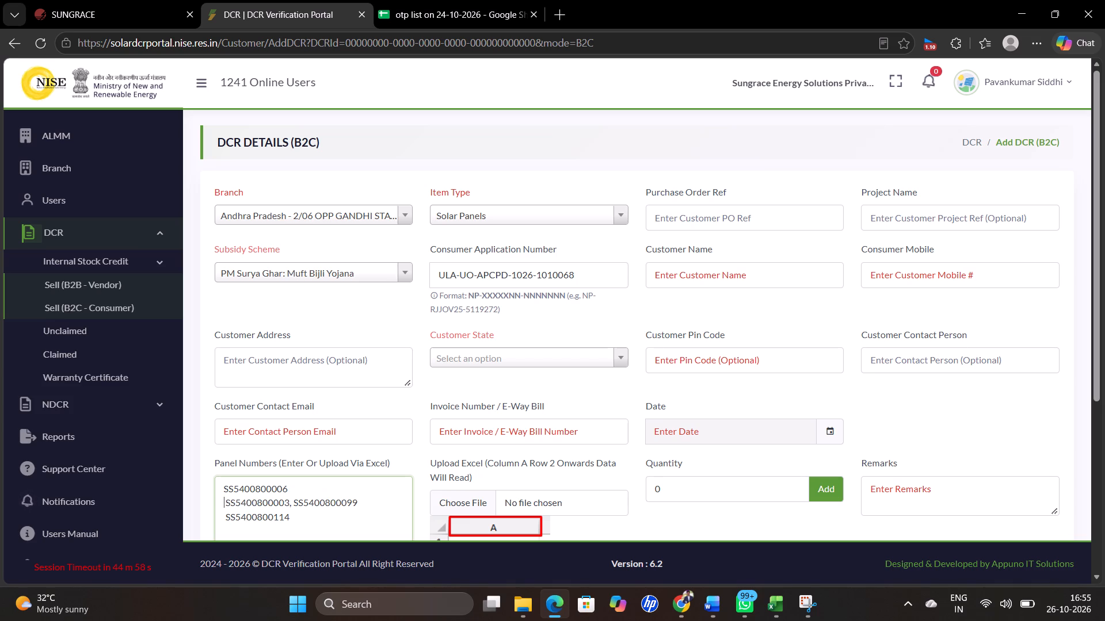
{"action": "key", "text": "Right"}
{"action": "key", "text": "Right"}
{"action": "key", "text": "Right"}
{"action": "key", "text": "Right"}
{"action": "key", "text": "Right"}
{"action": "key", "text": "Right"}
{"action": "key", "text": "Right"}
{"action": "key", "text": "Right"}
{"action": "key", "text": "Right"}
{"action": "key", "text": "Right"}
{"action": "key", "text": "Right"}
{"action": "key", "text": "Right"}
{"action": "key", "text": "Right"}
{"action": "key", "text": "Right"}
{"action": "key", "text": "BackSpace"}
{"action": "key", "text": "Return"}
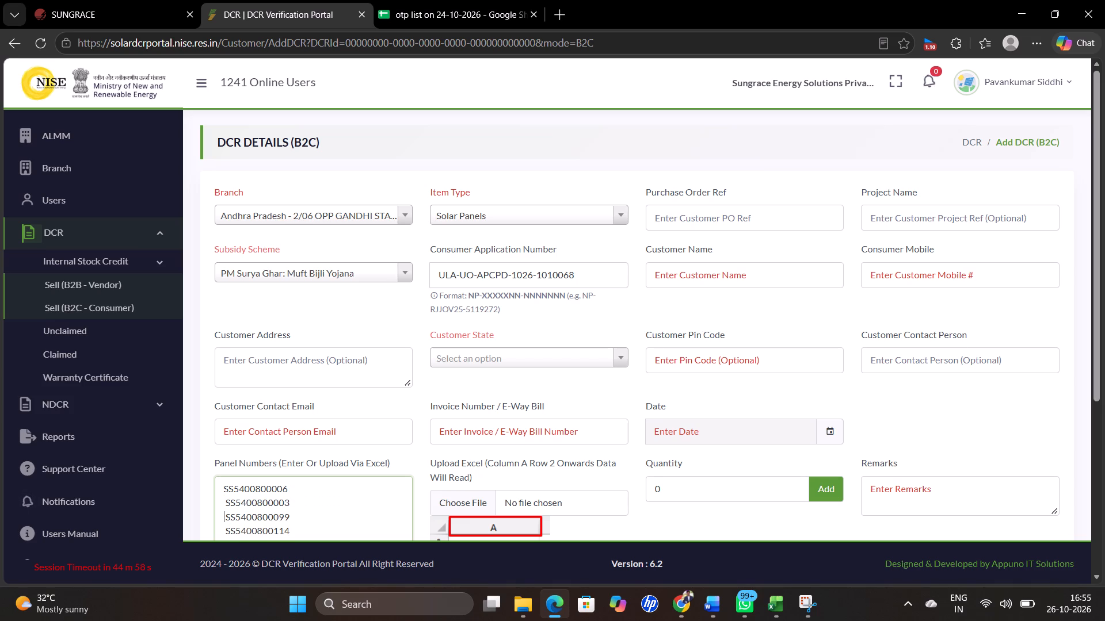
{"action": "left_click", "coordinate": [325, 487]}
Set the panel quantity to 4 and add the entered panels.
{"action": "left_click", "coordinate": [727, 494]}
{"action": "key", "text": "BackSpace"}
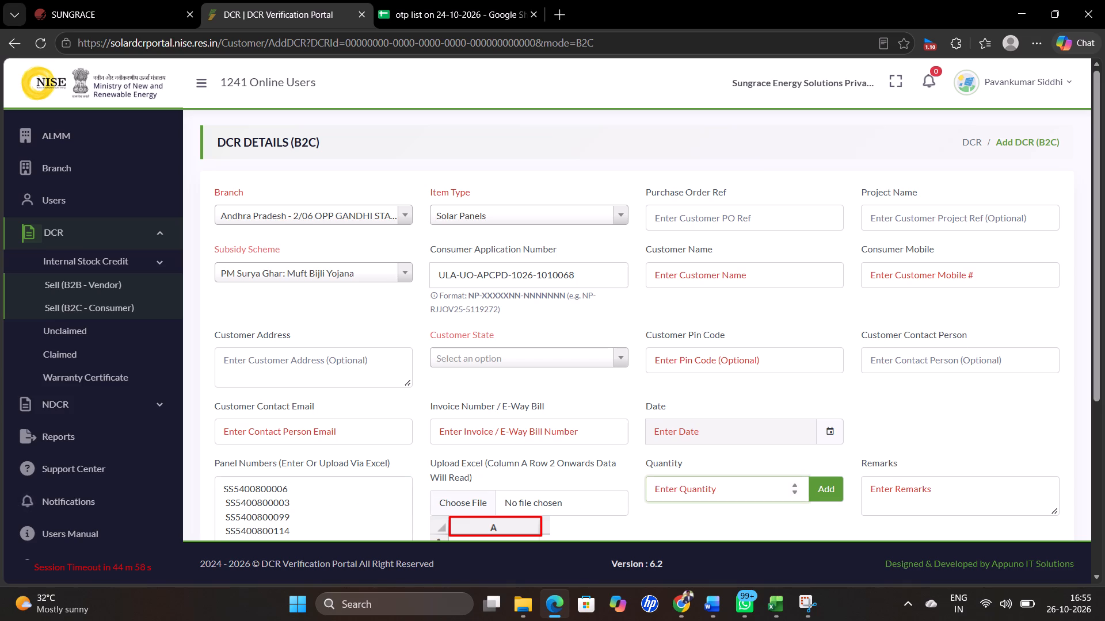
{"action": "key", "text": "4"}
{"action": "left_click", "coordinate": [833, 490]}
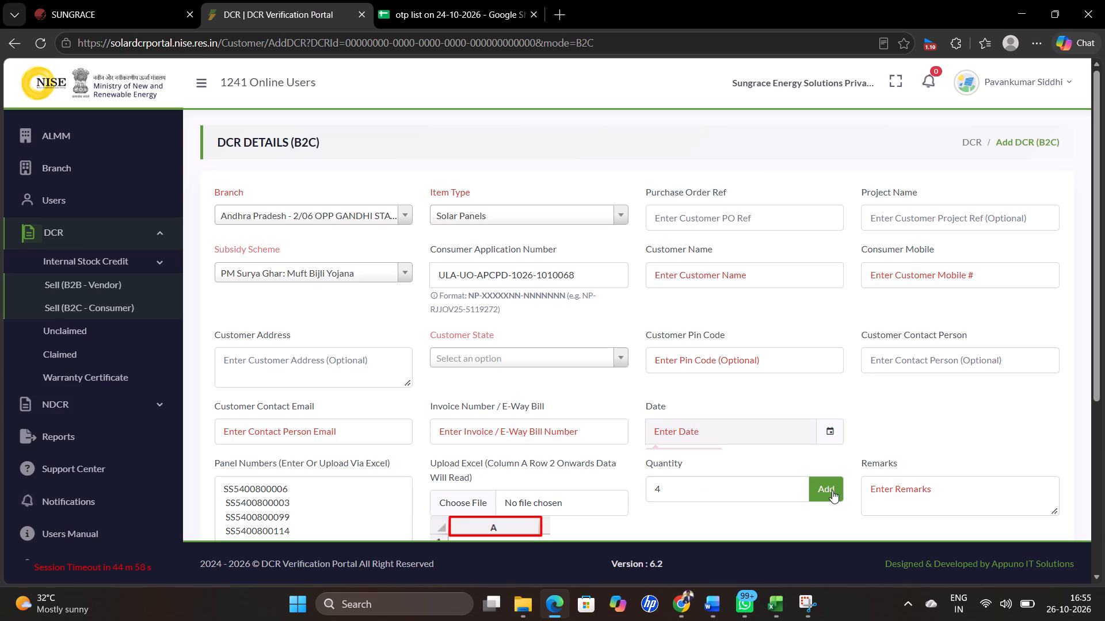
Set the DCR form's invoice date to 12-Aug-2026.
{"action": "left_click", "coordinate": [738, 432]}
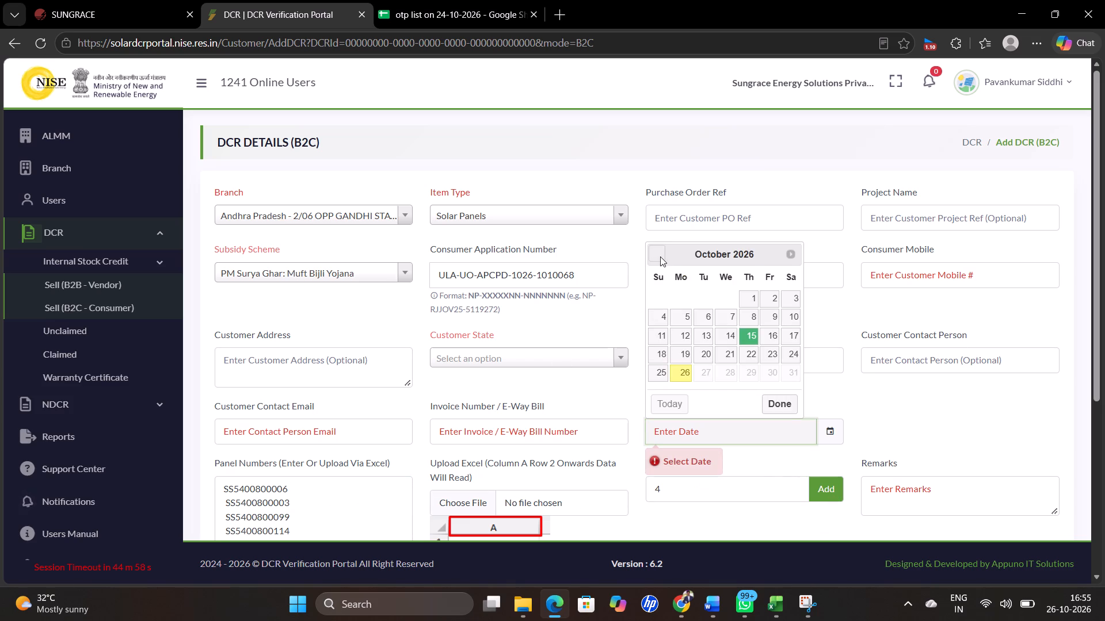
{"action": "double_click", "coordinate": [660, 256]}
{"action": "left_click", "coordinate": [727, 335]}
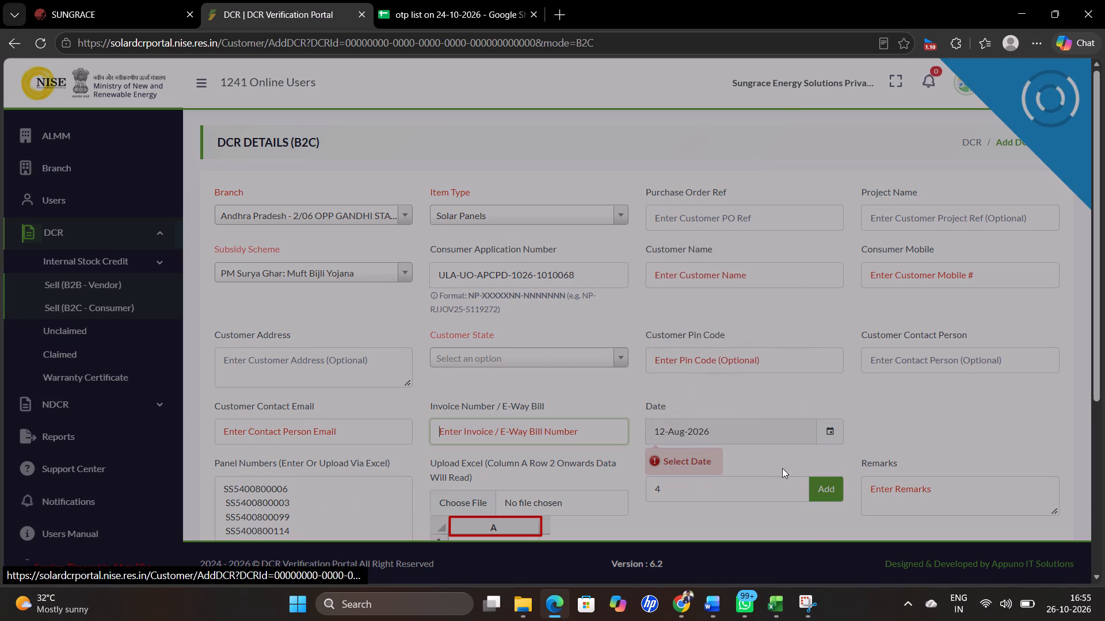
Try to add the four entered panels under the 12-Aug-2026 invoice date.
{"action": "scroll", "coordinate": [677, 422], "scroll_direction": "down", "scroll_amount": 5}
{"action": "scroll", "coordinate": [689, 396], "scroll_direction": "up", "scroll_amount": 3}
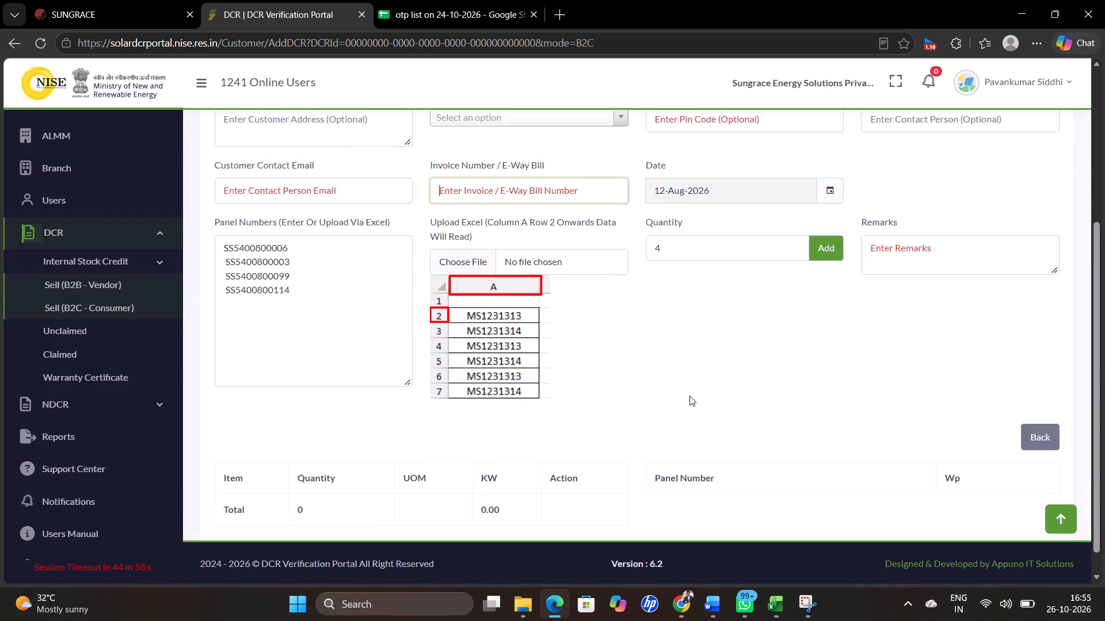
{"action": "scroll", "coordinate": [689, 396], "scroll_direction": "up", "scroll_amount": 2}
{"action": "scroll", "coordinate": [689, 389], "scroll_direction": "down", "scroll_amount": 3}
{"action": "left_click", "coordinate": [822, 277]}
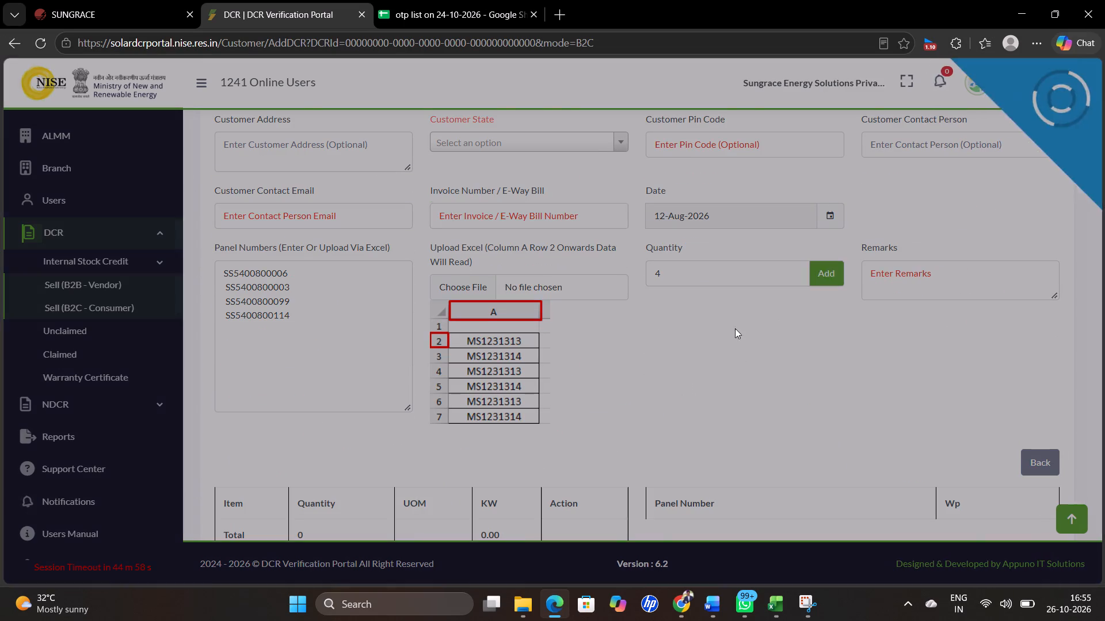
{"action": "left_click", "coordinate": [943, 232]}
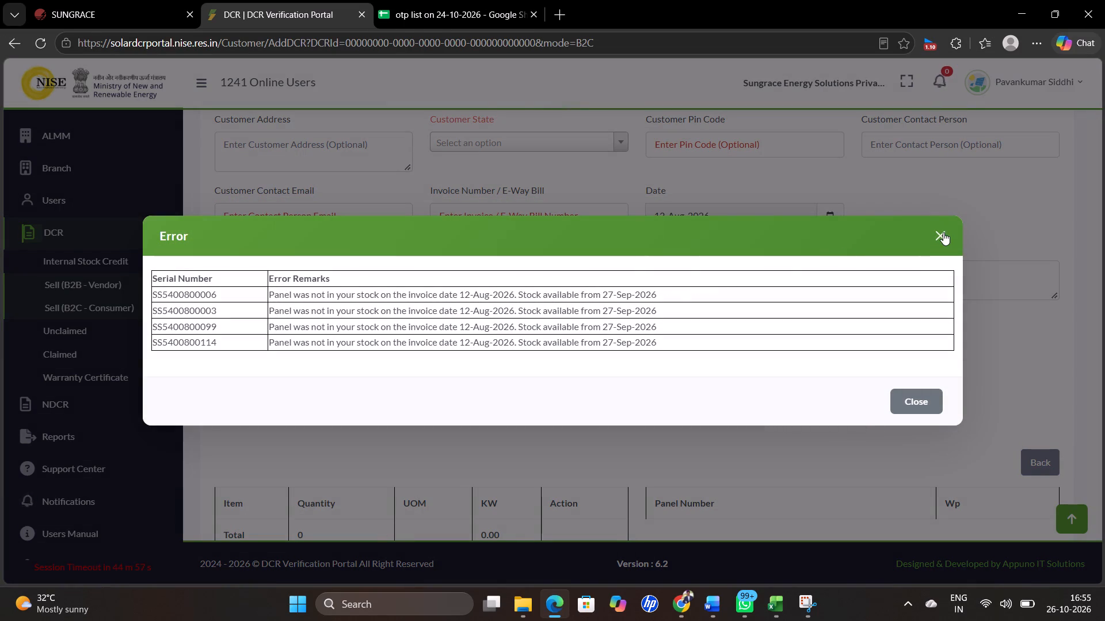
Set the DCR form's invoice date to 30-Sep-2026 and add the four entered panels.
{"action": "left_click", "coordinate": [722, 208]}
{"action": "left_click", "coordinate": [790, 243]}
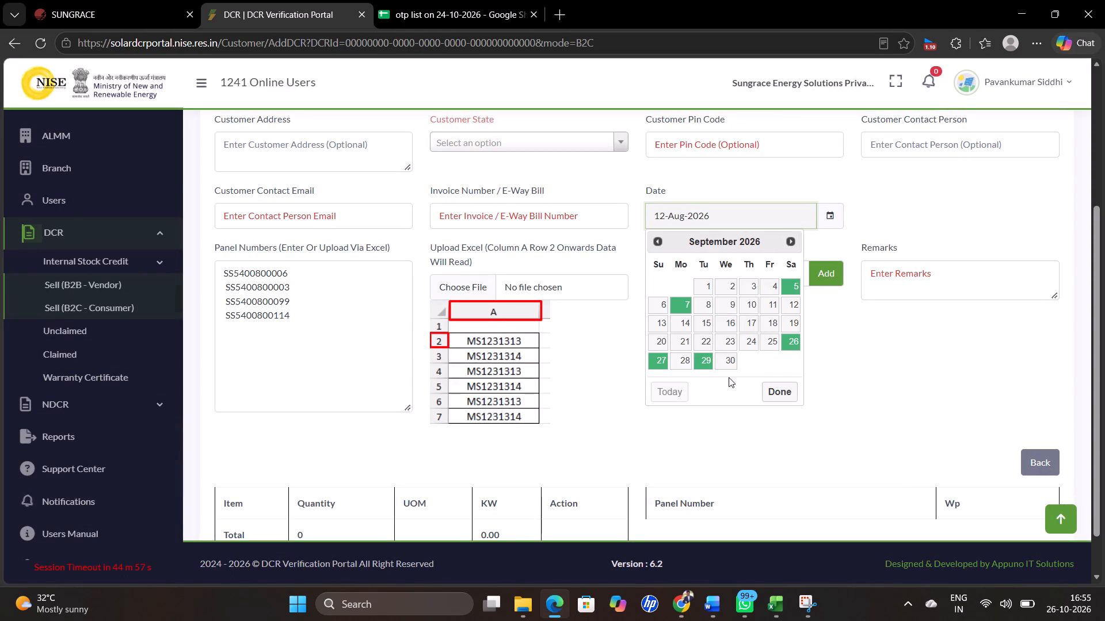
{"action": "left_click", "coordinate": [728, 366]}
{"action": "left_click", "coordinate": [824, 280]}
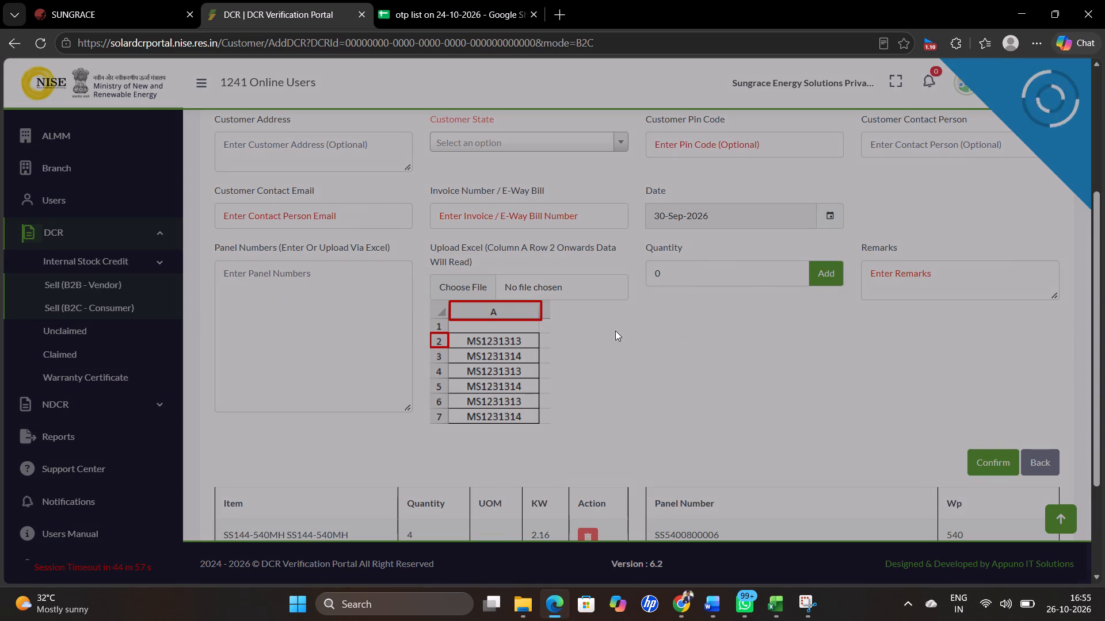
Set the Customer State to Andhra Pradesh (37).
{"action": "scroll", "coordinate": [647, 313], "scroll_direction": "up", "scroll_amount": 5}
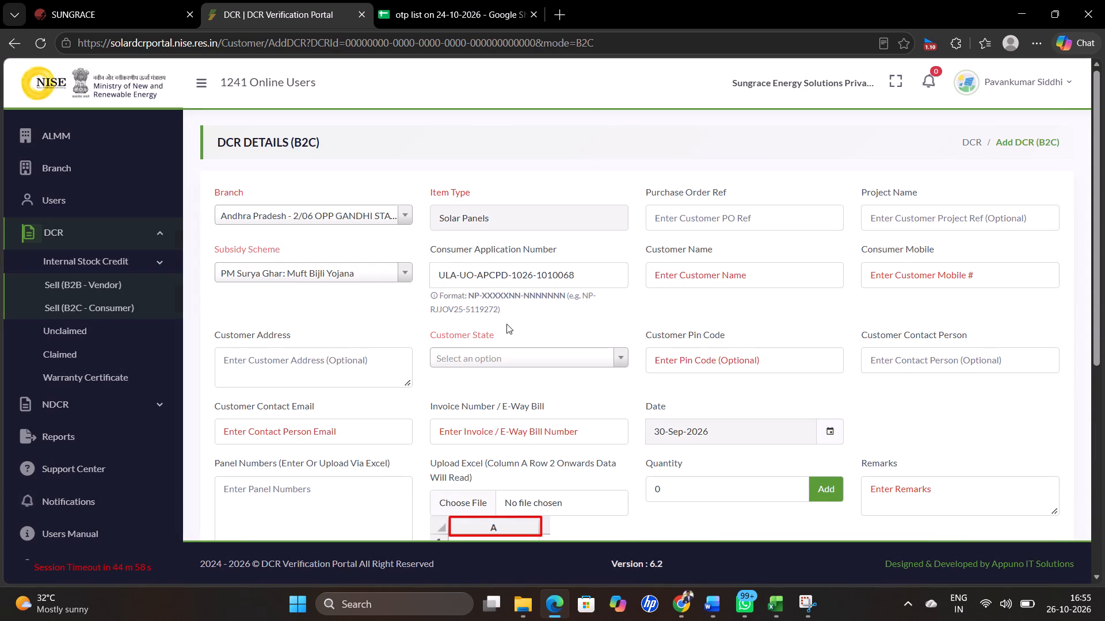
{"action": "left_click", "coordinate": [518, 348]}
{"action": "left_click", "coordinate": [489, 448]}
Copy the installation's address from its Quick Copy Details in SUNGRACE into the DCR form's Remarks.
{"action": "scroll", "coordinate": [594, 342], "scroll_direction": "down", "scroll_amount": 2}
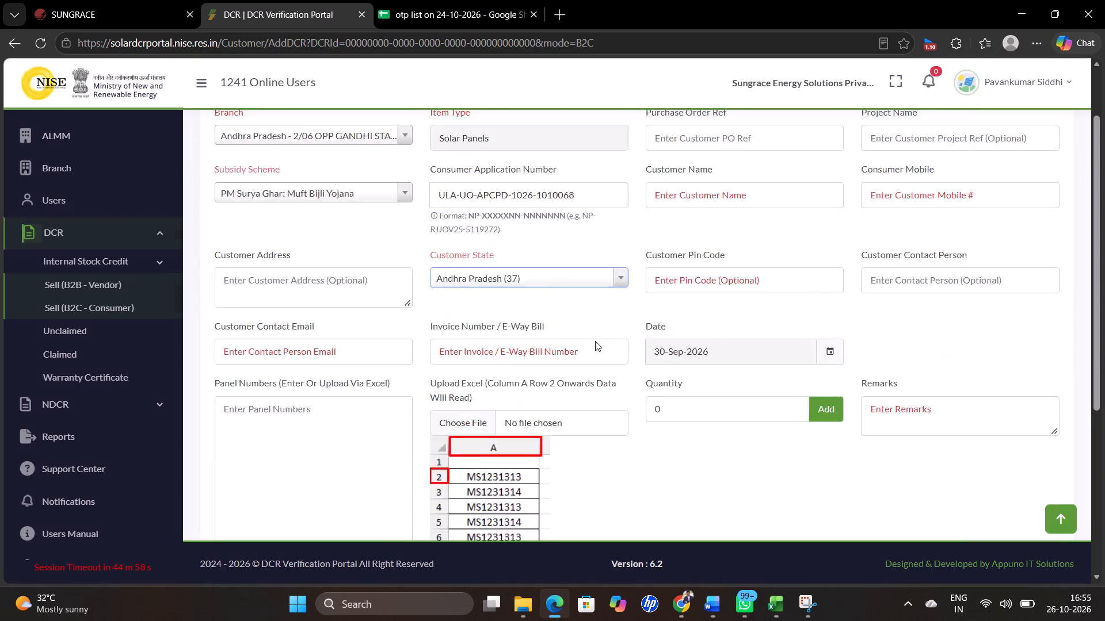
{"action": "scroll", "coordinate": [597, 337], "scroll_direction": "up", "scroll_amount": 3}
{"action": "left_click", "coordinate": [102, 8]}
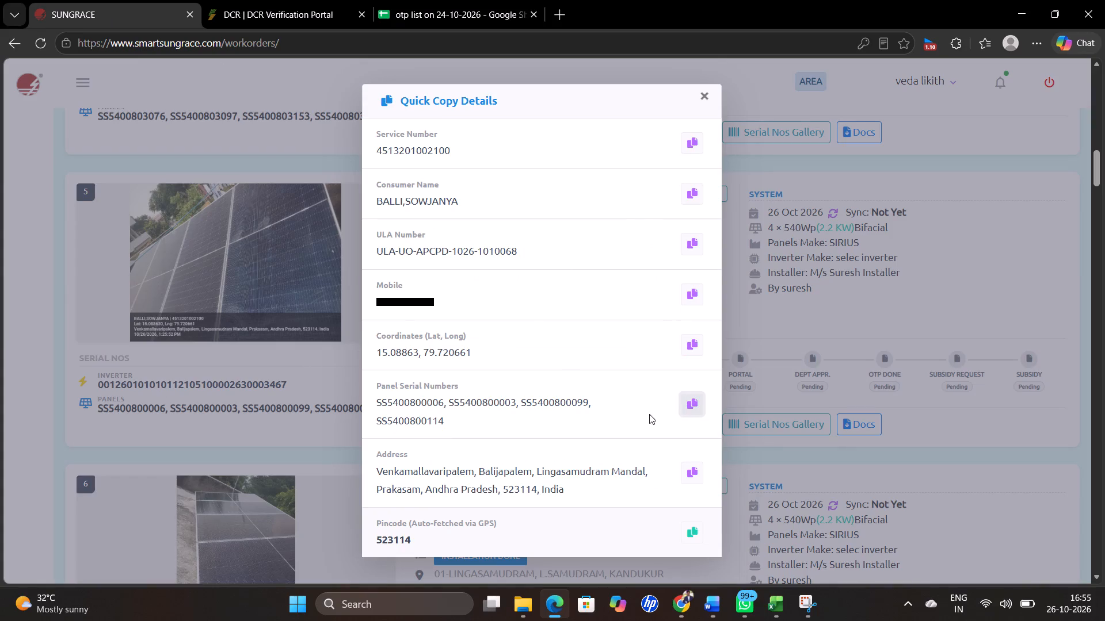
{"action": "left_click", "coordinate": [687, 468]}
{"action": "left_click", "coordinate": [687, 166]}
{"action": "left_click", "coordinate": [257, 6]}
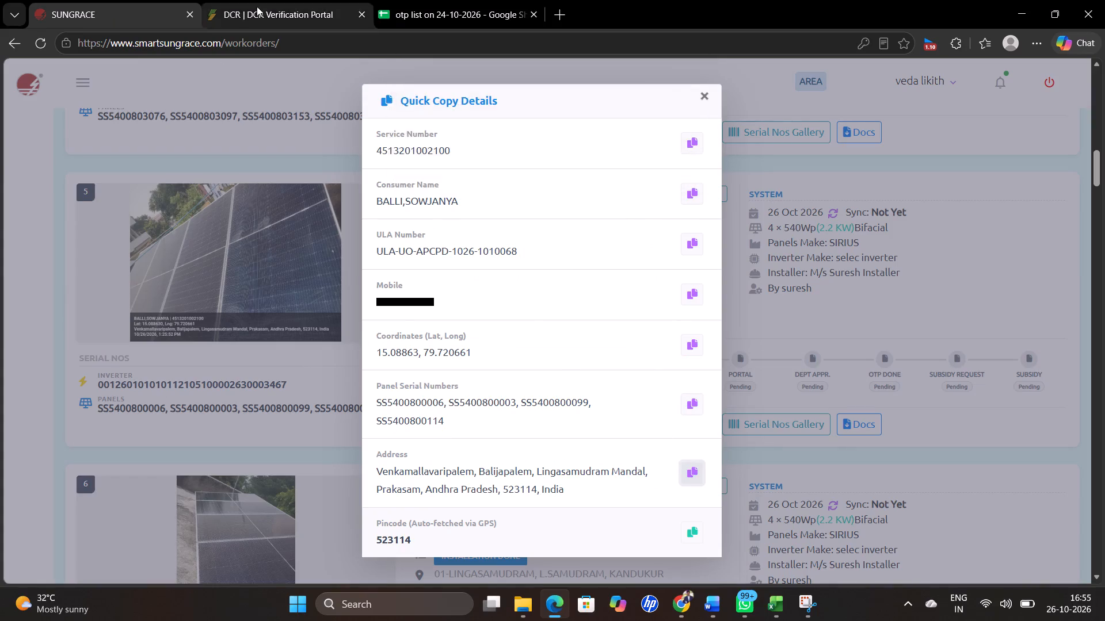
{"action": "scroll", "coordinate": [550, 178], "scroll_direction": "down", "scroll_amount": 4}
{"action": "left_click", "coordinate": [913, 202]}
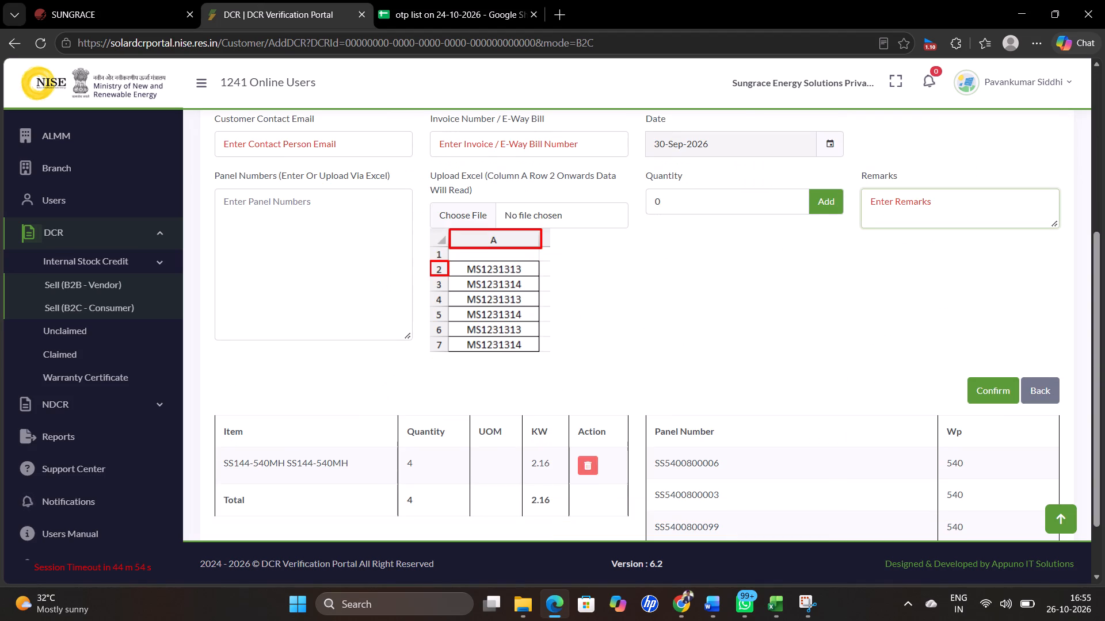
{"action": "key", "text": "ctrl+v"}
{"action": "key", "text": "ctrl+space"}
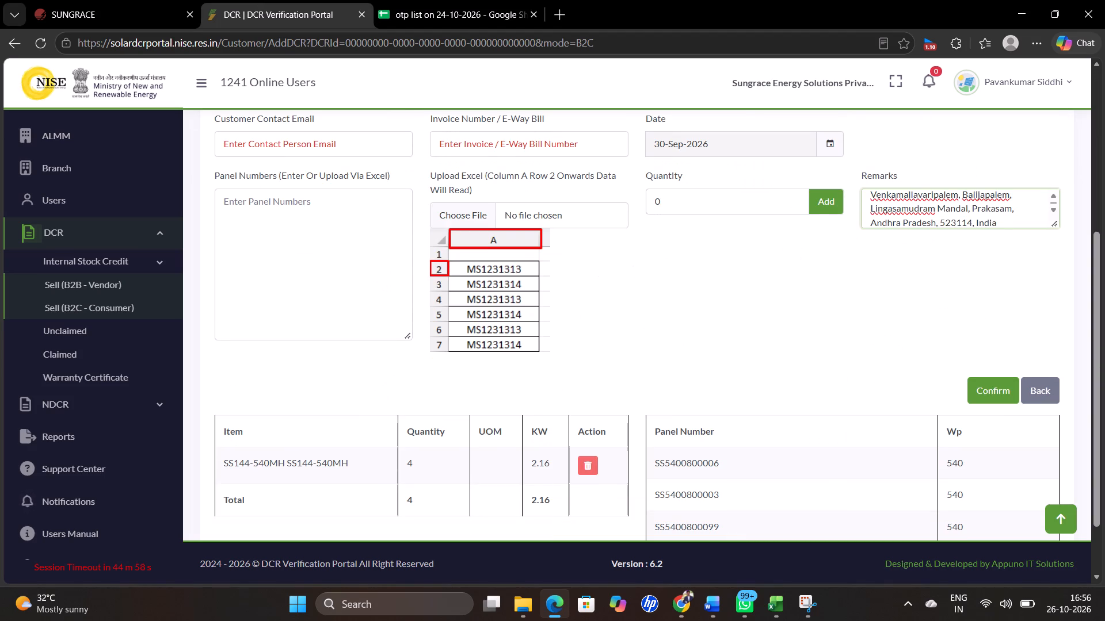
Copy the pin code from the address in Remarks into Customer Pin Code.
{"action": "scroll", "coordinate": [696, 214], "scroll_direction": "up", "scroll_amount": 3}
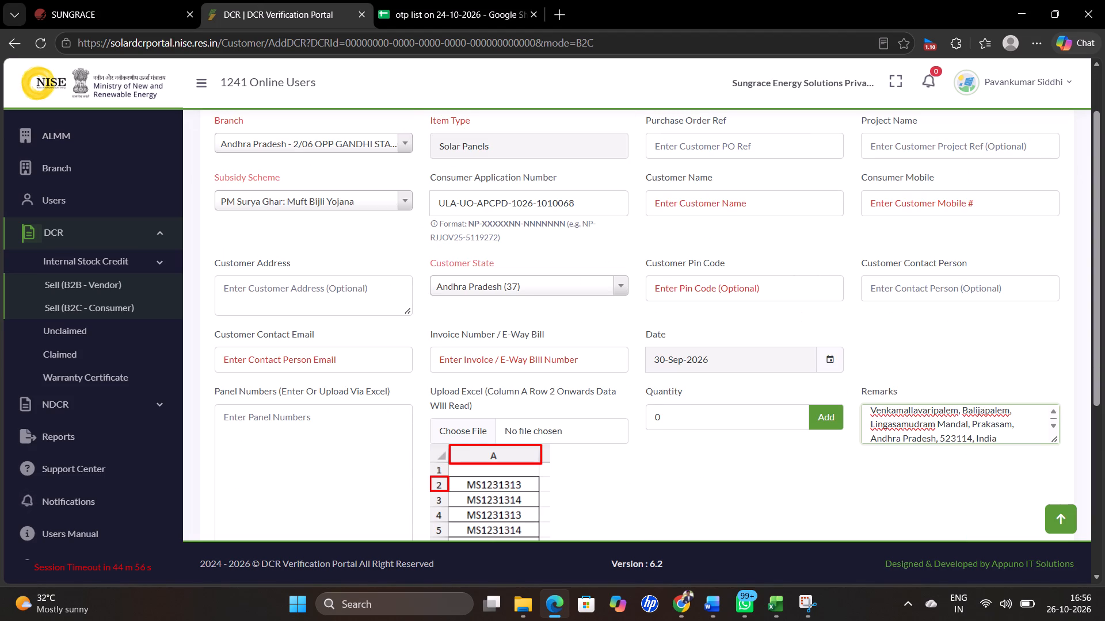
{"action": "double_click", "coordinate": [956, 440]}
{"action": "key", "text": "ctrl+c"}
{"action": "left_click", "coordinate": [761, 283]}
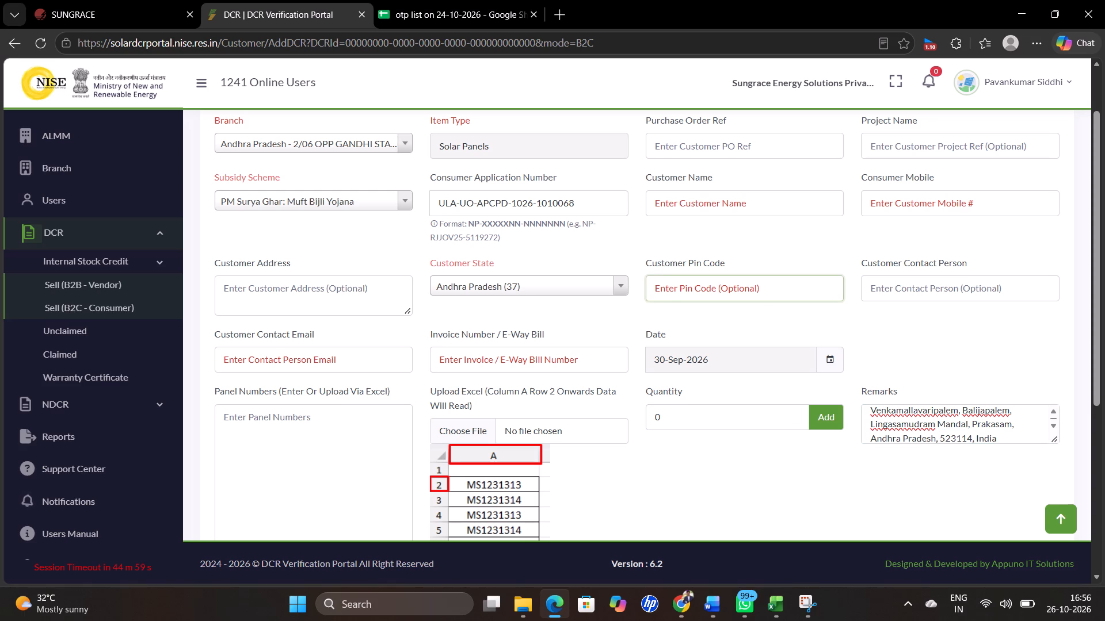
{"action": "key", "text": "ctrl+v"}
Copy the project title SC ST HOMES 10.44MW ULA KANDUKURU DIVISION from the Word document into the DCR form's Project Name.
{"action": "scroll", "coordinate": [761, 283], "scroll_direction": "up", "scroll_amount": 5}
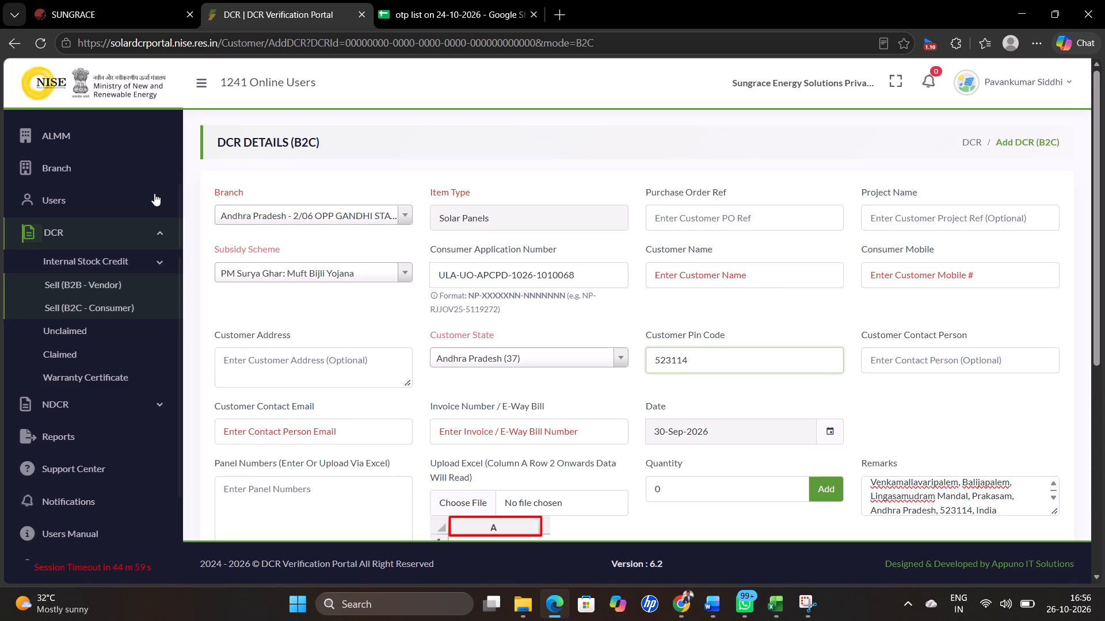
{"action": "left_click", "coordinate": [700, 522]}
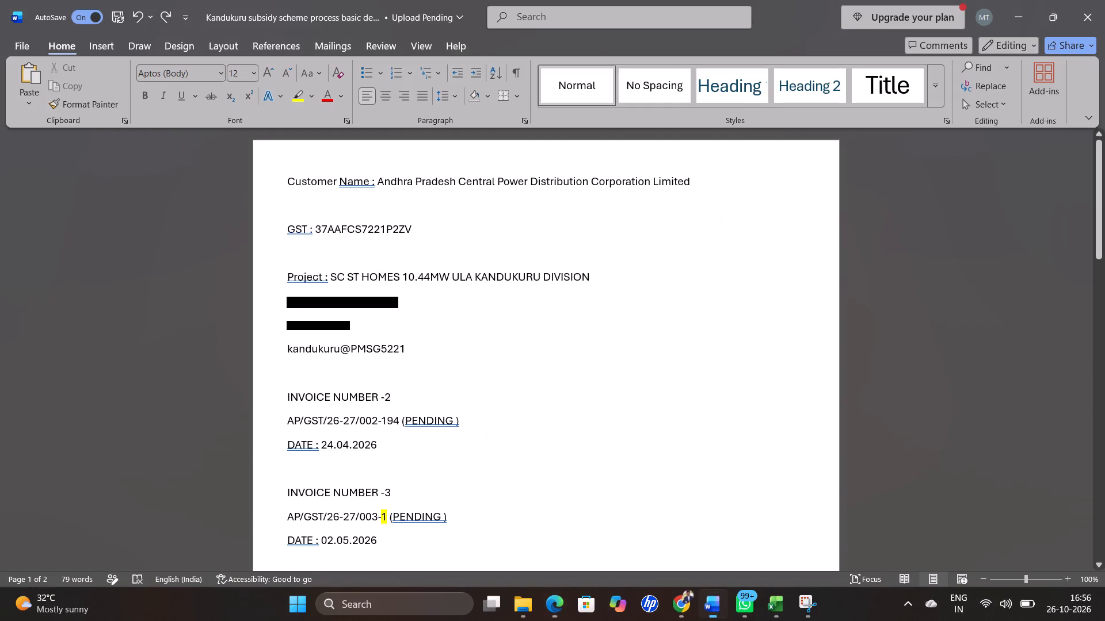
{"action": "scroll", "coordinate": [306, 342], "scroll_direction": "up", "scroll_amount": 4}
{"action": "left_click_drag", "start_coordinate": [333, 277], "coordinate": [433, 255]}
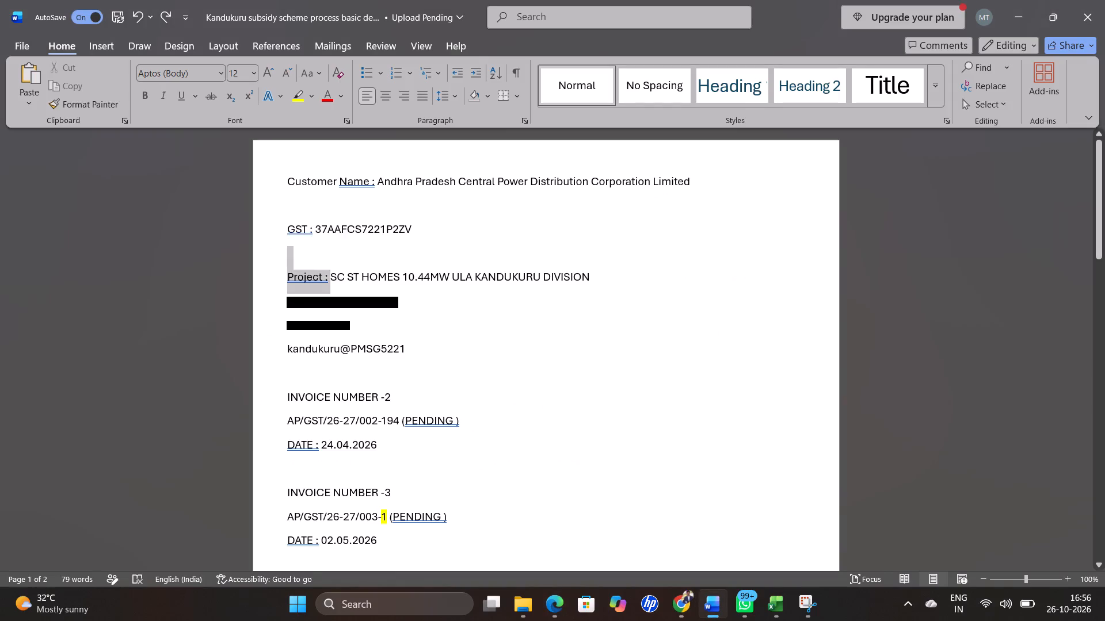
{"action": "left_click_drag", "start_coordinate": [433, 255], "coordinate": [599, 279]}
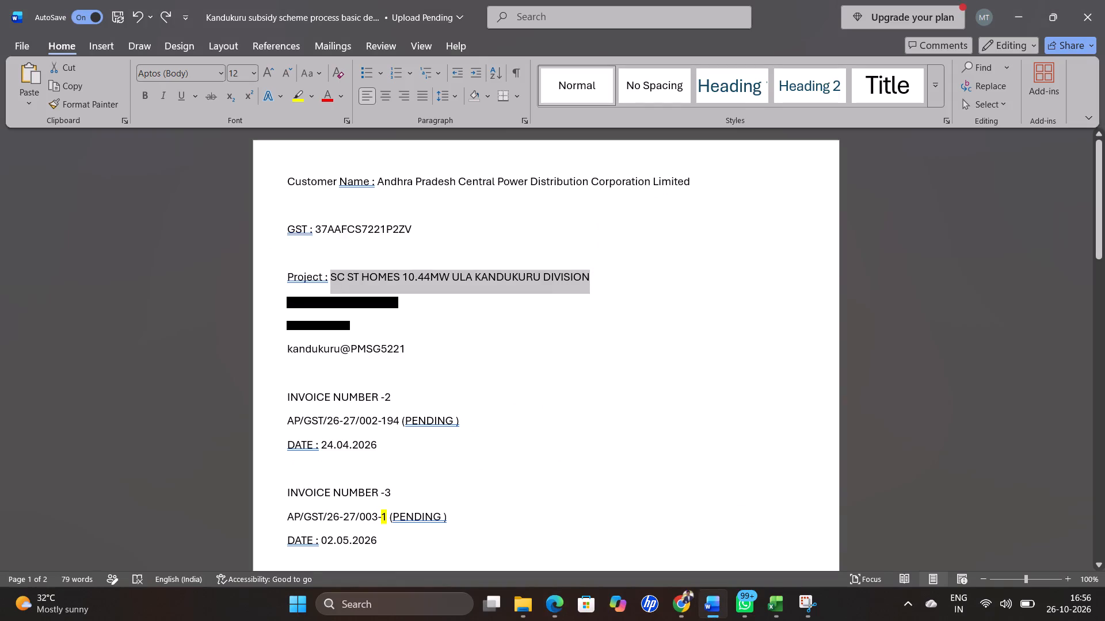
{"action": "key", "text": "ctrl+c"}
{"action": "left_click", "coordinate": [600, 279]}
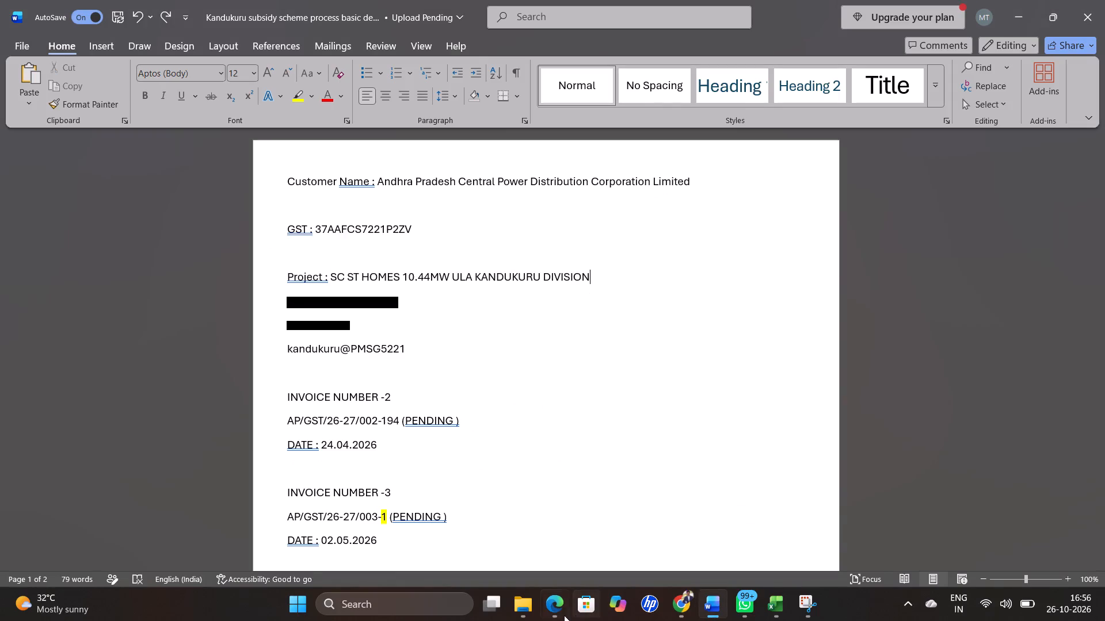
{"action": "left_click", "coordinate": [551, 562]}
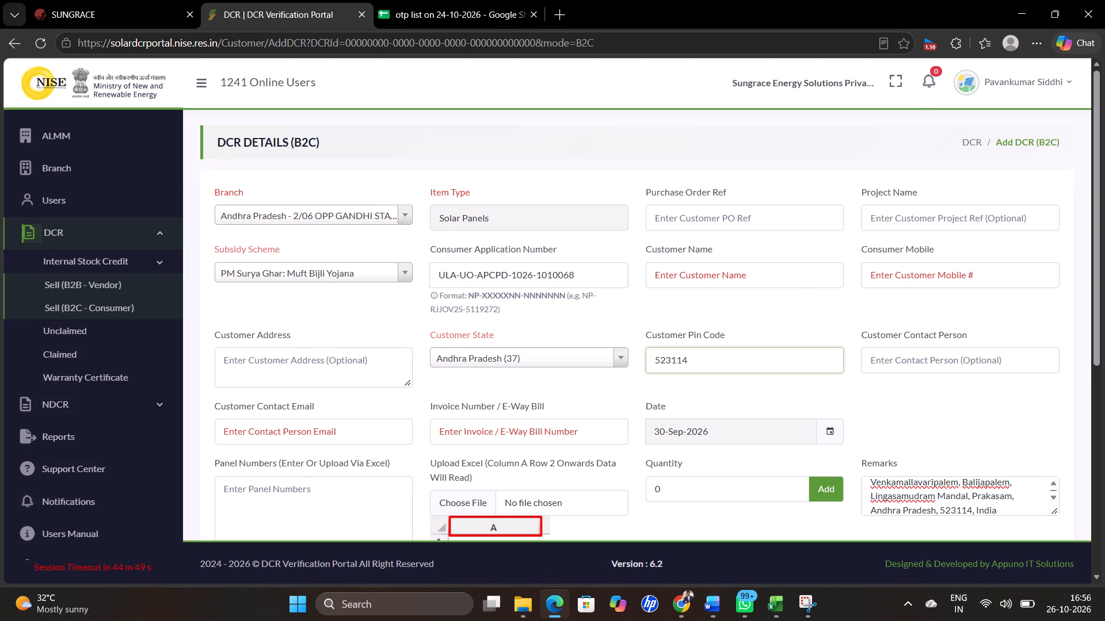
{"action": "left_click", "coordinate": [878, 216]}
{"action": "key", "text": "ctrl+v"}
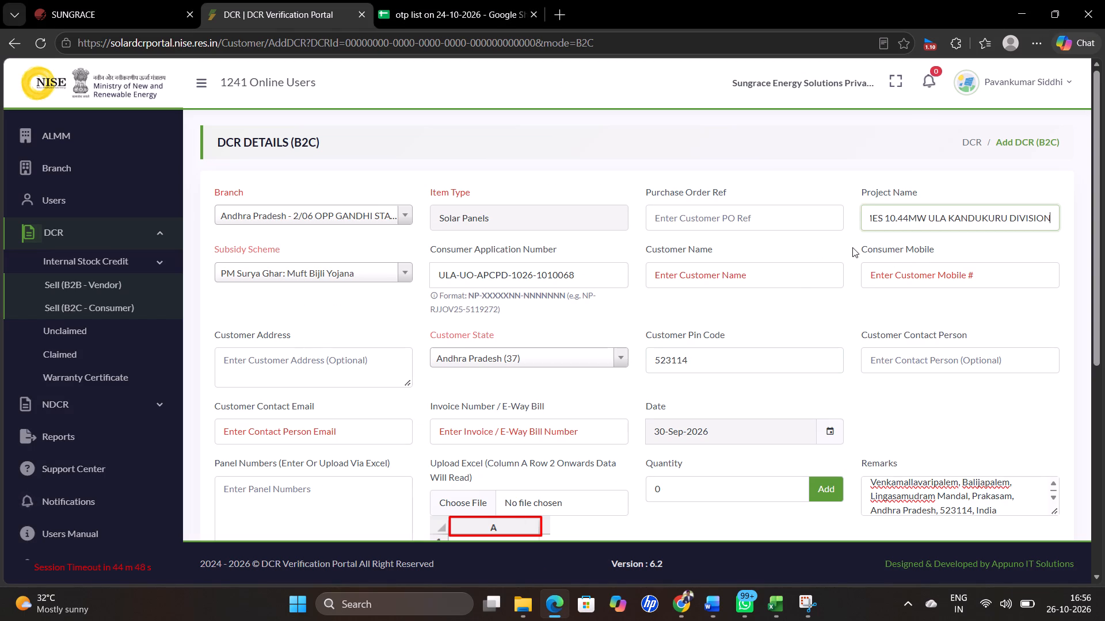
Copy Andhra Pradesh Central Power Distribution Corporation Limited from the Word document into the DCR form's Customer Name.
{"action": "left_click", "coordinate": [789, 269]}
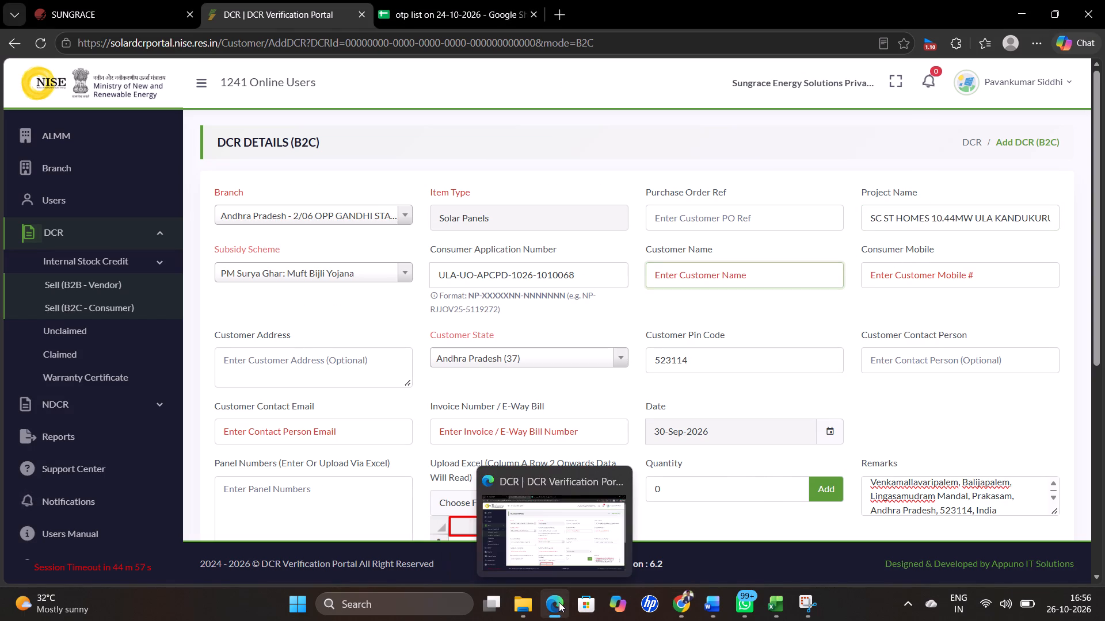
{"action": "left_click", "coordinate": [562, 554]}
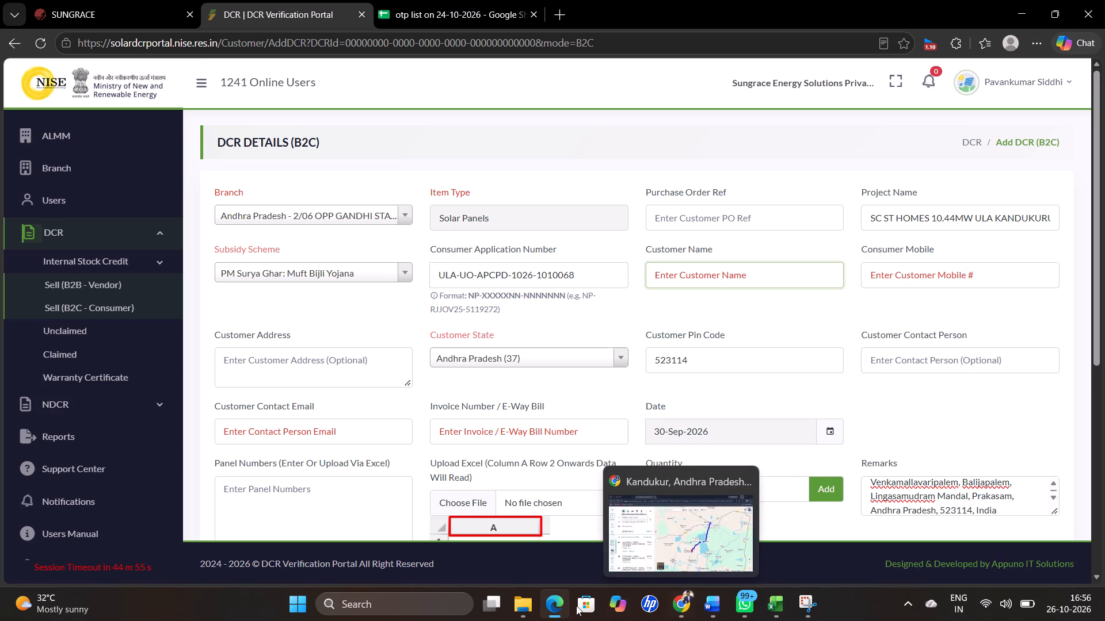
{"action": "left_click", "coordinate": [695, 522]}
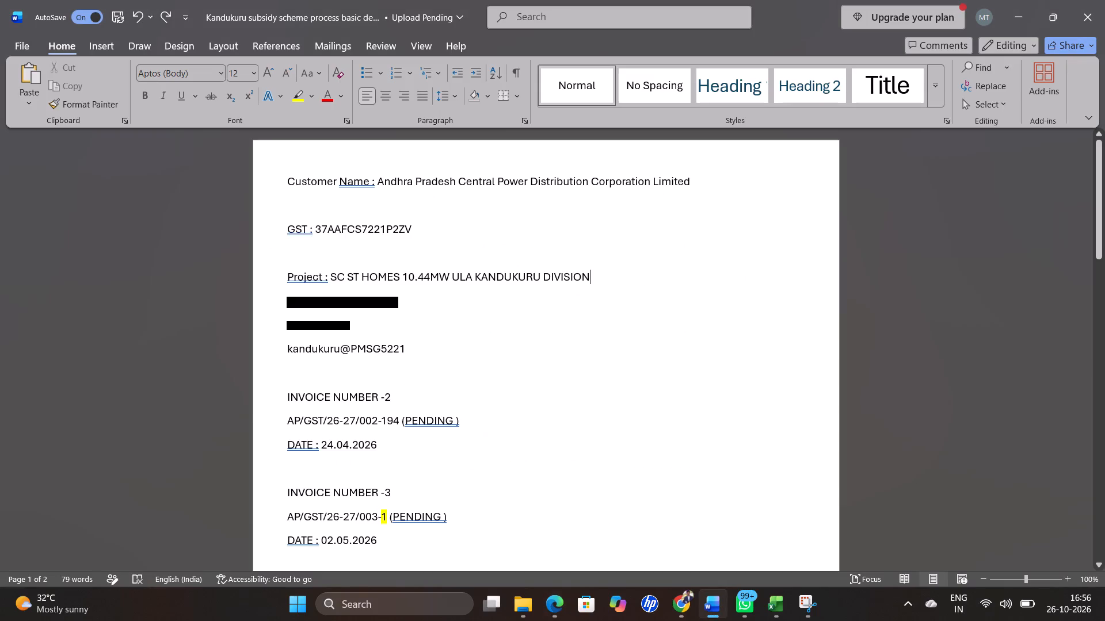
{"action": "left_click_drag", "start_coordinate": [384, 180], "coordinate": [615, 169]}
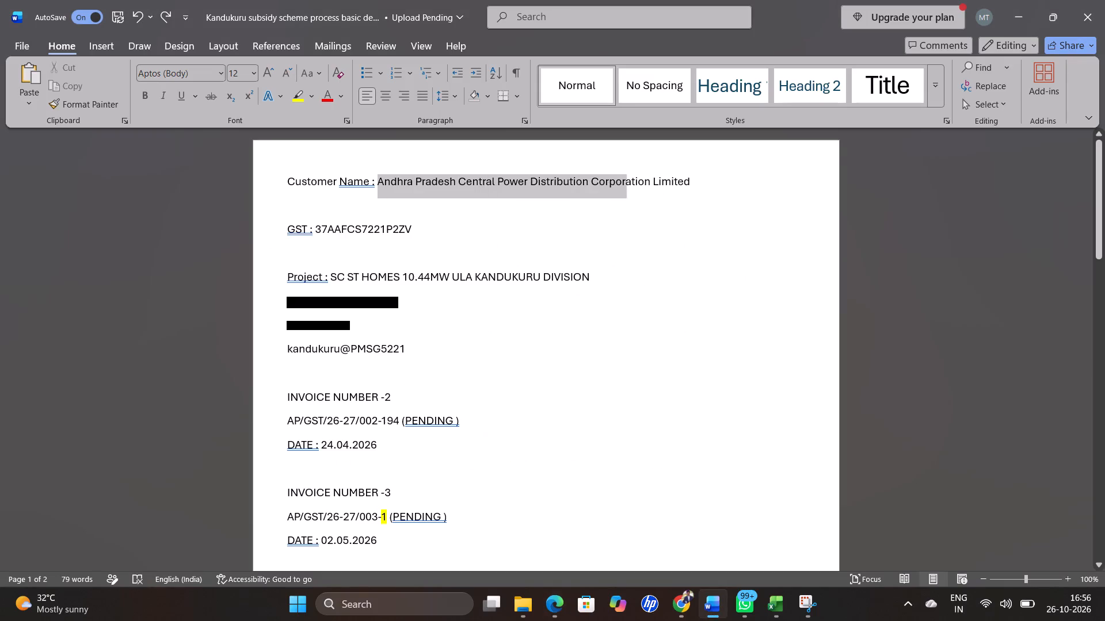
{"action": "left_click_drag", "start_coordinate": [615, 169], "coordinate": [668, 167]}
{"action": "key", "text": "ctrl+c"}
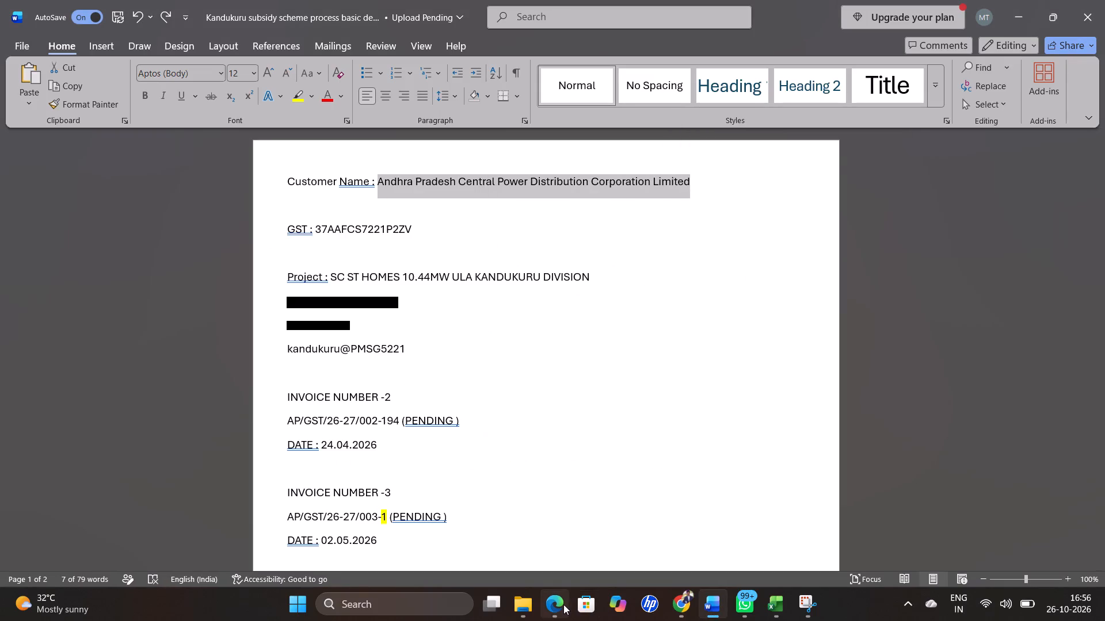
{"action": "left_click", "coordinate": [547, 553]}
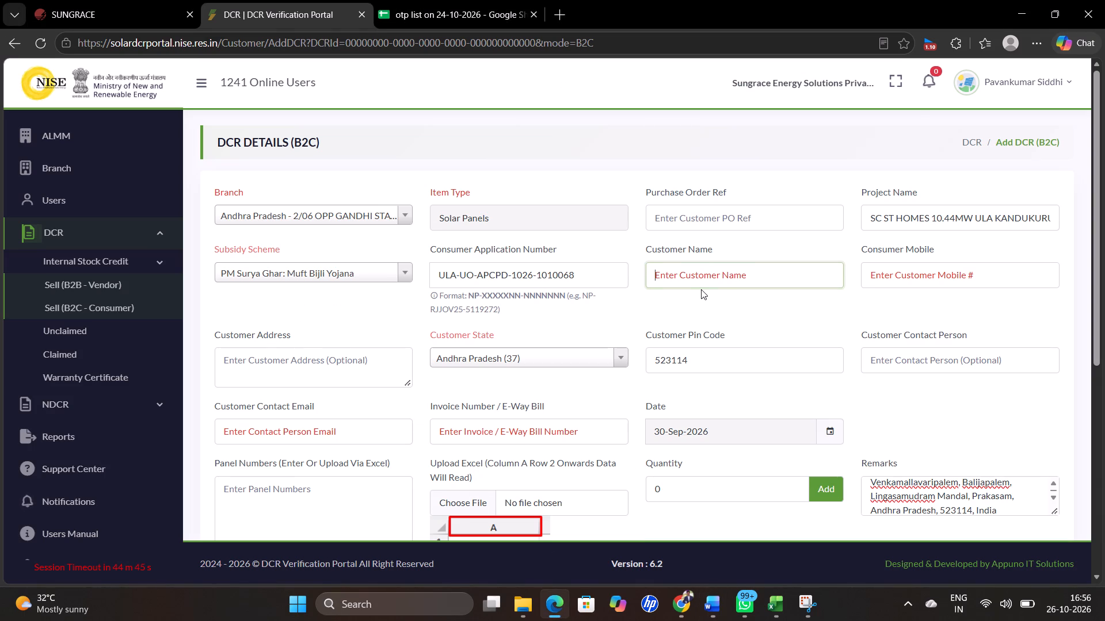
{"action": "key", "text": "ctrl+v"}
Copy invoice 9's number prefix AP/GST/26-27/009- from the Word document into the DCR form's Invoice Number / E-Way Bill.
{"action": "scroll", "coordinate": [688, 292], "scroll_direction": "down", "scroll_amount": 3}
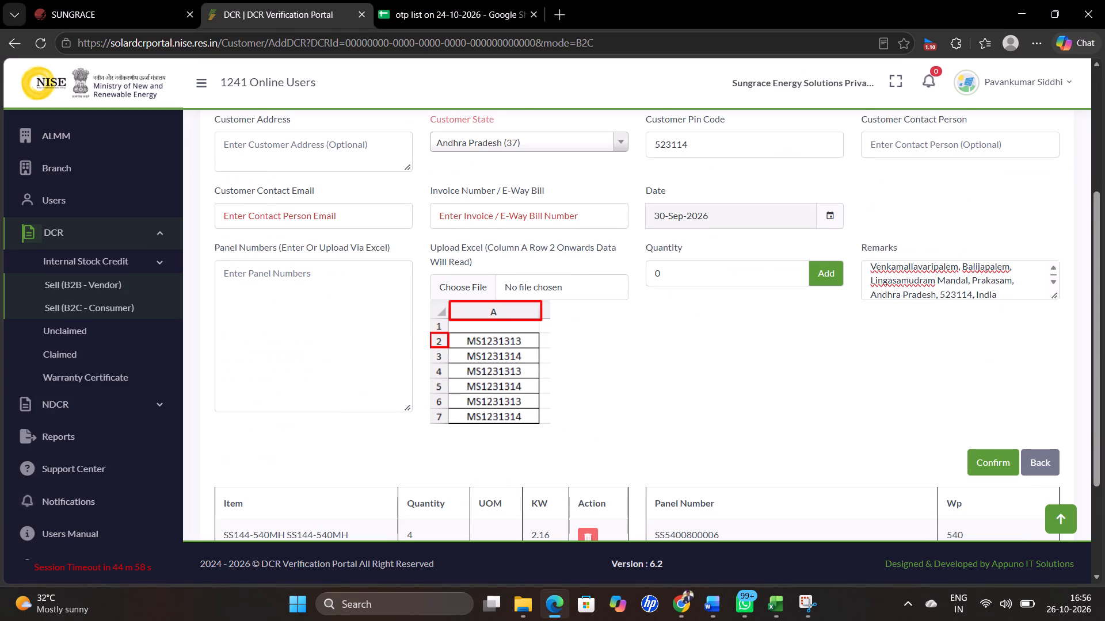
{"action": "left_click", "coordinate": [330, 216]}
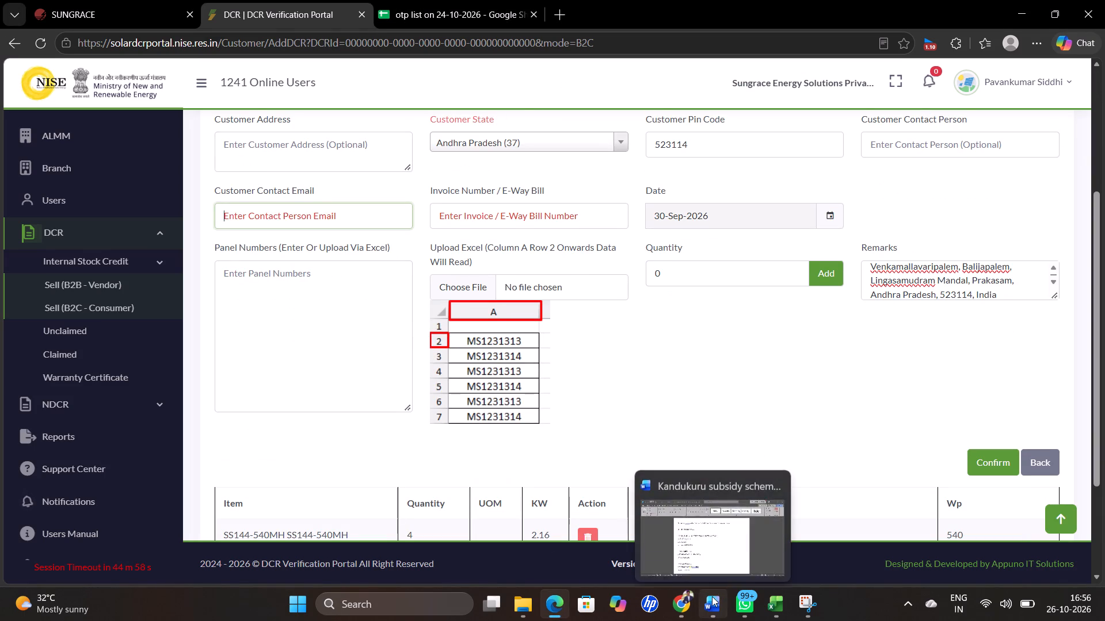
{"action": "left_click", "coordinate": [699, 551]}
{"action": "scroll", "coordinate": [464, 529], "scroll_direction": "down", "scroll_amount": 20}
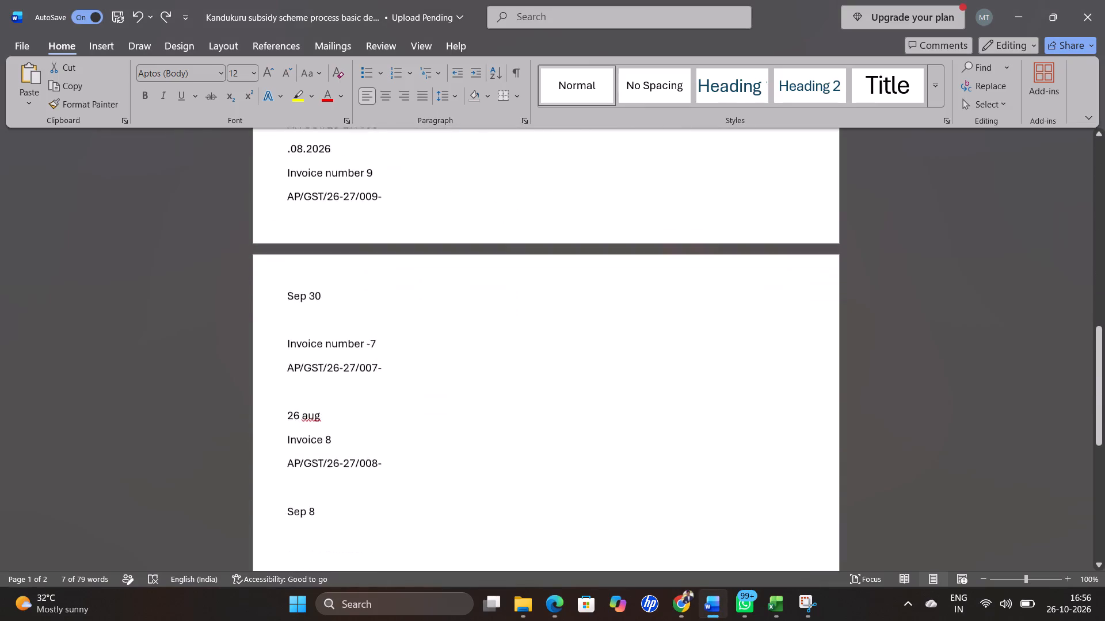
{"action": "scroll", "coordinate": [296, 312], "scroll_direction": "up", "scroll_amount": 2}
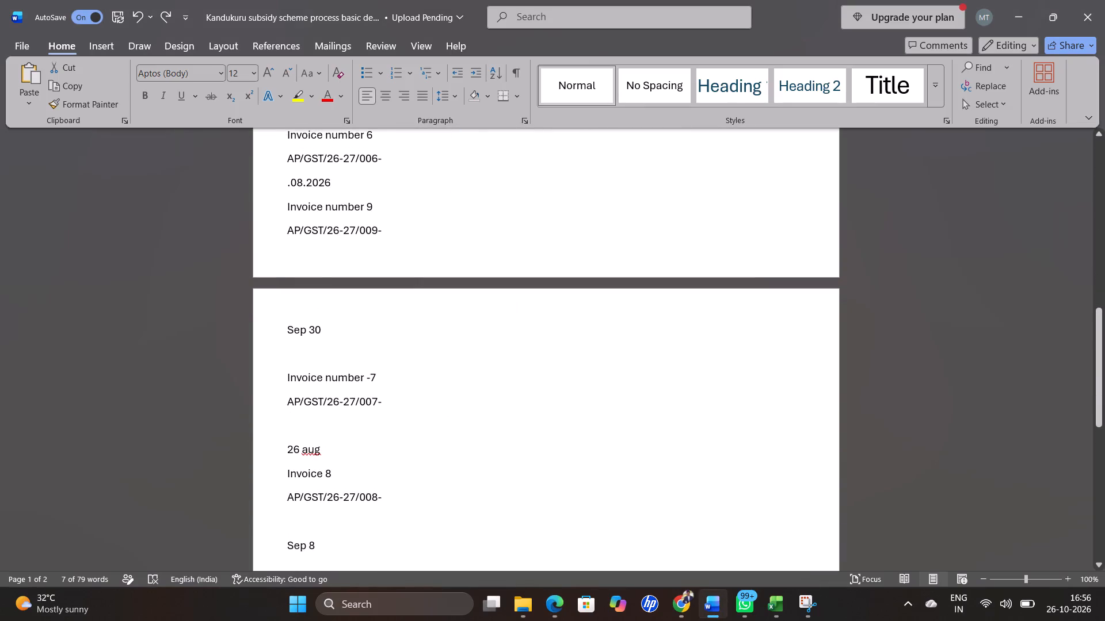
{"action": "left_click_drag", "start_coordinate": [284, 233], "coordinate": [405, 232]}
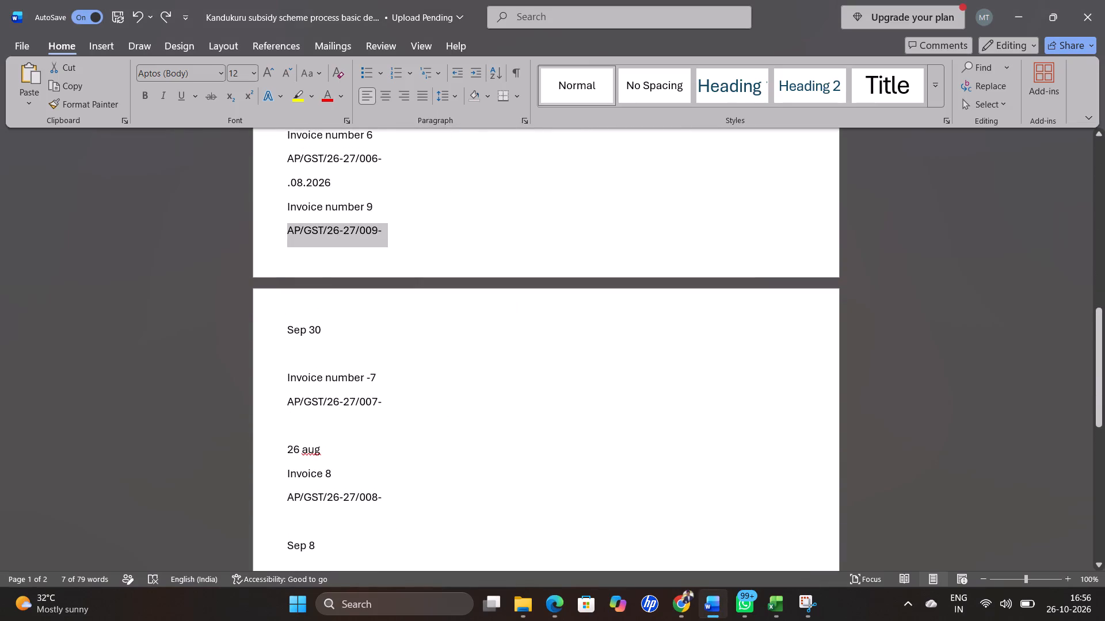
{"action": "key", "text": "ctrl+c"}
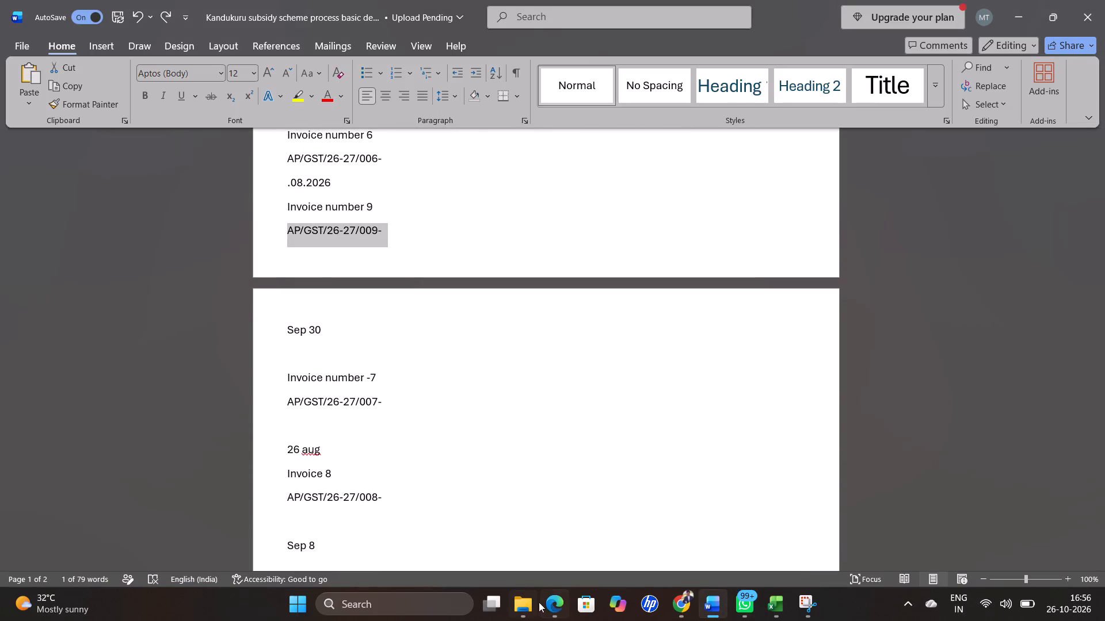
{"action": "left_click", "coordinate": [547, 561]}
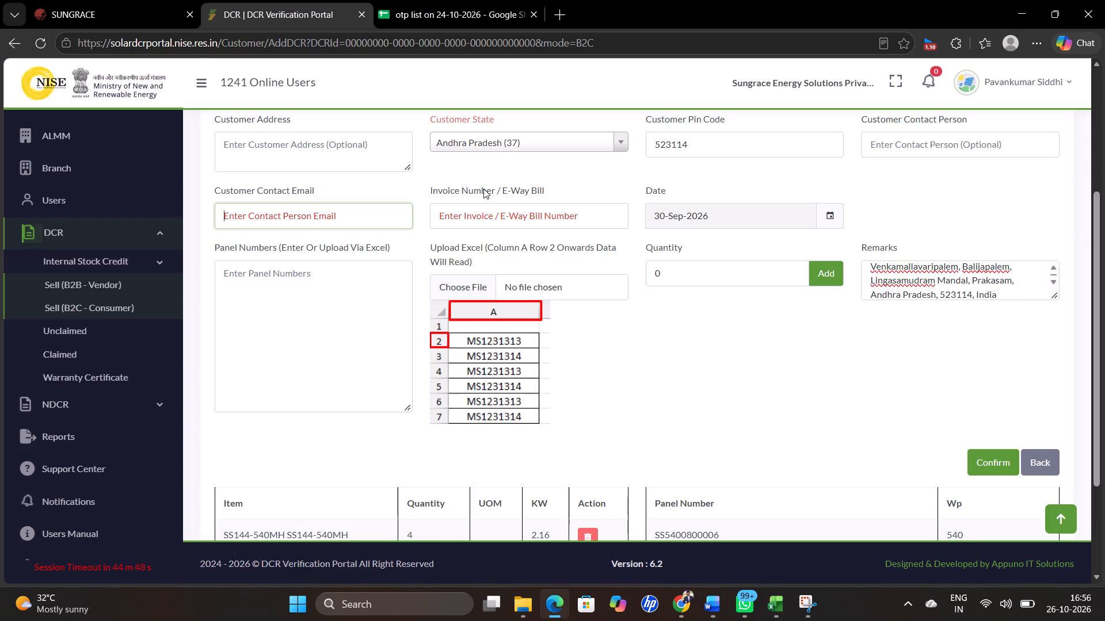
{"action": "left_click", "coordinate": [493, 197]}
{"action": "left_click", "coordinate": [496, 210]}
{"action": "left_click", "coordinate": [475, 226], "text": "ctrl"}
{"action": "key", "text": "ctrl+v"}
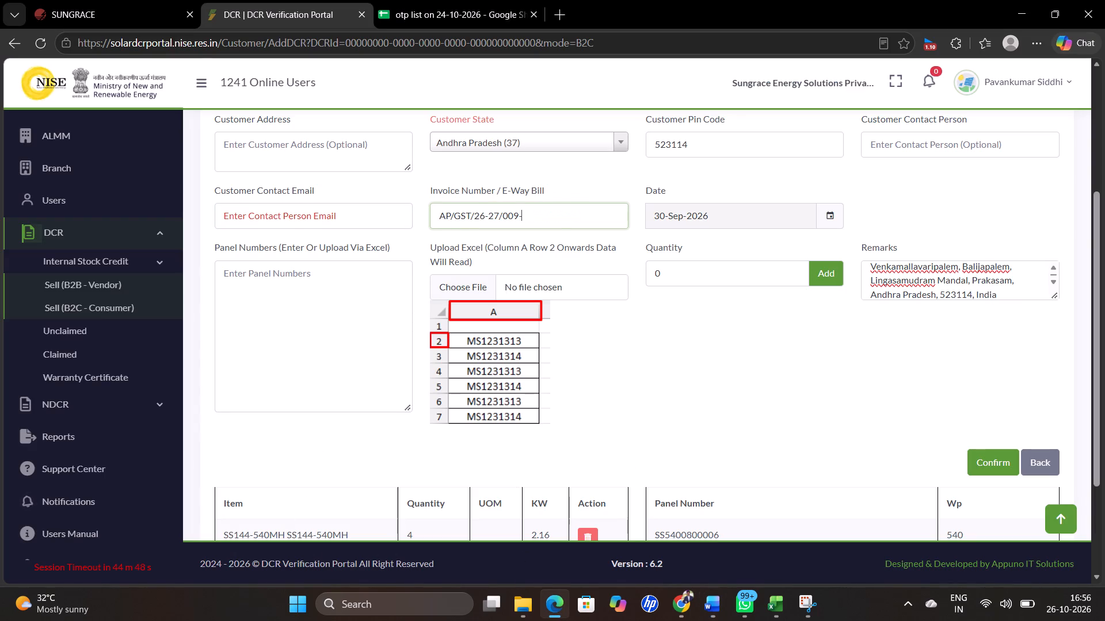
Complete the Invoice Number / E-Way Bill with the suffix 208, making it AP/GST/26-27/009-208.
{"action": "type", "text": "208"}
{"action": "left_click", "coordinate": [548, 573]}
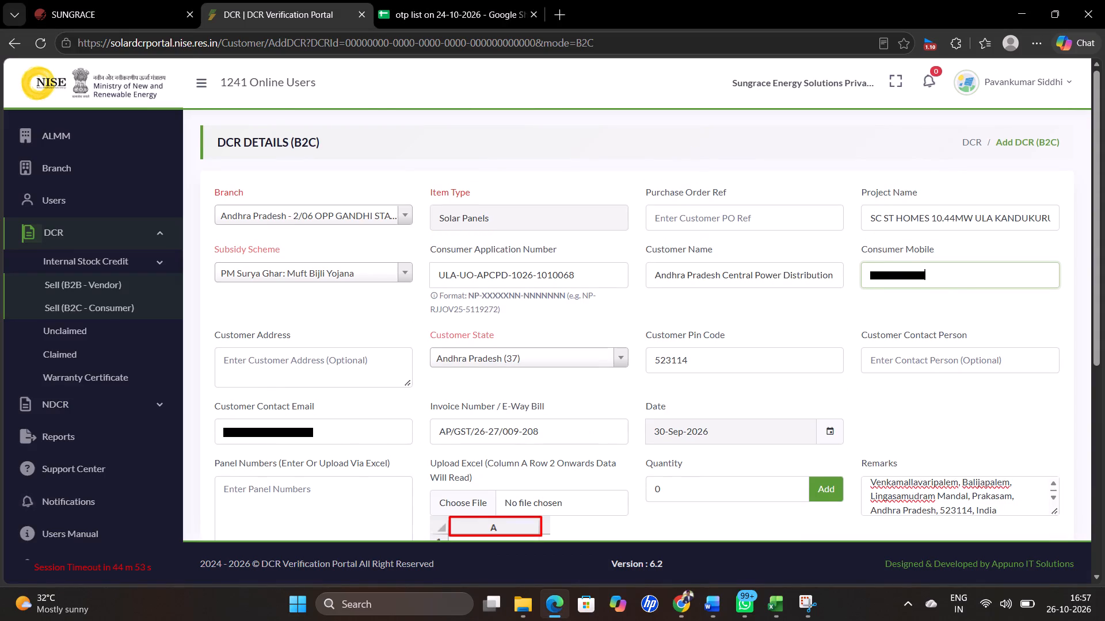
{"action": "scroll", "coordinate": [942, 280], "scroll_direction": "down", "scroll_amount": 9}
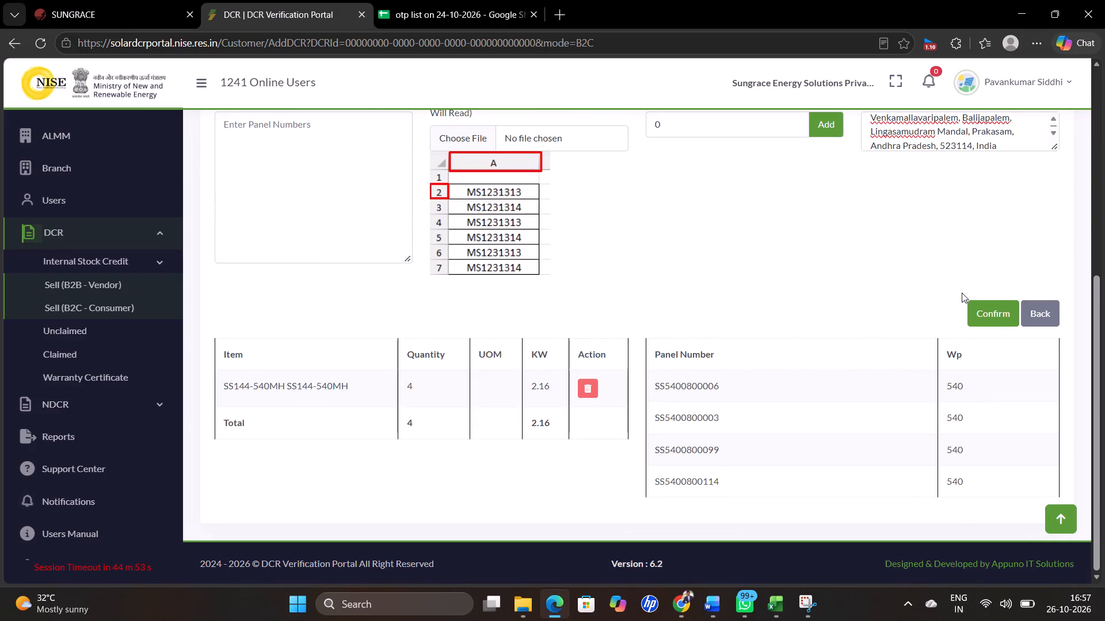
{"action": "left_click", "coordinate": [992, 304]}
{"action": "left_click", "coordinate": [687, 392]}
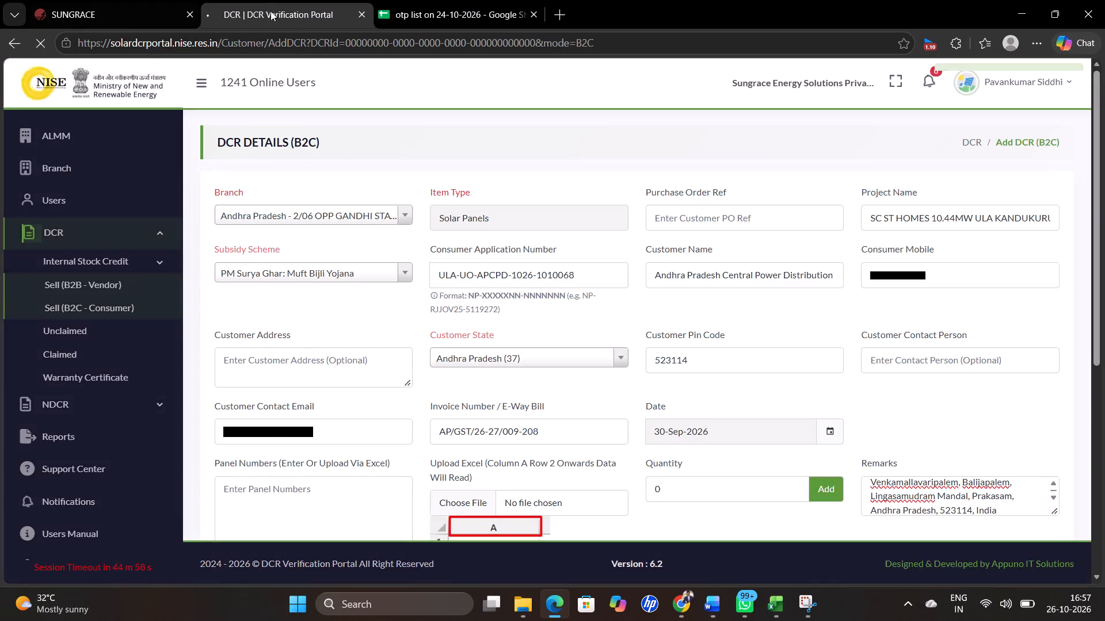
Close the fifth installation's Quick Copy Details in SUNGRACE and return to the DCR portal.
{"action": "left_click", "coordinate": [97, 2]}
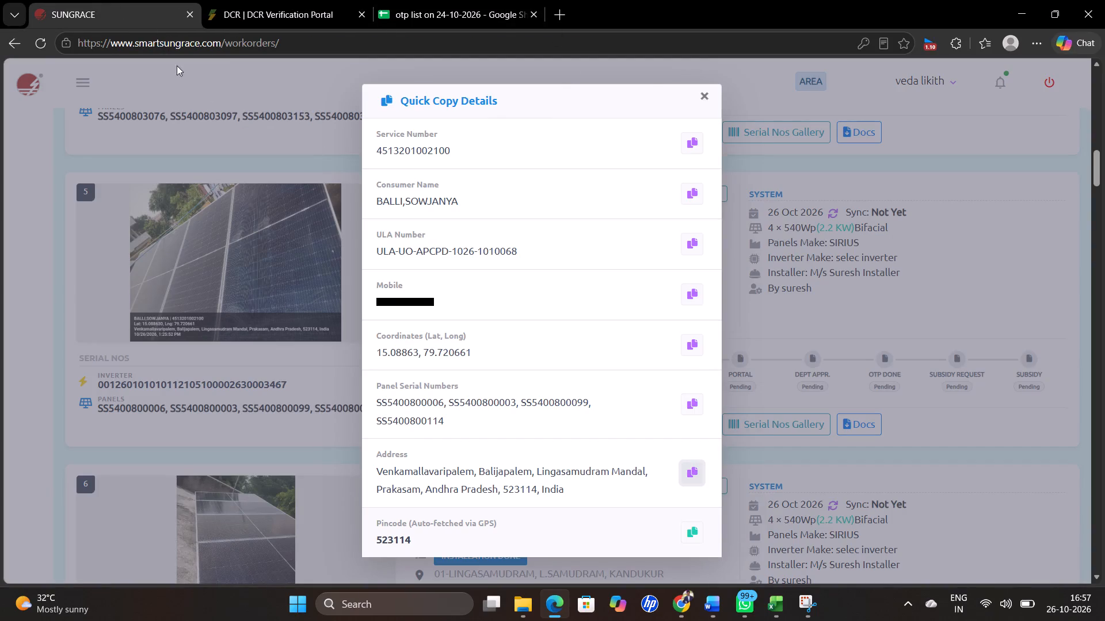
{"action": "left_click", "coordinate": [705, 92]}
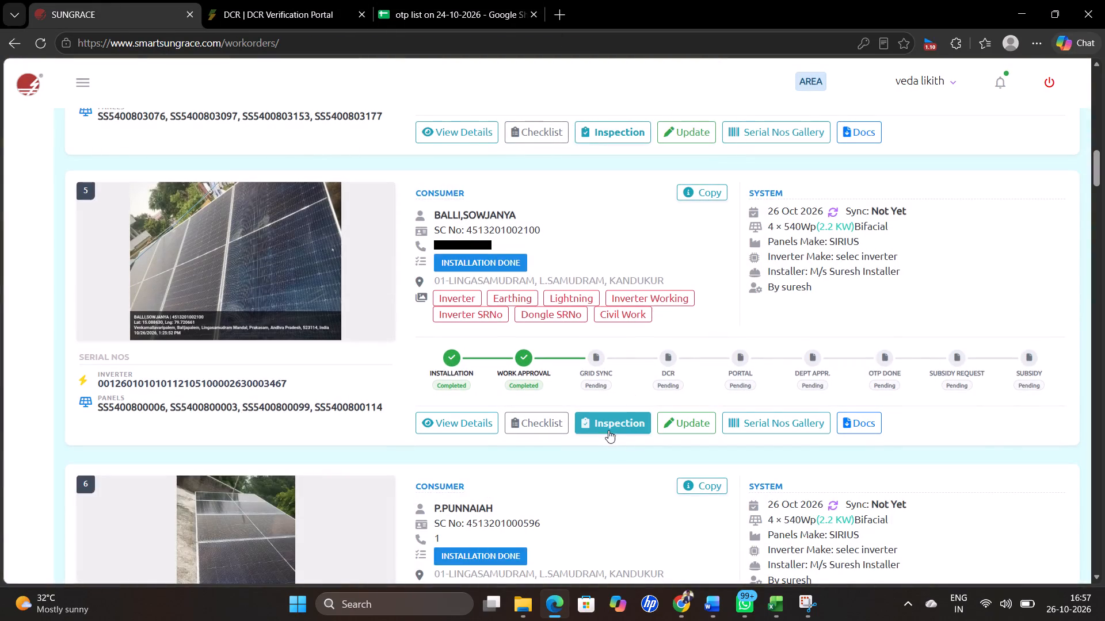
{"action": "left_click", "coordinate": [249, 11]}
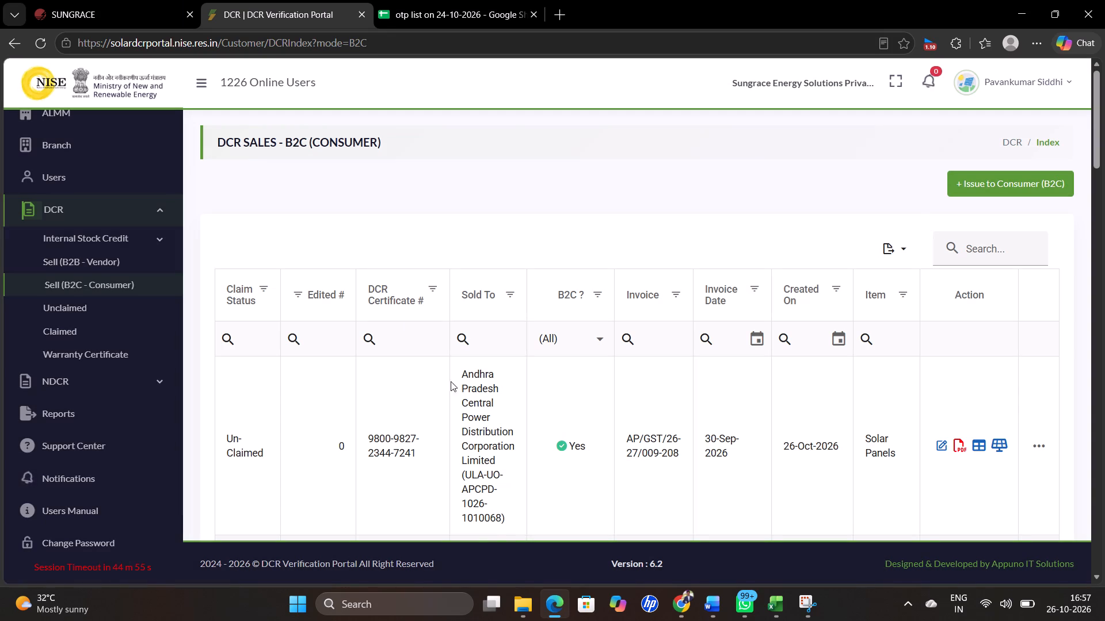
Create a new folder named 208 inside the DCR009 folder in File Explorer.
{"action": "left_click", "coordinate": [520, 607]}
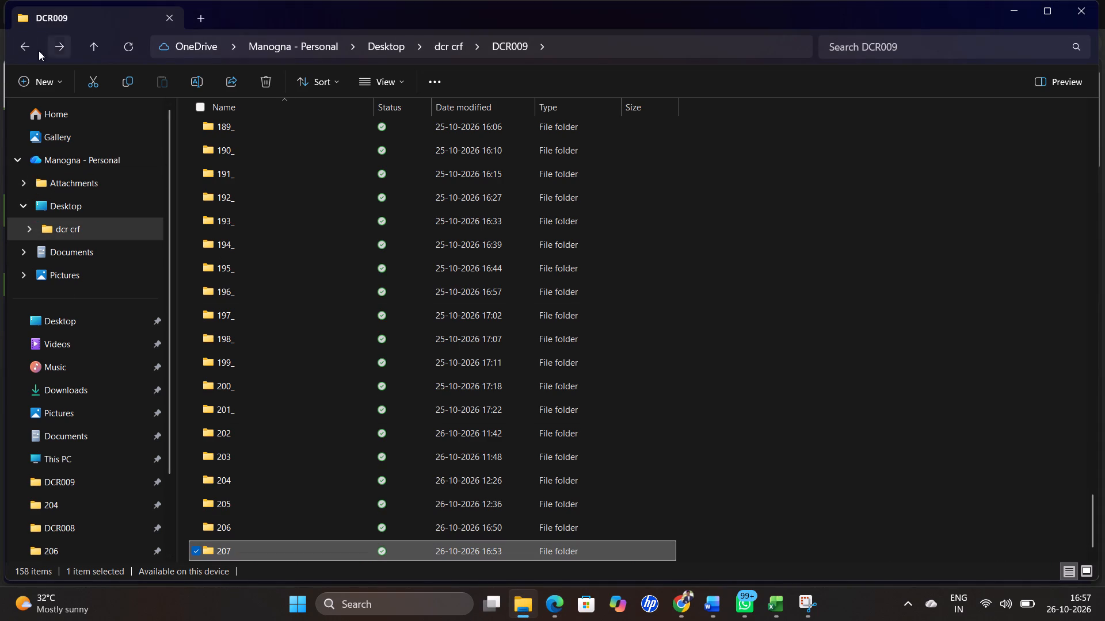
{"action": "left_click", "coordinate": [28, 83]}
{"action": "left_click", "coordinate": [98, 124]}
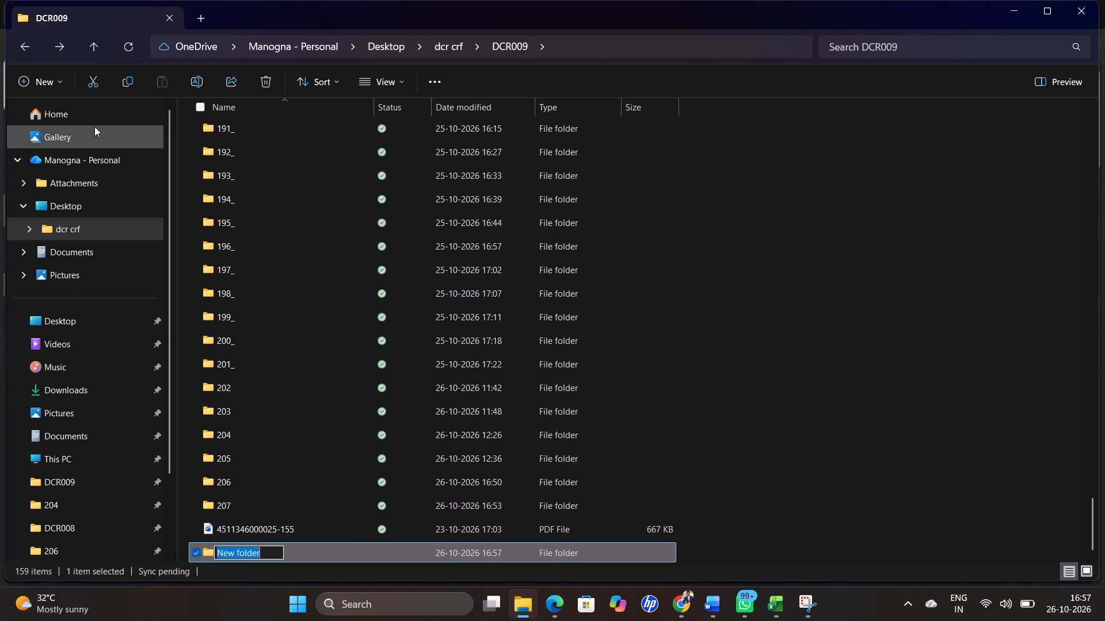
{"action": "key", "text": "BackSpace"}
{"action": "type", "text": "208"}
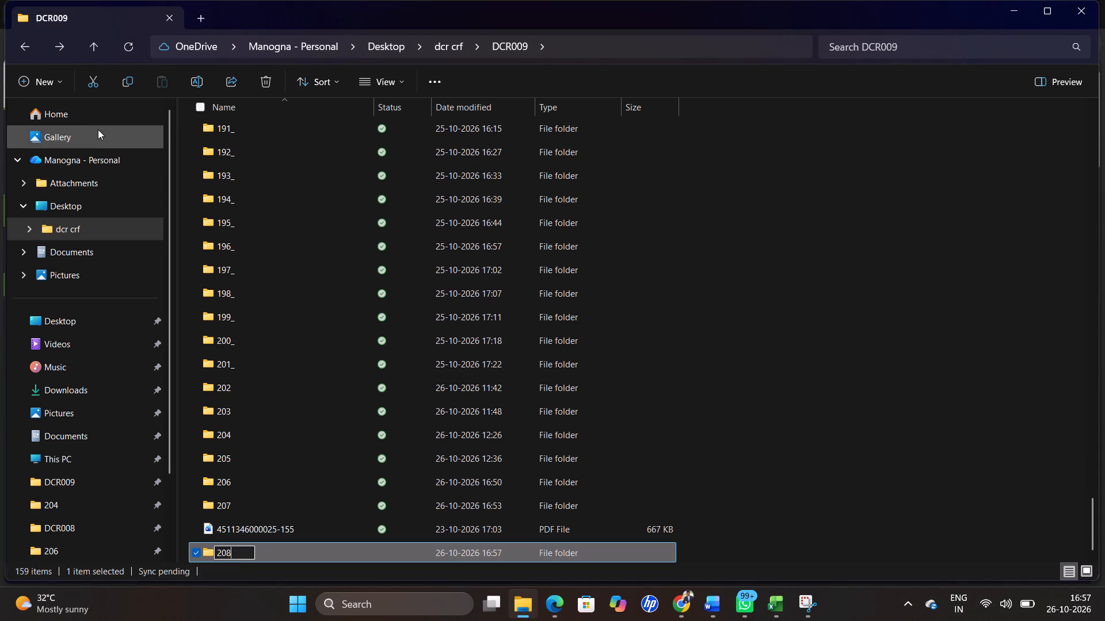
{"action": "key", "text": "Return"}
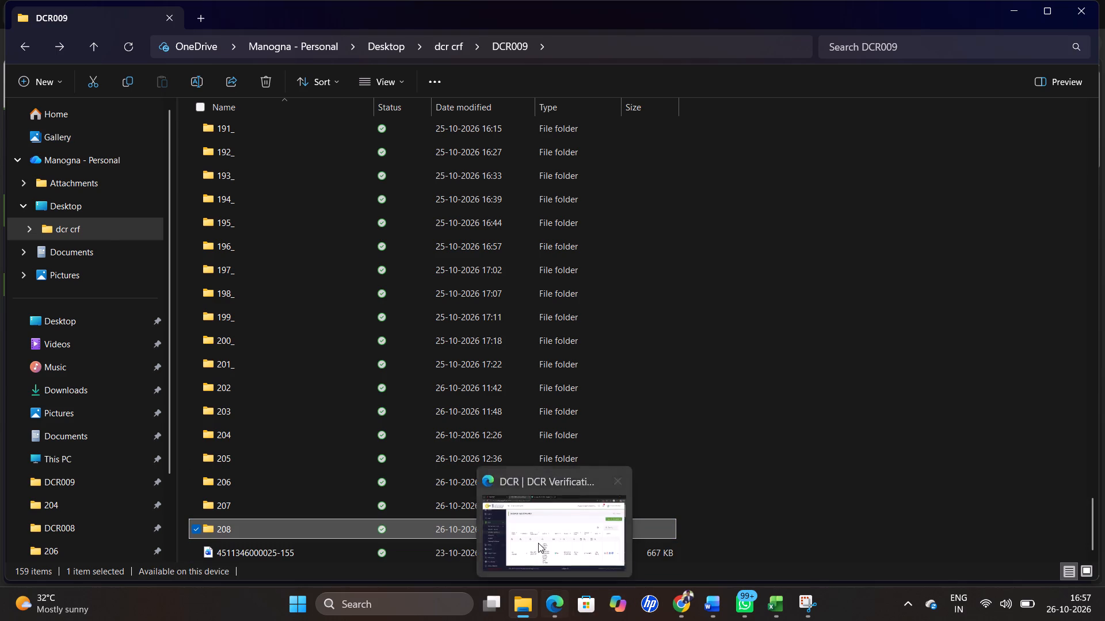
Save the PDF certificate for invoice AP/GST/26-27/009-208 in DCR009's folder 208, named with the copied mobile number plus _208.
{"action": "left_click", "coordinate": [538, 542]}
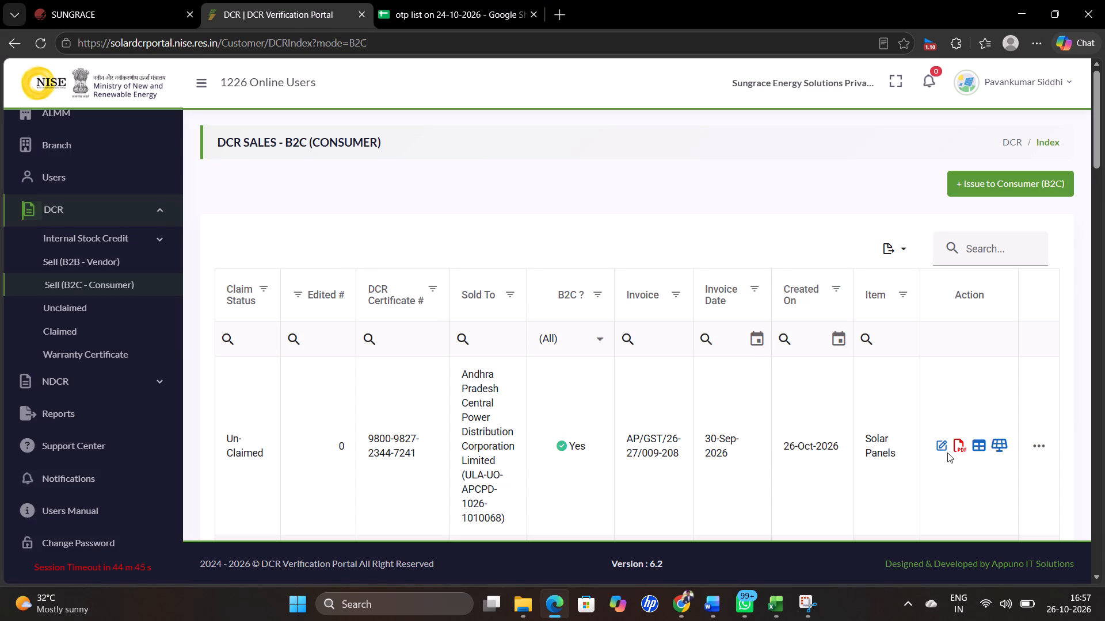
{"action": "left_click", "coordinate": [954, 446]}
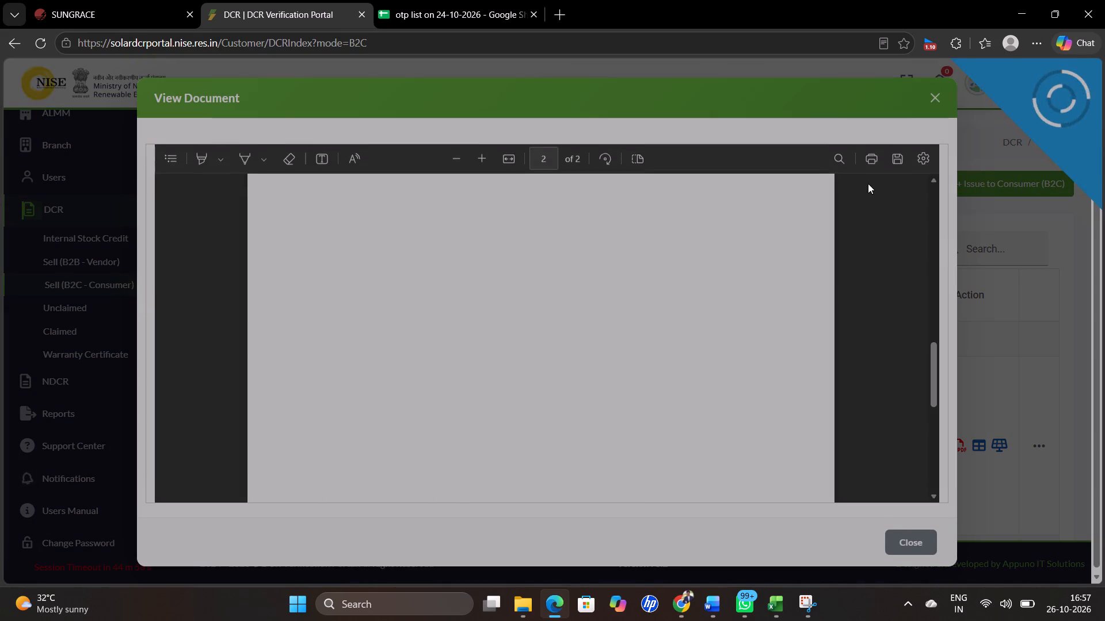
{"action": "left_click", "coordinate": [893, 158]}
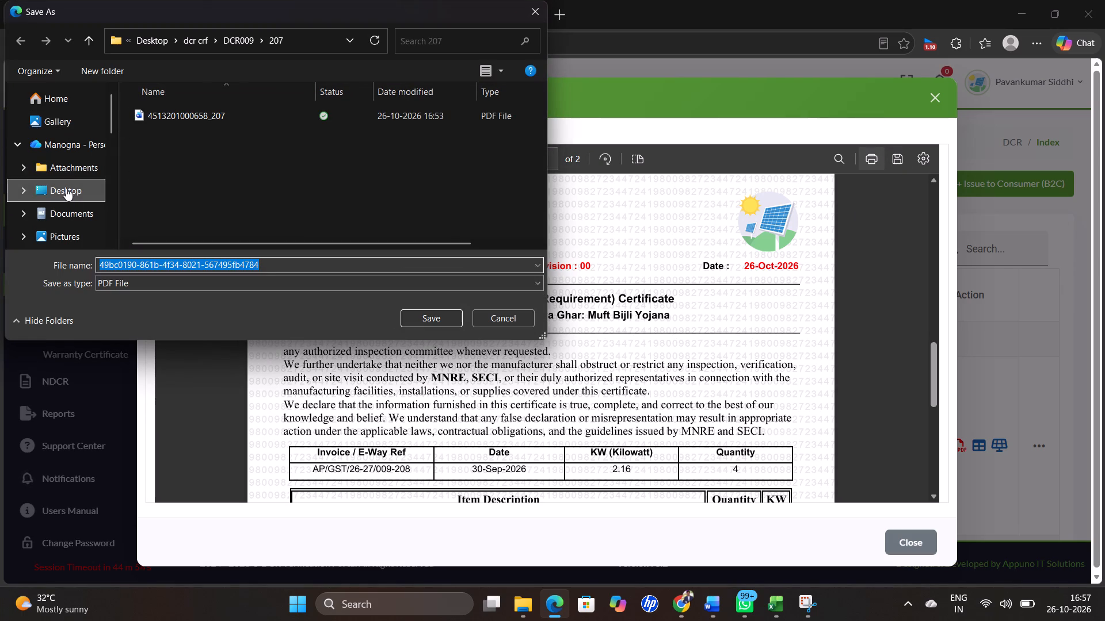
{"action": "left_click", "coordinate": [258, 39]}
{"action": "scroll", "coordinate": [266, 141], "scroll_direction": "down", "scroll_amount": 4}
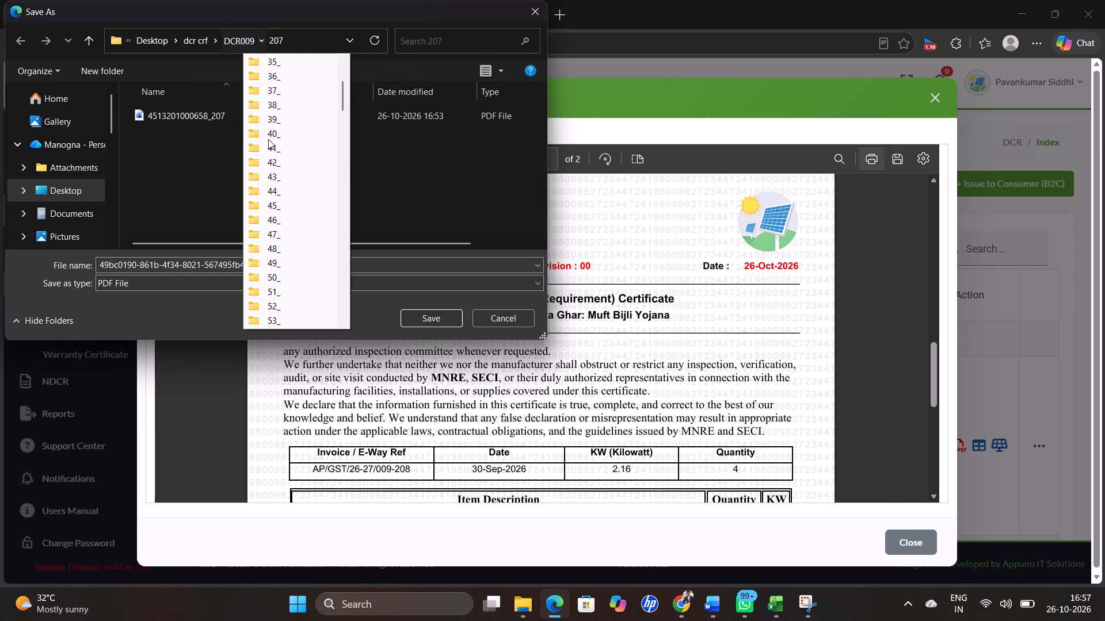
{"action": "scroll", "coordinate": [268, 139], "scroll_direction": "down", "scroll_amount": 4}
{"action": "left_click_drag", "start_coordinate": [343, 124], "coordinate": [375, 320]}
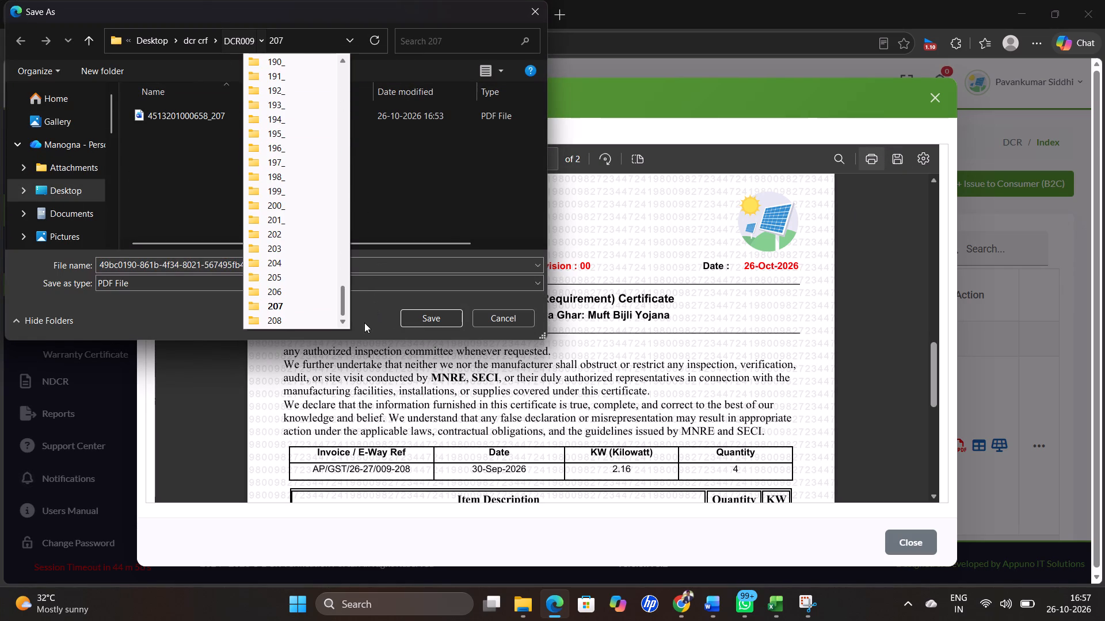
{"action": "double_click", "coordinate": [314, 324]}
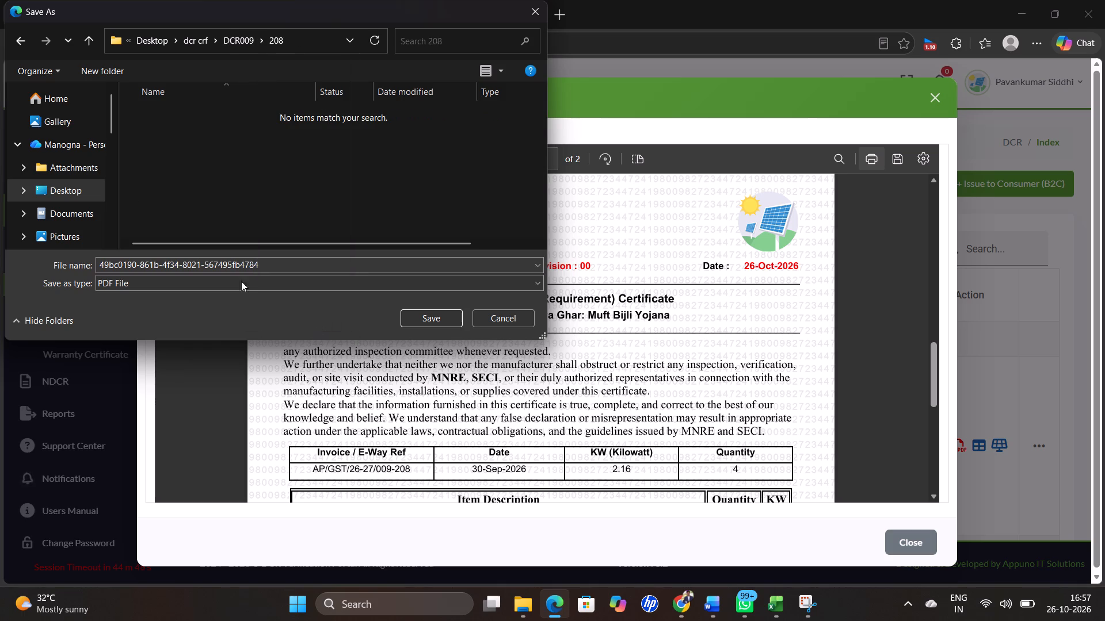
{"action": "left_click", "coordinate": [264, 255]}
{"action": "left_click", "coordinate": [270, 264]}
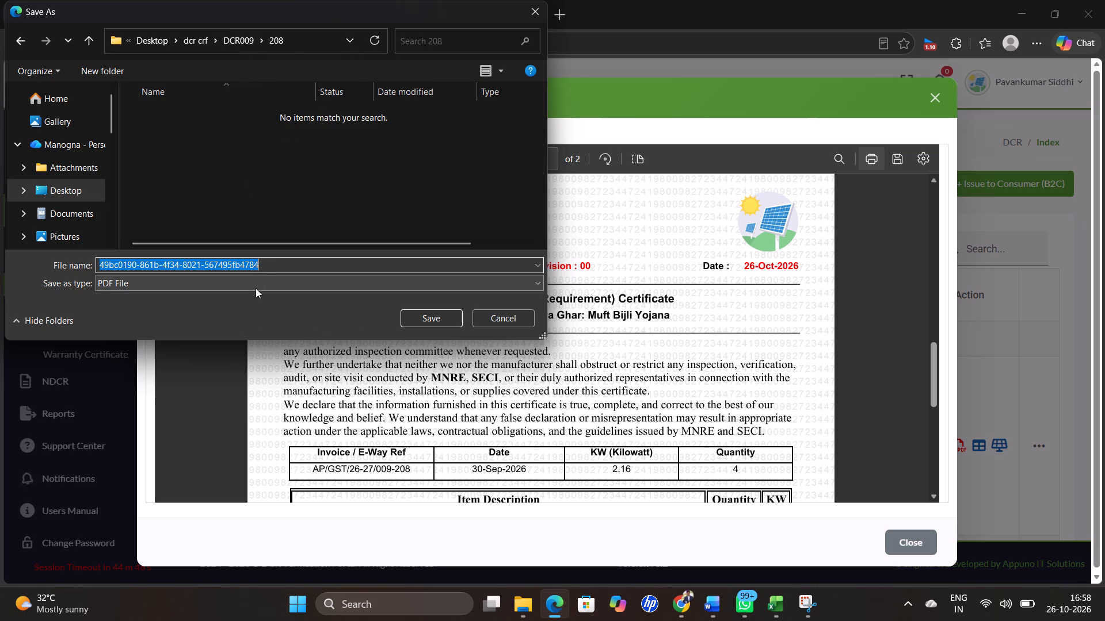
{"action": "key", "text": "BackSpace"}
{"action": "key", "text": "ctrl+v"}
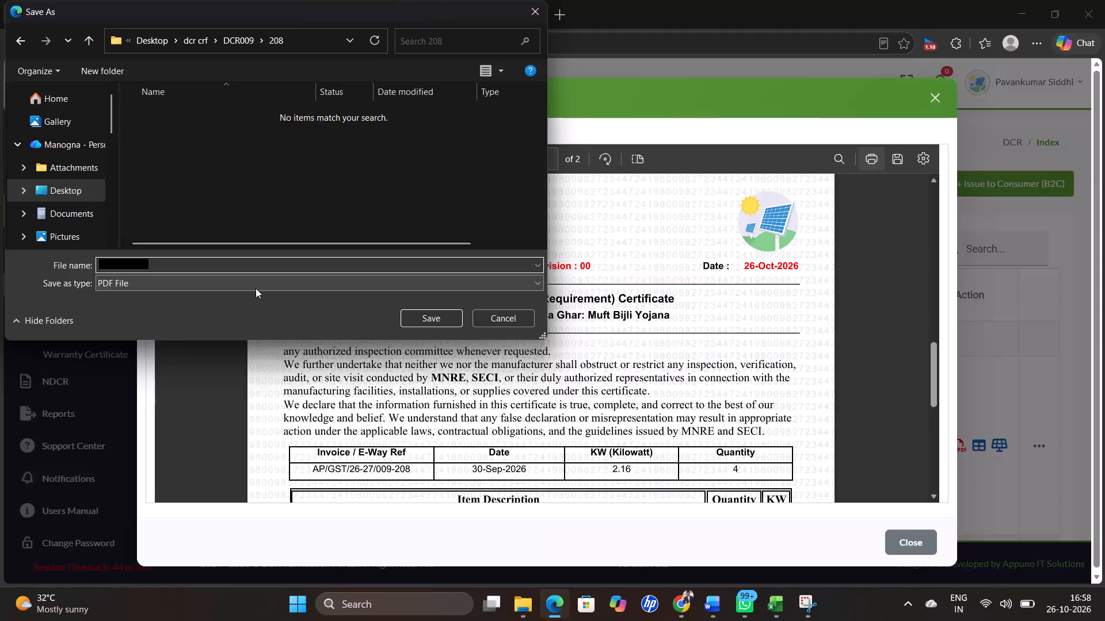
{"action": "key", "text": "shift+underscore"}
{"action": "type", "text": "208"}
{"action": "key", "text": "Return"}
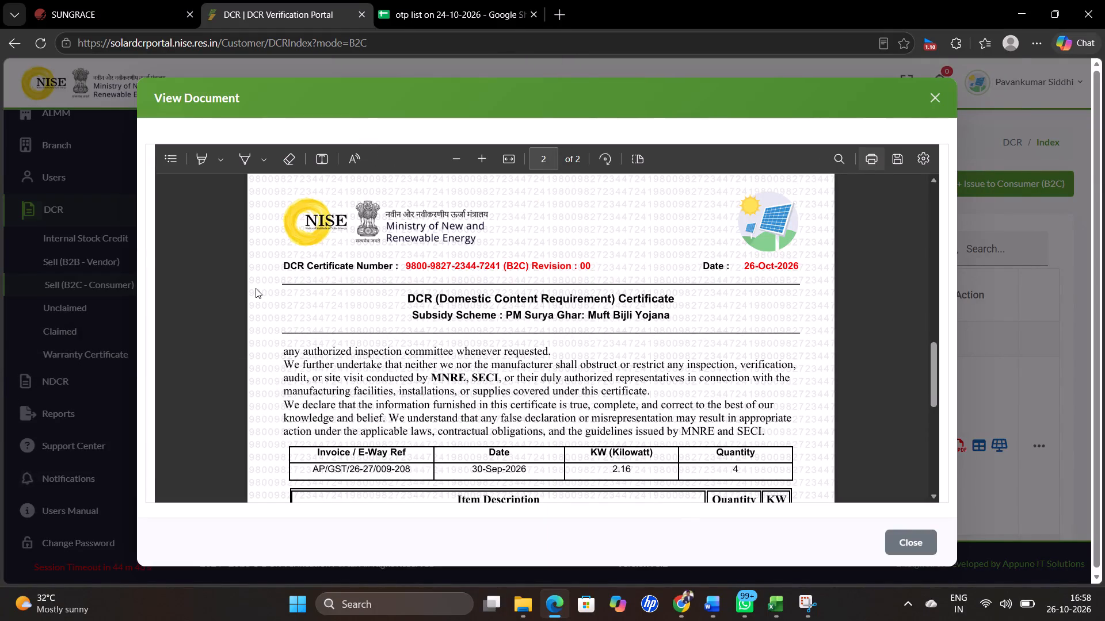
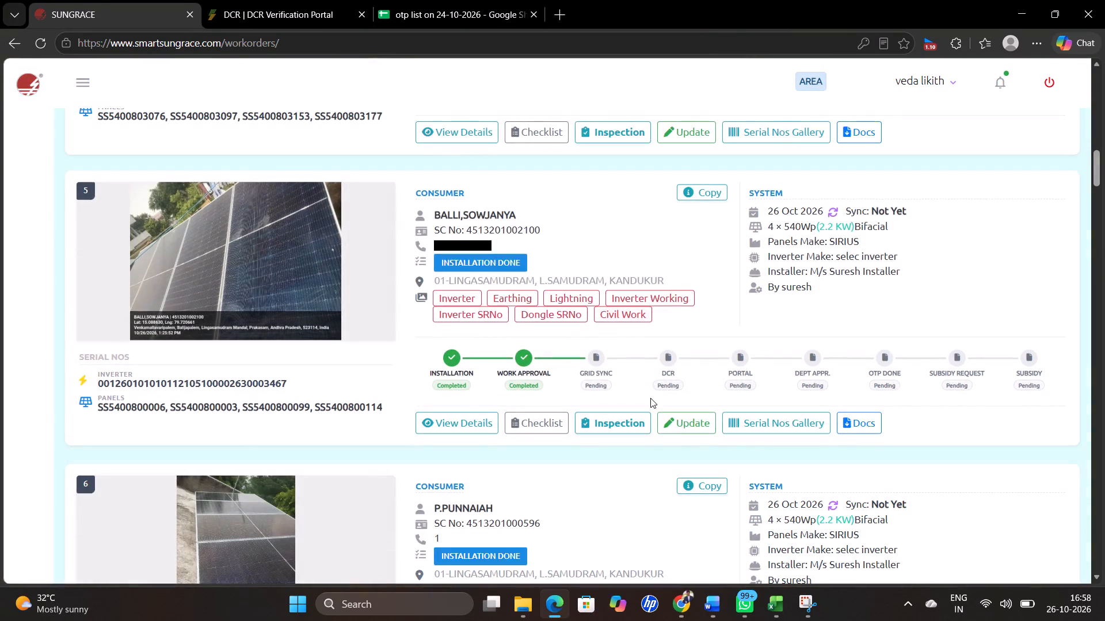
Upload the certificate PDF from DCR009's folder 208 to the fifth listed installation's DCR project stage and submit the update.
{"action": "left_click", "coordinate": [676, 427]}
{"action": "left_click", "coordinate": [483, 356]}
{"action": "scroll", "coordinate": [465, 360], "scroll_direction": "down", "scroll_amount": 5}
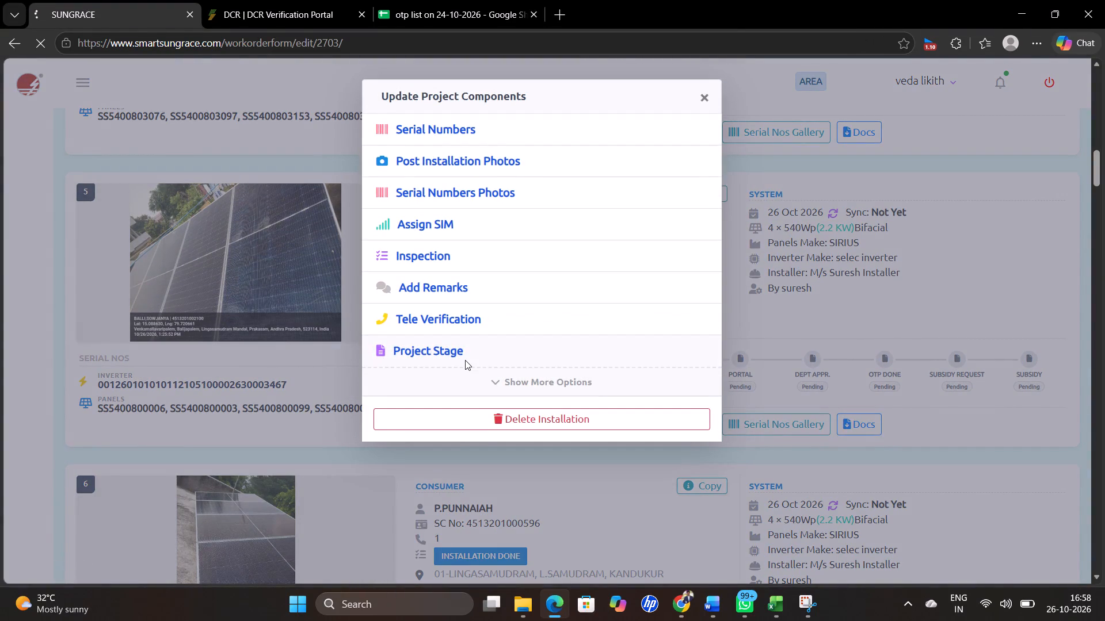
{"action": "scroll", "coordinate": [465, 360], "scroll_direction": "down", "scroll_amount": 5}
{"action": "left_click", "coordinate": [375, 369]}
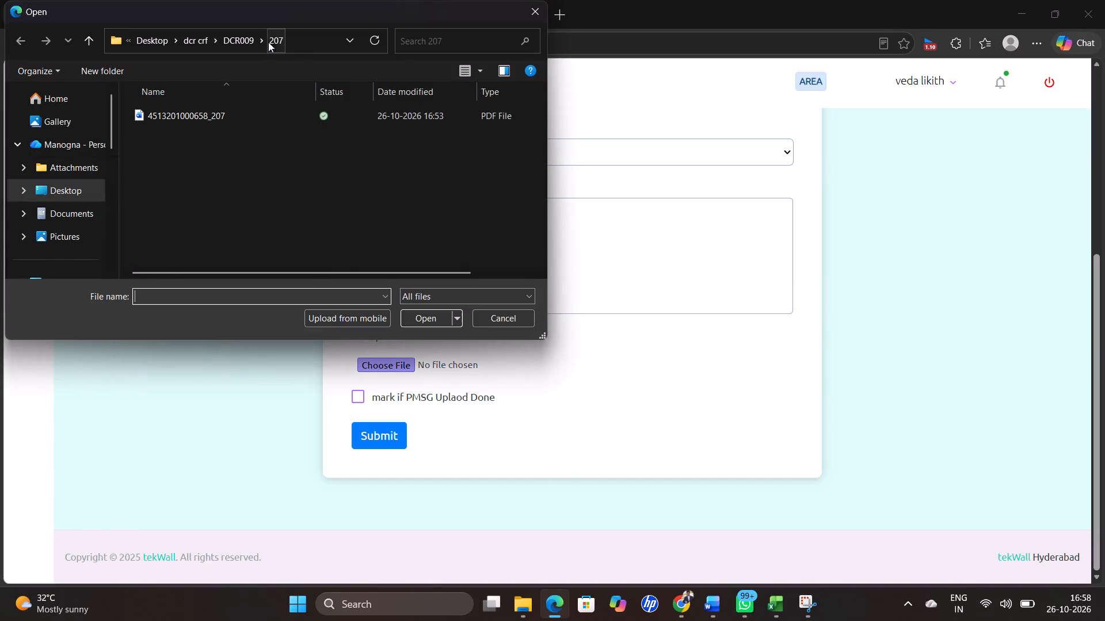
{"action": "left_click", "coordinate": [265, 37]}
{"action": "left_click", "coordinate": [260, 44]}
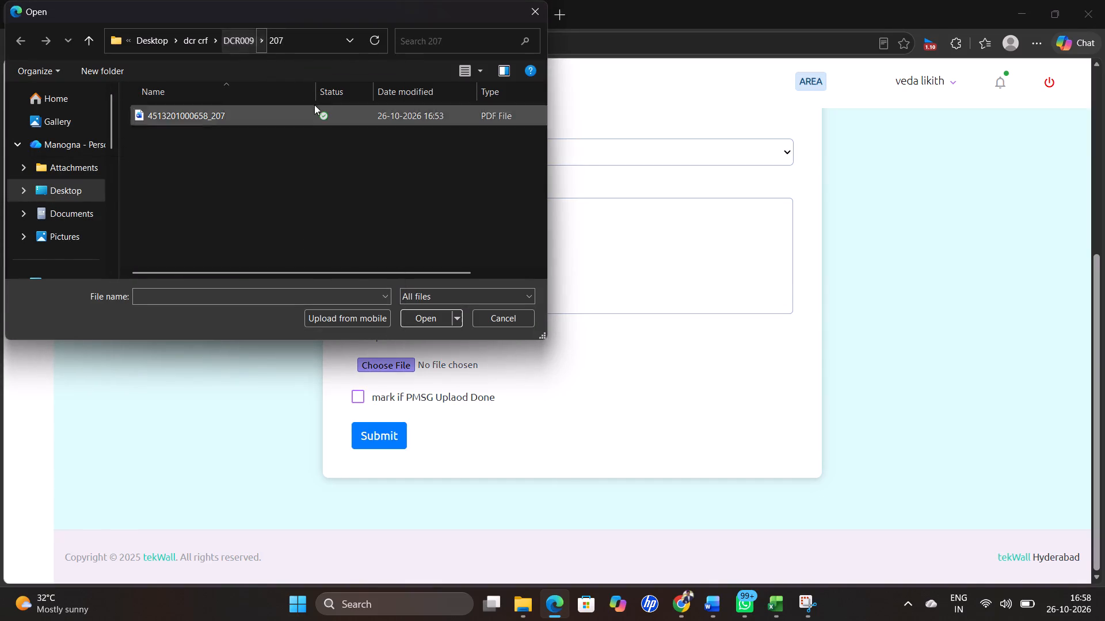
{"action": "left_click", "coordinate": [263, 44]}
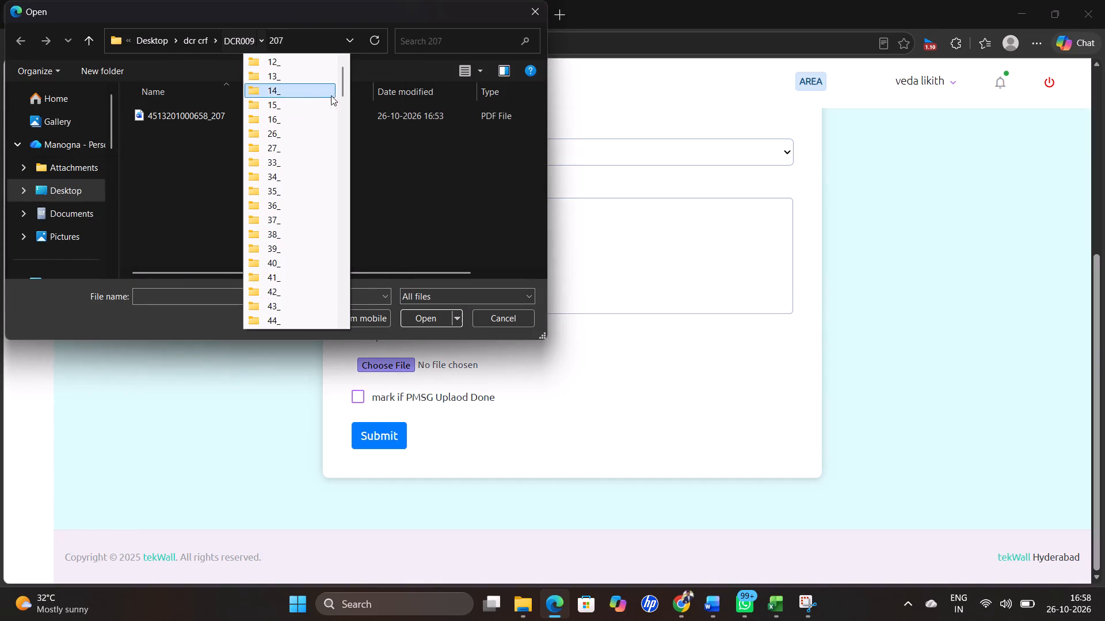
{"action": "left_click_drag", "start_coordinate": [340, 95], "coordinate": [360, 346]}
{"action": "double_click", "coordinate": [295, 319]}
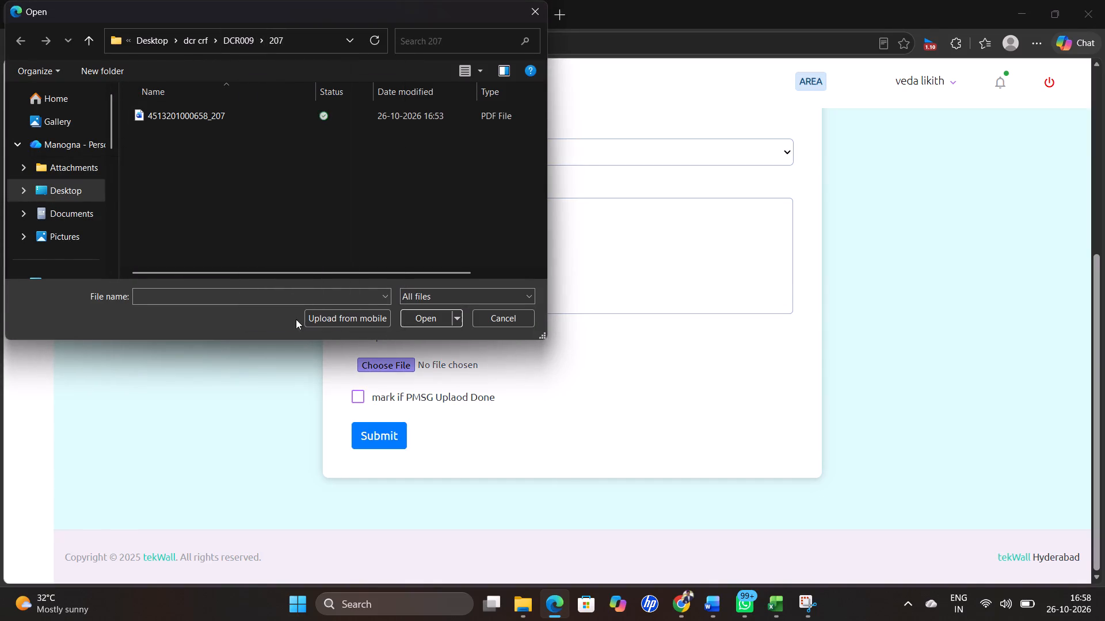
{"action": "double_click", "coordinate": [205, 120]}
{"action": "left_click", "coordinate": [380, 434]}
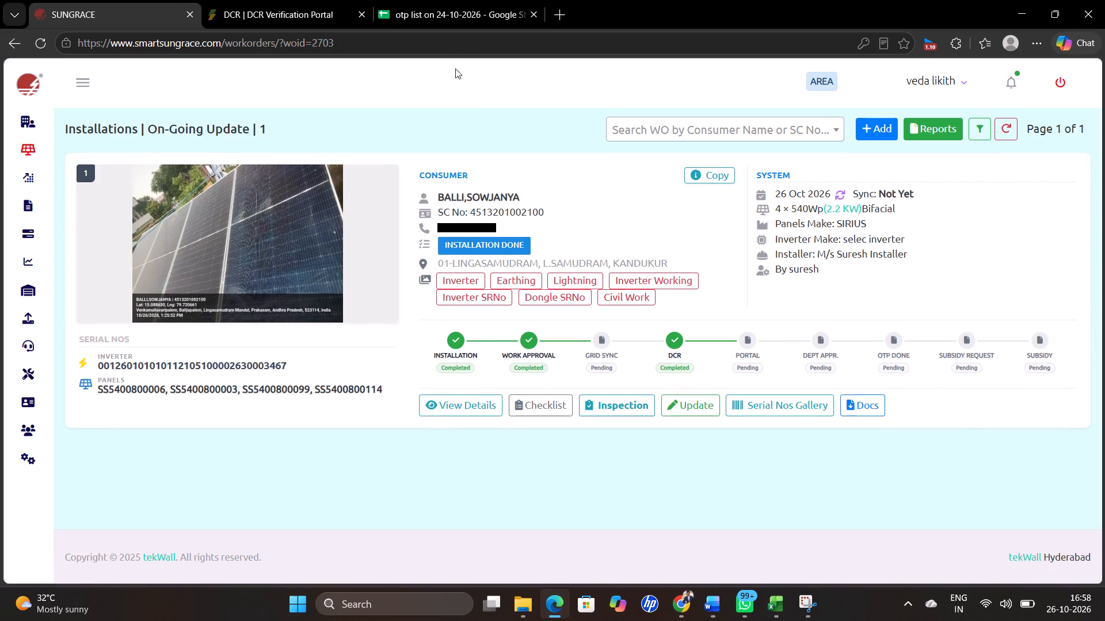
Close the certificate document for invoice AP/GST/26-27/009-208 in the DCR portal and return to SUNGRACE.
{"action": "left_click", "coordinate": [317, 0]}
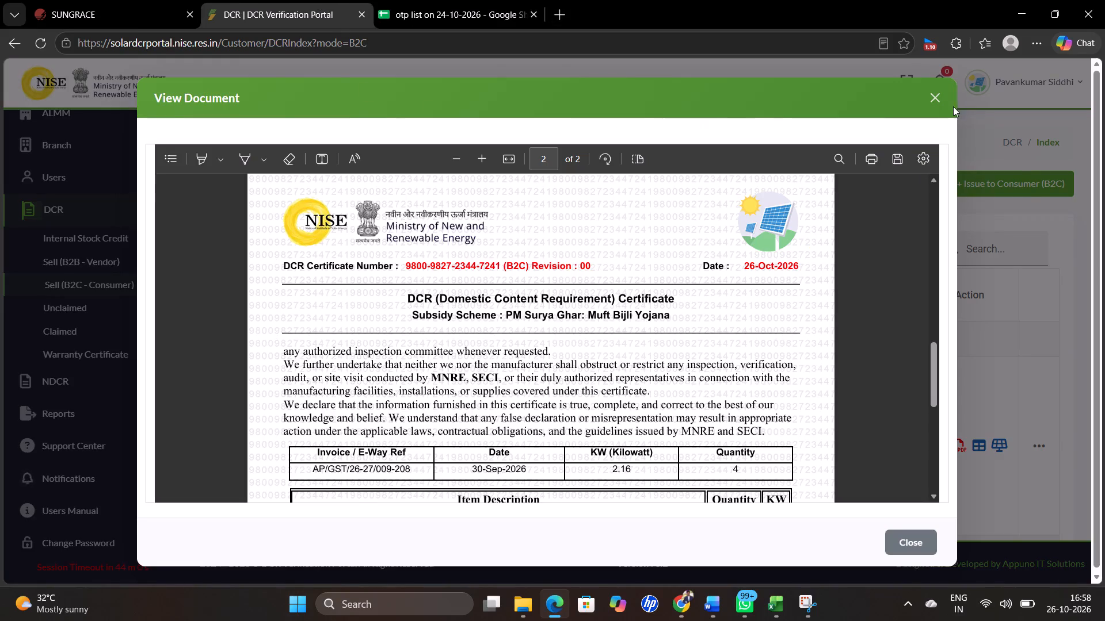
{"action": "left_click", "coordinate": [940, 99]}
{"action": "left_click", "coordinate": [163, 20]}
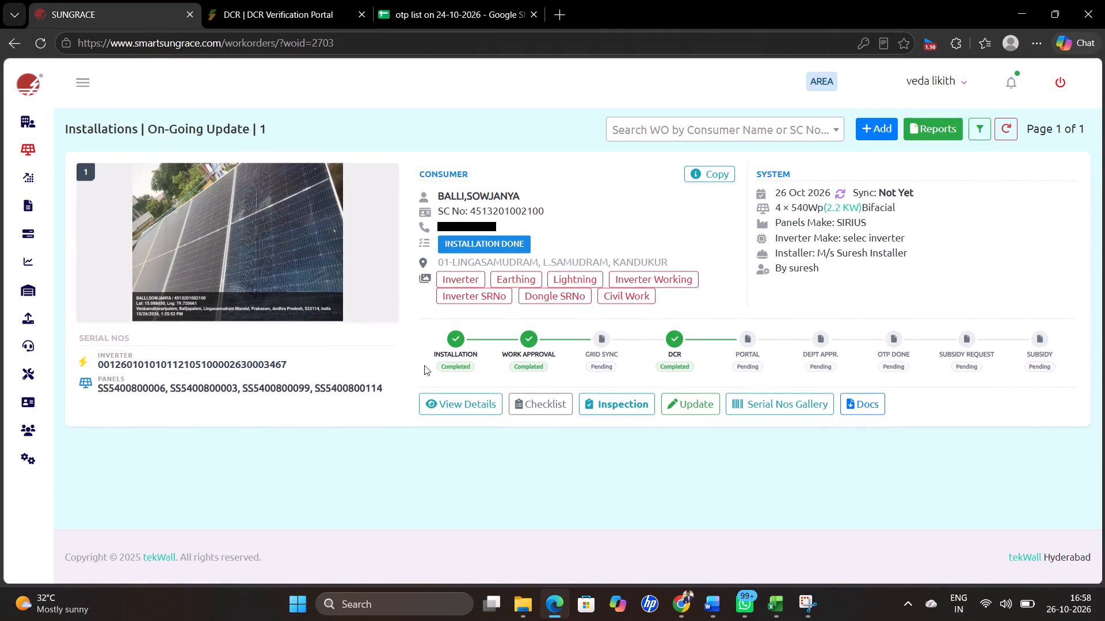
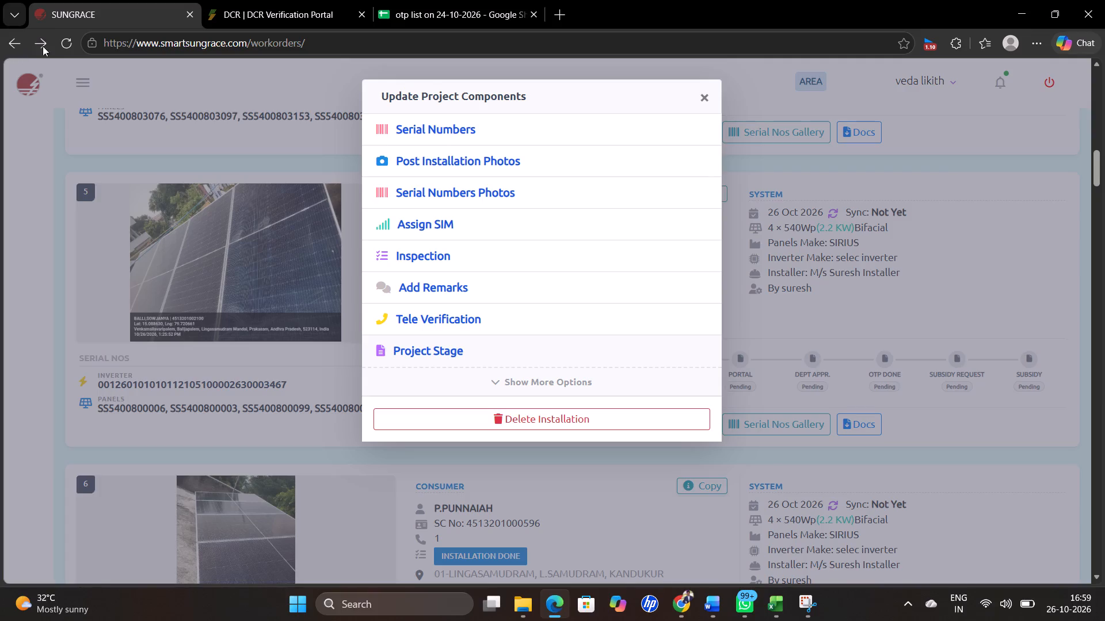
Close the fifth installation's update options and refresh the SUNGRACE work orders page.
{"action": "left_click", "coordinate": [705, 96]}
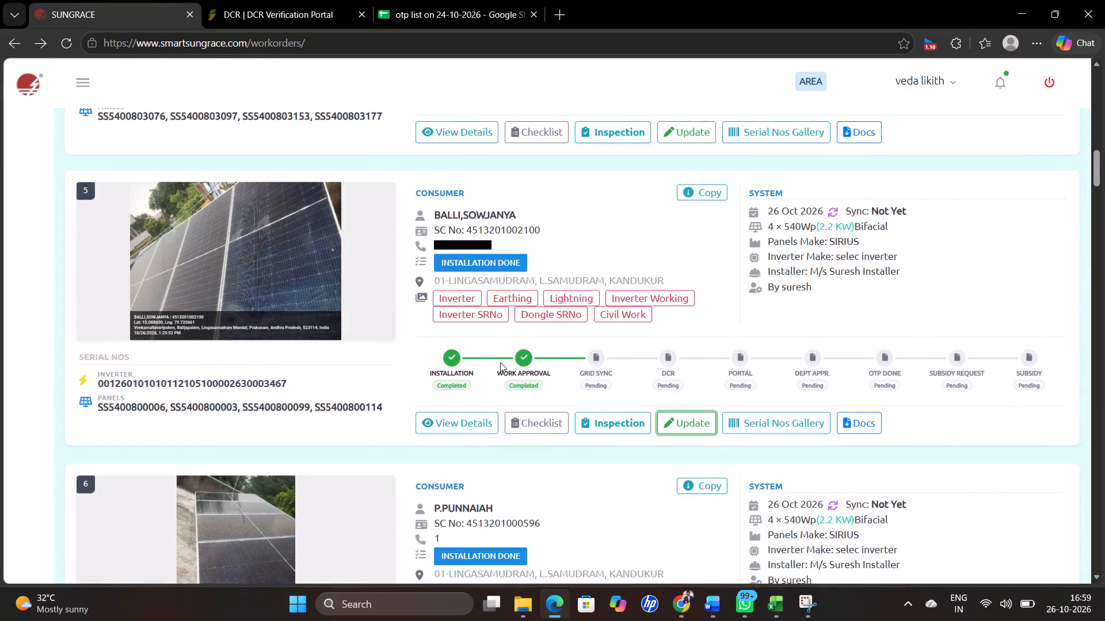
{"action": "left_click", "coordinate": [704, 186]}
{"action": "left_click", "coordinate": [712, 98]}
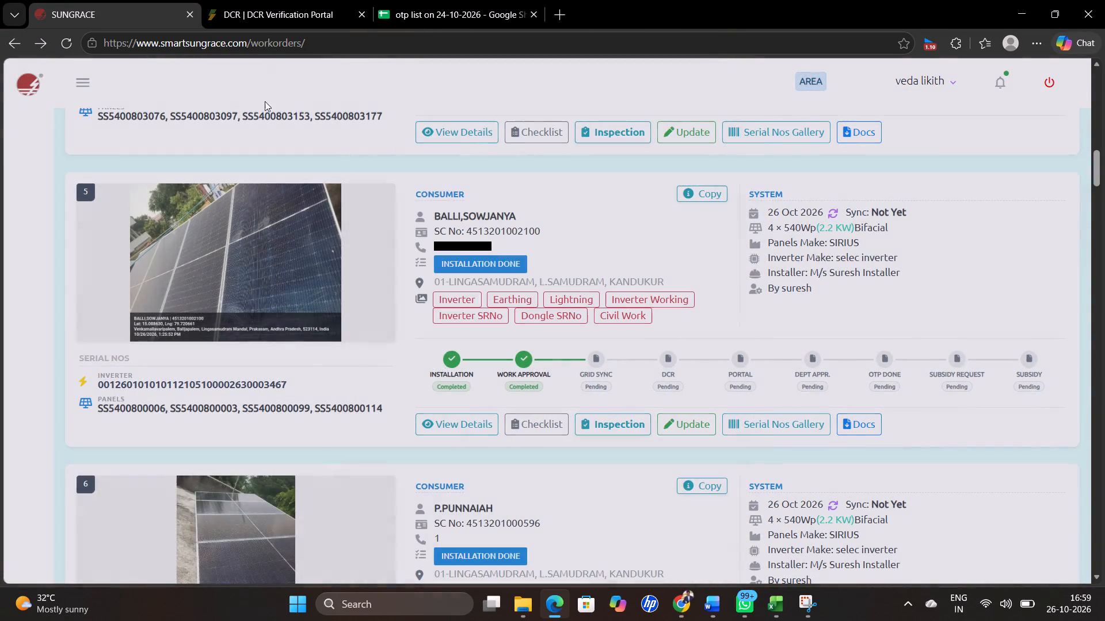
{"action": "left_click", "coordinate": [71, 40]}
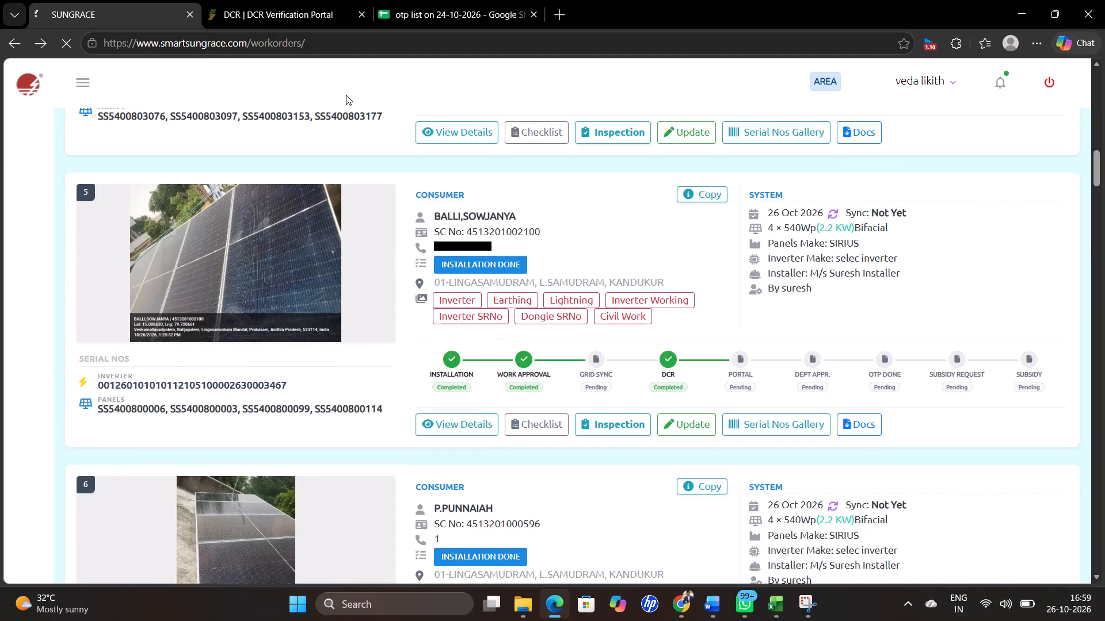
Check the sixth listed installation's quick copy details for its ULA number and close them.
{"action": "scroll", "coordinate": [613, 343], "scroll_direction": "down", "scroll_amount": 2}
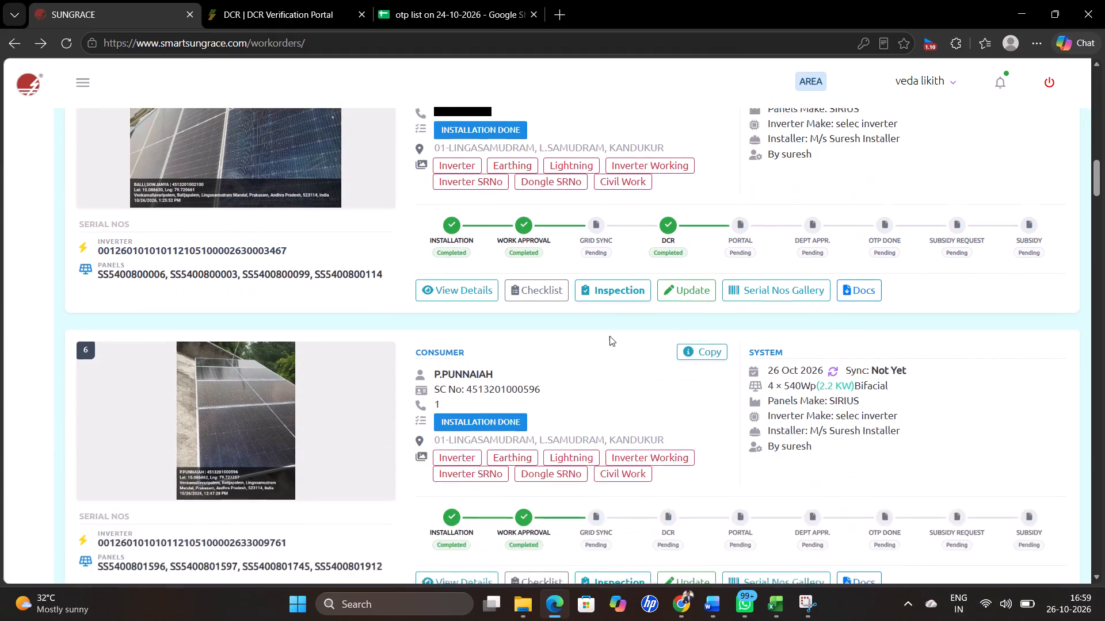
{"action": "scroll", "coordinate": [611, 332], "scroll_direction": "down", "scroll_amount": 1}
{"action": "left_click", "coordinate": [711, 274]}
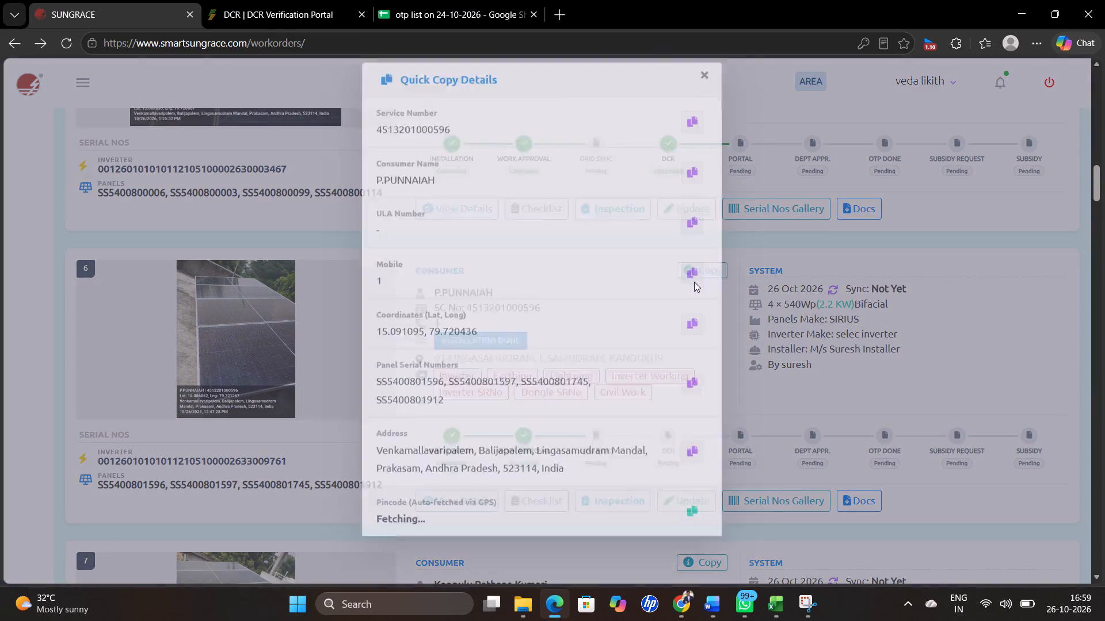
{"action": "left_click", "coordinate": [712, 93]}
Copy the ULA number from the seventh listed installation's quick copy details.
{"action": "scroll", "coordinate": [692, 259], "scroll_direction": "down", "scroll_amount": 3}
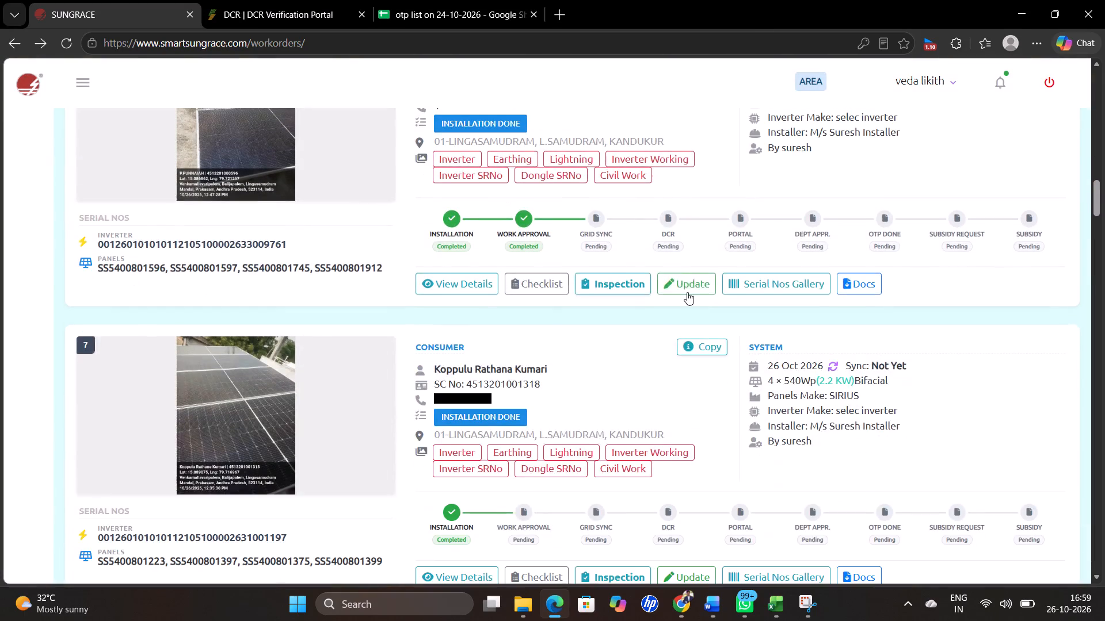
{"action": "left_click", "coordinate": [707, 342]}
{"action": "left_click", "coordinate": [702, 95]}
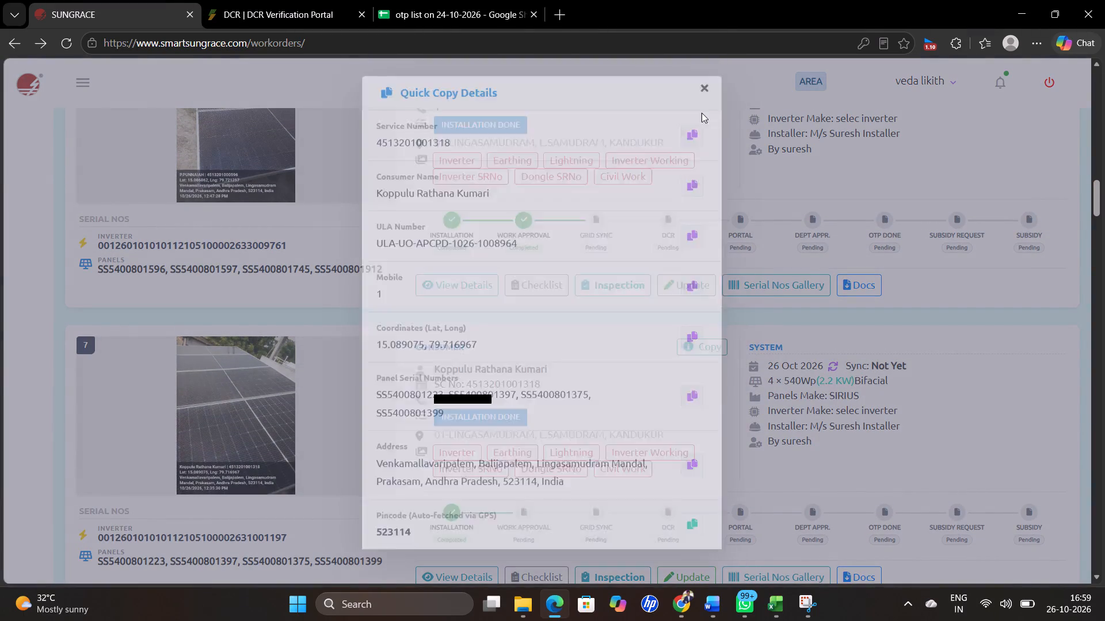
{"action": "scroll", "coordinate": [671, 254], "scroll_direction": "down", "scroll_amount": 2}
{"action": "left_click", "coordinate": [679, 197]}
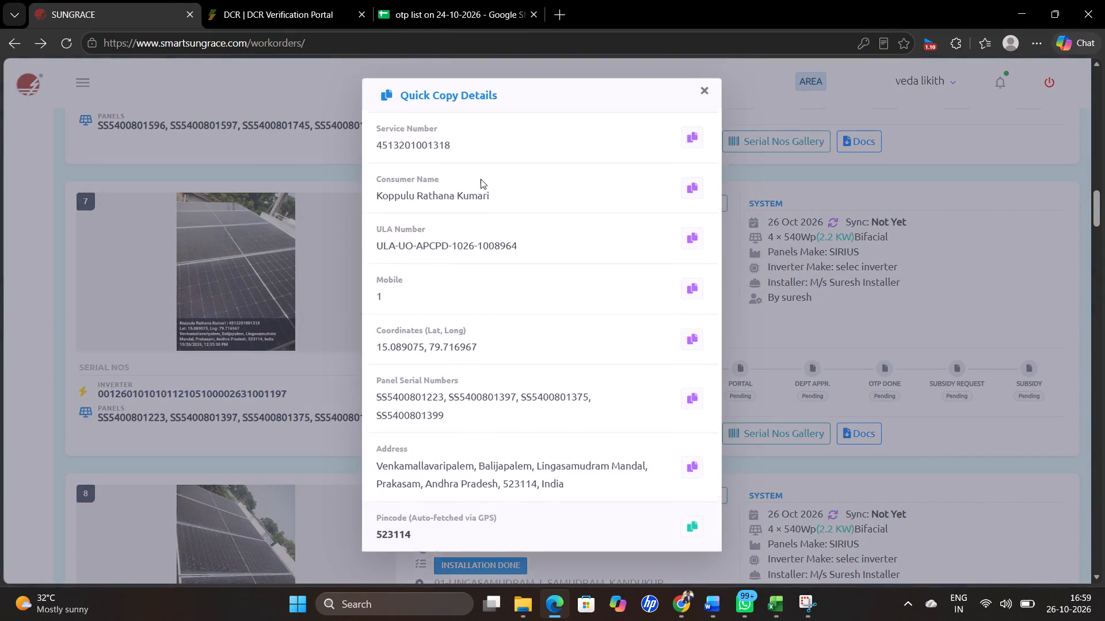
{"action": "left_click", "coordinate": [699, 145]}
{"action": "left_click", "coordinate": [683, 139]}
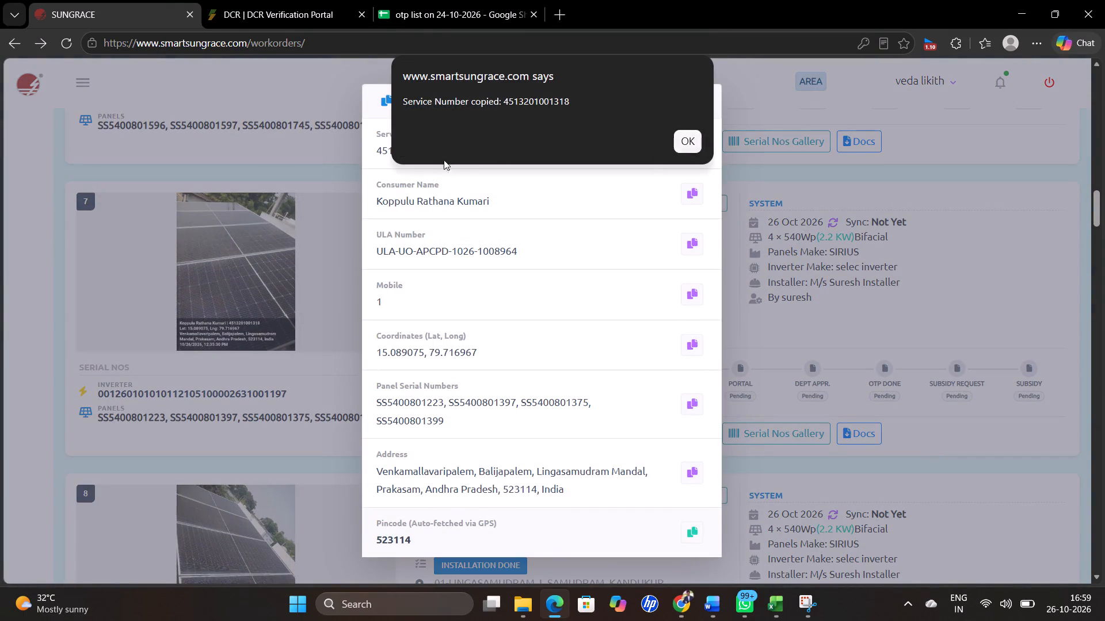
{"action": "left_click", "coordinate": [683, 134]}
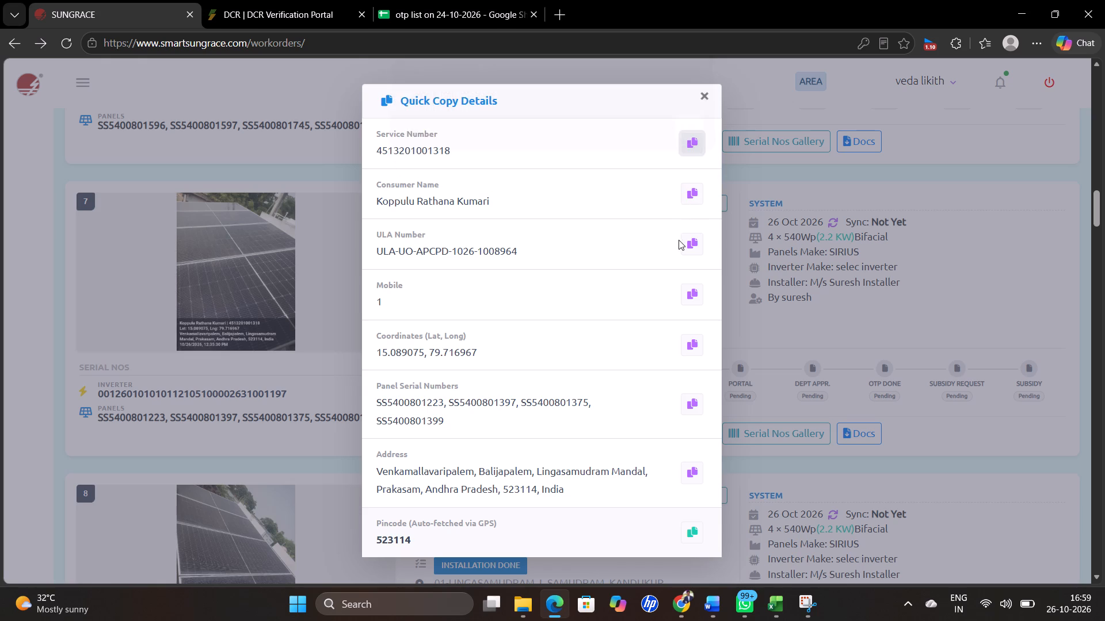
{"action": "left_click", "coordinate": [685, 239]}
{"action": "left_click", "coordinate": [683, 151]}
Start a new B2C issue in the DCR portal with the Andhra Pradesh branch, Solar Panels and the copied ULA number as consumer application number.
{"action": "left_click", "coordinate": [276, 0]}
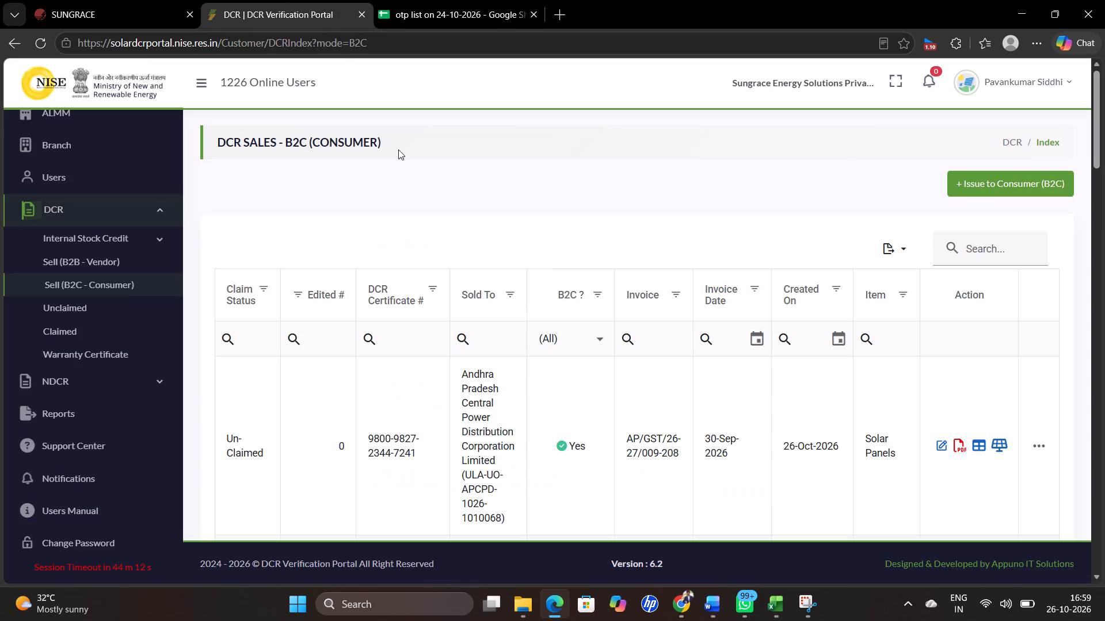
{"action": "left_click", "coordinate": [974, 185]}
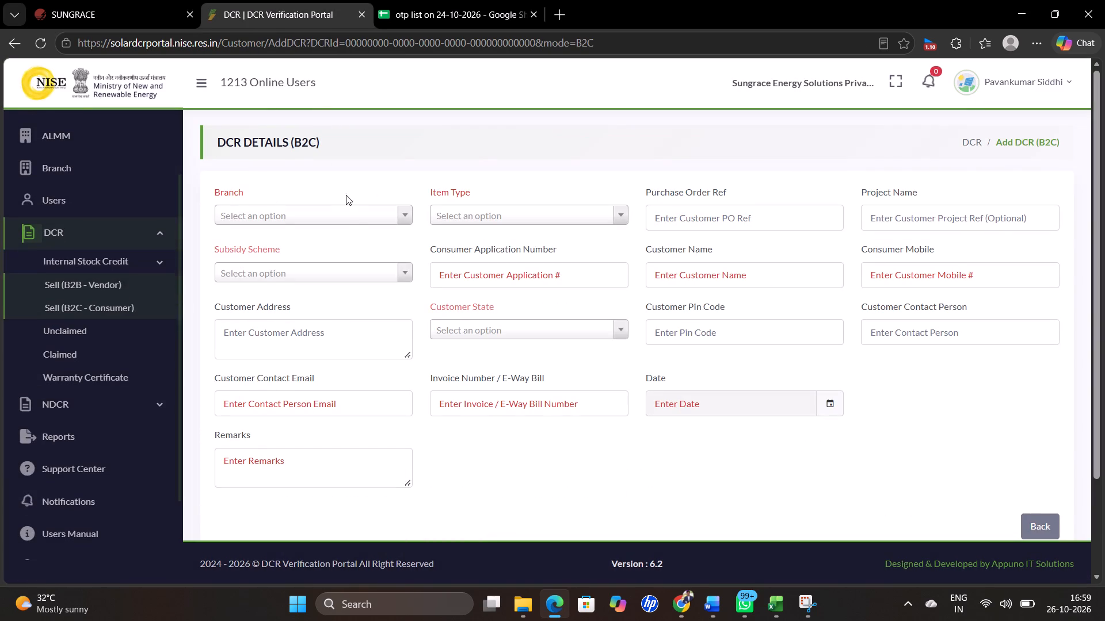
{"action": "left_click_drag", "start_coordinate": [346, 195], "coordinate": [348, 204]}
{"action": "left_click", "coordinate": [351, 214]}
{"action": "left_click", "coordinate": [318, 252]}
{"action": "left_click", "coordinate": [509, 214]}
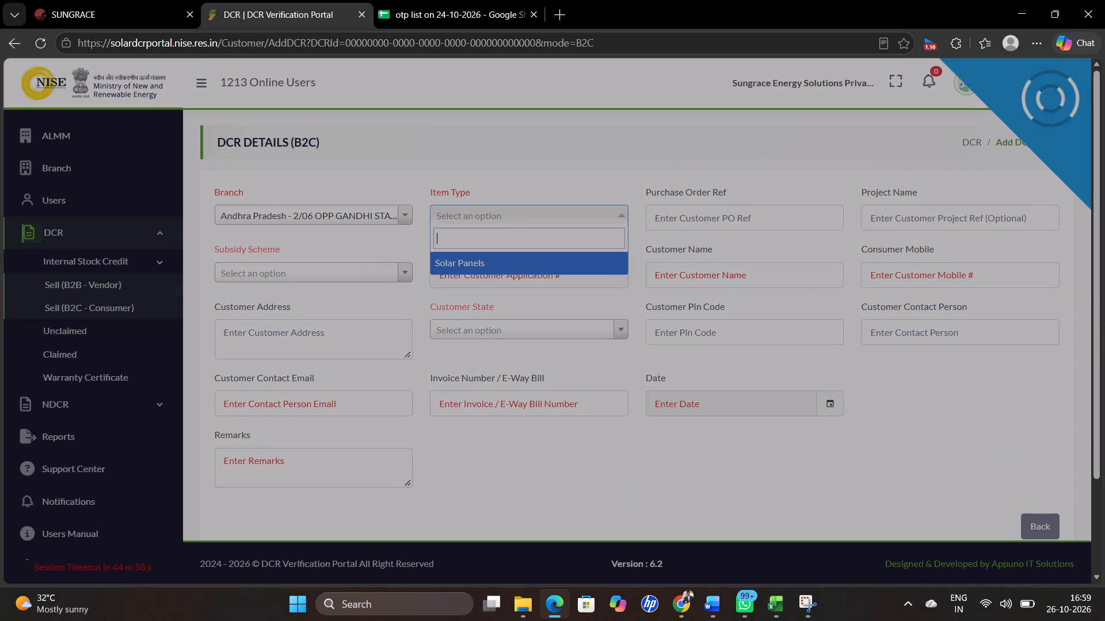
{"action": "left_click", "coordinate": [488, 260]}
{"action": "left_click", "coordinate": [497, 273]}
{"action": "key", "text": "ctrl+v"}
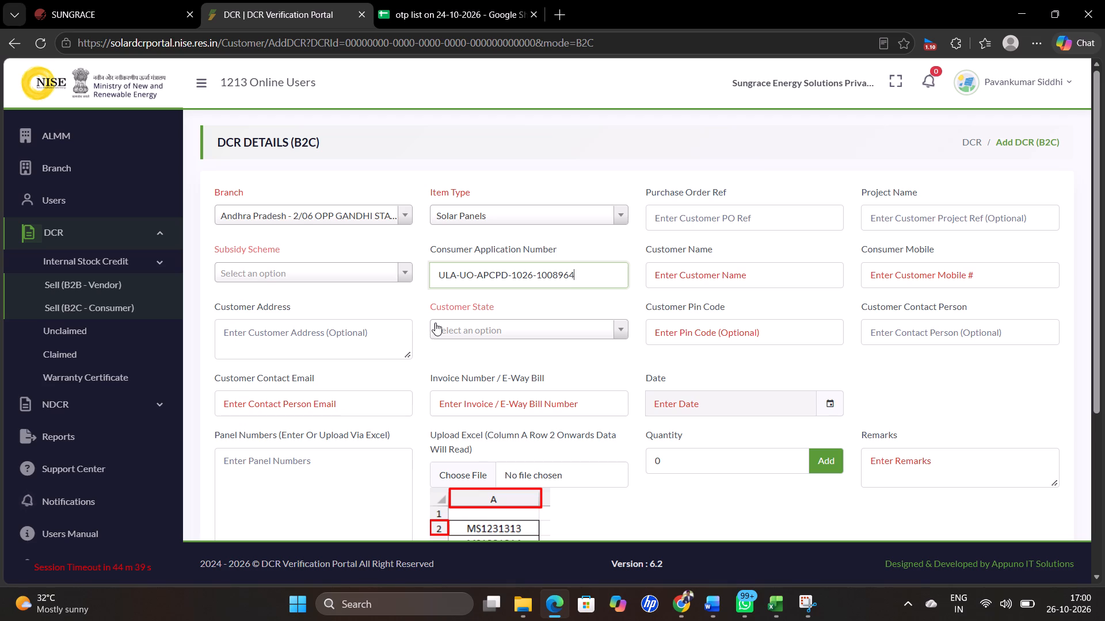
Set the customer state to Andhra Pradesh (37) and the subsidy scheme to PM Surya Ghar: Muft Bijli Yojana.
{"action": "left_click", "coordinate": [604, 318]}
{"action": "left_click", "coordinate": [569, 329]}
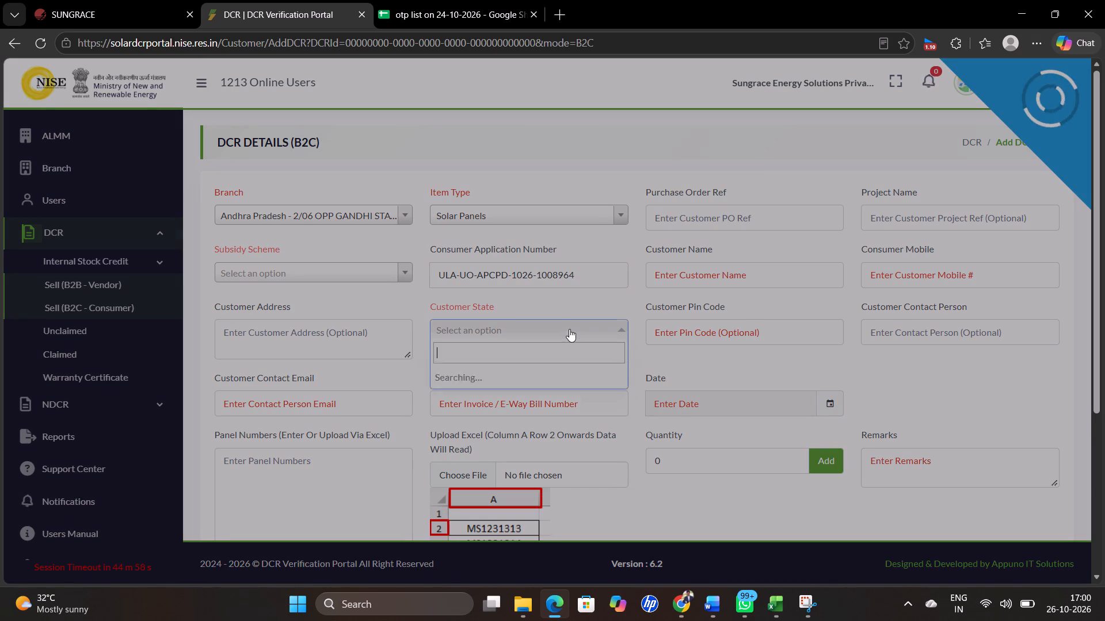
{"action": "left_click", "coordinate": [504, 423]}
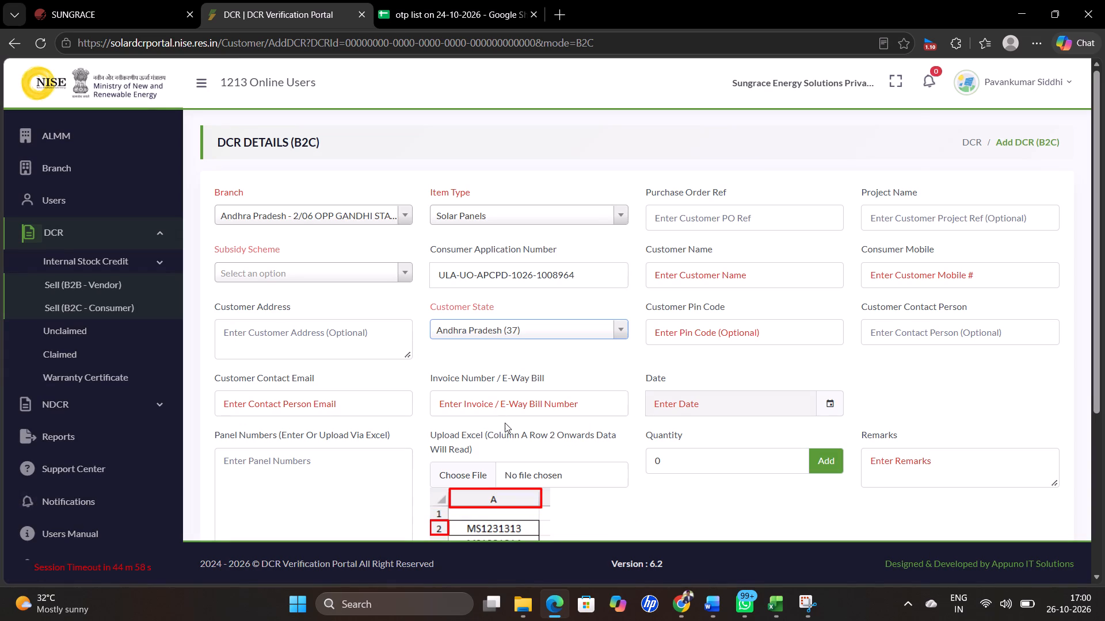
{"action": "left_click", "coordinate": [350, 274]}
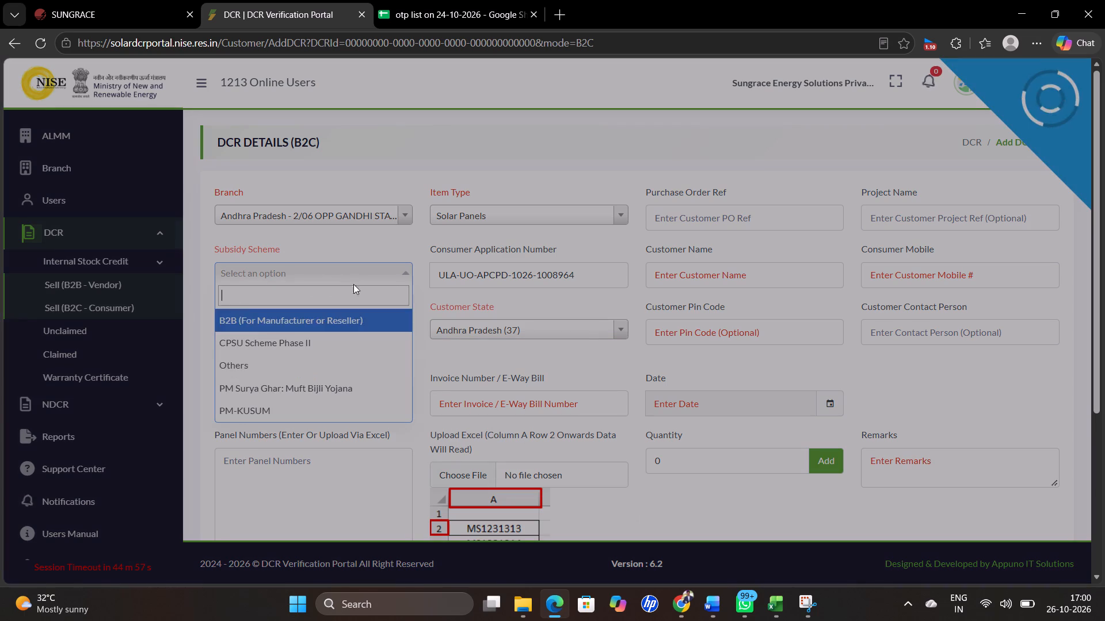
{"action": "left_click", "coordinate": [331, 386]}
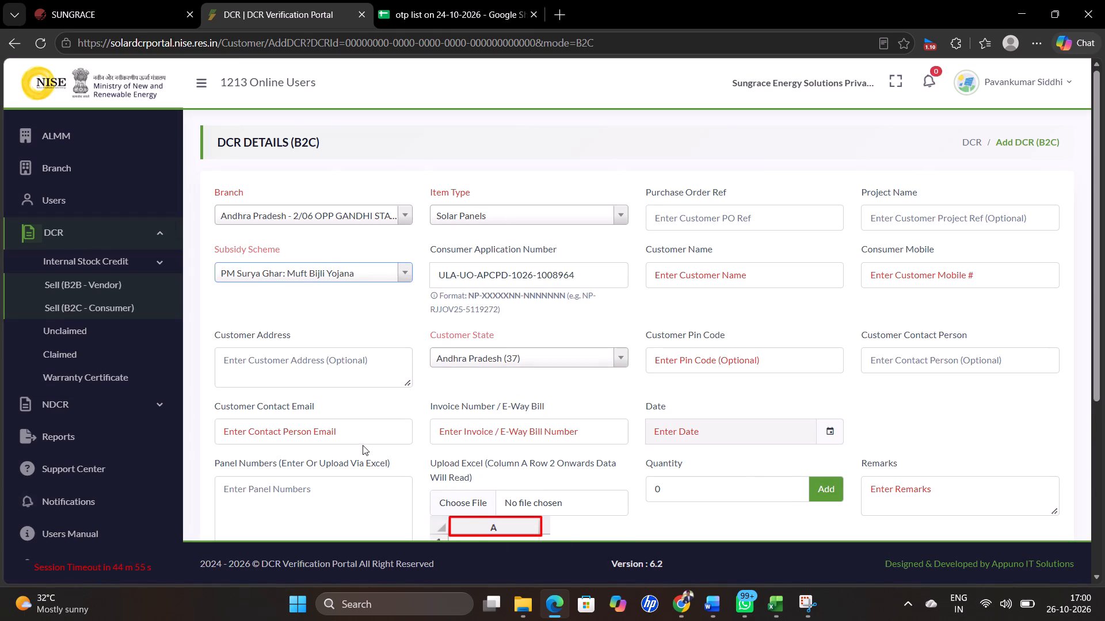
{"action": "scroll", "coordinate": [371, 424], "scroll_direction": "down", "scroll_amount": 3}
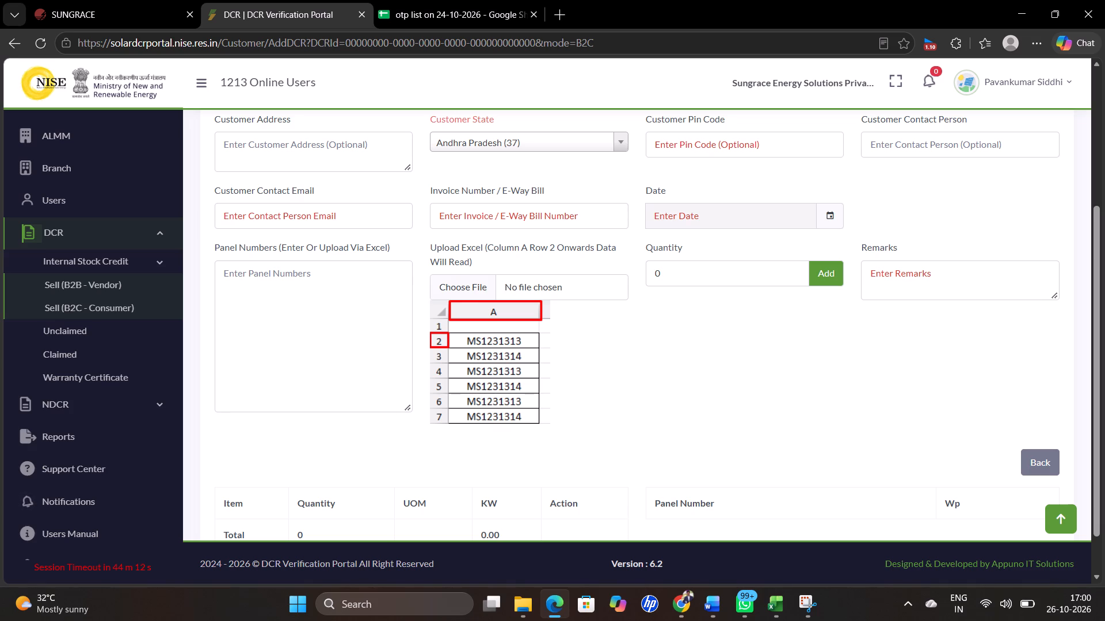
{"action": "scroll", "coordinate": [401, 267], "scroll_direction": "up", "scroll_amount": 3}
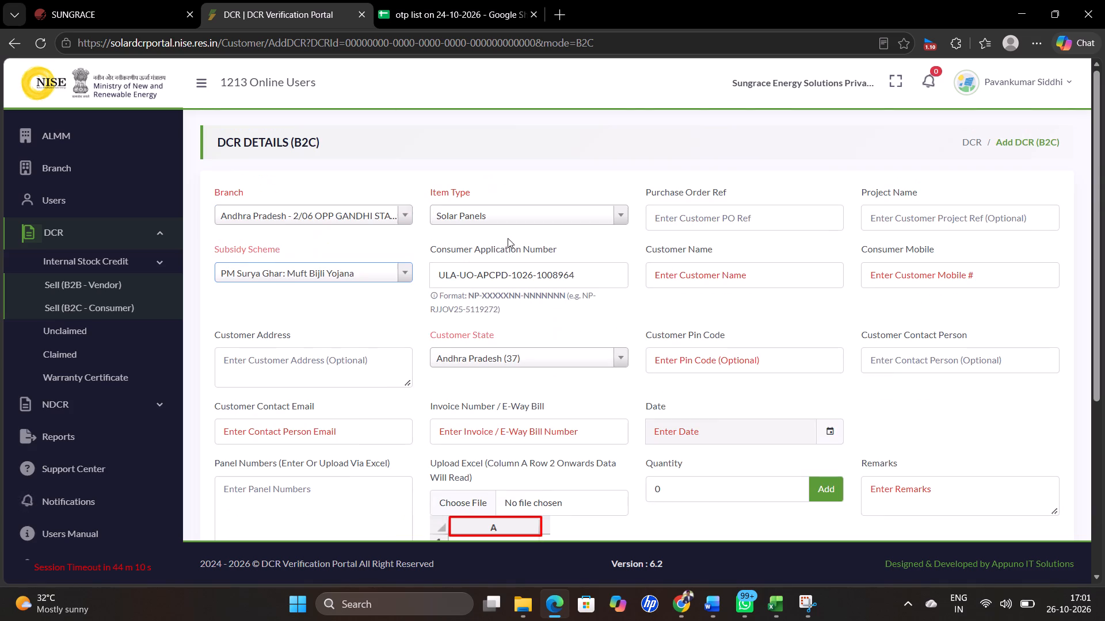
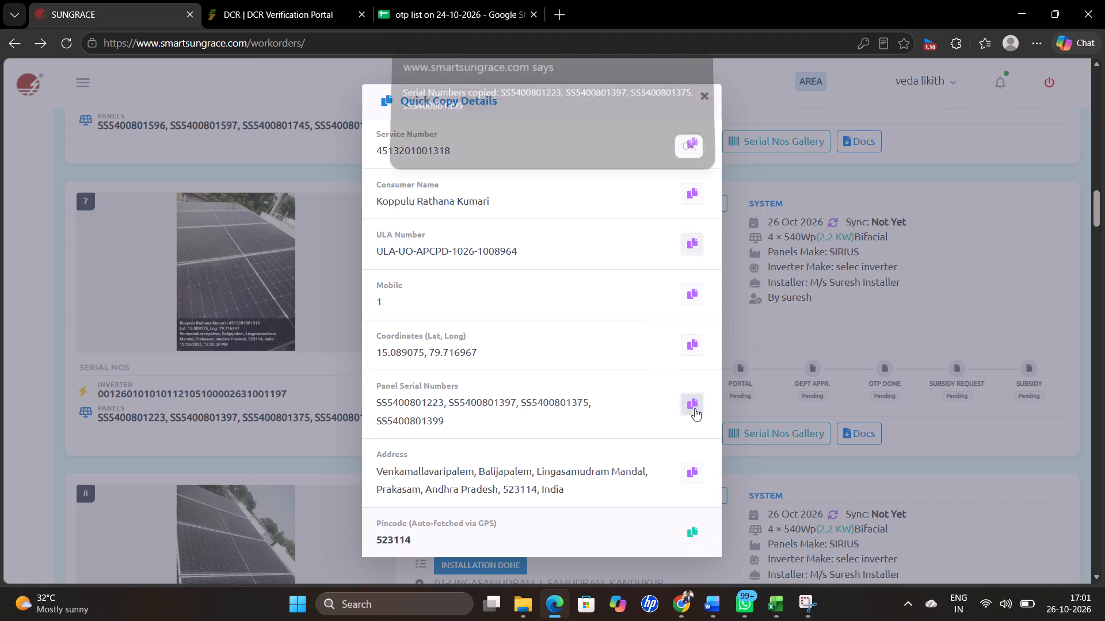
Paste the seventh installation's copied panel serial numbers into the panel numbers of the DCR form.
{"action": "left_click", "coordinate": [691, 141]}
{"action": "left_click", "coordinate": [694, 147]}
{"action": "left_click", "coordinate": [264, 19]}
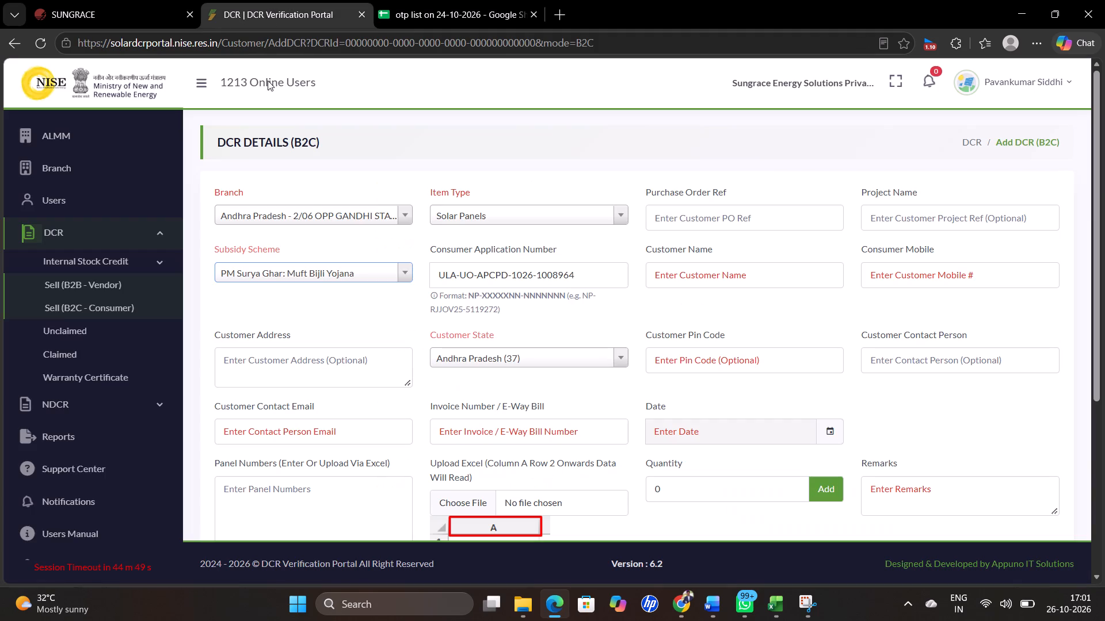
{"action": "left_click", "coordinate": [319, 489]}
{"action": "key", "text": "ctrl+v"}
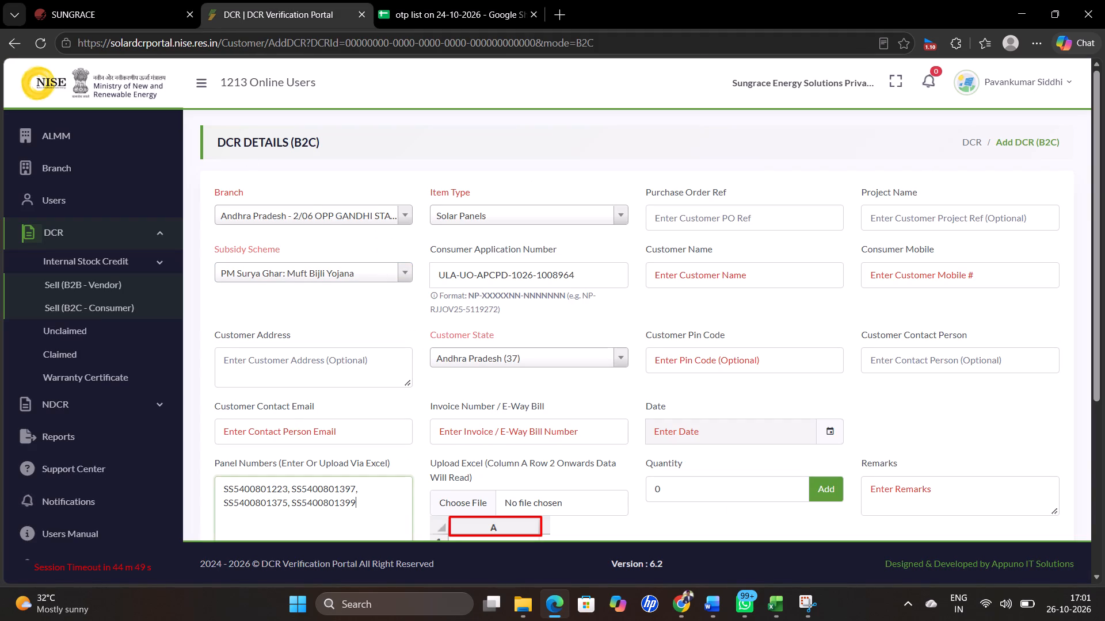
Replace the commas between the four panel serial numbers with line breaks so each number stands on its own line.
{"action": "key", "text": "Left"}
{"action": "key", "text": "Left"}
{"action": "key", "text": "Left"}
{"action": "key", "text": "Left"}
{"action": "key", "text": "Left"}
{"action": "key", "text": "Right"}
{"action": "key", "text": "Up"}
{"action": "key", "text": "Left"}
{"action": "key", "text": "Left"}
{"action": "key", "text": "Left"}
{"action": "key", "text": "Left"}
{"action": "key", "text": "Left"}
{"action": "key", "text": "Left"}
{"action": "key", "text": "Left"}
{"action": "key", "text": "Left"}
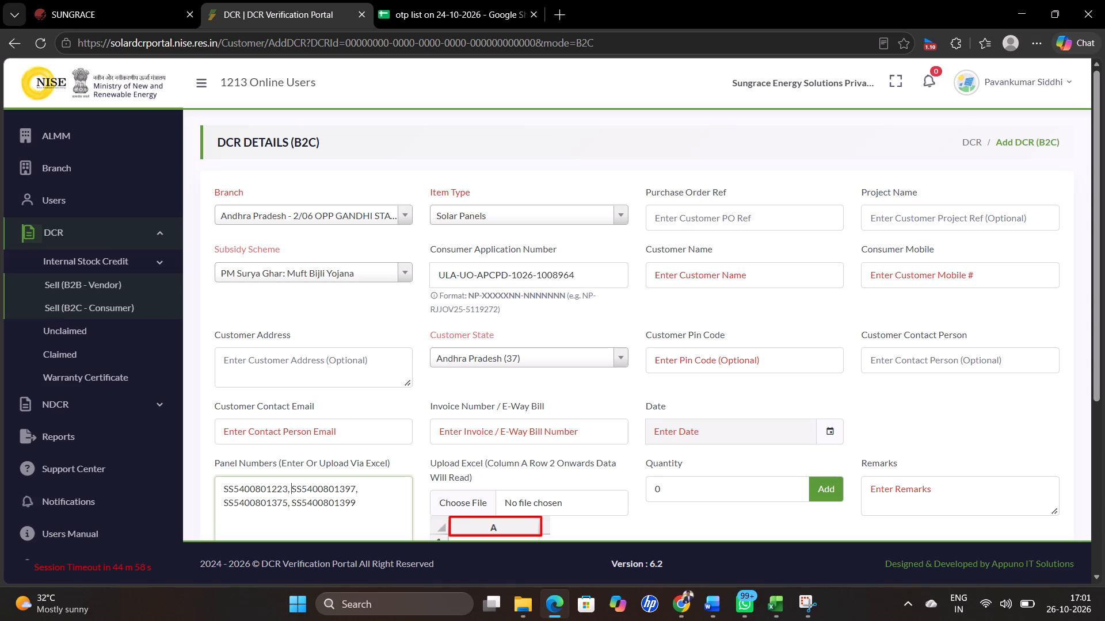
{"action": "key", "text": "Left"}
{"action": "key", "text": "BackSpace"}
{"action": "key", "text": "Return"}
{"action": "key", "text": "Right"}
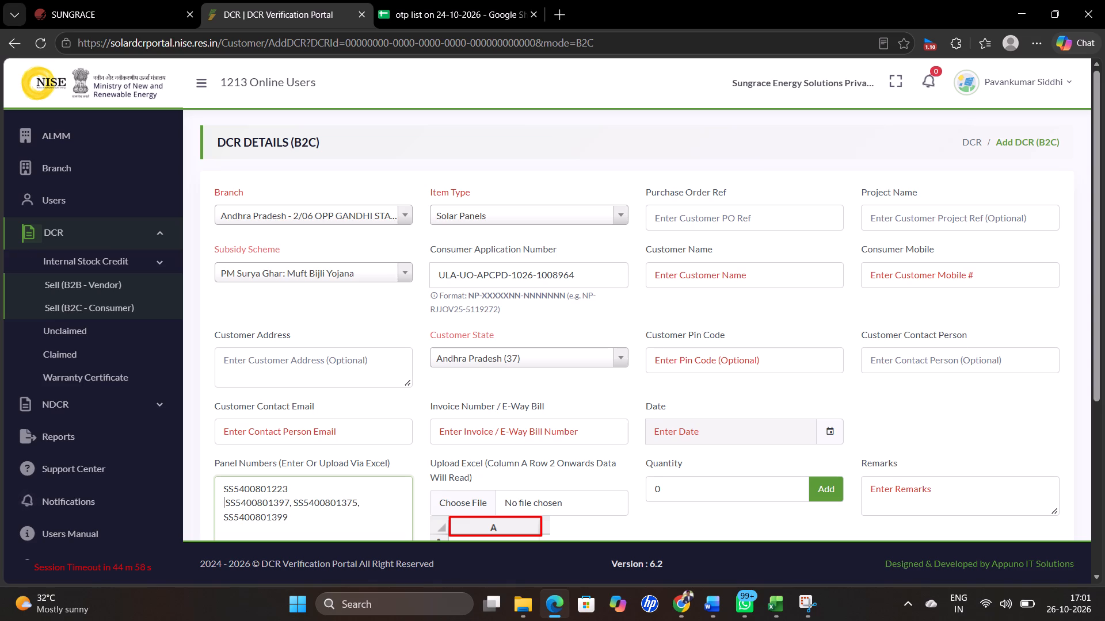
{"action": "key", "text": "Right"}
{"action": "key", "text": "Right"}
{"action": "key", "text": "Right"}
{"action": "key", "text": "Right"}
{"action": "key", "text": "Right"}
{"action": "key", "text": "Right"}
{"action": "key", "text": "Right"}
{"action": "key", "text": "Right"}
{"action": "key", "text": "Right"}
{"action": "key", "text": "Right"}
{"action": "key", "text": "Right"}
{"action": "key", "text": "Right"}
{"action": "key", "text": "Right"}
{"action": "key", "text": "BackSpace"}
{"action": "key", "text": "Return"}
{"action": "key", "text": "Right"}
{"action": "key", "text": "Right"}
{"action": "key", "text": "Right"}
{"action": "key", "text": "Right"}
{"action": "key", "text": "Right"}
{"action": "key", "text": "Right"}
{"action": "key", "text": "Right"}
{"action": "key", "text": "Right"}
{"action": "key", "text": "Right"}
{"action": "key", "text": "Right"}
{"action": "key", "text": "Right"}
{"action": "key", "text": "Right"}
{"action": "key", "text": "Right"}
{"action": "key", "text": "Right"}
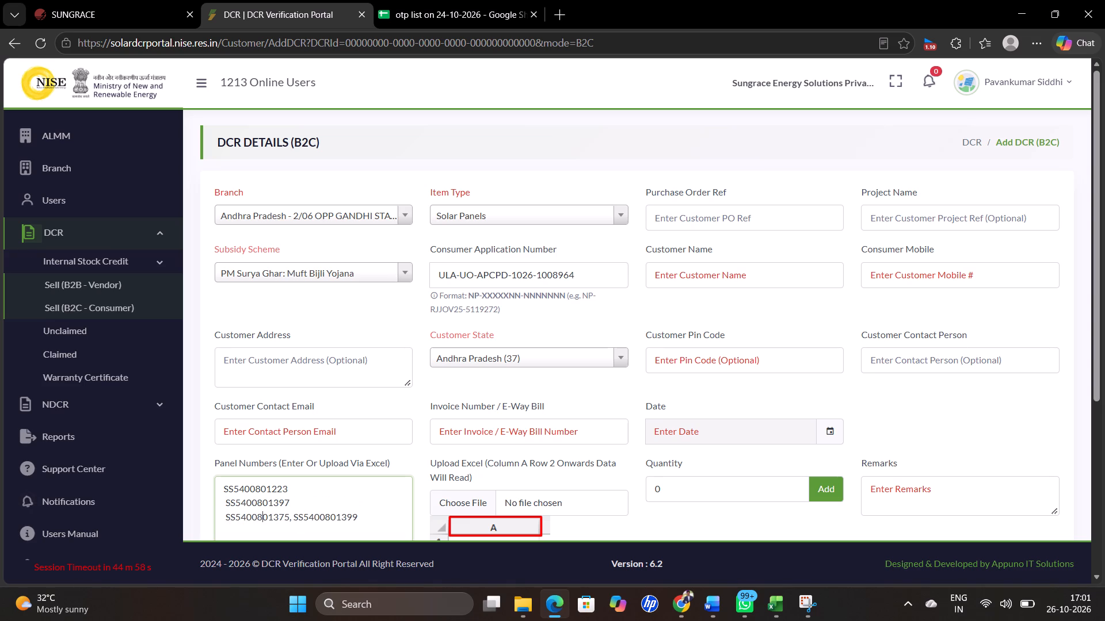
{"action": "key", "text": "Right"}
{"action": "key", "text": "Left"}
{"action": "key", "text": "BackSpace"}
{"action": "key", "text": "Return"}
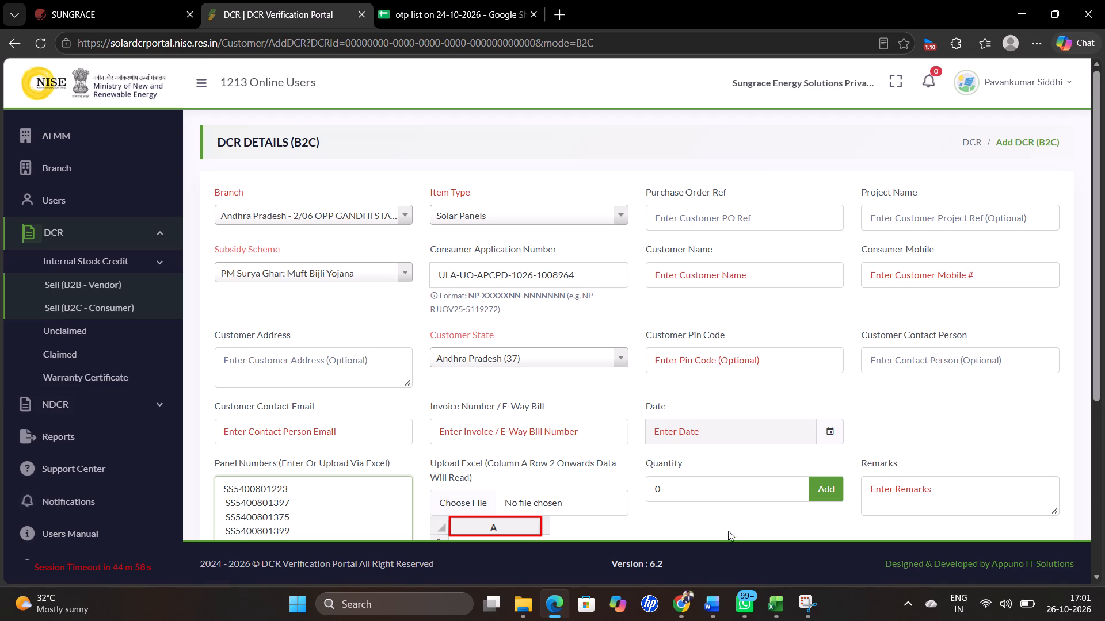
Set the panel quantity to 4.
{"action": "left_click", "coordinate": [698, 488]}
{"action": "key", "text": "BackSpace"}
{"action": "key", "text": "4"}
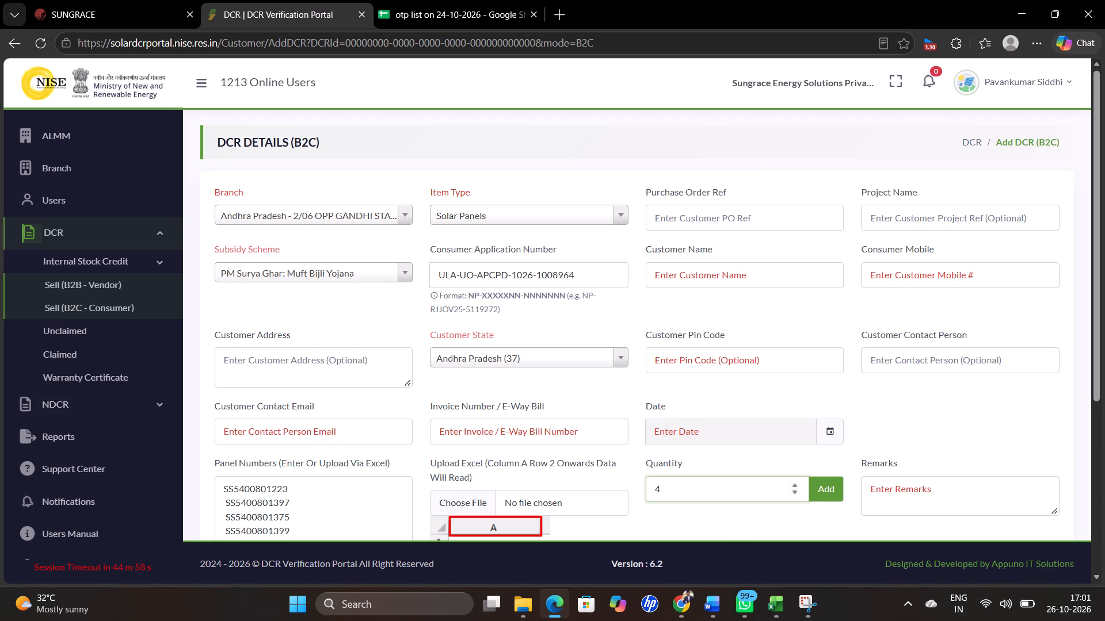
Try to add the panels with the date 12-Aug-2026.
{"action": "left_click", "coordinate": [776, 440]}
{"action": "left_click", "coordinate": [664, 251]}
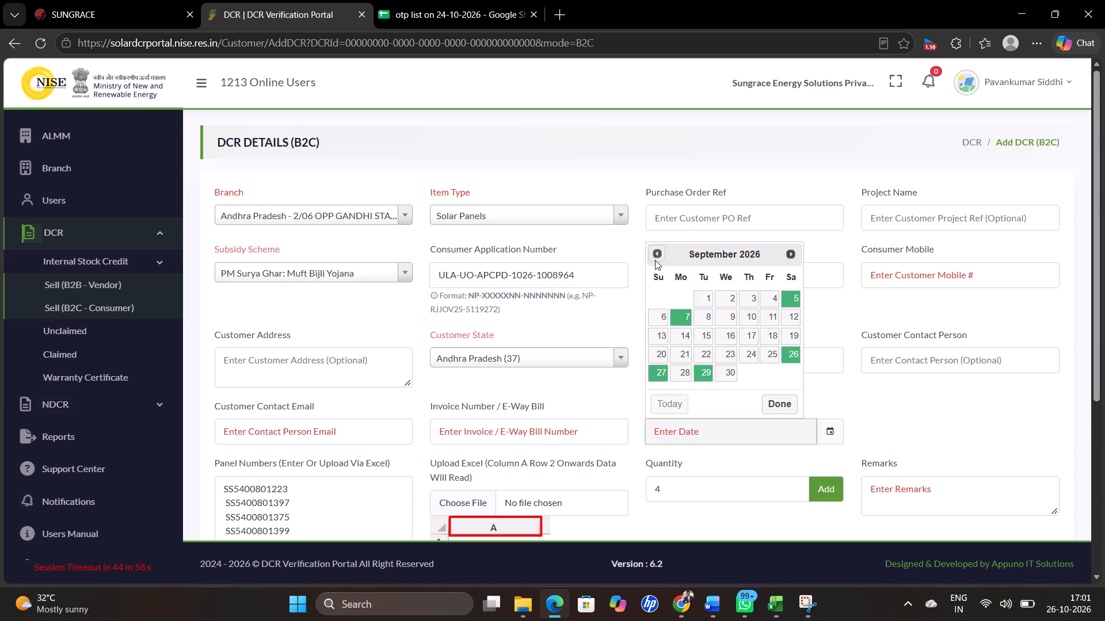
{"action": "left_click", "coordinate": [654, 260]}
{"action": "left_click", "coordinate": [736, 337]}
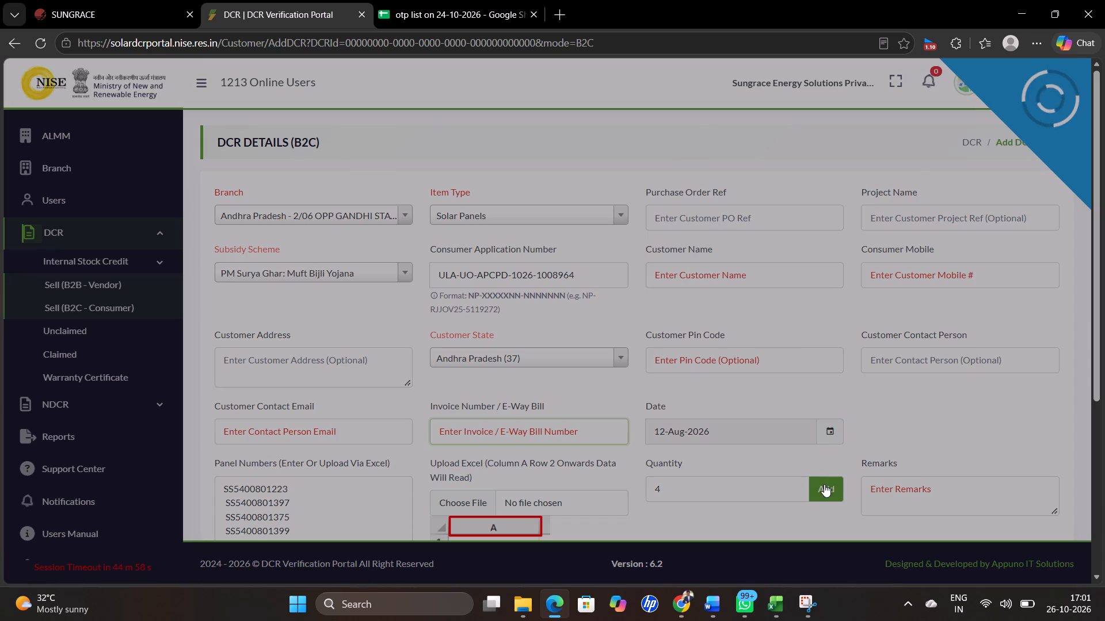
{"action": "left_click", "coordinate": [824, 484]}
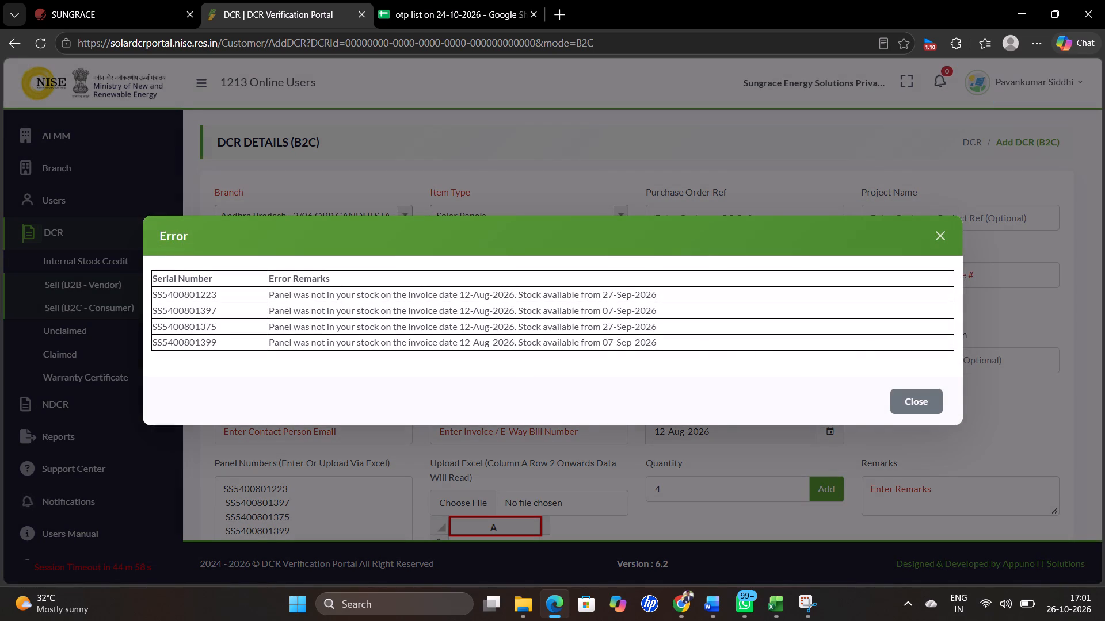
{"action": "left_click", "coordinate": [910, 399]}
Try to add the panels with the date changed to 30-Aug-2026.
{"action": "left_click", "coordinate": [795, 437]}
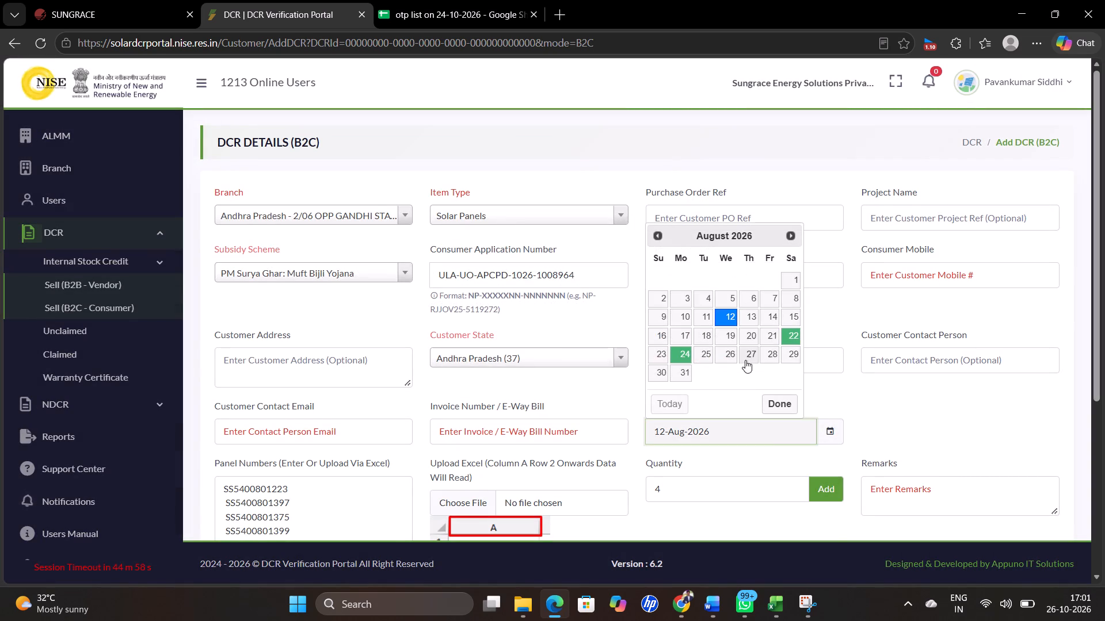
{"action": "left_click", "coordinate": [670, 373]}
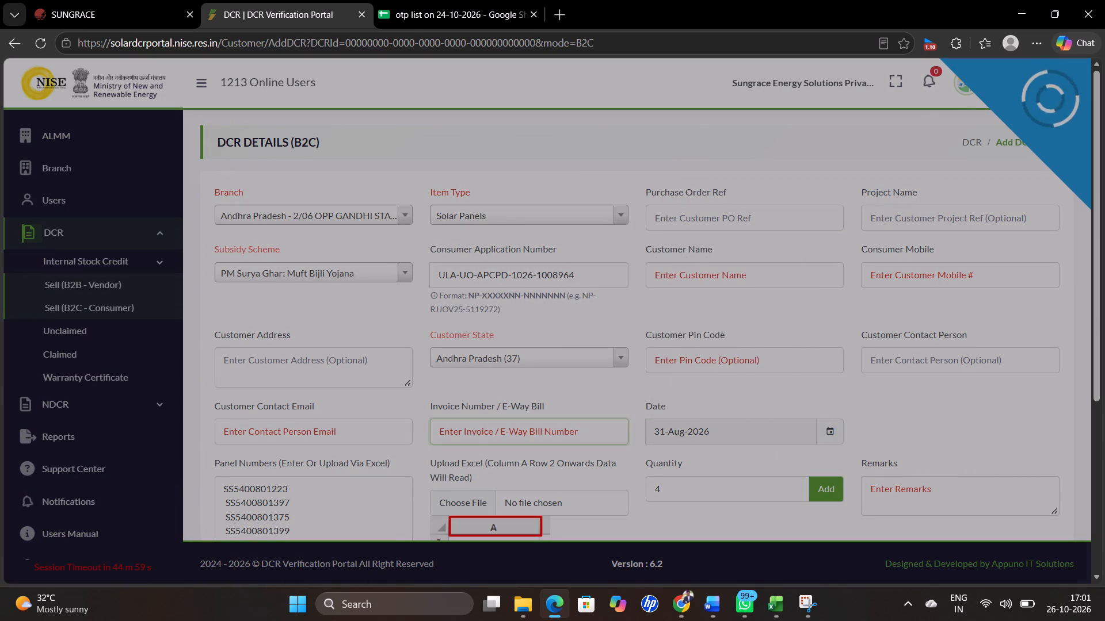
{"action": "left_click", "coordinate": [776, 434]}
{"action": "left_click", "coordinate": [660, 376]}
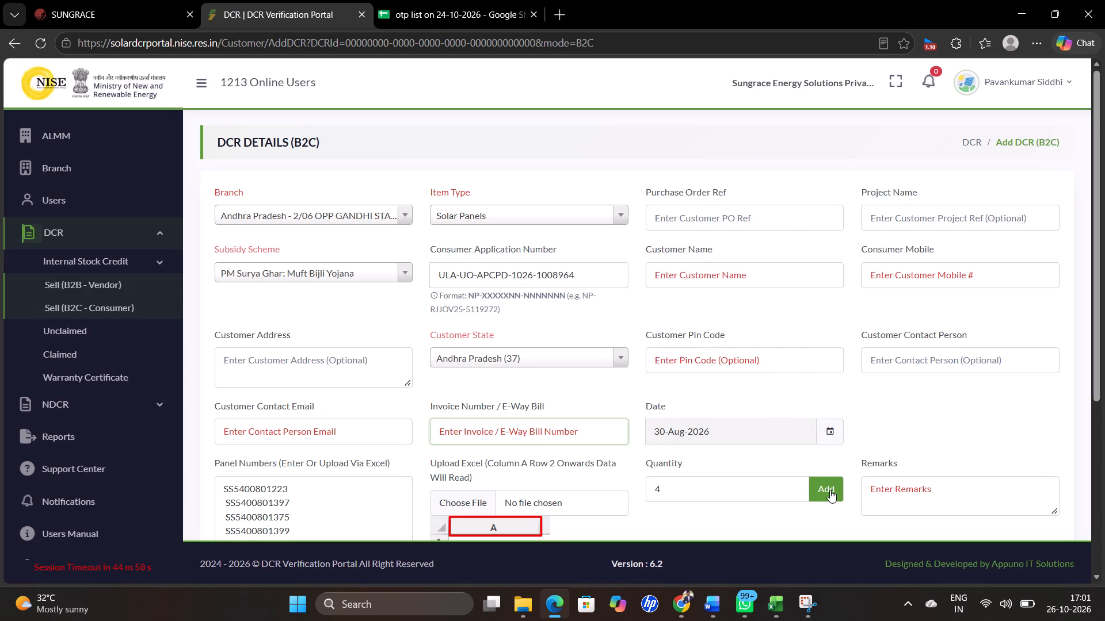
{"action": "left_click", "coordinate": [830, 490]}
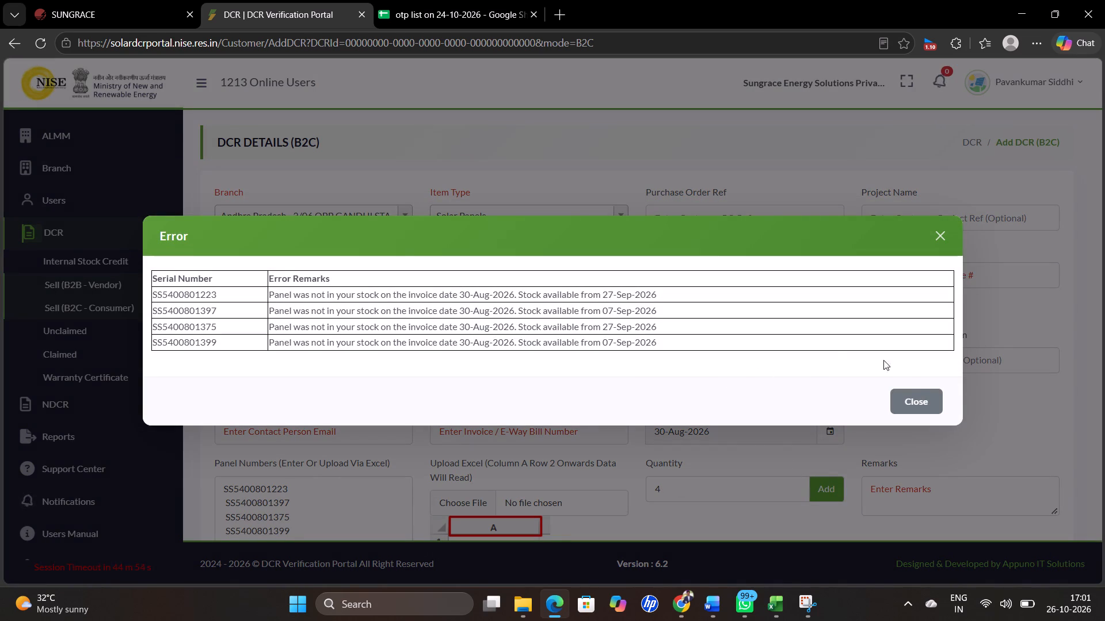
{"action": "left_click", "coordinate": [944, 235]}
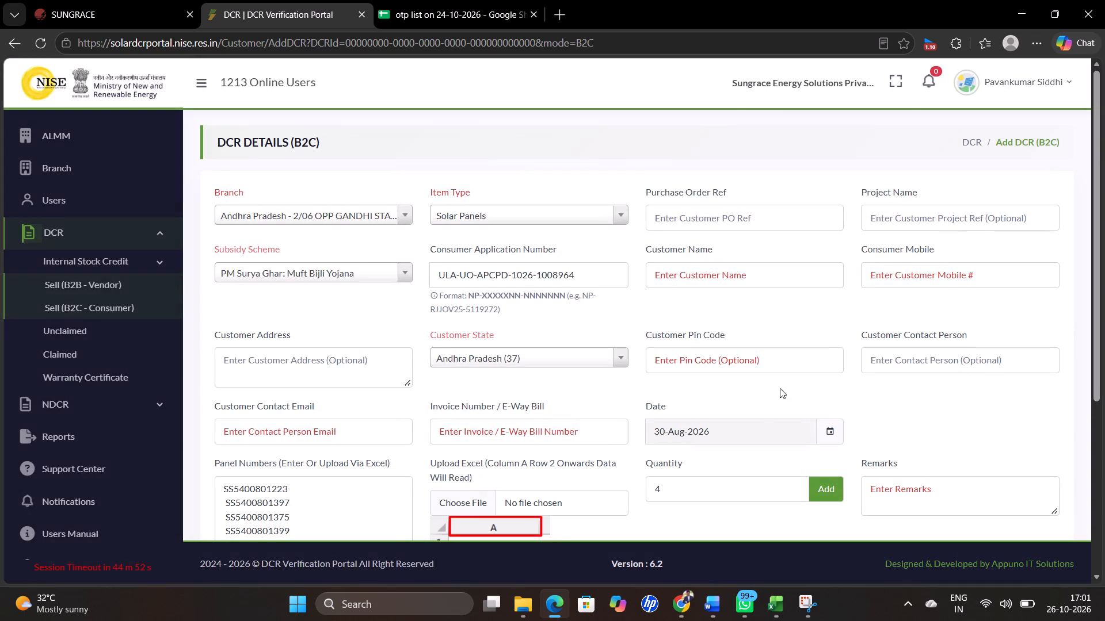
Set the date to 30-Sep-2026 and add the four panels to the DCR form.
{"action": "left_click", "coordinate": [768, 441]}
{"action": "left_click", "coordinate": [796, 234]}
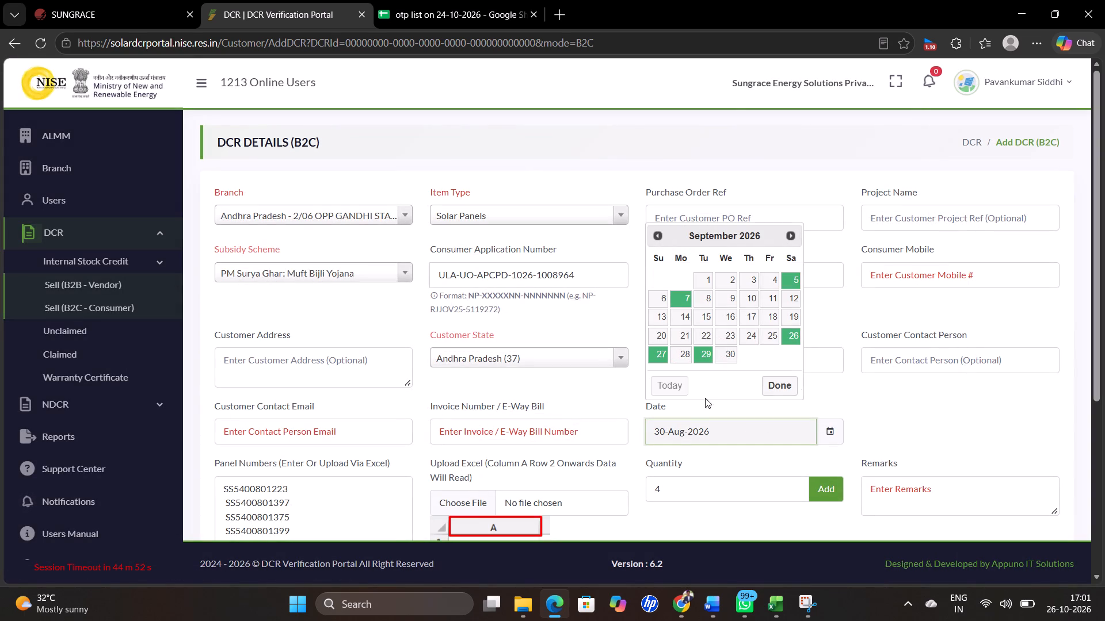
{"action": "left_click", "coordinate": [727, 355]}
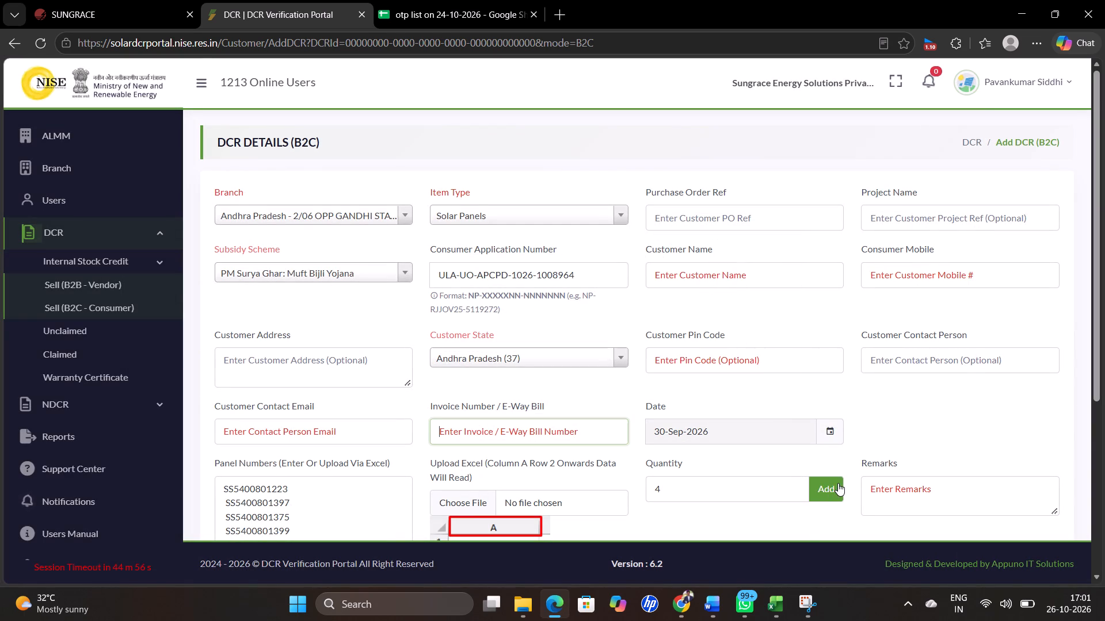
{"action": "left_click", "coordinate": [838, 483]}
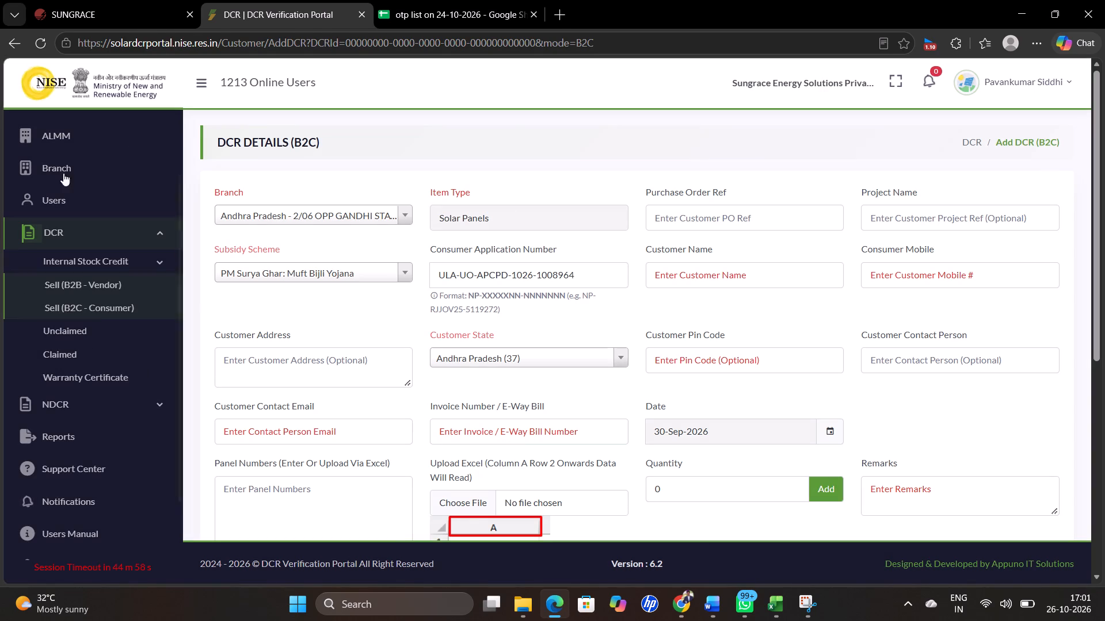
Copy the address from the seventh installation's quick copy details in SUNGRACE into the remarks of the DCR form.
{"action": "left_click", "coordinate": [148, 6]}
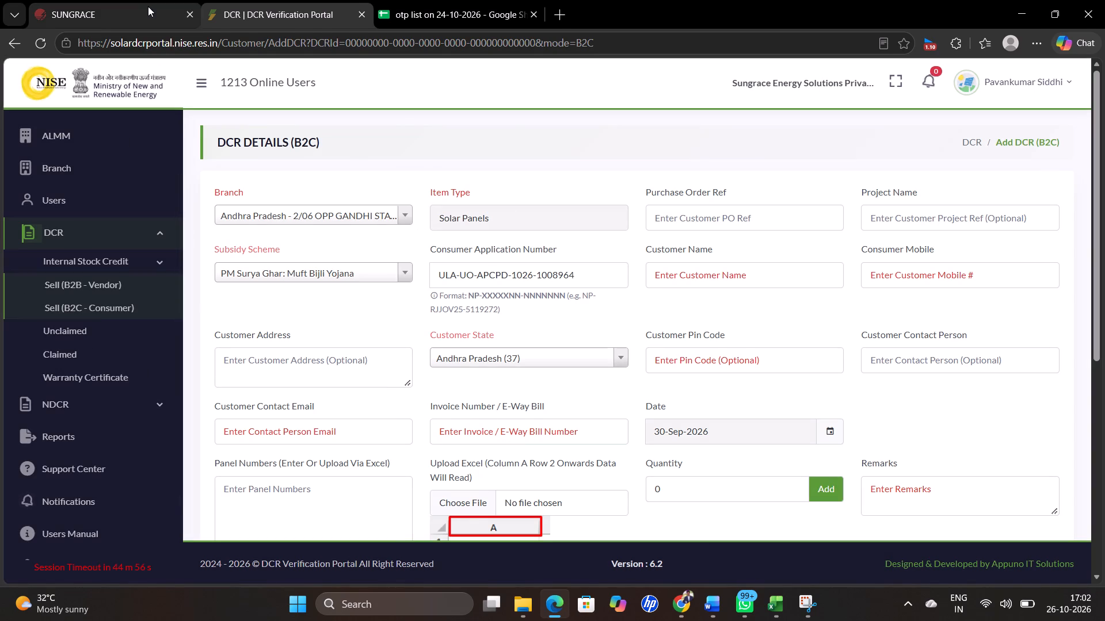
{"action": "left_click", "coordinate": [681, 470]}
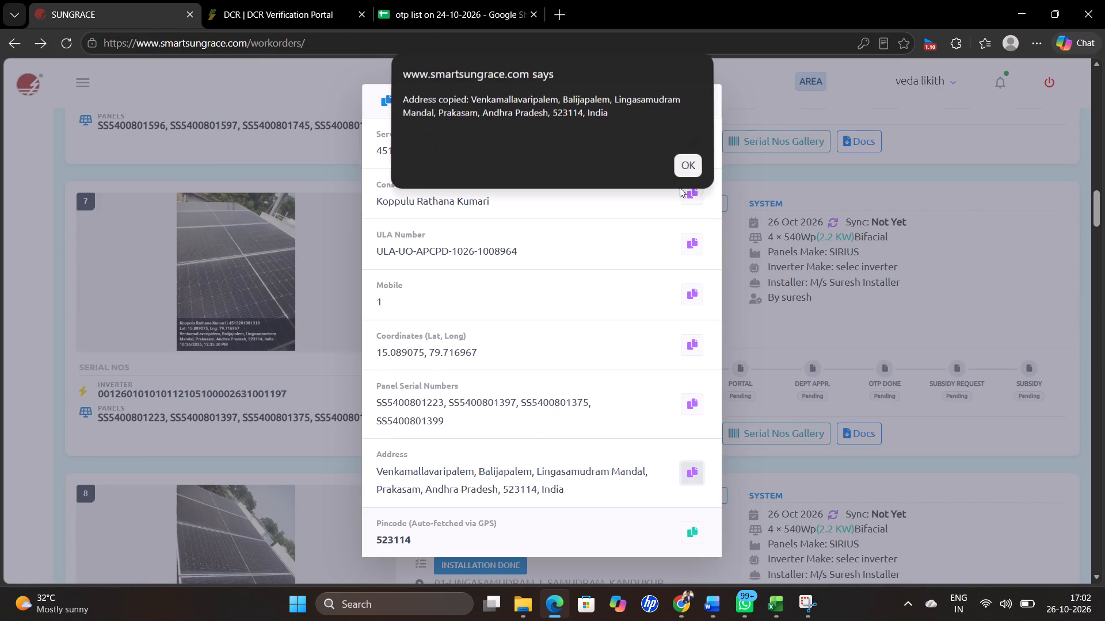
{"action": "left_click", "coordinate": [681, 170]}
{"action": "left_click", "coordinate": [335, 13]}
{"action": "left_click", "coordinate": [961, 482]}
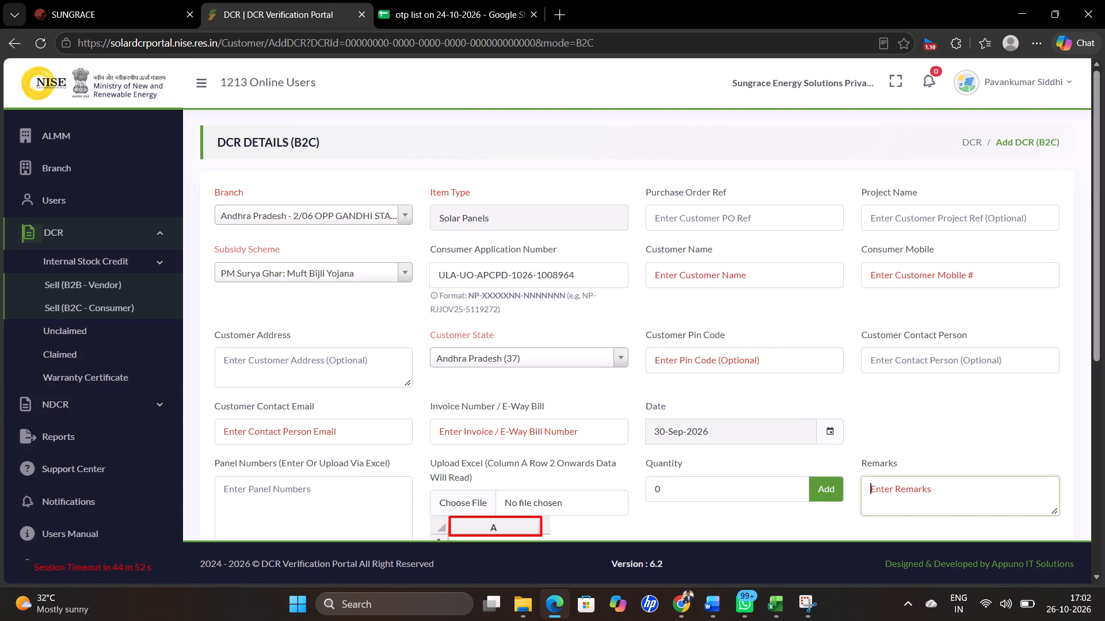
{"action": "key", "text": "ctrl+v"}
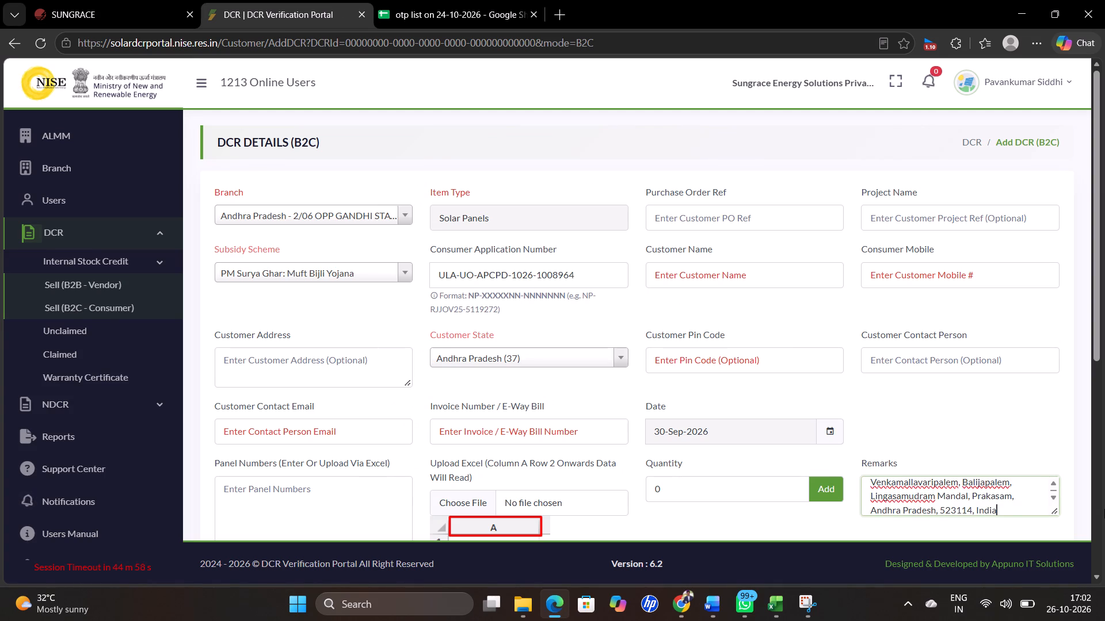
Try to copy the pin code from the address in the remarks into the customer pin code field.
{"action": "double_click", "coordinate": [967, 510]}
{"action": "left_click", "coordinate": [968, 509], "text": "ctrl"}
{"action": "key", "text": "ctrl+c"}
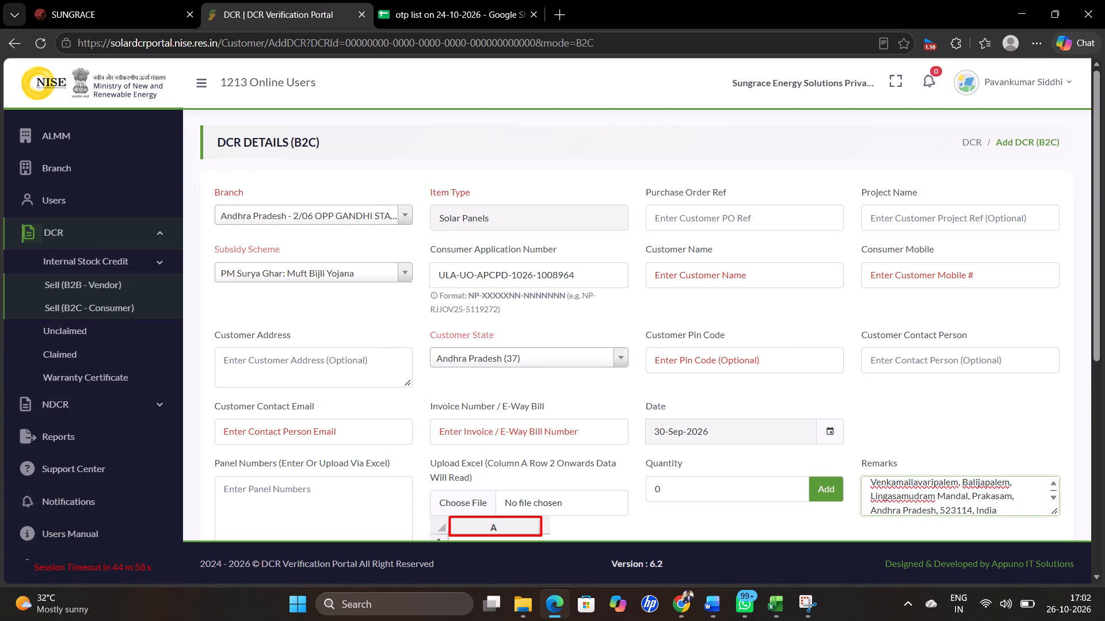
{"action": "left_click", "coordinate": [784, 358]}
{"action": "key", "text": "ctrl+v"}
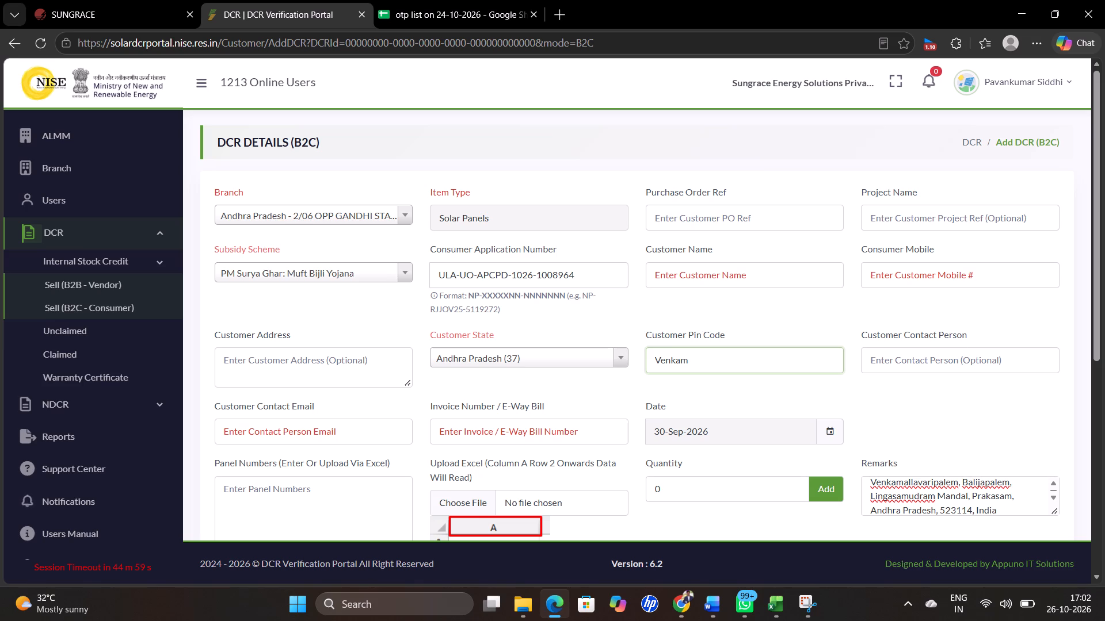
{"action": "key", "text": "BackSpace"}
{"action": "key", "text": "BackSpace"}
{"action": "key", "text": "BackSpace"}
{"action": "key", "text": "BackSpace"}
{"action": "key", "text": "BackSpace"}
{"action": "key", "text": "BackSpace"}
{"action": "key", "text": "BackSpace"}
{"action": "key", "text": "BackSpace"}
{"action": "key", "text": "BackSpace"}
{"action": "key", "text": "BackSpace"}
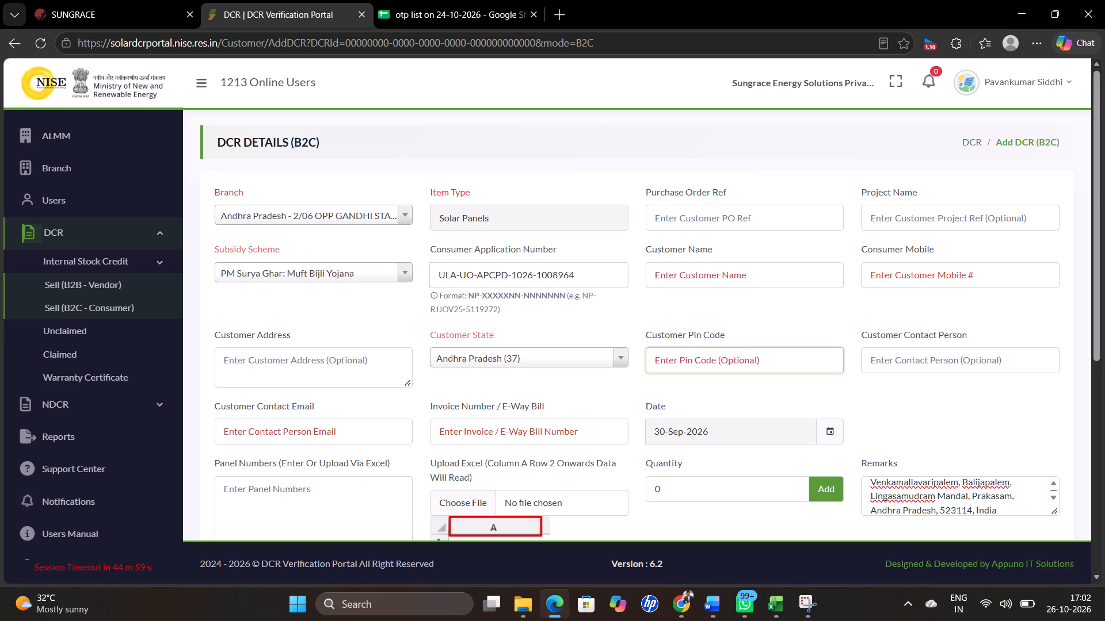
Enter the pin code of the installation's address as the customer pin code.
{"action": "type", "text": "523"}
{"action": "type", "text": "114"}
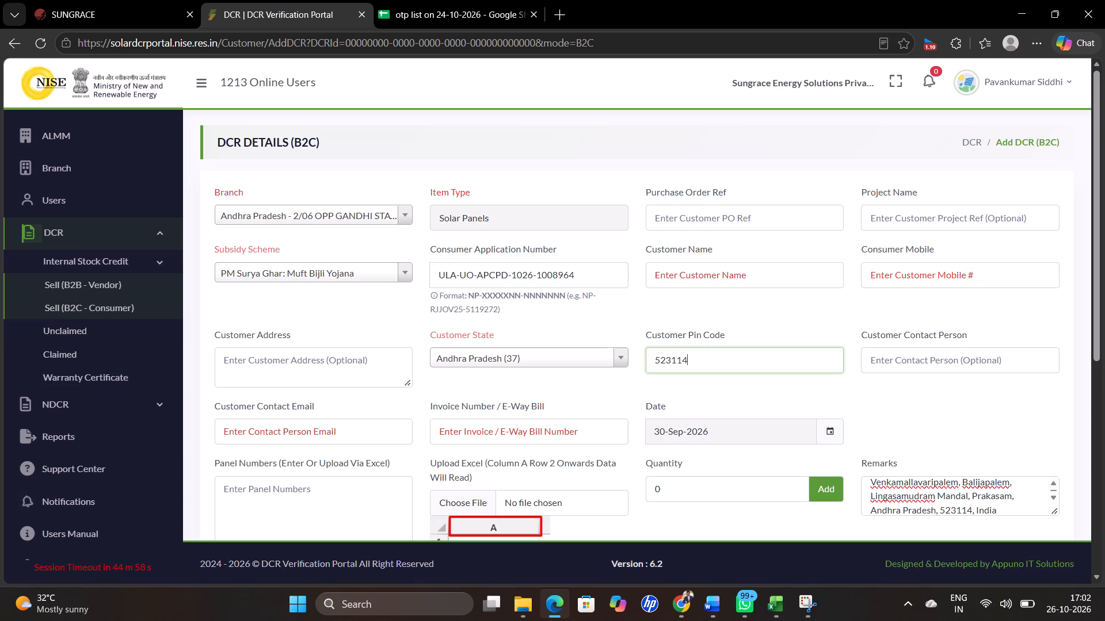
Copy the contact number for the consumer mobile field from the Kandukuru subsidy scheme document in Word.
{"action": "left_click", "coordinate": [943, 285]}
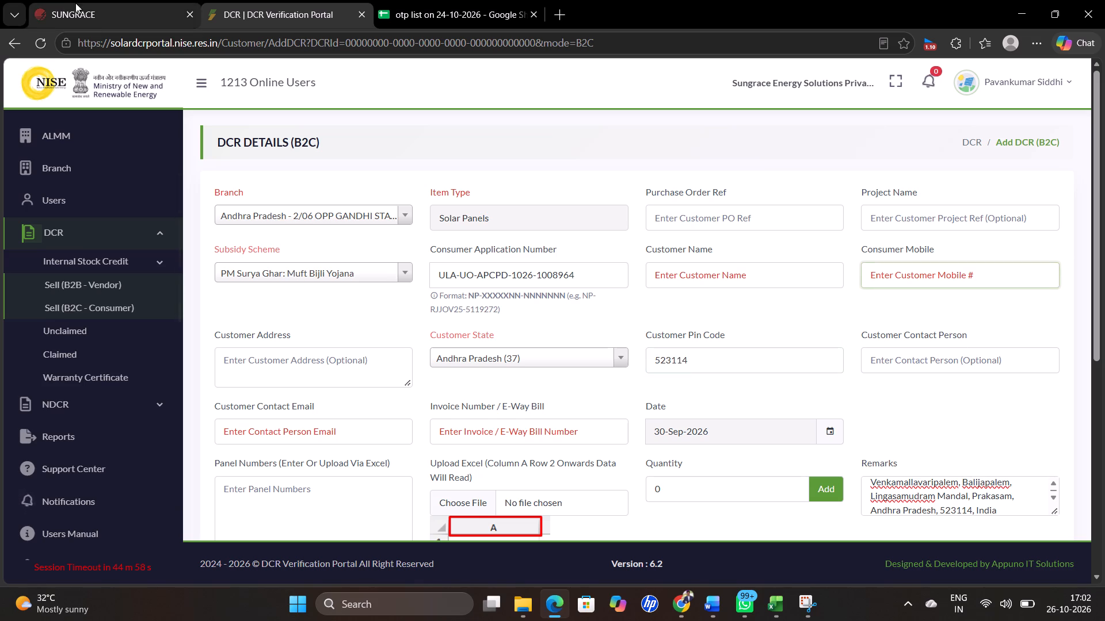
{"action": "left_click", "coordinate": [77, 3]}
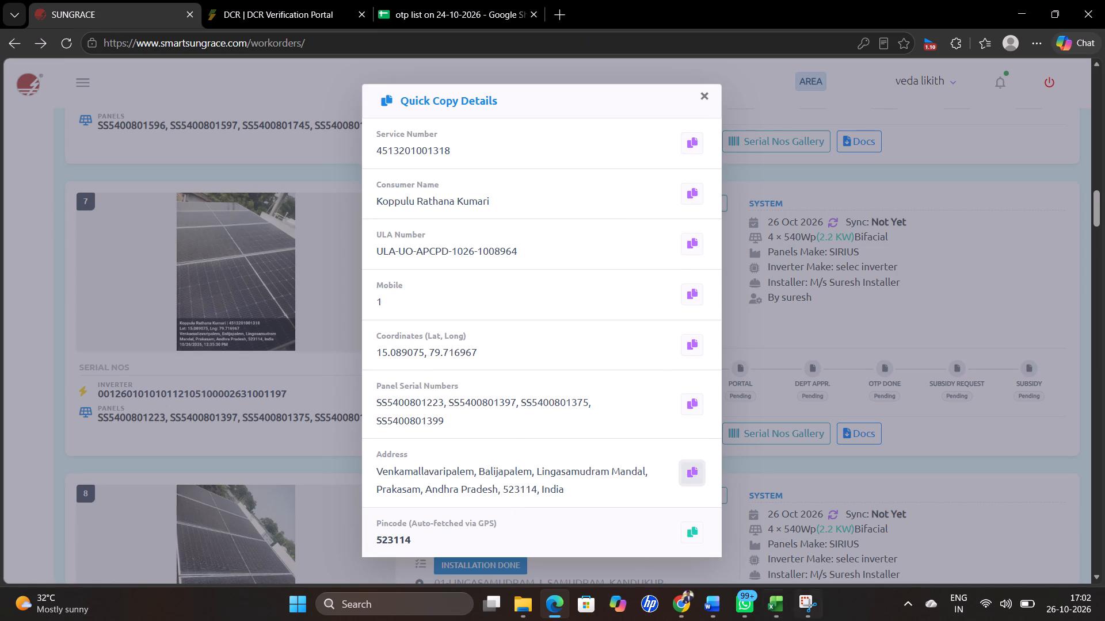
{"action": "left_click", "coordinate": [712, 558]}
{"action": "scroll", "coordinate": [569, 513], "scroll_direction": "down", "scroll_amount": 1}
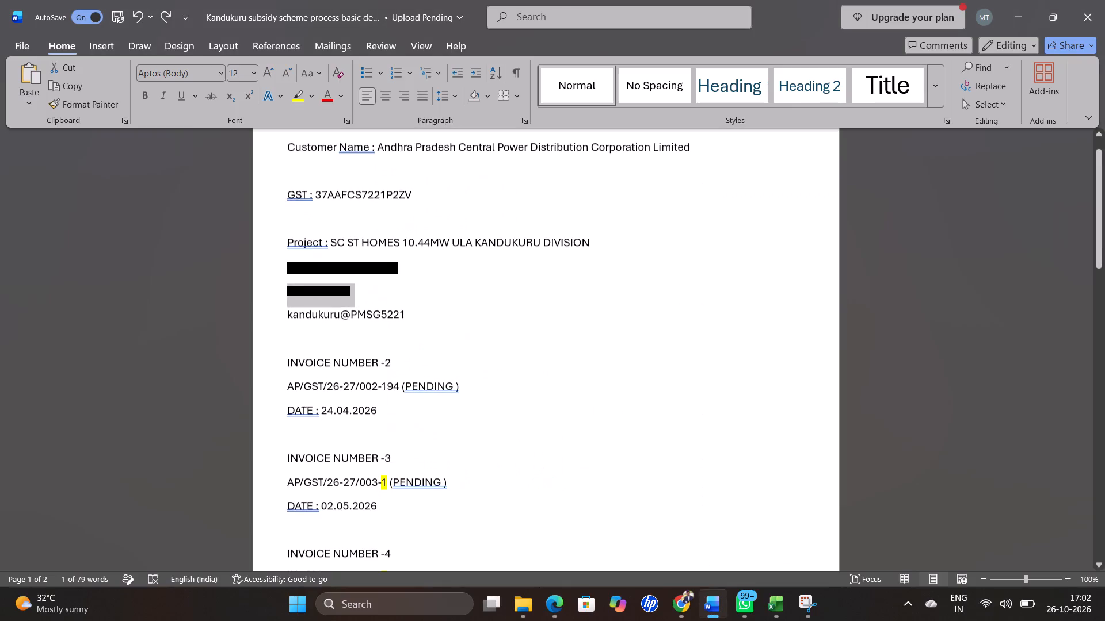
{"action": "key", "text": "ctrl+c"}
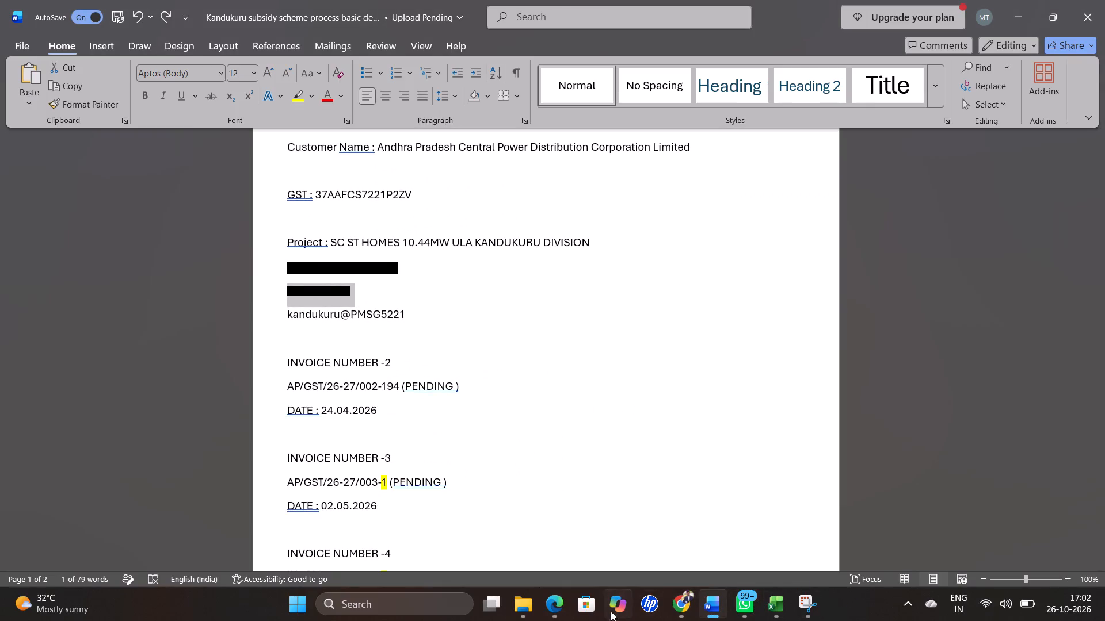
Enter the copied contact number as the consumer mobile in the DCR form.
{"action": "left_click", "coordinate": [561, 558]}
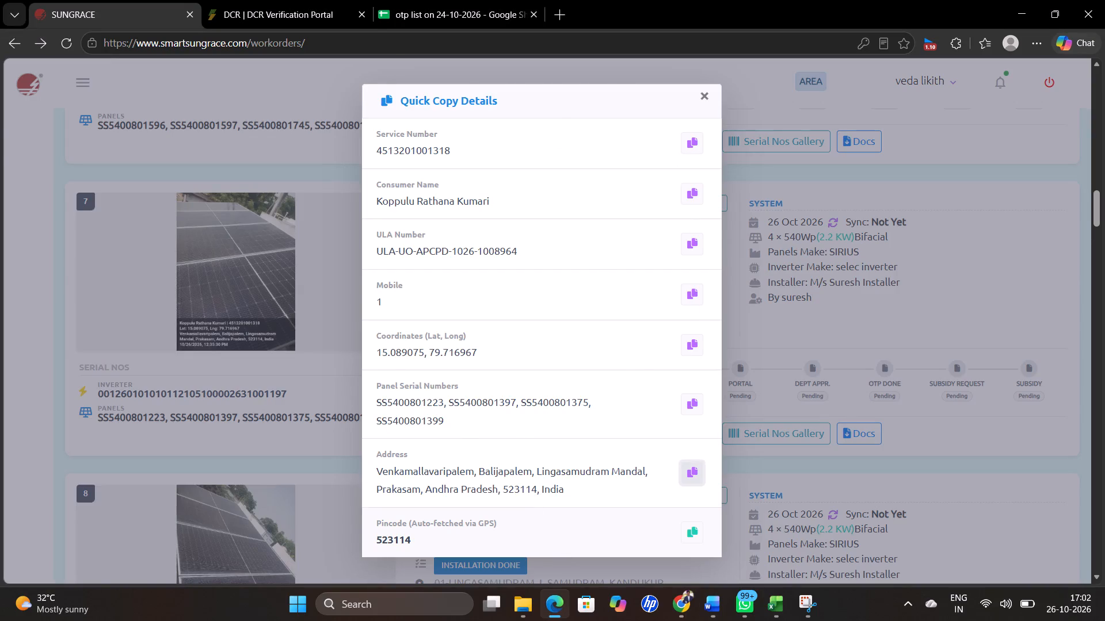
{"action": "left_click", "coordinate": [348, 16]}
{"action": "key", "text": "ctrl+c"}
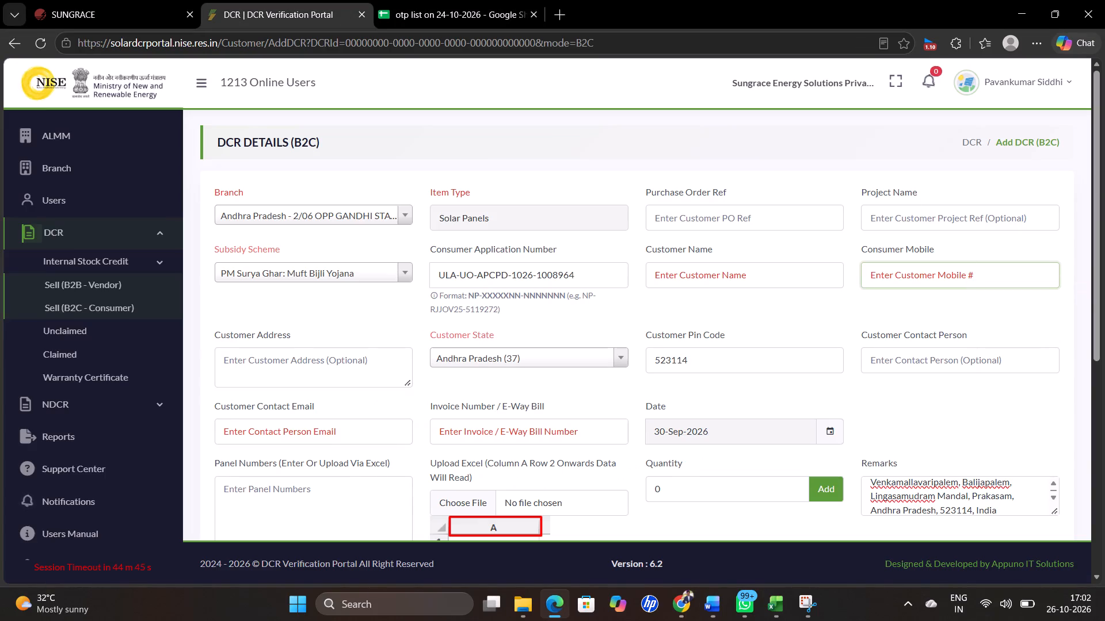
{"action": "key", "text": "ctrl+v"}
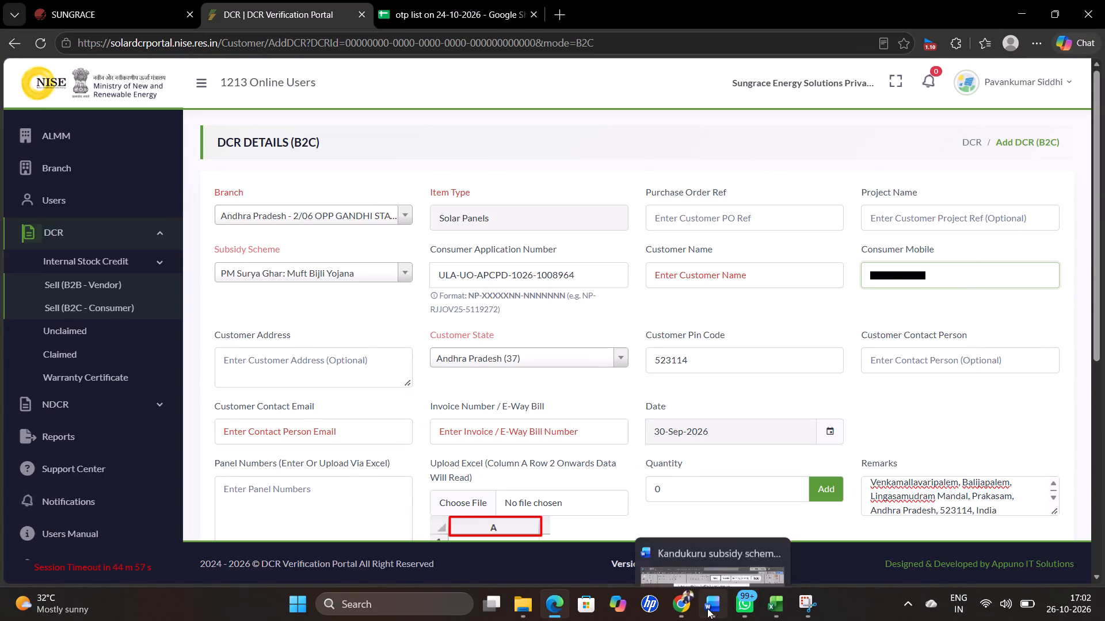
Copy the customer name, Andhra Pradesh Central Power Distribution Corporation Limited, from the Kandukuru Word document into the DCR form.
{"action": "left_click", "coordinate": [720, 515]}
{"action": "scroll", "coordinate": [295, 237], "scroll_direction": "up", "scroll_amount": 2}
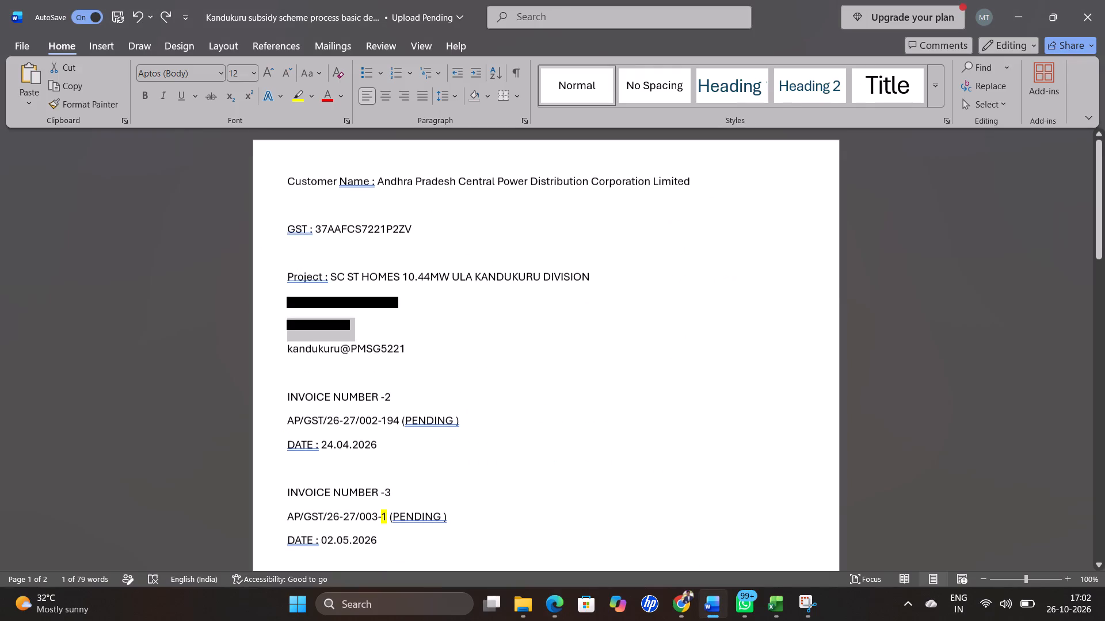
{"action": "left_click_drag", "start_coordinate": [383, 182], "coordinate": [704, 202]}
{"action": "key", "text": "ctrl+c"}
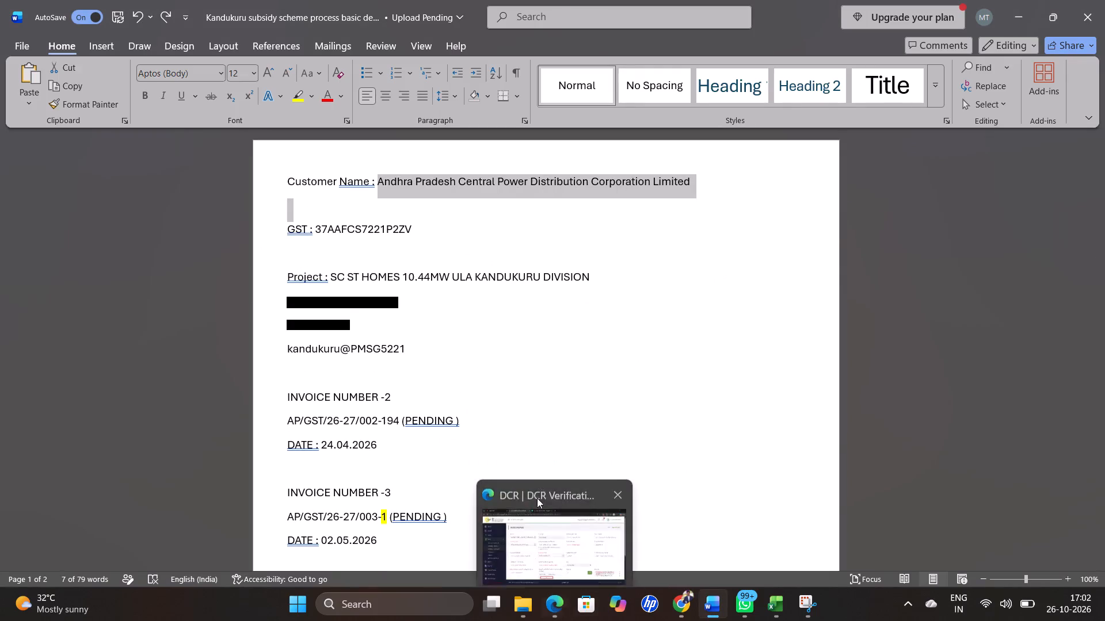
{"action": "left_click", "coordinate": [537, 498]}
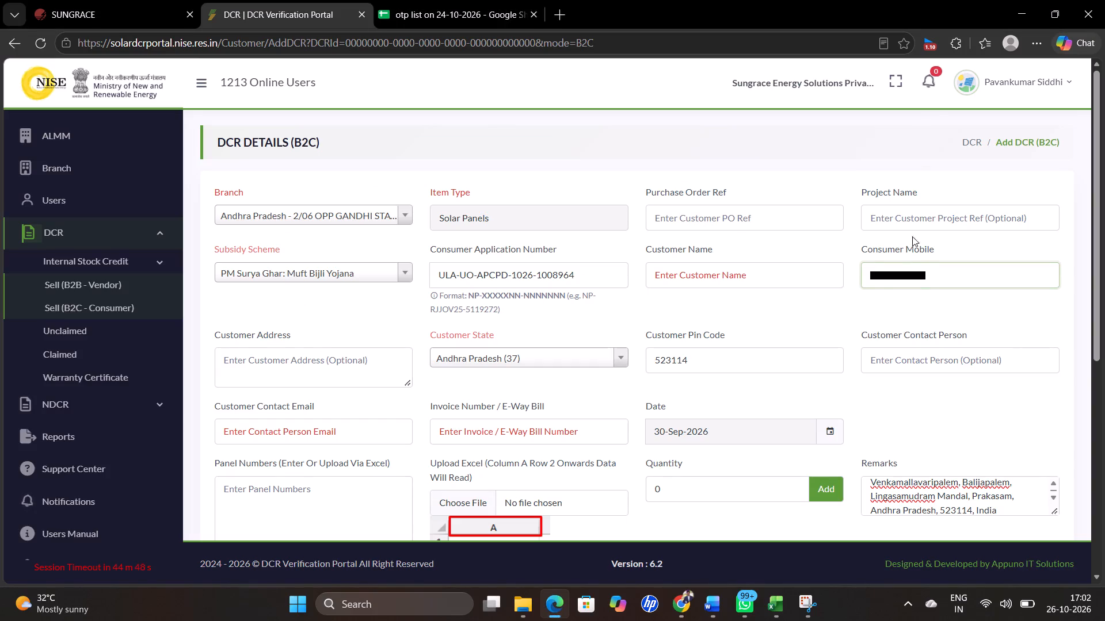
{"action": "left_click", "coordinate": [912, 219]}
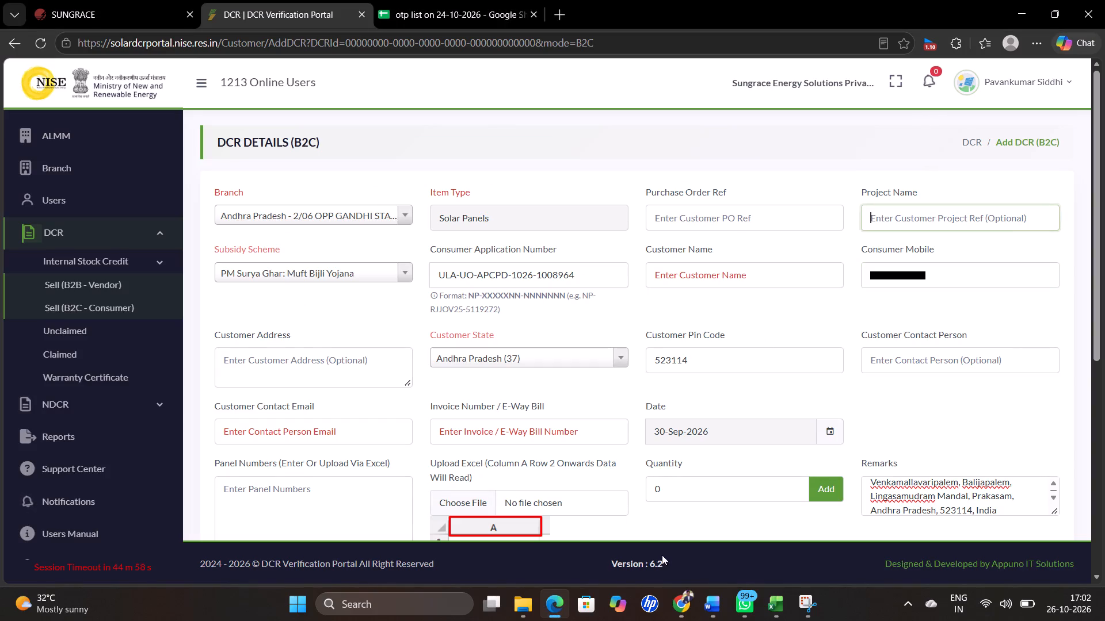
{"action": "left_click", "coordinate": [715, 545]}
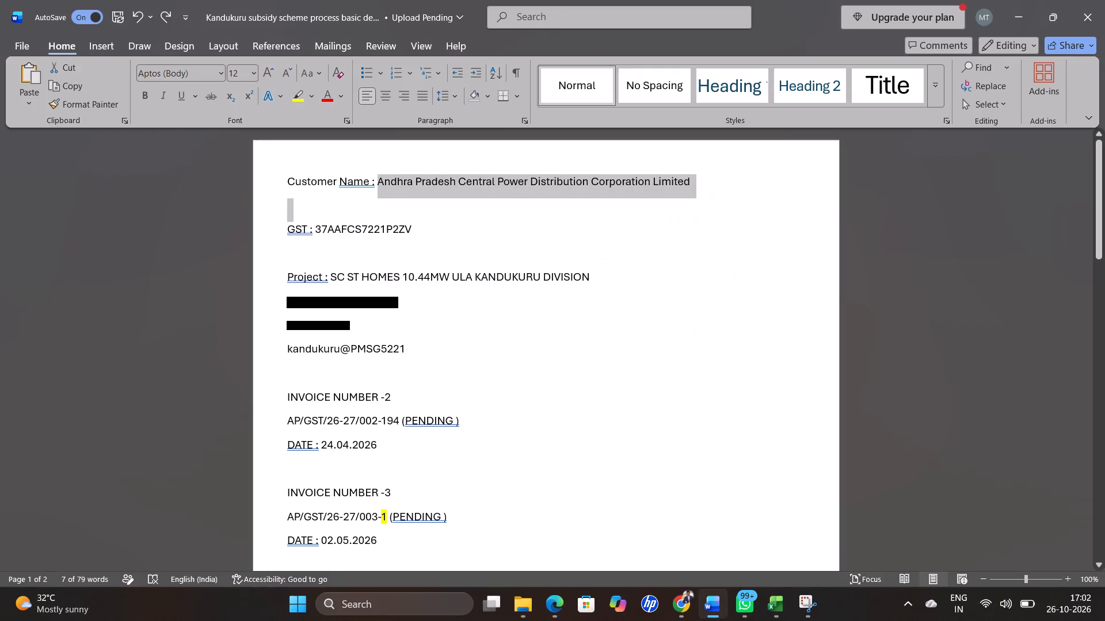
{"action": "left_click", "coordinate": [560, 557]}
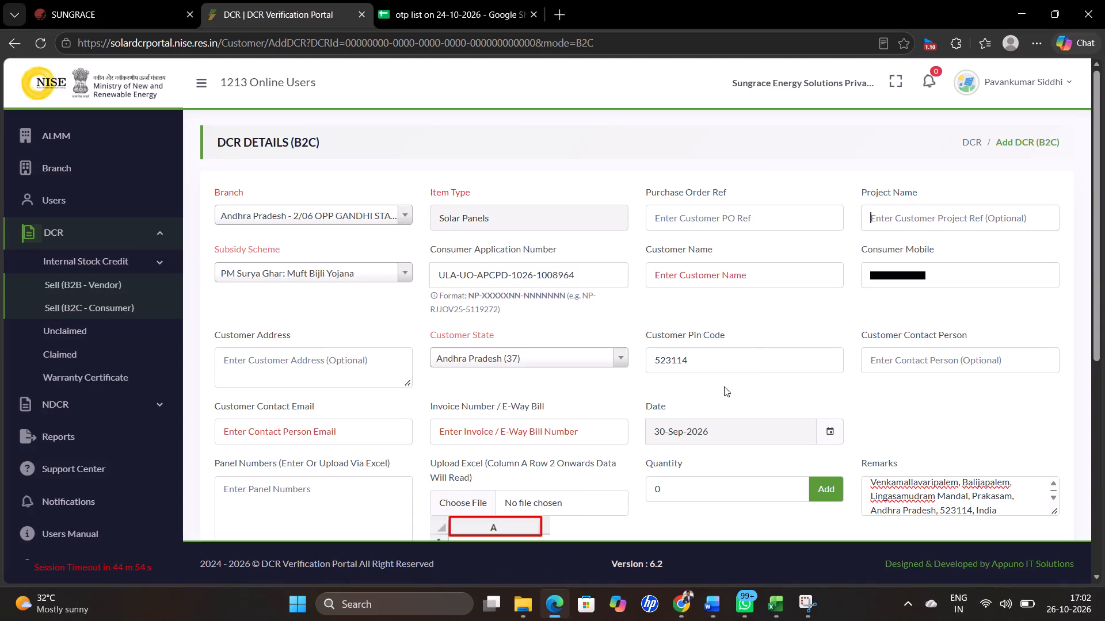
{"action": "left_click", "coordinate": [733, 287]}
{"action": "left_click", "coordinate": [733, 287], "text": "ctrl"}
{"action": "key", "text": "ctrl+v"}
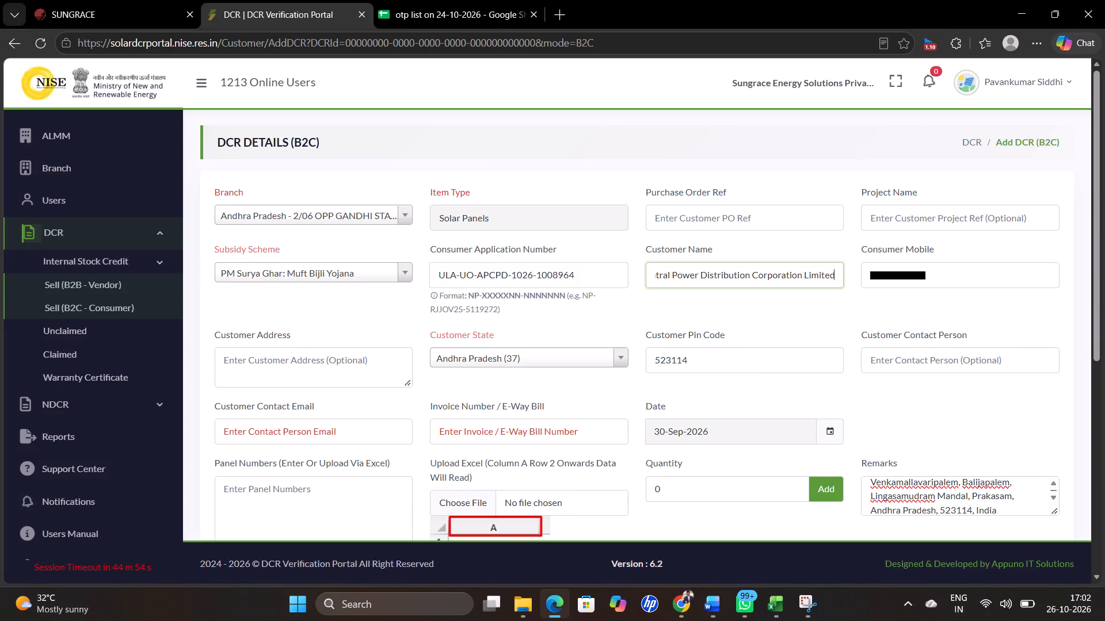
{"action": "left_click", "coordinate": [706, 561]}
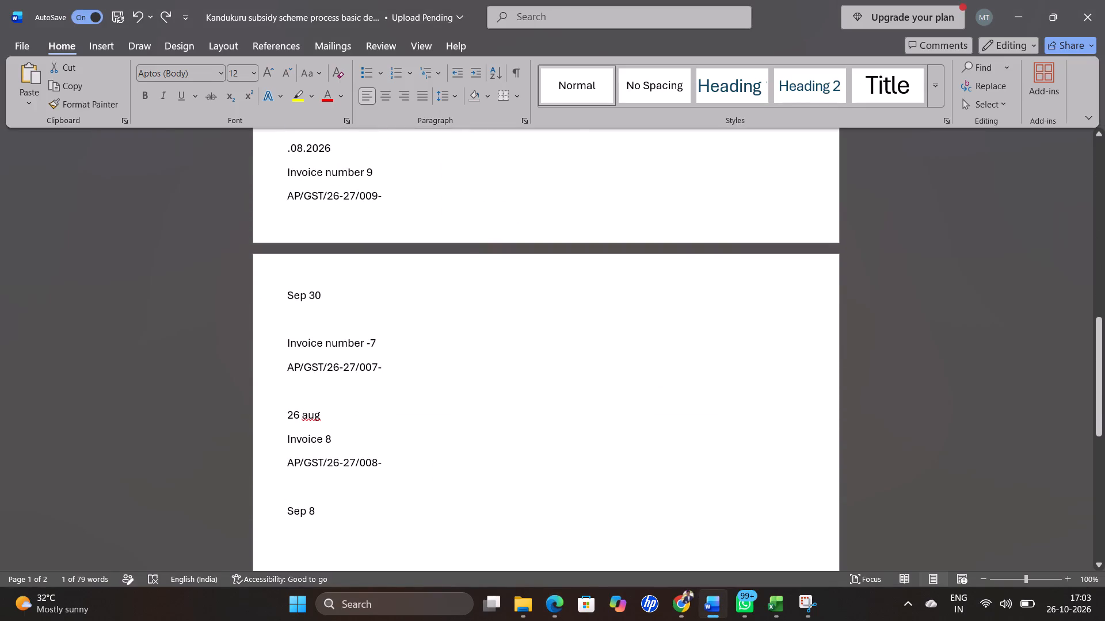
{"action": "left_click_drag", "start_coordinate": [280, 196], "coordinate": [371, 193]}
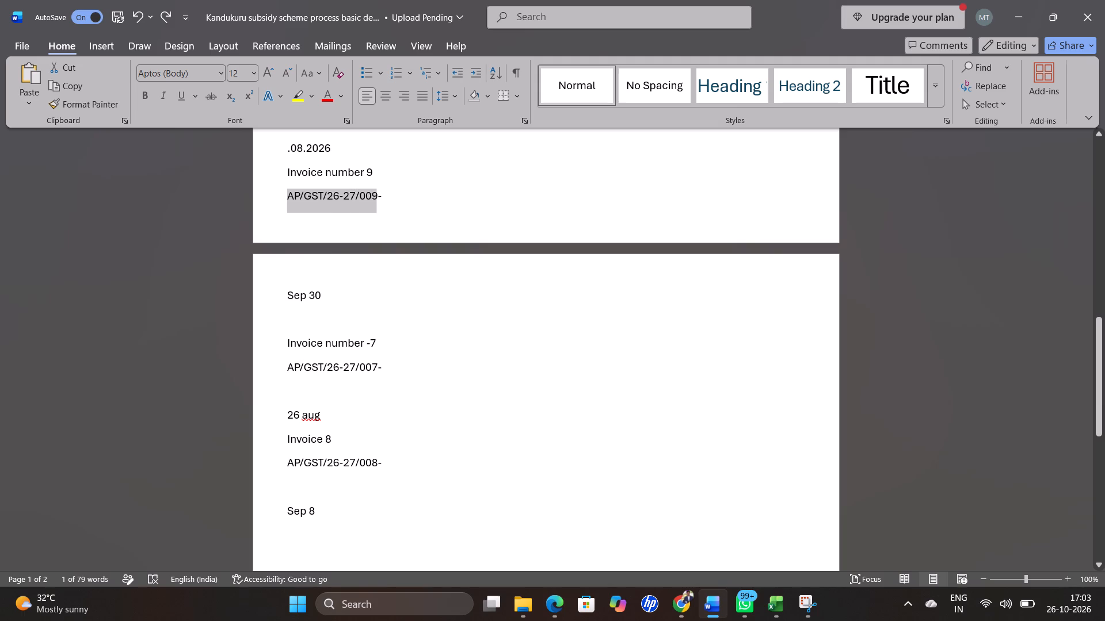
{"action": "left_click_drag", "start_coordinate": [371, 193], "coordinate": [382, 193]}
{"action": "key", "text": "ctrl+c"}
{"action": "key", "text": "ctrl+space"}
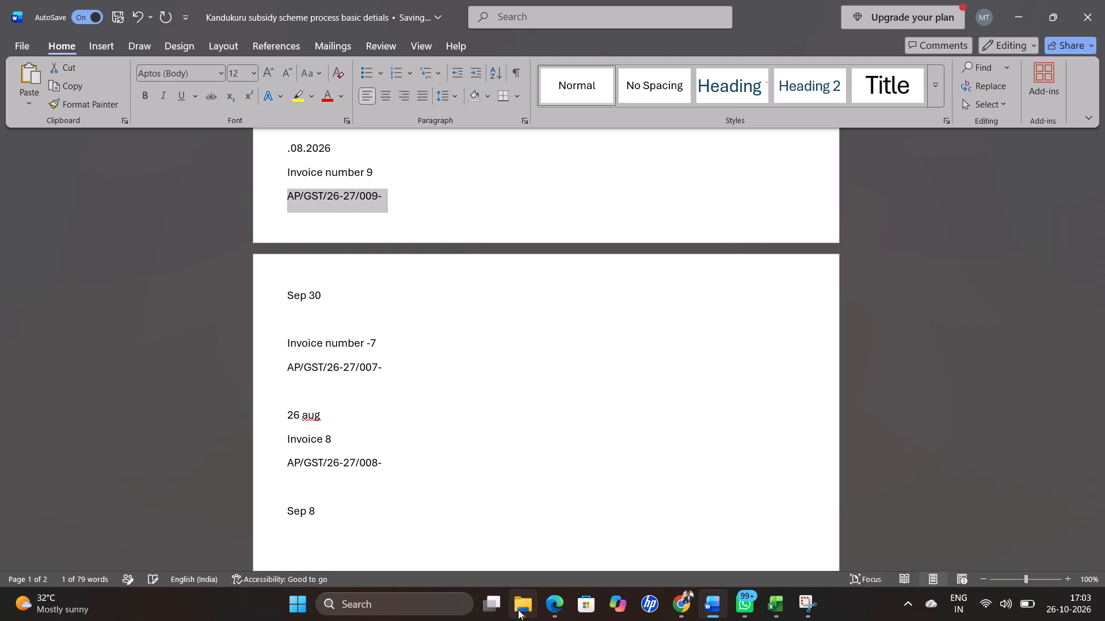
{"action": "left_click", "coordinate": [559, 559]}
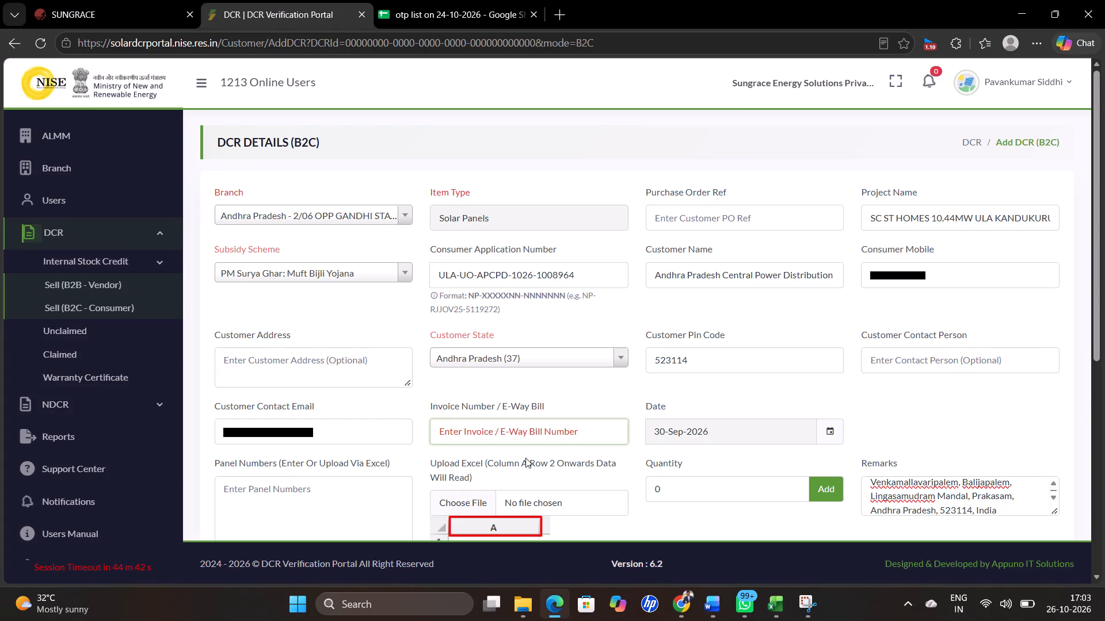
{"action": "left_click", "coordinate": [544, 442]}
{"action": "key", "text": "ctrl+v"}
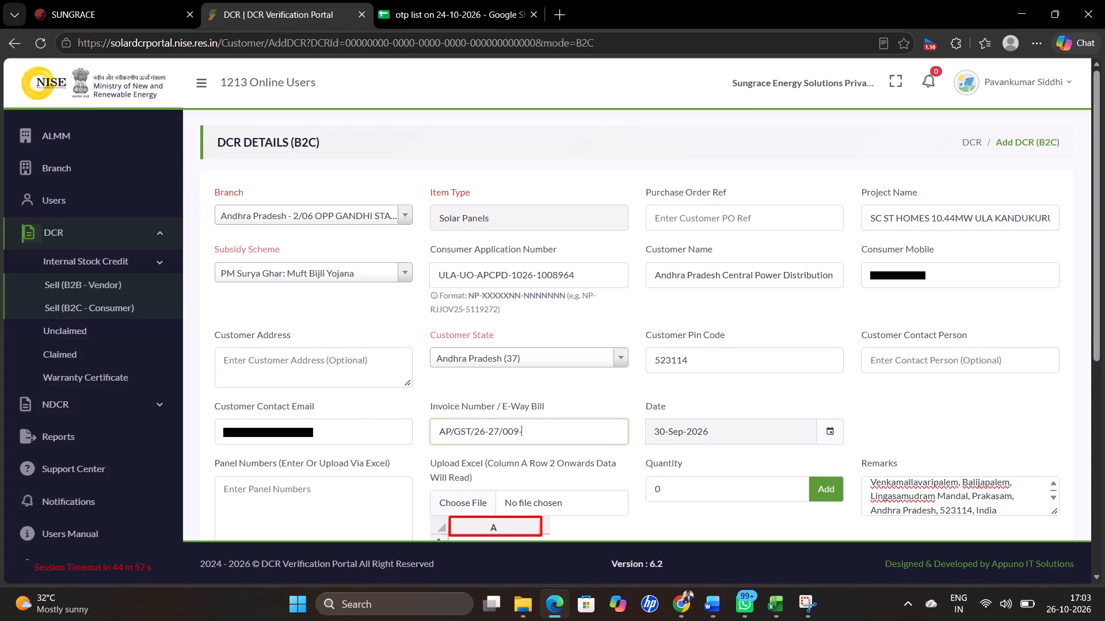
{"action": "type", "text": "209"}
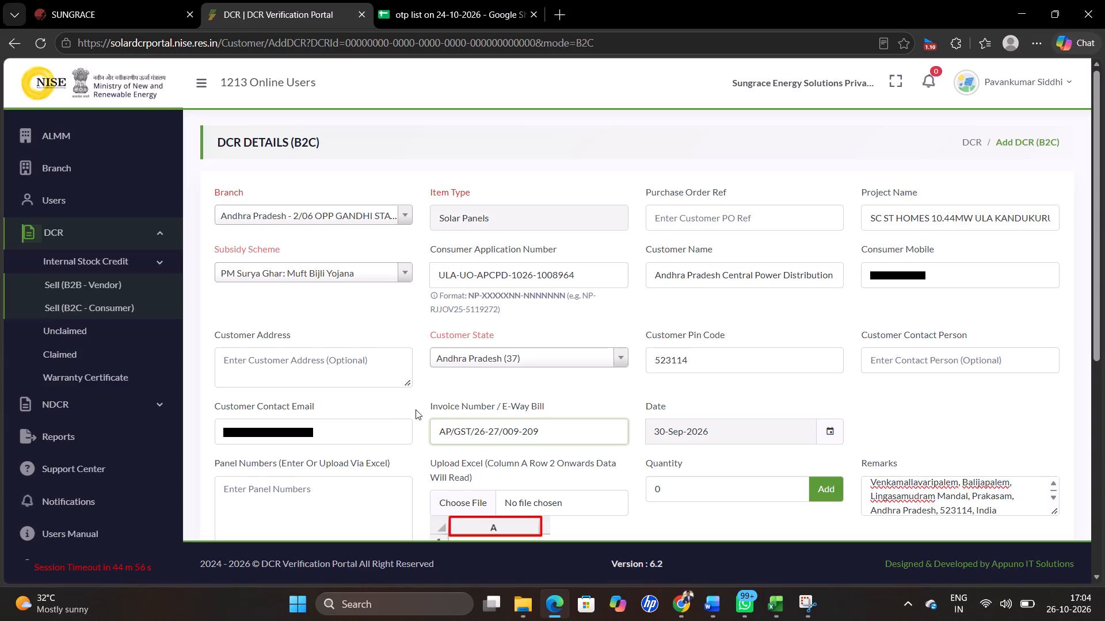
Copy the seventh installation's service number from its quick copy details in SUNGRACE.
{"action": "scroll", "coordinate": [418, 418], "scroll_direction": "down", "scroll_amount": 4}
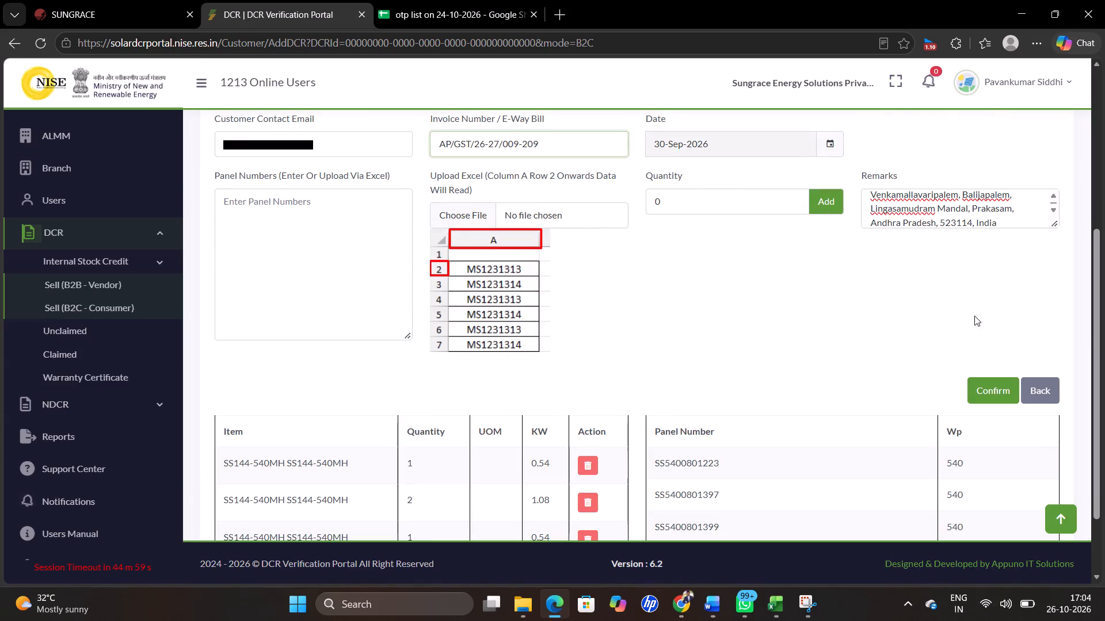
{"action": "left_click", "coordinate": [93, 6]}
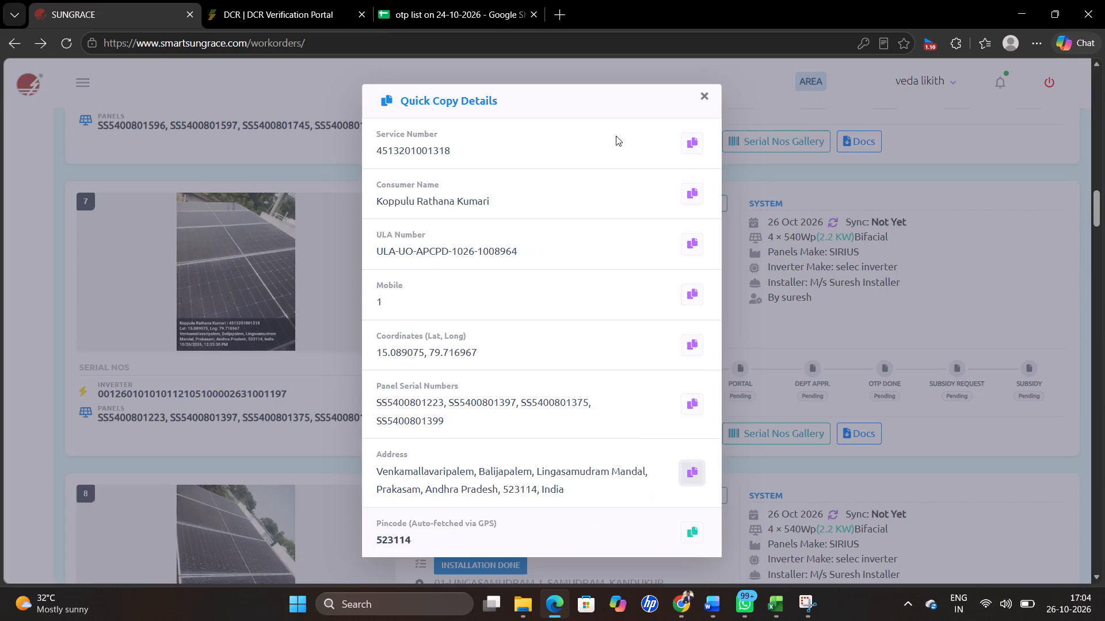
{"action": "left_click", "coordinate": [695, 141]}
{"action": "left_click", "coordinate": [694, 145]}
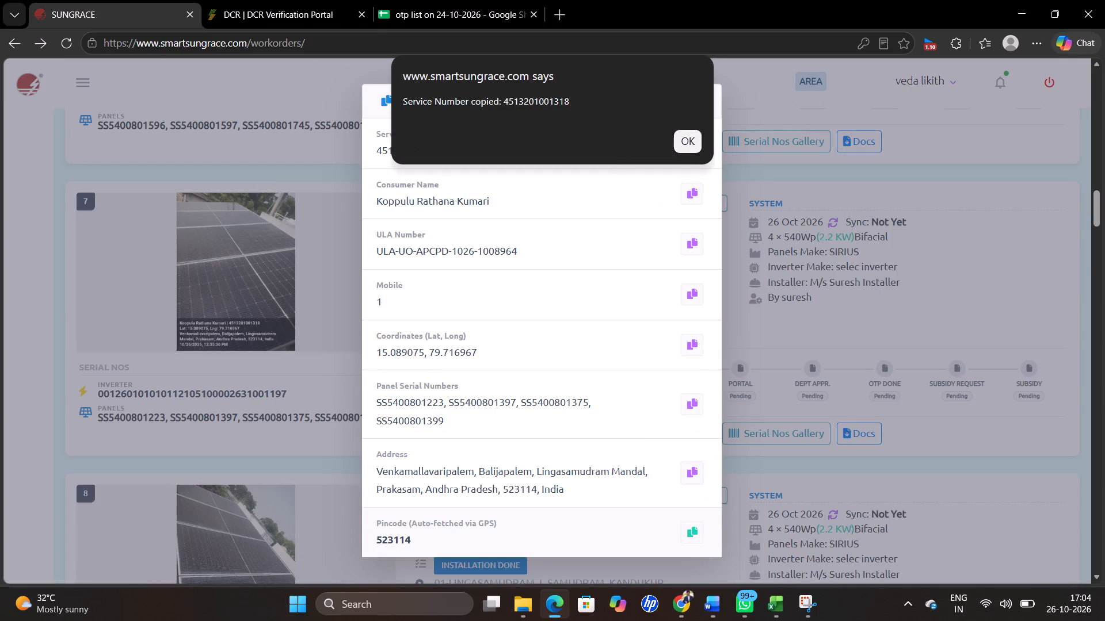
{"action": "left_click", "coordinate": [687, 144]}
Confirm and submit the completed B2C DCR form for invoice AP/GST/26-27/009-209.
{"action": "left_click", "coordinate": [298, 23]}
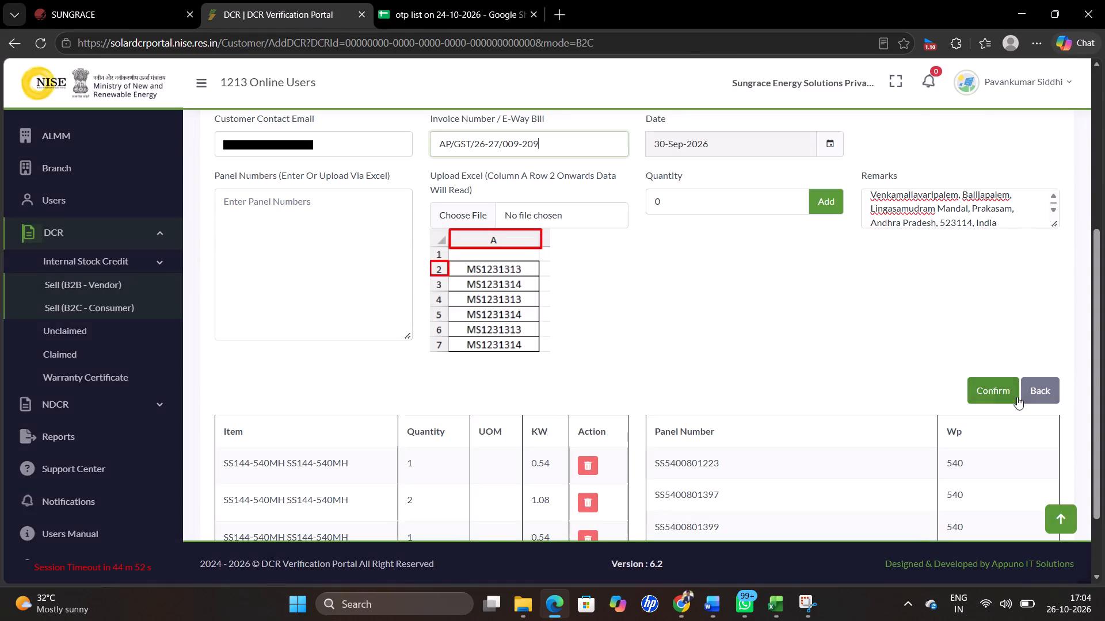
{"action": "left_click", "coordinate": [992, 394]}
{"action": "left_click", "coordinate": [684, 406]}
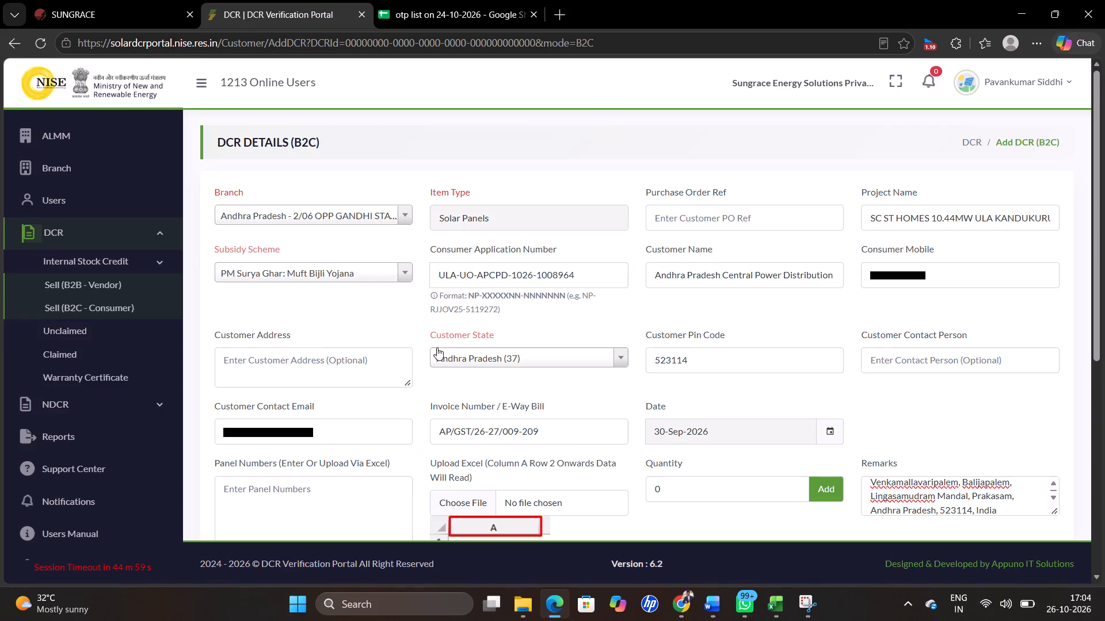
{"action": "scroll", "coordinate": [693, 239], "scroll_direction": "down", "scroll_amount": 5}
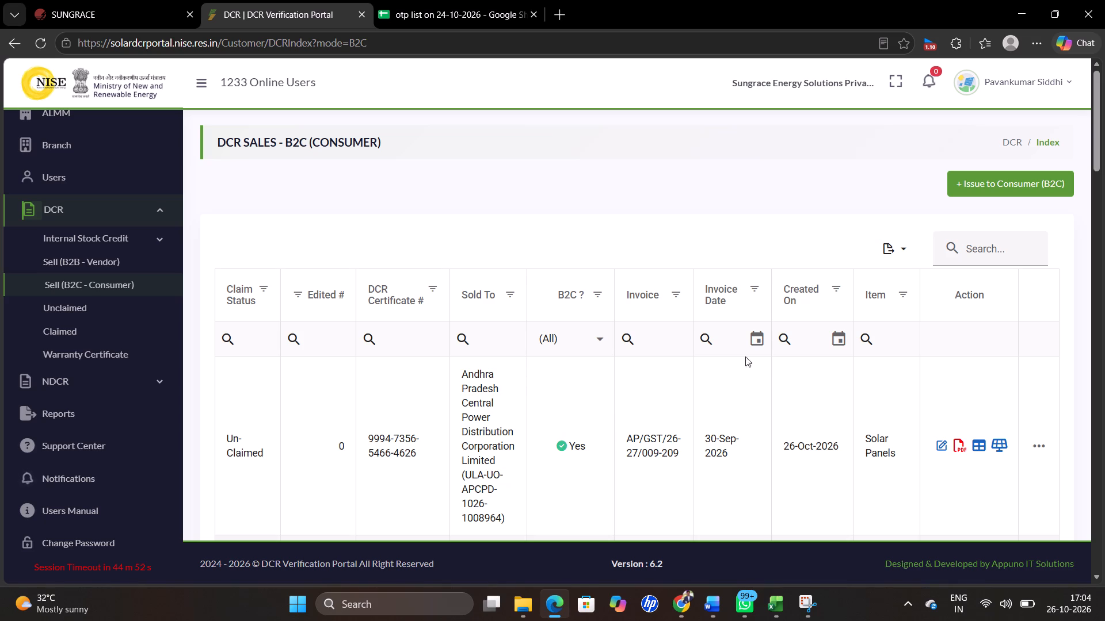
Create a folder named 209 inside the DCR009 folder in File Explorer and open it.
{"action": "left_click", "coordinate": [121, 10]}
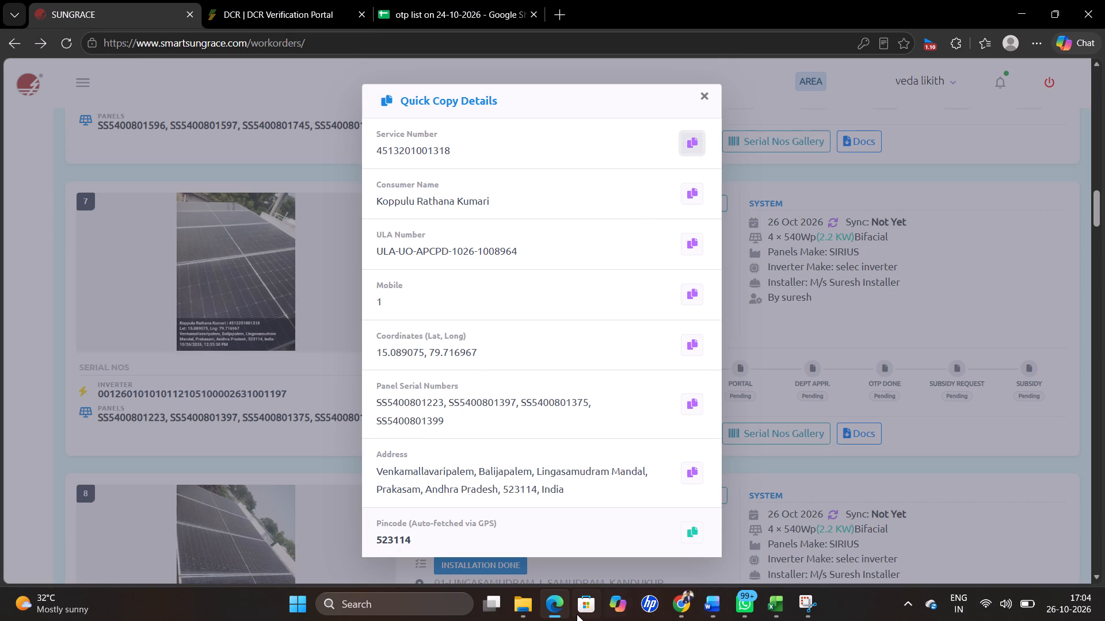
{"action": "left_click", "coordinate": [517, 560]}
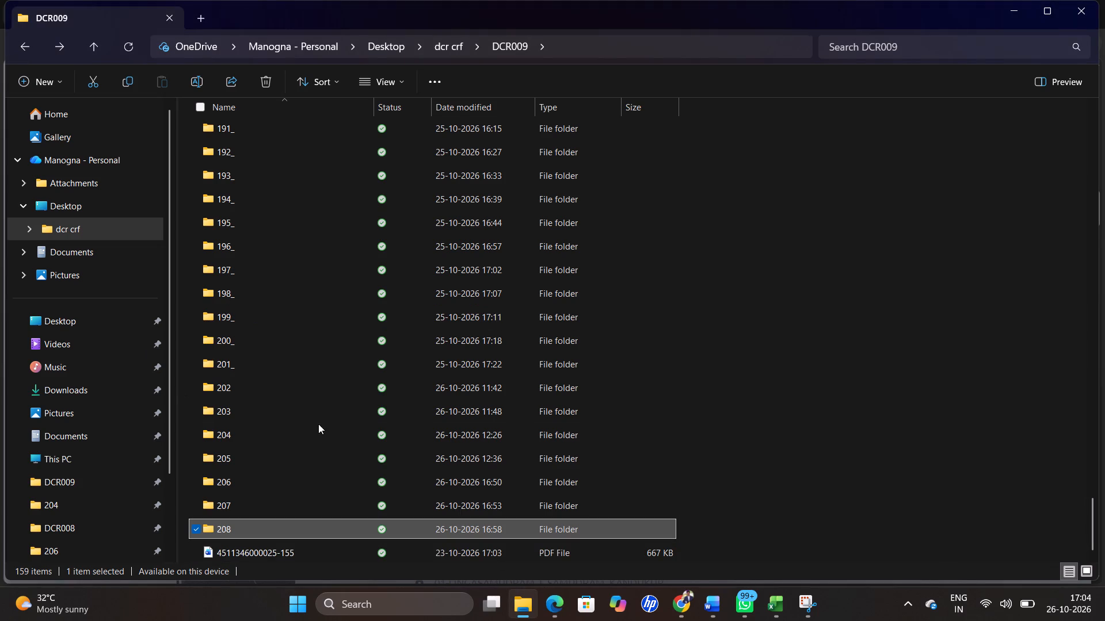
{"action": "left_click", "coordinate": [20, 84]}
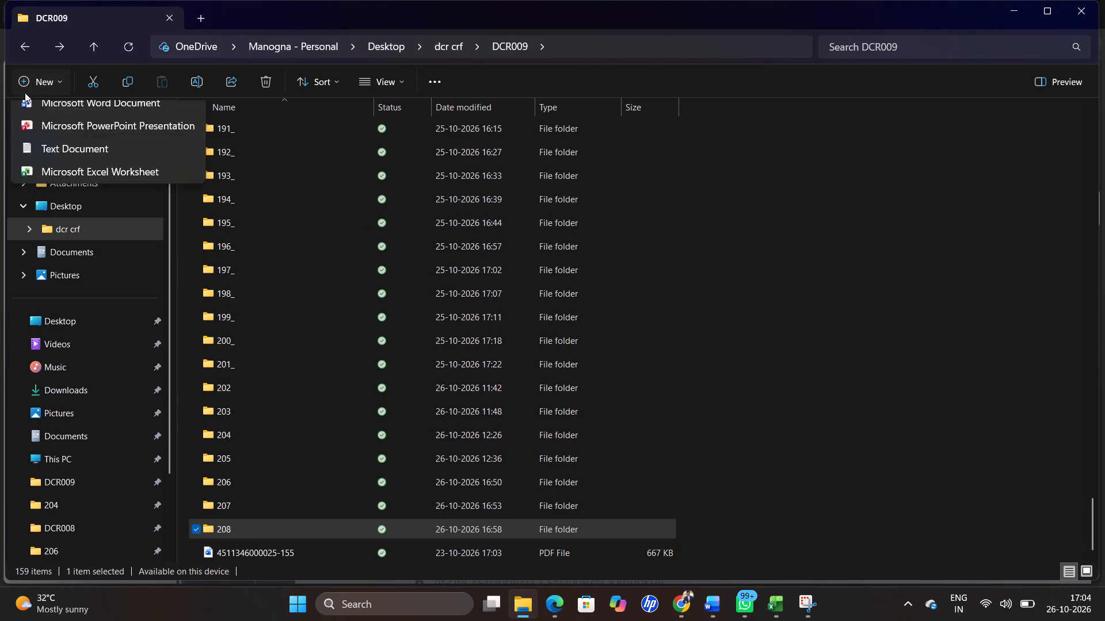
{"action": "left_click", "coordinate": [54, 122]}
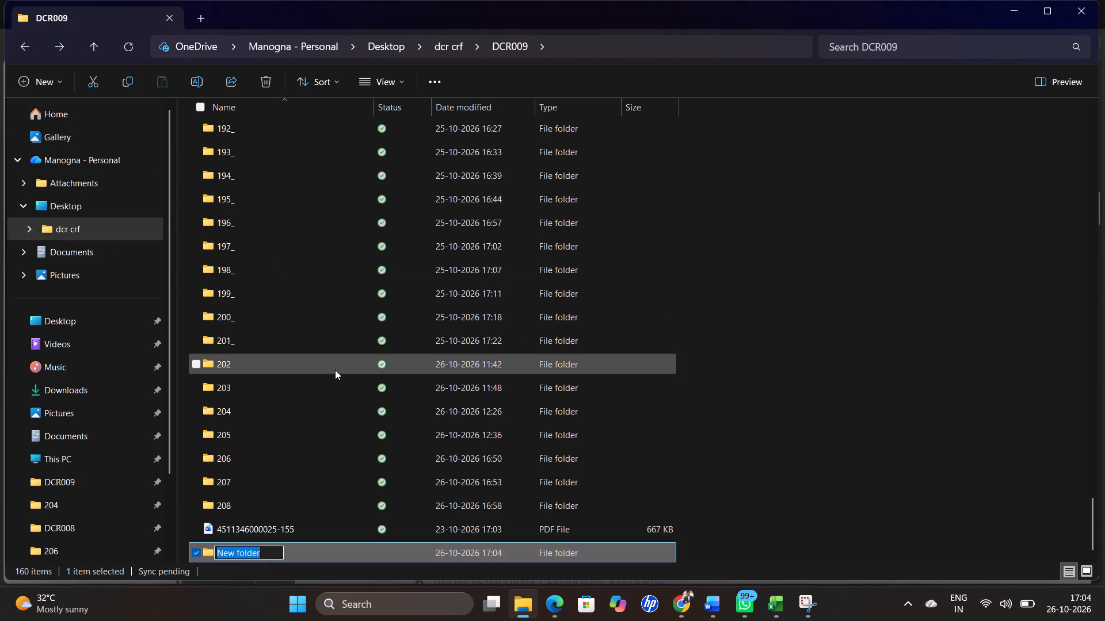
{"action": "key", "text": "BackSpace"}
{"action": "type", "text": "209"}
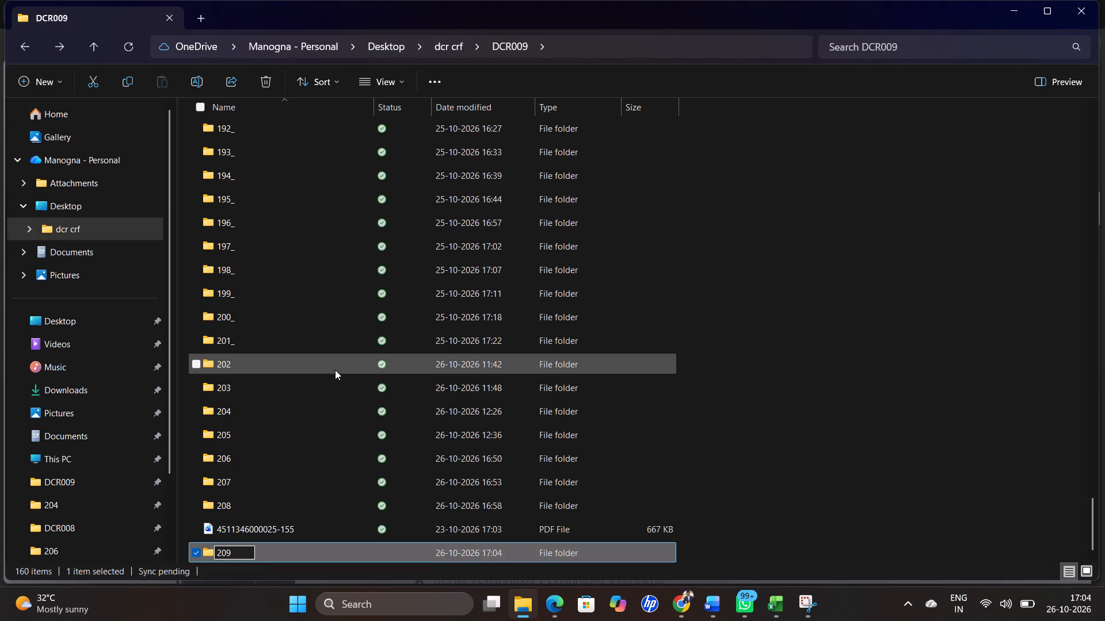
{"action": "key", "text": "Return"}
{"action": "double_click", "coordinate": [278, 540]}
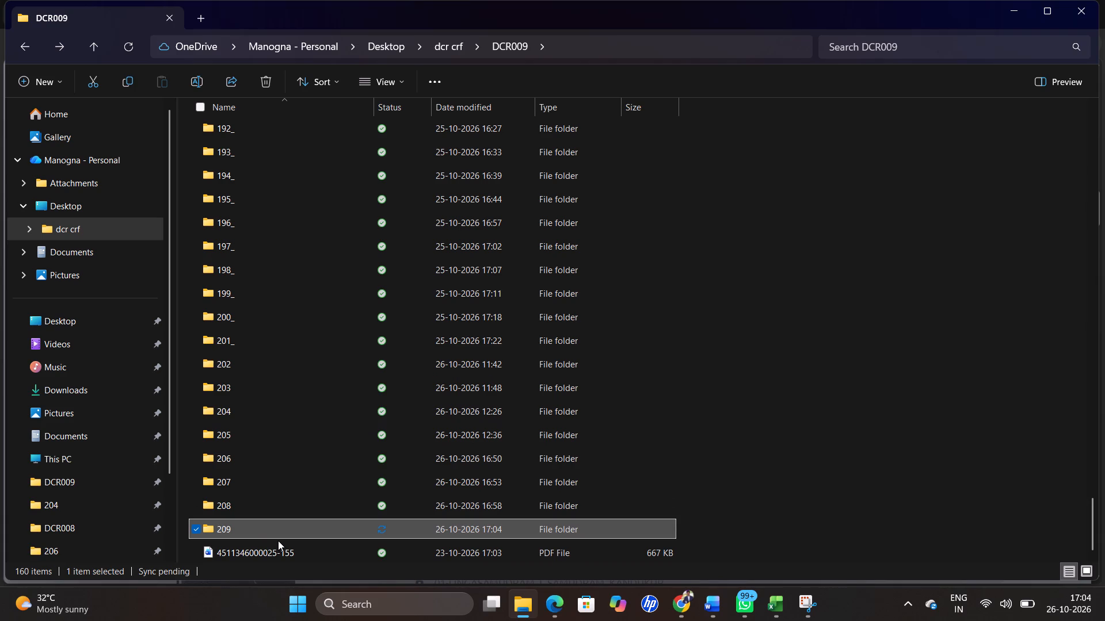
{"action": "double_click", "coordinate": [300, 528]}
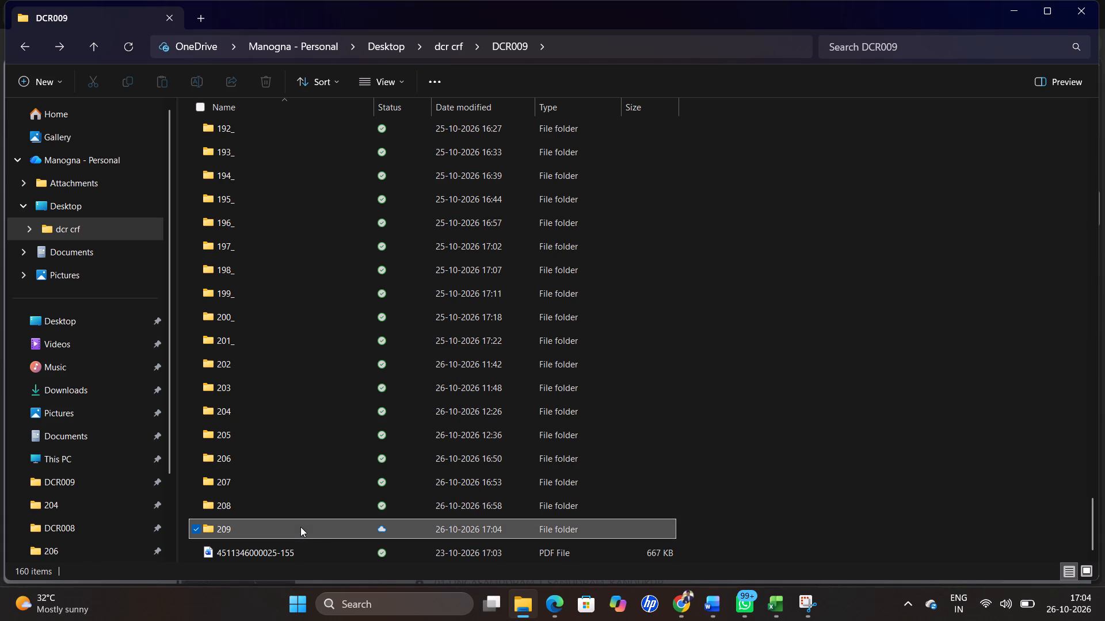
{"action": "double_click", "coordinate": [299, 530]}
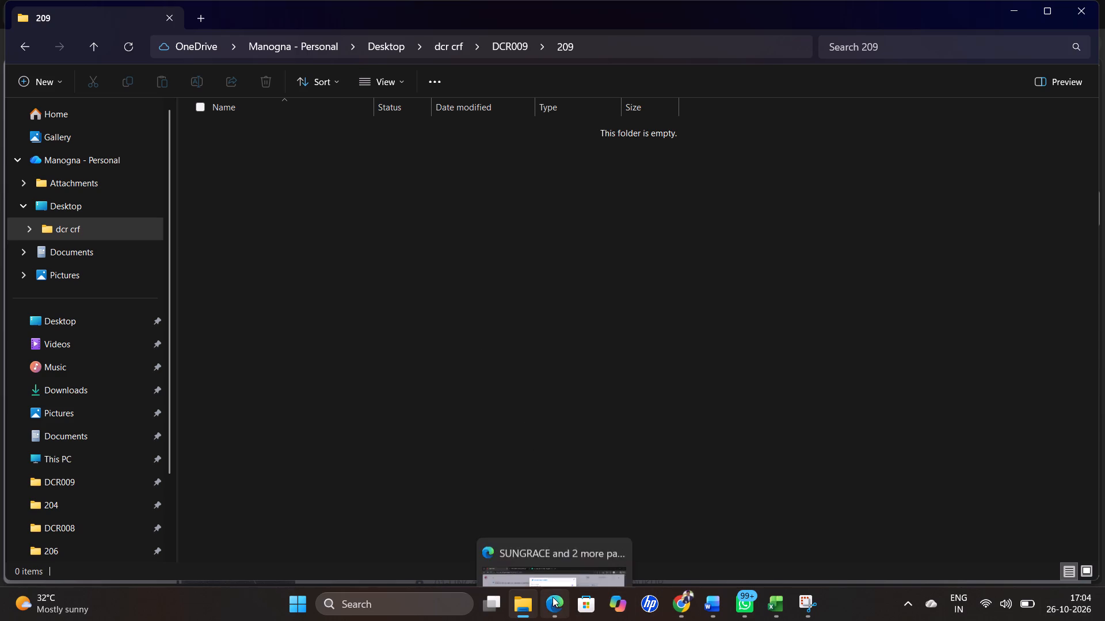
Start saving the PDF certificate for invoice AP/GST/26-27/009-209 in folder 209 of DCR009, clearing the suggested file name.
{"action": "left_click", "coordinate": [553, 572]}
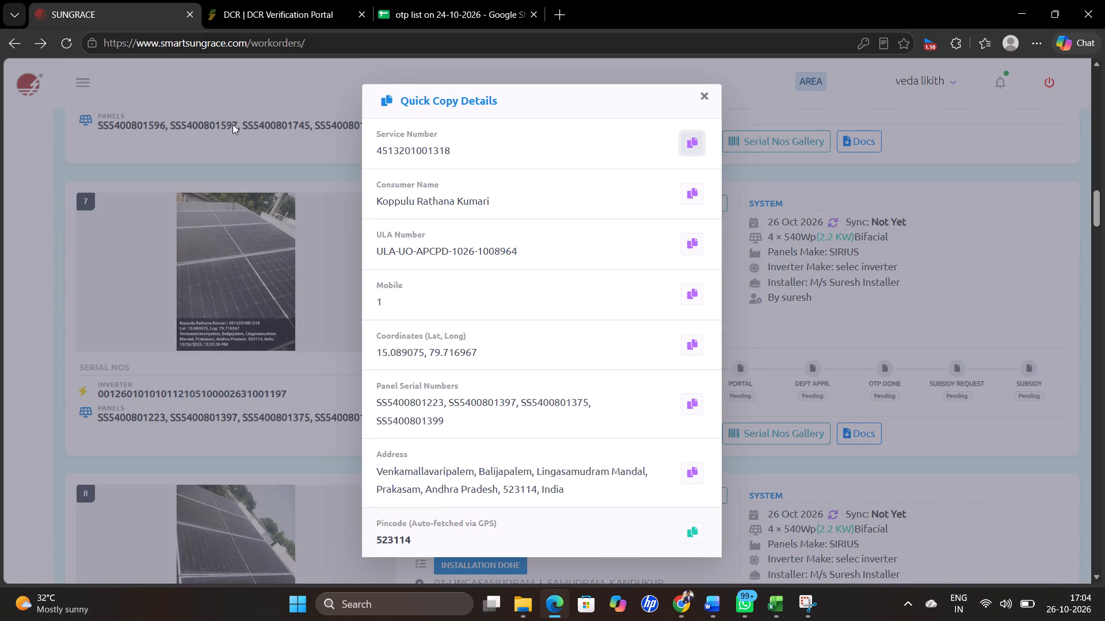
{"action": "left_click", "coordinate": [311, 18]}
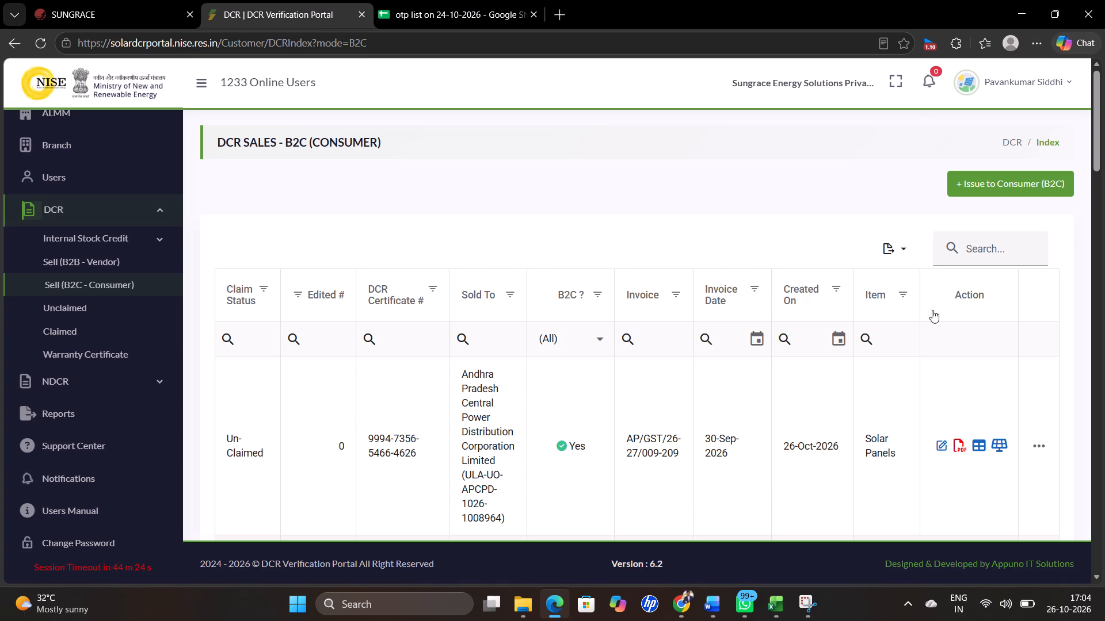
{"action": "left_click", "coordinate": [958, 447]}
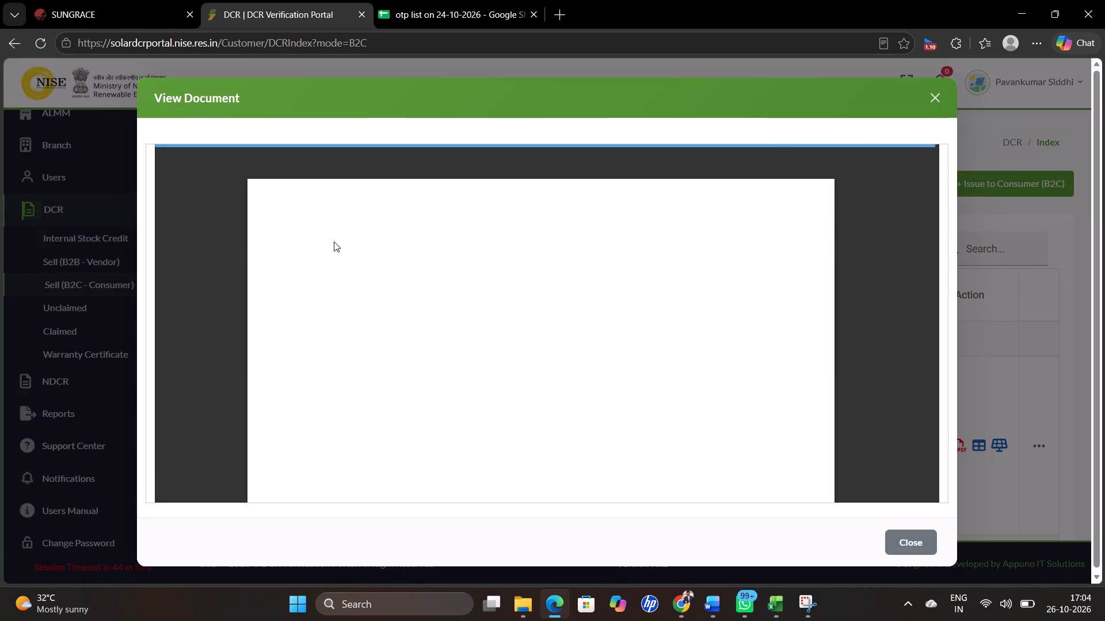
{"action": "double_click", "coordinate": [905, 156]}
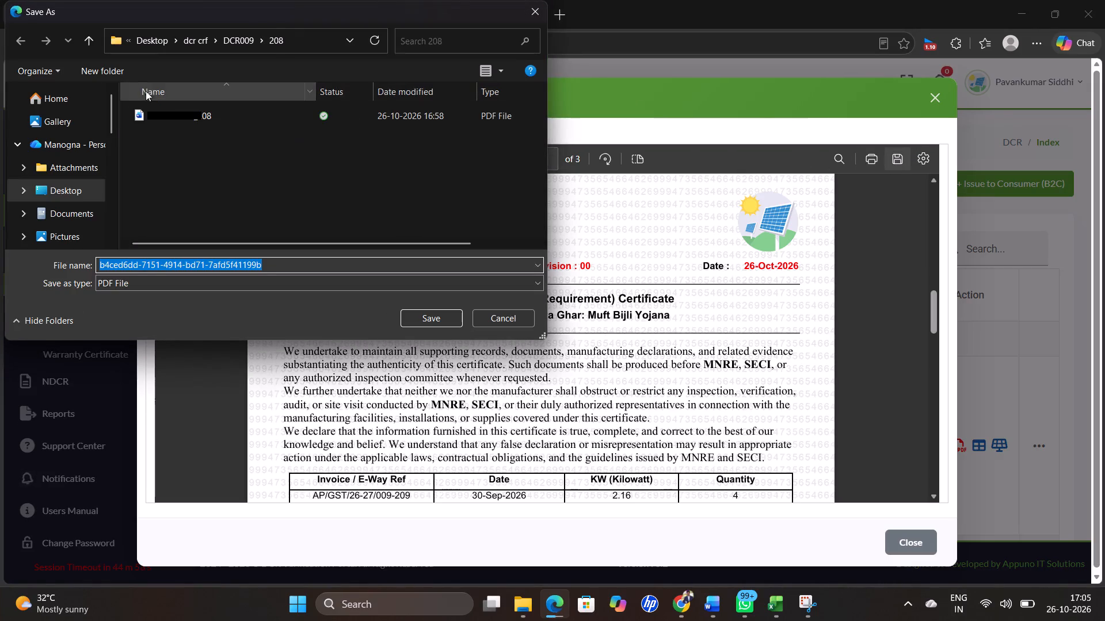
{"action": "left_click", "coordinate": [261, 39]}
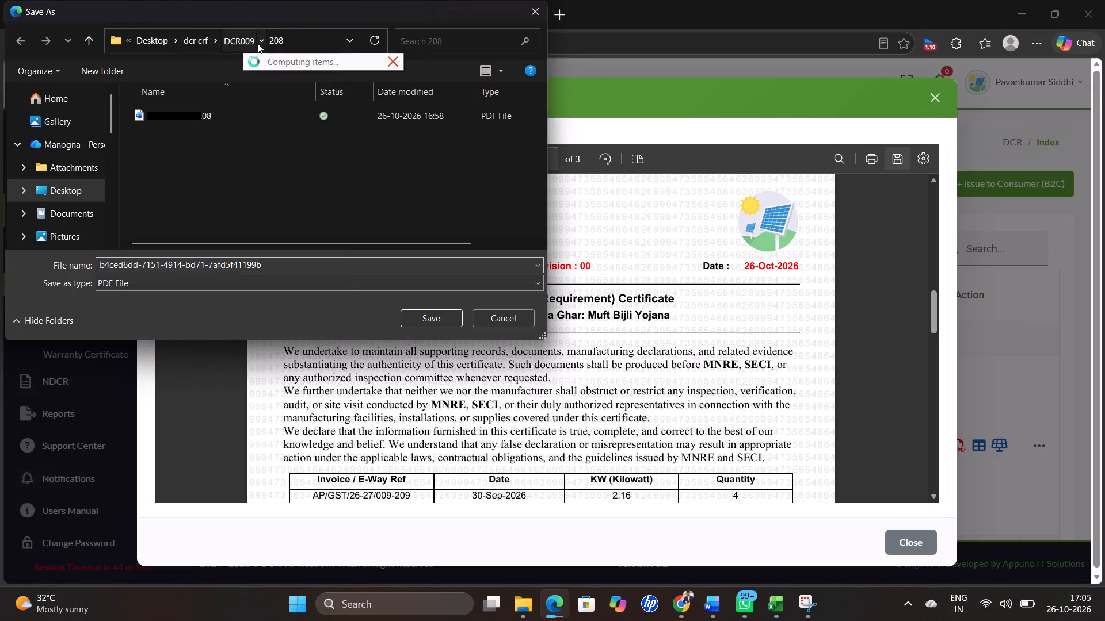
{"action": "scroll", "coordinate": [272, 96], "scroll_direction": "down", "scroll_amount": 6}
{"action": "left_click_drag", "start_coordinate": [345, 107], "coordinate": [364, 304]}
{"action": "double_click", "coordinate": [316, 315]}
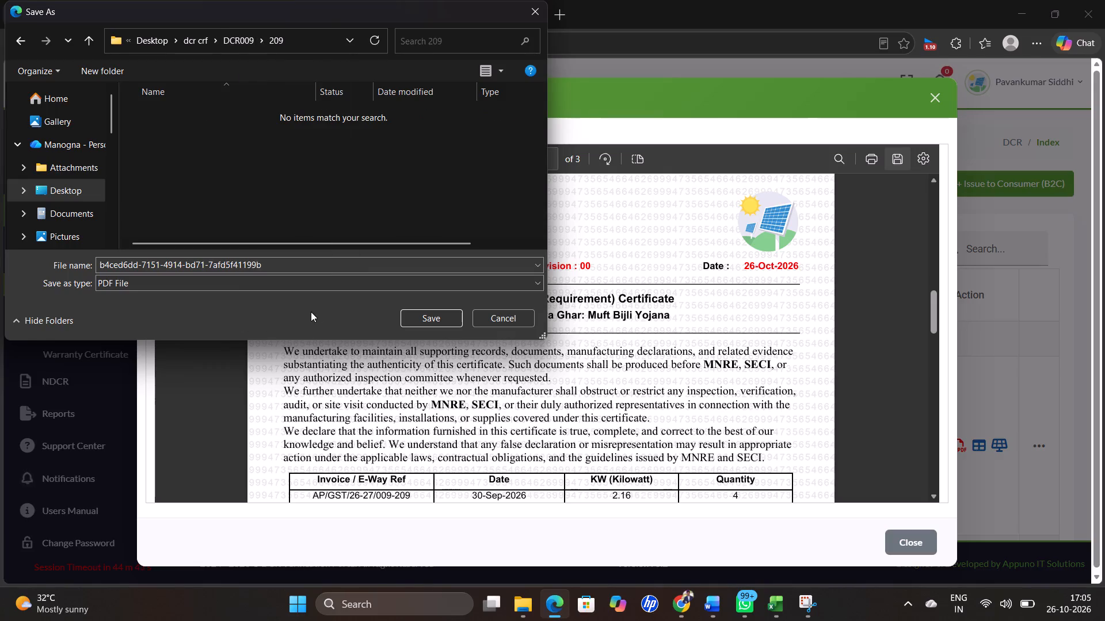
{"action": "left_click", "coordinate": [291, 264]}
{"action": "key", "text": "BackSpace"}
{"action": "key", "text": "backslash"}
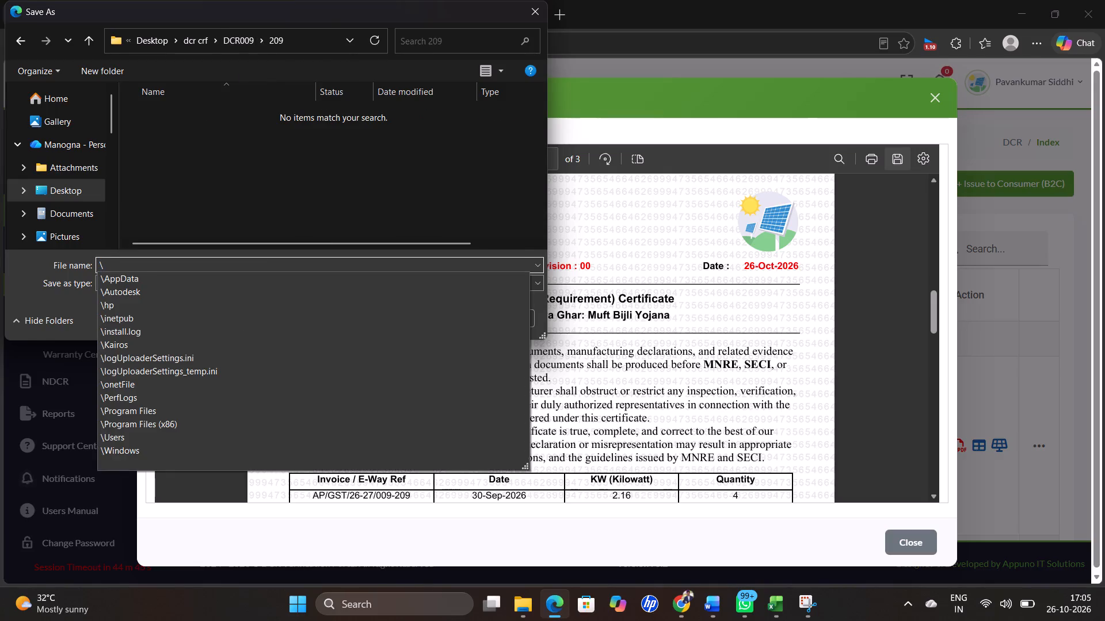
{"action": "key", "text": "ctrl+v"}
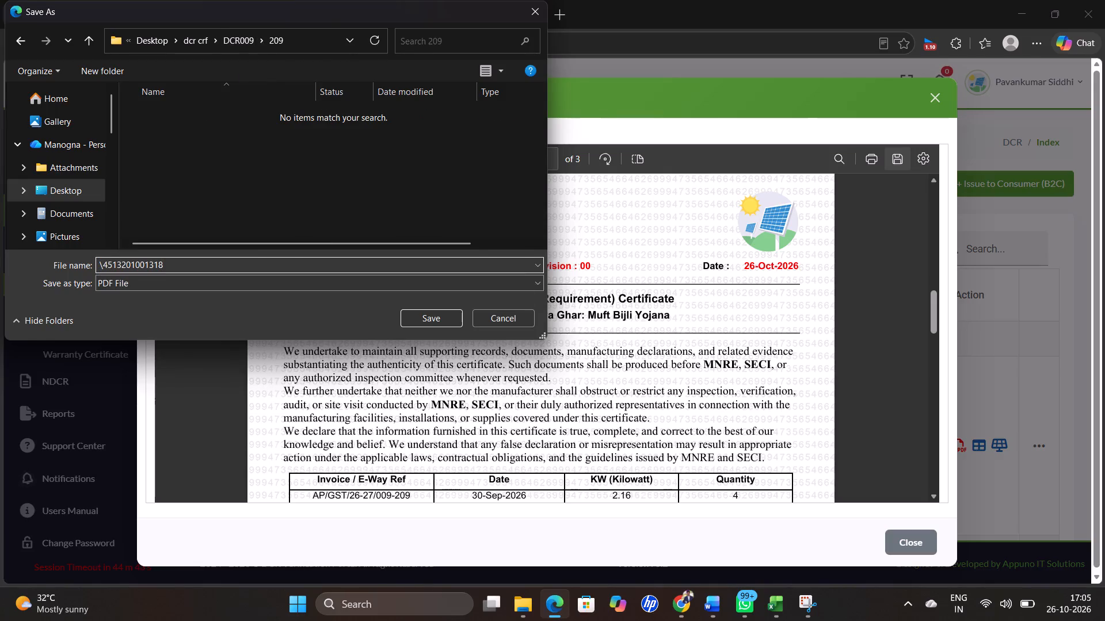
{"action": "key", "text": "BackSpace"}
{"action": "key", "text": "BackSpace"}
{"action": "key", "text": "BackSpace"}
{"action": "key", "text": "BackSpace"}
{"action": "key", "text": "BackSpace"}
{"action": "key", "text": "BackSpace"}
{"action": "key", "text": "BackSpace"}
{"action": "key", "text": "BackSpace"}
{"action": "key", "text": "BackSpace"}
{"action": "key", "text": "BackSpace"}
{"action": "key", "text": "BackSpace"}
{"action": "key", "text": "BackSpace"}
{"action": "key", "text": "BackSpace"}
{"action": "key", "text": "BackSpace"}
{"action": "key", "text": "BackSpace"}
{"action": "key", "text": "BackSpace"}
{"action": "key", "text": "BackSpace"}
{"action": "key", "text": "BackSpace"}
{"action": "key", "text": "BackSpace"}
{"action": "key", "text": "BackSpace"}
Save the certificate PDF under the copied service number followed by _209.
{"action": "key", "text": "ctrl+v"}
{"action": "key", "text": "shift+underscore"}
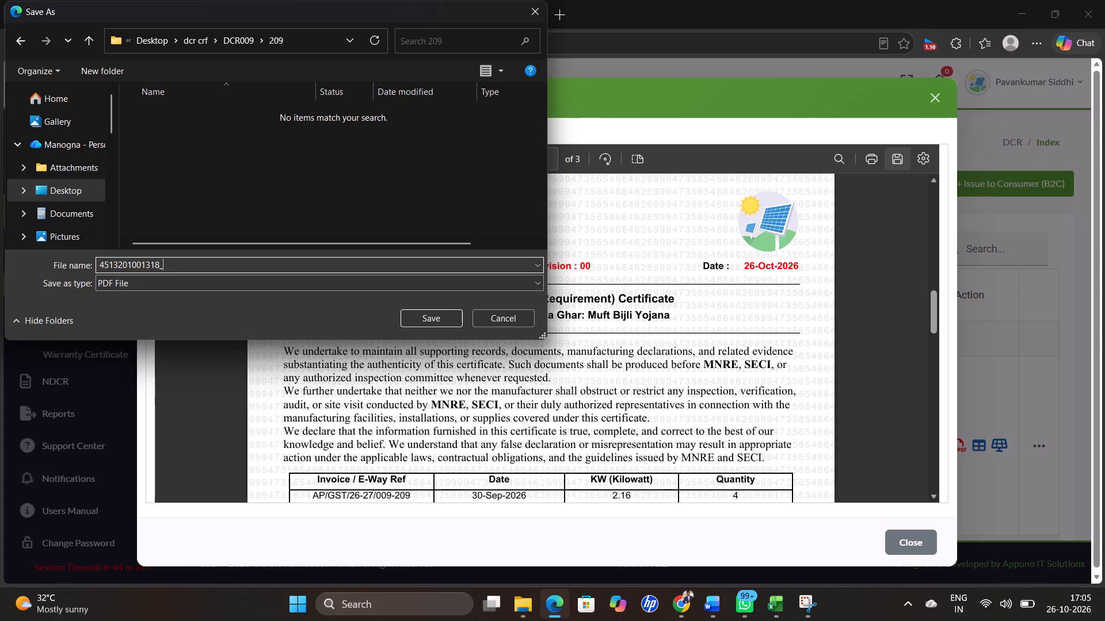
{"action": "type", "text": "209"}
{"action": "key", "text": "Return"}
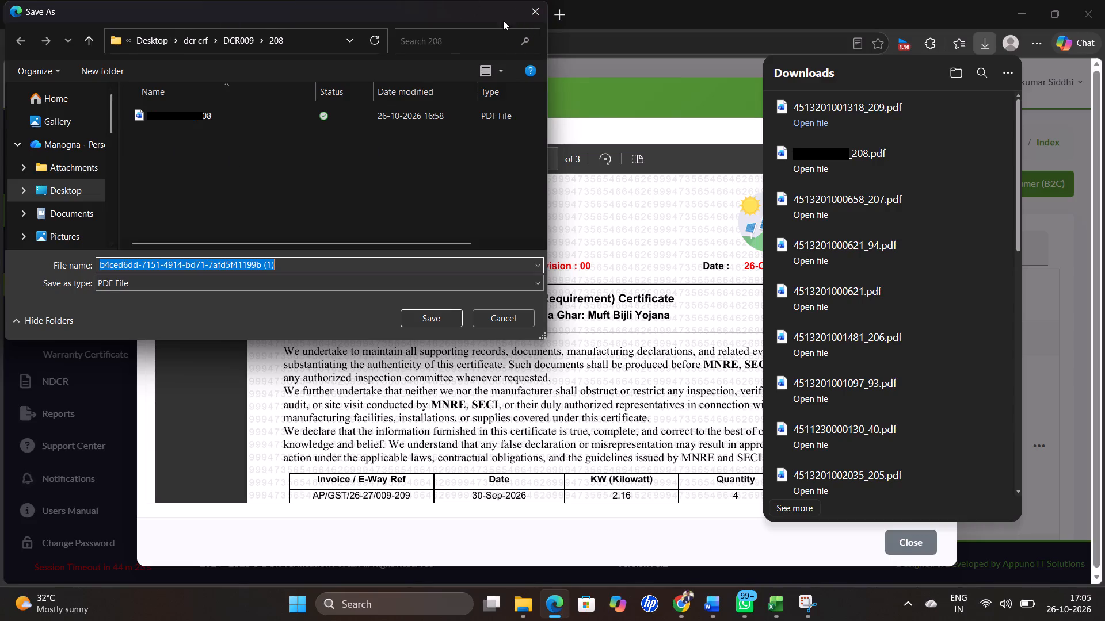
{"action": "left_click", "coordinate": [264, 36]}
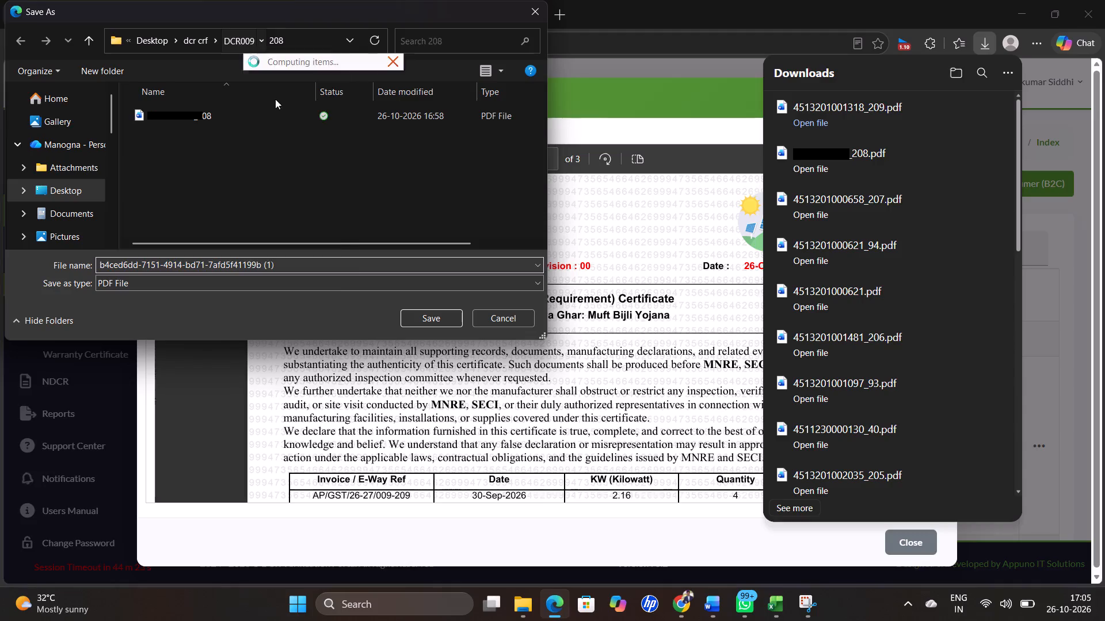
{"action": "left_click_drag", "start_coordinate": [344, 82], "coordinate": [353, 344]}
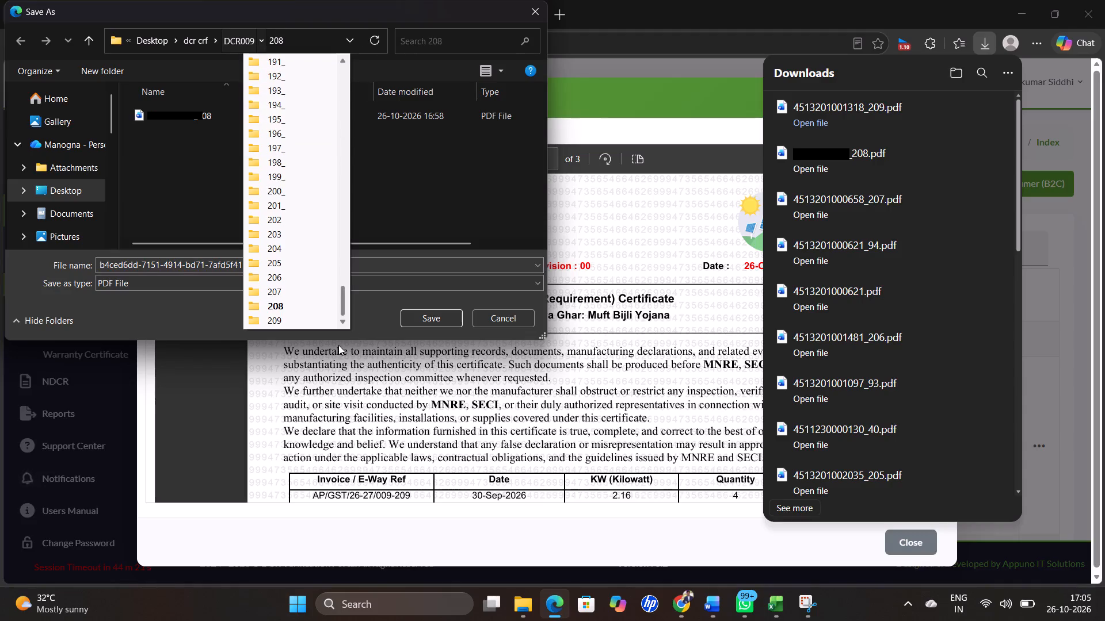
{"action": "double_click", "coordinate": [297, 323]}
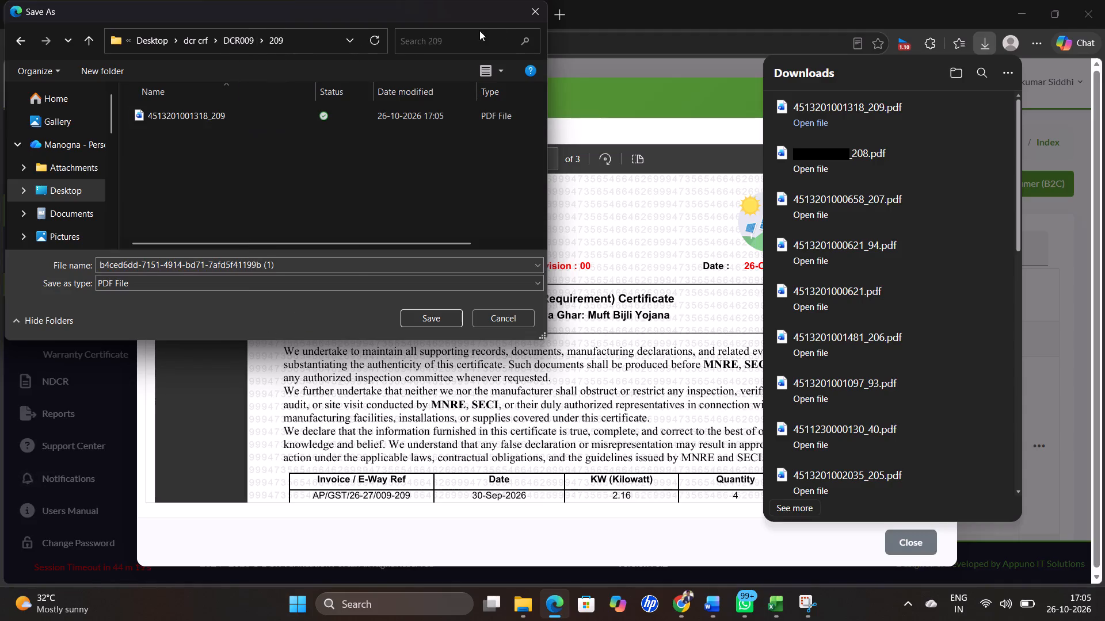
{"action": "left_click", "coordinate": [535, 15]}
Attach the certificate PDF from folder 209 as the DCR upload in the seventh SUNGRACE installation's Project Stage form and submit it.
{"action": "left_click", "coordinate": [154, 8]}
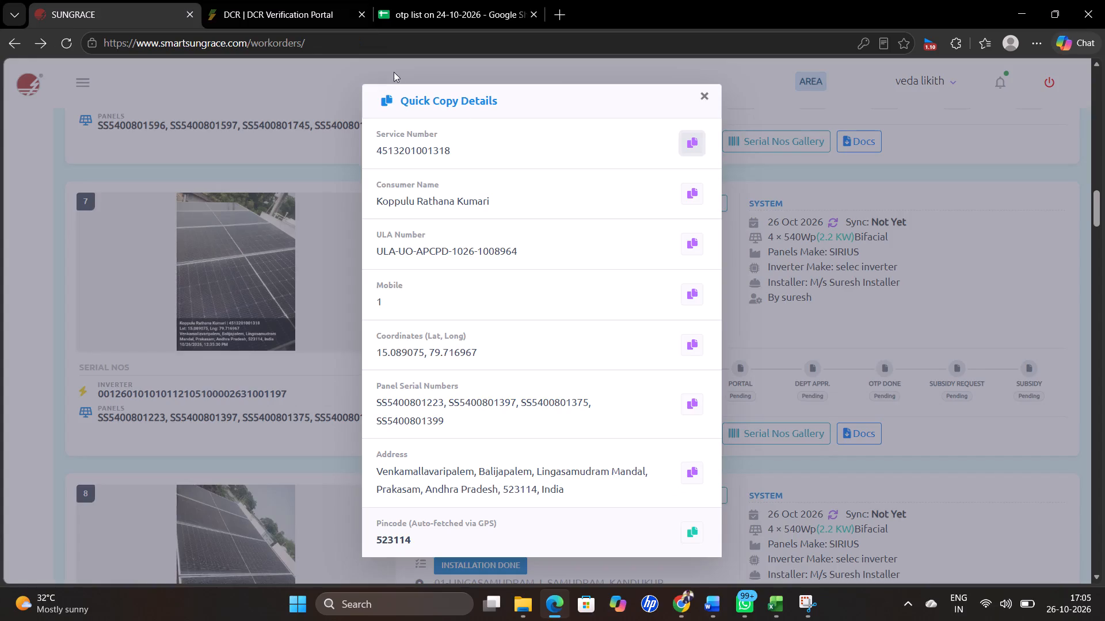
{"action": "left_click", "coordinate": [714, 93]}
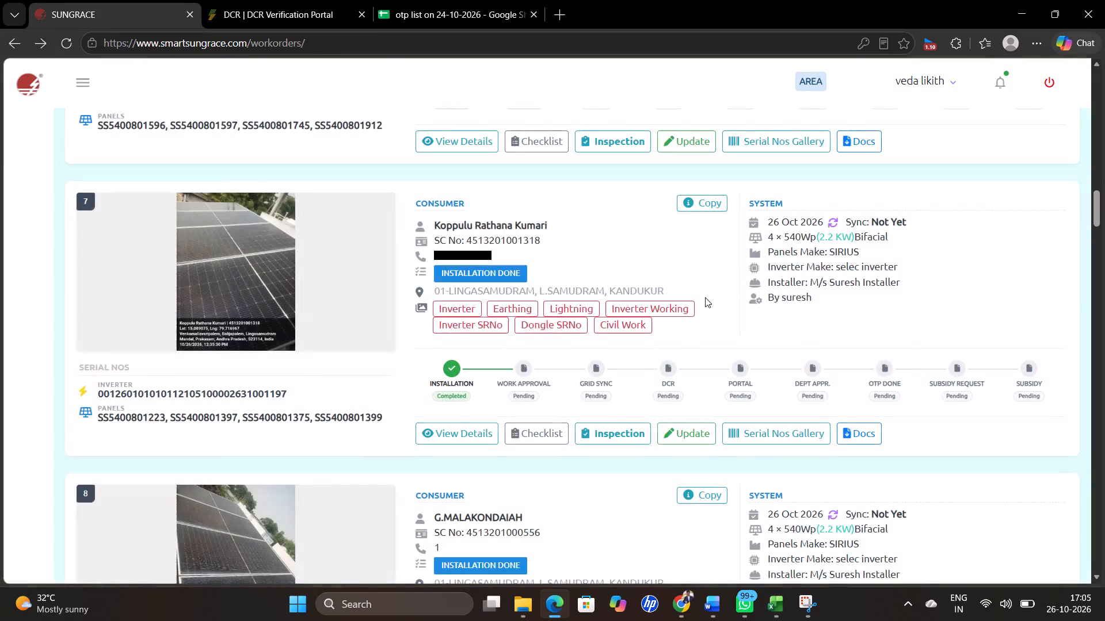
{"action": "left_click", "coordinate": [669, 424]}
{"action": "left_click", "coordinate": [462, 353]}
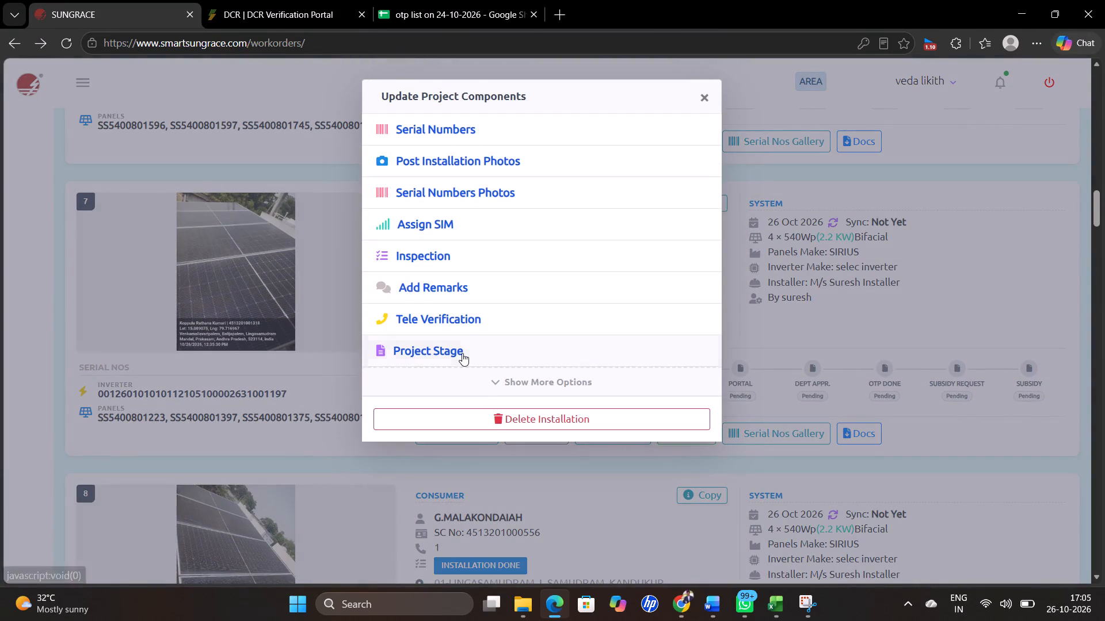
{"action": "scroll", "coordinate": [435, 332], "scroll_direction": "down", "scroll_amount": 6}
{"action": "left_click", "coordinate": [397, 367]}
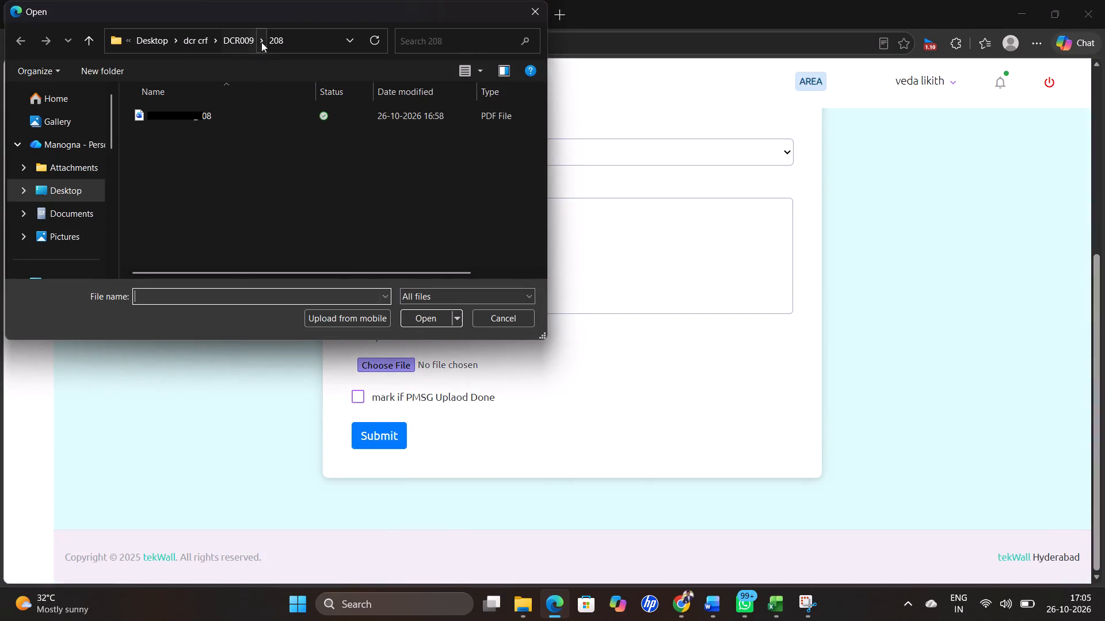
{"action": "left_click", "coordinate": [262, 39]}
{"action": "left_click_drag", "start_coordinate": [342, 76], "coordinate": [349, 233]}
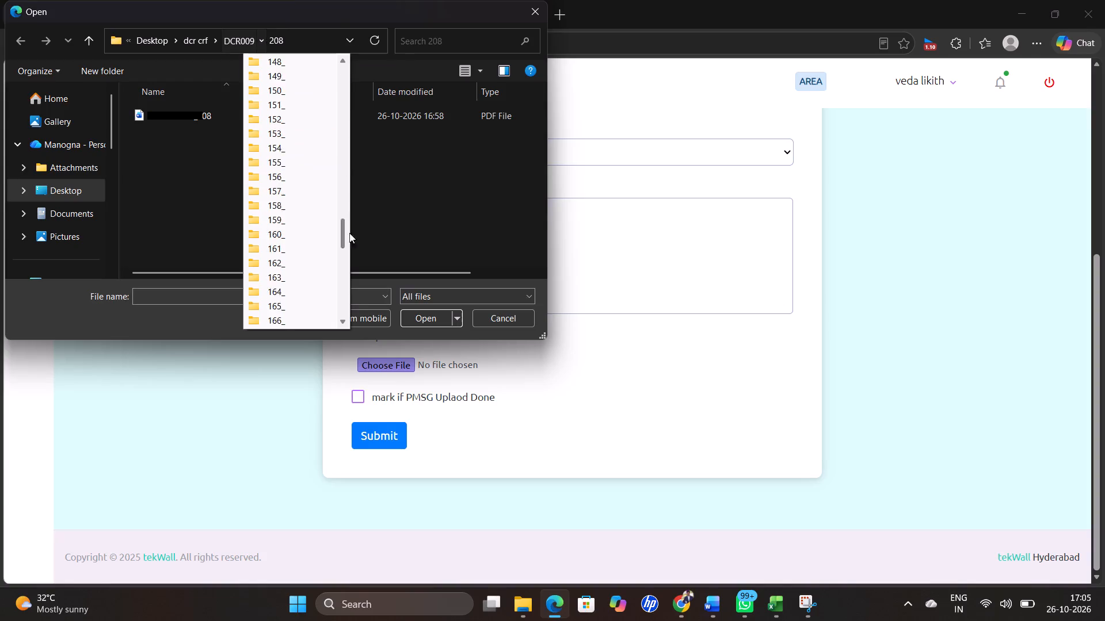
{"action": "left_click_drag", "start_coordinate": [349, 233], "coordinate": [348, 306]}
{"action": "left_click", "coordinate": [286, 316]}
{"action": "double_click", "coordinate": [242, 120]}
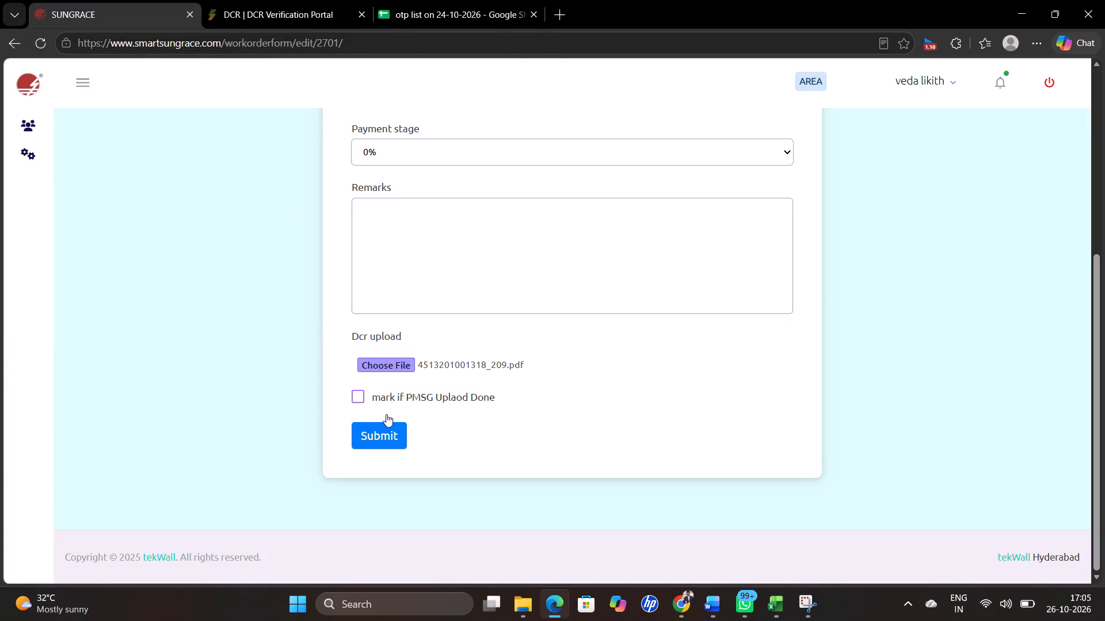
{"action": "left_click", "coordinate": [387, 442]}
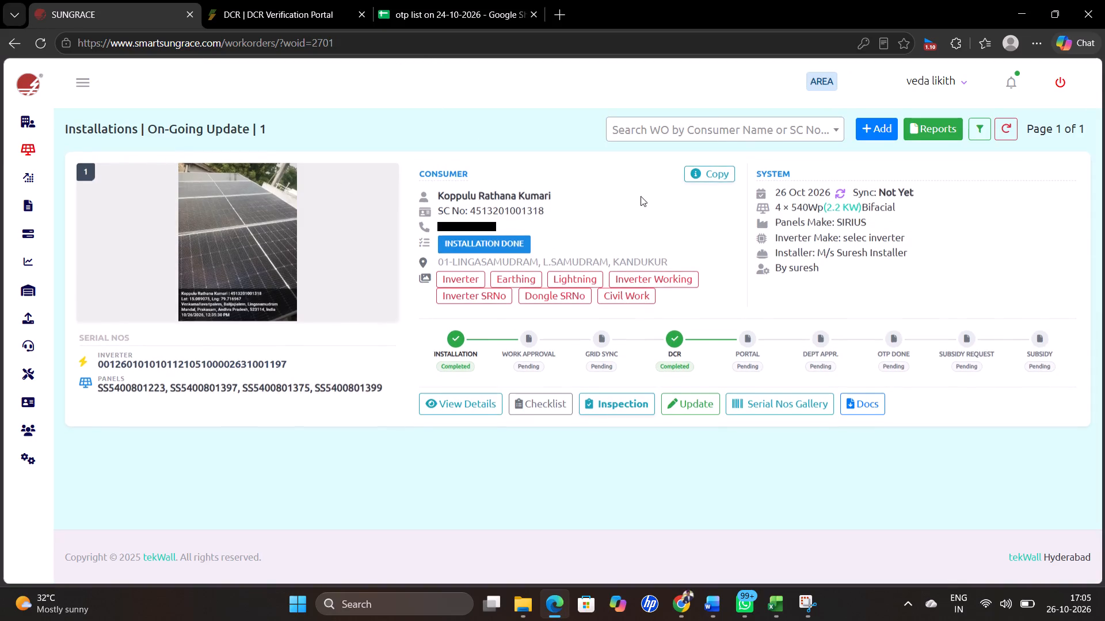
Copy the service number from the updated installation's quick copy details.
{"action": "left_click", "coordinate": [696, 172]}
{"action": "left_click", "coordinate": [698, 138]}
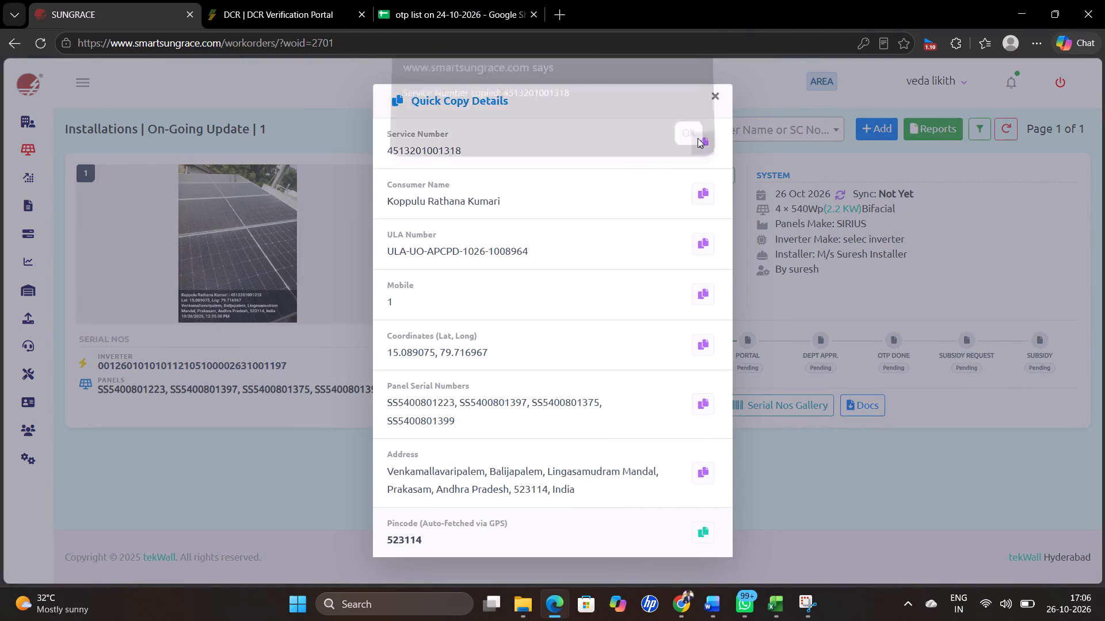
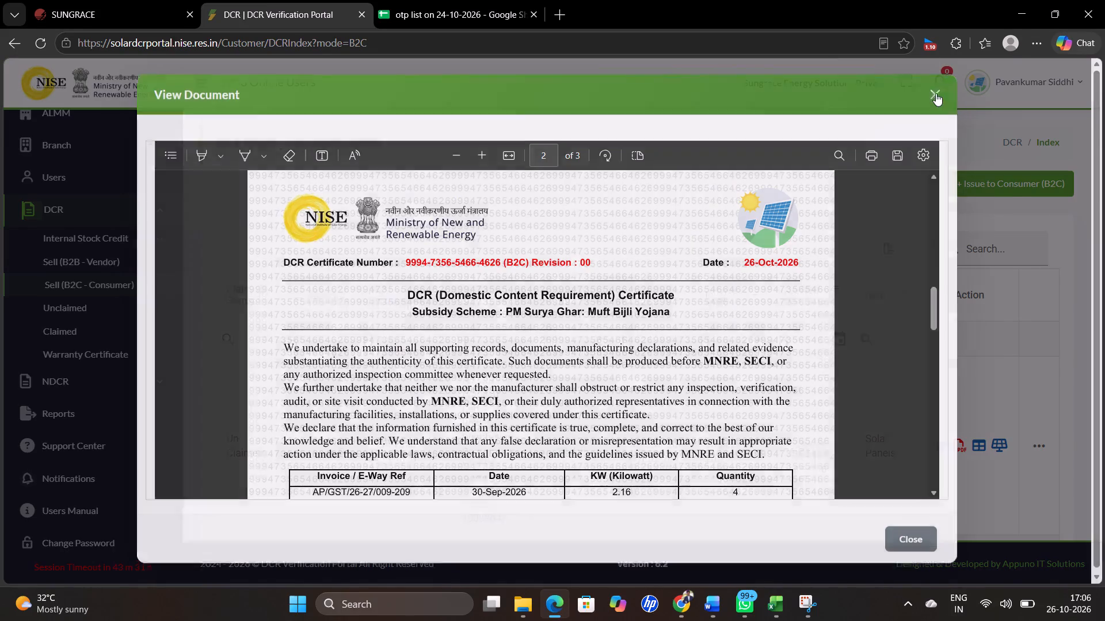
Close the updated installation's quick copy details and return to the full SUNGRACE installations list.
{"action": "left_click", "coordinate": [146, 7]}
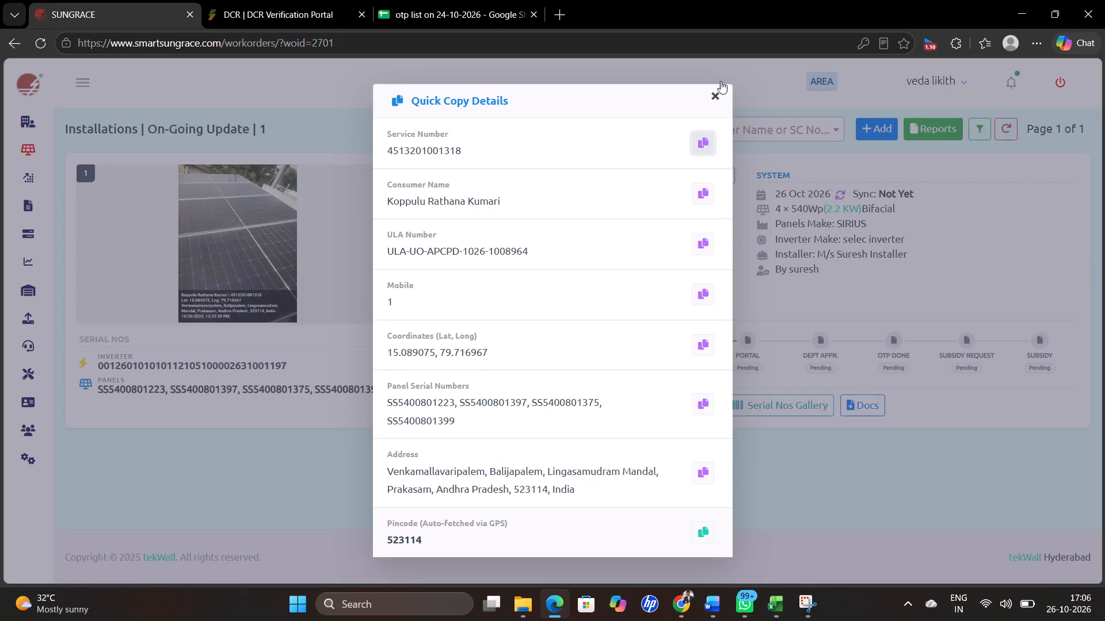
{"action": "left_click", "coordinate": [720, 84]}
{"action": "left_click", "coordinate": [22, 48]}
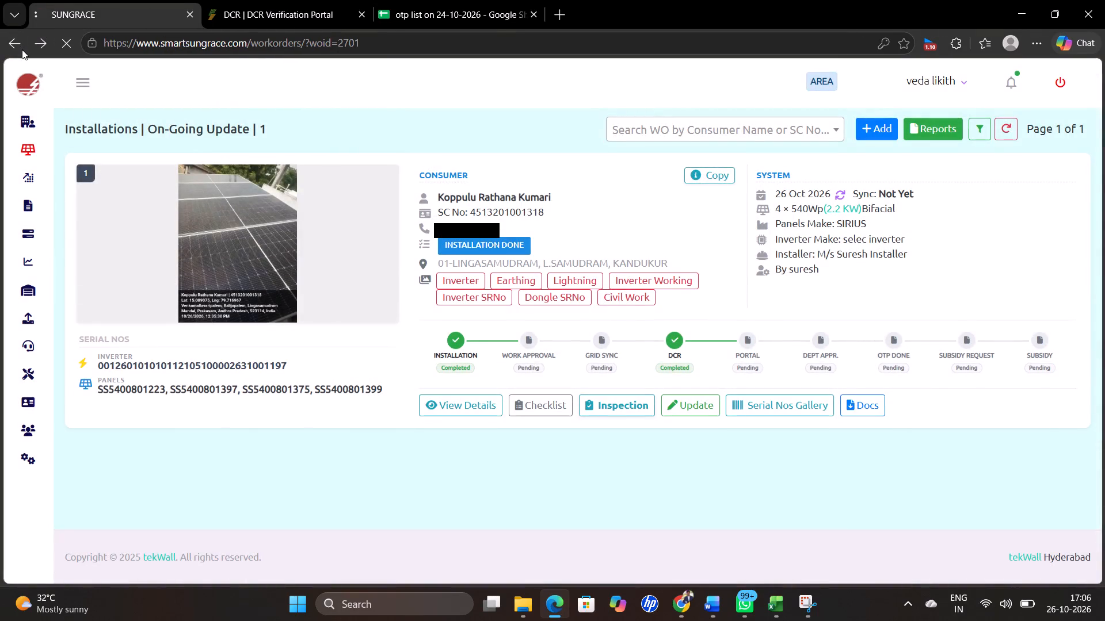
{"action": "left_click", "coordinate": [18, 49]}
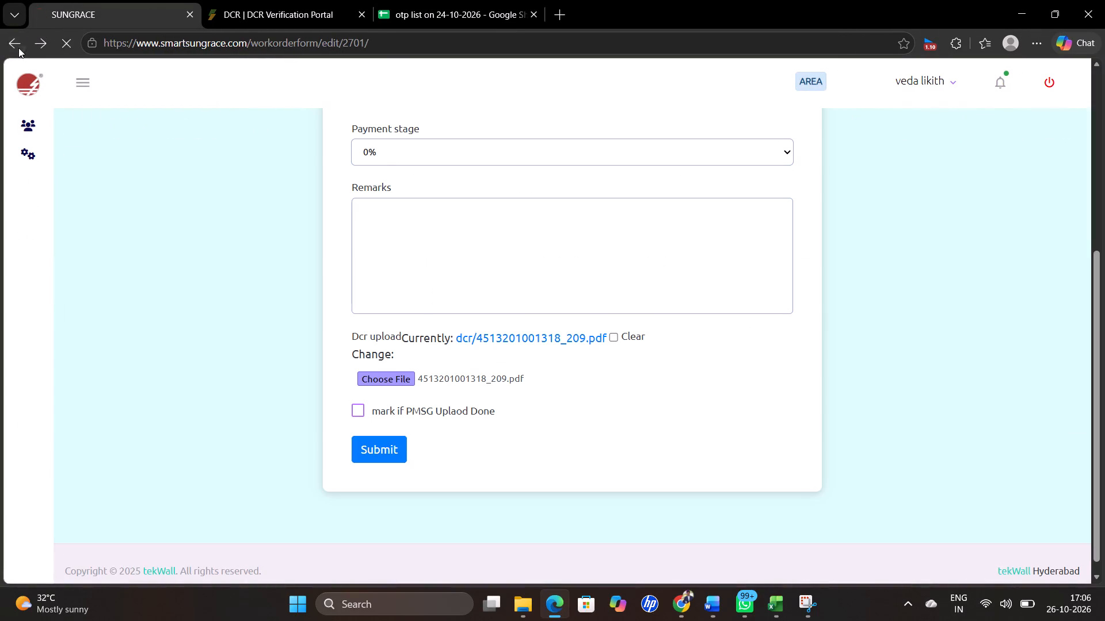
{"action": "left_click", "coordinate": [701, 98]}
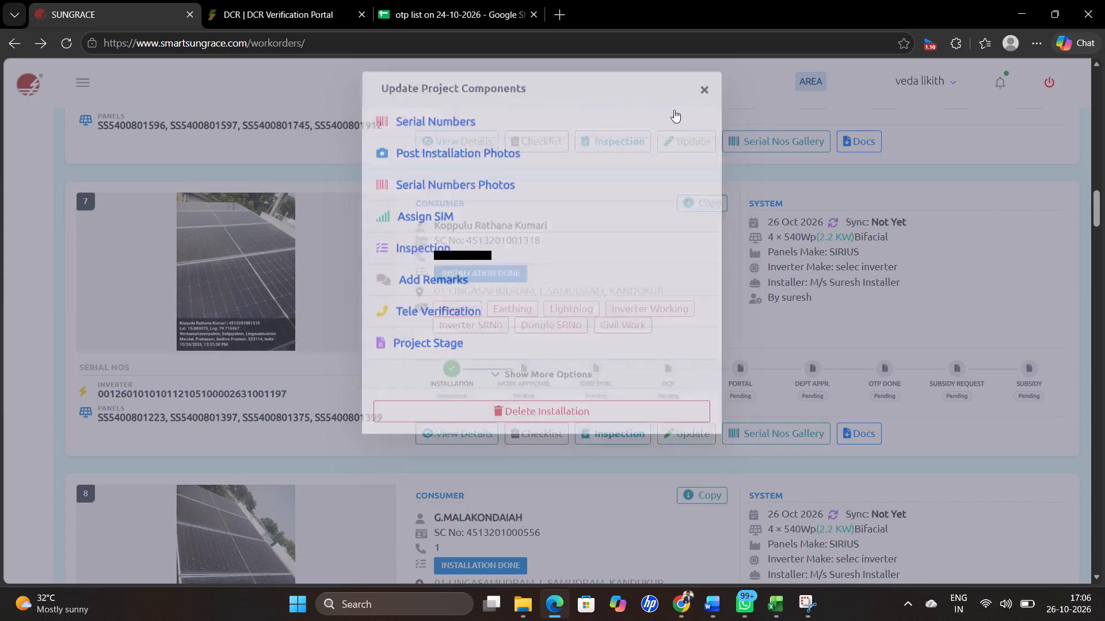
Examine the quick copy details of installations 8 to 12 in the list, one after another.
{"action": "scroll", "coordinate": [426, 224], "scroll_direction": "down", "scroll_amount": 4}
{"action": "left_click", "coordinate": [719, 206]}
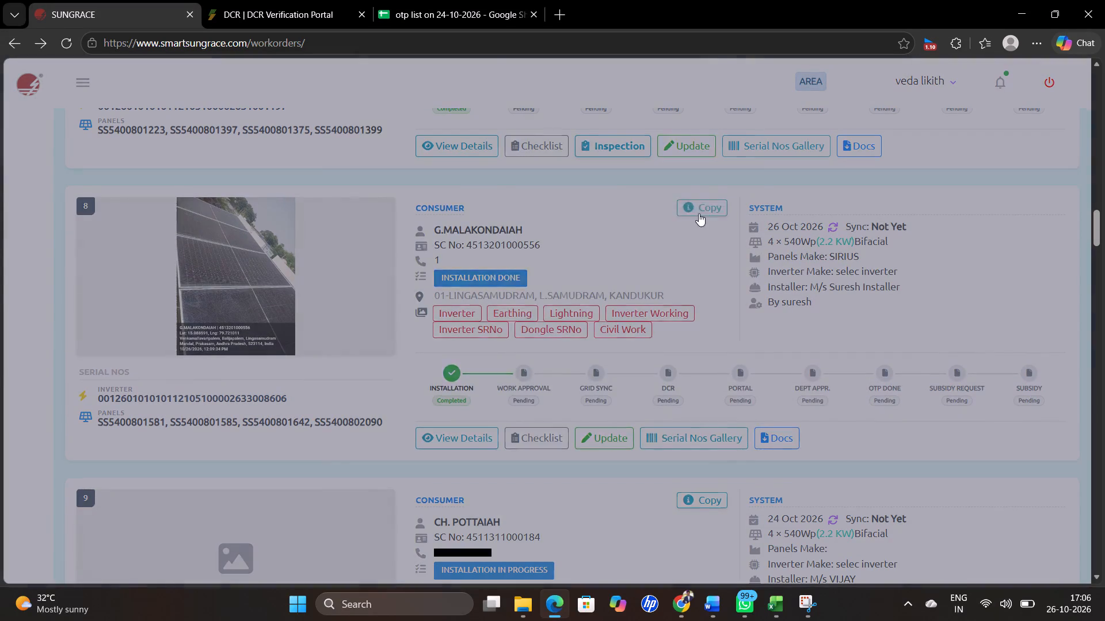
{"action": "left_click", "coordinate": [705, 97]}
{"action": "scroll", "coordinate": [732, 313], "scroll_direction": "down", "scroll_amount": 3}
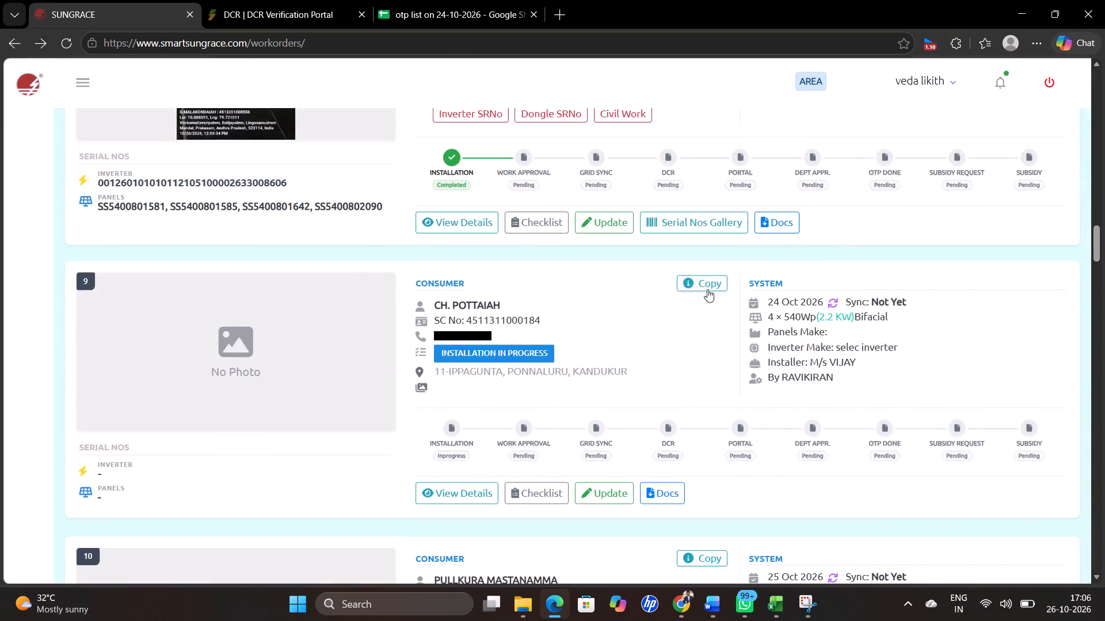
{"action": "left_click", "coordinate": [707, 288]}
{"action": "left_click", "coordinate": [700, 102]}
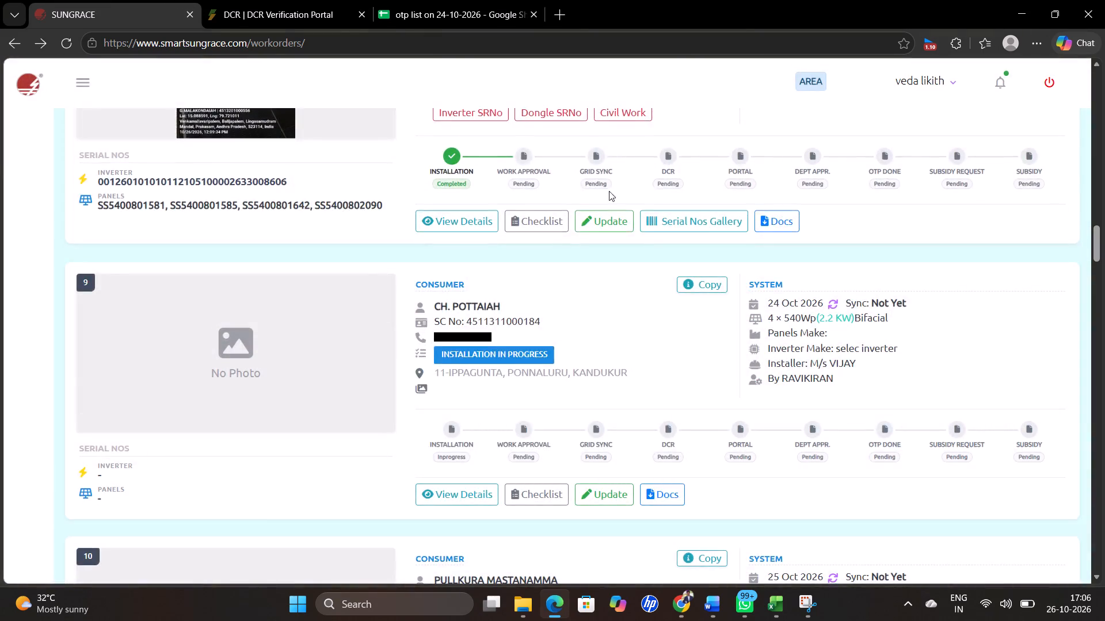
{"action": "scroll", "coordinate": [607, 200], "scroll_direction": "down", "scroll_amount": 2}
{"action": "left_click", "coordinate": [700, 145]}
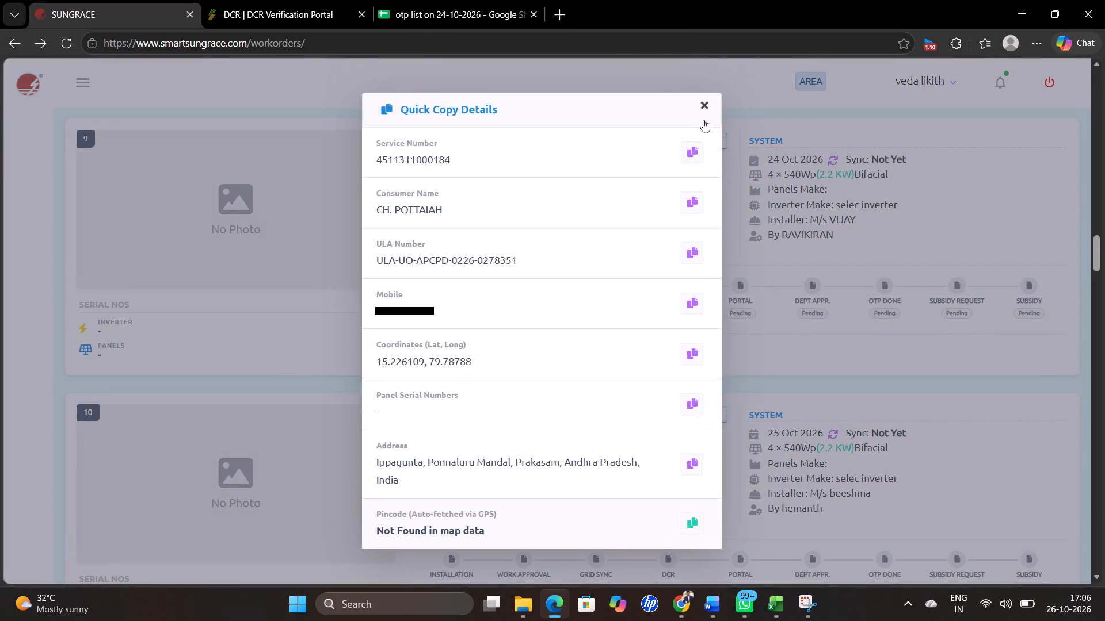
{"action": "left_click", "coordinate": [701, 106]}
{"action": "scroll", "coordinate": [707, 129], "scroll_direction": "down", "scroll_amount": 4}
{"action": "left_click", "coordinate": [703, 128]}
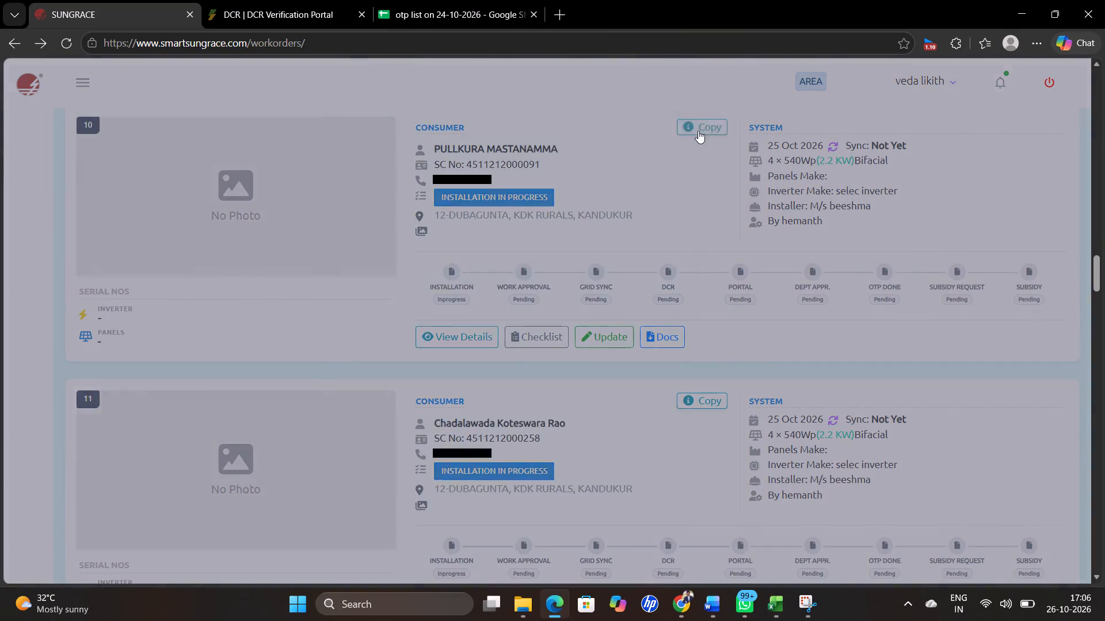
{"action": "left_click", "coordinate": [704, 113]}
{"action": "scroll", "coordinate": [693, 136], "scroll_direction": "down", "scroll_amount": 4}
{"action": "left_click", "coordinate": [705, 120]}
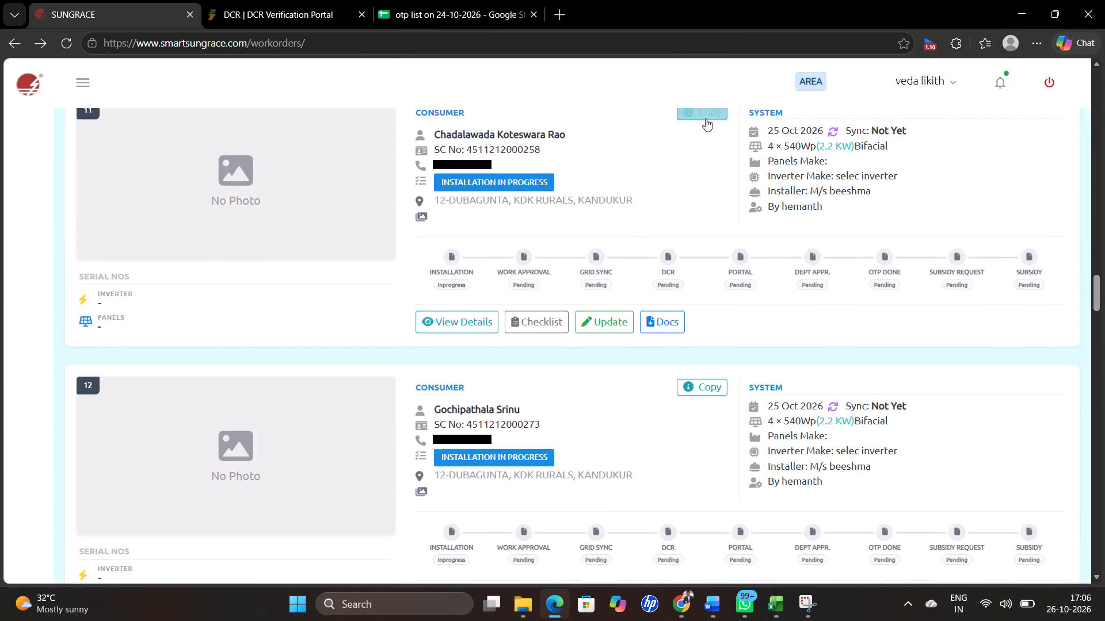
{"action": "left_click", "coordinate": [709, 102]}
{"action": "scroll", "coordinate": [694, 122], "scroll_direction": "down", "scroll_amount": 3}
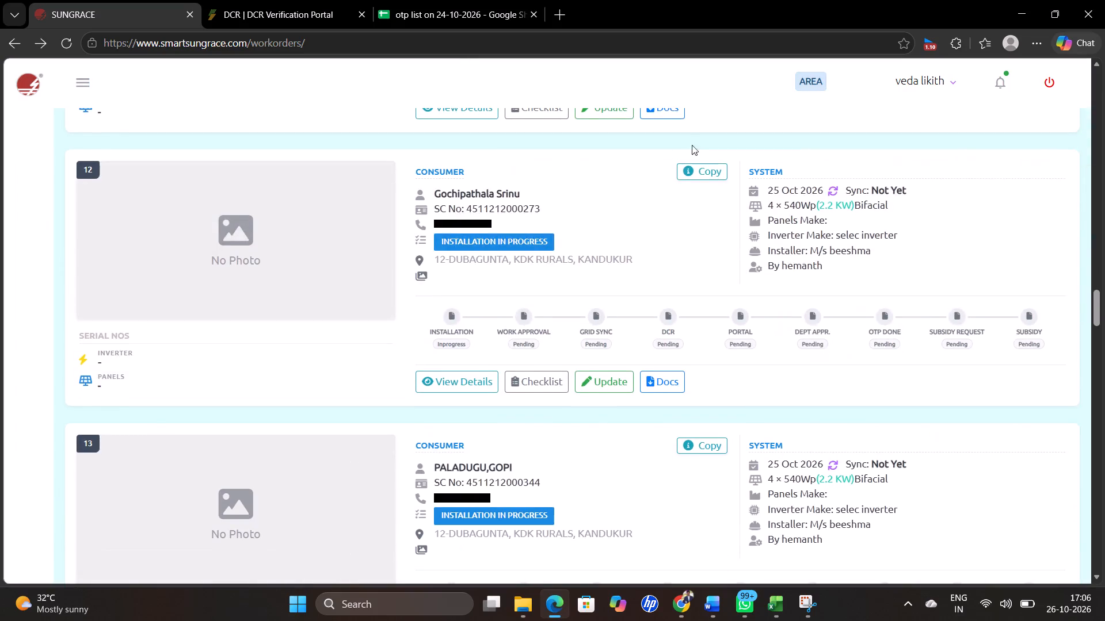
{"action": "left_click", "coordinate": [698, 163]}
{"action": "left_click", "coordinate": [694, 101]}
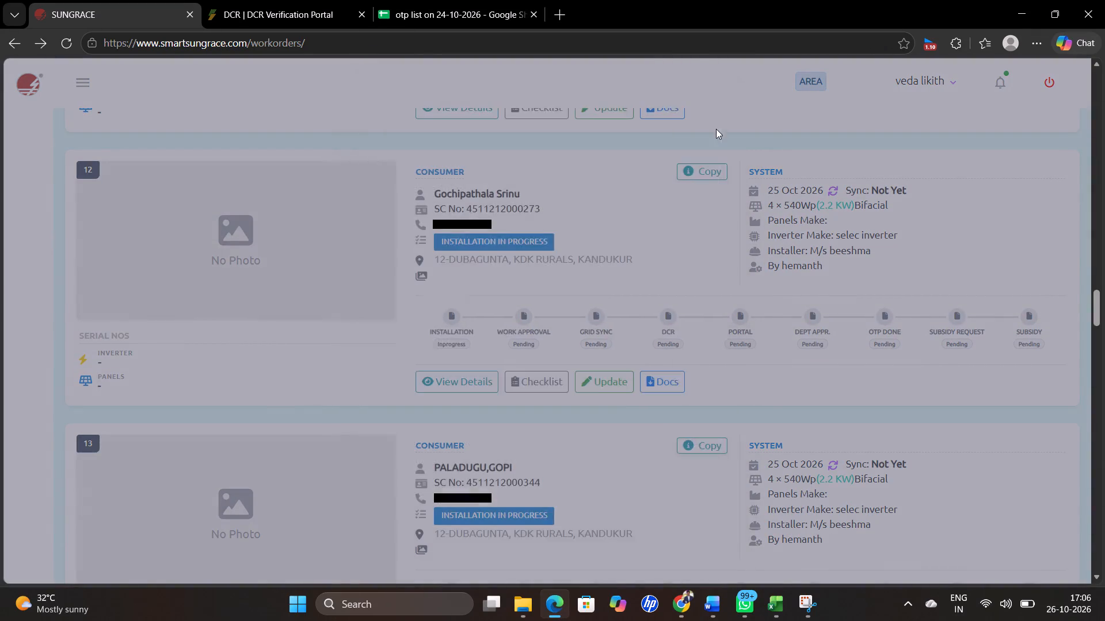
Examine the quick copy details of installations 13 to 16 in the list.
{"action": "scroll", "coordinate": [685, 198], "scroll_direction": "down", "scroll_amount": 3}
{"action": "left_click", "coordinate": [700, 227]}
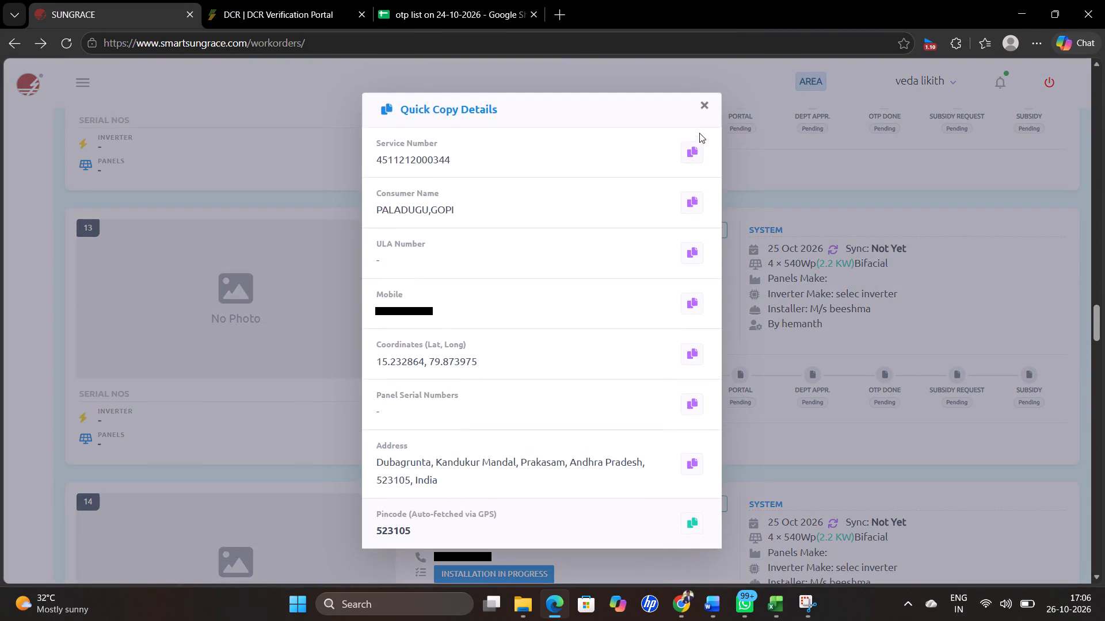
{"action": "left_click", "coordinate": [700, 110]}
{"action": "scroll", "coordinate": [714, 148], "scroll_direction": "down", "scroll_amount": 4}
{"action": "left_click", "coordinate": [697, 202]}
{"action": "left_click", "coordinate": [697, 209]}
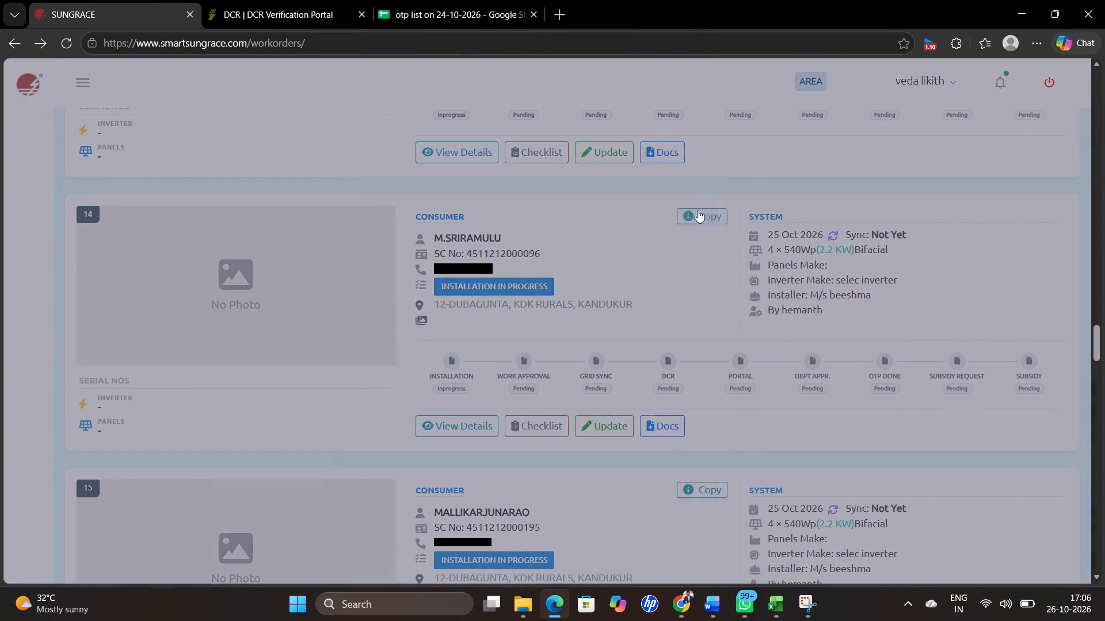
{"action": "left_click", "coordinate": [706, 95]}
{"action": "scroll", "coordinate": [724, 225], "scroll_direction": "down", "scroll_amount": 2}
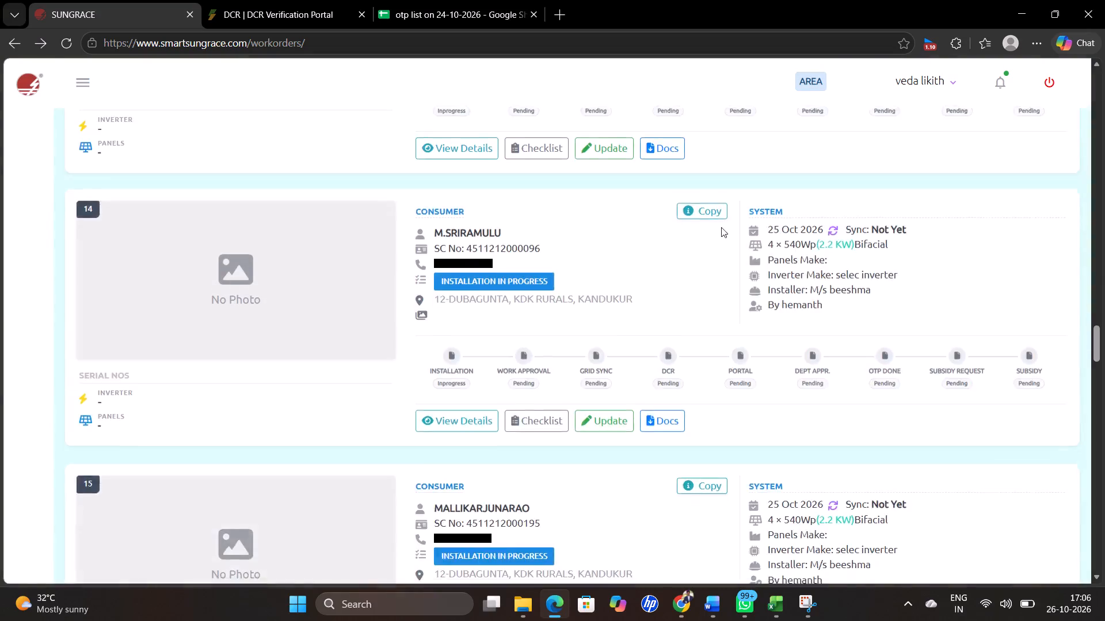
{"action": "left_click", "coordinate": [715, 351]}
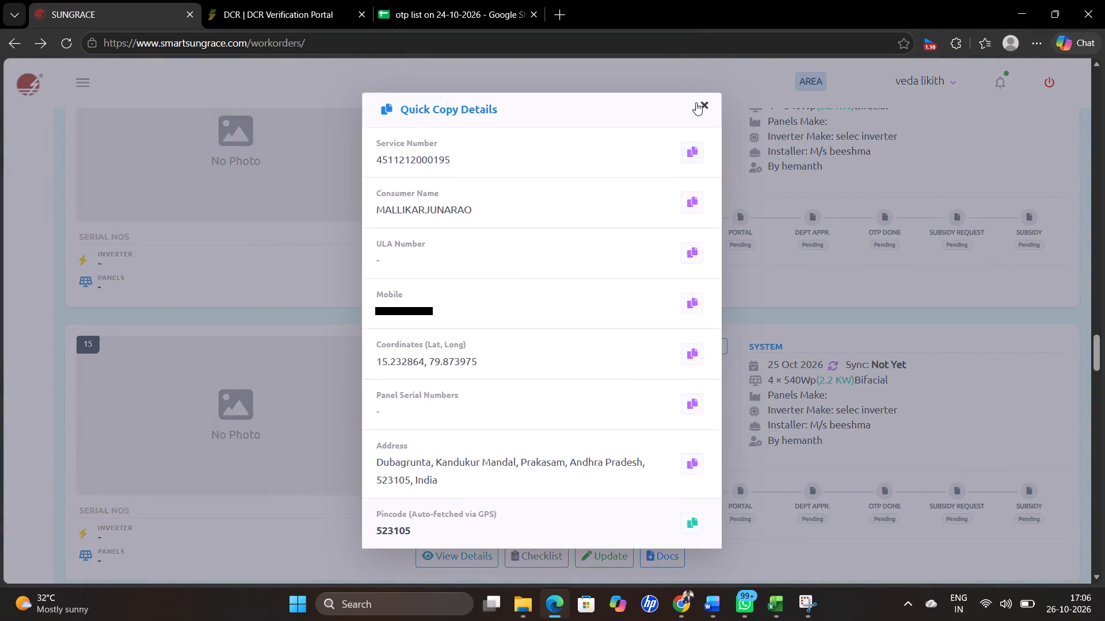
{"action": "left_click", "coordinate": [696, 102]}
{"action": "scroll", "coordinate": [680, 175], "scroll_direction": "down", "scroll_amount": 5}
{"action": "double_click", "coordinate": [708, 247]}
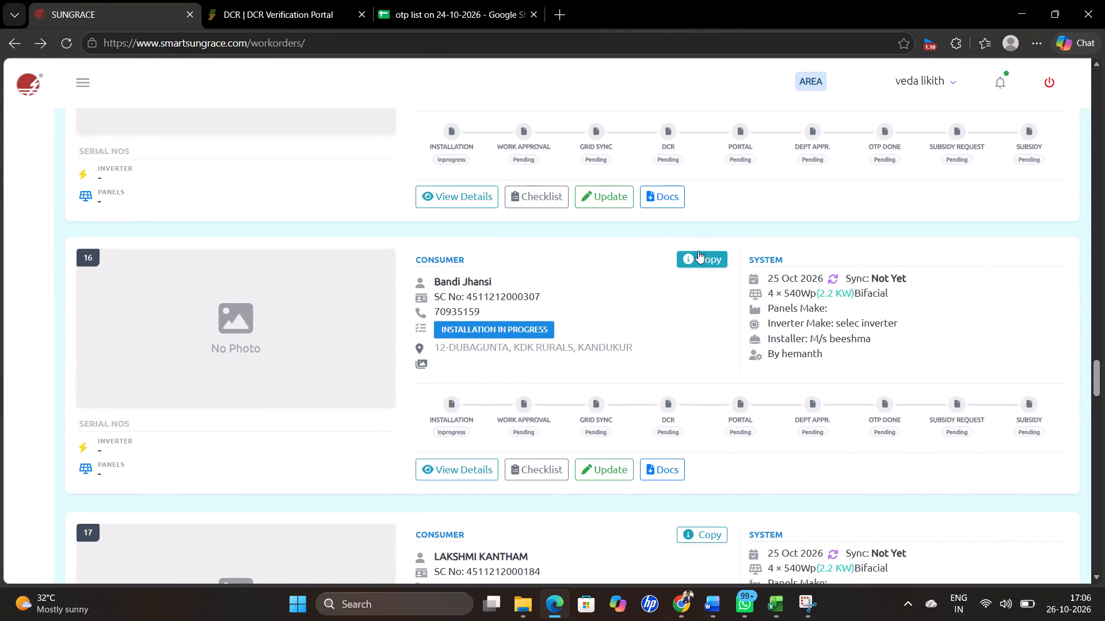
{"action": "left_click", "coordinate": [701, 254]}
{"action": "left_click", "coordinate": [707, 103]}
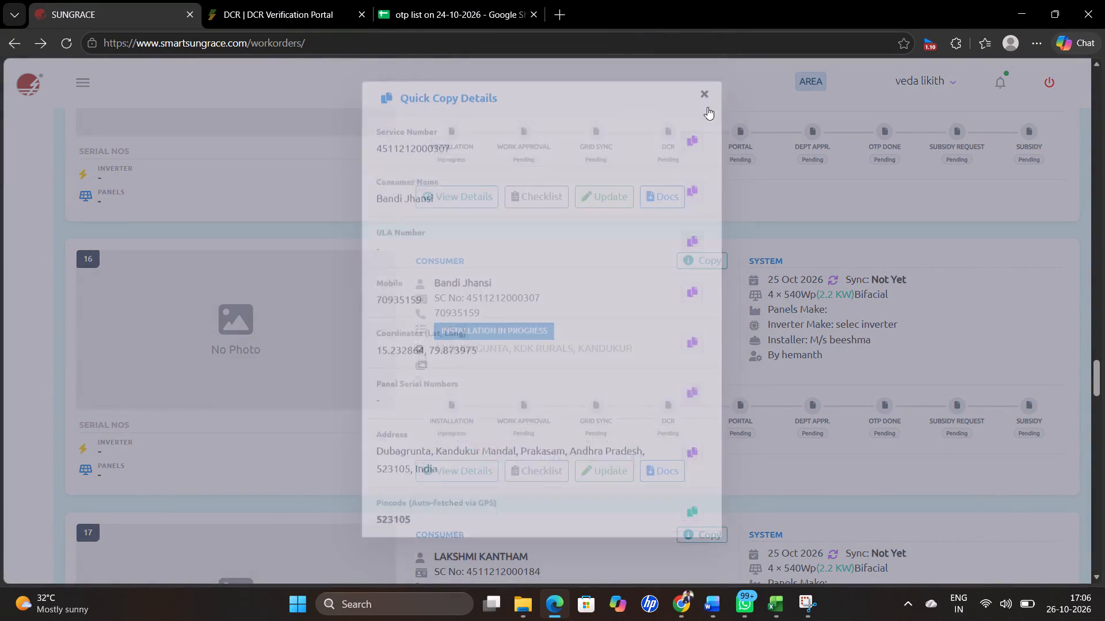
Examine the quick copy details of installations 17 to 22 in the list.
{"action": "scroll", "coordinate": [742, 170], "scroll_direction": "down", "scroll_amount": 4}
{"action": "left_click", "coordinate": [716, 244]}
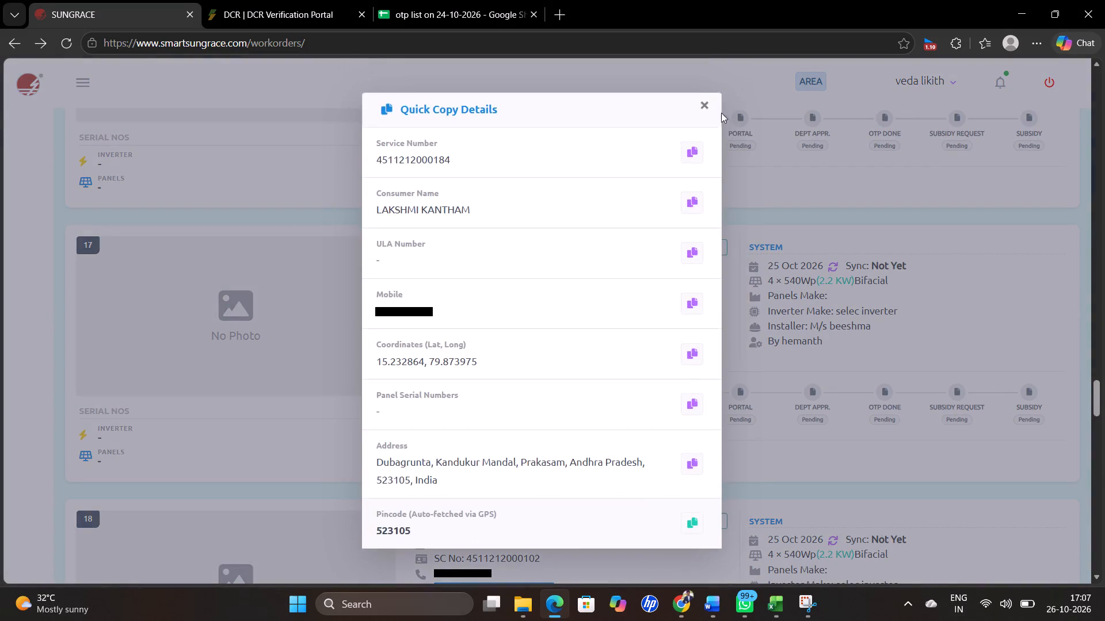
{"action": "left_click", "coordinate": [716, 108]}
{"action": "scroll", "coordinate": [750, 244], "scroll_direction": "down", "scroll_amount": 4}
{"action": "left_click", "coordinate": [712, 236]}
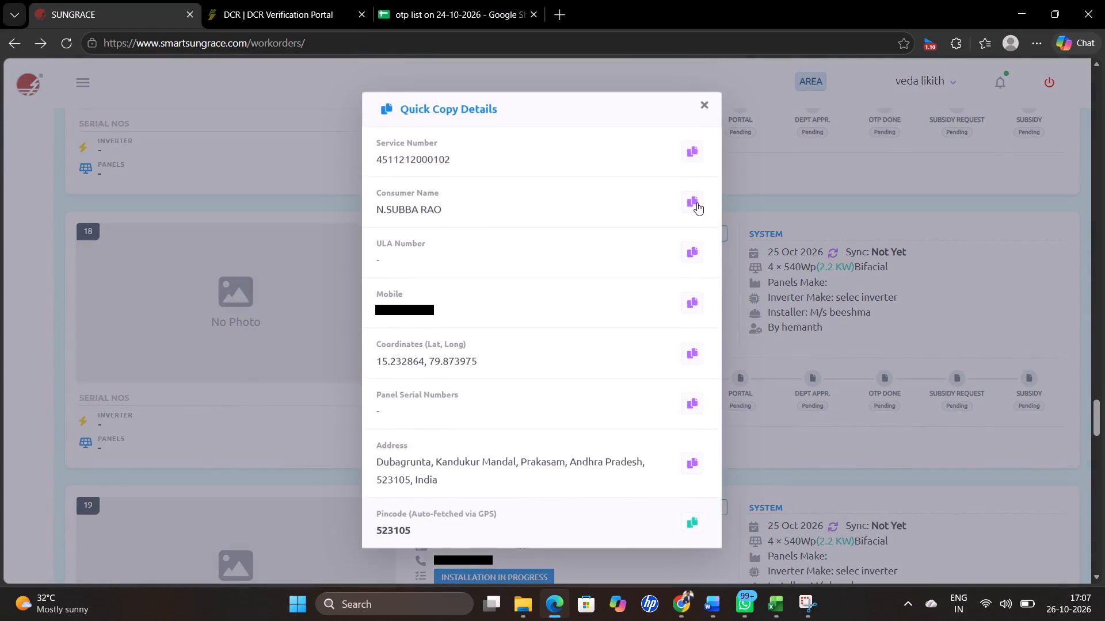
{"action": "left_click", "coordinate": [699, 113]}
{"action": "scroll", "coordinate": [700, 195], "scroll_direction": "down", "scroll_amount": 4}
{"action": "left_click", "coordinate": [694, 216]}
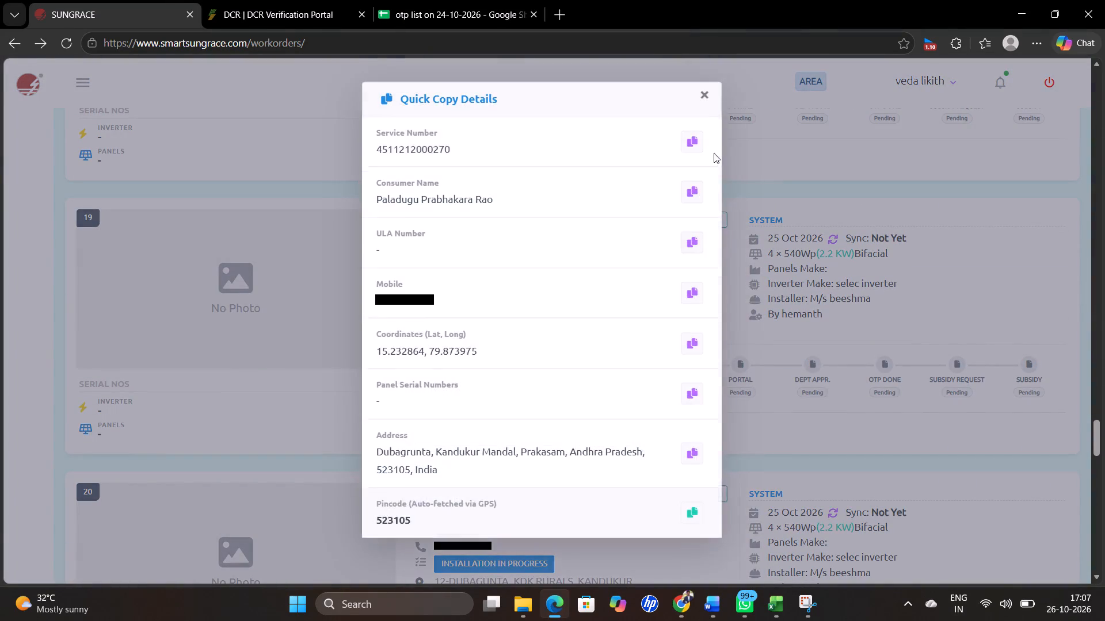
{"action": "left_click", "coordinate": [711, 100]}
{"action": "scroll", "coordinate": [708, 148], "scroll_direction": "down", "scroll_amount": 5}
{"action": "left_click", "coordinate": [710, 135]}
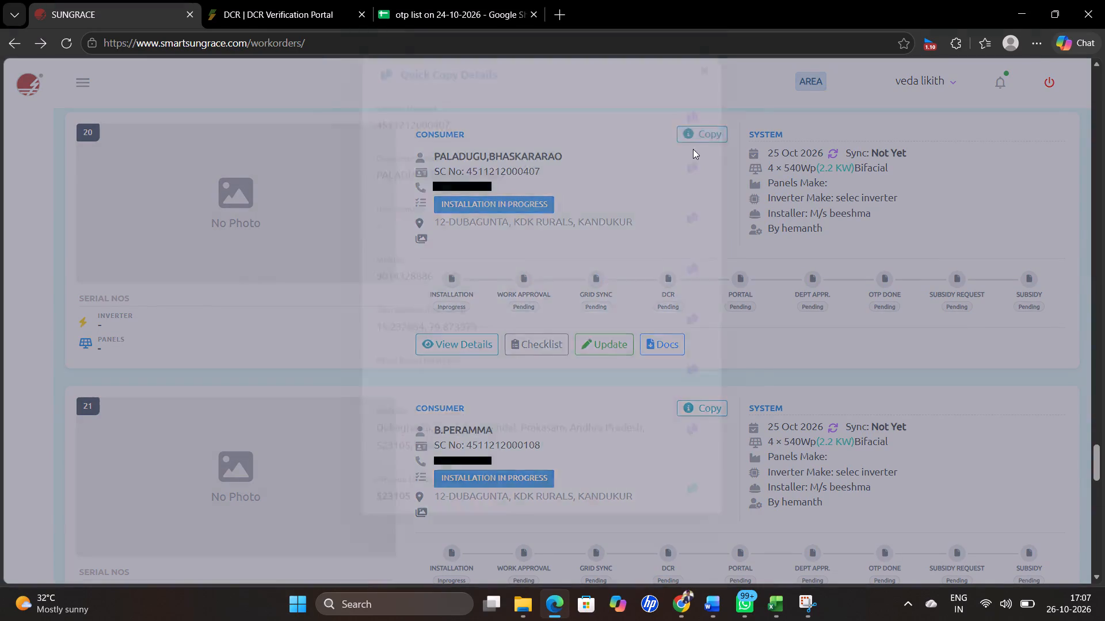
{"action": "left_click", "coordinate": [710, 102]}
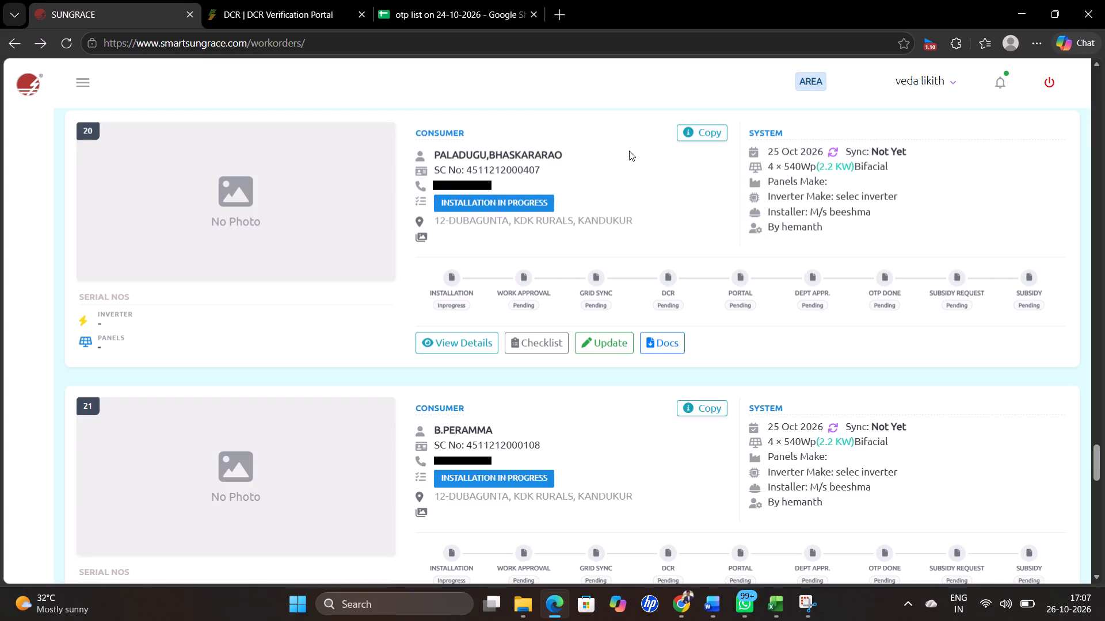
{"action": "left_click", "coordinate": [721, 409]}
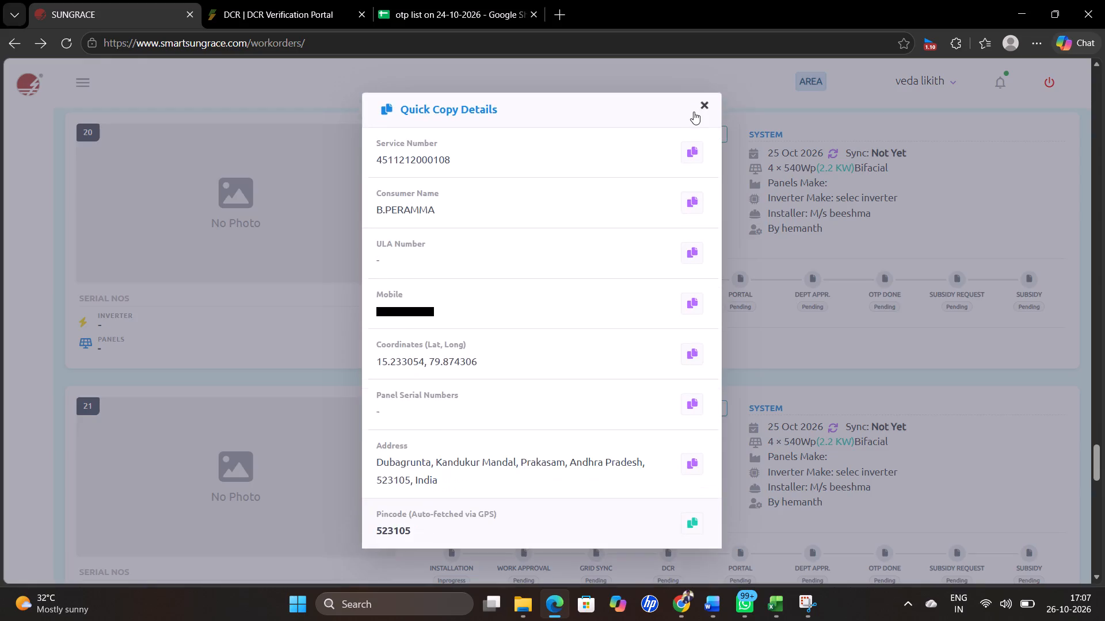
{"action": "left_click", "coordinate": [694, 108]}
{"action": "scroll", "coordinate": [694, 127], "scroll_direction": "down", "scroll_amount": 5}
{"action": "left_click", "coordinate": [708, 314]}
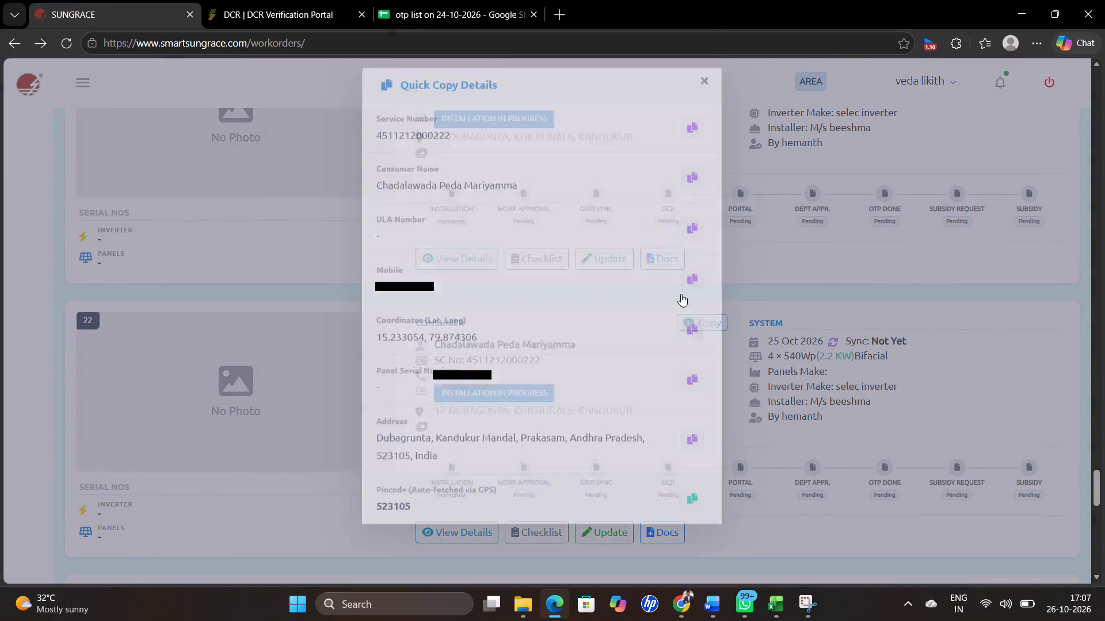
{"action": "left_click", "coordinate": [699, 109]}
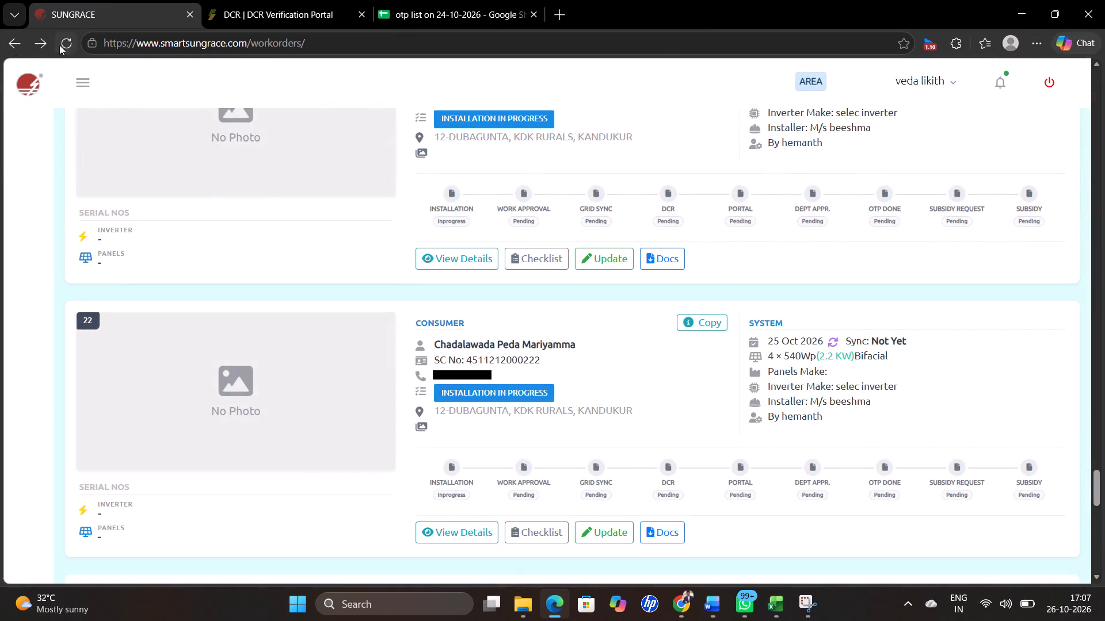
Reload the installations list and examine the quick copy details of installations 23 to 25.
{"action": "left_click", "coordinate": [59, 45]}
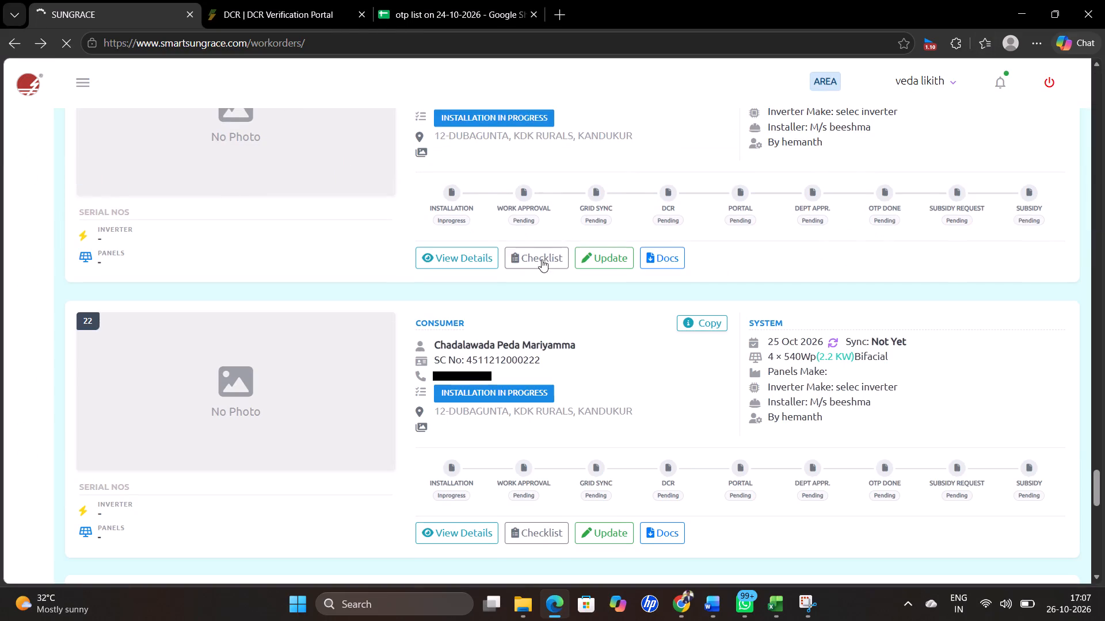
{"action": "scroll", "coordinate": [550, 276], "scroll_direction": "down", "scroll_amount": 5}
{"action": "left_click", "coordinate": [700, 235]}
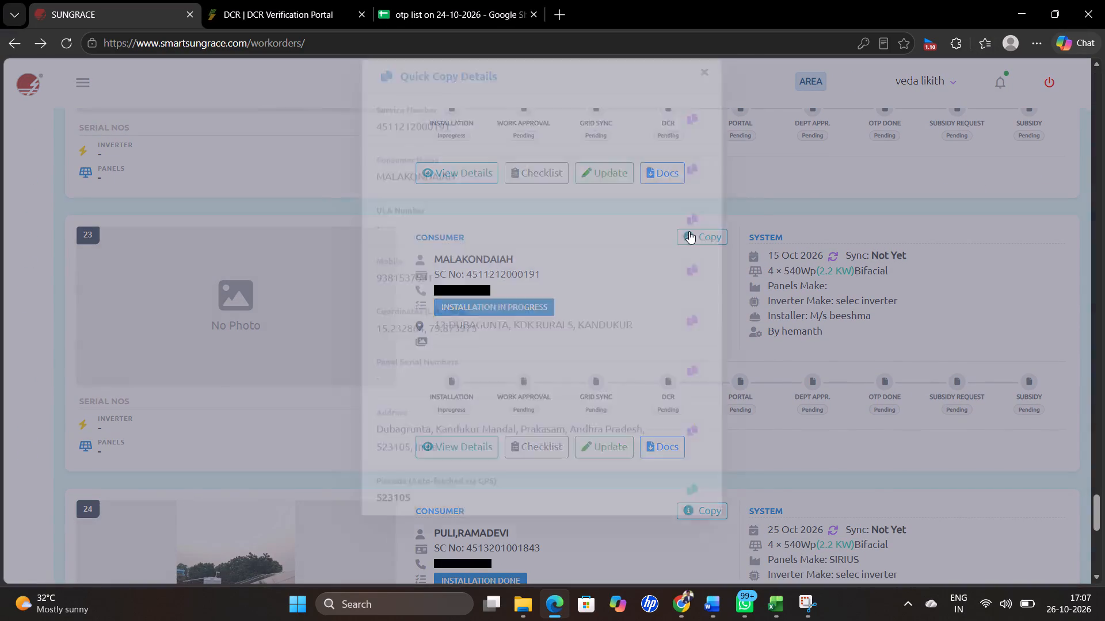
{"action": "left_click", "coordinate": [689, 231]}
{"action": "left_click", "coordinate": [300, 214]}
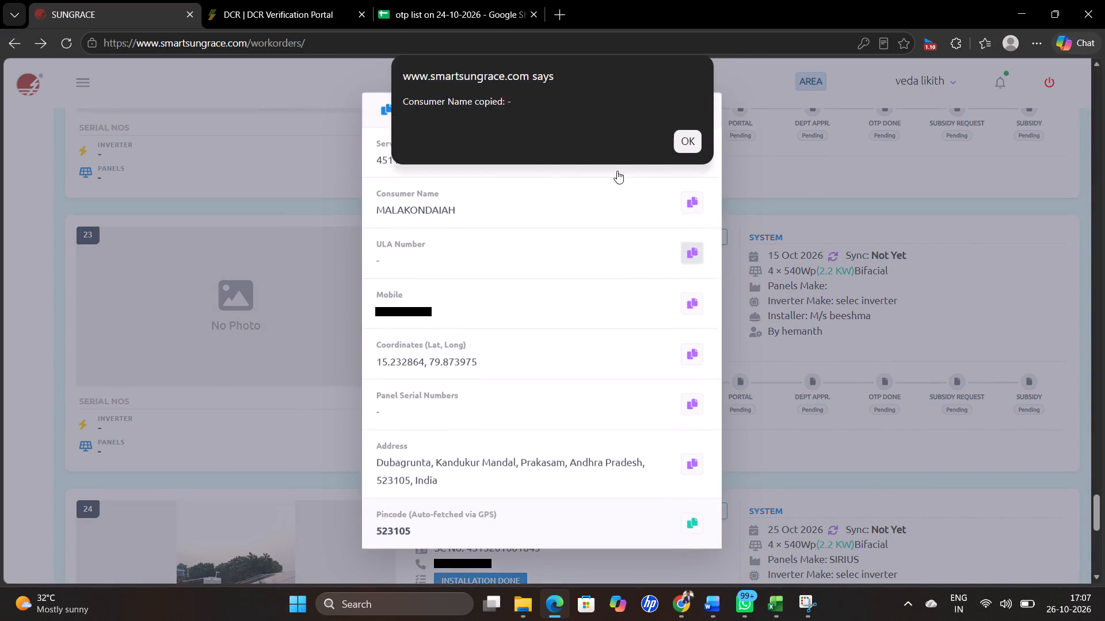
{"action": "left_click", "coordinate": [695, 152]}
{"action": "left_click", "coordinate": [683, 83]}
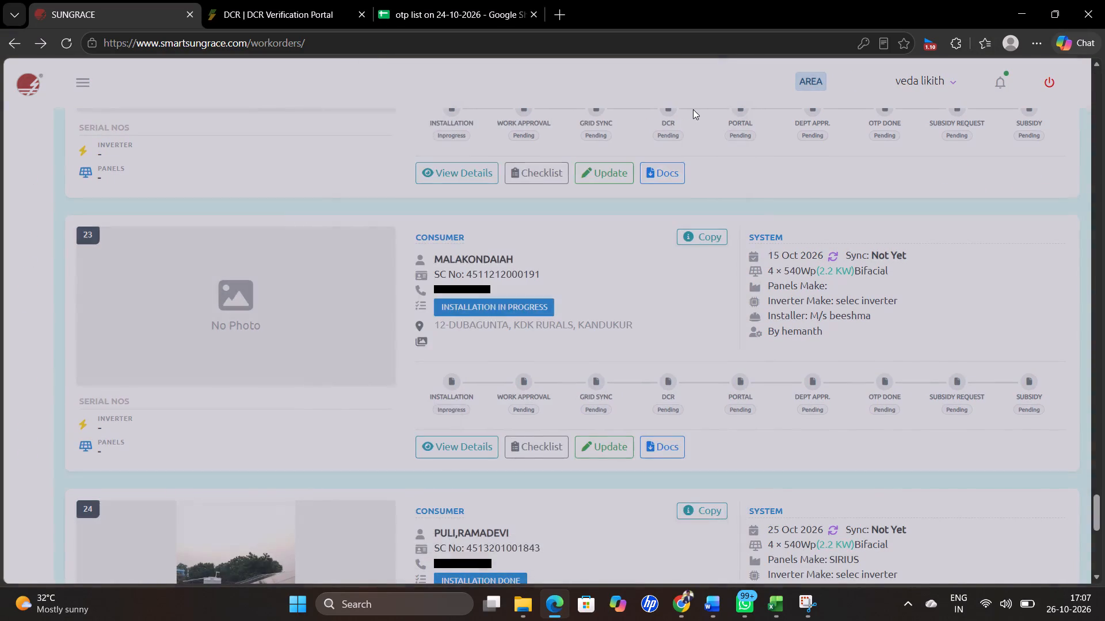
{"action": "scroll", "coordinate": [713, 217], "scroll_direction": "down", "scroll_amount": 4}
{"action": "left_click", "coordinate": [703, 223]}
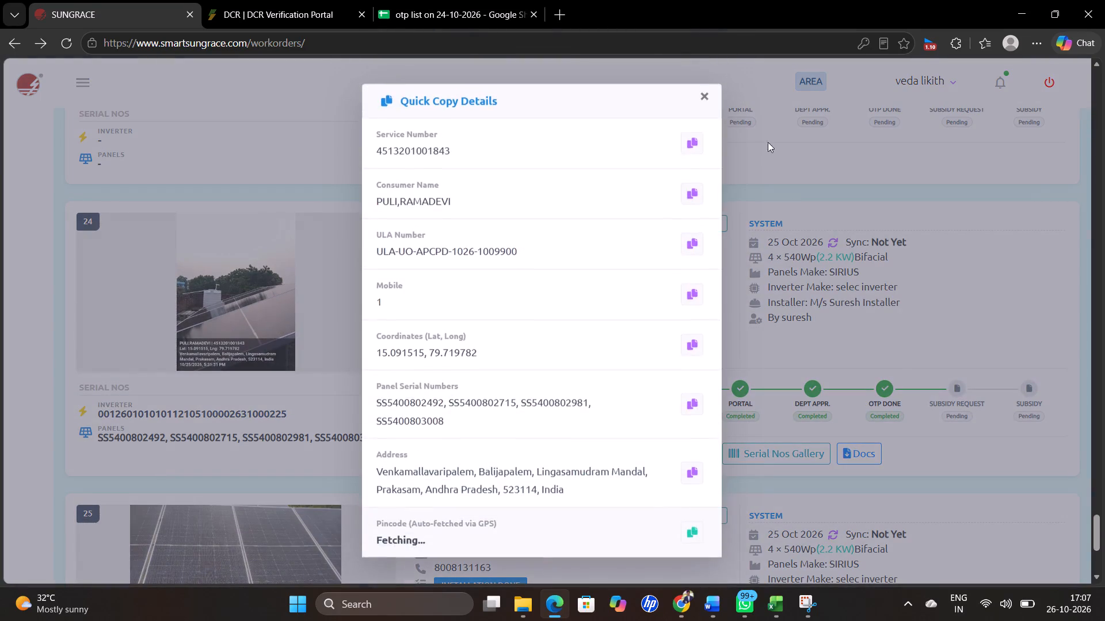
{"action": "left_click", "coordinate": [705, 109]}
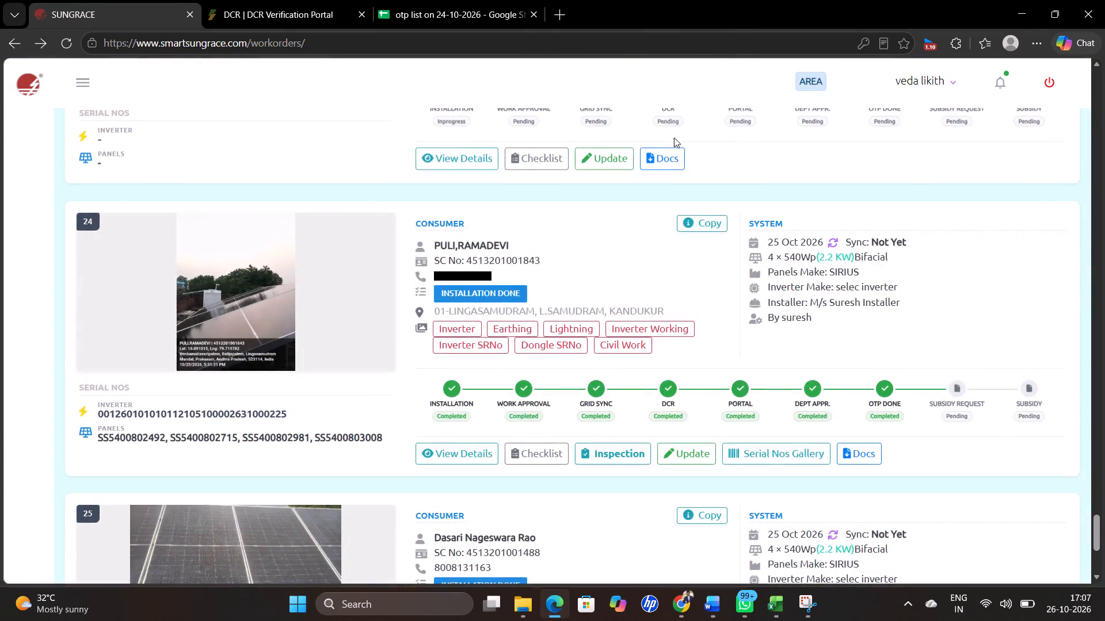
{"action": "scroll", "coordinate": [612, 285], "scroll_direction": "down", "scroll_amount": 4}
{"action": "left_click", "coordinate": [720, 236]}
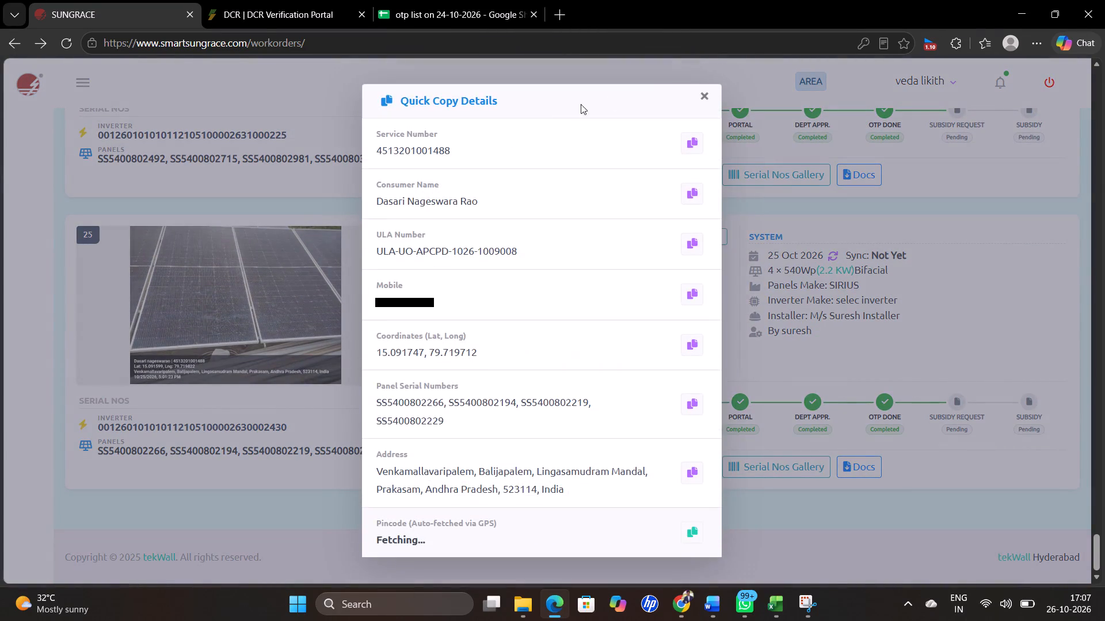
{"action": "left_click", "coordinate": [702, 94]}
{"action": "scroll", "coordinate": [599, 189], "scroll_direction": "down", "scroll_amount": 4}
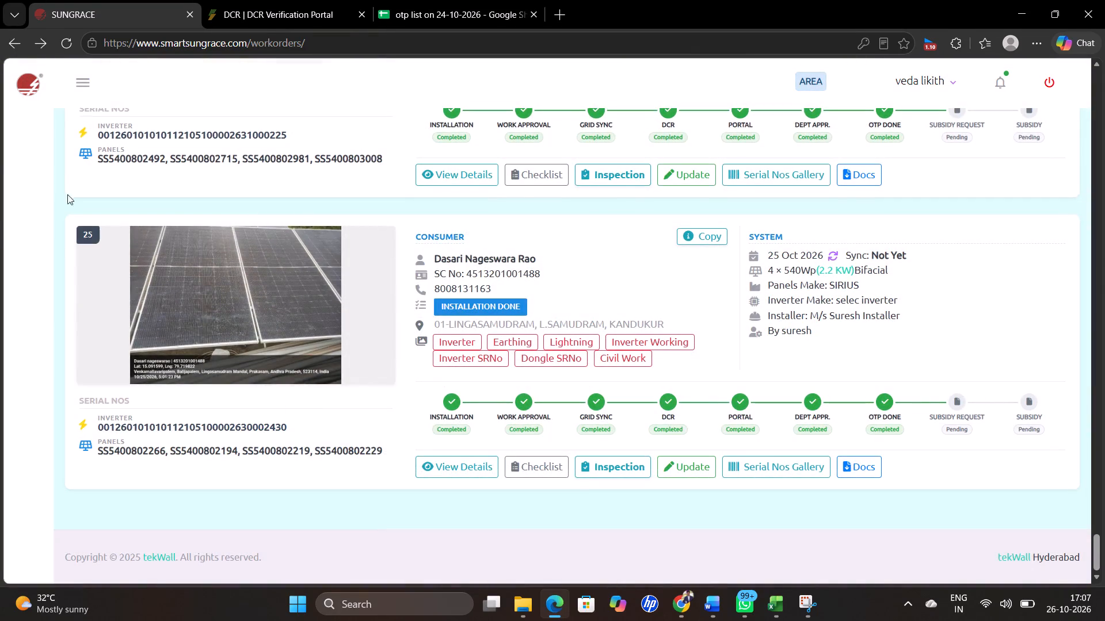
Reload the installations list again.
{"action": "left_click", "coordinate": [64, 45]}
{"action": "scroll", "coordinate": [332, 156], "scroll_direction": "up", "scroll_amount": 3}
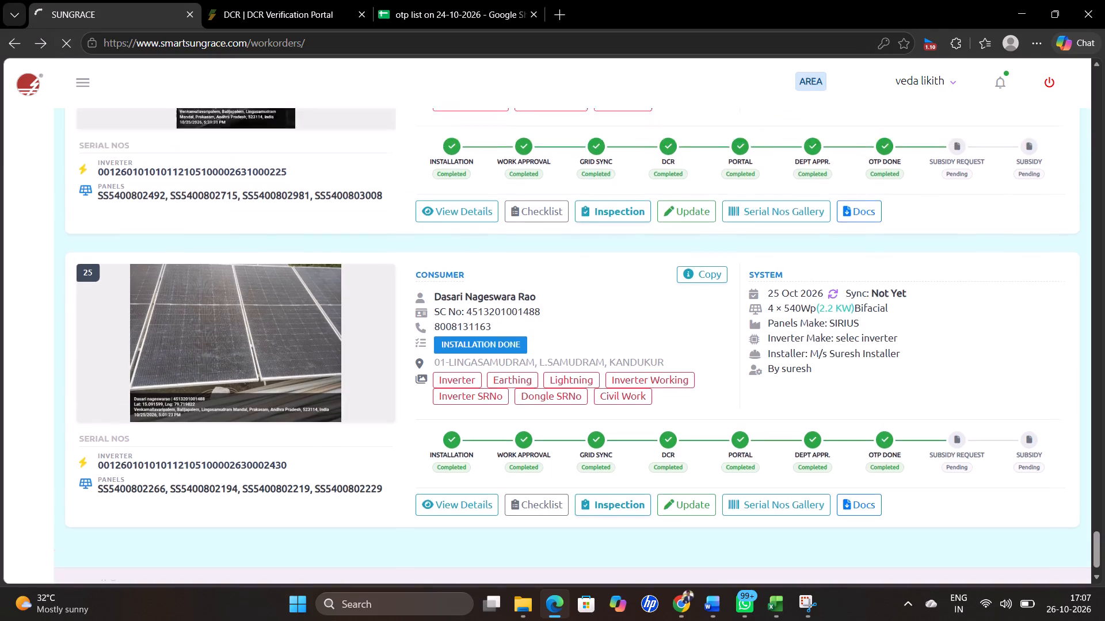
Show the list of installations whose DCR upload is pending.
{"action": "scroll", "coordinate": [332, 156], "scroll_direction": "up", "scroll_amount": 20}
{"action": "scroll", "coordinate": [332, 156], "scroll_direction": "up", "scroll_amount": 11}
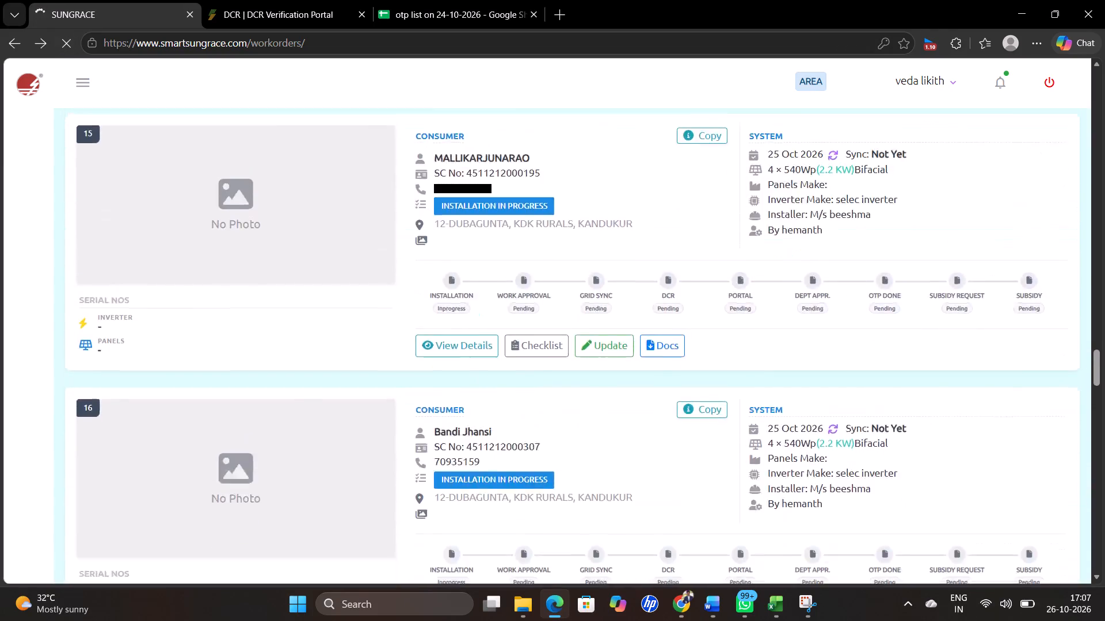
{"action": "scroll", "coordinate": [332, 156], "scroll_direction": "up", "scroll_amount": 20}
{"action": "scroll", "coordinate": [332, 156], "scroll_direction": "up", "scroll_amount": 11}
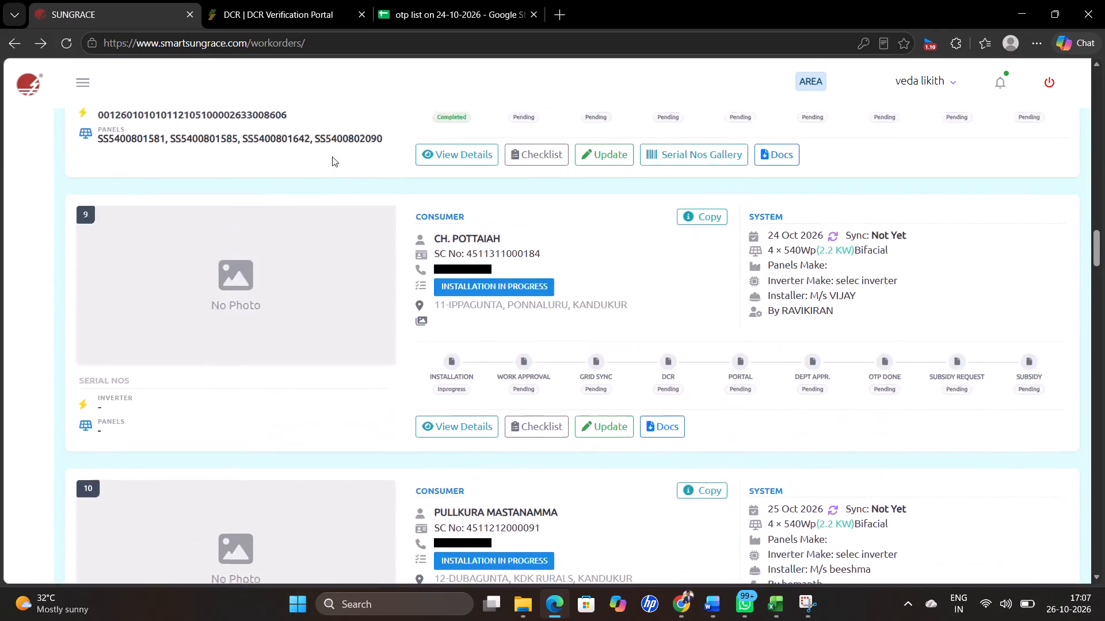
{"action": "scroll", "coordinate": [332, 156], "scroll_direction": "up", "scroll_amount": 20}
{"action": "scroll", "coordinate": [332, 156], "scroll_direction": "up", "scroll_amount": 11}
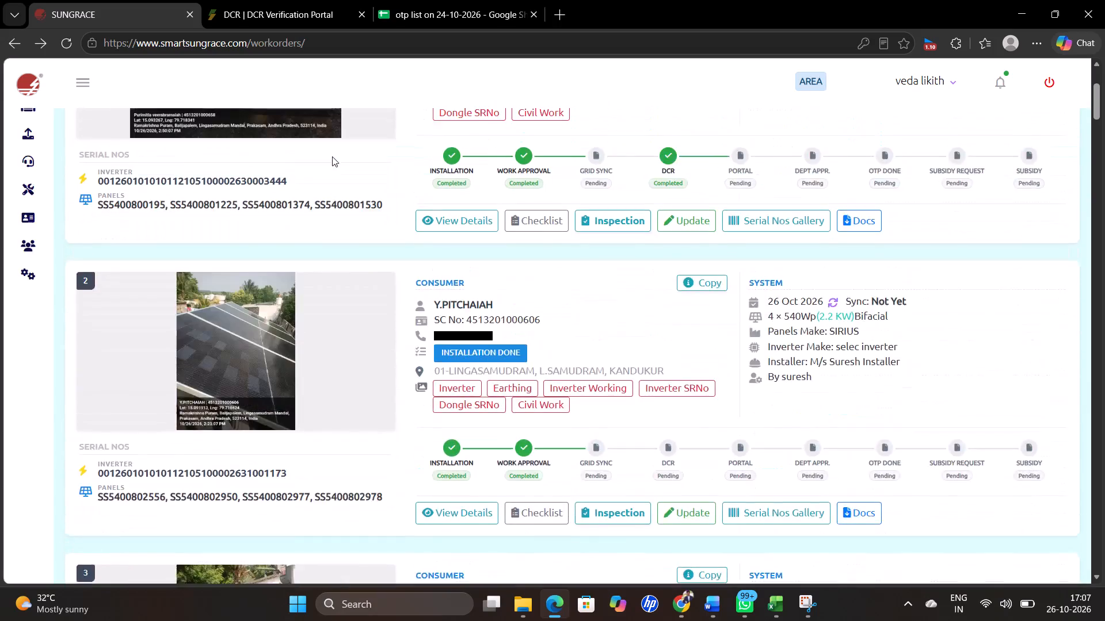
{"action": "scroll", "coordinate": [332, 156], "scroll_direction": "up", "scroll_amount": 17}
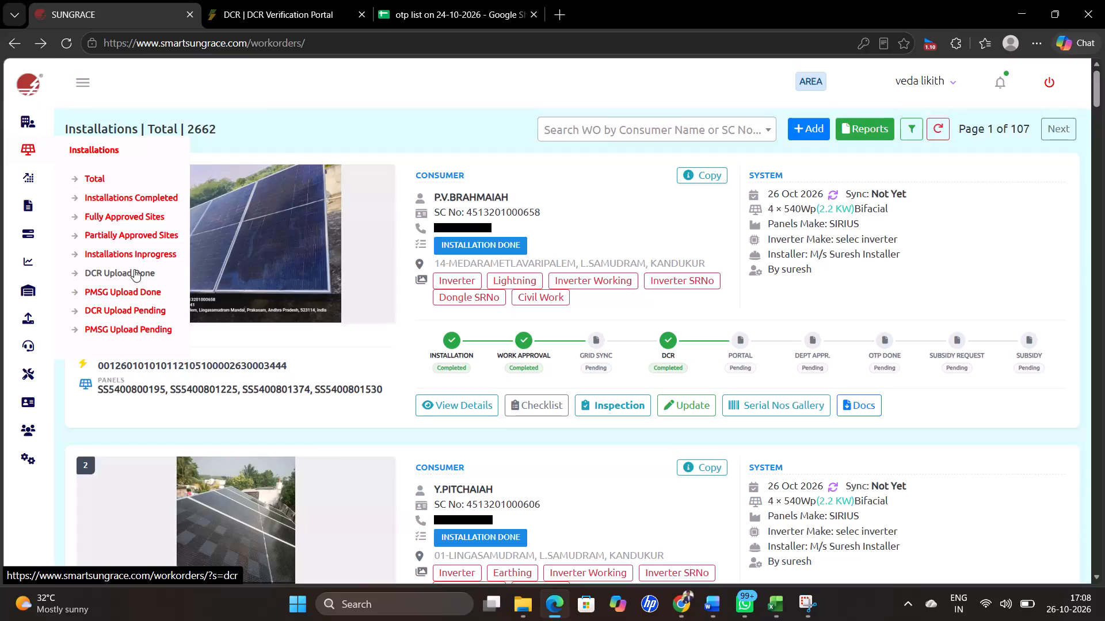
{"action": "left_click", "coordinate": [134, 309]}
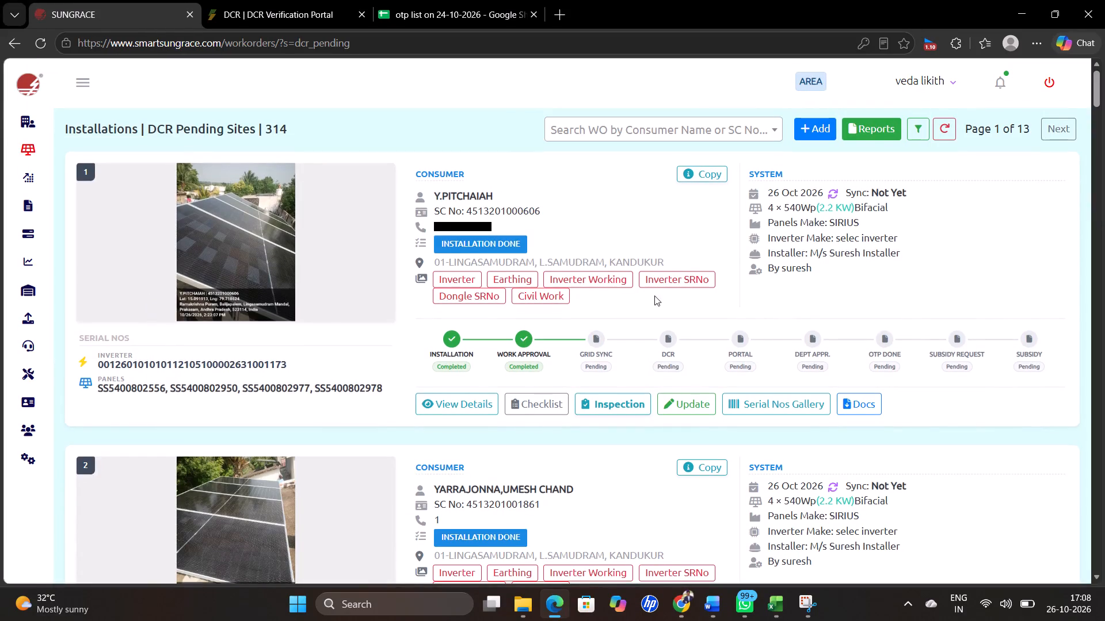
Examine the quick copy details of DCR pending sites 1 to 4.
{"action": "left_click", "coordinate": [710, 175]}
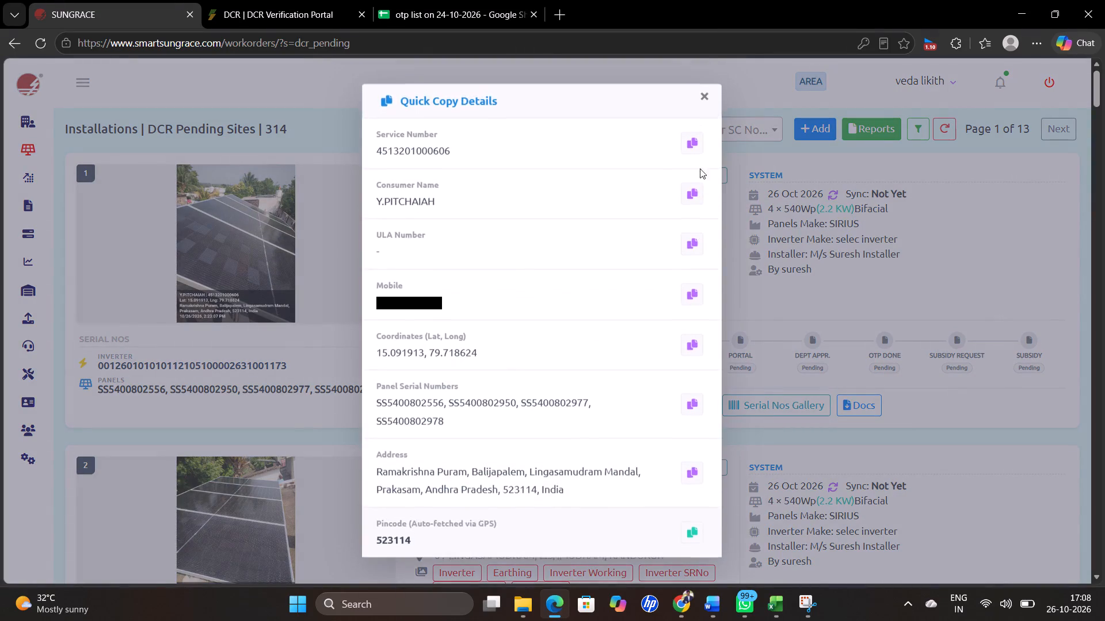
{"action": "left_click", "coordinate": [699, 101]}
{"action": "scroll", "coordinate": [662, 263], "scroll_direction": "down", "scroll_amount": 3}
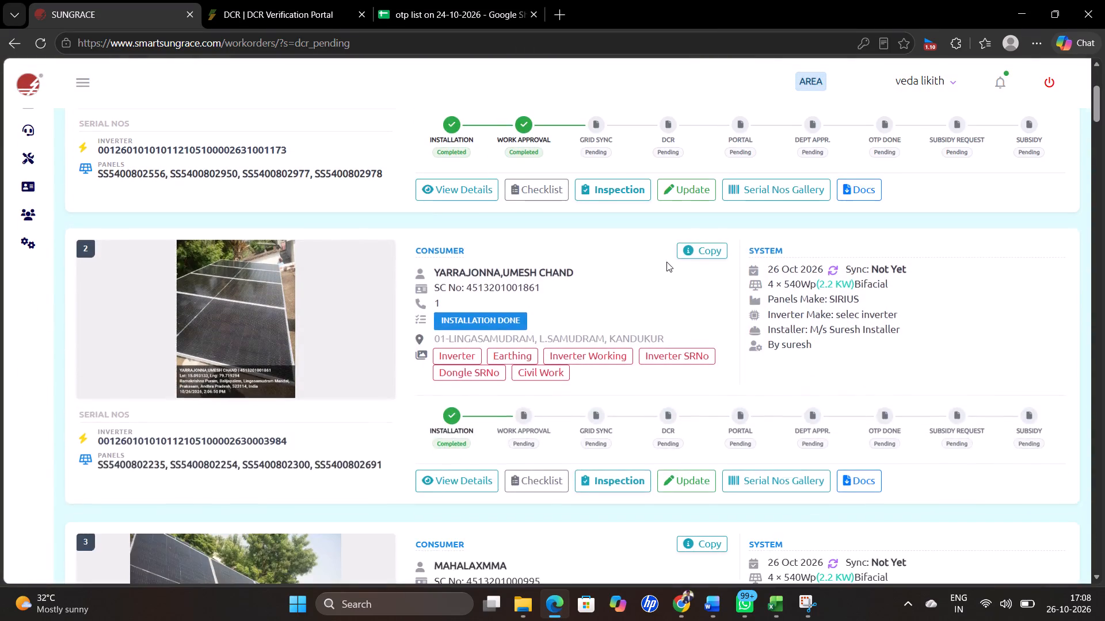
{"action": "left_click", "coordinate": [680, 246]}
{"action": "left_click", "coordinate": [704, 99]}
{"action": "scroll", "coordinate": [687, 180], "scroll_direction": "down", "scroll_amount": 3}
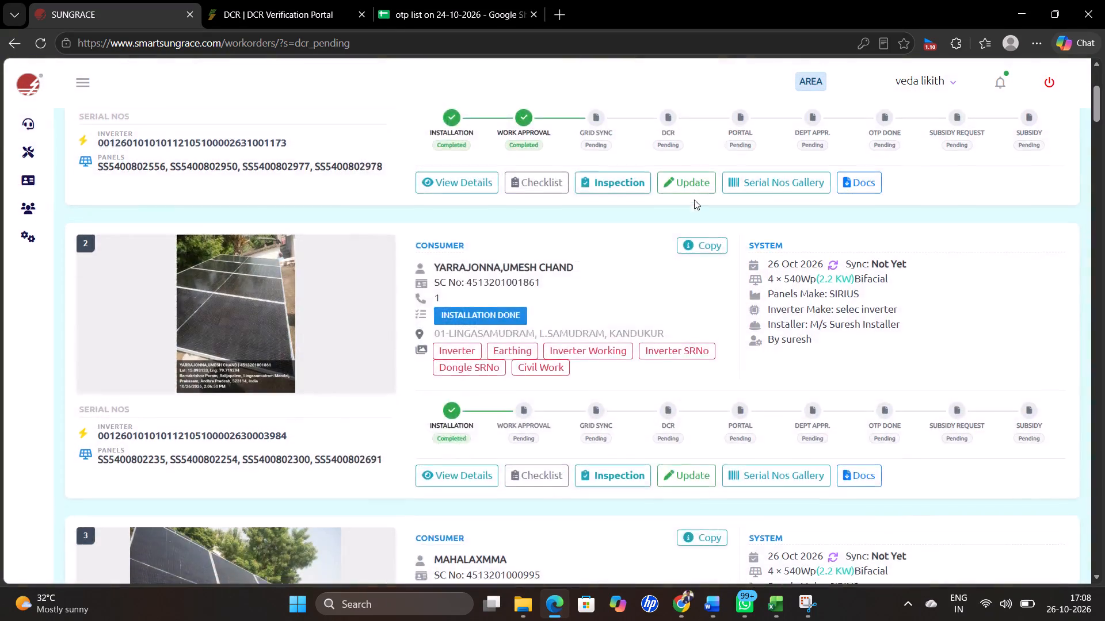
{"action": "scroll", "coordinate": [694, 200], "scroll_direction": "down", "scroll_amount": 1}
{"action": "left_click", "coordinate": [706, 244]}
{"action": "left_click", "coordinate": [710, 250]}
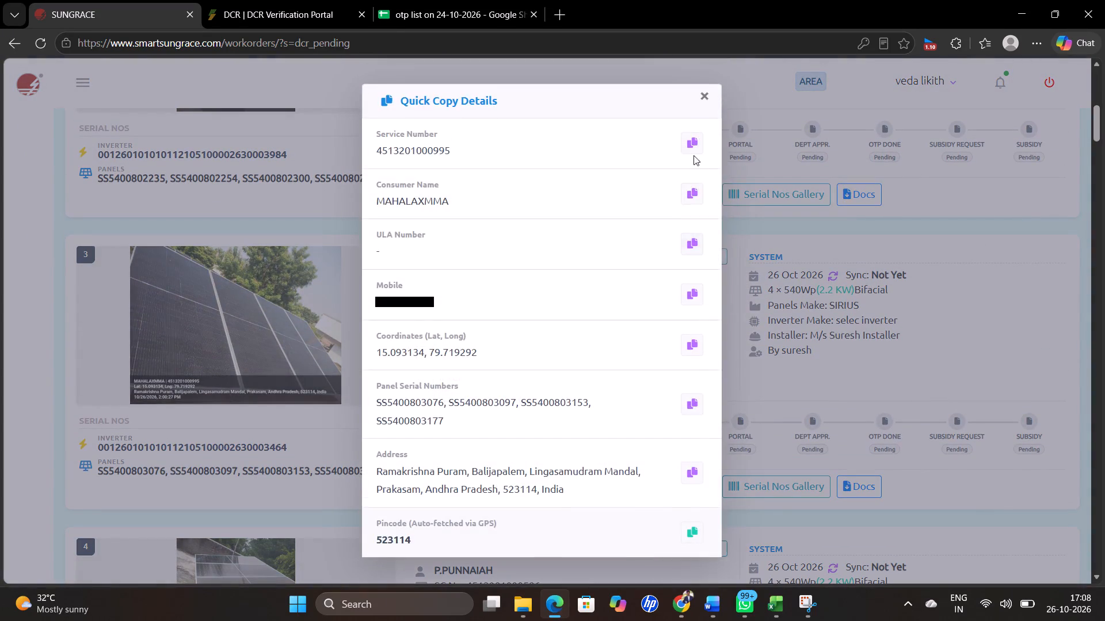
{"action": "left_click", "coordinate": [710, 99]}
{"action": "scroll", "coordinate": [689, 192], "scroll_direction": "down", "scroll_amount": 3}
{"action": "left_click_drag", "start_coordinate": [704, 337], "coordinate": [701, 369]}
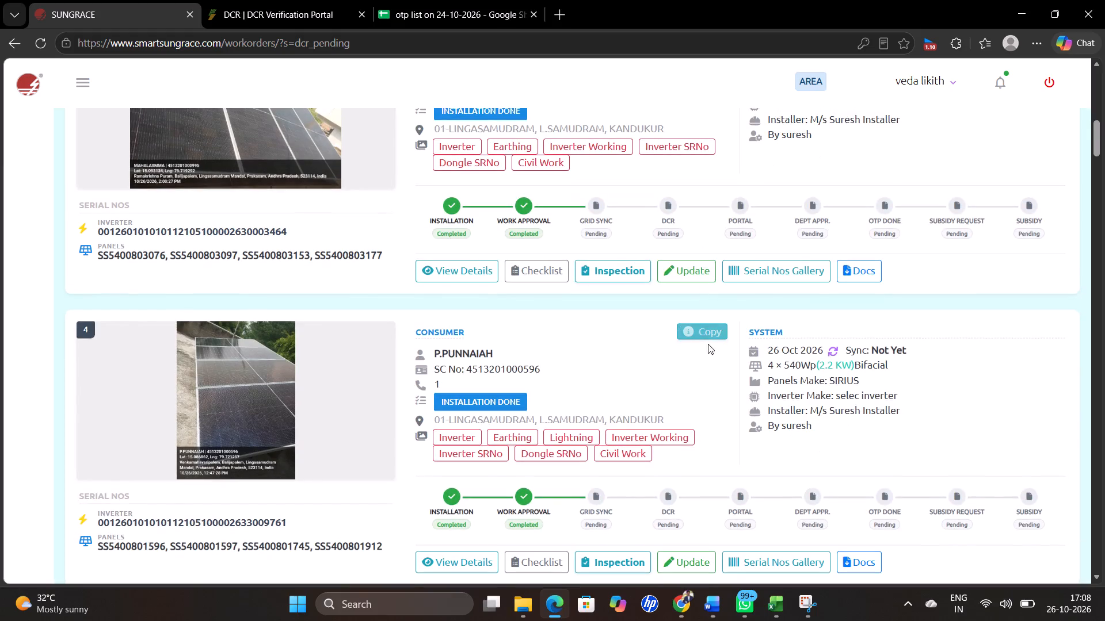
{"action": "left_click", "coordinate": [704, 326]}
{"action": "left_click", "coordinate": [706, 93]}
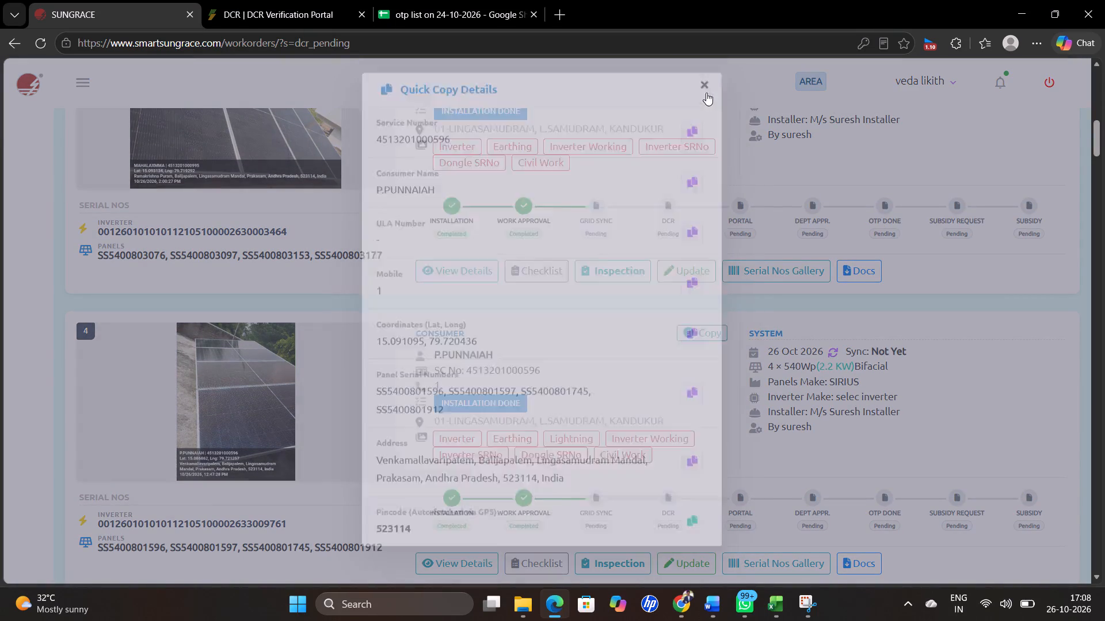
Examine the quick copy details of DCR pending sites 5 to 7.
{"action": "scroll", "coordinate": [678, 187], "scroll_direction": "down", "scroll_amount": 5}
{"action": "left_click", "coordinate": [707, 263]}
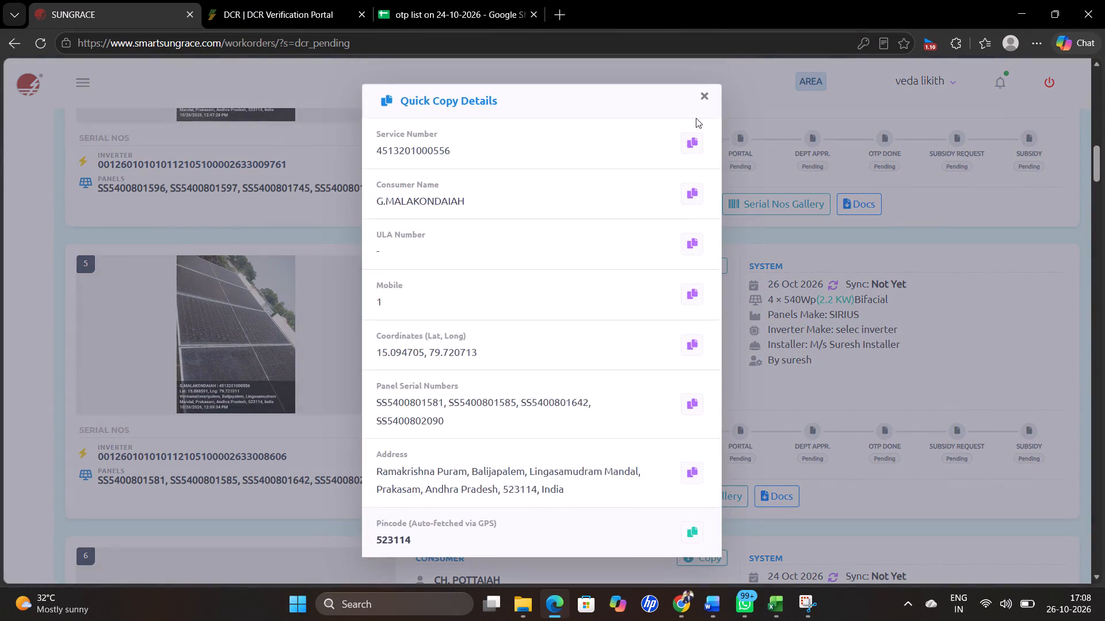
{"action": "left_click", "coordinate": [700, 108]}
{"action": "scroll", "coordinate": [711, 150], "scroll_direction": "down", "scroll_amount": 4}
{"action": "left_click", "coordinate": [720, 279]}
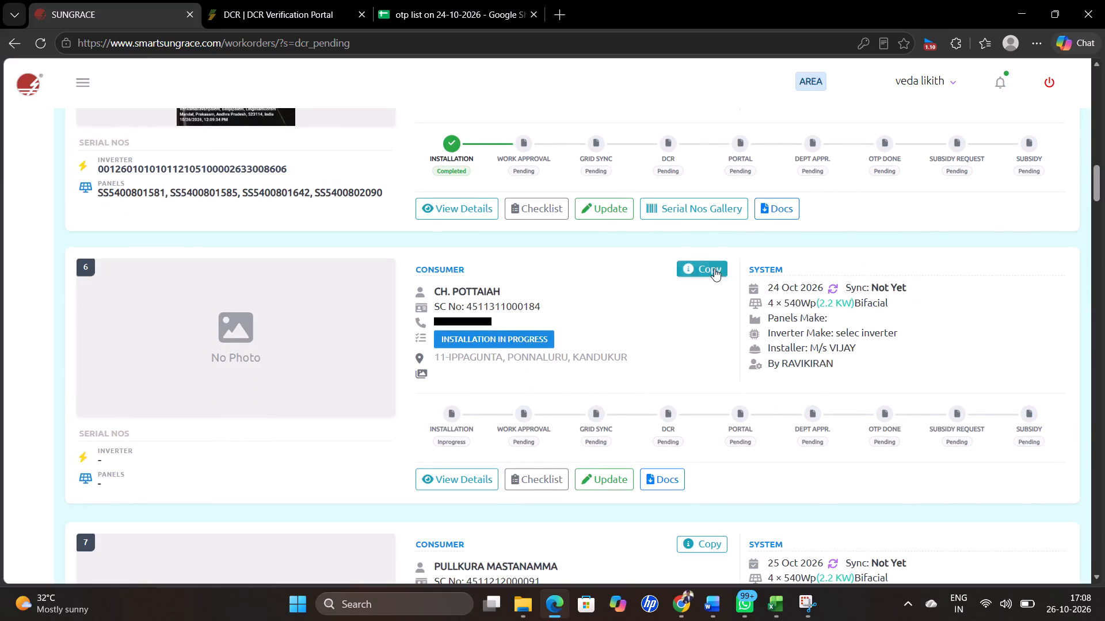
{"action": "left_click", "coordinate": [714, 269]}
{"action": "left_click", "coordinate": [704, 111]}
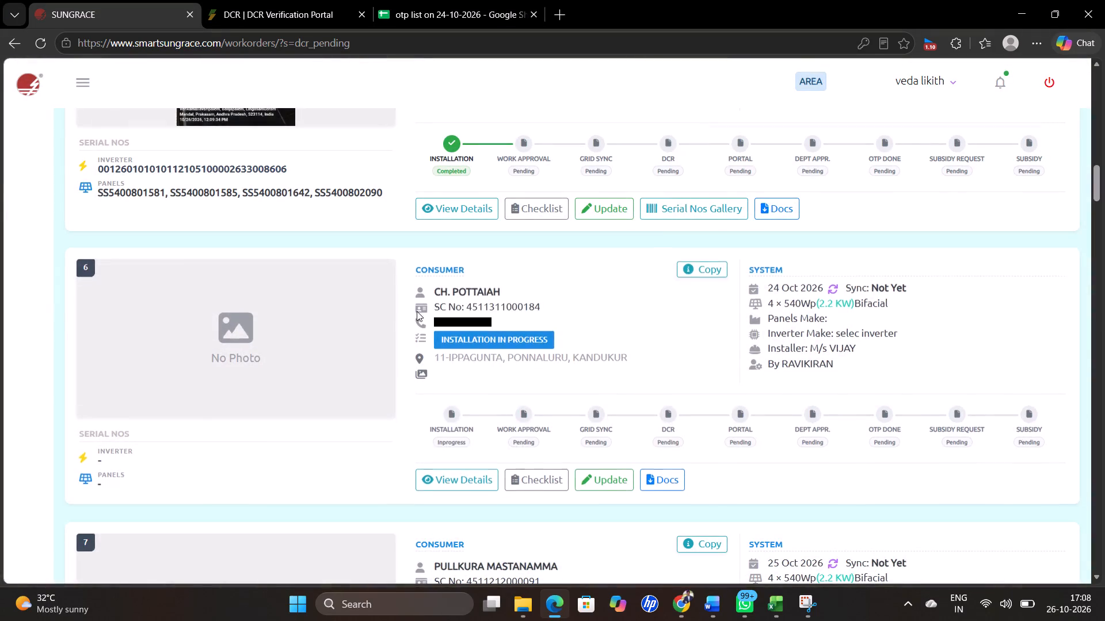
{"action": "scroll", "coordinate": [360, 277], "scroll_direction": "down", "scroll_amount": 4}
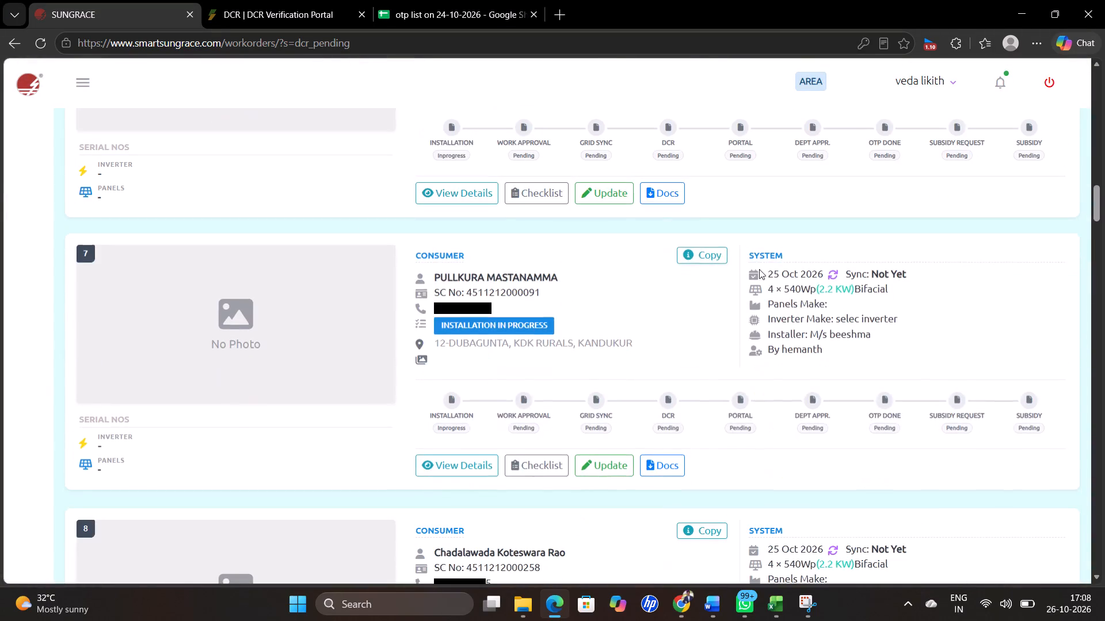
{"action": "left_click", "coordinate": [710, 252]}
{"action": "left_click", "coordinate": [706, 108]}
Examine the quick copy details of DCR pending sites 8 to 10.
{"action": "scroll", "coordinate": [703, 155], "scroll_direction": "down", "scroll_amount": 5}
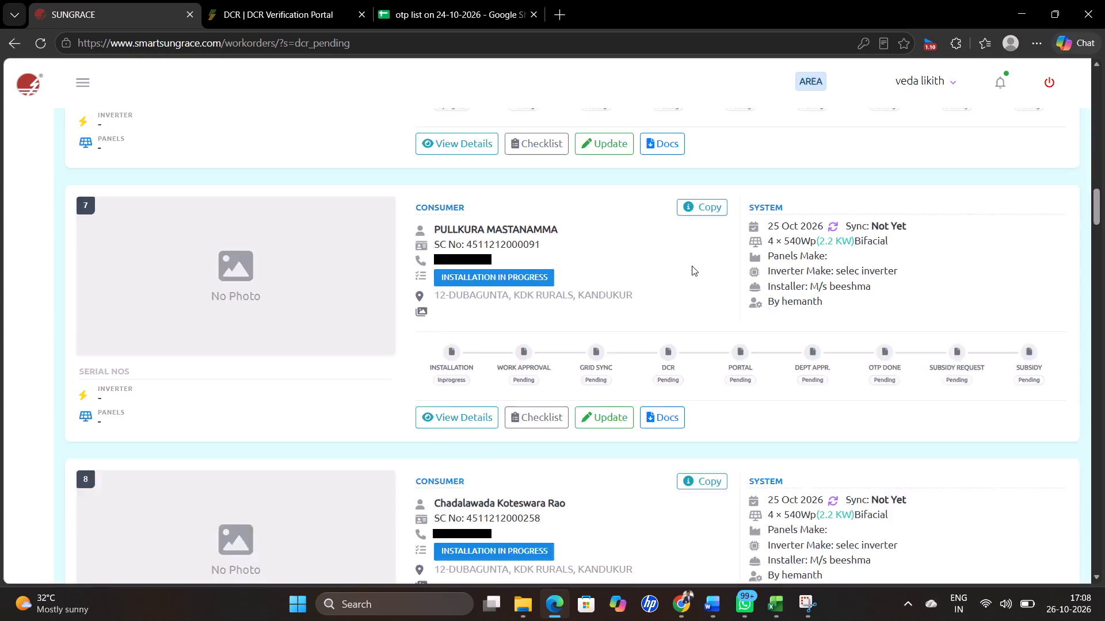
{"action": "left_click", "coordinate": [694, 173]}
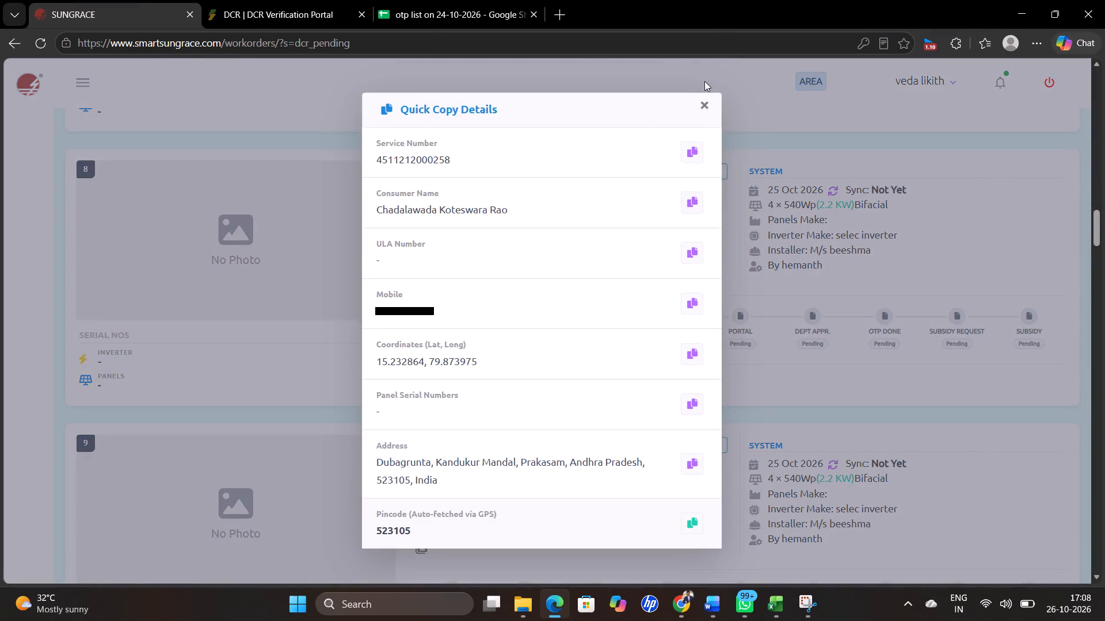
{"action": "left_click_drag", "start_coordinate": [712, 93], "coordinate": [708, 102]}
{"action": "scroll", "coordinate": [710, 101], "scroll_direction": "down", "scroll_amount": 4}
{"action": "left_click", "coordinate": [720, 171]}
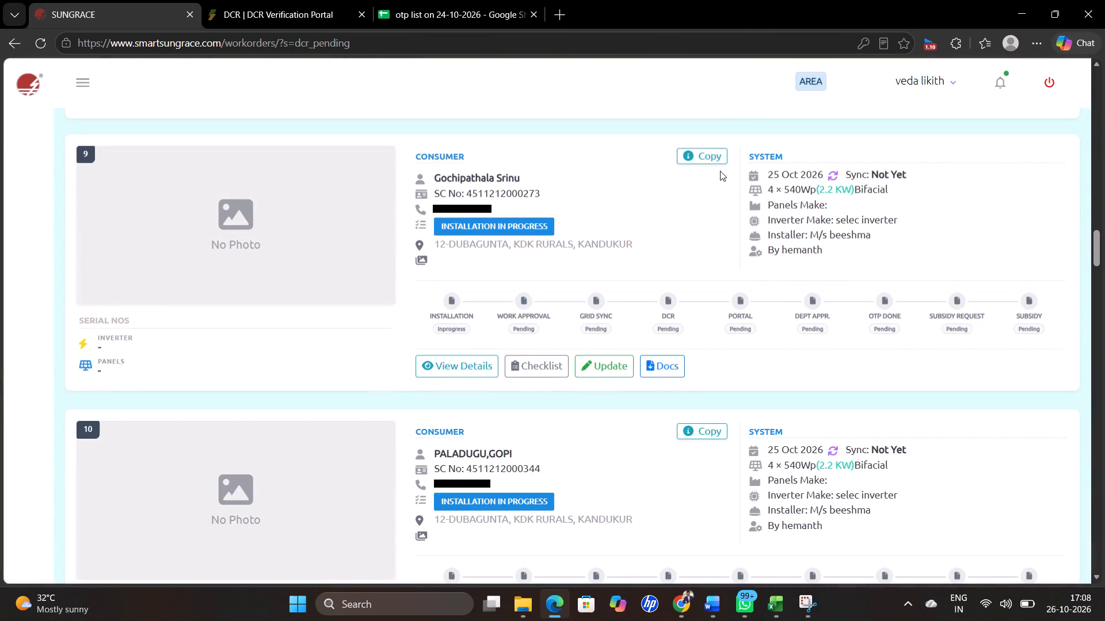
{"action": "left_click", "coordinate": [714, 161]}
{"action": "left_click", "coordinate": [710, 160]}
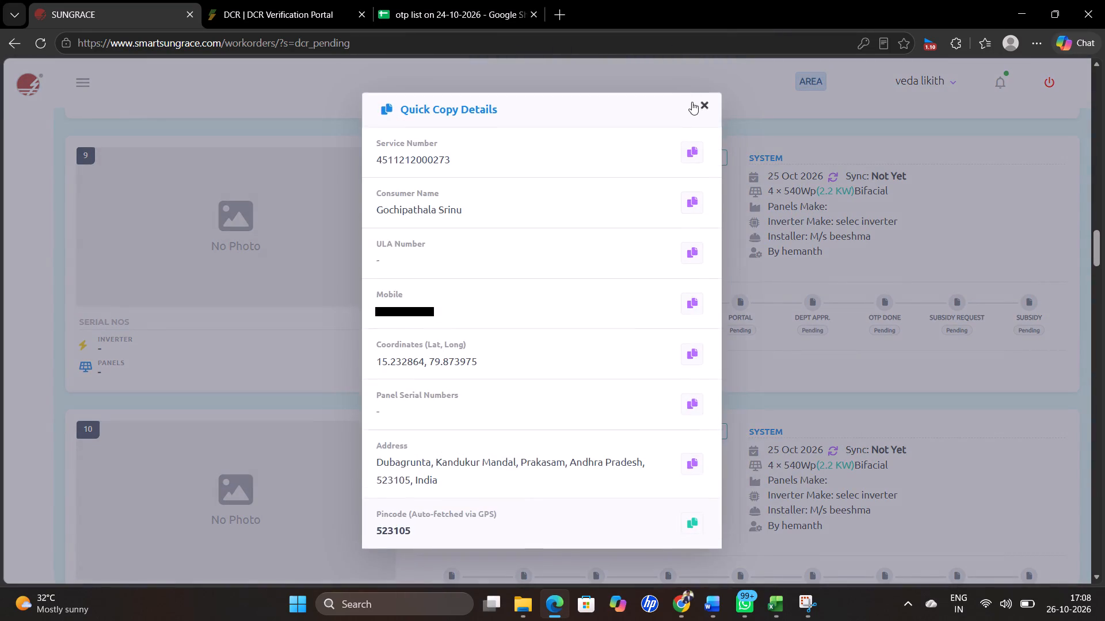
{"action": "left_click", "coordinate": [699, 97]}
{"action": "scroll", "coordinate": [726, 237], "scroll_direction": "down", "scroll_amount": 4}
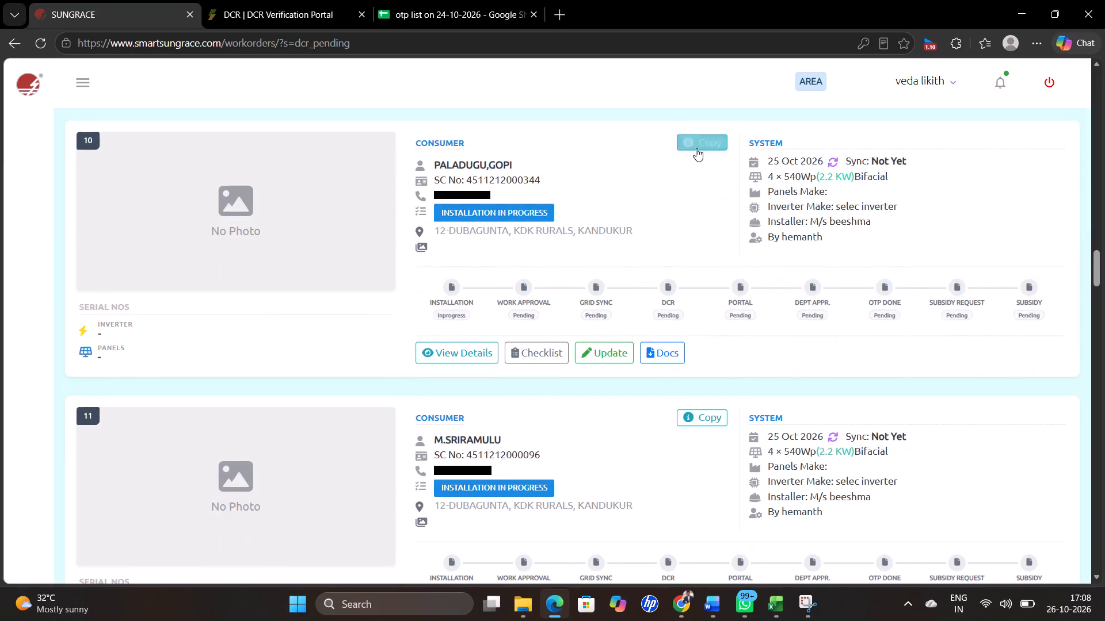
{"action": "left_click", "coordinate": [696, 148]}
{"action": "left_click", "coordinate": [707, 112]}
Skip the sites without serial numbers and examine the quick copy details of DCR pending sites 21 and 22.
{"action": "scroll", "coordinate": [706, 183], "scroll_direction": "down", "scroll_amount": 2}
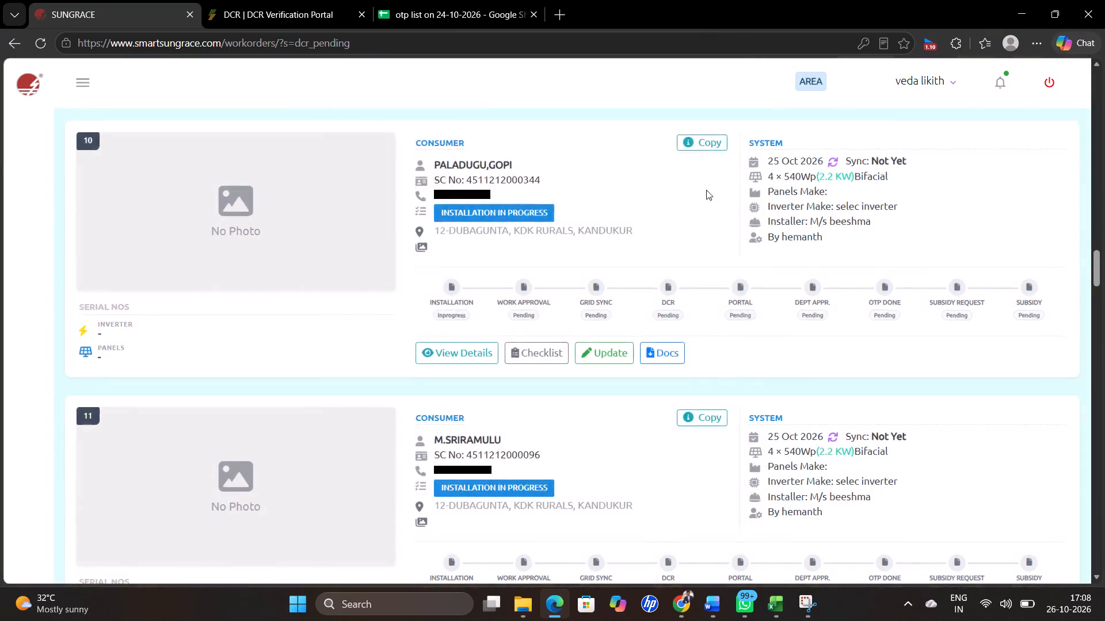
{"action": "scroll", "coordinate": [706, 190], "scroll_direction": "down", "scroll_amount": 2}
{"action": "scroll", "coordinate": [704, 138], "scroll_direction": "down", "scroll_amount": 13}
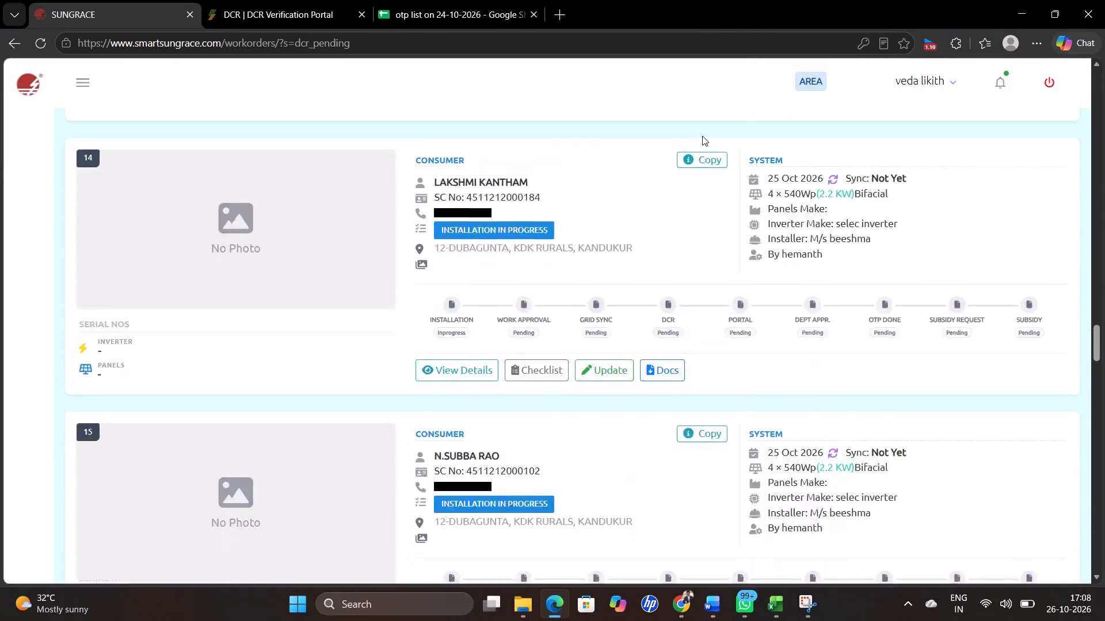
{"action": "scroll", "coordinate": [702, 136], "scroll_direction": "down", "scroll_amount": 20}
{"action": "scroll", "coordinate": [702, 136], "scroll_direction": "down", "scroll_amount": 5}
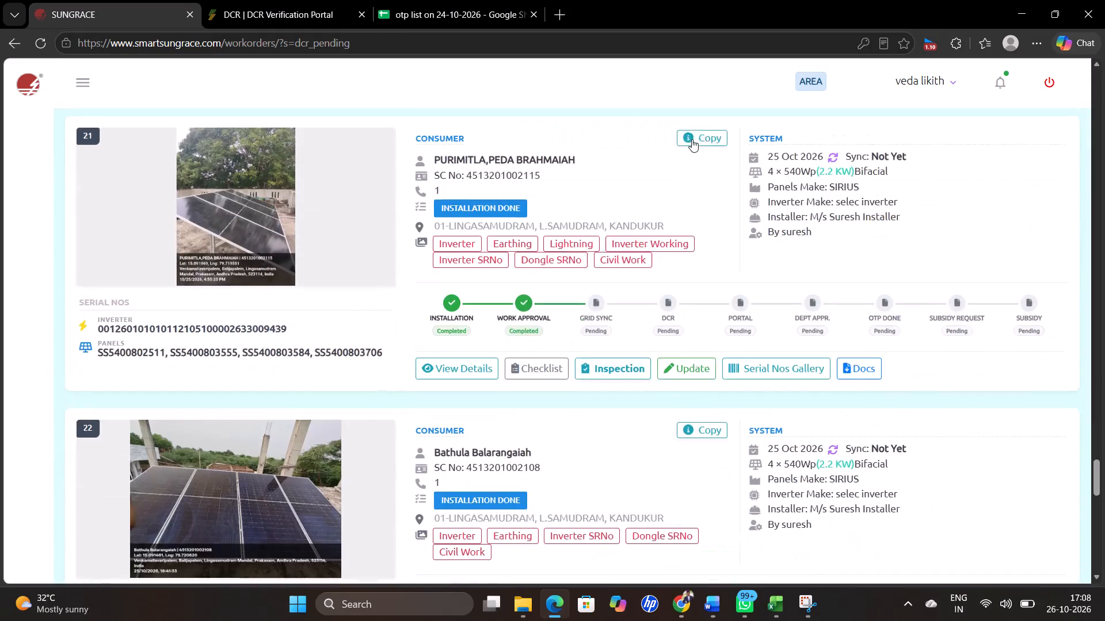
{"action": "left_click", "coordinate": [706, 124]}
{"action": "left_click", "coordinate": [707, 127]}
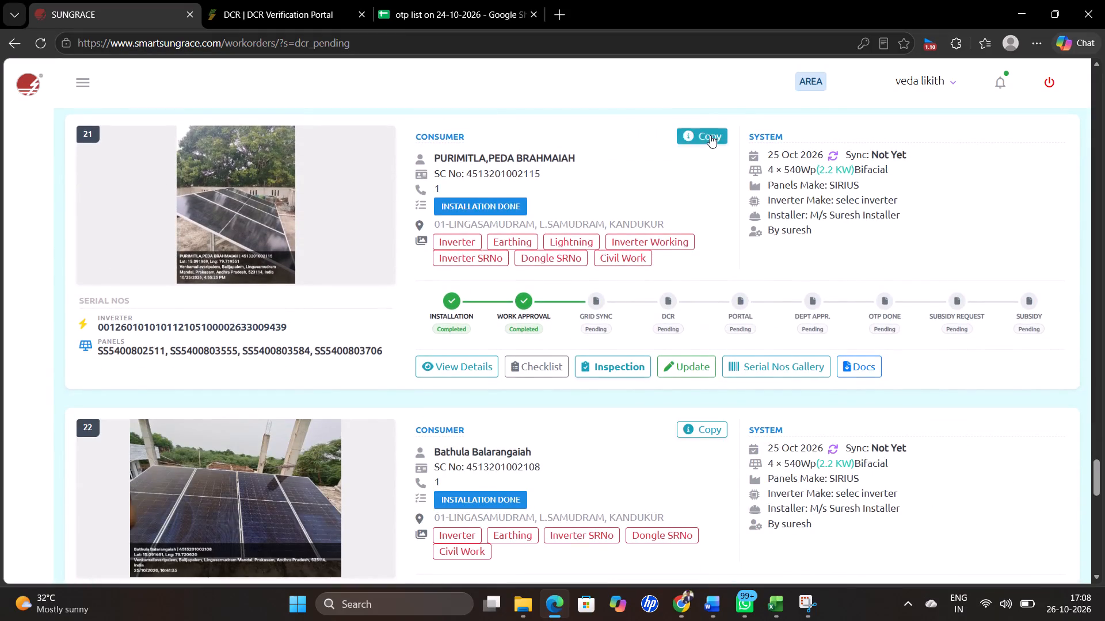
{"action": "left_click", "coordinate": [710, 135]}
{"action": "left_click", "coordinate": [708, 106]}
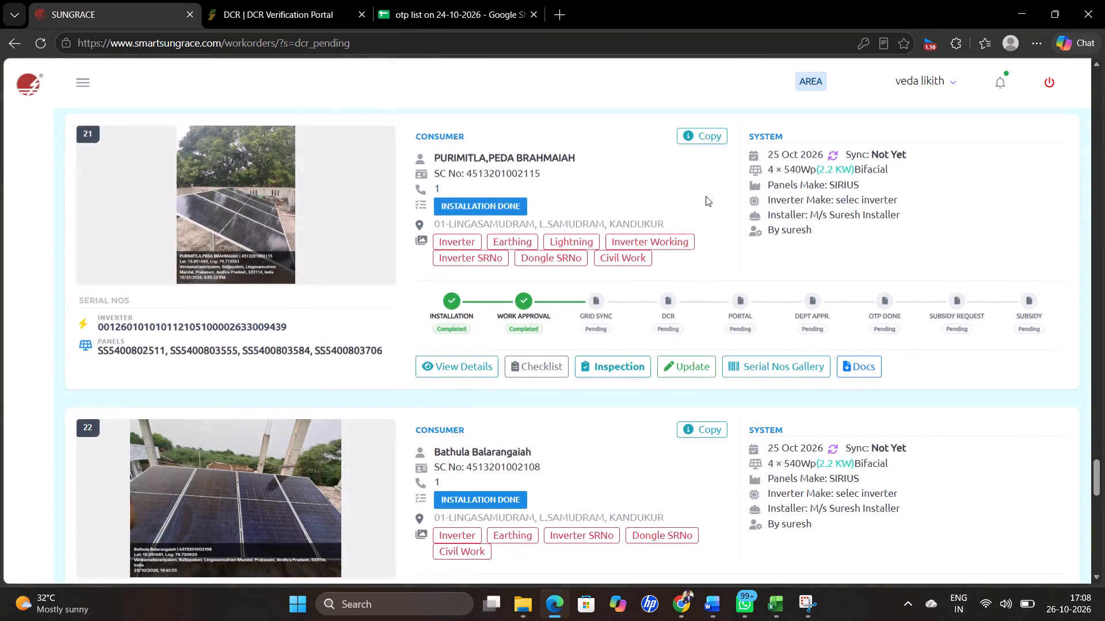
{"action": "scroll", "coordinate": [705, 190], "scroll_direction": "down", "scroll_amount": 3}
{"action": "left_click", "coordinate": [701, 210]}
{"action": "left_click", "coordinate": [696, 106]}
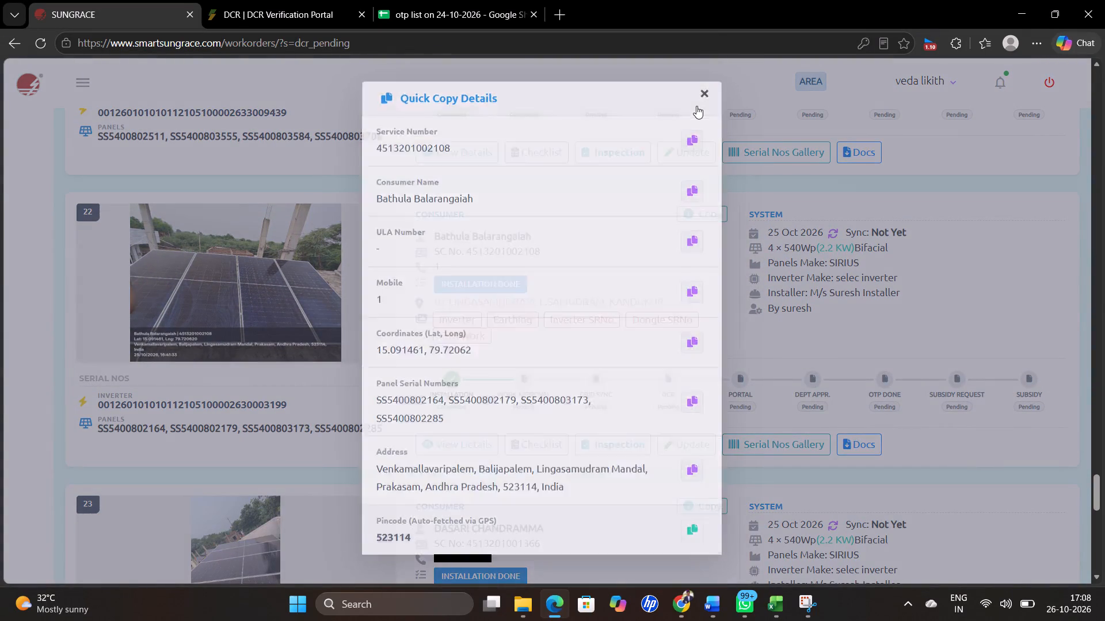
Examine the quick copy details of DCR pending sites 23 and 24.
{"action": "scroll", "coordinate": [708, 213], "scroll_direction": "down", "scroll_amount": 3}
{"action": "left_click", "coordinate": [708, 281]}
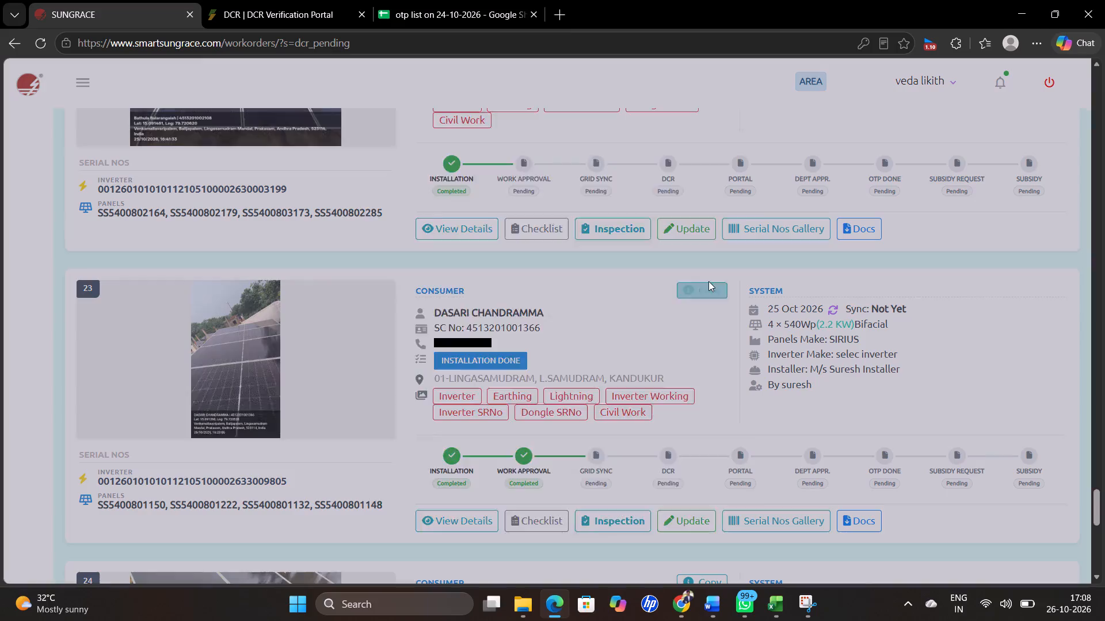
{"action": "left_click", "coordinate": [698, 104]}
{"action": "scroll", "coordinate": [670, 319], "scroll_direction": "down", "scroll_amount": 4}
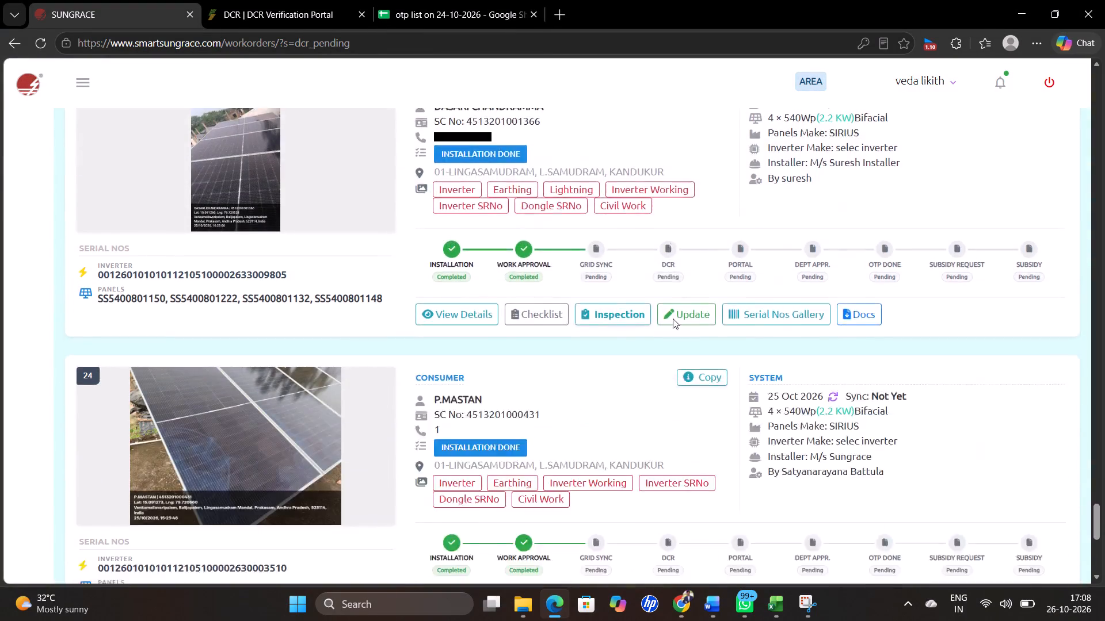
{"action": "triple_click", "coordinate": [684, 304]}
{"action": "left_click", "coordinate": [691, 291]}
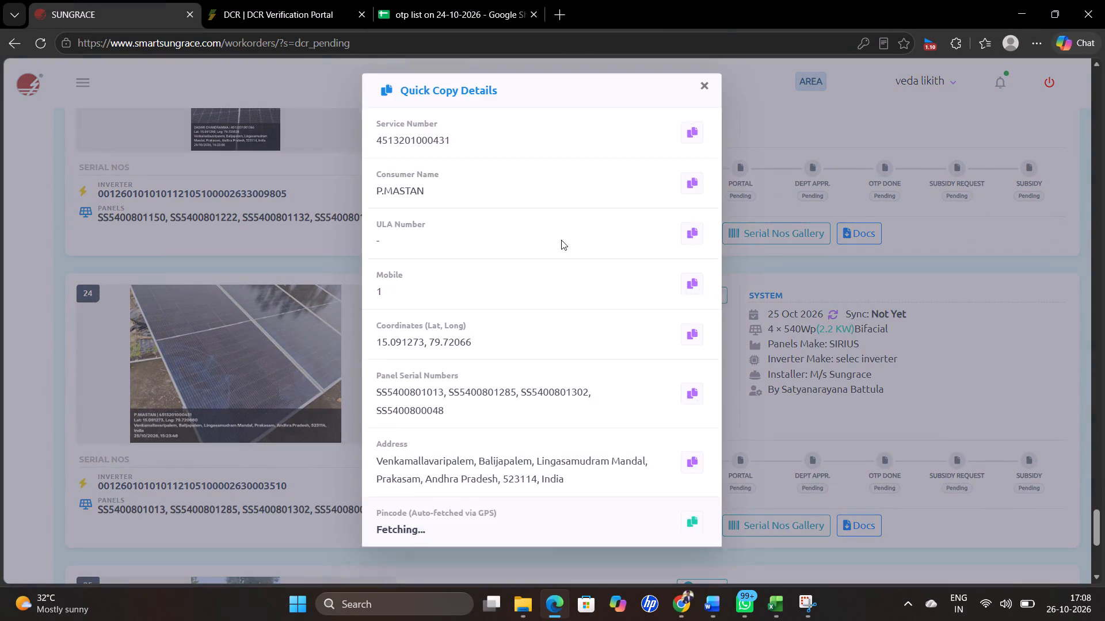
{"action": "left_click", "coordinate": [702, 94]}
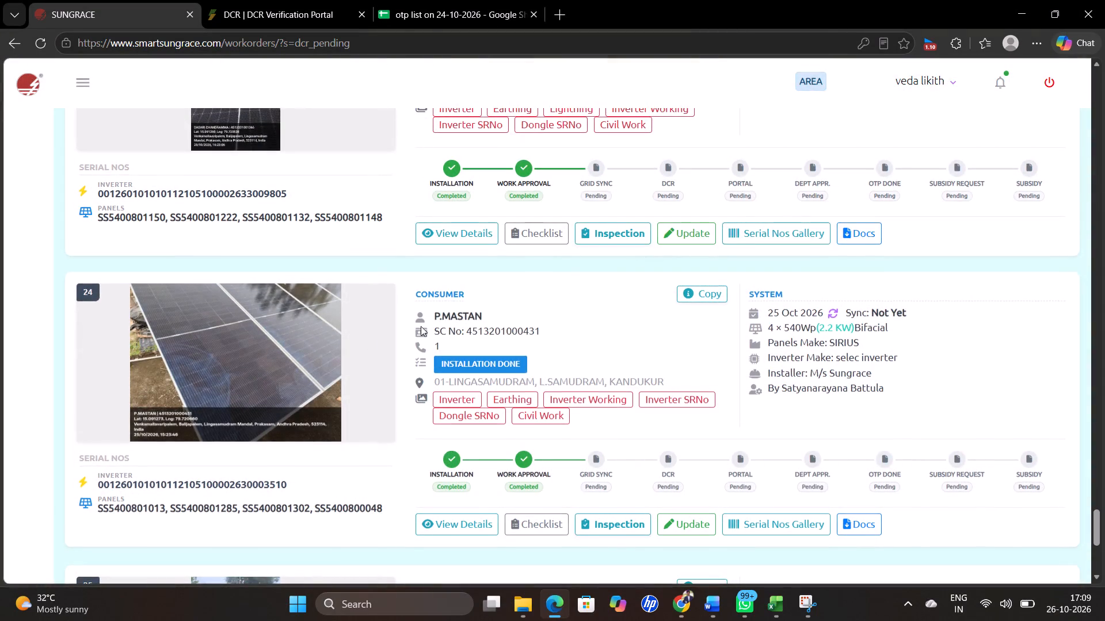
Examine the enlarged installation photo of DCR pending site 24 and its location stamp.
{"action": "left_click", "coordinate": [323, 347]}
{"action": "scroll", "coordinate": [445, 284], "scroll_direction": "down", "scroll_amount": 3}
{"action": "scroll", "coordinate": [451, 283], "scroll_direction": "up", "scroll_amount": 3}
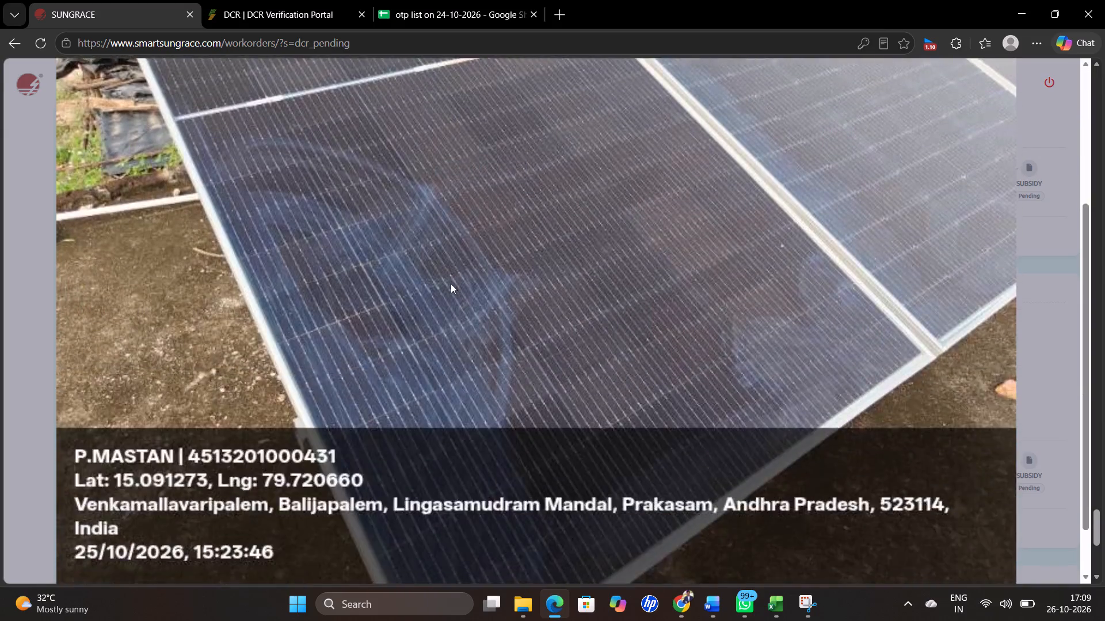
{"action": "scroll", "coordinate": [451, 283], "scroll_direction": "up", "scroll_amount": 5}
{"action": "scroll", "coordinate": [622, 326], "scroll_direction": "down", "scroll_amount": 7}
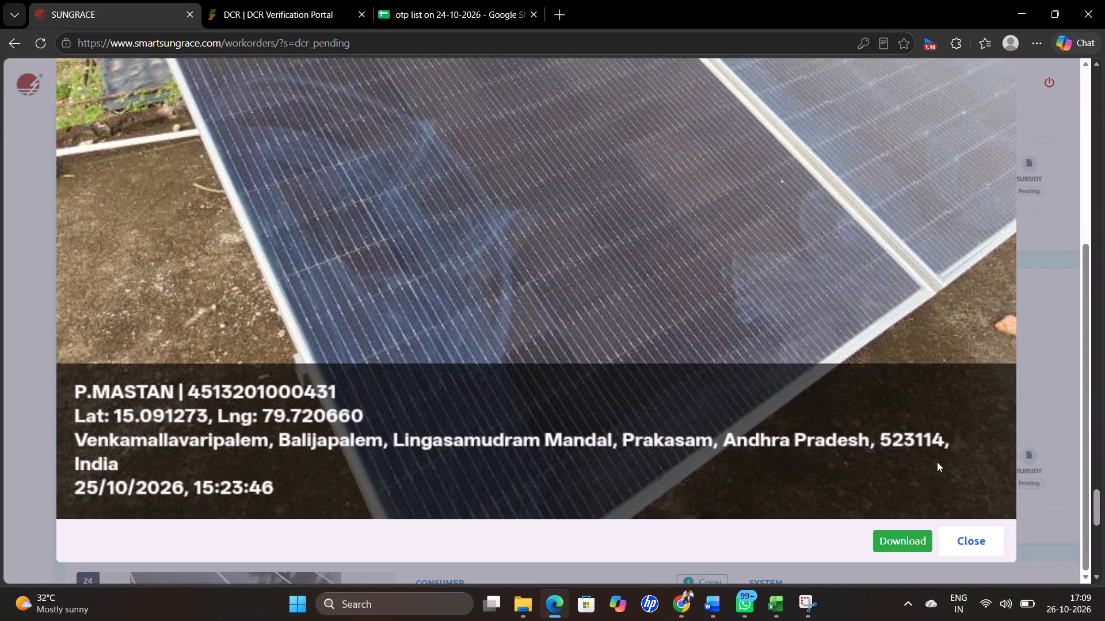
{"action": "left_click", "coordinate": [966, 528]}
Recheck the quick copy details of DCR pending site 24 and examine those of site 25.
{"action": "scroll", "coordinate": [721, 313], "scroll_direction": "down", "scroll_amount": 5}
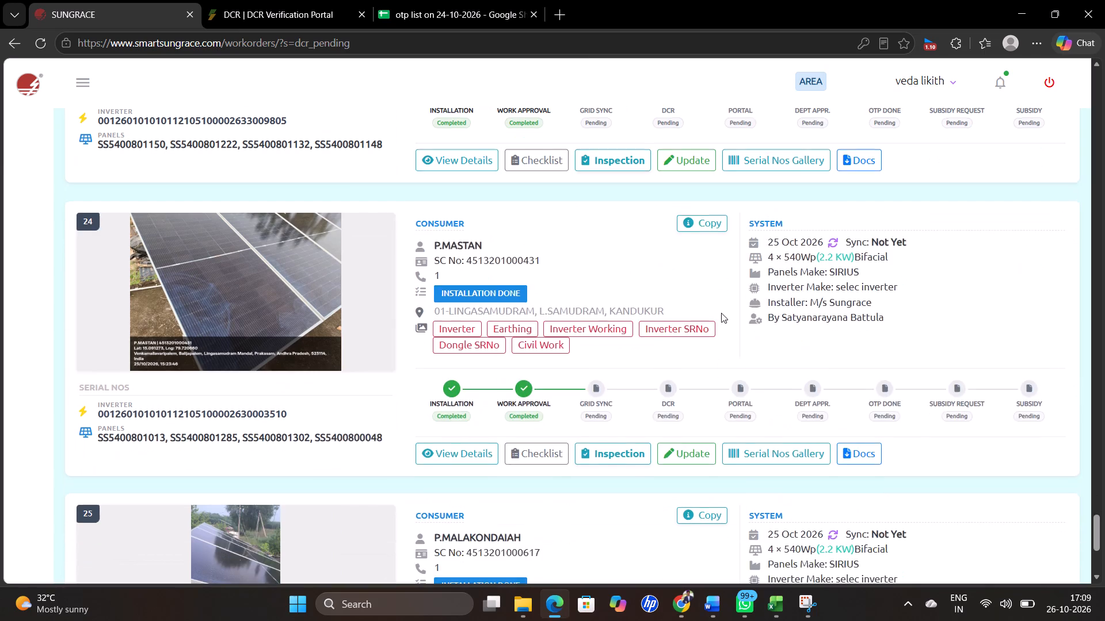
{"action": "left_click", "coordinate": [699, 220]}
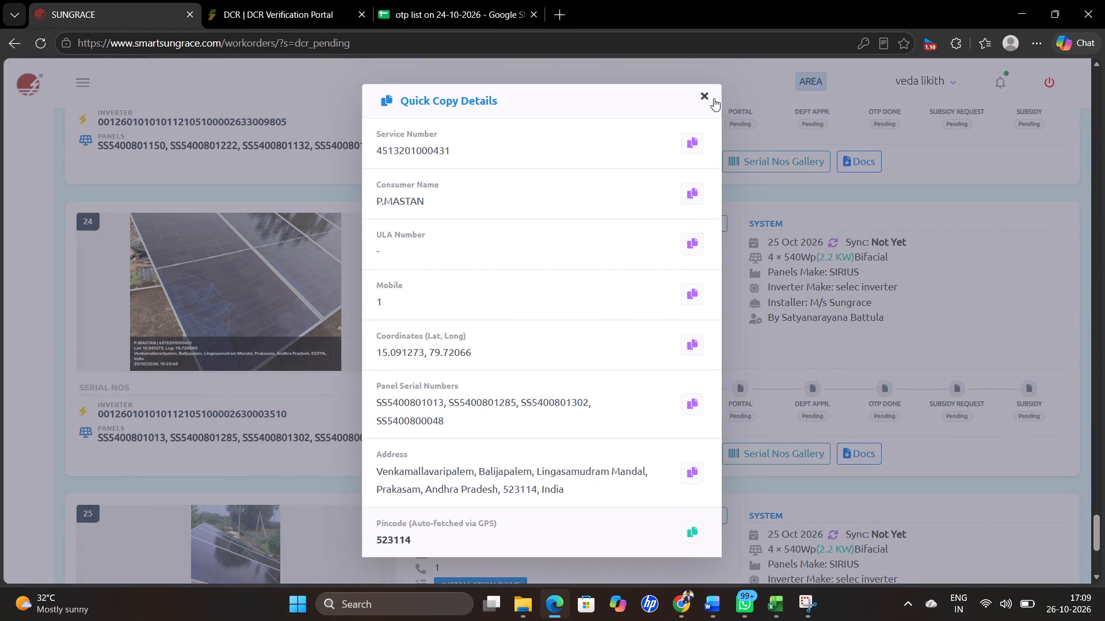
{"action": "left_click", "coordinate": [712, 97]}
{"action": "scroll", "coordinate": [703, 227], "scroll_direction": "down", "scroll_amount": 3}
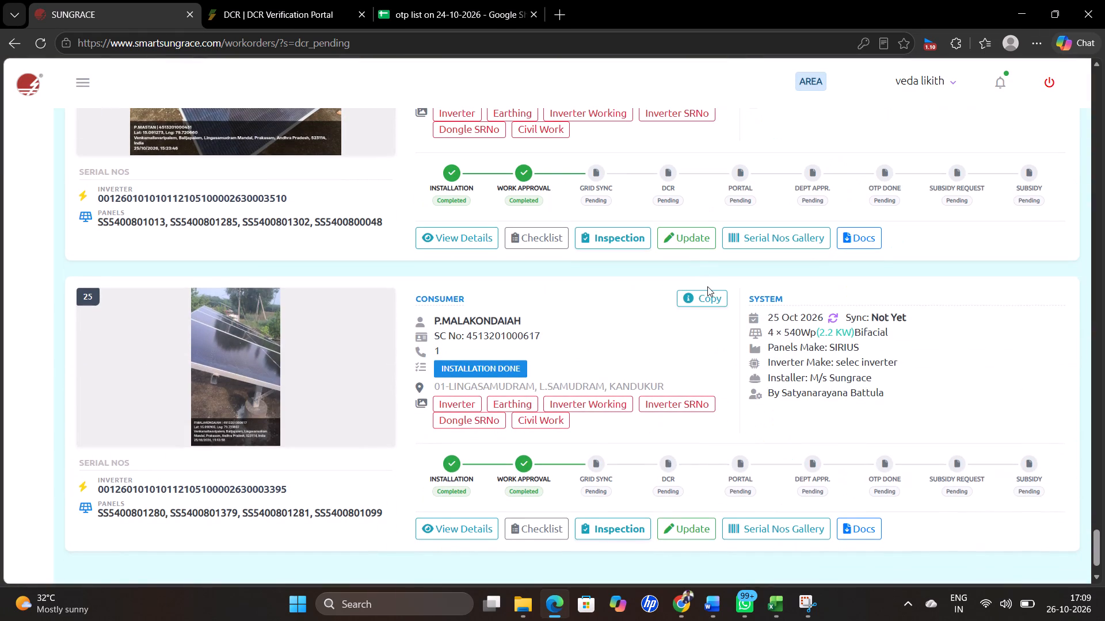
{"action": "left_click", "coordinate": [707, 286]}
{"action": "left_click", "coordinate": [689, 296]}
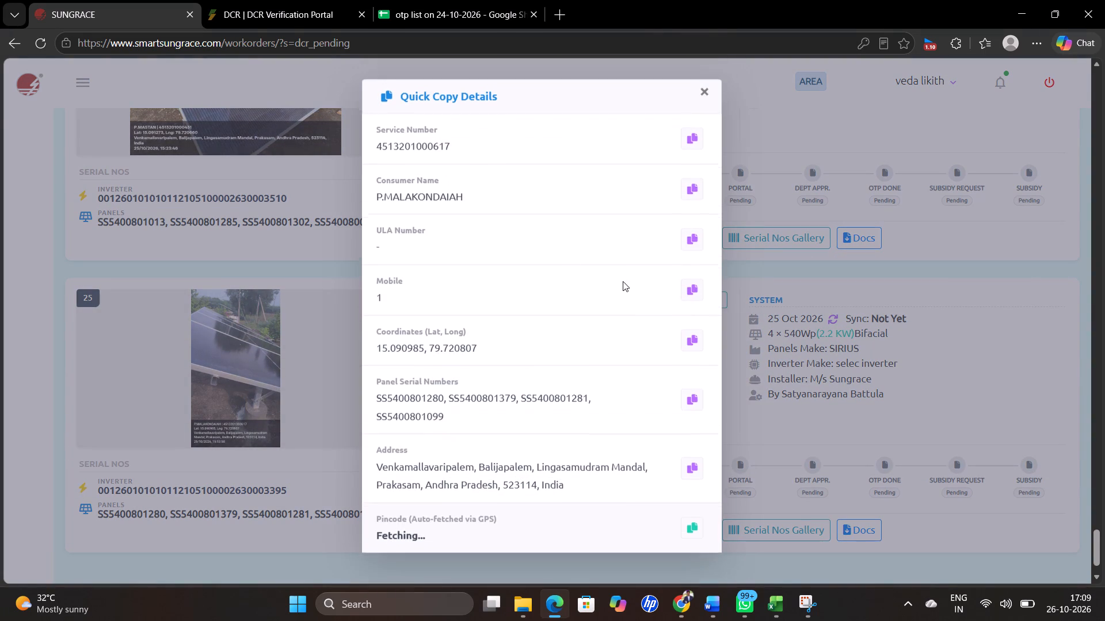
{"action": "left_click", "coordinate": [701, 104]}
{"action": "scroll", "coordinate": [691, 198], "scroll_direction": "down", "scroll_amount": 4}
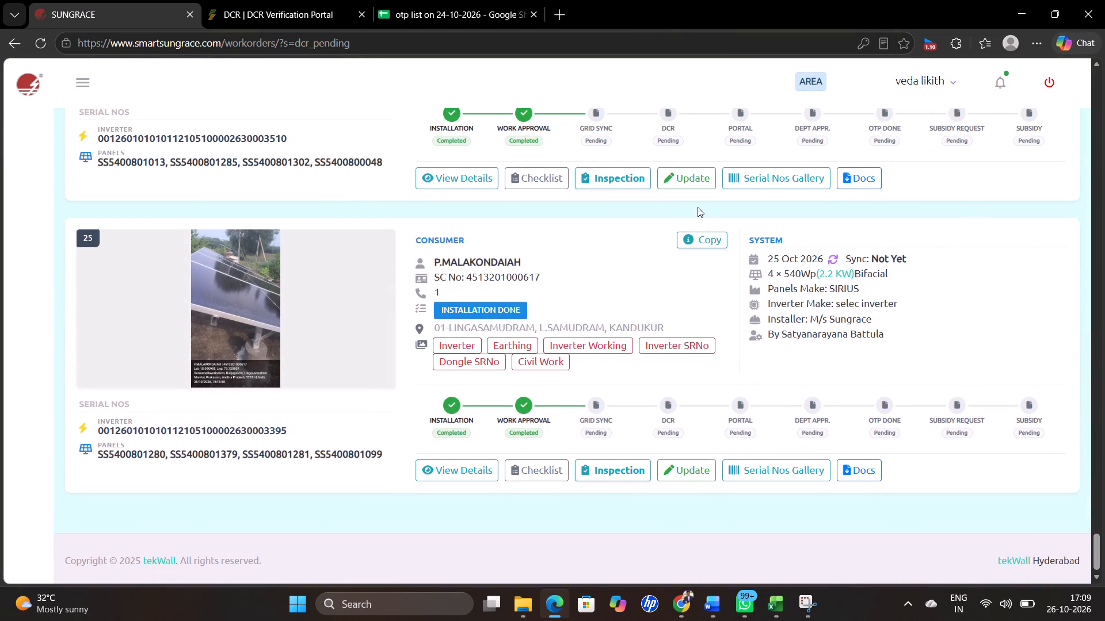
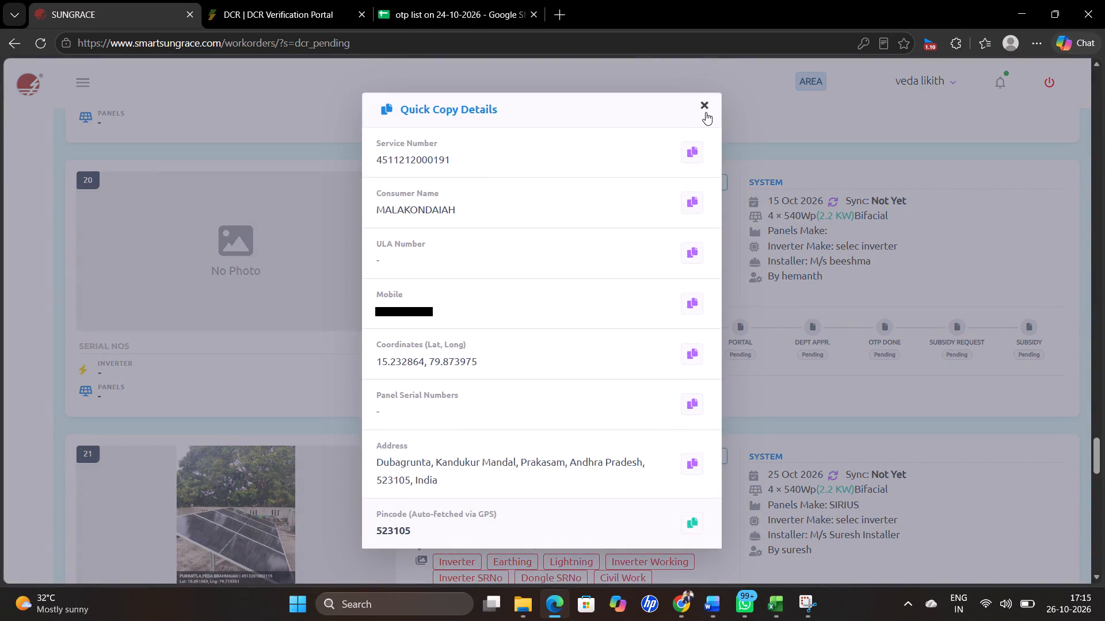
Close the open quick copy details and examine those of DCR pending site 21 again, including its panel serial numbers and address.
{"action": "left_click", "coordinate": [706, 112]}
{"action": "scroll", "coordinate": [516, 236], "scroll_direction": "down", "scroll_amount": 2}
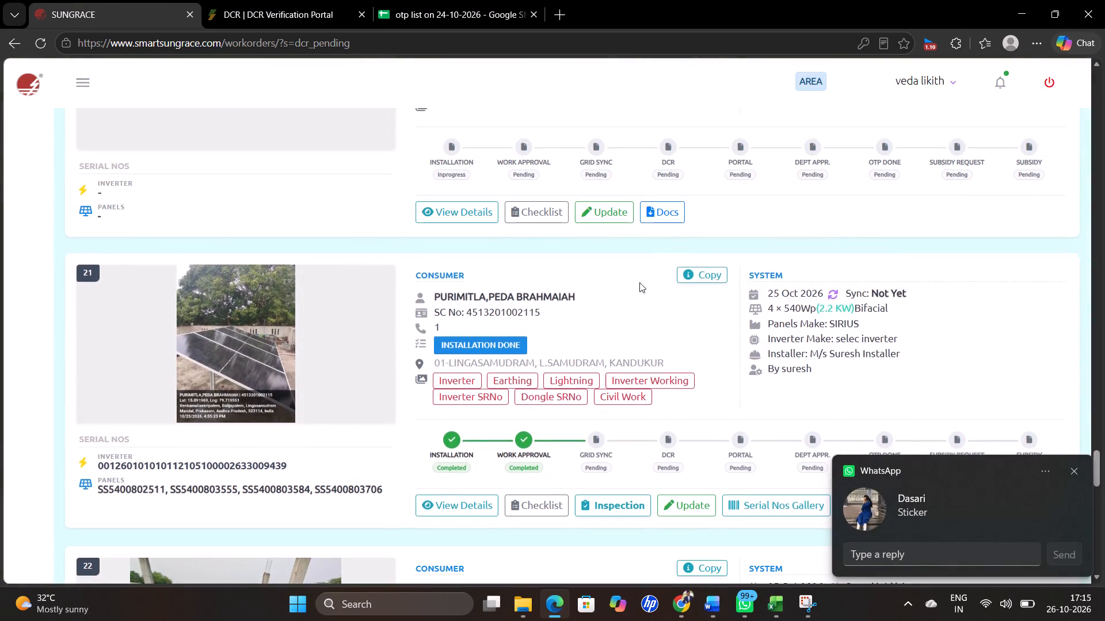
{"action": "left_click", "coordinate": [707, 271]}
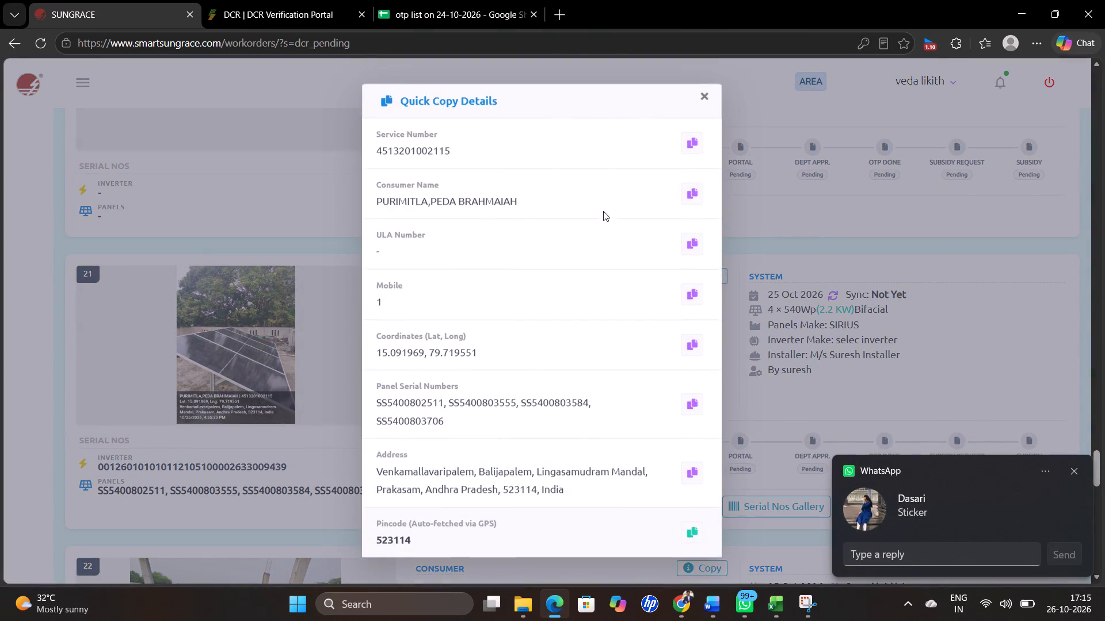
{"action": "left_click", "coordinate": [713, 101]}
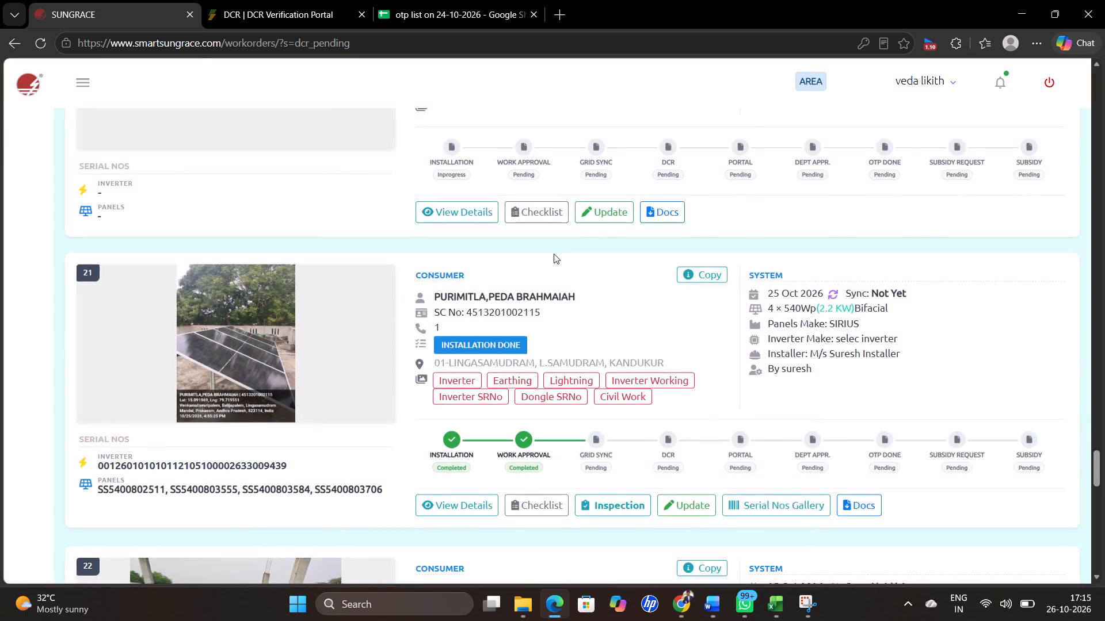
{"action": "scroll", "coordinate": [554, 254], "scroll_direction": "down", "scroll_amount": 2}
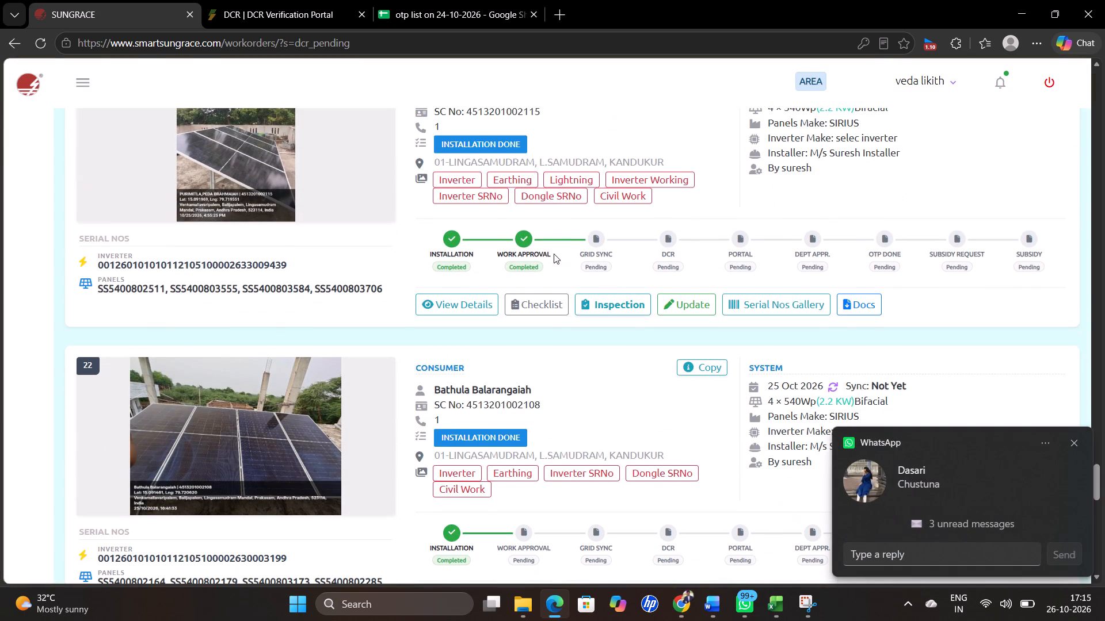
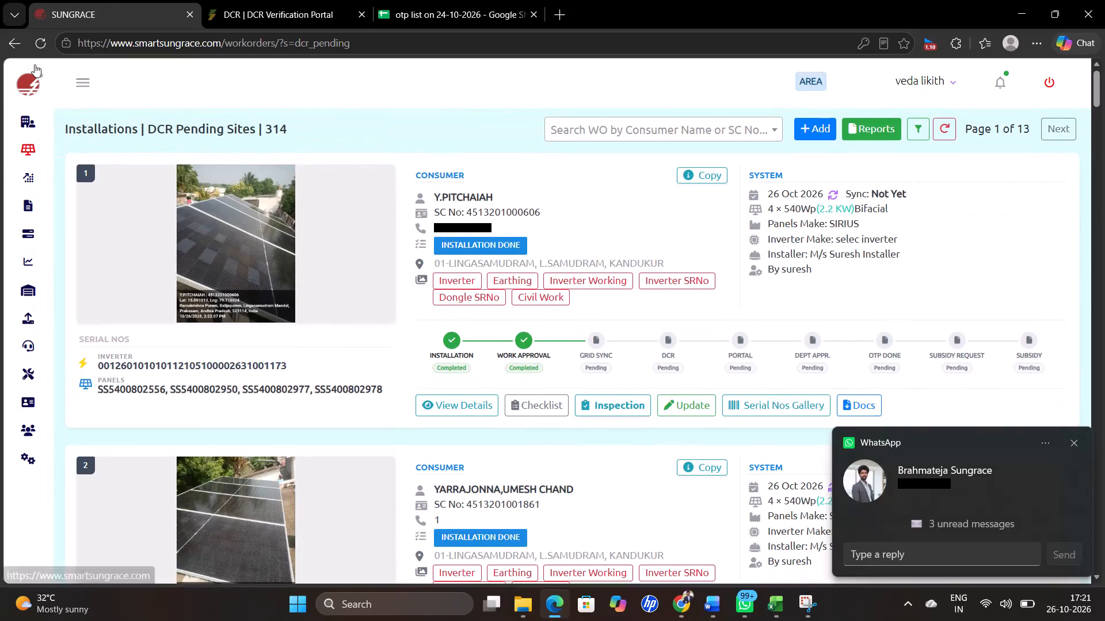
Refresh the DCR pending sites list and examine the quick copy details of sites 1 and 2.
{"action": "left_click", "coordinate": [39, 43]}
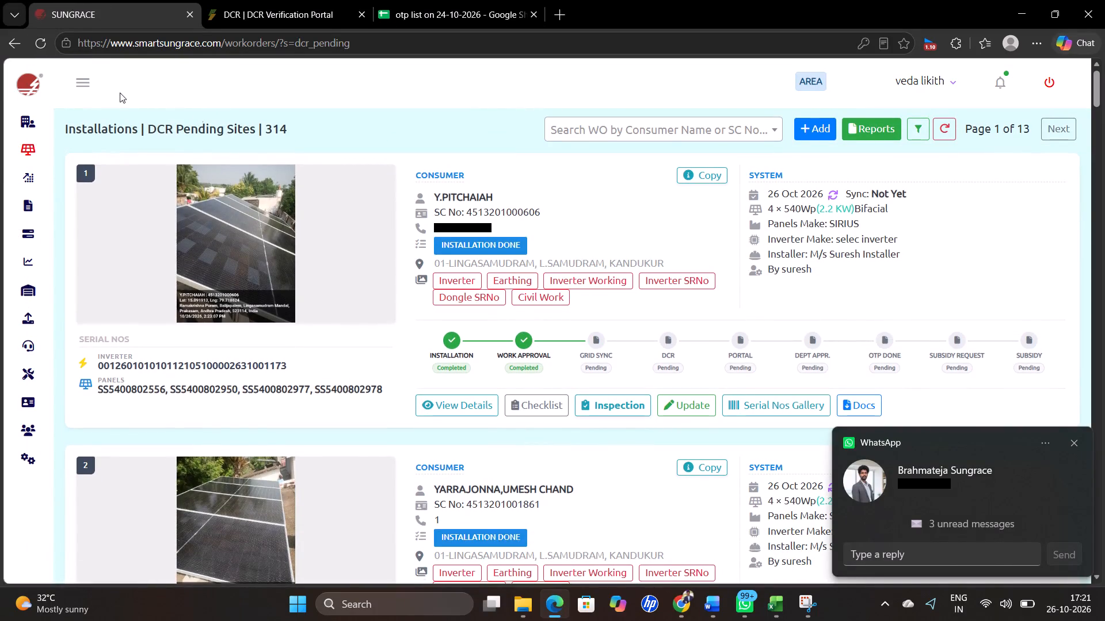
{"action": "left_click", "coordinate": [681, 167]}
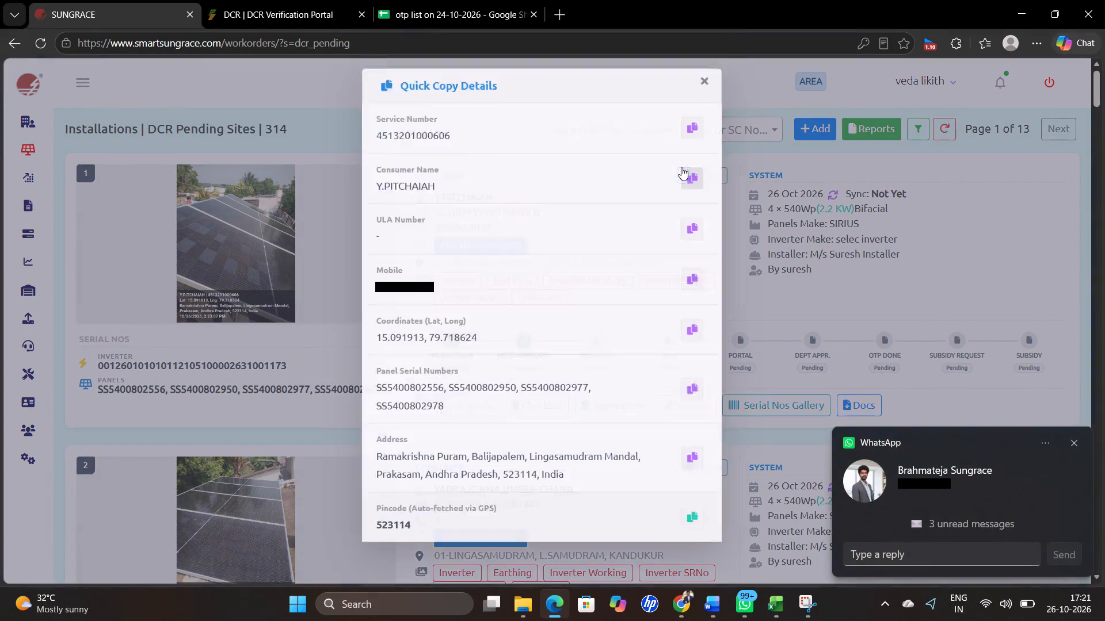
{"action": "left_click", "coordinate": [704, 95]}
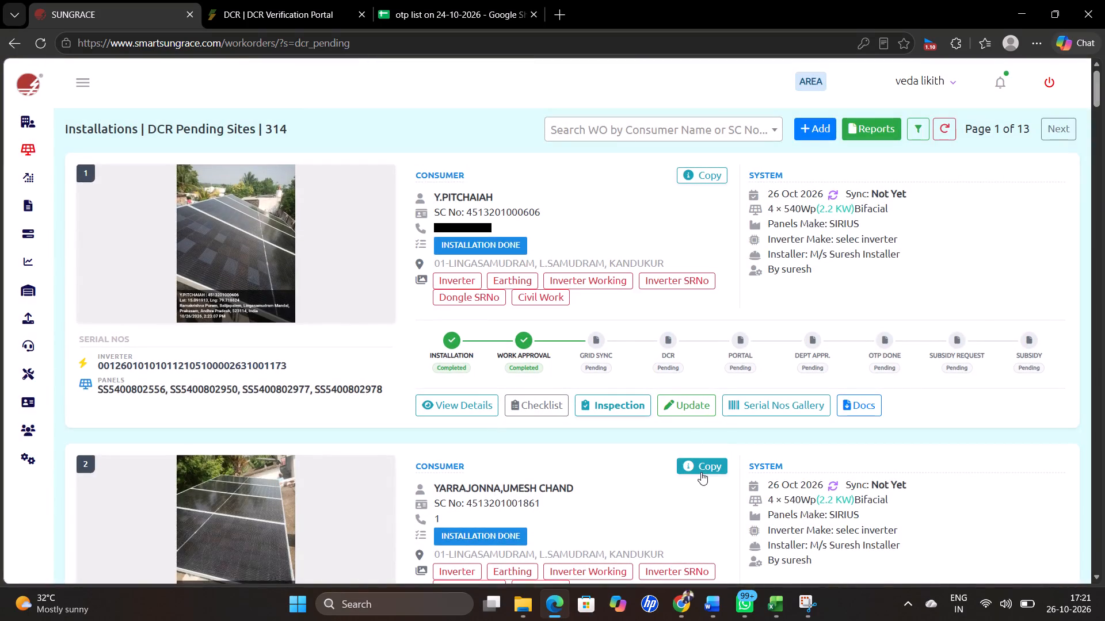
{"action": "left_click", "coordinate": [701, 472]}
{"action": "left_click", "coordinate": [277, 235]}
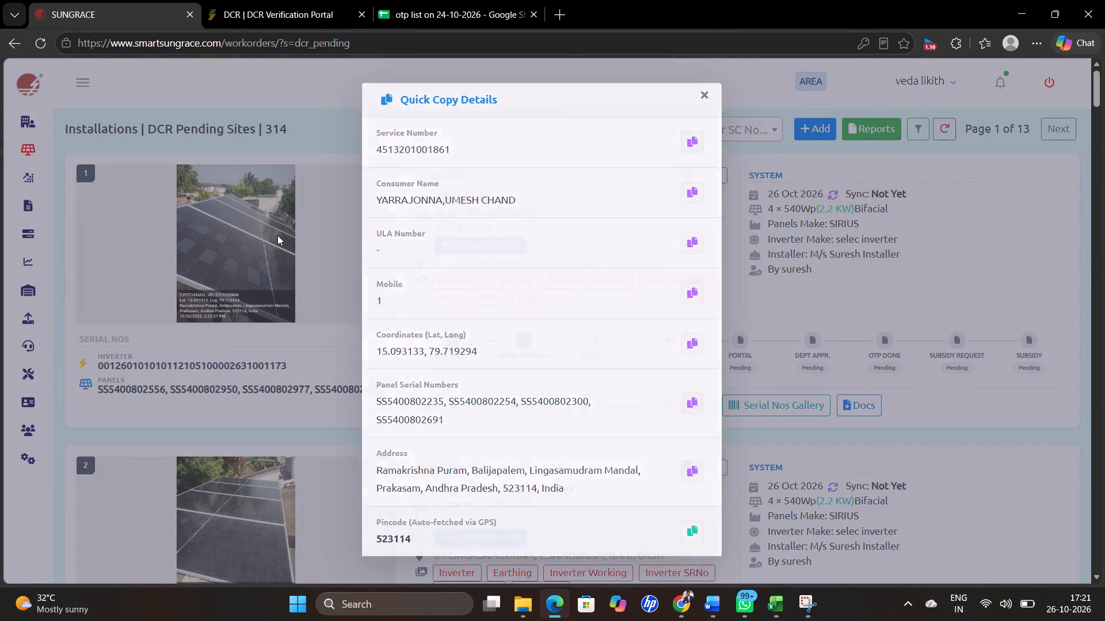
Look through the first page of DCR pending sites down to site 25, checking which have serial numbers and photos.
{"action": "scroll", "coordinate": [617, 419], "scroll_direction": "down", "scroll_amount": 6}
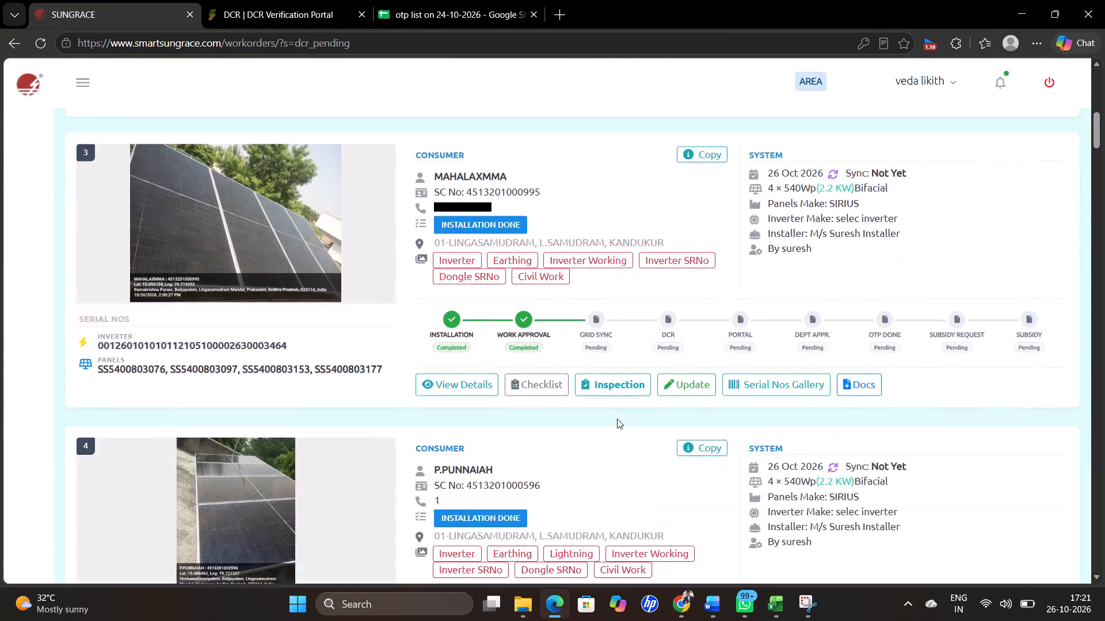
{"action": "scroll", "coordinate": [617, 419], "scroll_direction": "down", "scroll_amount": 11}
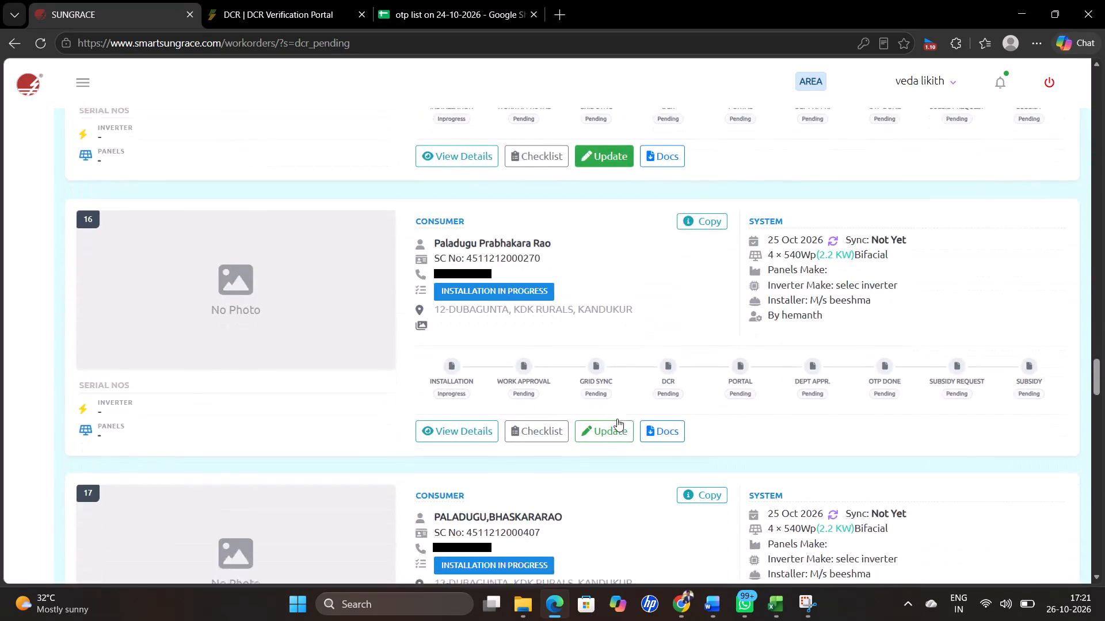
{"action": "scroll", "coordinate": [617, 419], "scroll_direction": "down", "scroll_amount": 11}
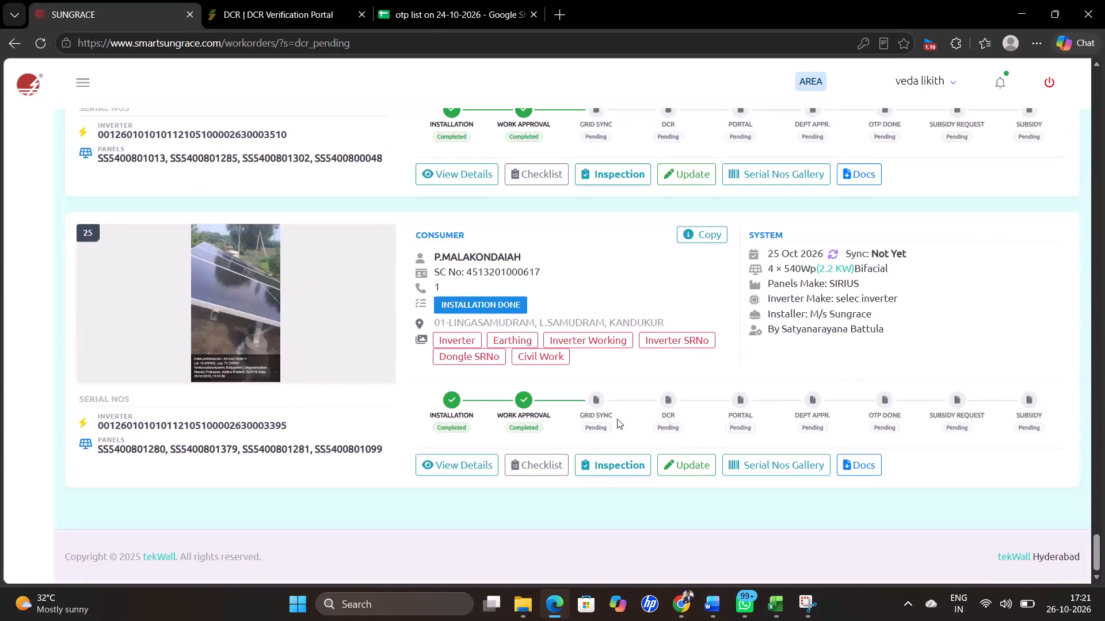
{"action": "scroll", "coordinate": [617, 419], "scroll_direction": "up", "scroll_amount": 15}
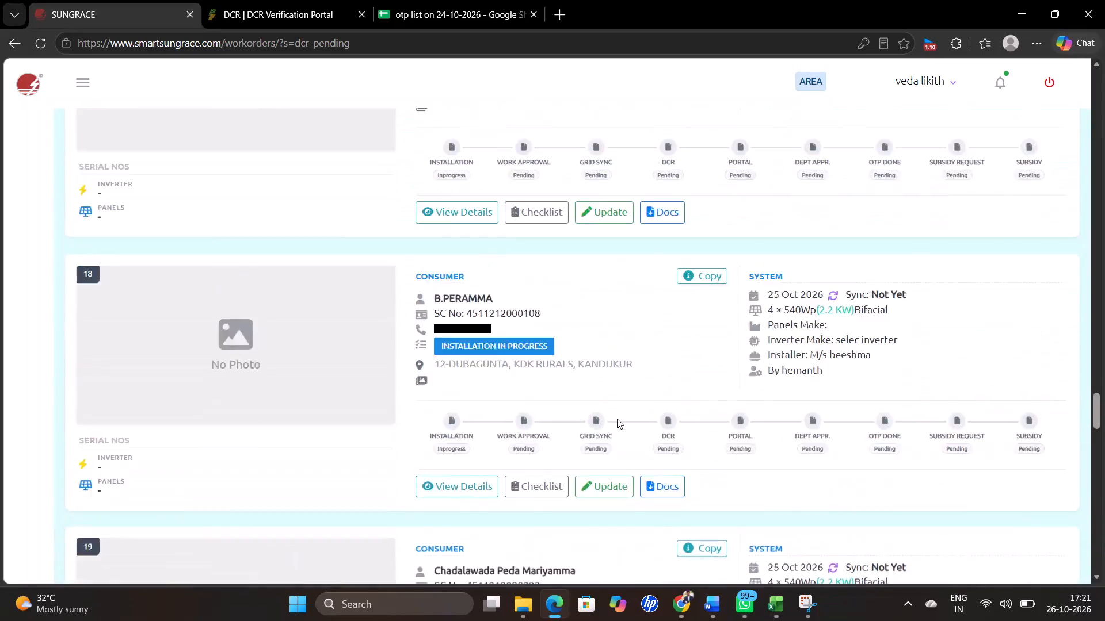
{"action": "scroll", "coordinate": [617, 419], "scroll_direction": "up", "scroll_amount": 14}
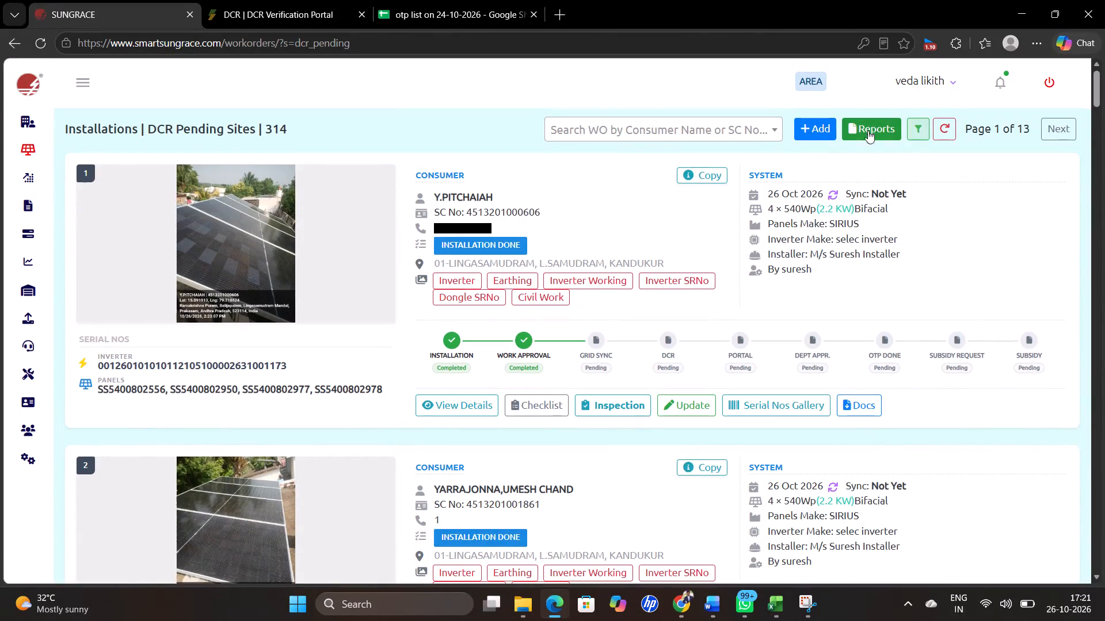
Download the Installation Report for the DCR pending sites.
{"action": "left_click", "coordinate": [865, 131]}
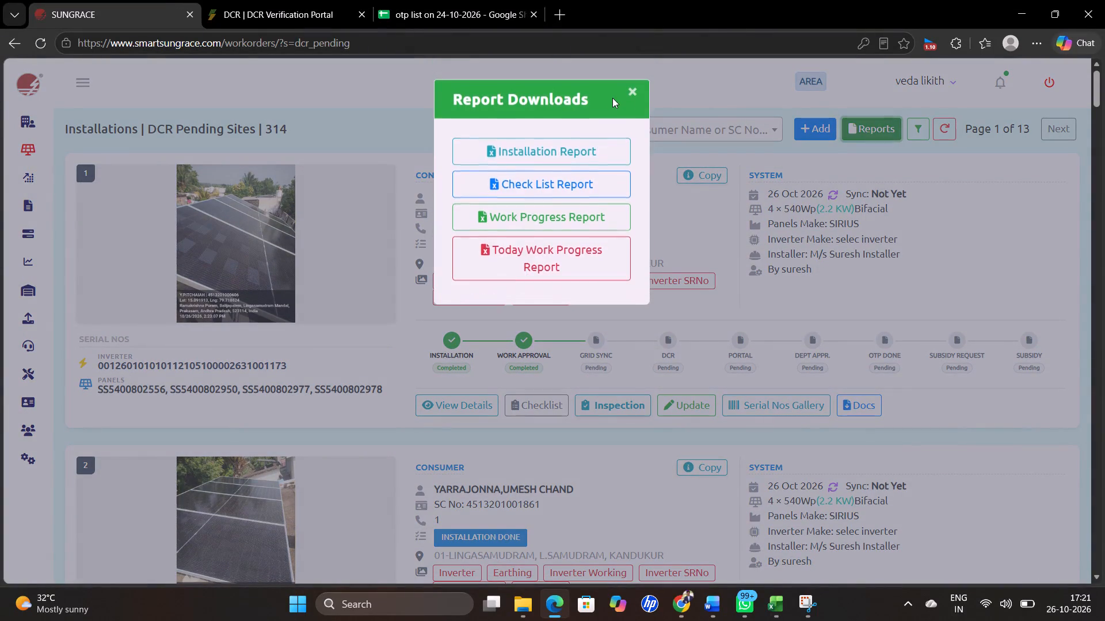
{"action": "left_click", "coordinate": [592, 158]}
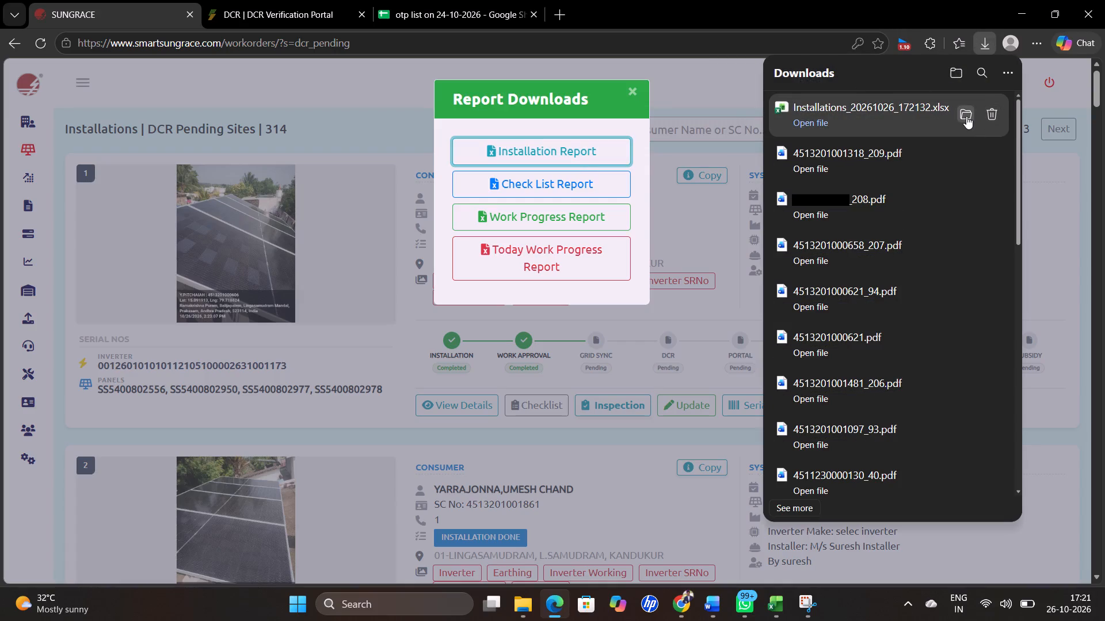
Open the downloaded report Installations_20261026_172132 from its Downloads folder in Excel and enable editing.
{"action": "double_click", "coordinate": [966, 116]}
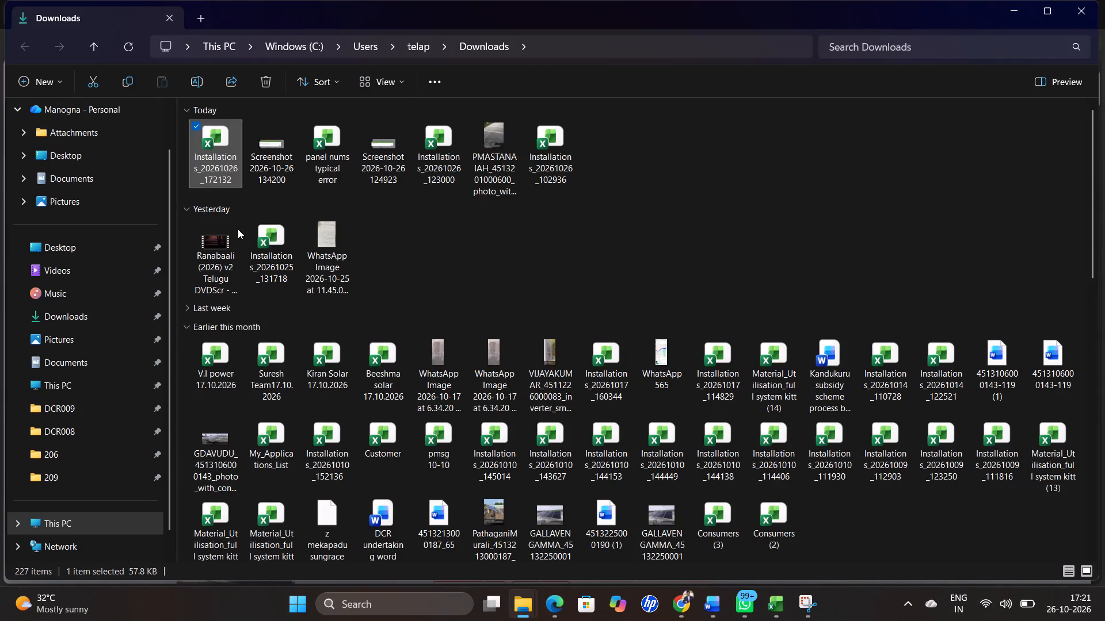
{"action": "double_click", "coordinate": [212, 131]}
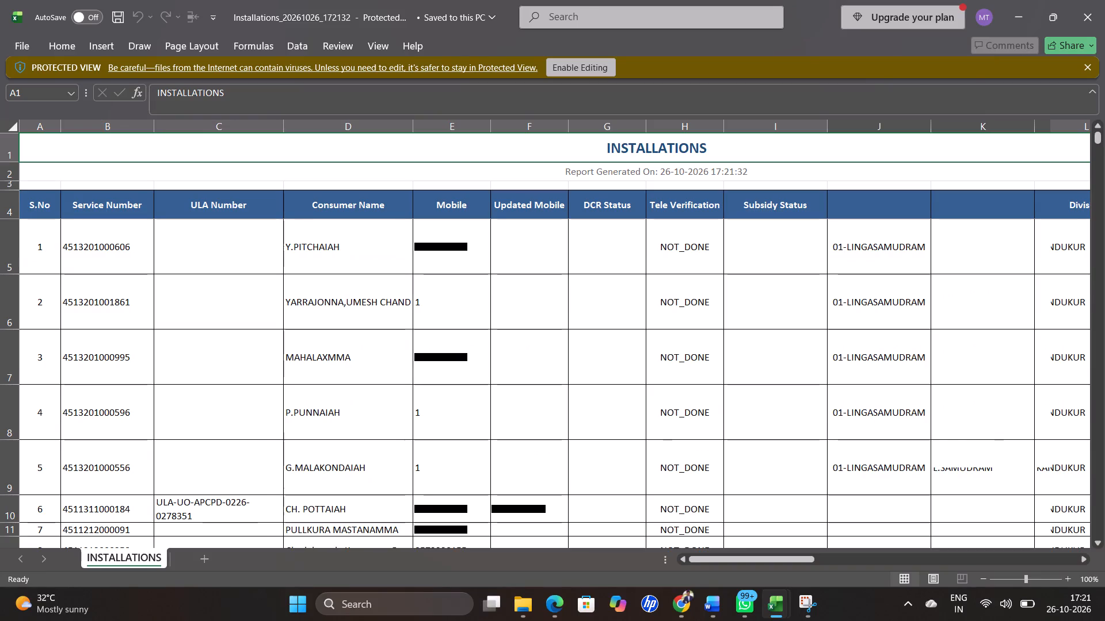
{"action": "left_click", "coordinate": [577, 69]}
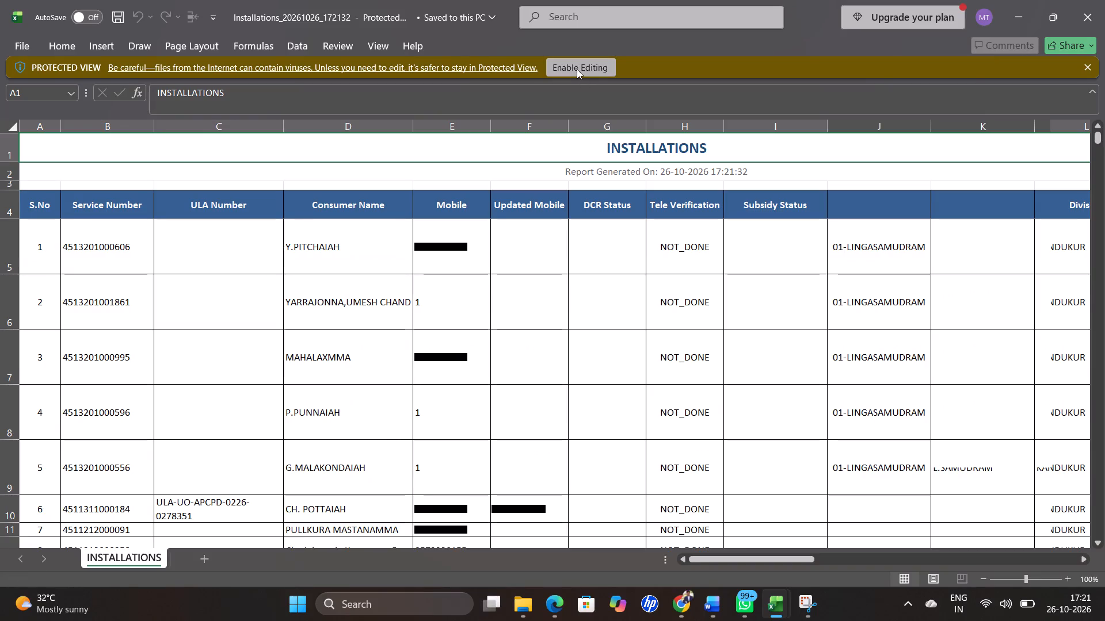
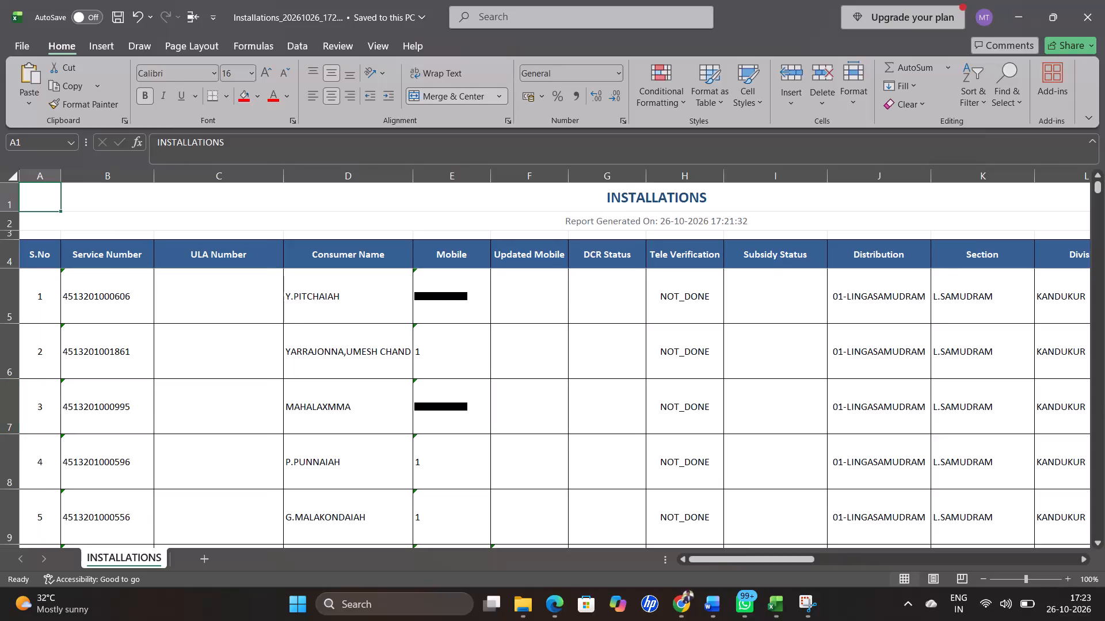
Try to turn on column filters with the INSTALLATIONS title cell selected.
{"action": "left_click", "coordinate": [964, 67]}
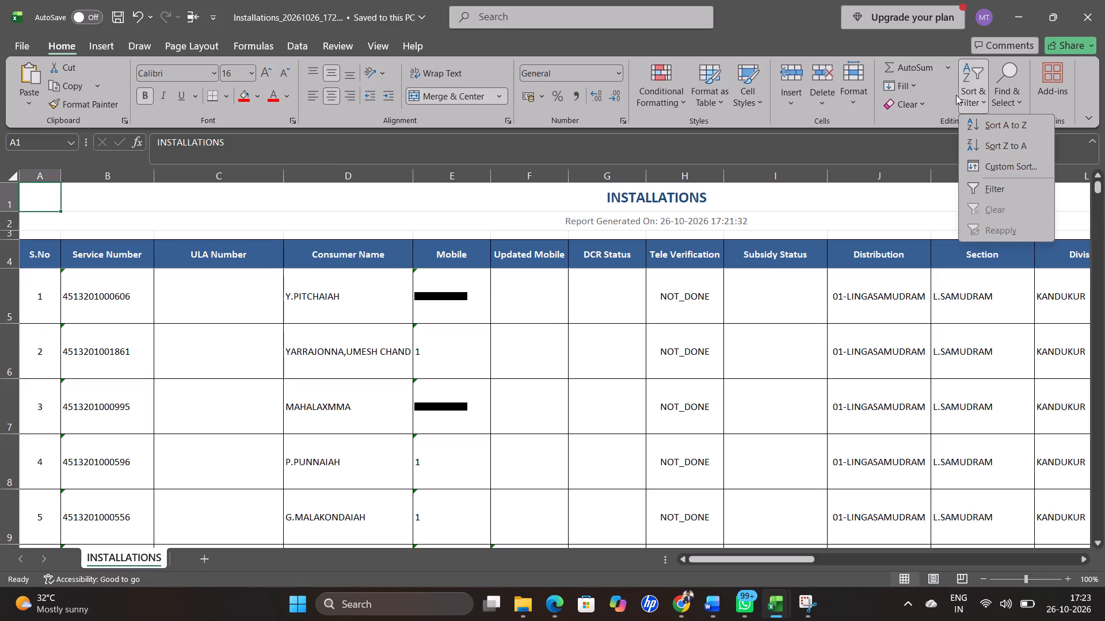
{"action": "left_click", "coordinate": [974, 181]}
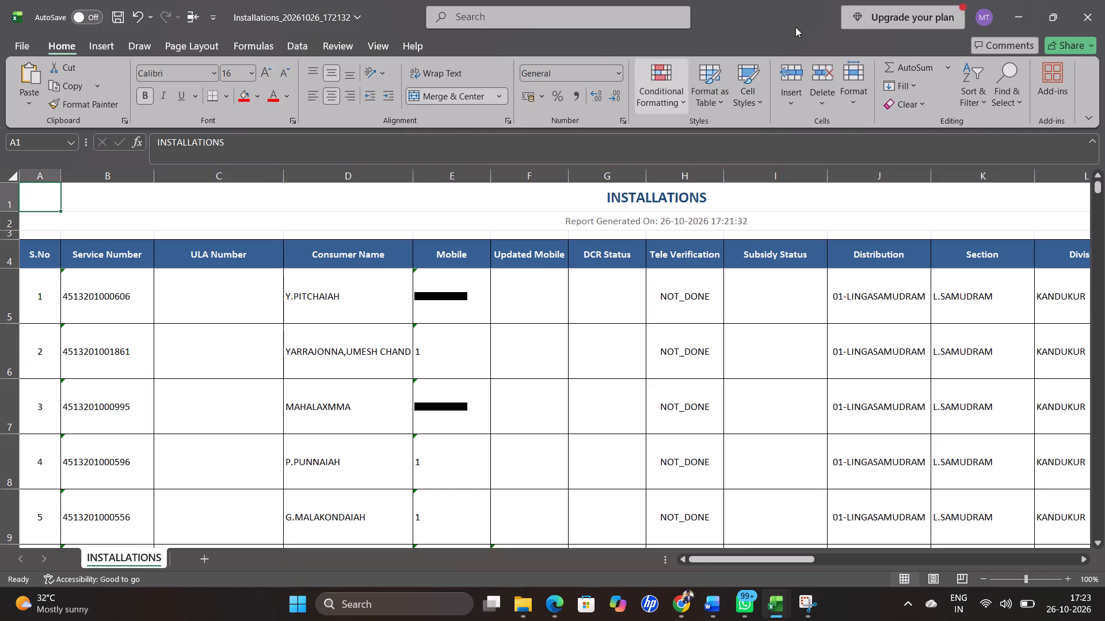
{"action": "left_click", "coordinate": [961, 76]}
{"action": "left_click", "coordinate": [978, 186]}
Turn on column filters for the installations table, starting from a consumer name cell inside its data.
{"action": "left_click", "coordinate": [410, 256]}
{"action": "left_click", "coordinate": [362, 356]}
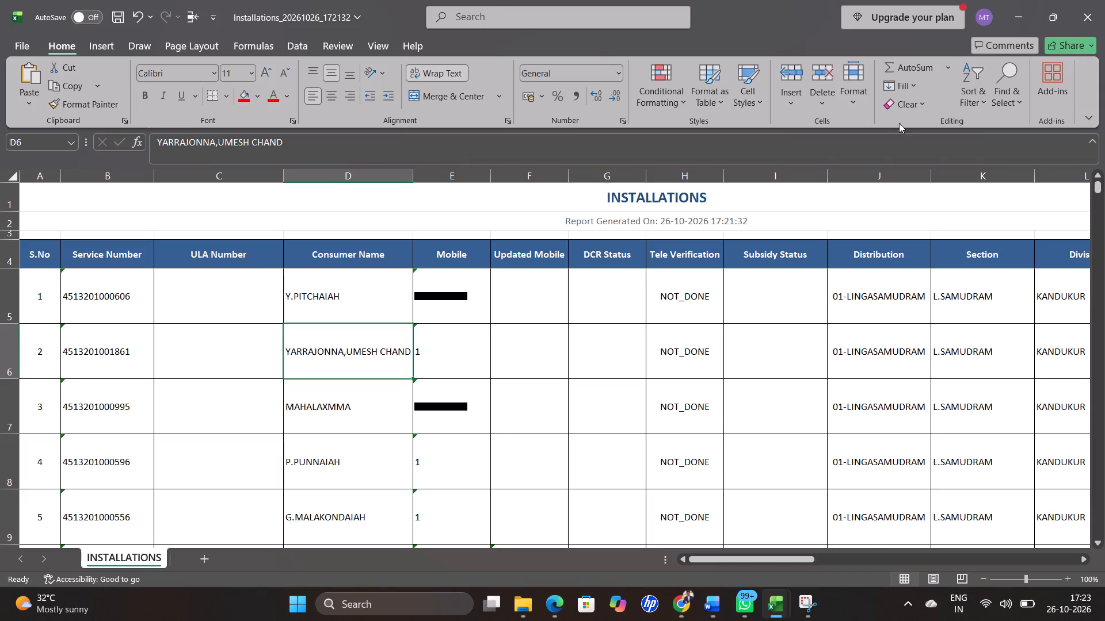
{"action": "left_click", "coordinate": [969, 86]}
{"action": "left_click", "coordinate": [981, 175]}
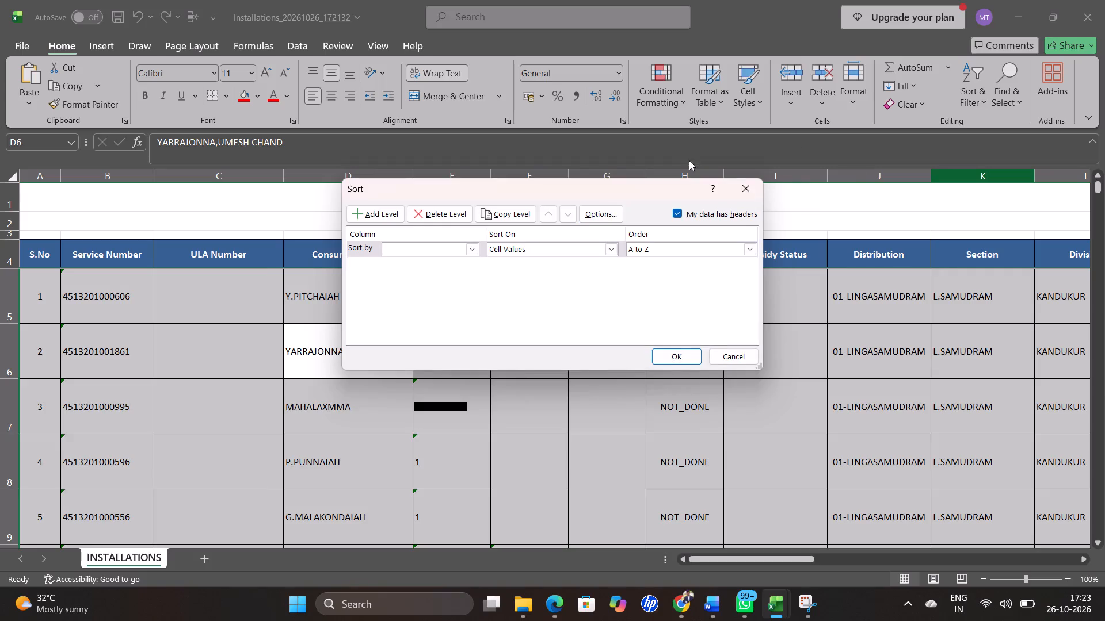
{"action": "left_click", "coordinate": [741, 186]}
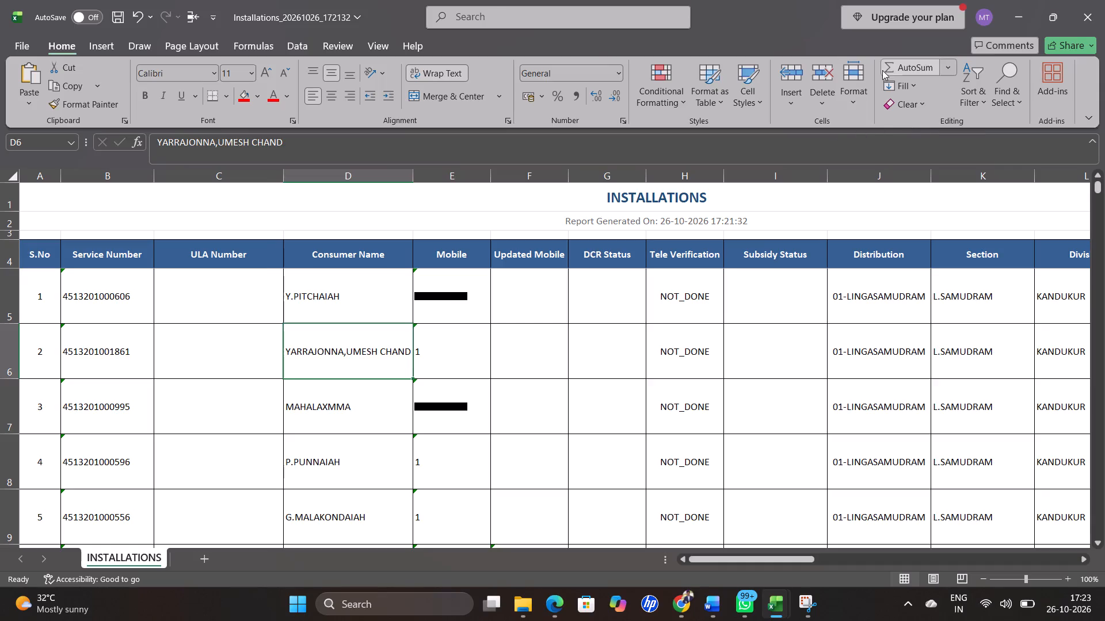
{"action": "left_click", "coordinate": [978, 89]}
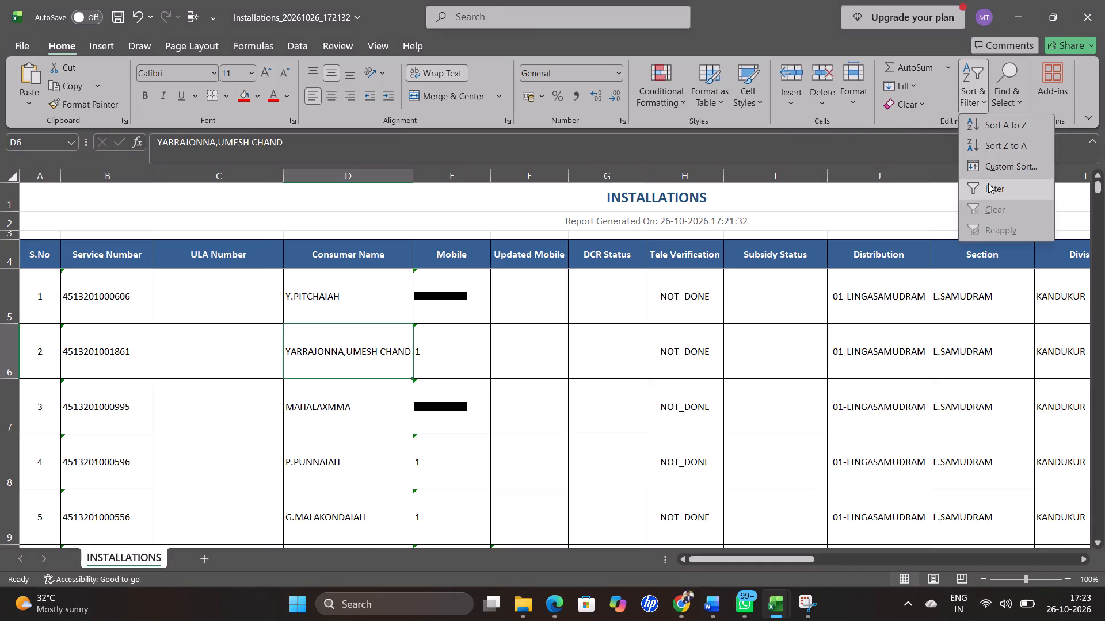
{"action": "left_click", "coordinate": [992, 188]}
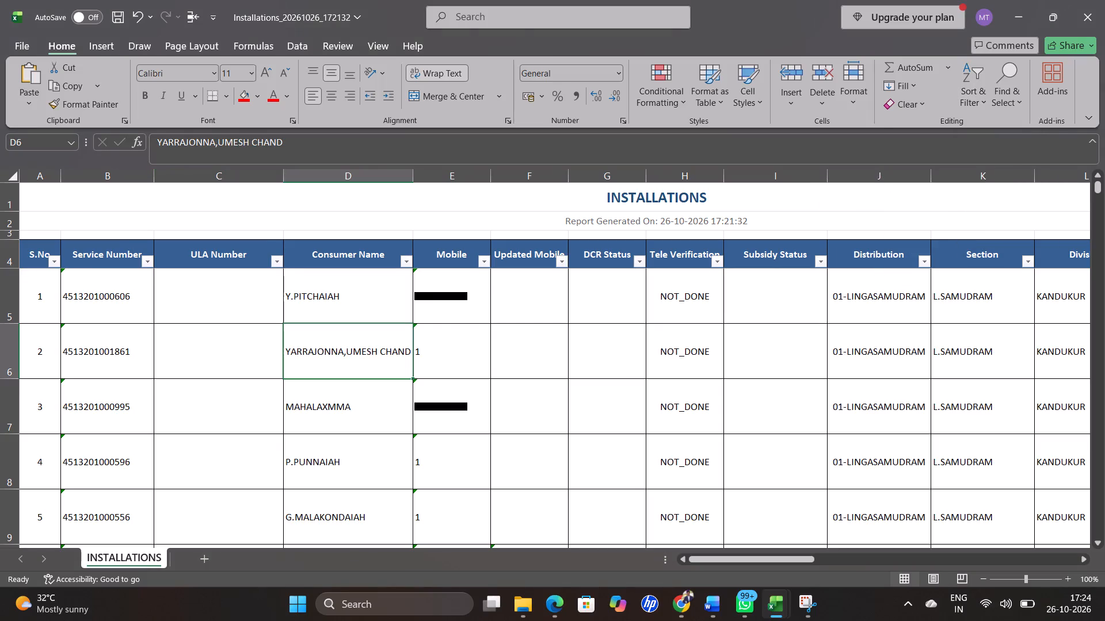
Filter the ULA Number column to exclude blanks.
{"action": "left_click", "coordinate": [280, 263]}
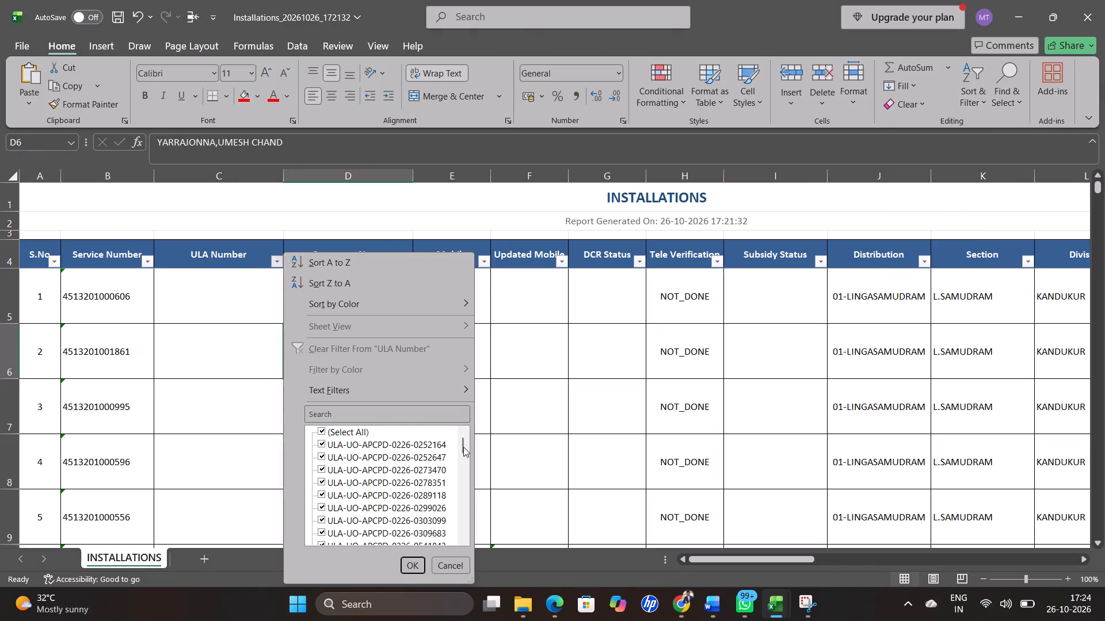
{"action": "left_click_drag", "start_coordinate": [463, 447], "coordinate": [465, 547]}
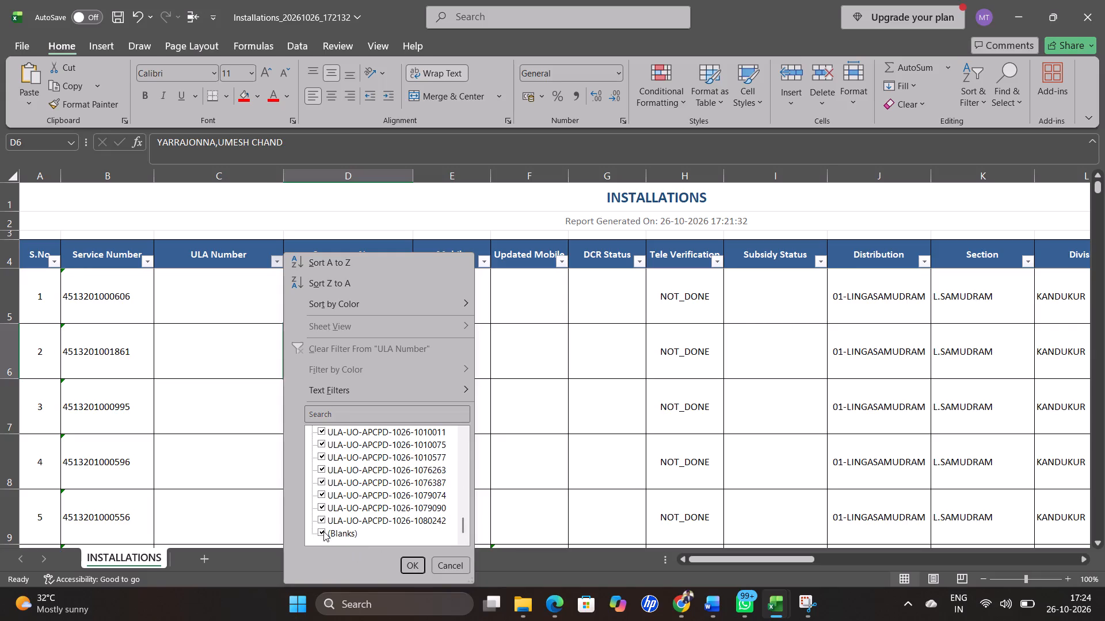
{"action": "left_click", "coordinate": [323, 531]}
{"action": "left_click", "coordinate": [418, 562]}
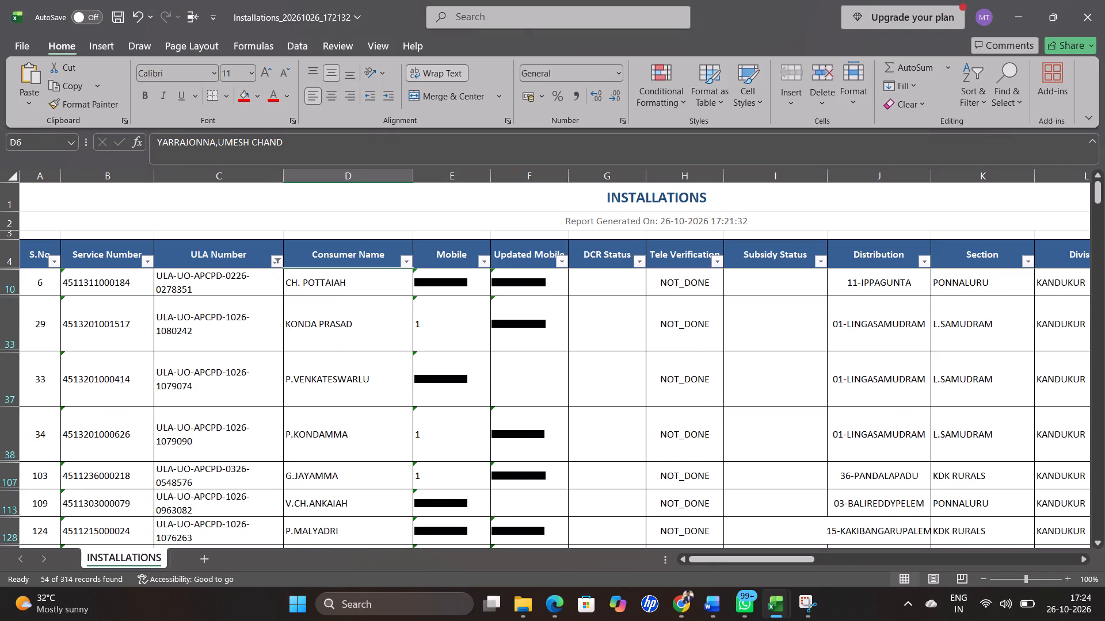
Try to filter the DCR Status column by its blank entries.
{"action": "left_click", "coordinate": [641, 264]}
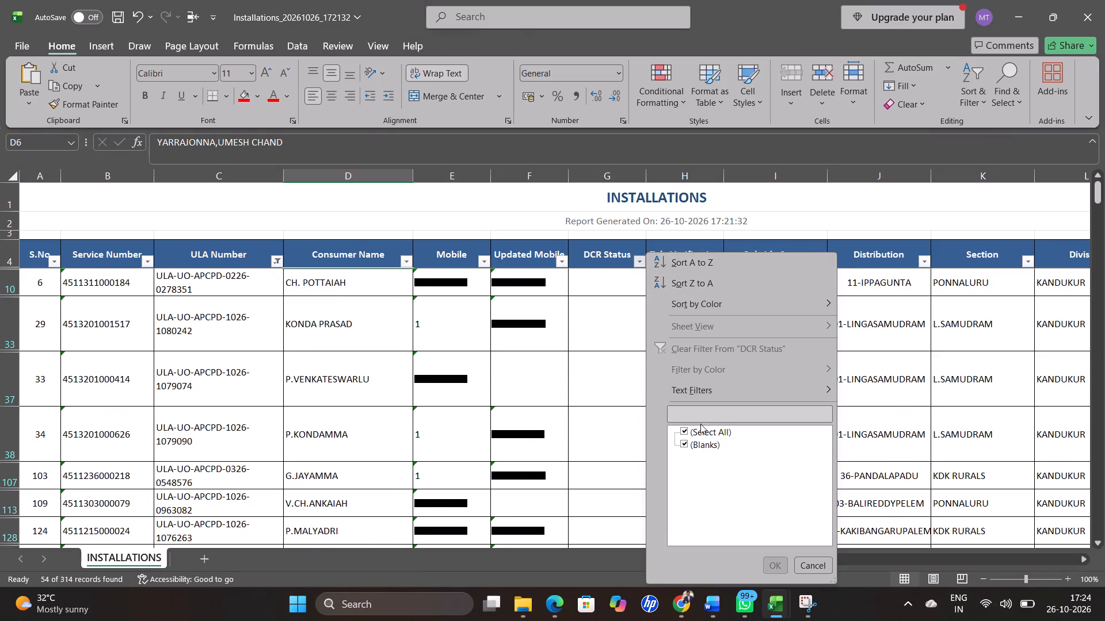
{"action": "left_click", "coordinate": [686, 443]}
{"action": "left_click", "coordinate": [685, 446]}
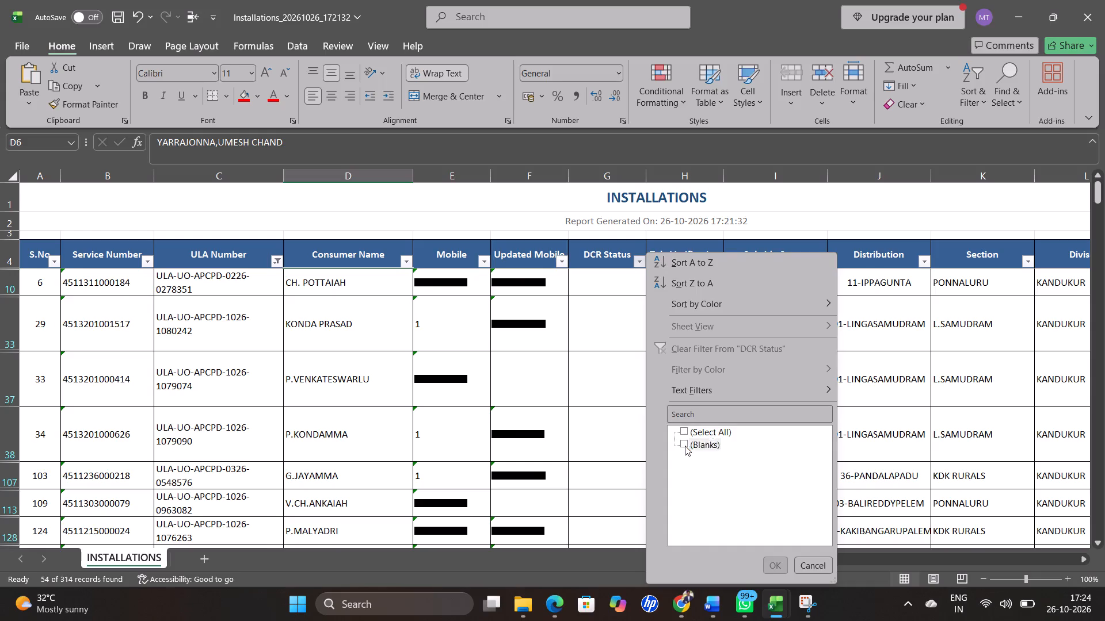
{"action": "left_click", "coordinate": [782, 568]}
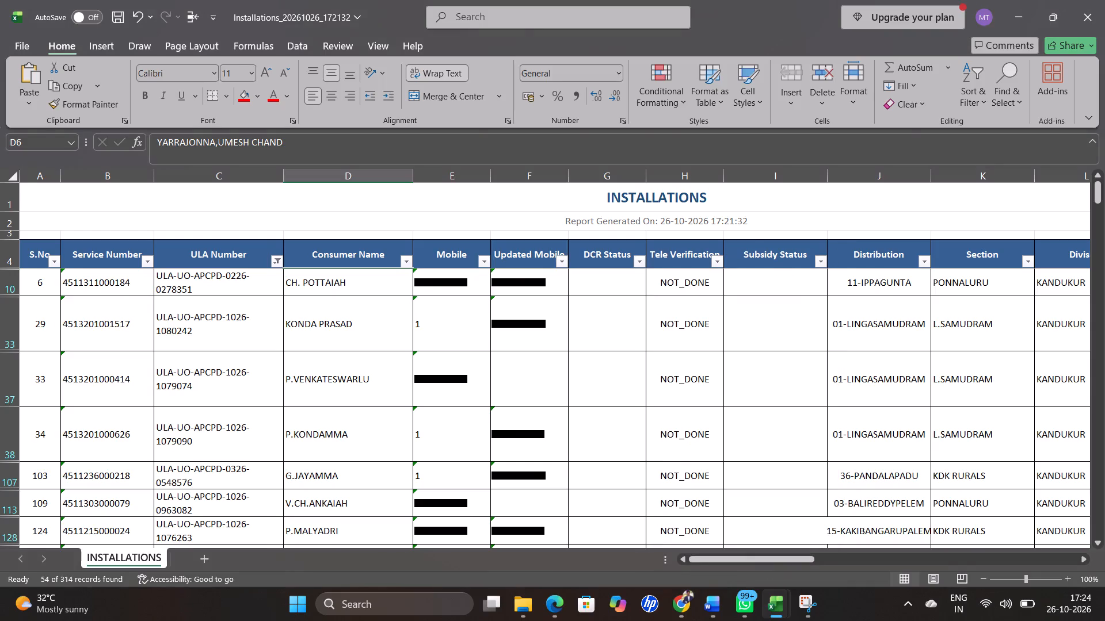
Look through the filtered installations that have ULA numbers, from the first row to the end of the list.
{"action": "scroll", "coordinate": [620, 367], "scroll_direction": "down", "scroll_amount": 7}
{"action": "scroll", "coordinate": [638, 369], "scroll_direction": "up", "scroll_amount": 6}
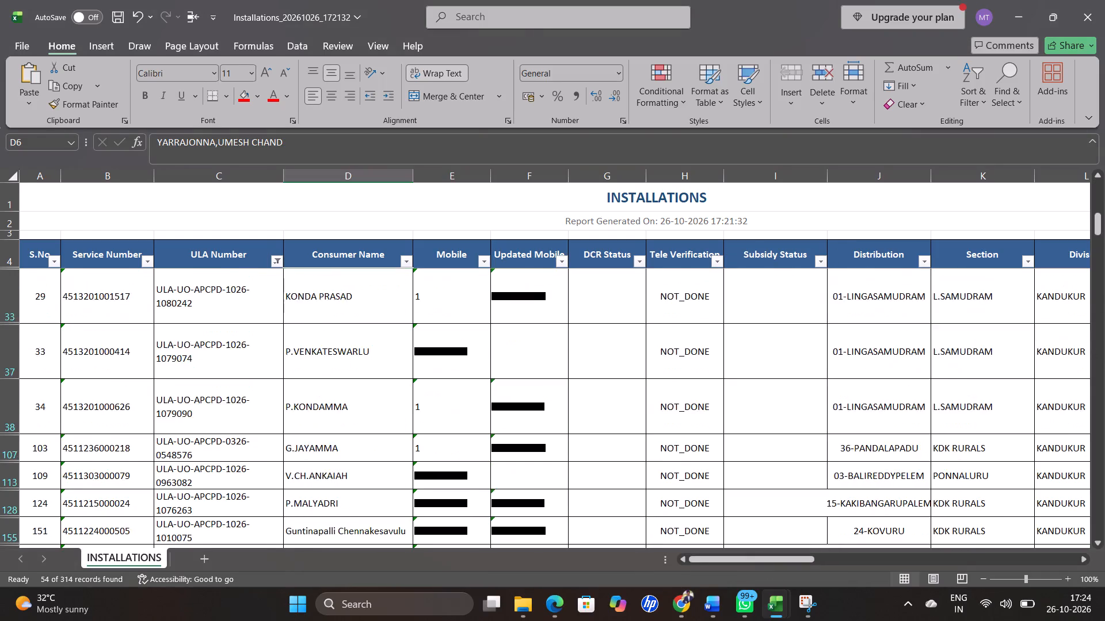
{"action": "scroll", "coordinate": [663, 361], "scroll_direction": "up", "scroll_amount": 8}
{"action": "scroll", "coordinate": [491, 365], "scroll_direction": "up", "scroll_amount": 3}
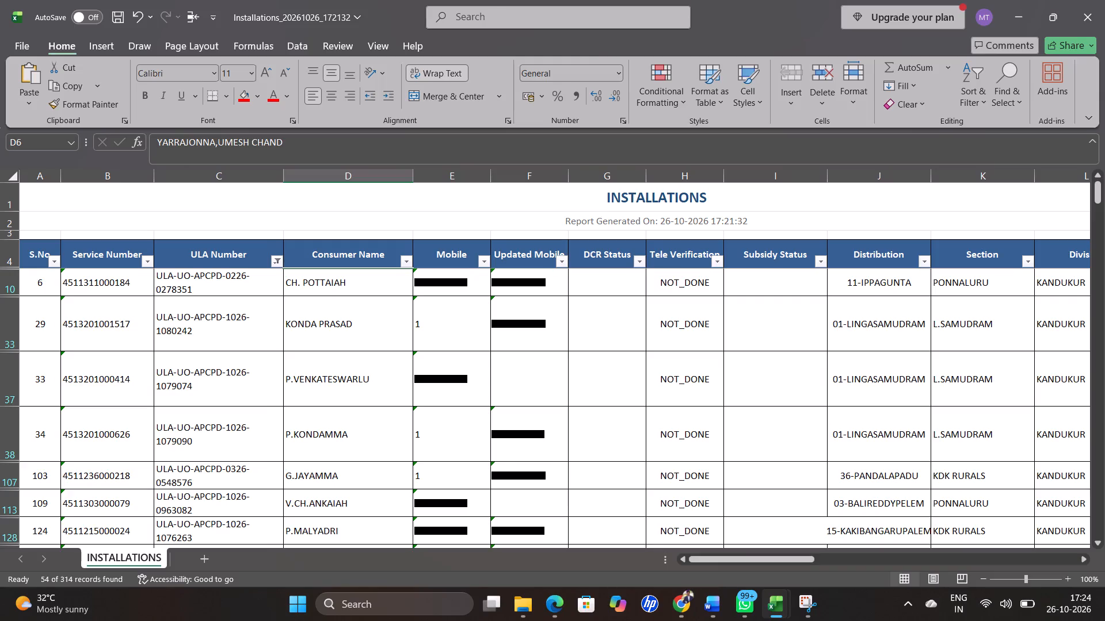
{"action": "scroll", "coordinate": [277, 279], "scroll_direction": "up", "scroll_amount": 5}
{"action": "scroll", "coordinate": [275, 312], "scroll_direction": "down", "scroll_amount": 10}
{"action": "scroll", "coordinate": [378, 335], "scroll_direction": "down", "scroll_amount": 1}
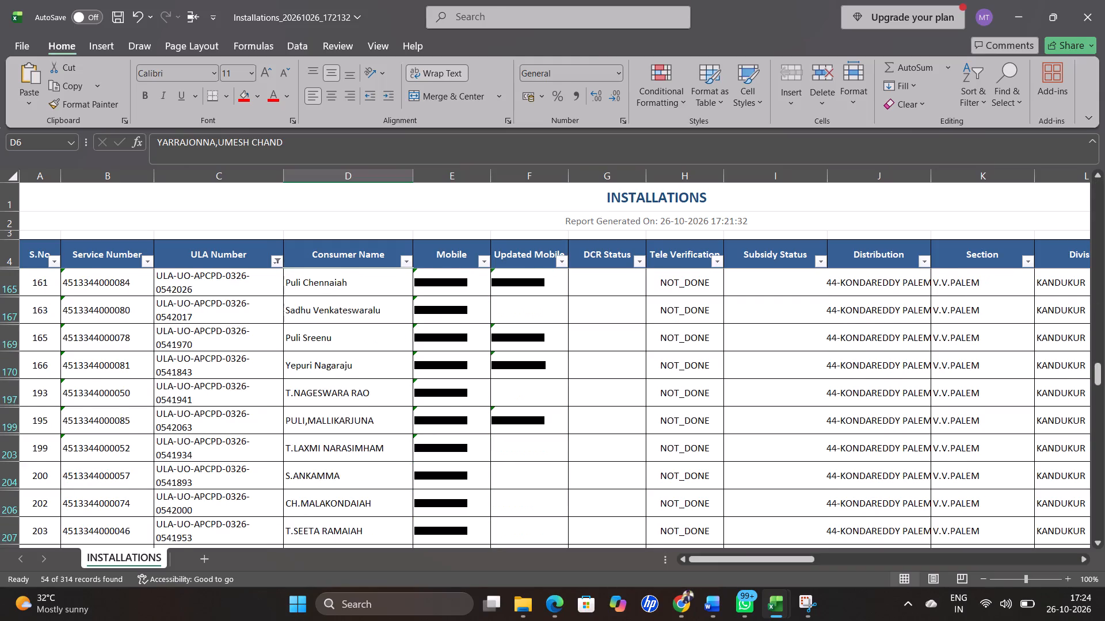
{"action": "scroll", "coordinate": [378, 335], "scroll_direction": "down", "scroll_amount": 19}
{"action": "scroll", "coordinate": [460, 346], "scroll_direction": "down", "scroll_amount": 1}
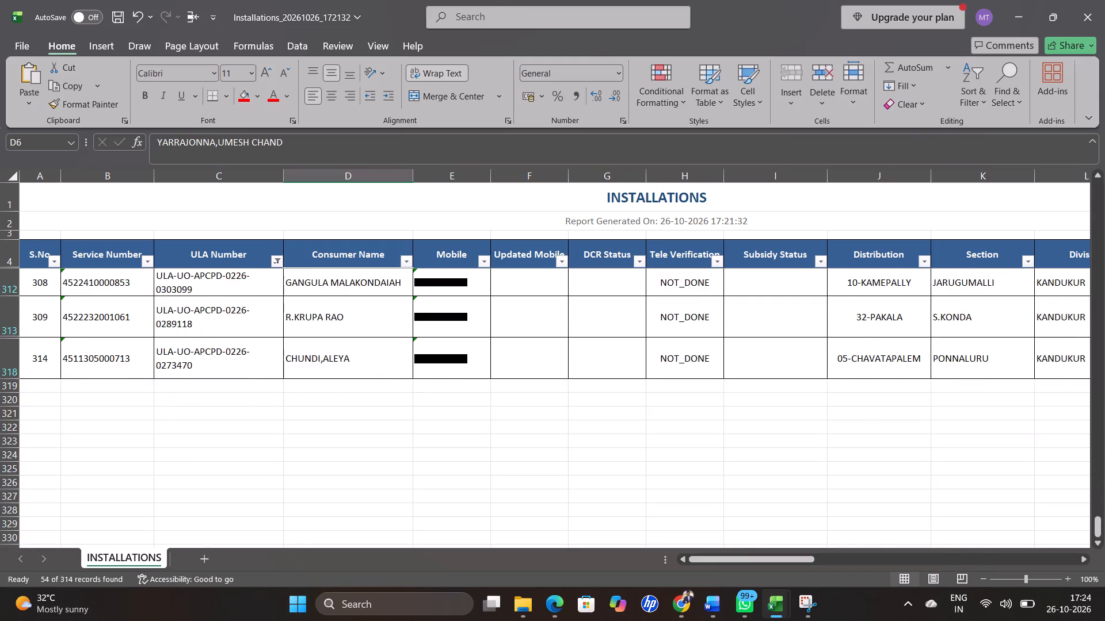
{"action": "scroll", "coordinate": [483, 346], "scroll_direction": "up", "scroll_amount": 4}
{"action": "scroll", "coordinate": [486, 345], "scroll_direction": "up", "scroll_amount": 18}
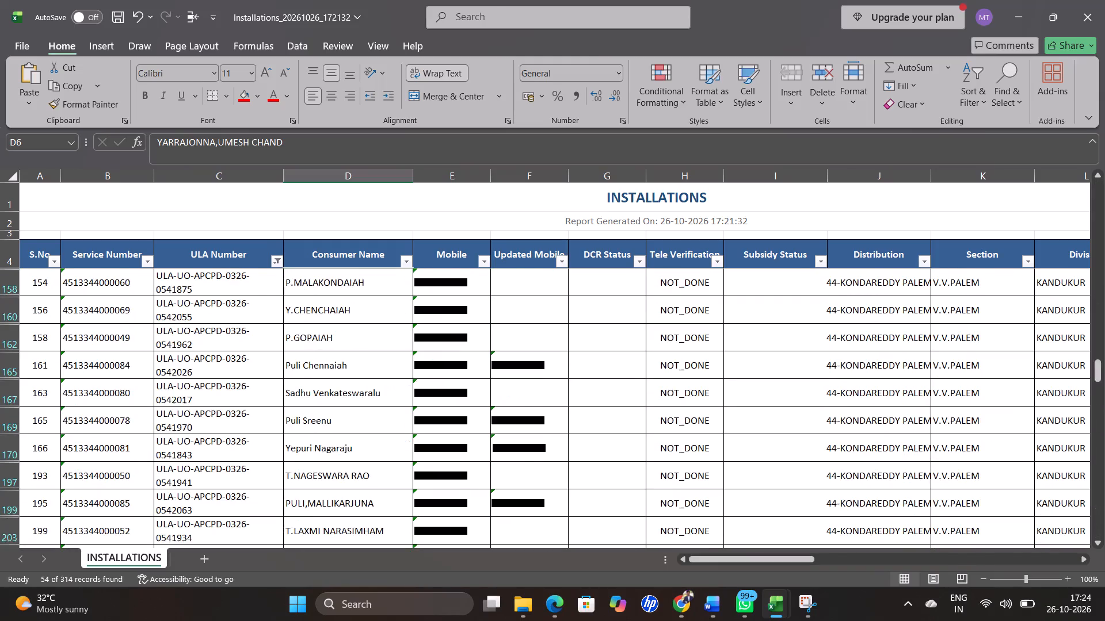
{"action": "scroll", "coordinate": [471, 354], "scroll_direction": "up", "scroll_amount": 19}
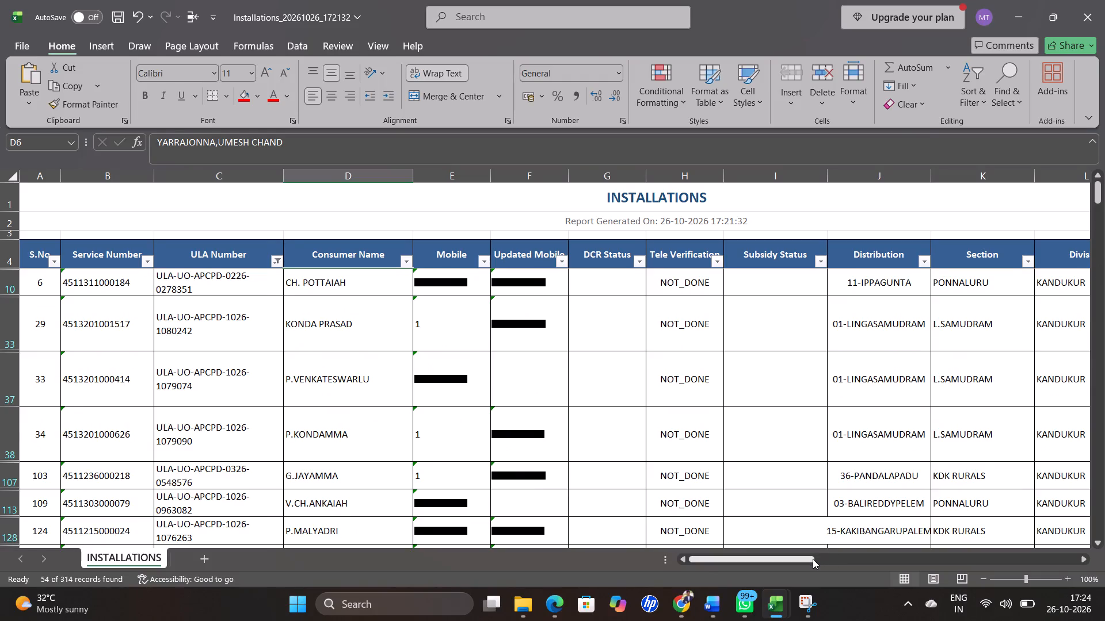
Filter the Panel Serial Numbers column to exclude blanks.
{"action": "left_click_drag", "start_coordinate": [810, 559], "coordinate": [889, 555]}
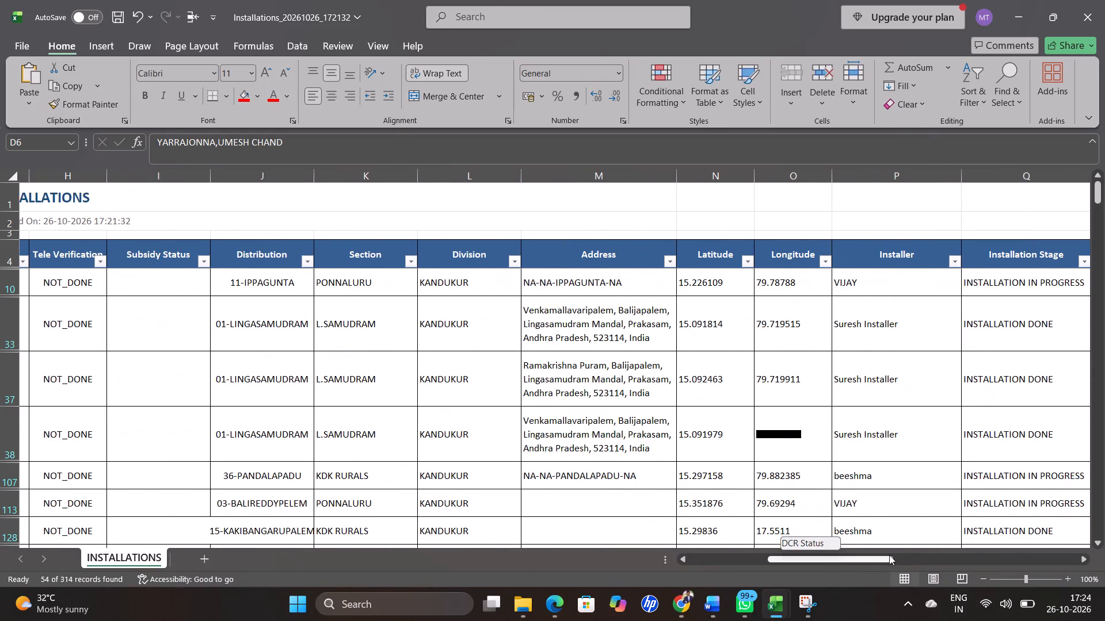
{"action": "left_click_drag", "start_coordinate": [889, 555], "coordinate": [933, 549]}
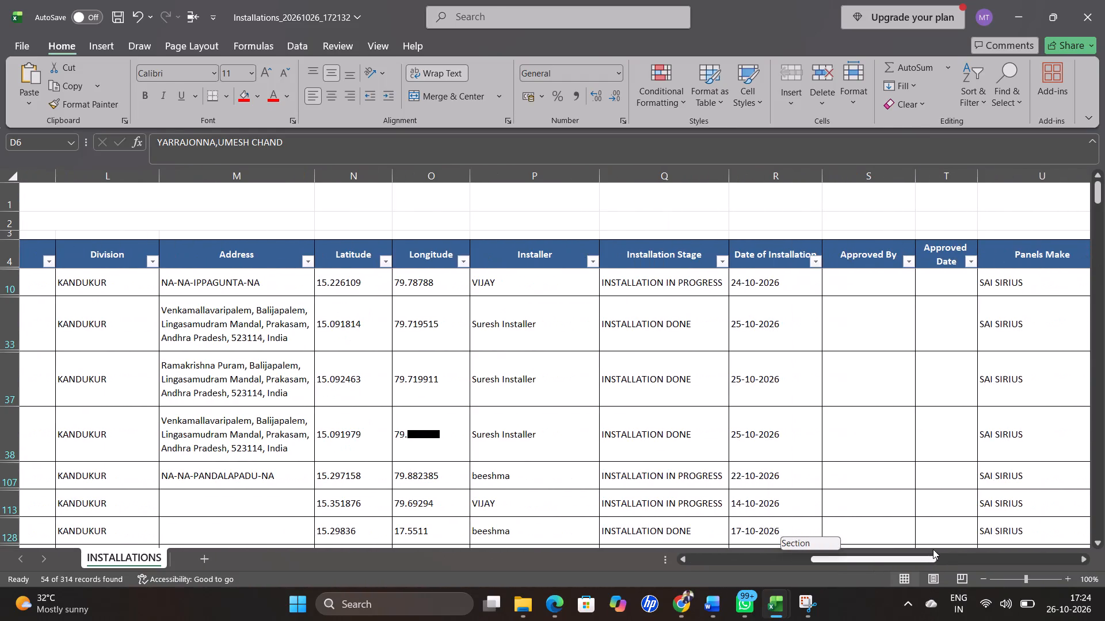
{"action": "left_click_drag", "start_coordinate": [933, 549], "coordinate": [985, 540]}
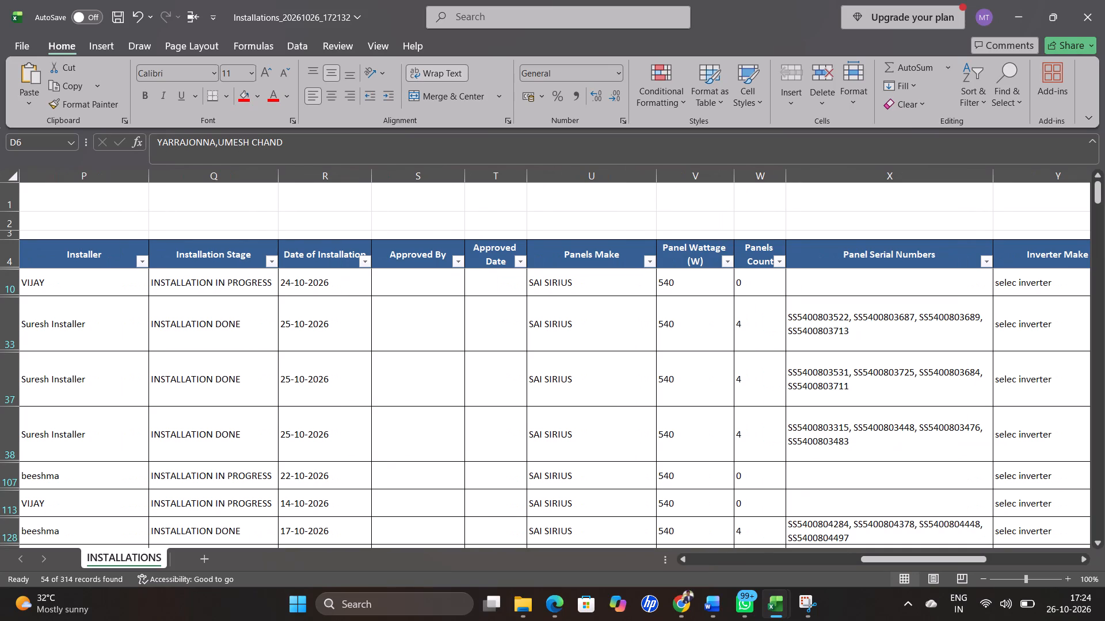
{"action": "left_click", "coordinate": [985, 263]}
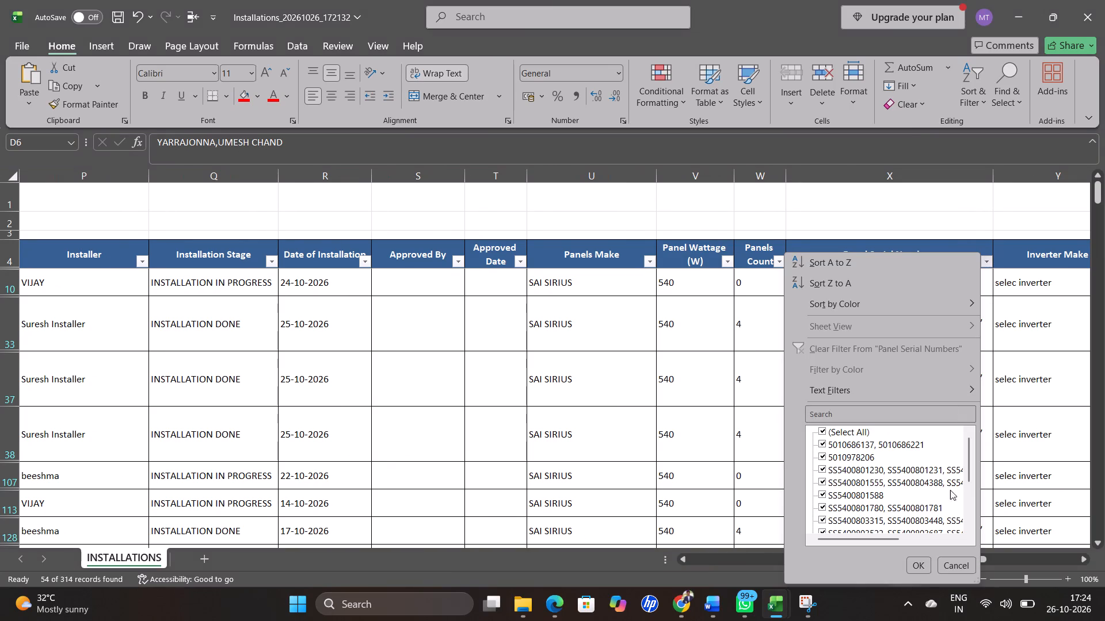
{"action": "left_click_drag", "start_coordinate": [967, 463], "coordinate": [968, 533]}
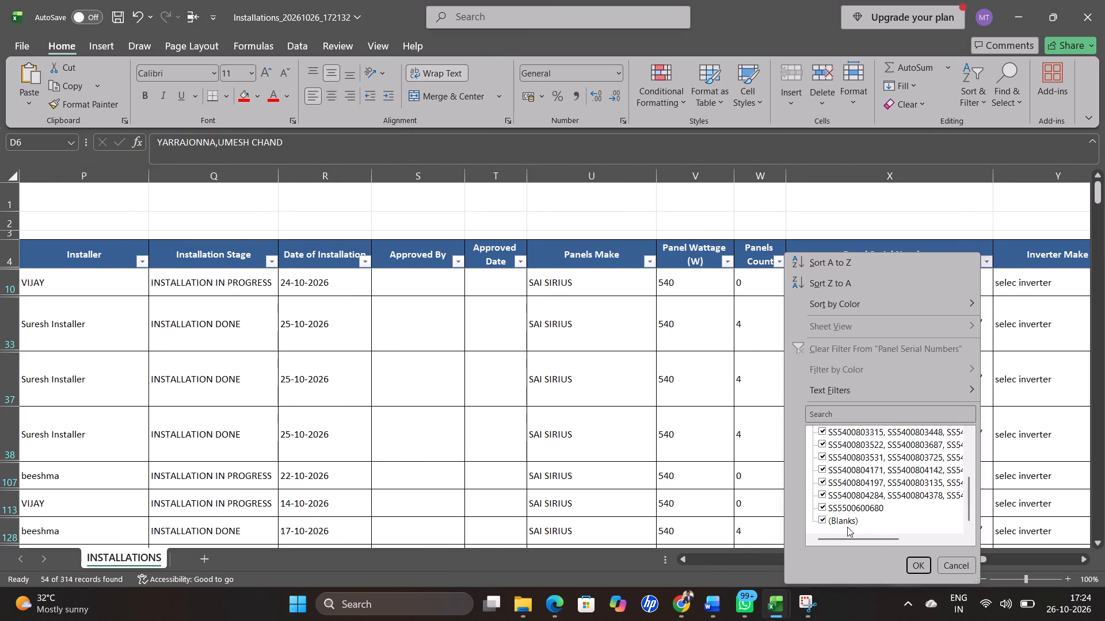
{"action": "left_click", "coordinate": [826, 518]}
{"action": "left_click", "coordinate": [923, 560]}
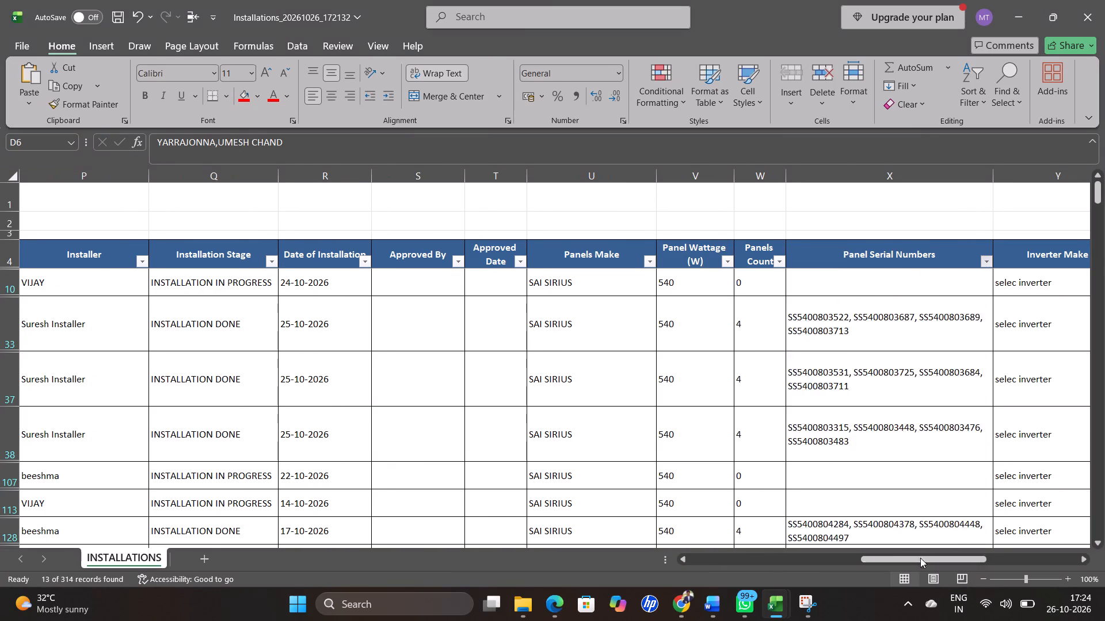
{"action": "scroll", "coordinate": [663, 387], "scroll_direction": "down", "scroll_amount": 5}
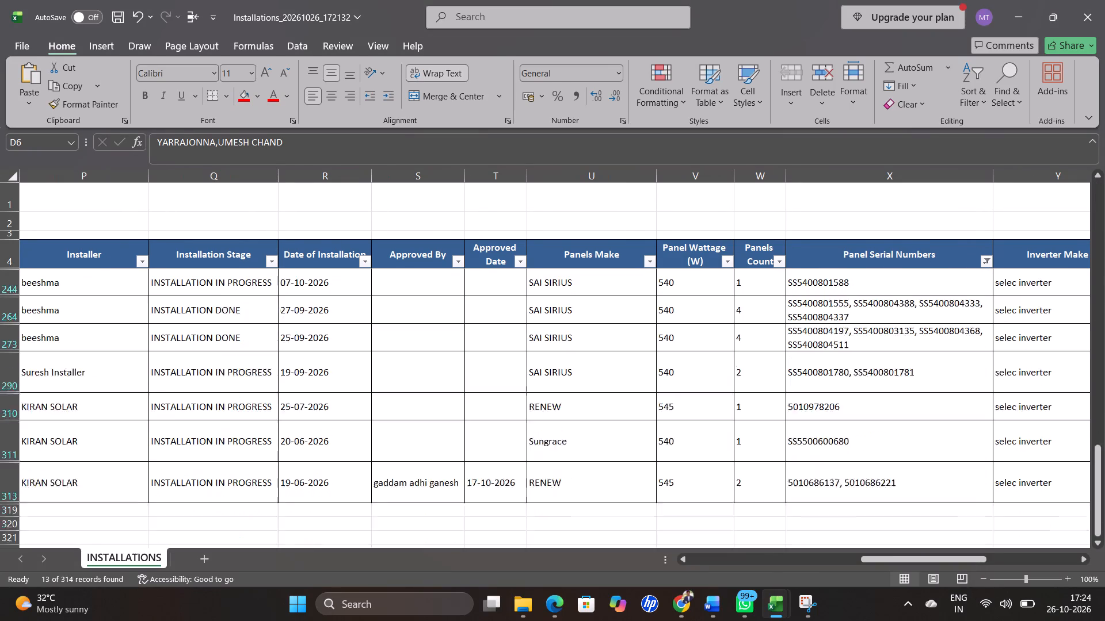
{"action": "scroll", "coordinate": [819, 384], "scroll_direction": "down", "scroll_amount": 3}
{"action": "scroll", "coordinate": [830, 381], "scroll_direction": "up", "scroll_amount": 9}
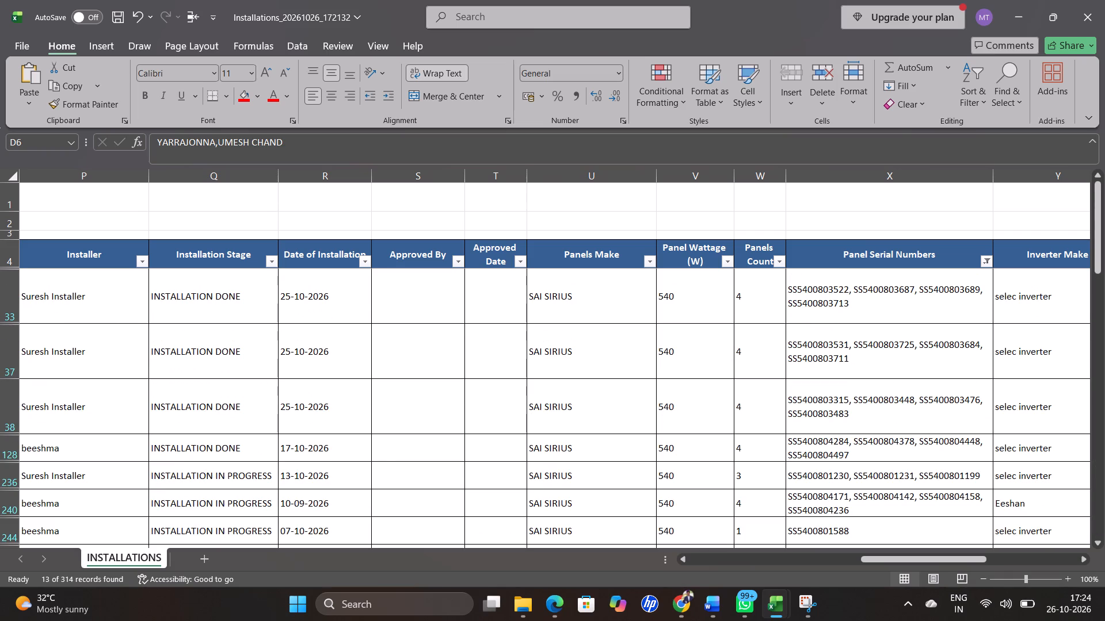
{"action": "left_click", "coordinate": [989, 262]}
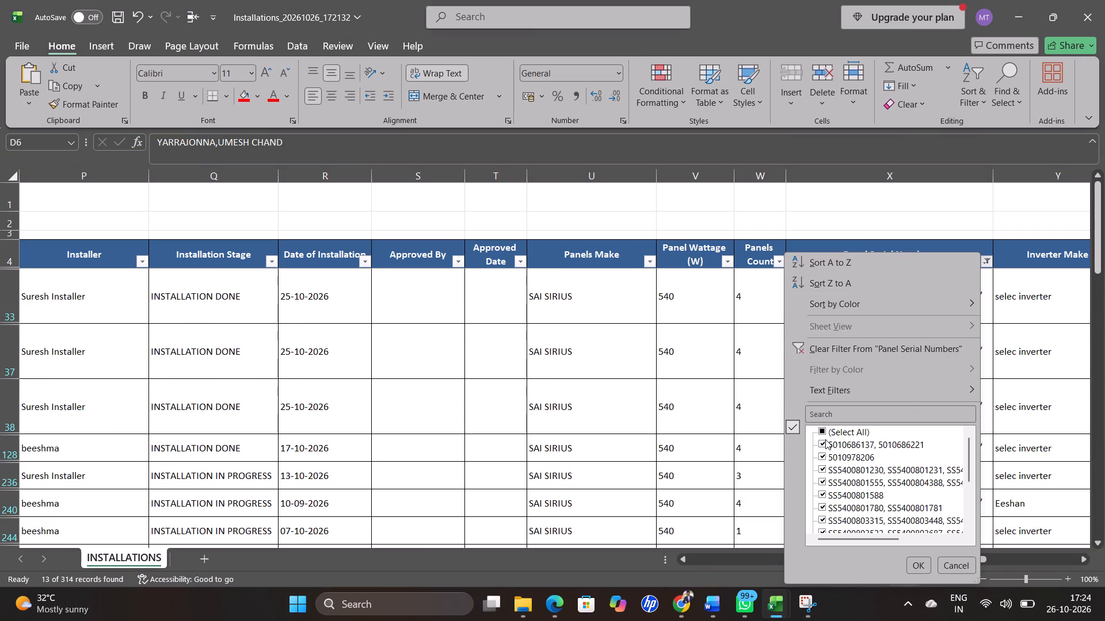
{"action": "left_click_drag", "start_coordinate": [889, 538], "coordinate": [917, 534]}
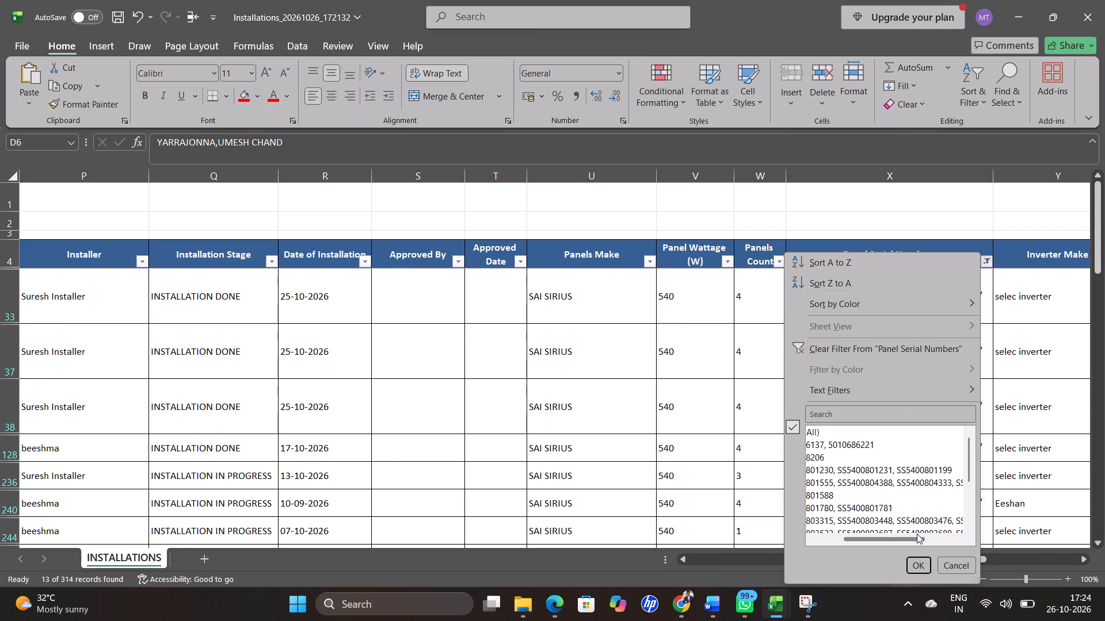
{"action": "left_click_drag", "start_coordinate": [917, 534], "coordinate": [844, 542]}
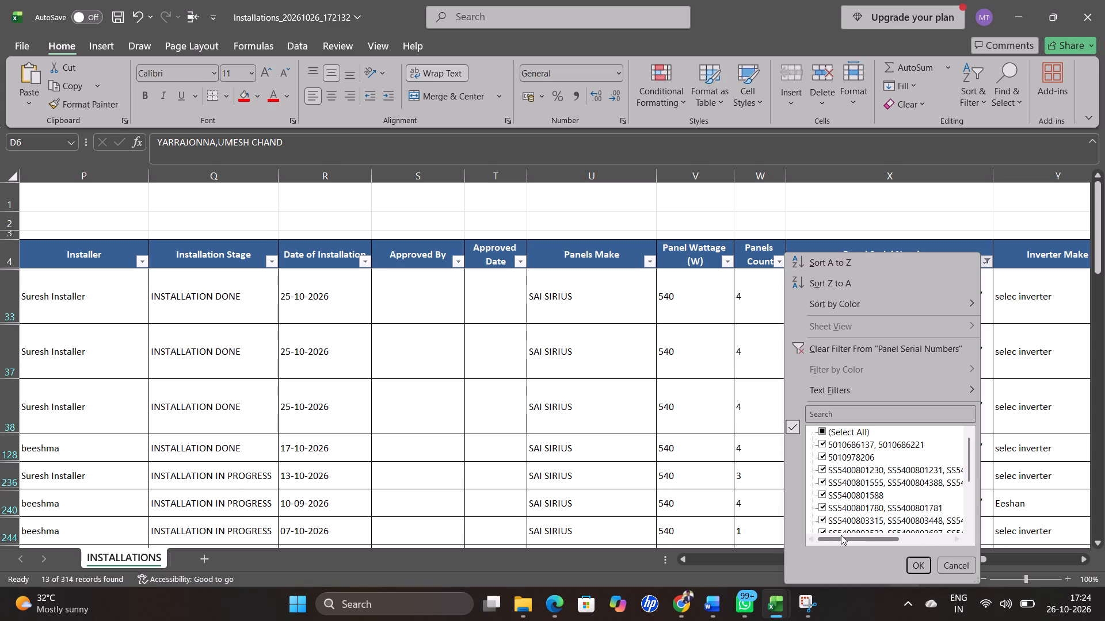
{"action": "left_click", "coordinate": [824, 443]}
{"action": "left_click", "coordinate": [821, 459]}
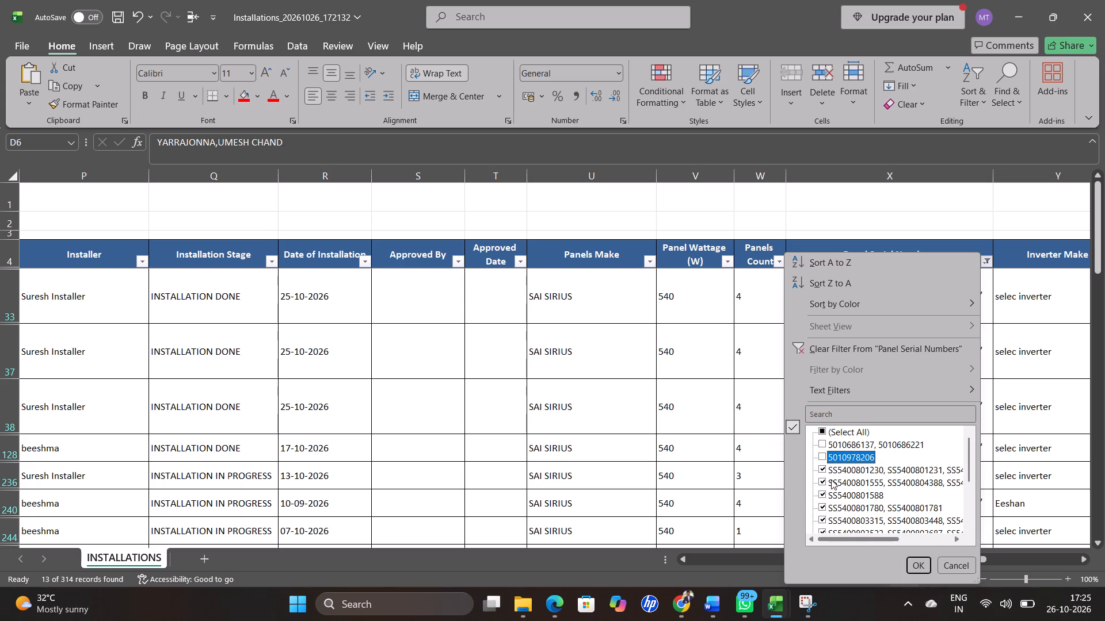
{"action": "left_click_drag", "start_coordinate": [866, 536], "coordinate": [898, 543]}
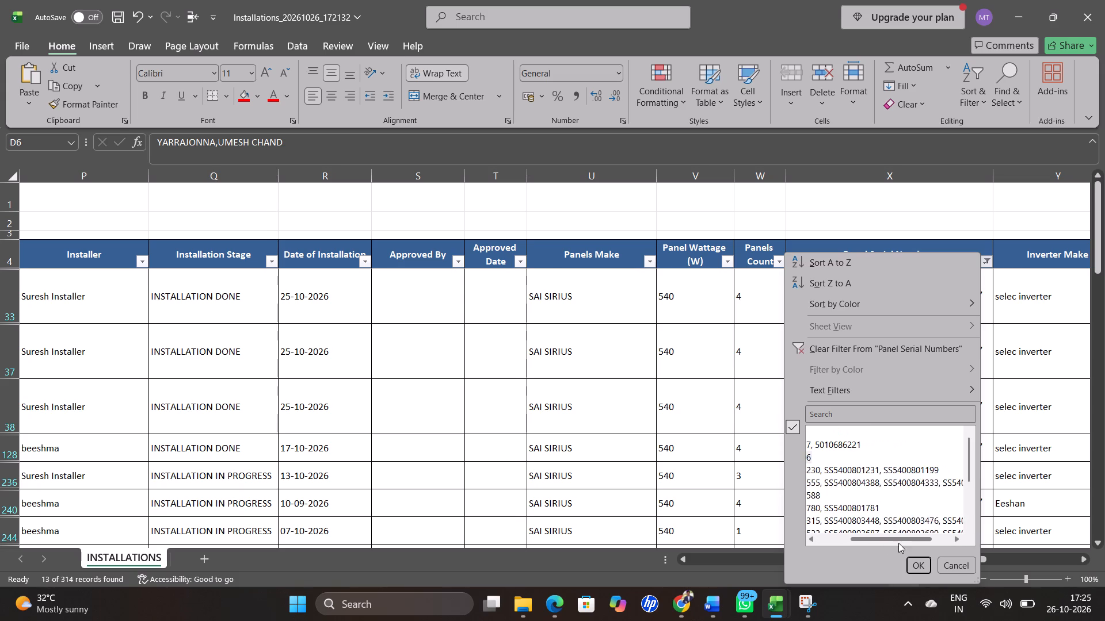
{"action": "left_click_drag", "start_coordinate": [898, 543], "coordinate": [835, 544]}
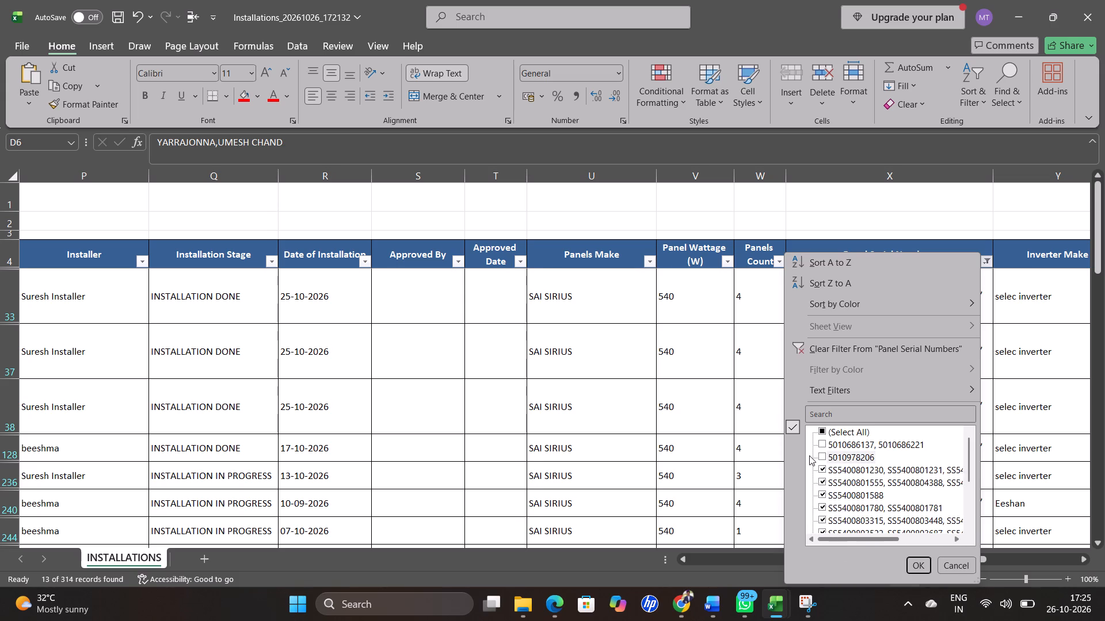
{"action": "left_click", "coordinate": [825, 471]}
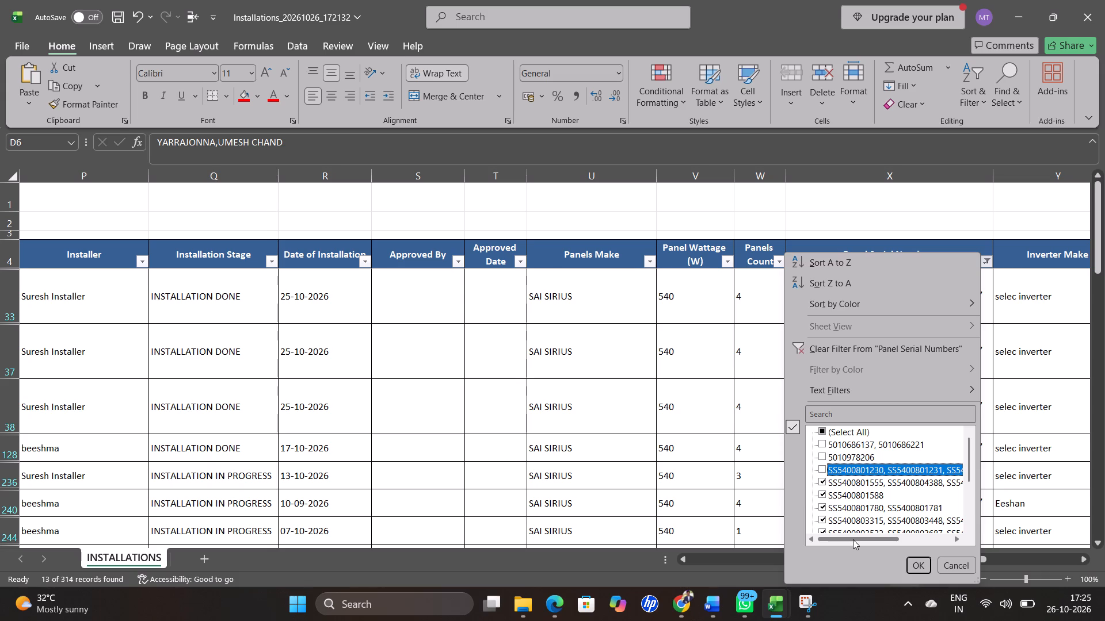
{"action": "left_click_drag", "start_coordinate": [859, 540], "coordinate": [891, 540]}
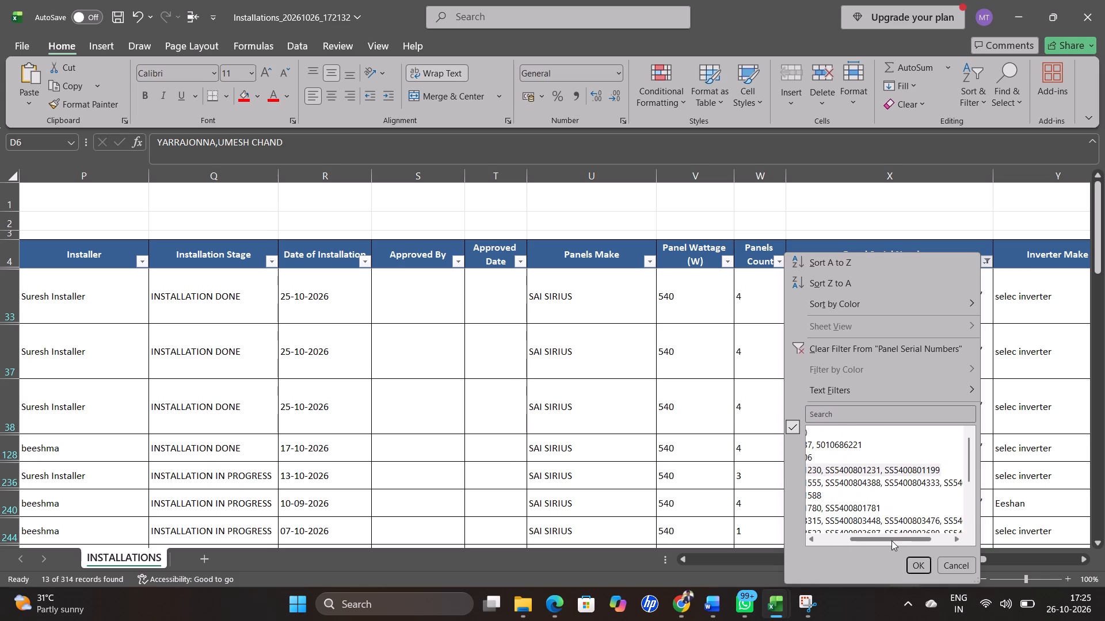
{"action": "left_click_drag", "start_coordinate": [891, 540], "coordinate": [830, 541]}
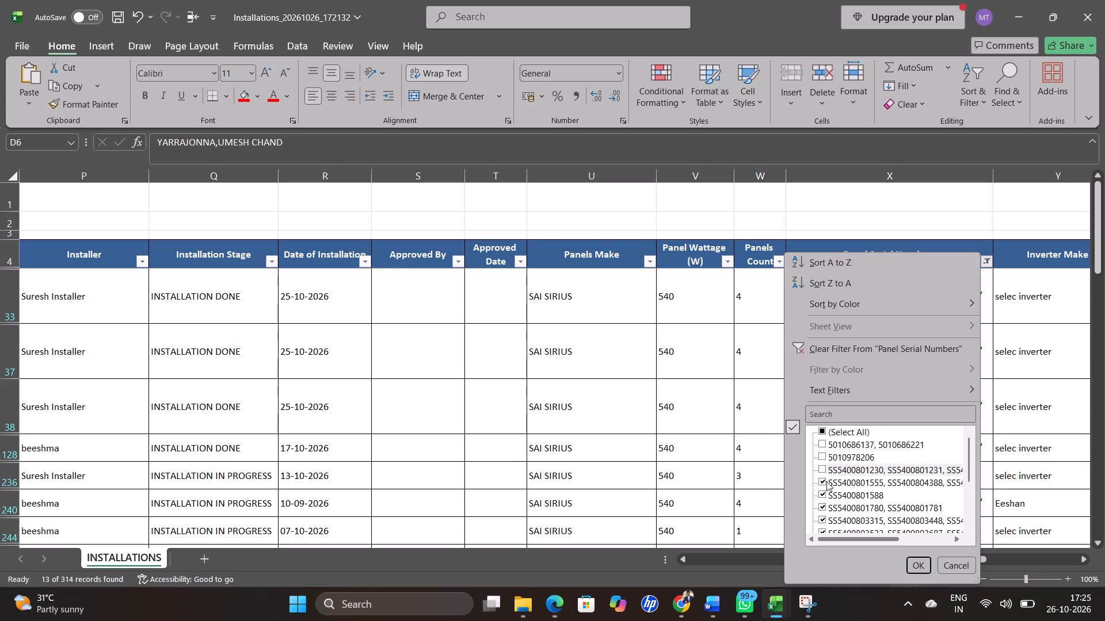
{"action": "left_click", "coordinate": [821, 495]}
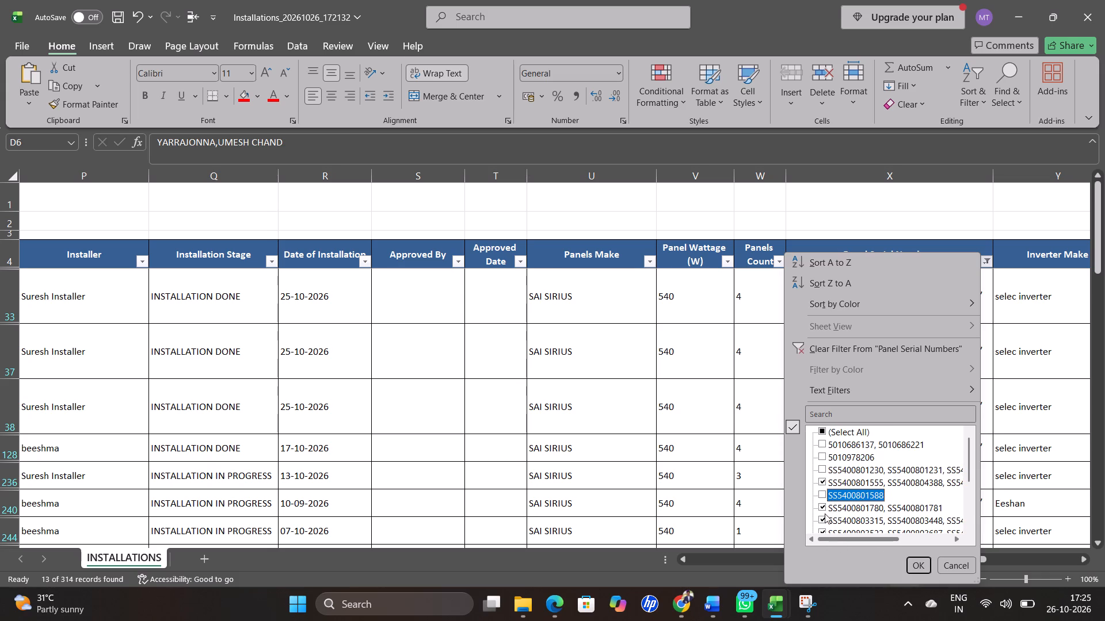
{"action": "double_click", "coordinate": [822, 510]}
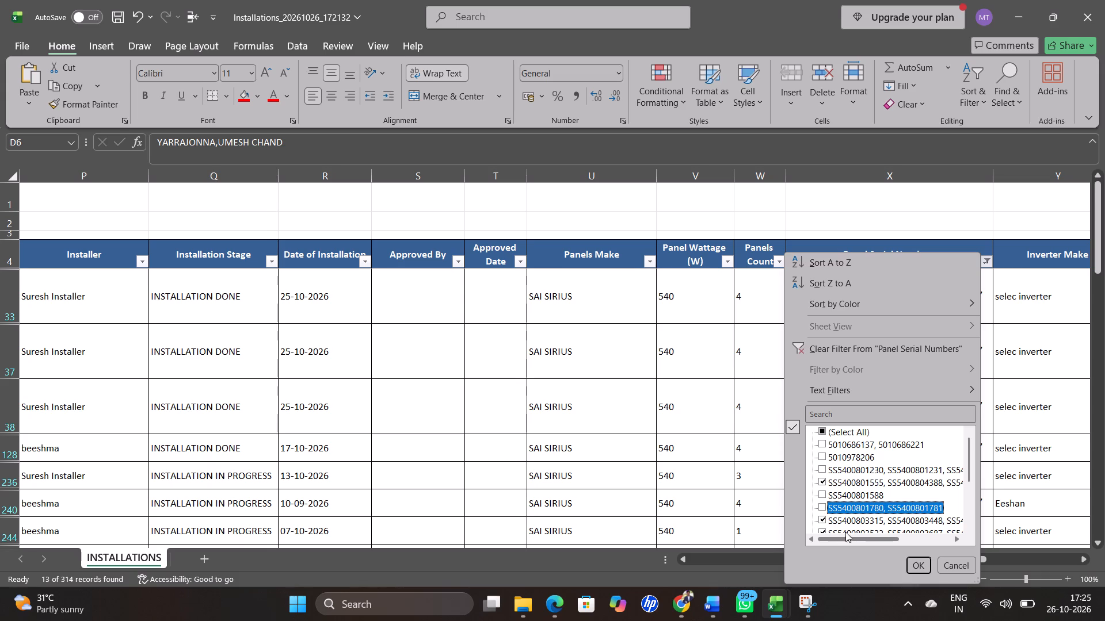
{"action": "left_click", "coordinate": [848, 534]}
{"action": "scroll", "coordinate": [859, 511], "scroll_direction": "down", "scroll_amount": 1}
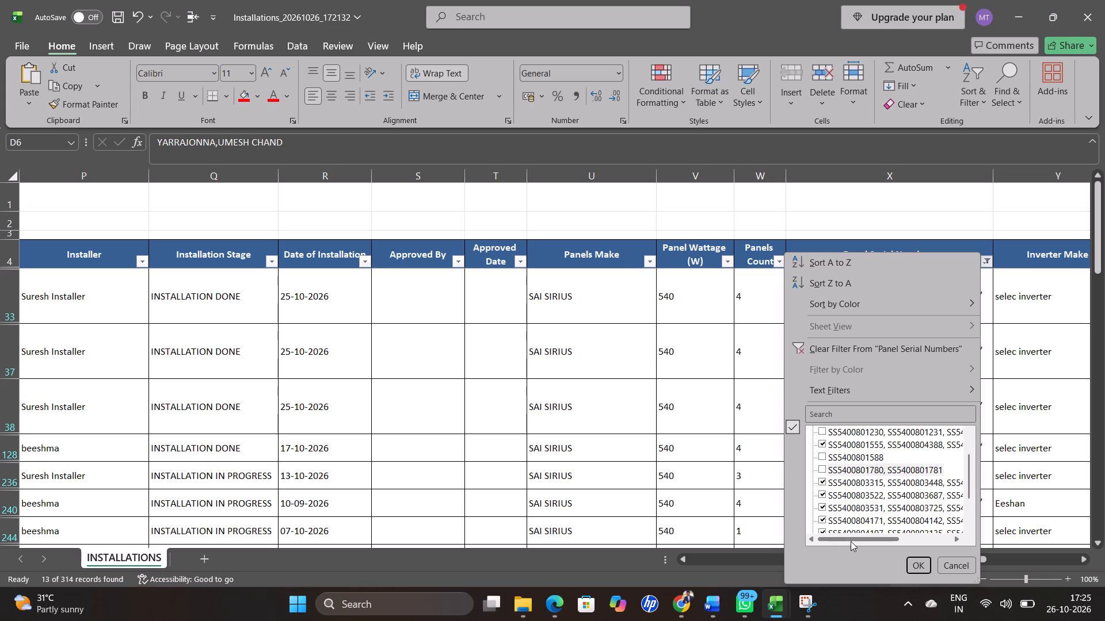
{"action": "left_click_drag", "start_coordinate": [856, 538], "coordinate": [936, 534]}
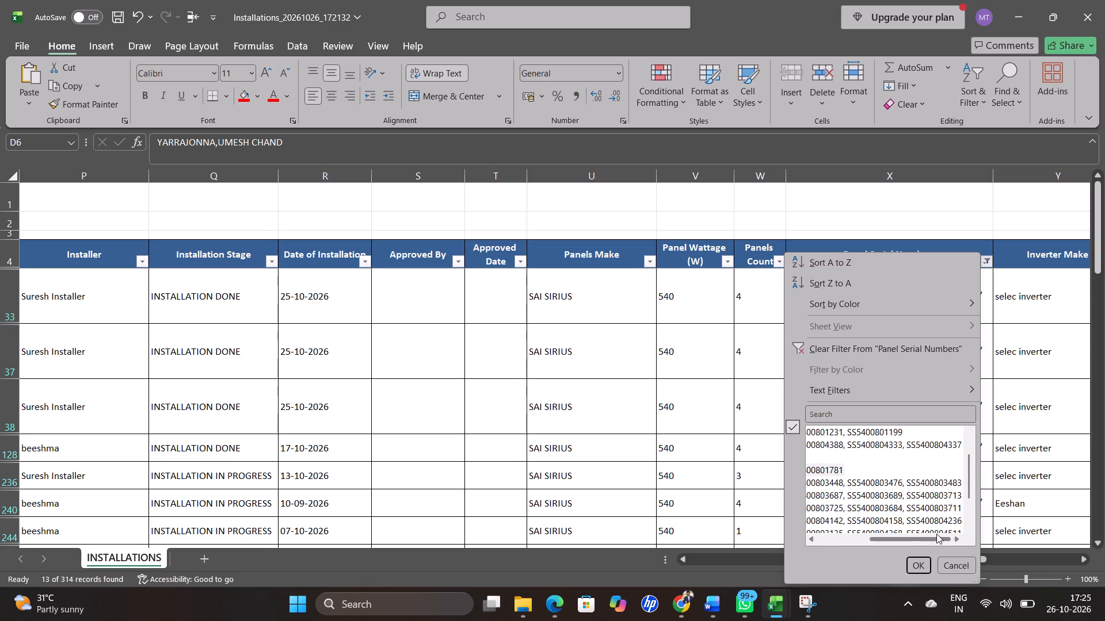
{"action": "left_click_drag", "start_coordinate": [936, 534], "coordinate": [934, 543]}
{"action": "left_click_drag", "start_coordinate": [934, 543], "coordinate": [832, 549]}
{"action": "scroll", "coordinate": [849, 510], "scroll_direction": "down", "scroll_amount": 1}
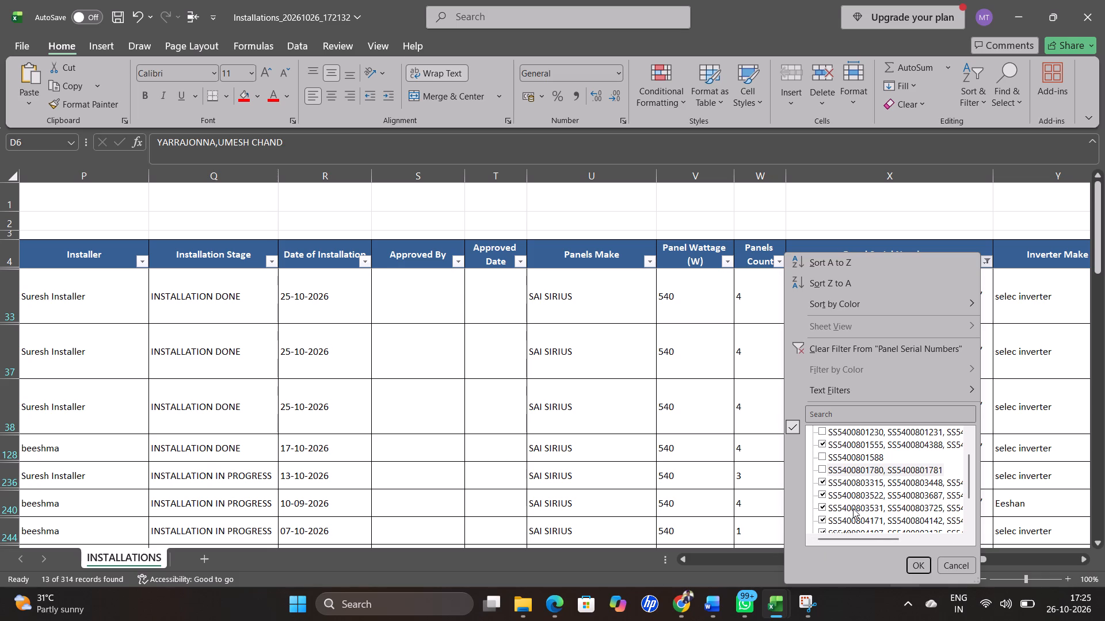
{"action": "left_click", "coordinate": [825, 523]}
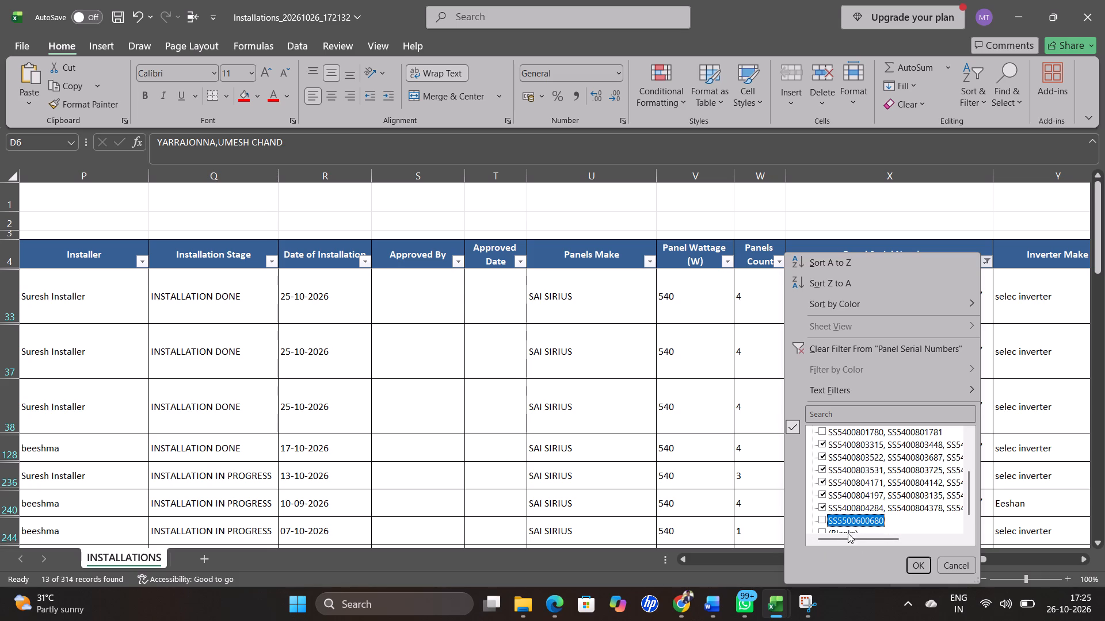
{"action": "left_click_drag", "start_coordinate": [877, 540], "coordinate": [956, 536]}
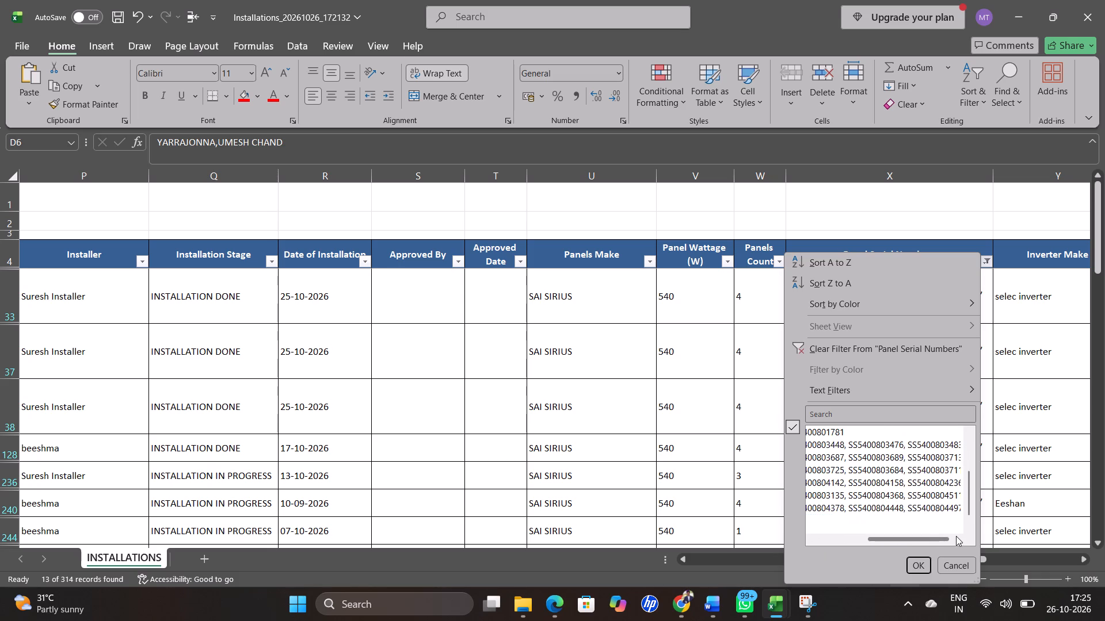
{"action": "left_click_drag", "start_coordinate": [956, 536], "coordinate": [957, 536]}
{"action": "left_click", "coordinate": [921, 567]}
Review the filtered installations across the panel, inverter, photo and consumer columns.
{"action": "scroll", "coordinate": [615, 405], "scroll_direction": "down", "scroll_amount": 5}
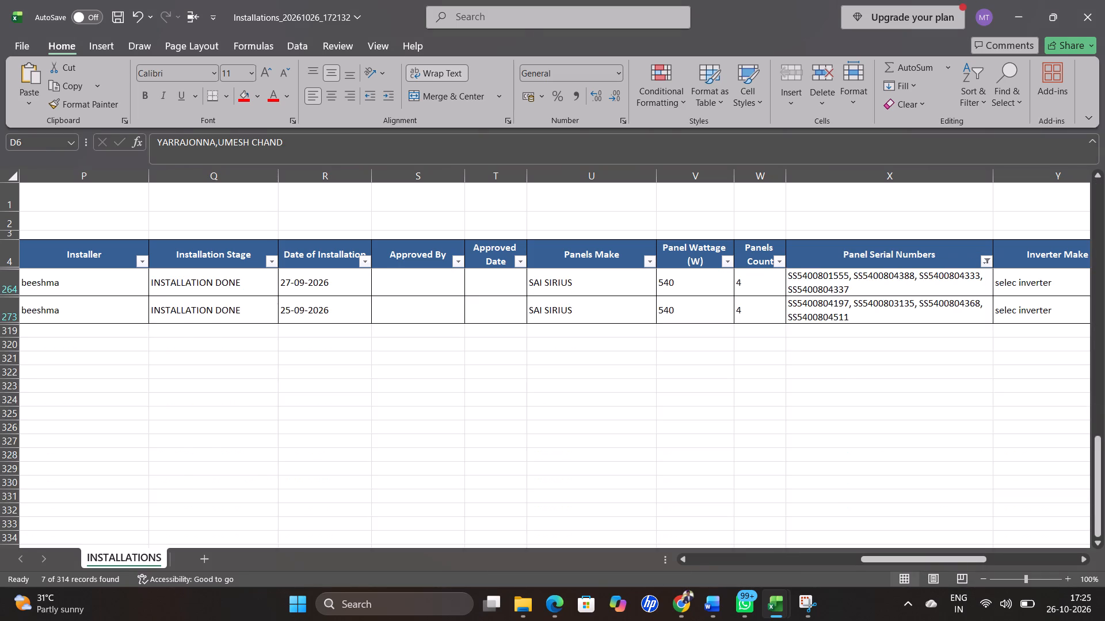
{"action": "scroll", "coordinate": [638, 393], "scroll_direction": "up", "scroll_amount": 9}
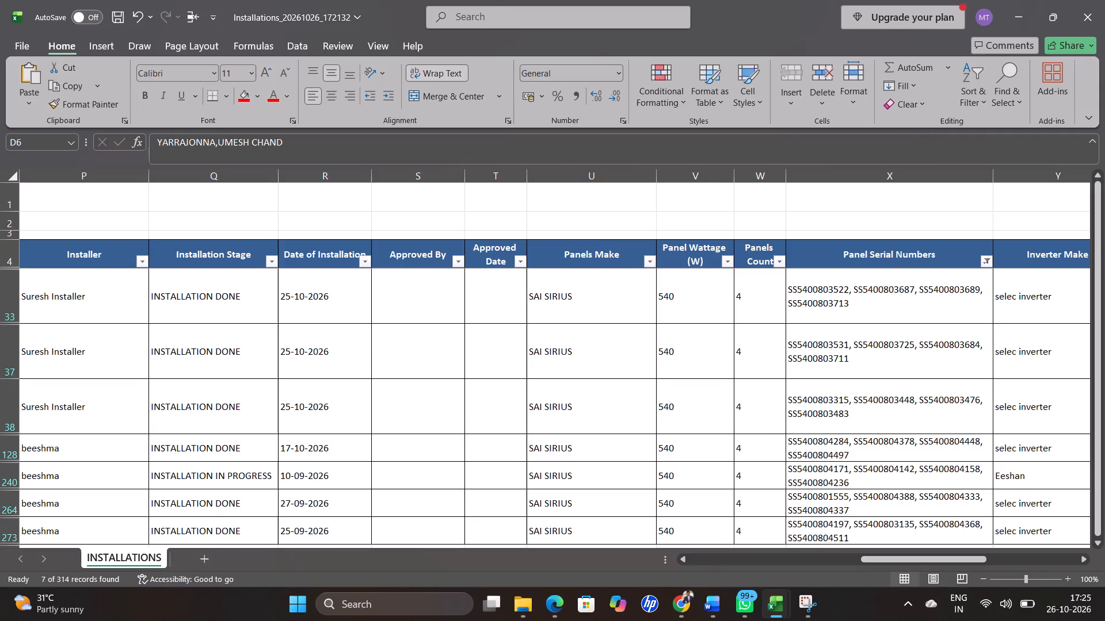
{"action": "left_click_drag", "start_coordinate": [935, 562], "coordinate": [1007, 557]}
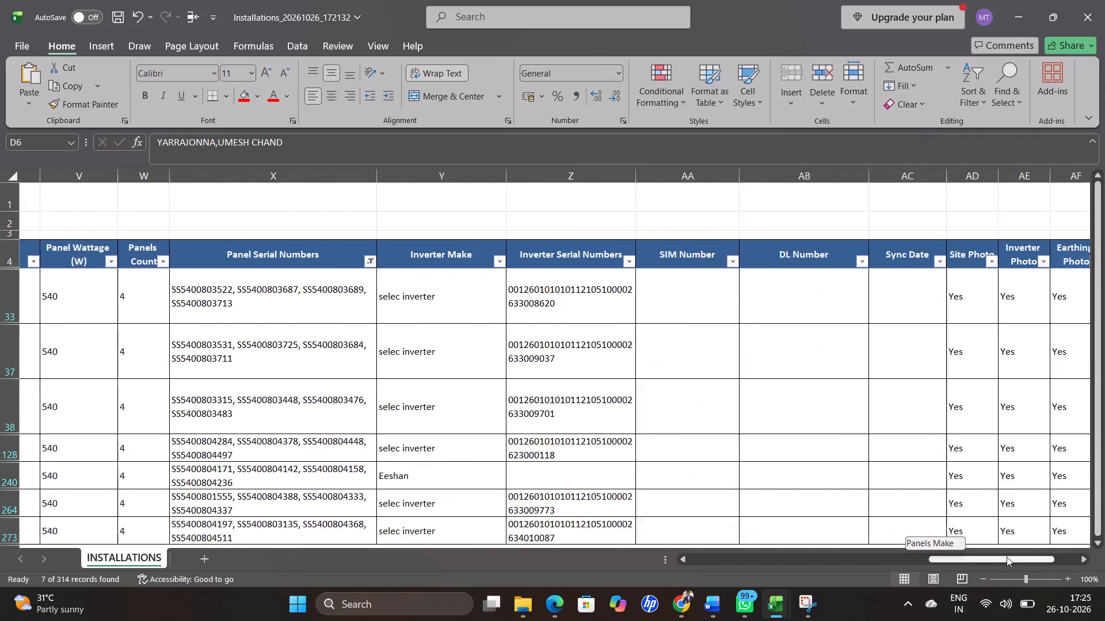
{"action": "left_click_drag", "start_coordinate": [1007, 557], "coordinate": [1016, 557]}
{"action": "left_click_drag", "start_coordinate": [1016, 557], "coordinate": [758, 578]}
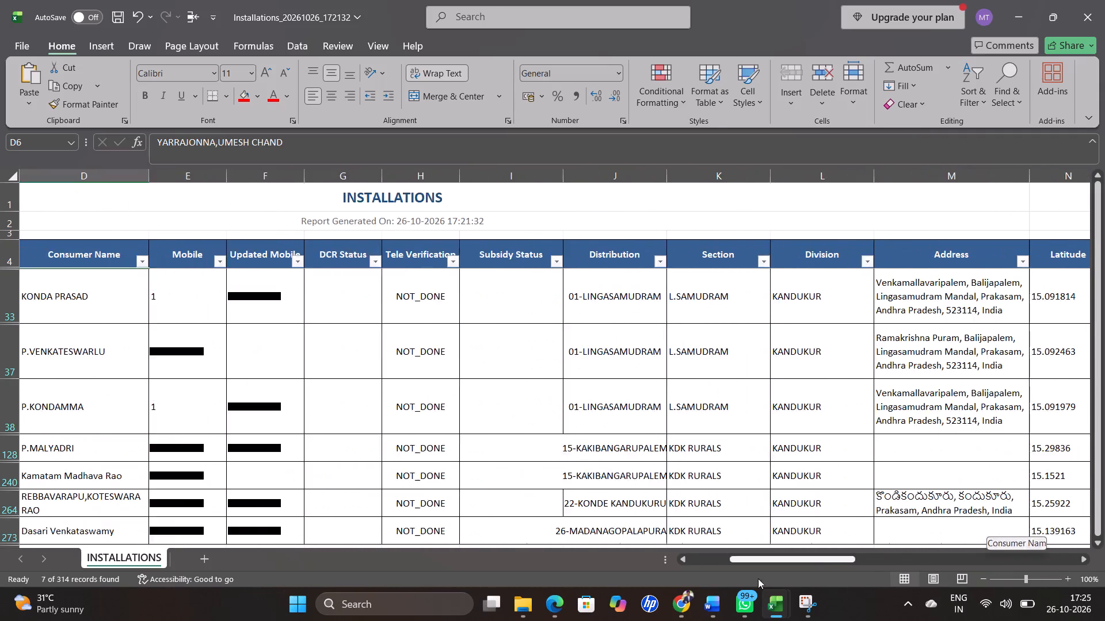
{"action": "left_click_drag", "start_coordinate": [758, 578], "coordinate": [689, 569]}
{"action": "left_click_drag", "start_coordinate": [776, 561], "coordinate": [717, 570]}
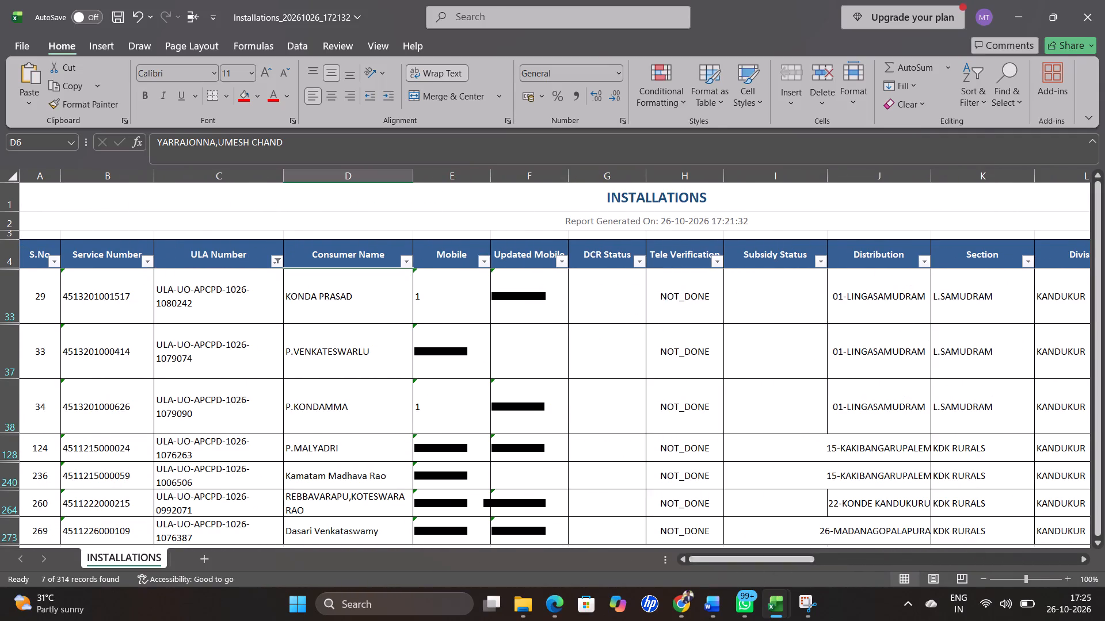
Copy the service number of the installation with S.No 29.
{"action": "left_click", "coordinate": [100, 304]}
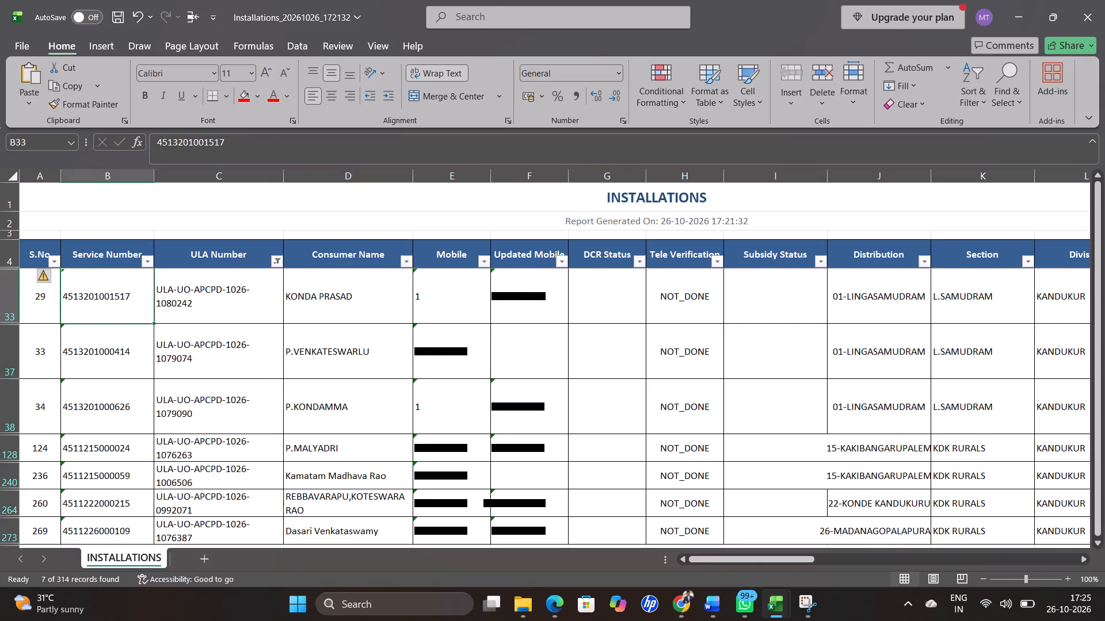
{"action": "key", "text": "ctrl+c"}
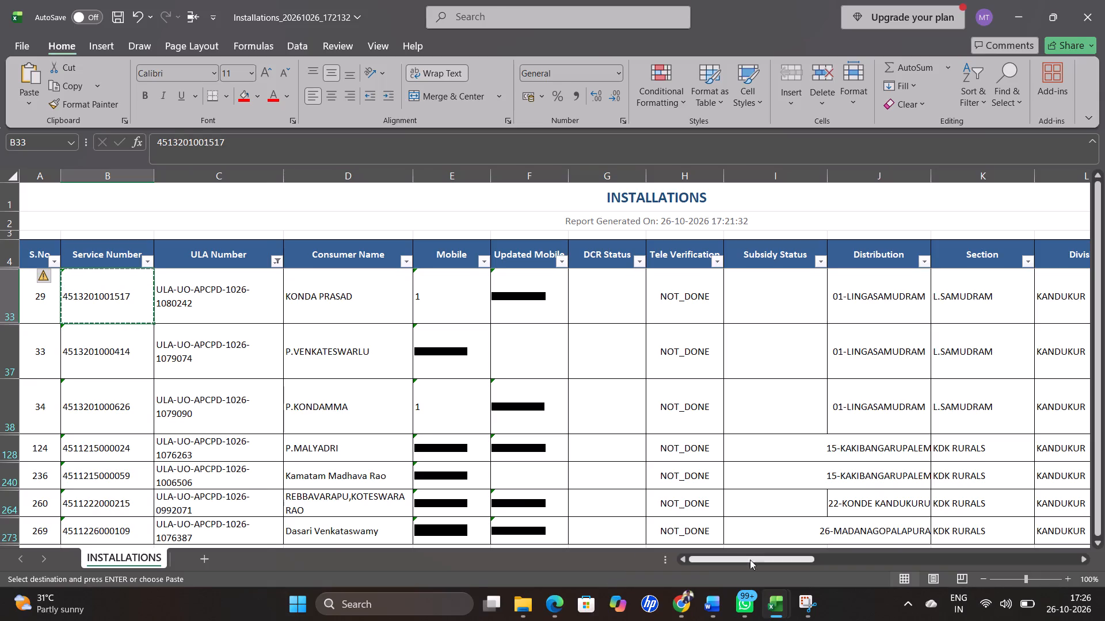
Check the service numbers listed in the panel nums typical error workbook and return to the Installations_20261026_172132 report.
{"action": "left_click_drag", "start_coordinate": [763, 562], "coordinate": [712, 578]}
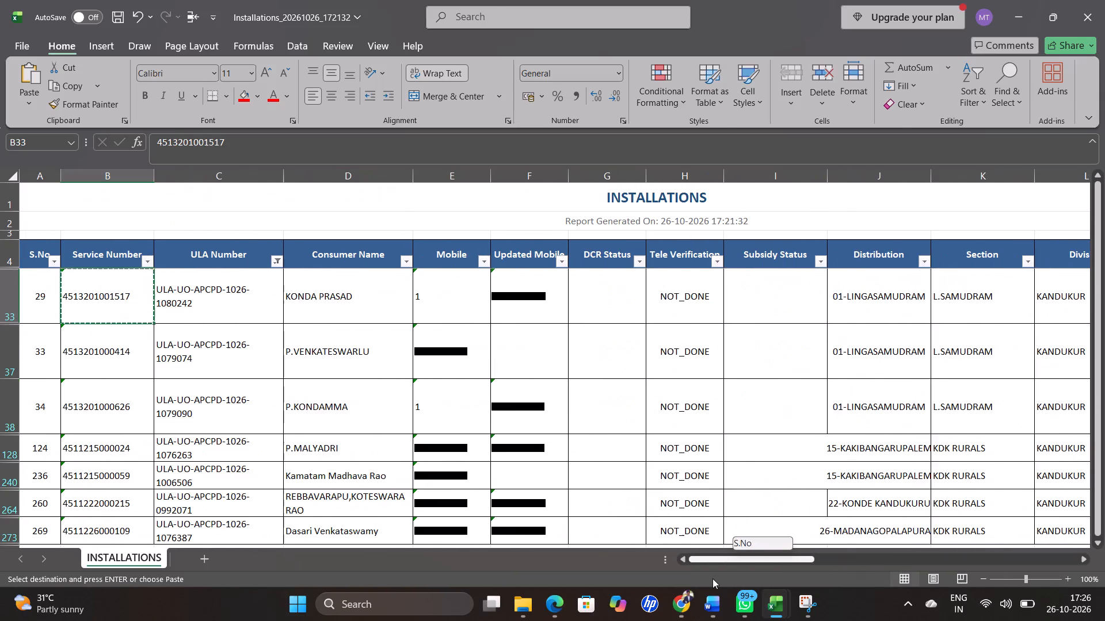
{"action": "left_click_drag", "start_coordinate": [712, 578], "coordinate": [712, 578]}
{"action": "scroll", "coordinate": [566, 450], "scroll_direction": "down", "scroll_amount": 4}
{"action": "scroll", "coordinate": [565, 431], "scroll_direction": "up", "scroll_amount": 7}
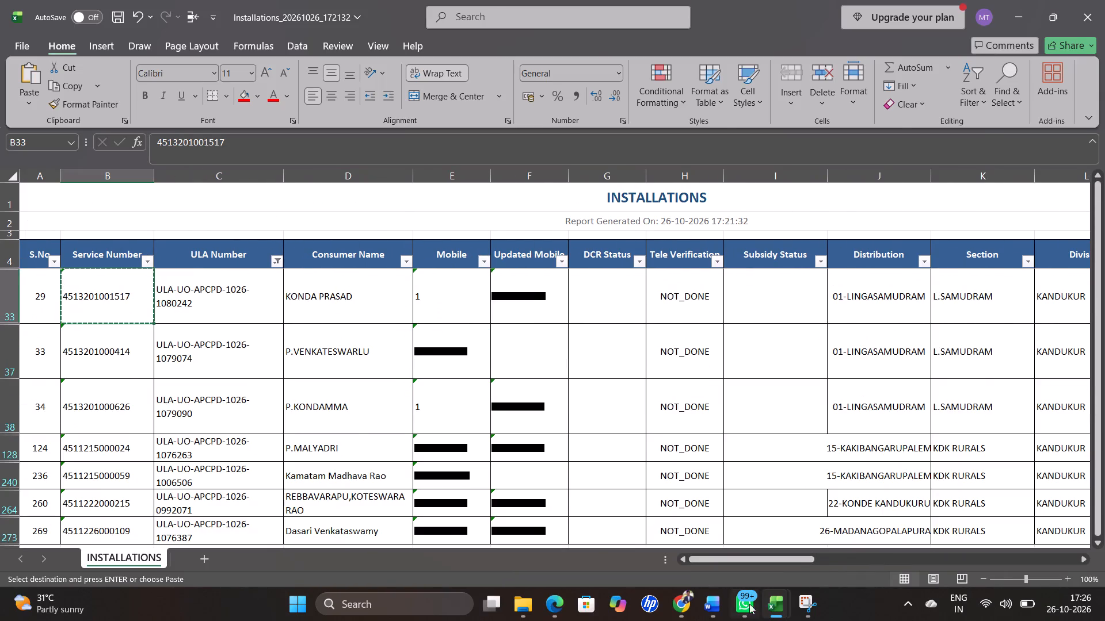
{"action": "left_click", "coordinate": [799, 546]}
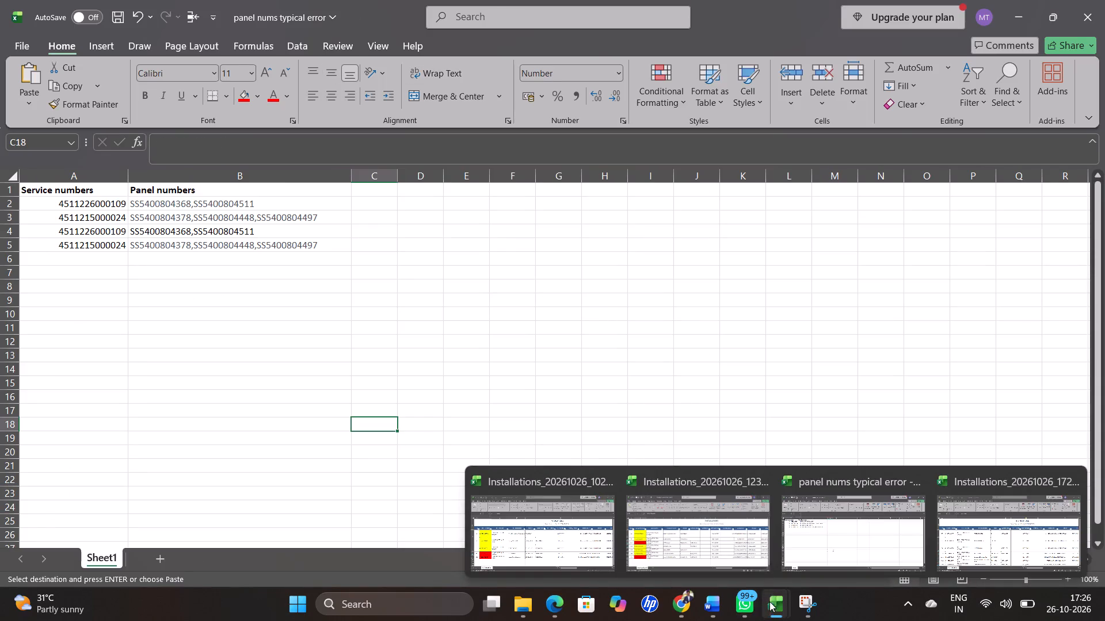
{"action": "left_click", "coordinate": [965, 524]}
Fill the Service Number cells of the installations with S.No 269 and 124 in red.
{"action": "scroll", "coordinate": [444, 434], "scroll_direction": "down", "scroll_amount": 1}
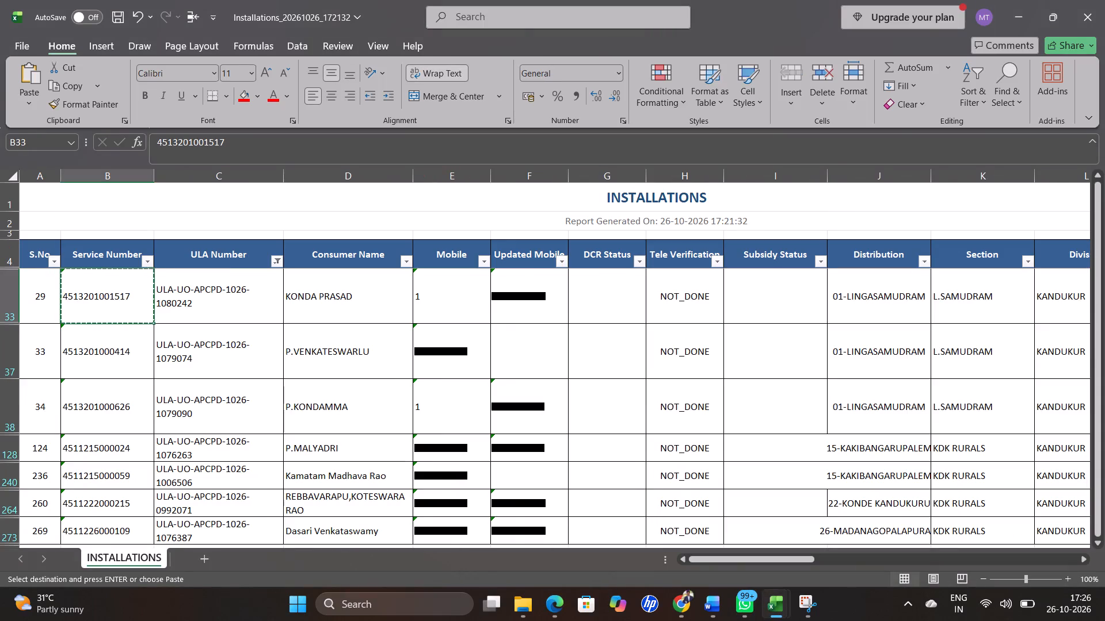
{"action": "scroll", "coordinate": [179, 439], "scroll_direction": "down", "scroll_amount": 2}
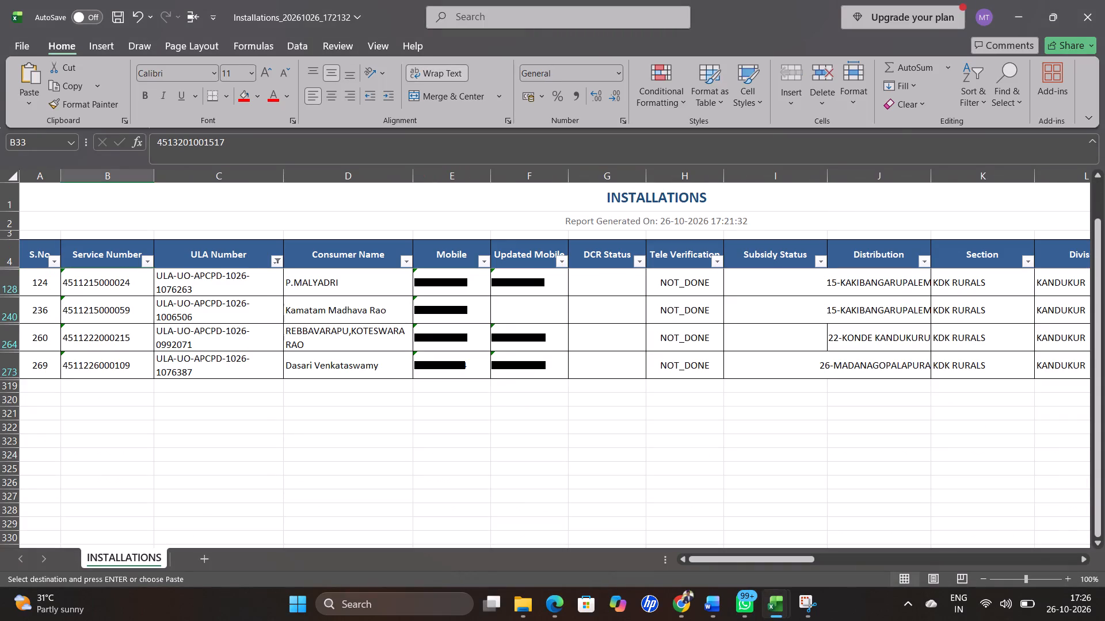
{"action": "left_click", "coordinate": [112, 367]}
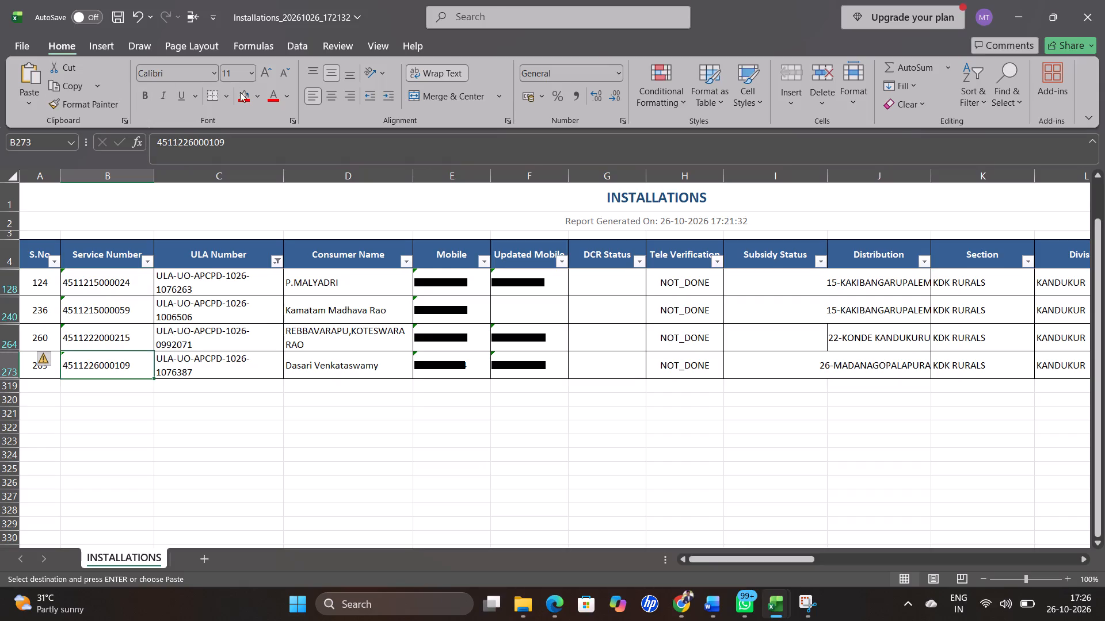
{"action": "left_click", "coordinate": [246, 96]}
{"action": "left_click", "coordinate": [121, 285]}
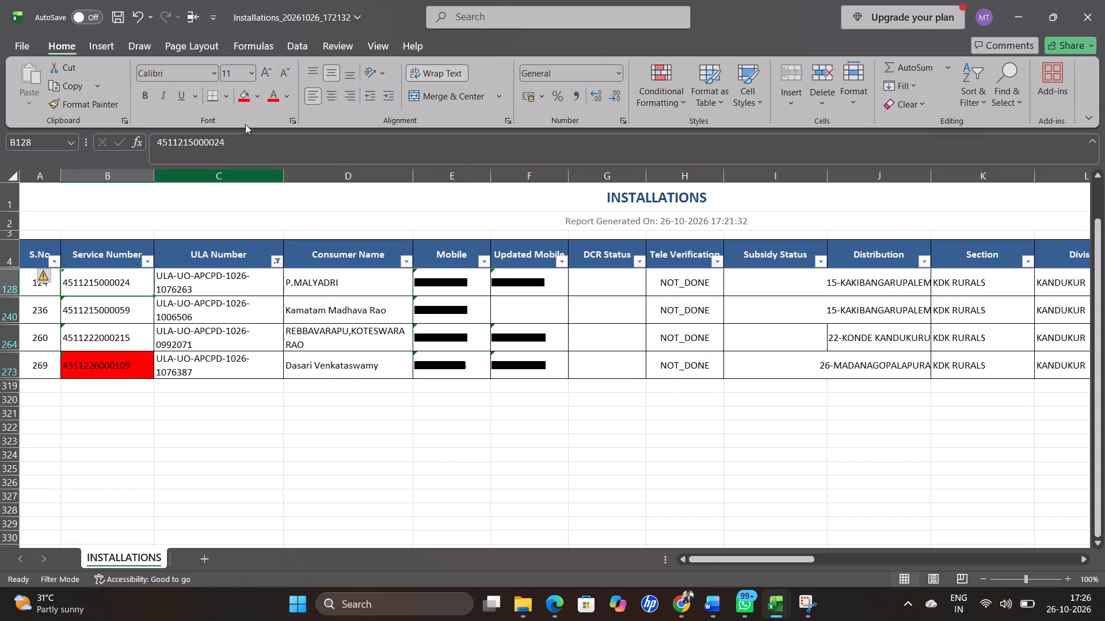
{"action": "left_click", "coordinate": [248, 91]}
Copy the service number of the first filtered installation, S.No 29.
{"action": "scroll", "coordinate": [237, 351], "scroll_direction": "up", "scroll_amount": 7}
{"action": "scroll", "coordinate": [131, 304], "scroll_direction": "up", "scroll_amount": 5}
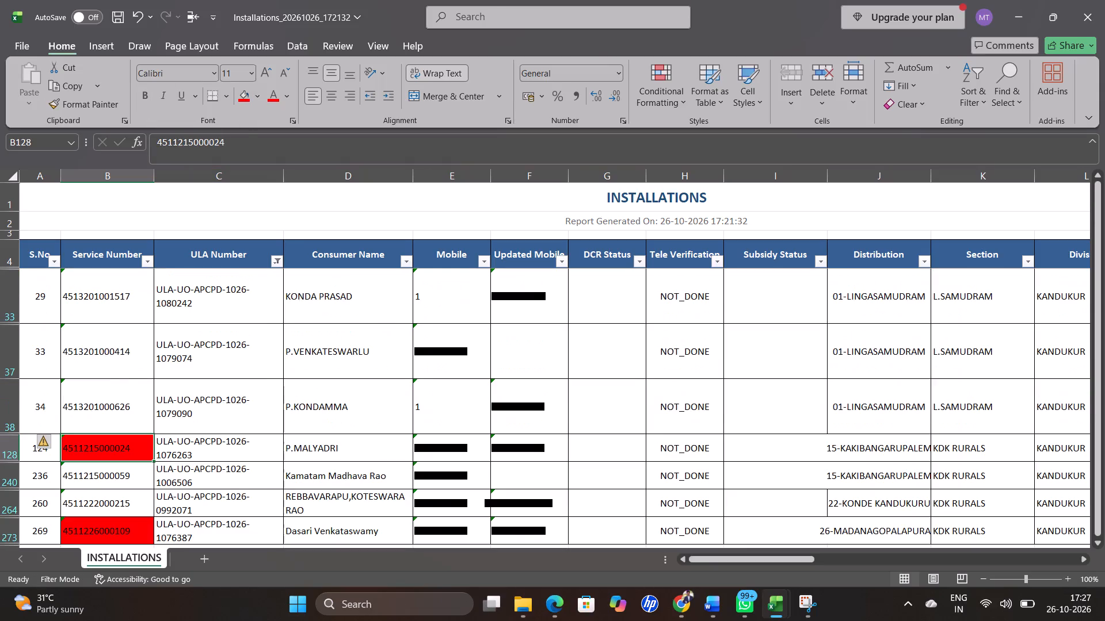
{"action": "left_click", "coordinate": [134, 305]}
{"action": "key", "text": "ctrl+c"}
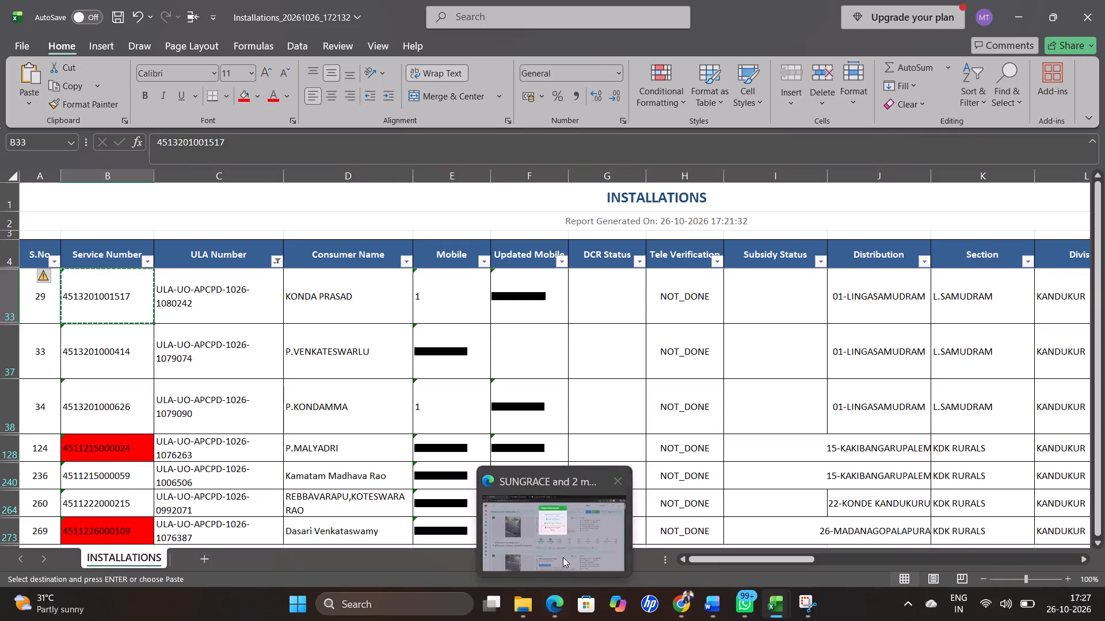
Switch to the SUNGRACE site in Edge and find the copied service number among the total installations.
{"action": "left_click", "coordinate": [557, 539]}
{"action": "left_click", "coordinate": [346, 49]}
{"action": "left_click", "coordinate": [569, 349]}
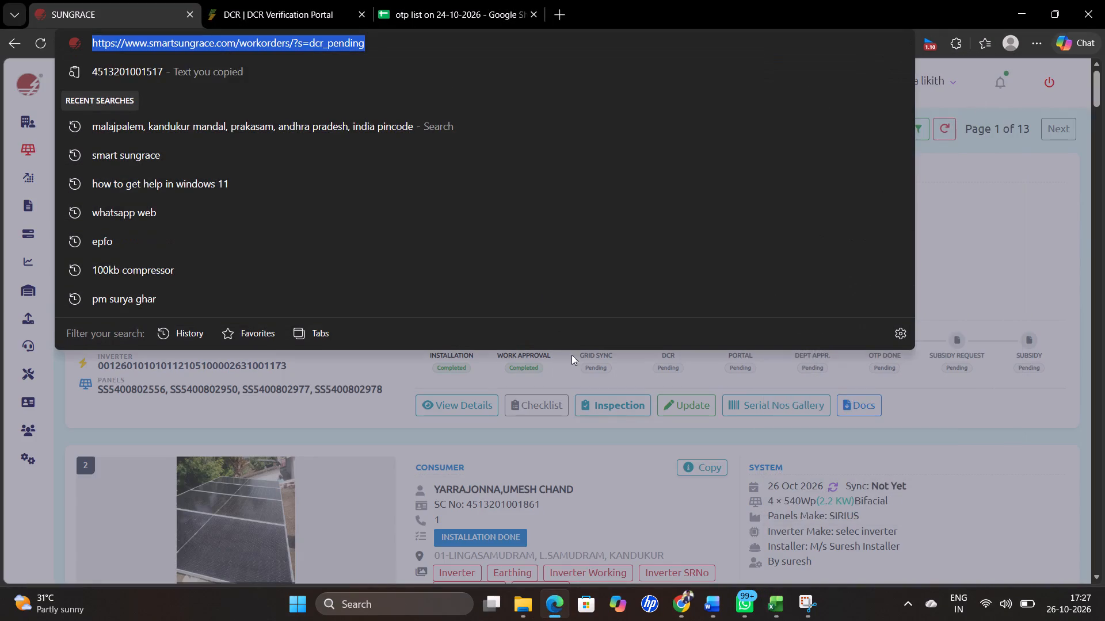
{"action": "left_click_drag", "start_coordinate": [537, 358], "coordinate": [531, 366]}
{"action": "left_click", "coordinate": [929, 339]}
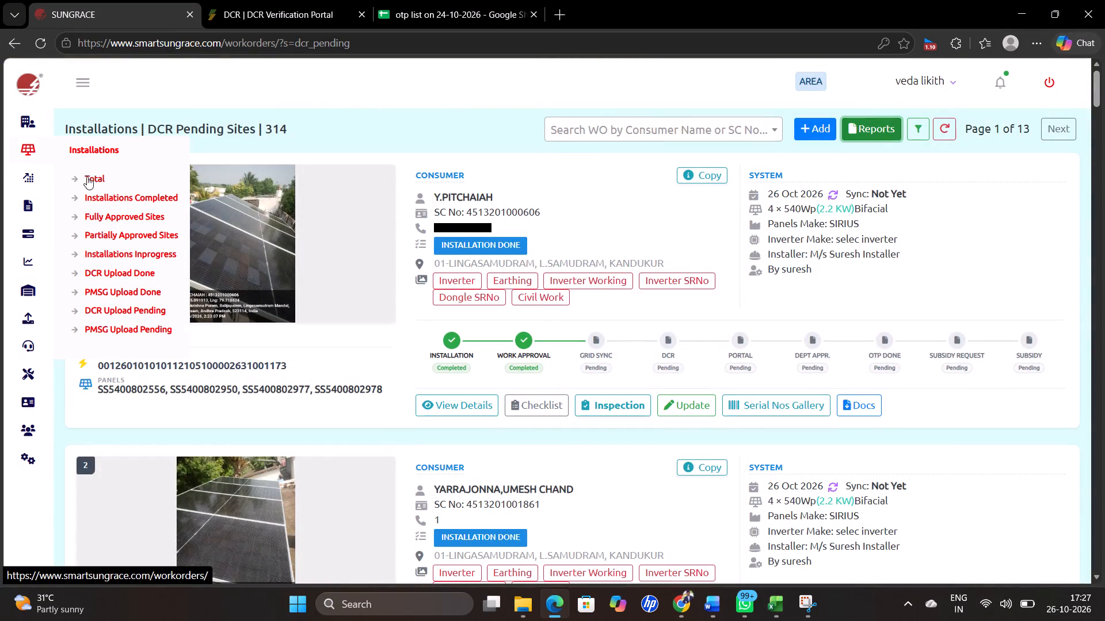
{"action": "left_click", "coordinate": [92, 179]}
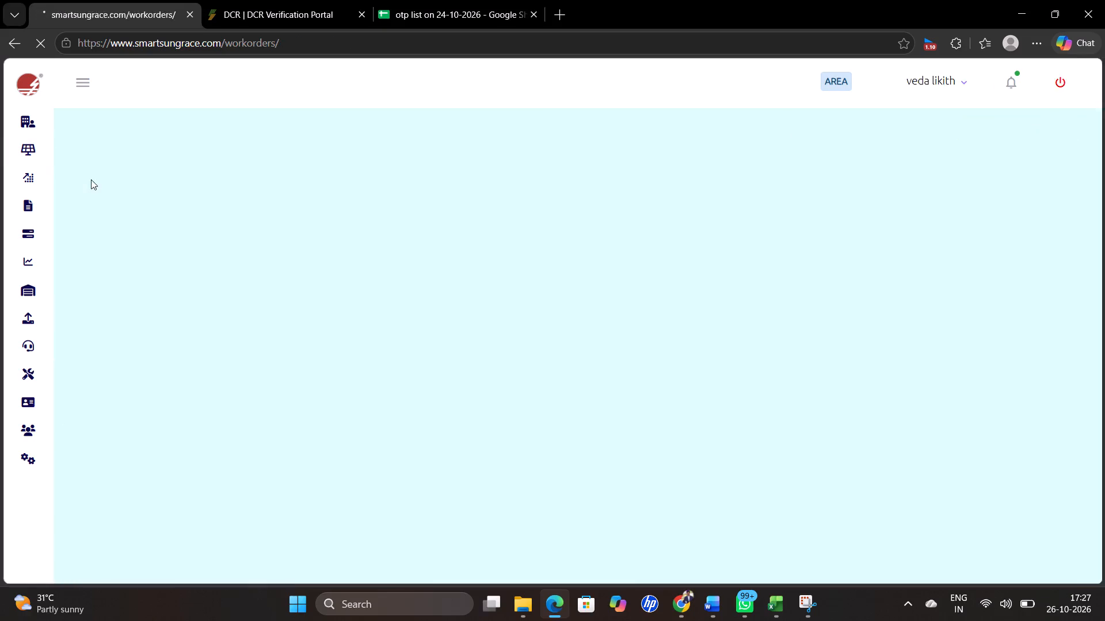
{"action": "left_click", "coordinate": [560, 128]}
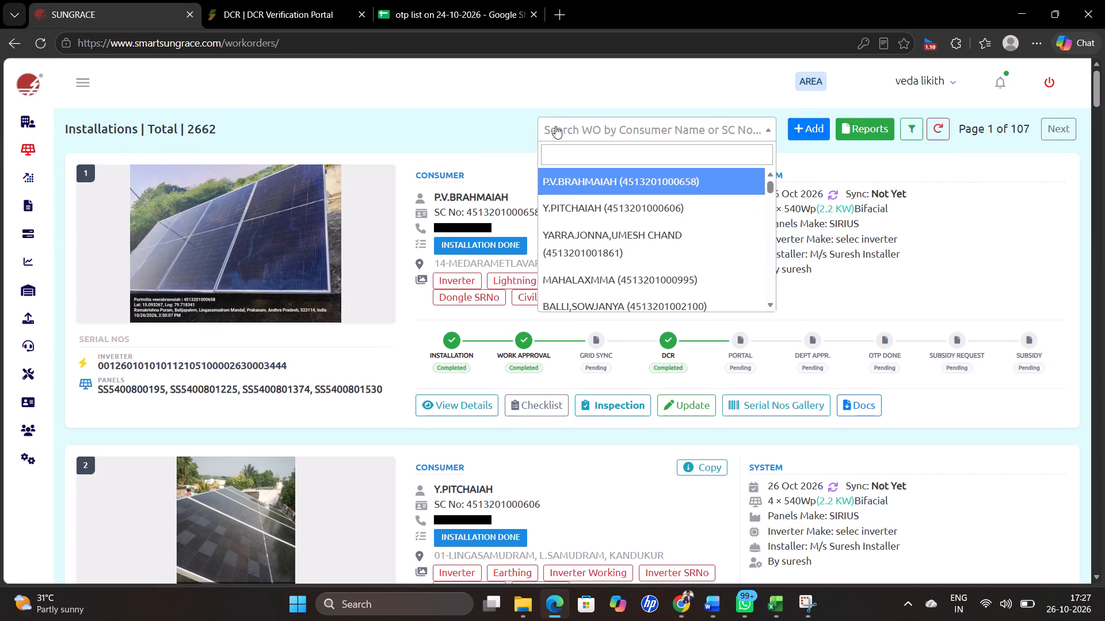
{"action": "key", "text": "ctrl+v"}
{"action": "key", "text": "shift+Return"}
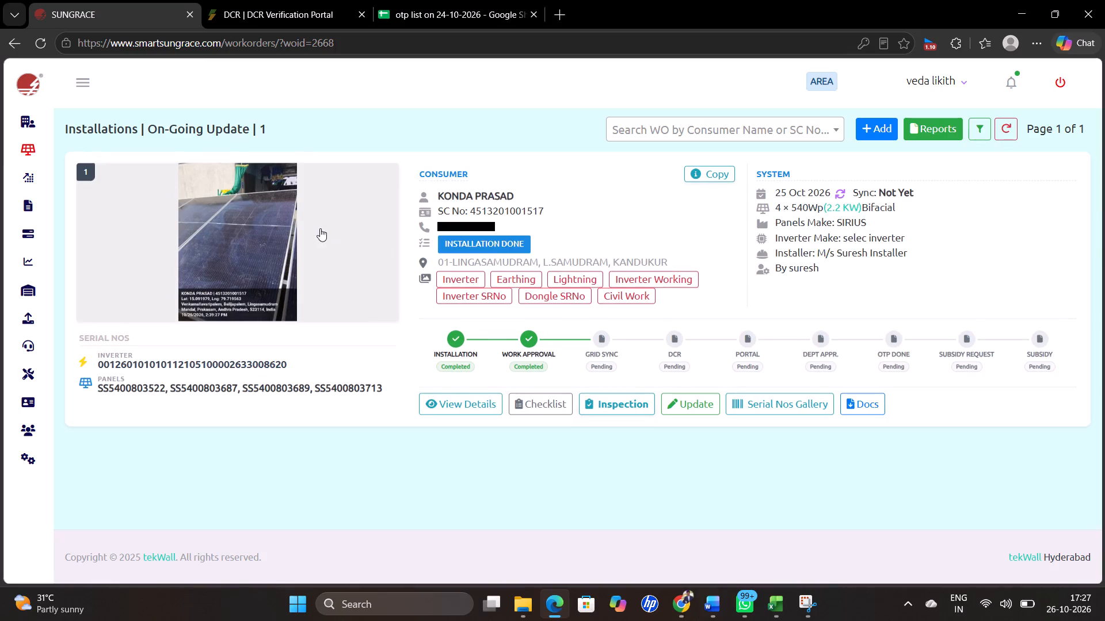
Examine the installation's site photo and its location caption, then close it.
{"action": "left_click", "coordinate": [294, 234]}
{"action": "scroll", "coordinate": [467, 264], "scroll_direction": "down", "scroll_amount": 5}
{"action": "scroll", "coordinate": [472, 274], "scroll_direction": "up", "scroll_amount": 5}
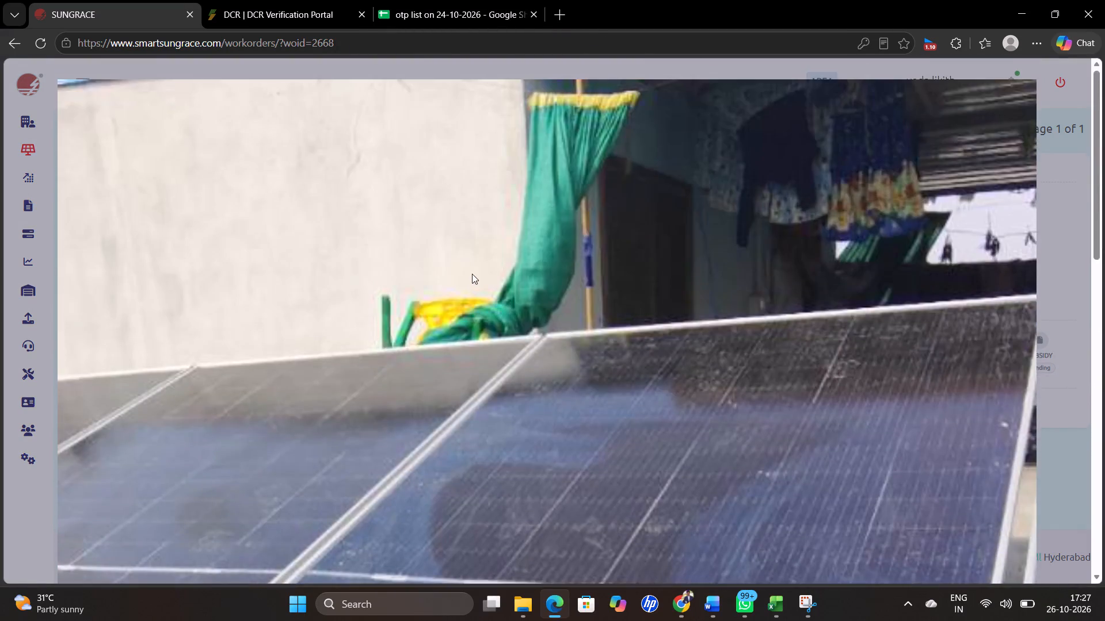
{"action": "scroll", "coordinate": [472, 274], "scroll_direction": "down", "scroll_amount": 5}
{"action": "scroll", "coordinate": [548, 305], "scroll_direction": "down", "scroll_amount": 5}
{"action": "scroll", "coordinate": [694, 324], "scroll_direction": "down", "scroll_amount": 6}
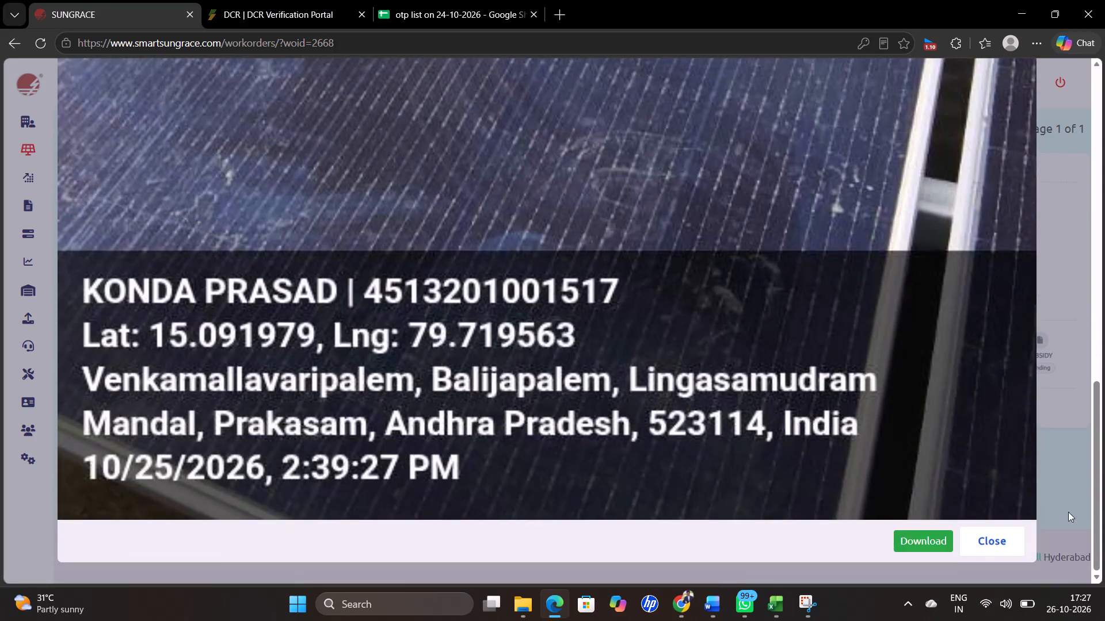
{"action": "left_click", "coordinate": [1003, 546]}
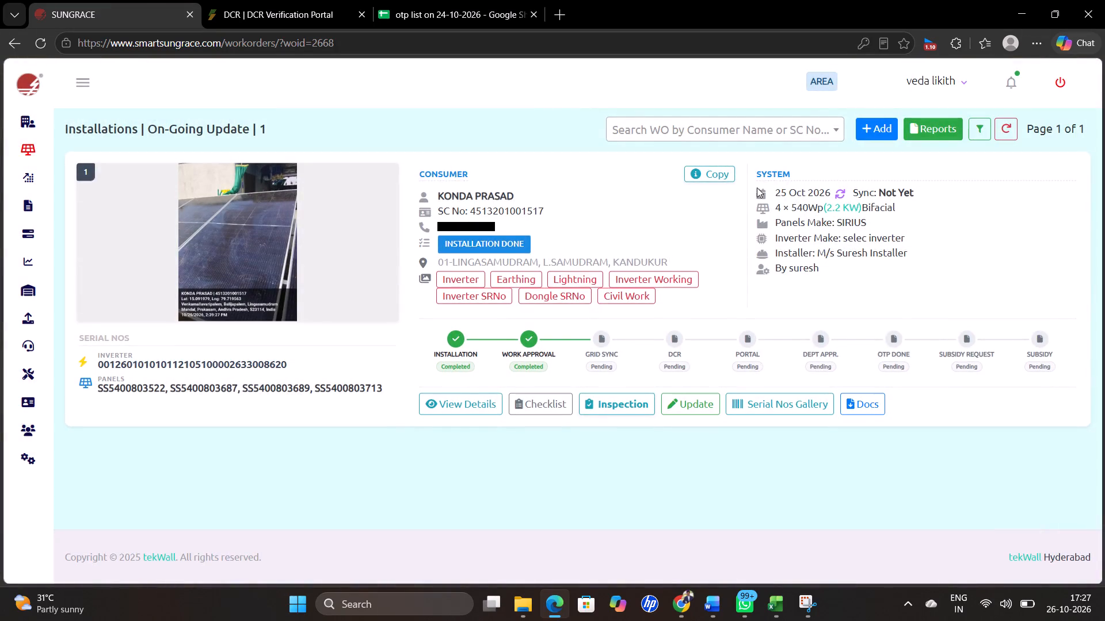
Copy the installation's ULA number and enter it as the Consumer Application Number in a new B2C DCR on the verification portal.
{"action": "left_click", "coordinate": [729, 178]}
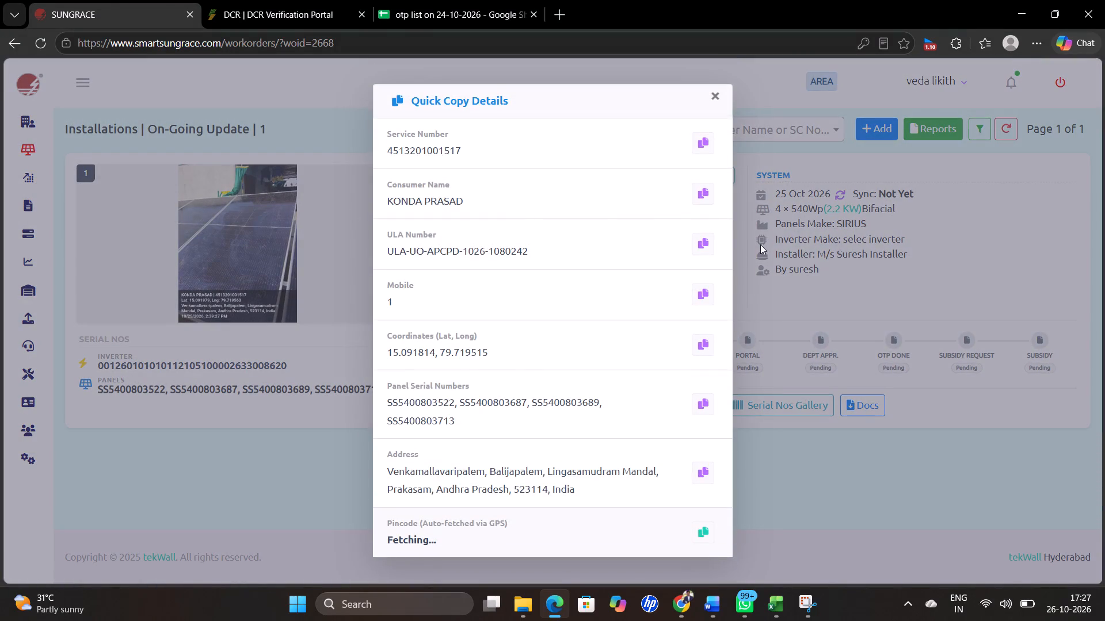
{"action": "left_click", "coordinate": [700, 246]}
{"action": "left_click", "coordinate": [692, 139]}
{"action": "left_click", "coordinate": [289, 6]}
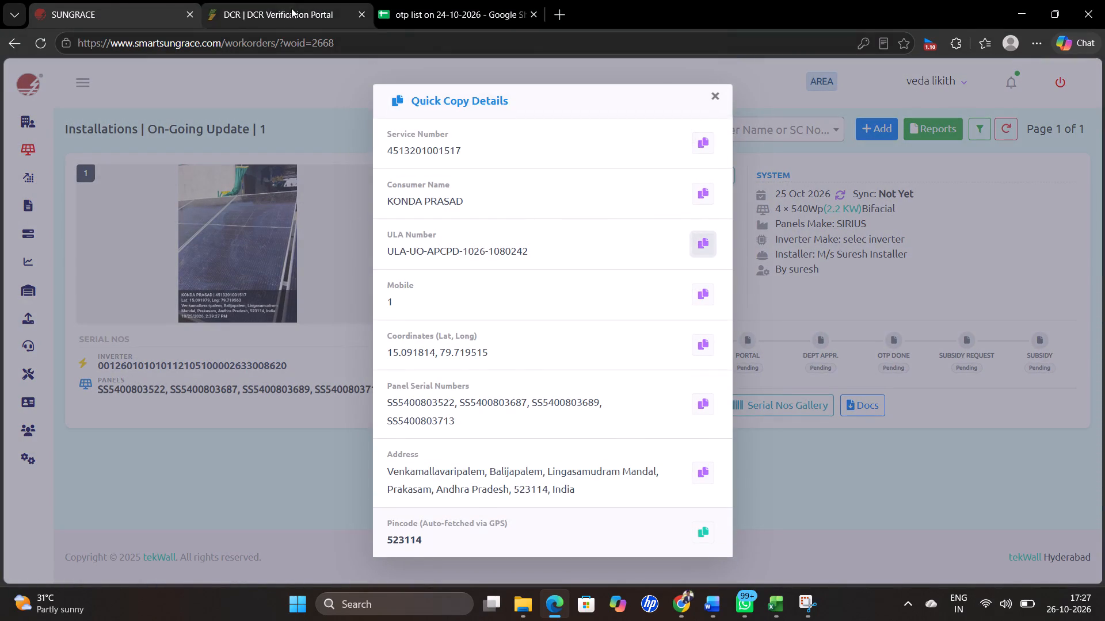
{"action": "left_click", "coordinate": [961, 183]}
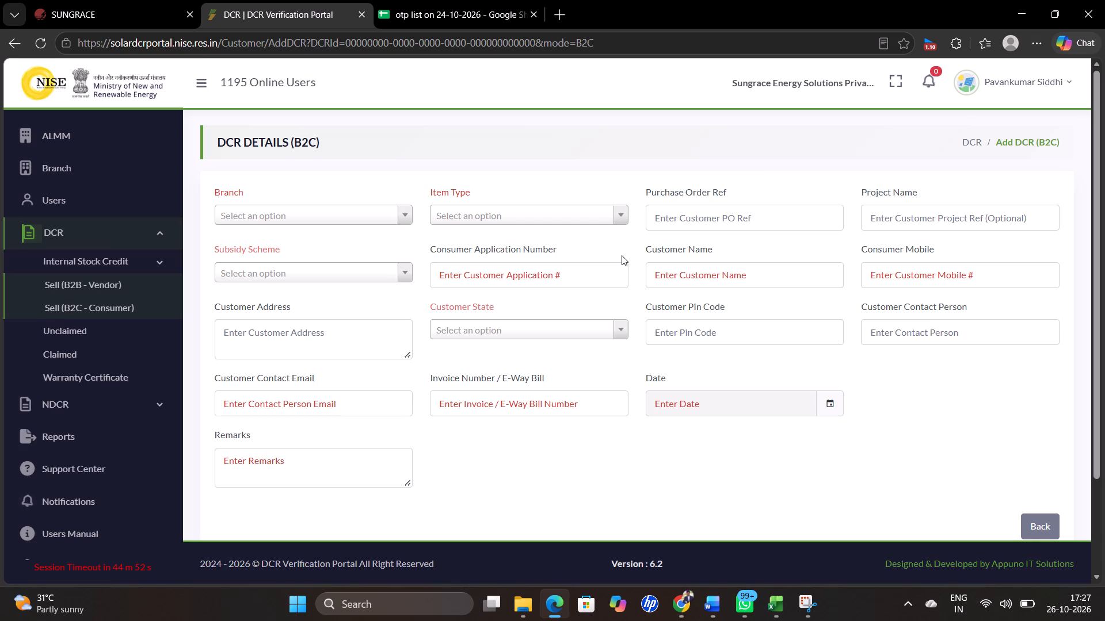
{"action": "left_click", "coordinate": [594, 269]}
{"action": "key", "text": "ctrl+v"}
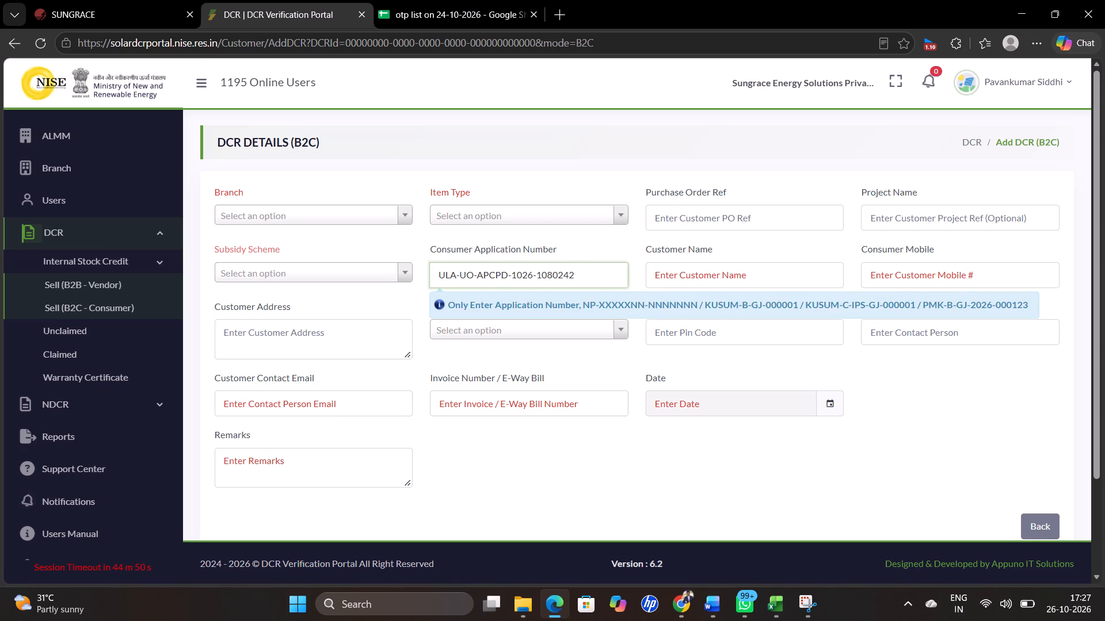
Set the branch to Andhra Pradesh, the item type to Solar Panels and the customer state to Andhra Pradesh (37).
{"action": "left_click", "coordinate": [342, 210]}
{"action": "left_click", "coordinate": [343, 267]}
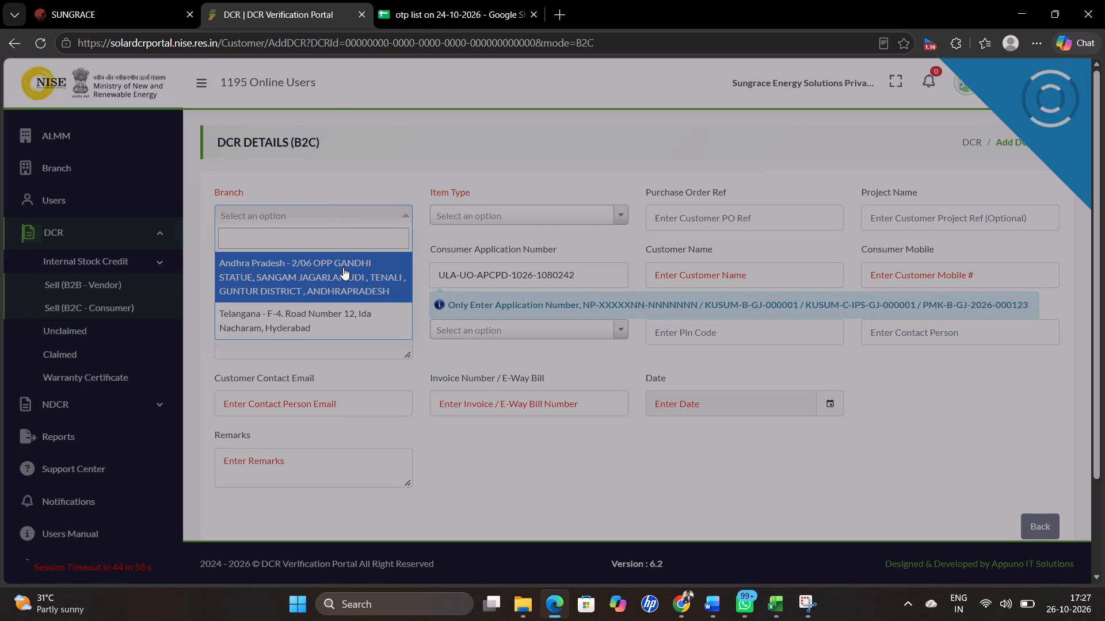
{"action": "left_click", "coordinate": [494, 212]}
{"action": "left_click", "coordinate": [473, 268]}
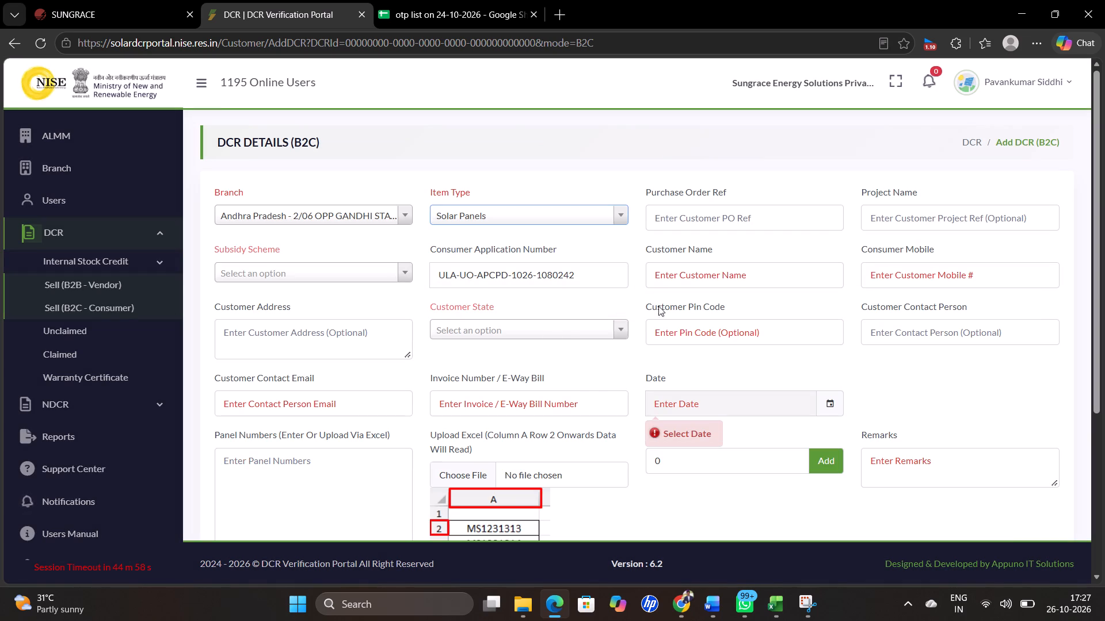
{"action": "left_click", "coordinate": [565, 328]}
{"action": "left_click", "coordinate": [485, 428]}
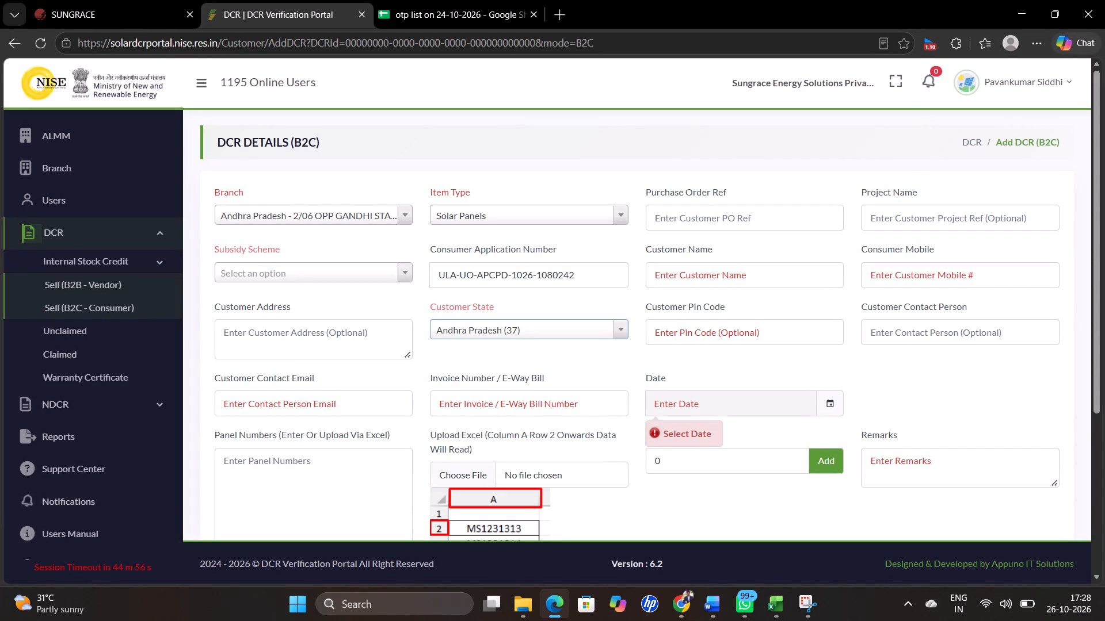
Copy the installation's four panel serial numbers from SUNGRACE into the Panel Numbers field of the DCR form.
{"action": "left_click", "coordinate": [729, 278]}
{"action": "left_click", "coordinate": [156, 0]}
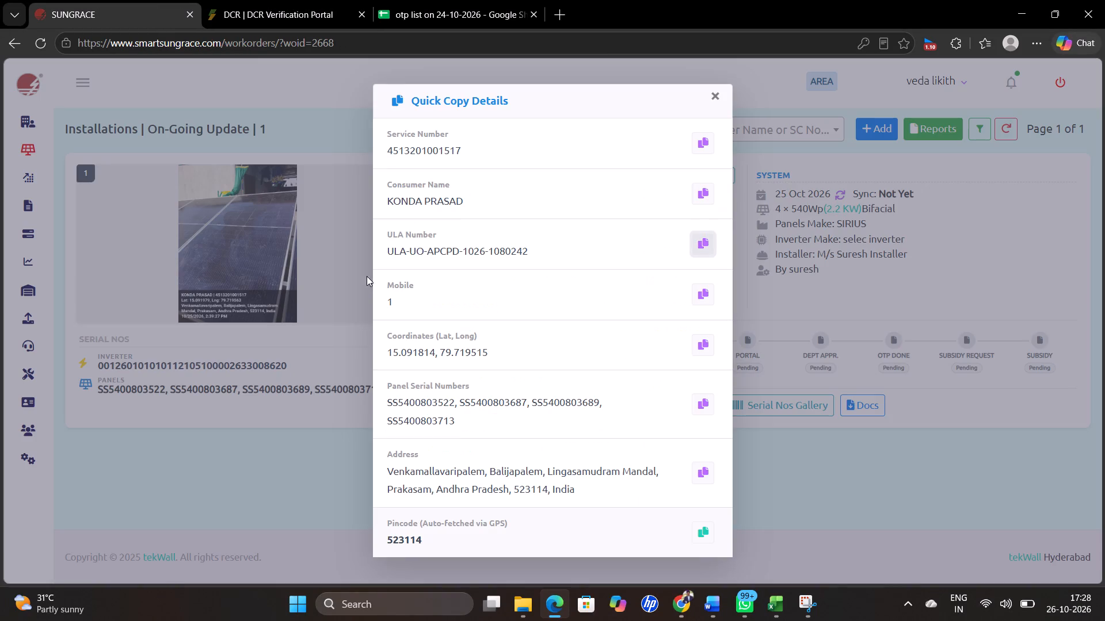
{"action": "left_click", "coordinate": [702, 408]}
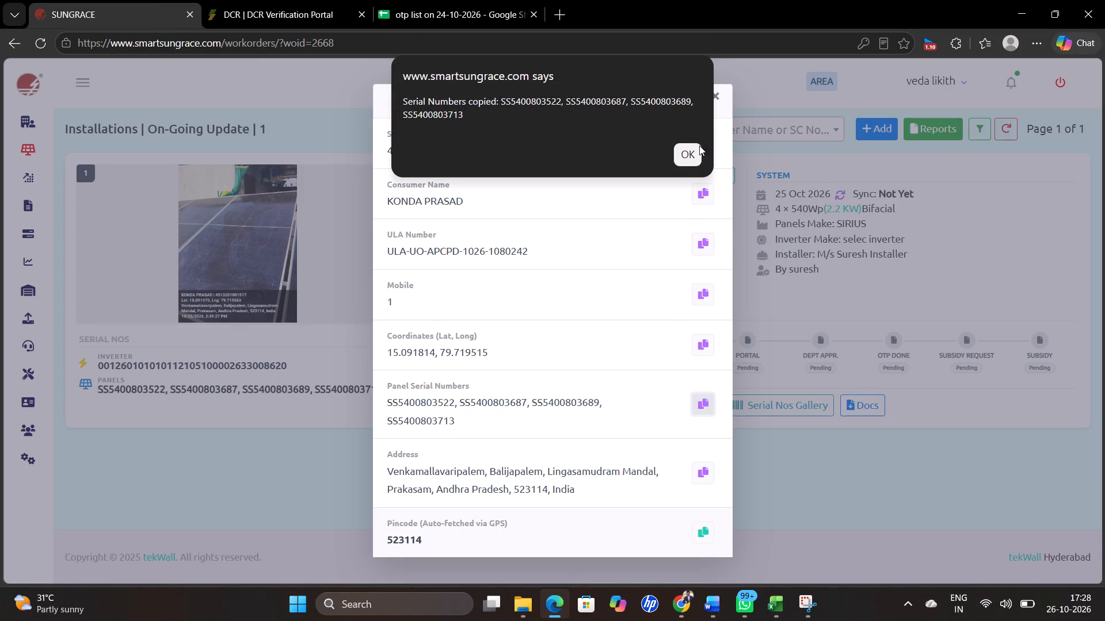
{"action": "left_click", "coordinate": [699, 145]}
{"action": "left_click", "coordinate": [288, 8]}
{"action": "left_click", "coordinate": [344, 495]}
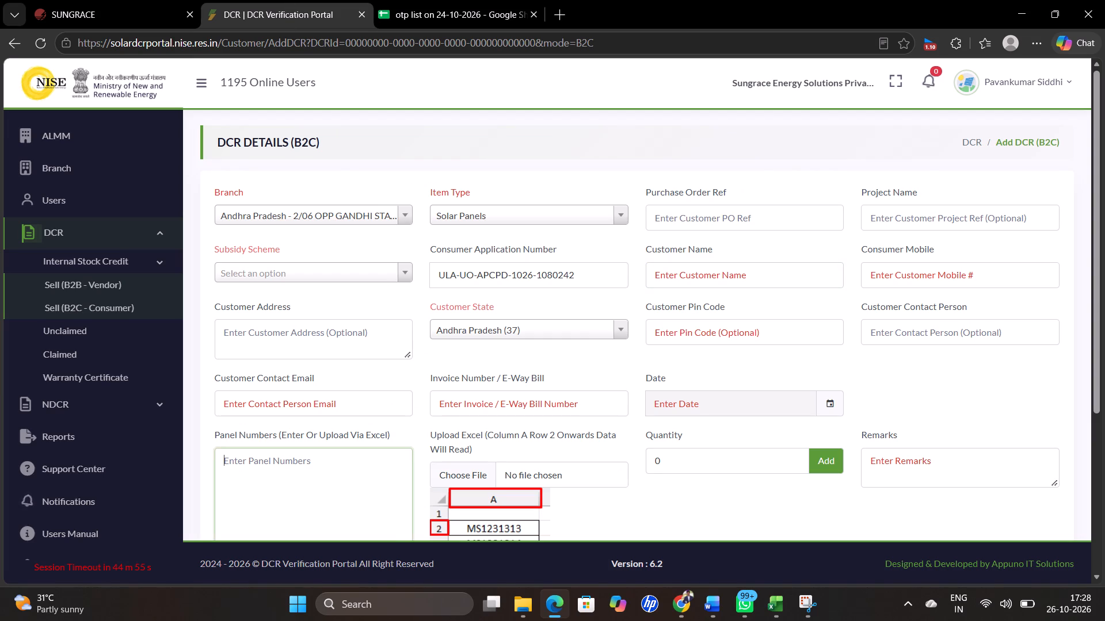
{"action": "key", "text": "ctrl+v"}
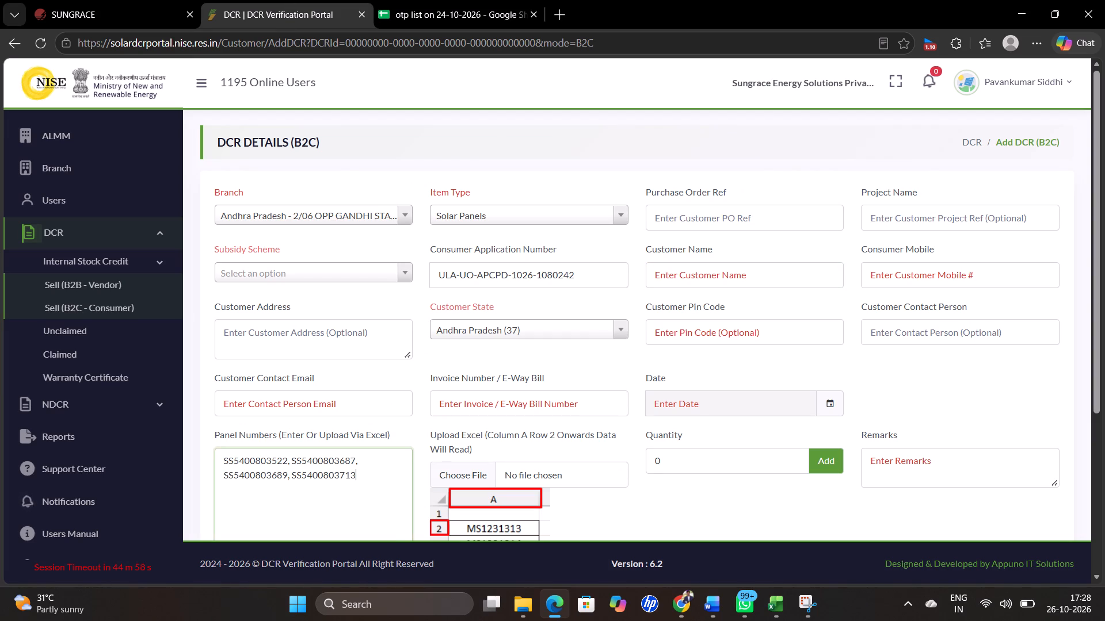
{"action": "key", "text": "Up"}
{"action": "key", "text": "Right"}
{"action": "key", "text": "BackSpace"}
{"action": "key", "text": "backslash"}
{"action": "key", "text": "BackSpace"}
{"action": "key", "text": "Return"}
{"action": "key", "text": "Up"}
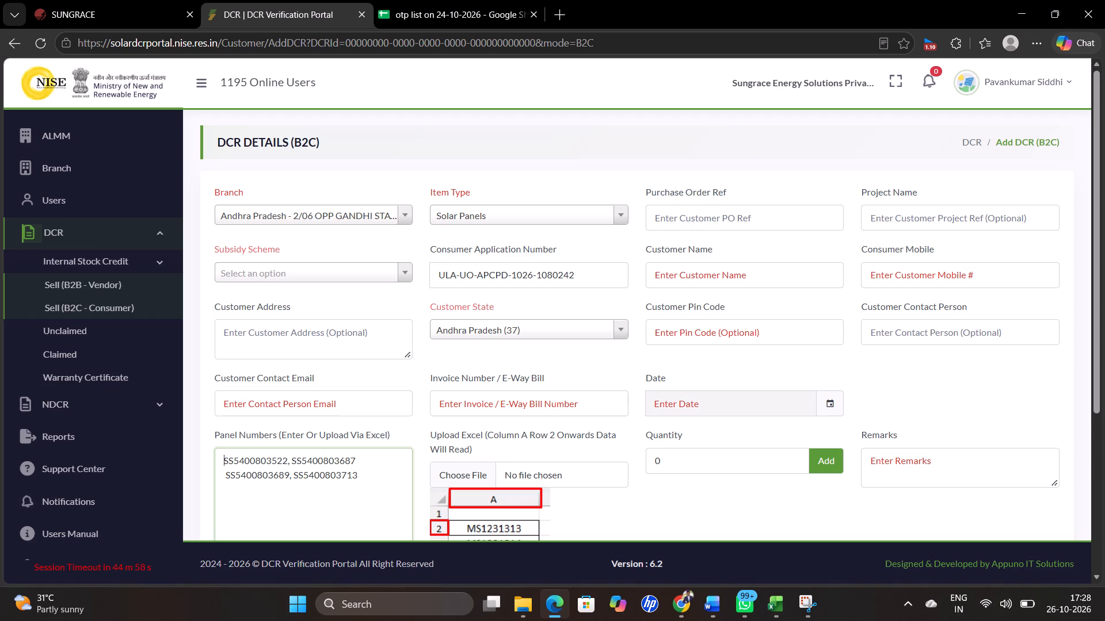
{"action": "key", "text": "Right"}
{"action": "key", "text": "Right"}
{"action": "key", "text": "Right"}
{"action": "key", "text": "Right"}
{"action": "key", "text": "Right"}
{"action": "key", "text": "Right"}
{"action": "key", "text": "Right"}
{"action": "key", "text": "Right"}
{"action": "key", "text": "Right"}
{"action": "key", "text": "Right"}
{"action": "key", "text": "Right"}
{"action": "key", "text": "Right"}
{"action": "key", "text": "Right"}
{"action": "key", "text": "BackSpace"}
{"action": "key", "text": "Delete"}
{"action": "key", "text": "Return"}
{"action": "key", "text": "Right"}
{"action": "key", "text": "Down"}
{"action": "key", "text": "Right"}
{"action": "key", "text": "Right"}
{"action": "key", "text": "Right"}
{"action": "key", "text": "Right"}
{"action": "key", "text": "Right"}
{"action": "key", "text": "Right"}
{"action": "key", "text": "Right"}
{"action": "key", "text": "Right"}
{"action": "key", "text": "Right"}
{"action": "key", "text": "Right"}
{"action": "key", "text": "Right"}
{"action": "key", "text": "Right"}
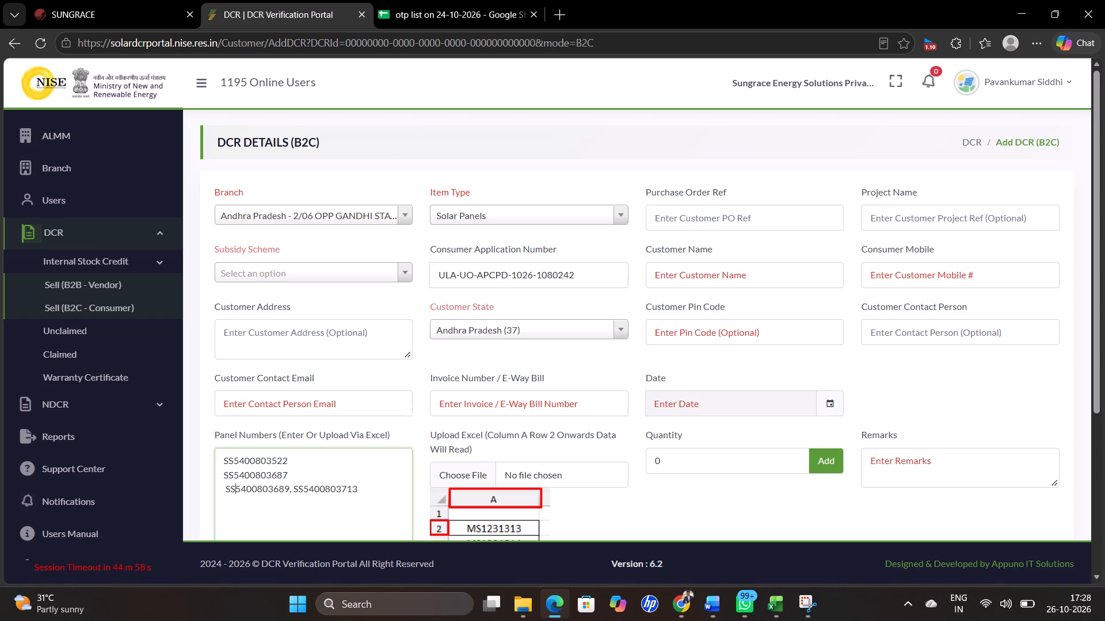
{"action": "key", "text": "Right"}
{"action": "key", "text": "Left"}
{"action": "key", "text": "BackSpace"}
{"action": "key", "text": "Return"}
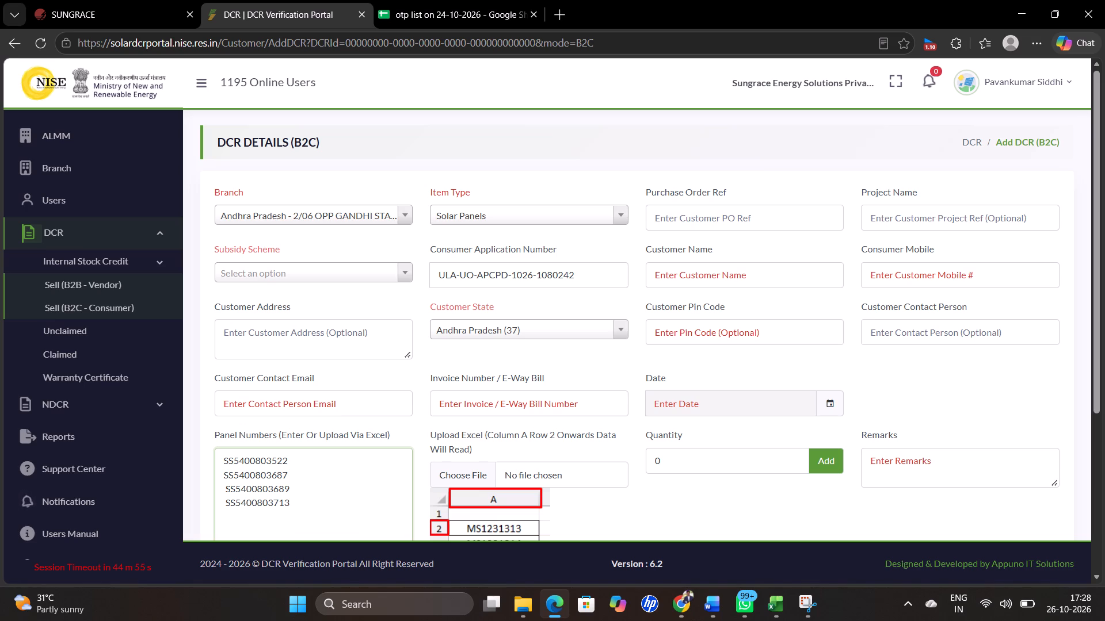
Set the panel quantity to 4.
{"action": "left_click", "coordinate": [698, 459]}
{"action": "key", "text": "BackSpace"}
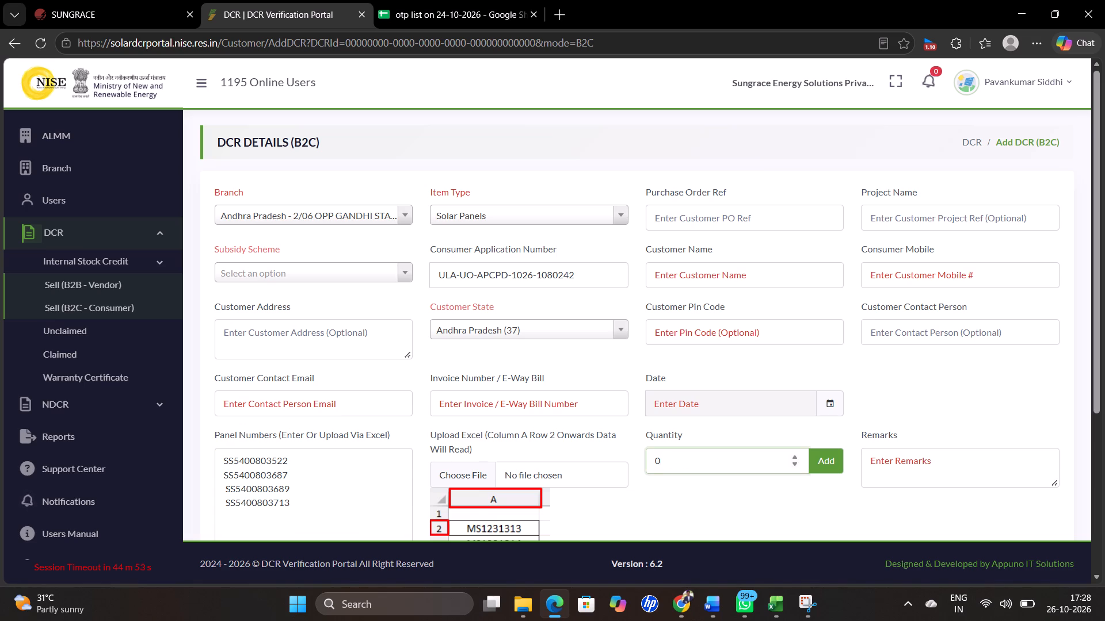
{"action": "key", "text": "4"}
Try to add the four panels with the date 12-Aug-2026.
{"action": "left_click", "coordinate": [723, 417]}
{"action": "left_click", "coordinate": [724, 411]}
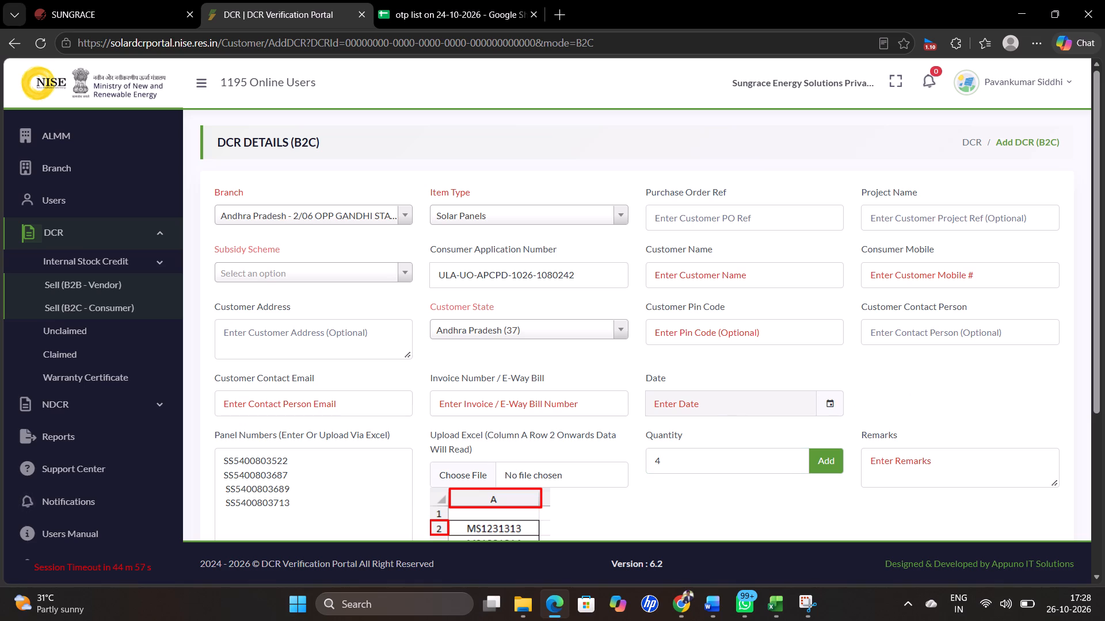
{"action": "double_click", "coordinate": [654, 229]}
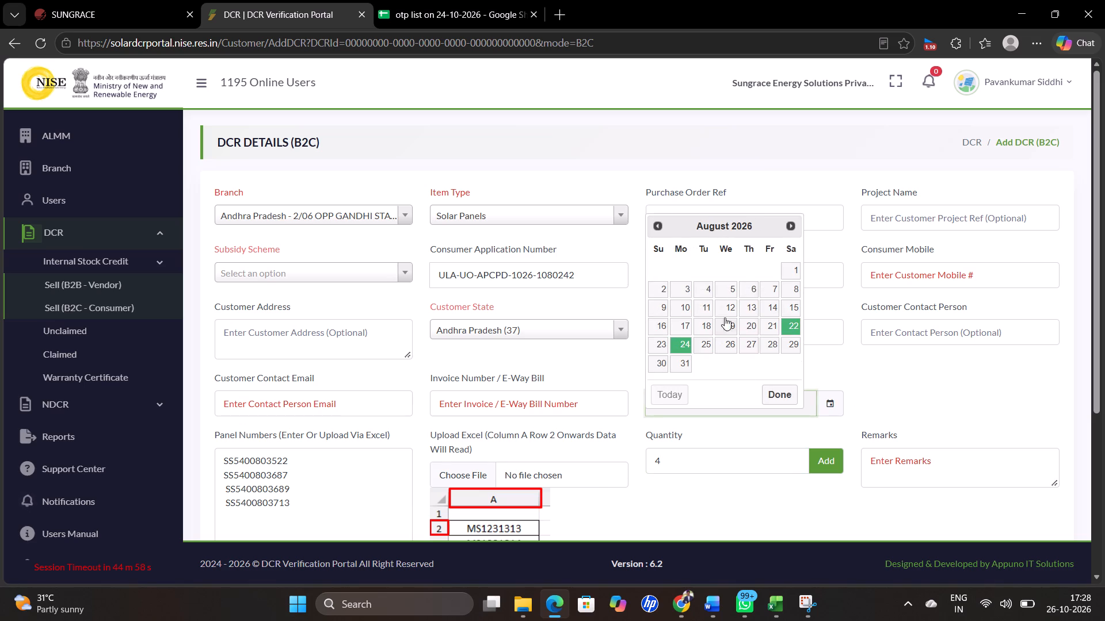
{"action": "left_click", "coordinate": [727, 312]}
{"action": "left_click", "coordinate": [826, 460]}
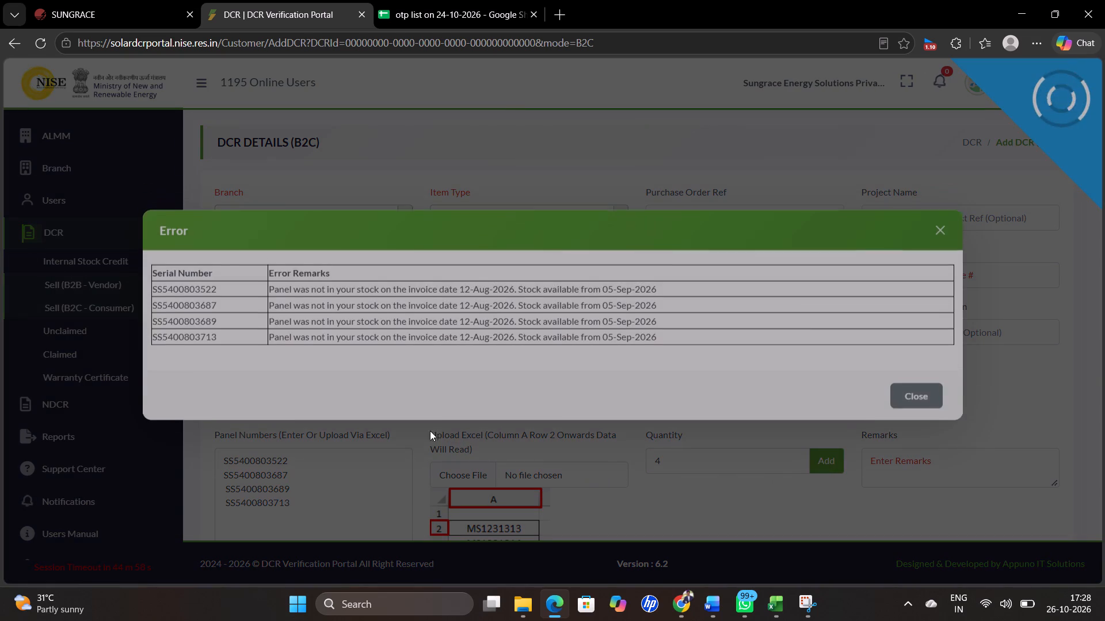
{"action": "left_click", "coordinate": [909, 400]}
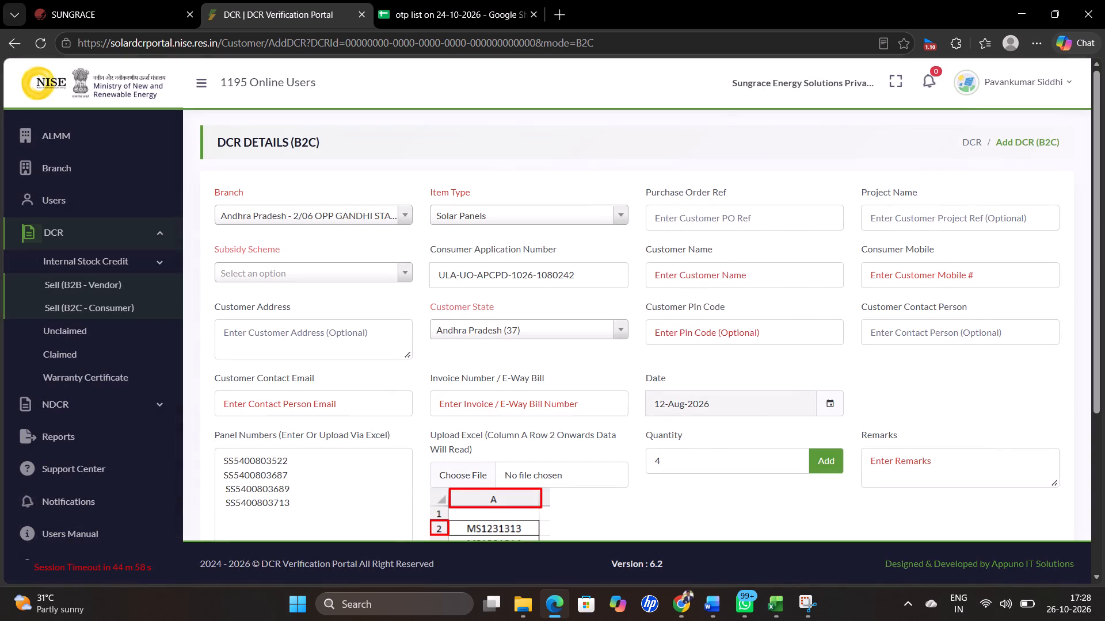
Set the date to 08-Sep-2026 and add the four panels to the DCR.
{"action": "left_click", "coordinate": [728, 398]}
{"action": "left_click", "coordinate": [787, 213]}
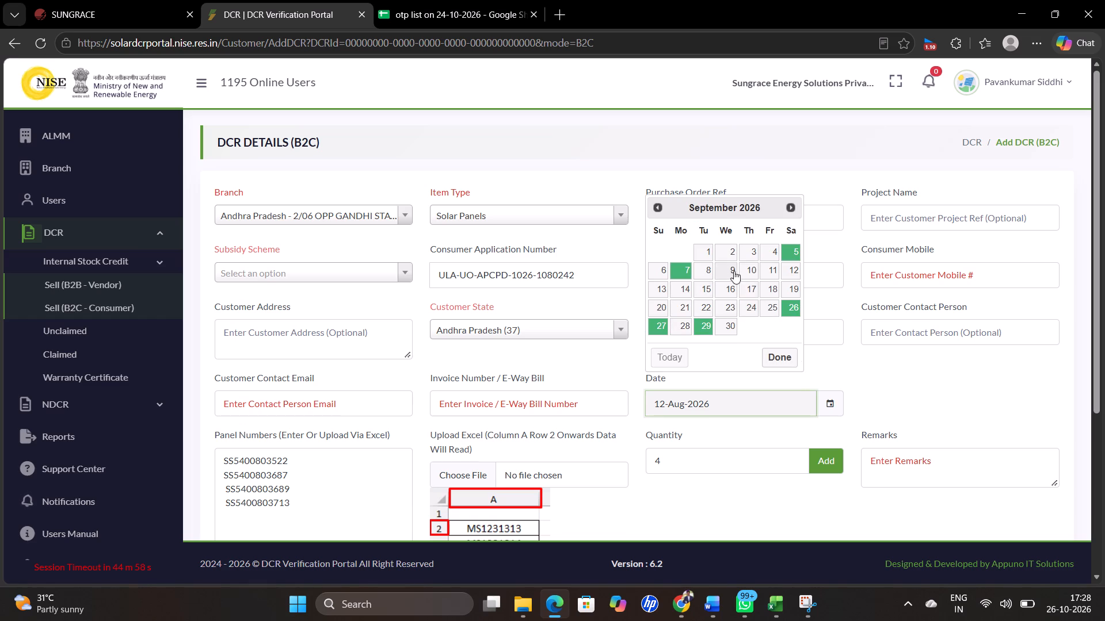
{"action": "left_click", "coordinate": [713, 271]}
{"action": "left_click", "coordinate": [819, 459]}
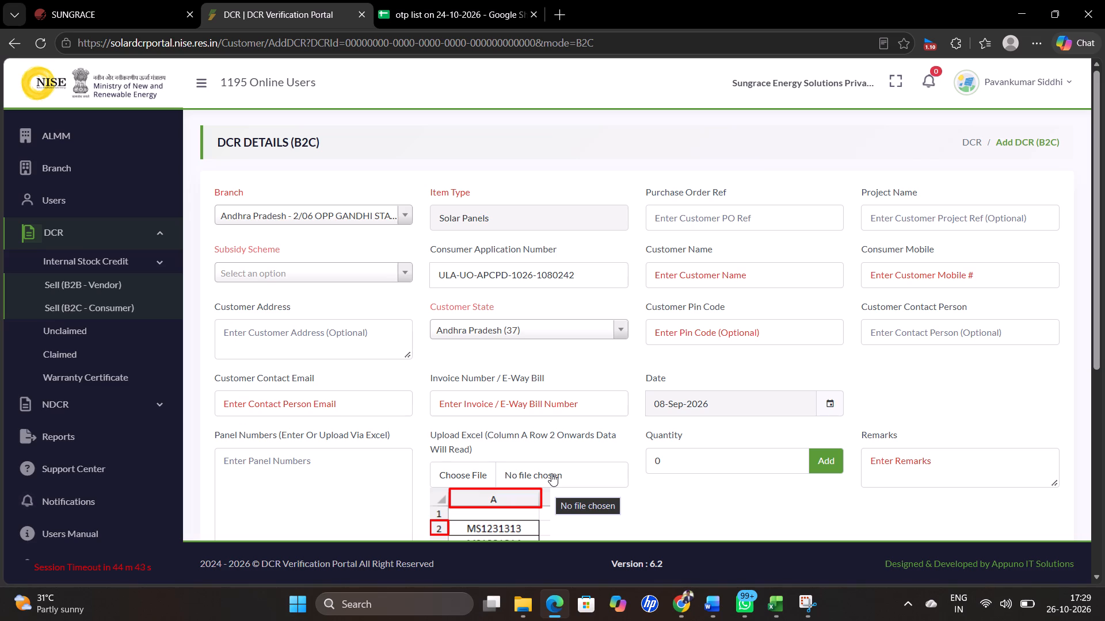
{"action": "scroll", "coordinate": [551, 473], "scroll_direction": "down", "scroll_amount": 2}
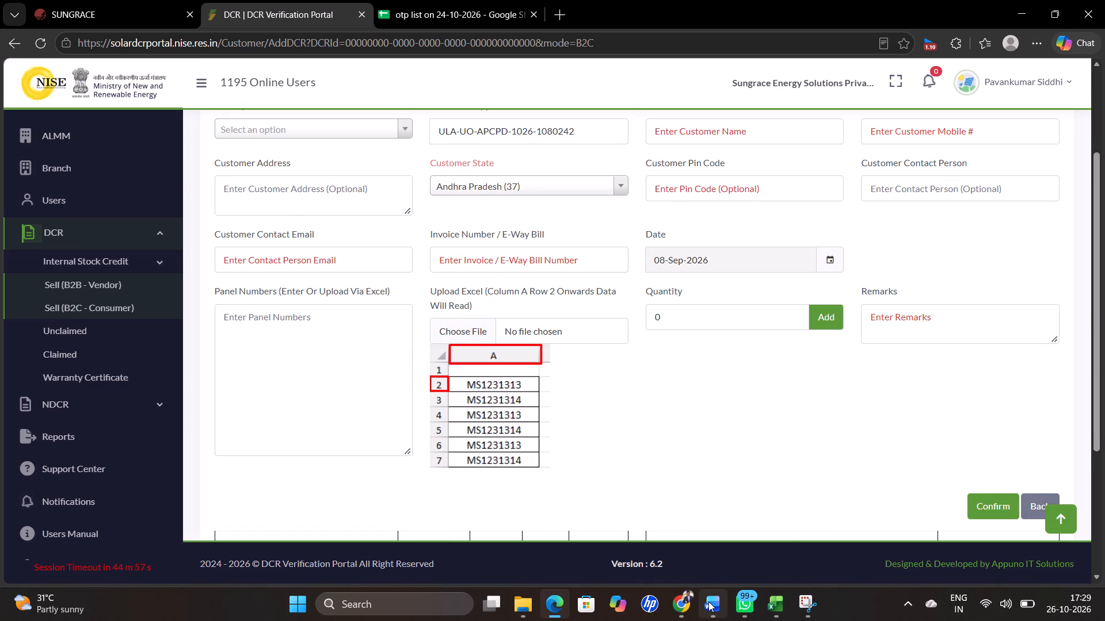
Copy the invoice 8 prefix AP/GST/26-27/008- from the Word document into the DCR form's invoice number field.
{"action": "left_click", "coordinate": [699, 566]}
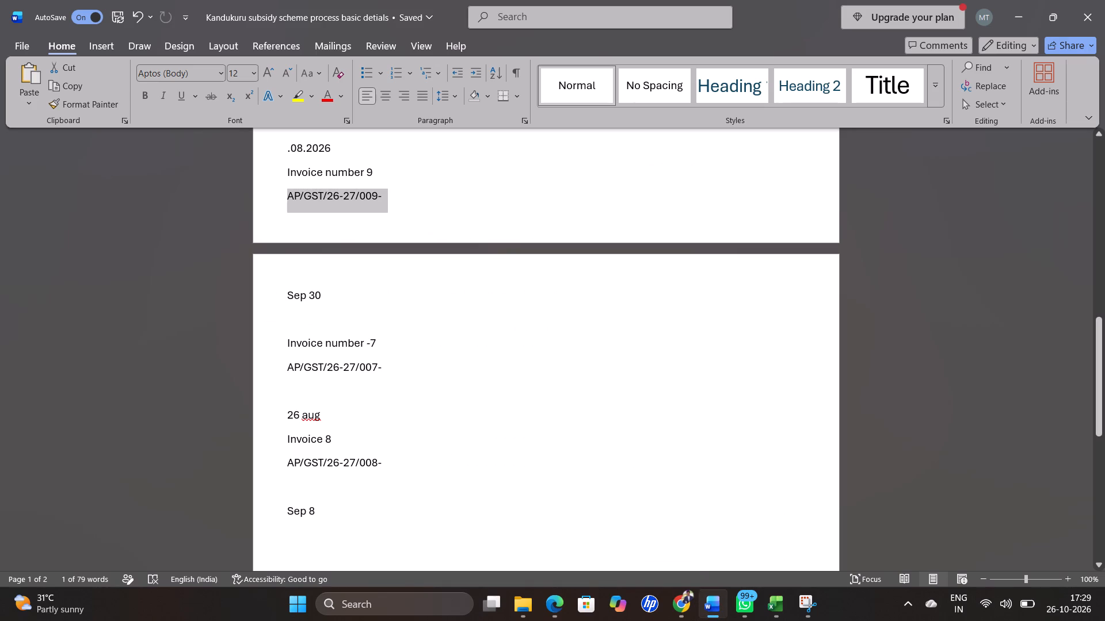
{"action": "left_click_drag", "start_coordinate": [391, 463], "coordinate": [262, 480]}
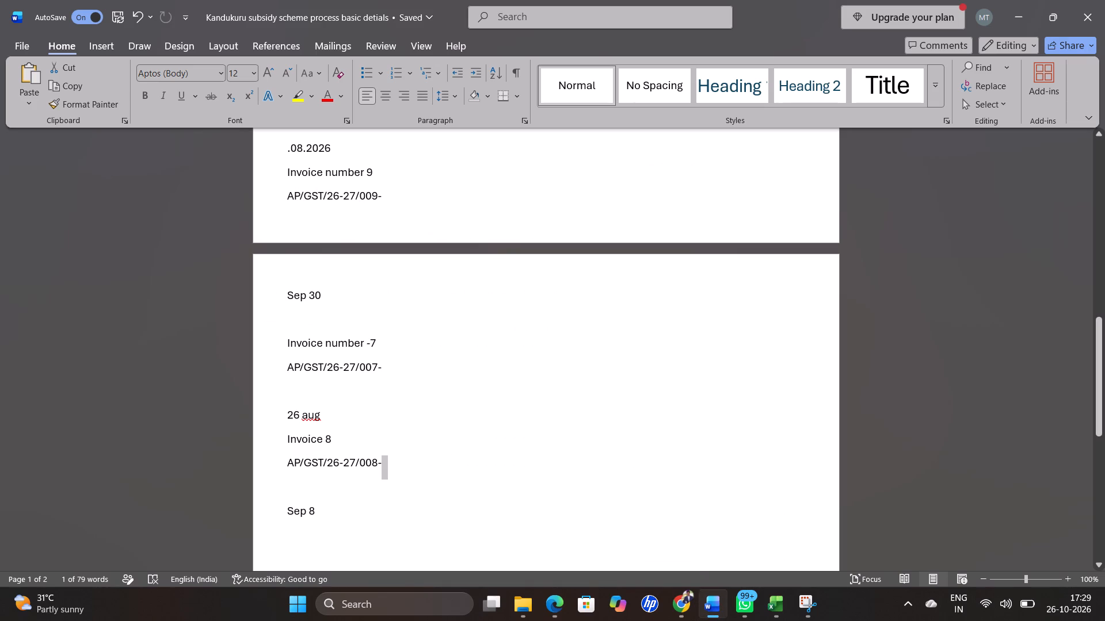
{"action": "left_click_drag", "start_coordinate": [262, 480], "coordinate": [259, 476]}
{"action": "left_click", "coordinate": [259, 474], "text": "ctrl"}
{"action": "key", "text": "ctrl+c"}
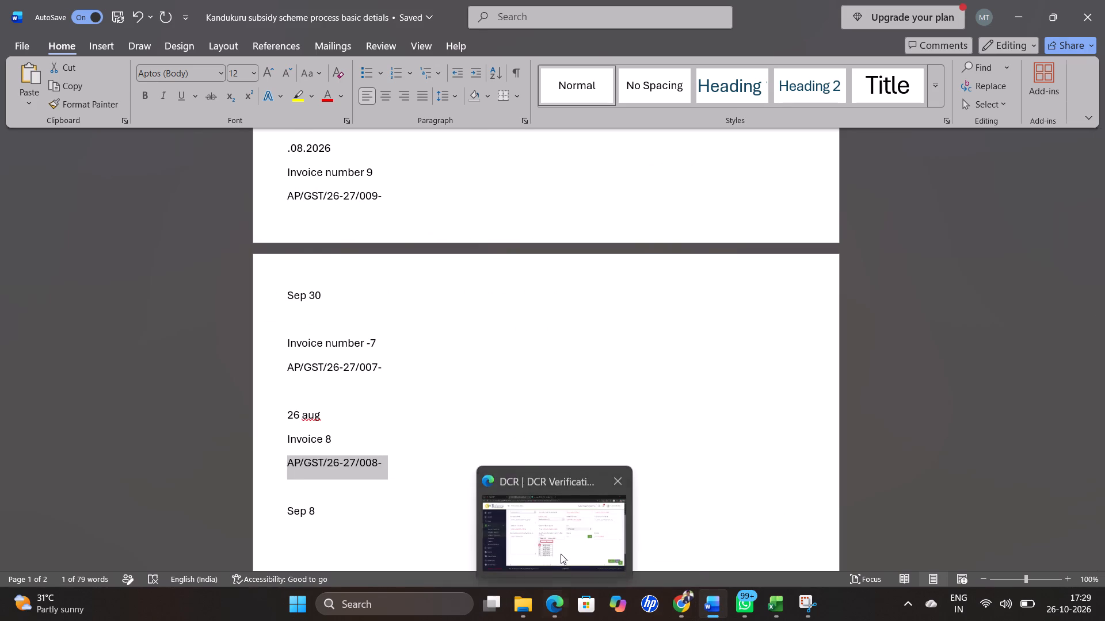
{"action": "left_click", "coordinate": [561, 554]}
{"action": "left_click", "coordinate": [485, 265]}
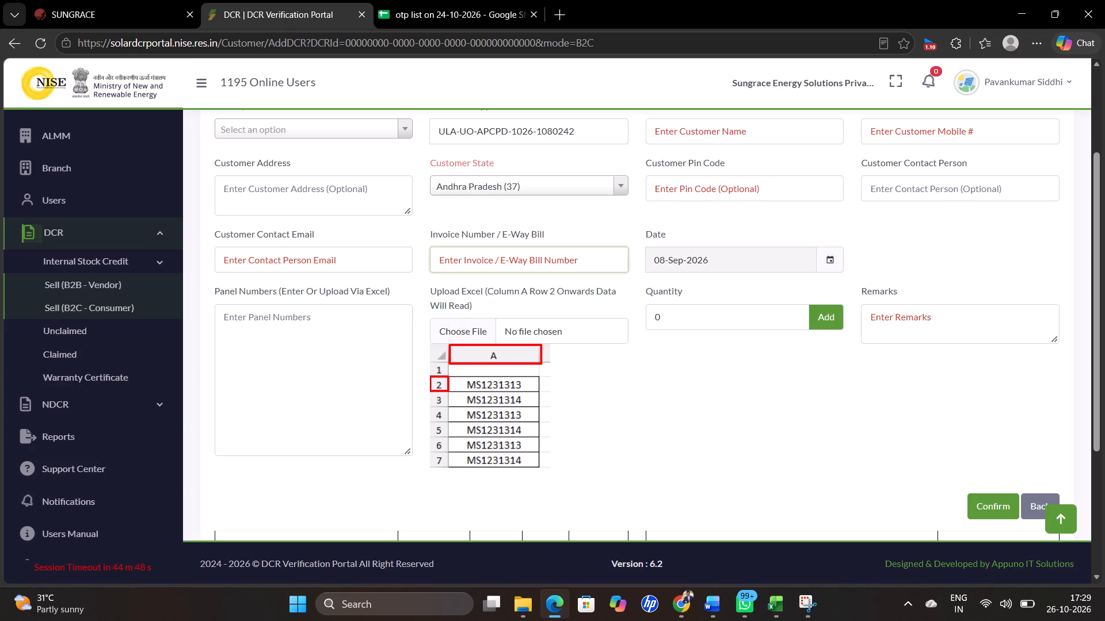
{"action": "key", "text": "ctrl+v"}
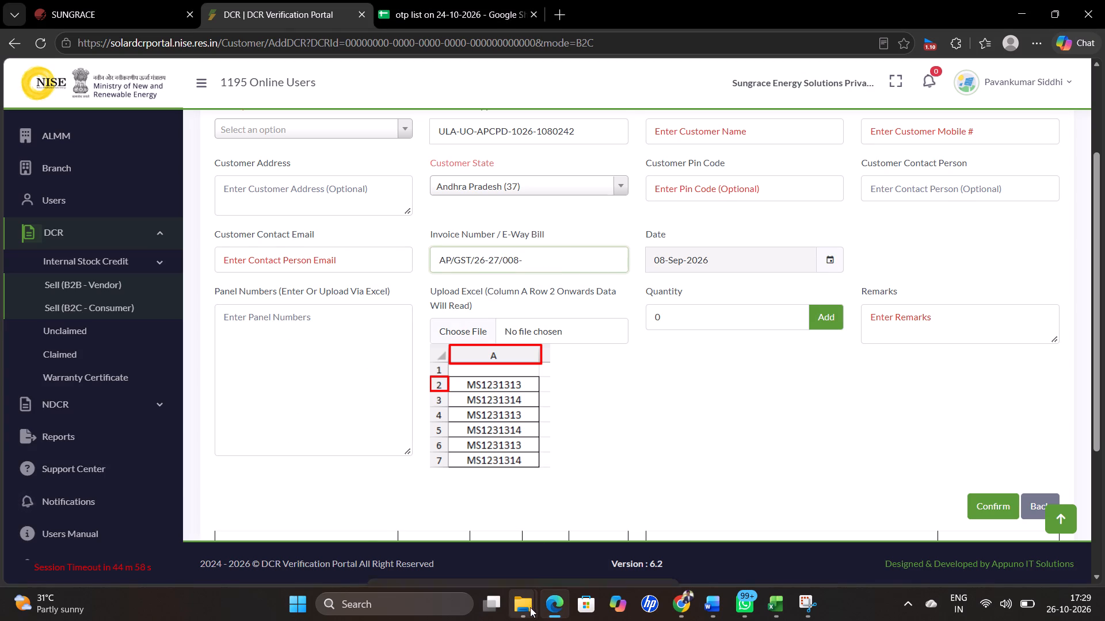
In File Explorer, create a folder named 95 inside the DCR008 folder of dcr crf.
{"action": "left_click", "coordinate": [488, 545]}
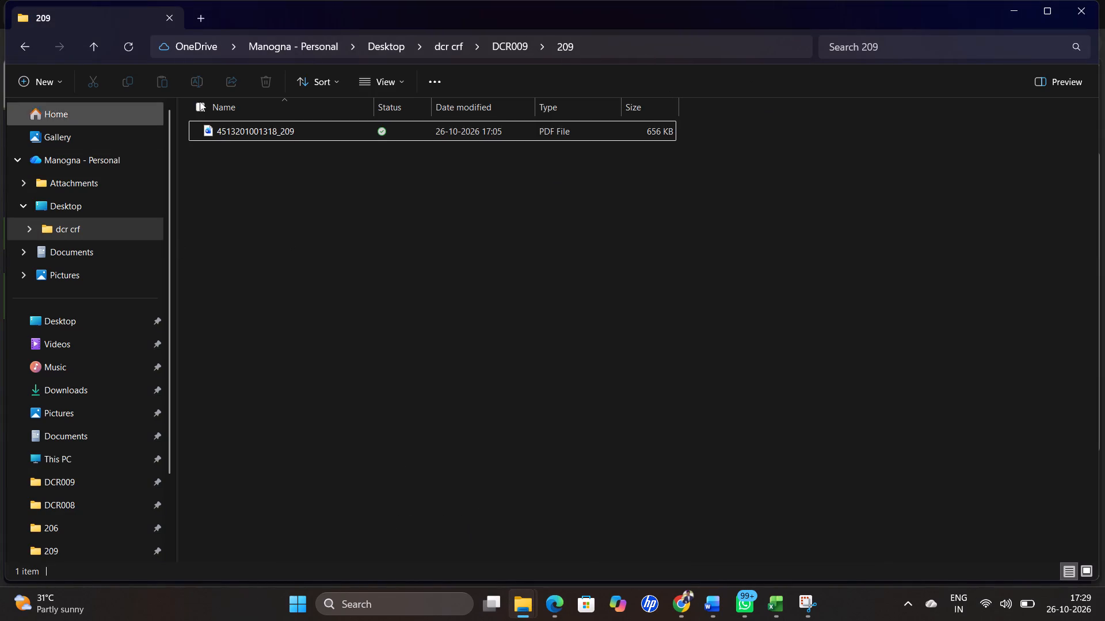
{"action": "left_click", "coordinate": [421, 43]}
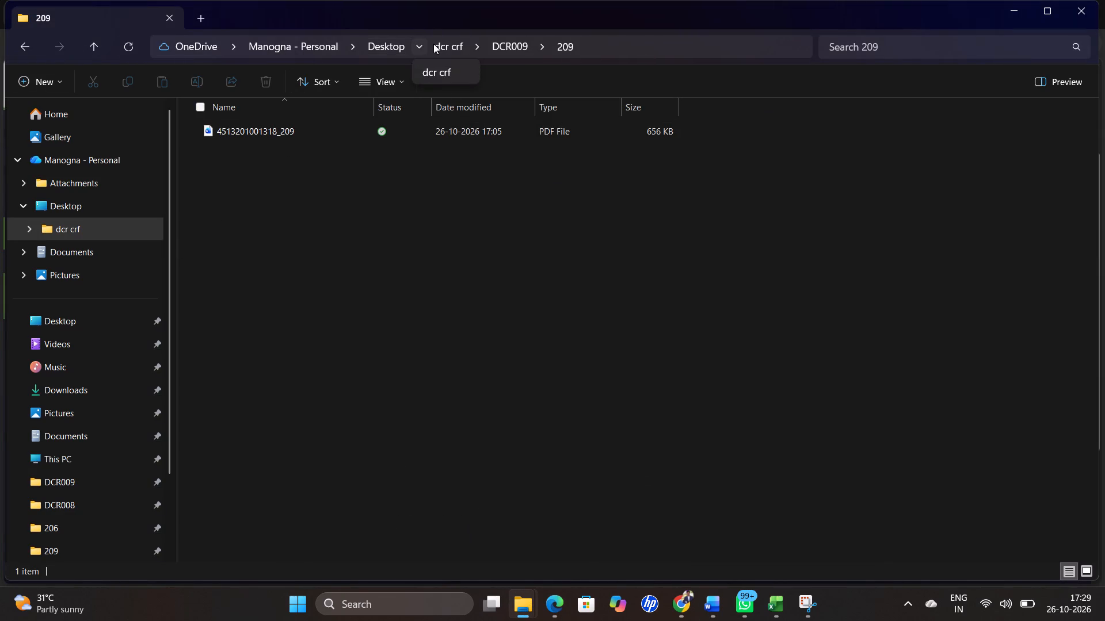
{"action": "left_click", "coordinate": [471, 44]}
{"action": "left_click", "coordinate": [473, 45]}
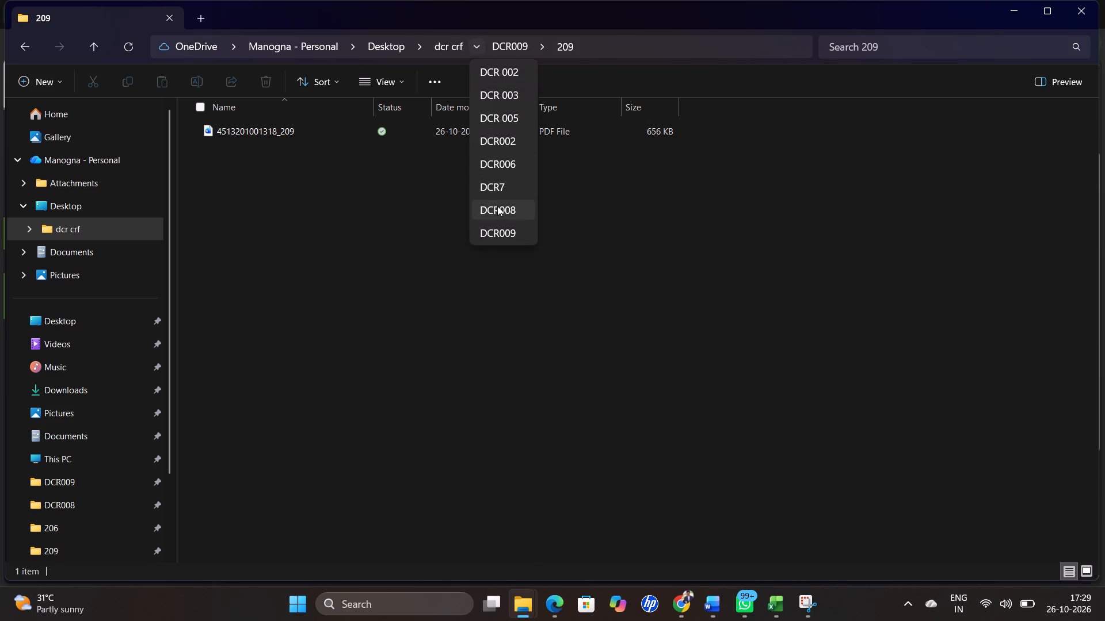
{"action": "left_click", "coordinate": [497, 206]}
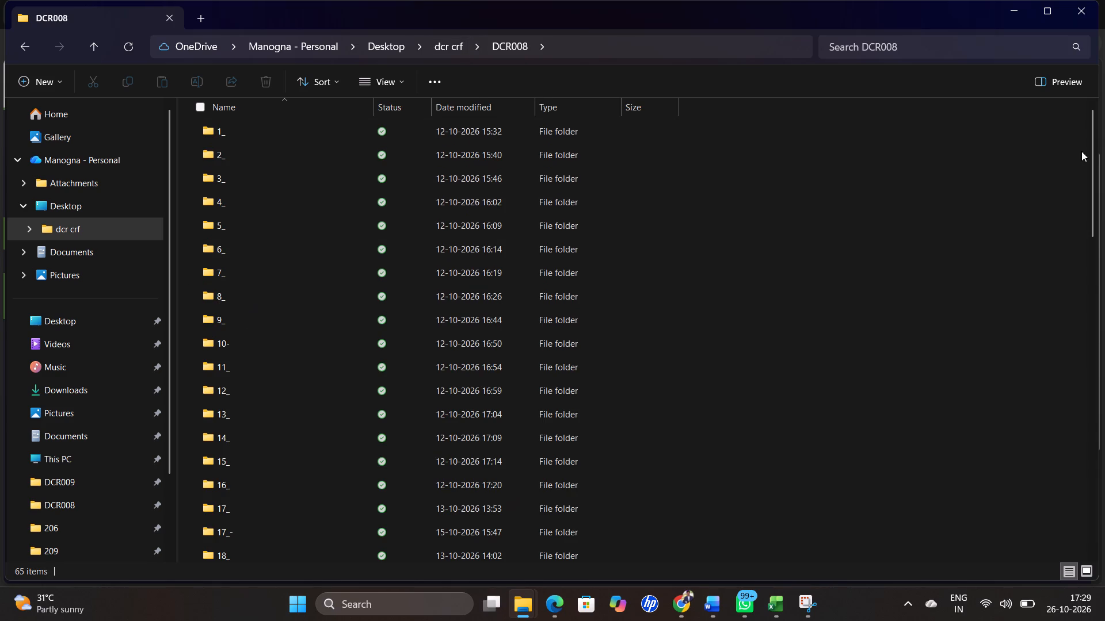
{"action": "left_click_drag", "start_coordinate": [1094, 162], "coordinate": [1104, 549]}
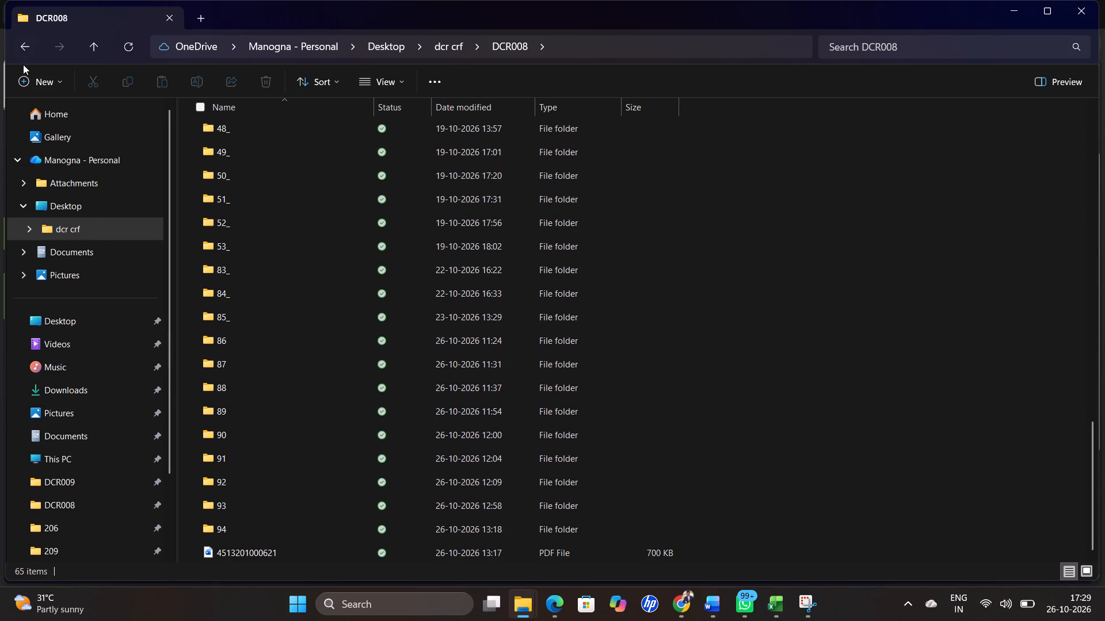
{"action": "left_click", "coordinate": [36, 82]}
{"action": "left_click", "coordinate": [117, 112]}
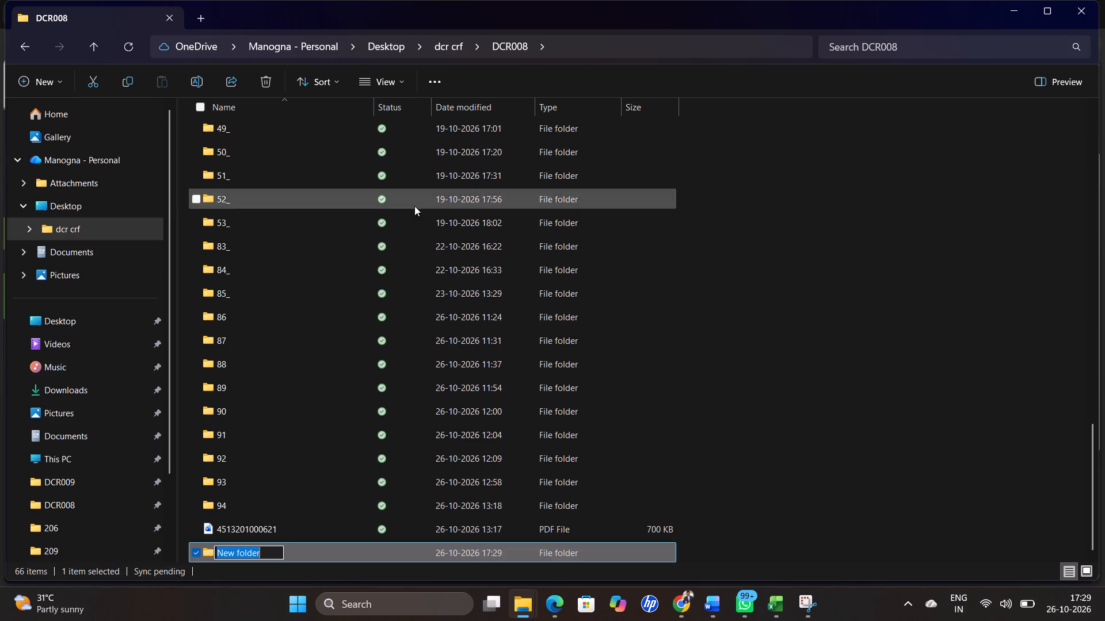
{"action": "key", "text": "BackSpace"}
{"action": "type", "text": "95"}
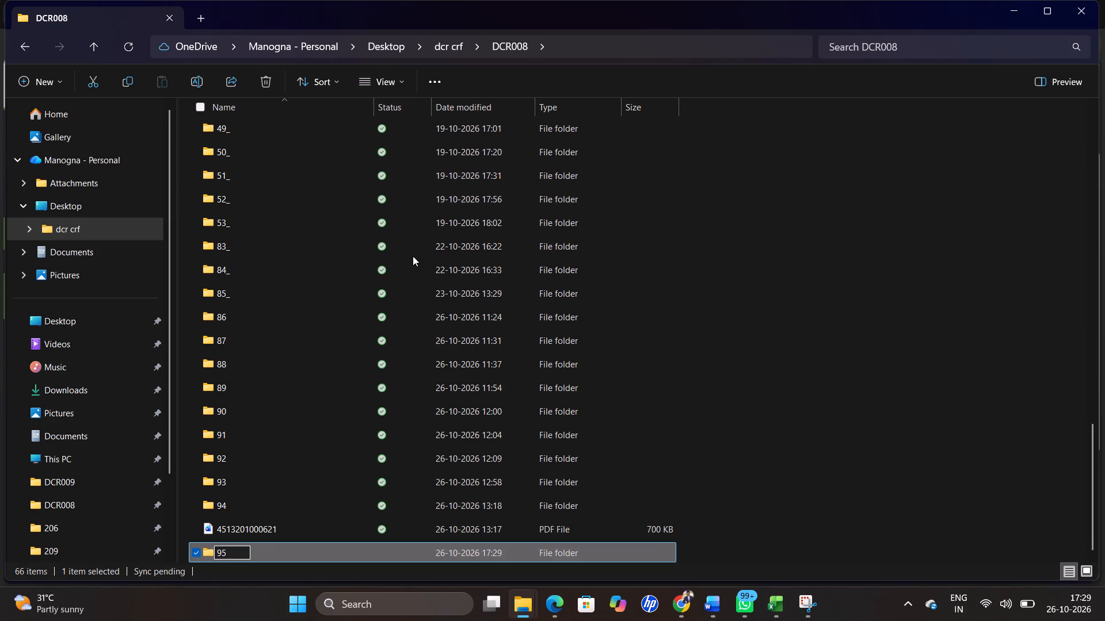
{"action": "key", "text": "Return"}
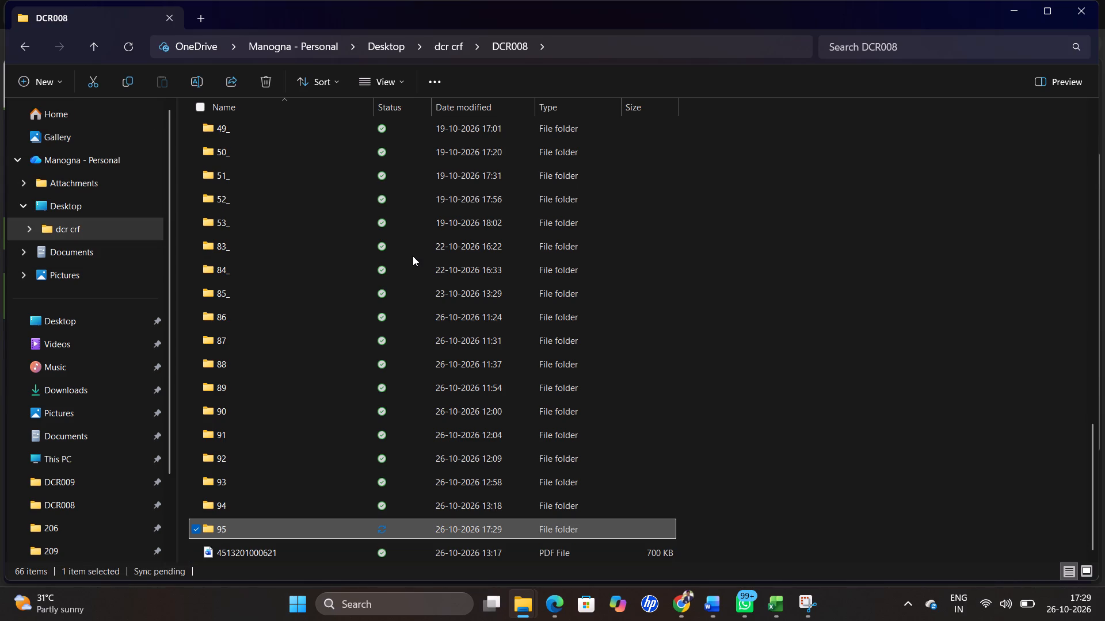
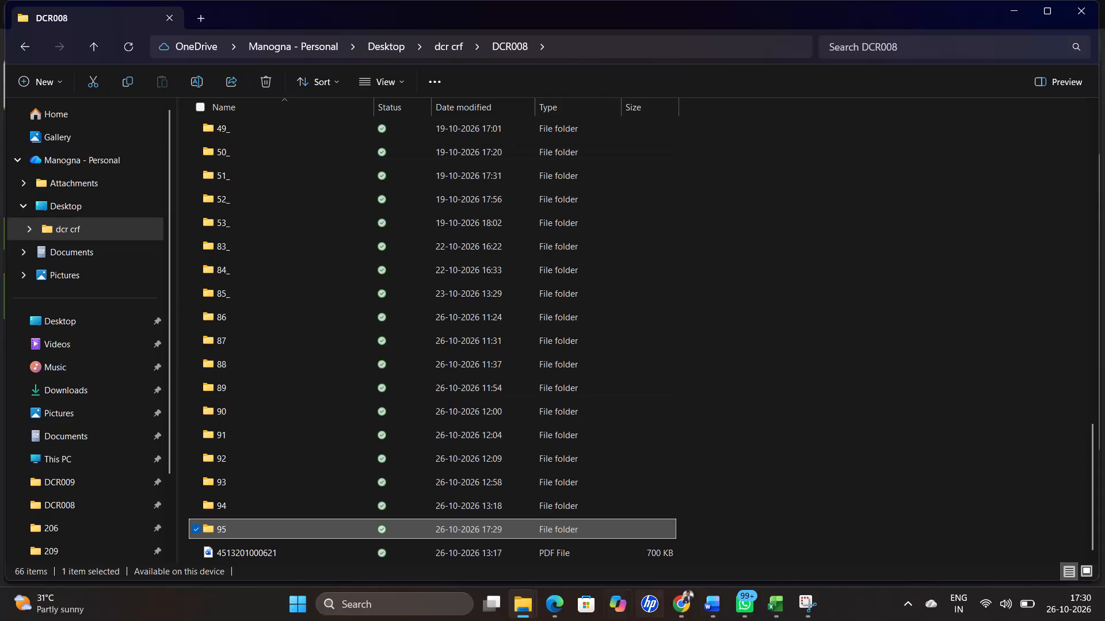
Complete the DCR form's invoice number as AP/GST/26-27/008-95.
{"action": "left_click", "coordinate": [543, 564]}
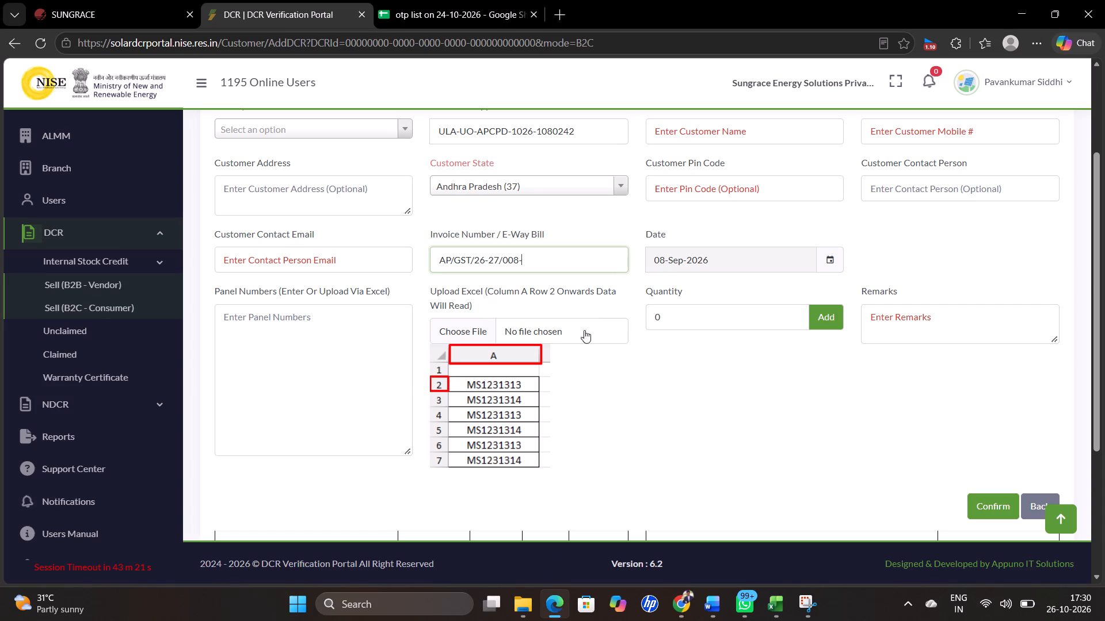
{"action": "left_click", "coordinate": [555, 257]}
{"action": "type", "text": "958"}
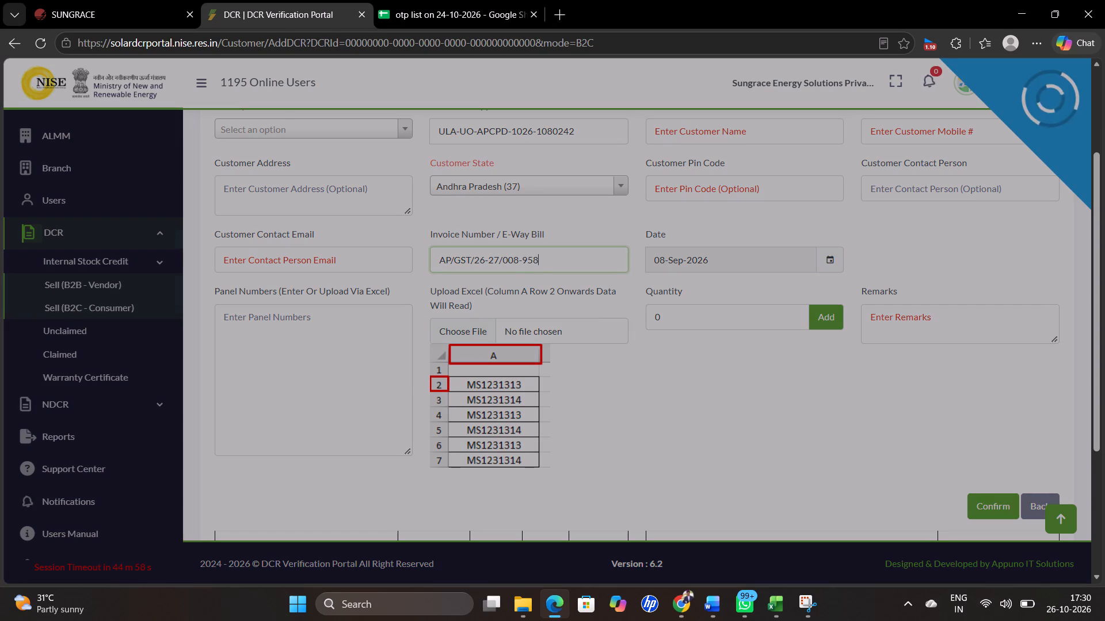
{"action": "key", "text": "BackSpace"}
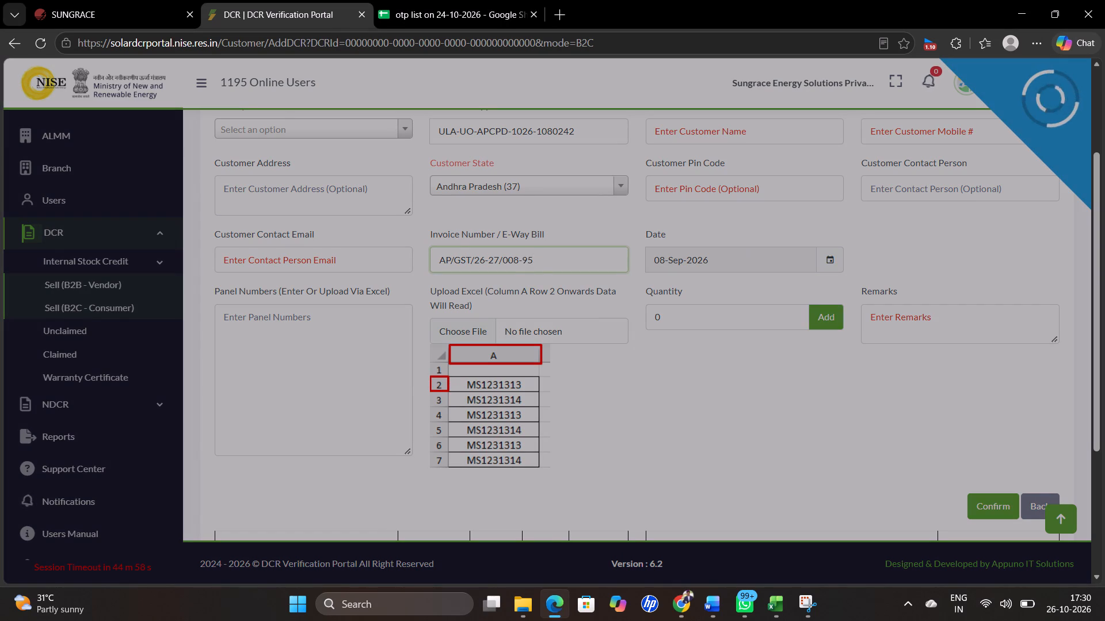
{"action": "left_click", "coordinate": [698, 195]}
Copy the installation's address from the SUNGRACE Quick Copy Details into the DCR form's Remarks field.
{"action": "left_click", "coordinate": [96, 20]}
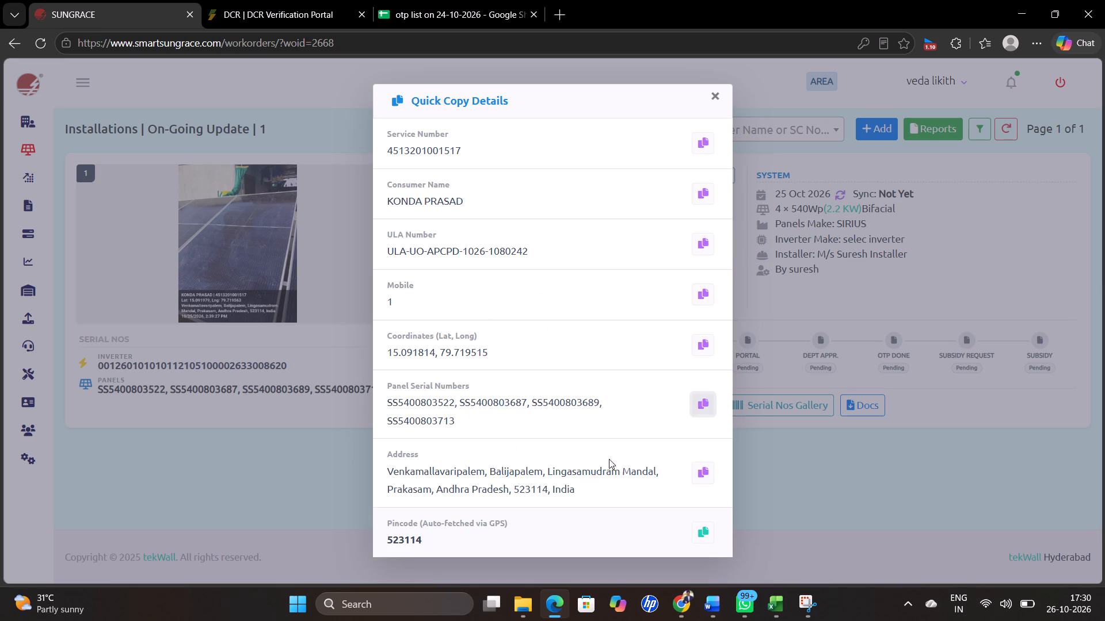
{"action": "left_click", "coordinate": [694, 473]}
{"action": "left_click", "coordinate": [679, 160]}
{"action": "left_click", "coordinate": [299, 4]}
{"action": "left_click", "coordinate": [953, 315]}
{"action": "key", "text": "ctrl+v"}
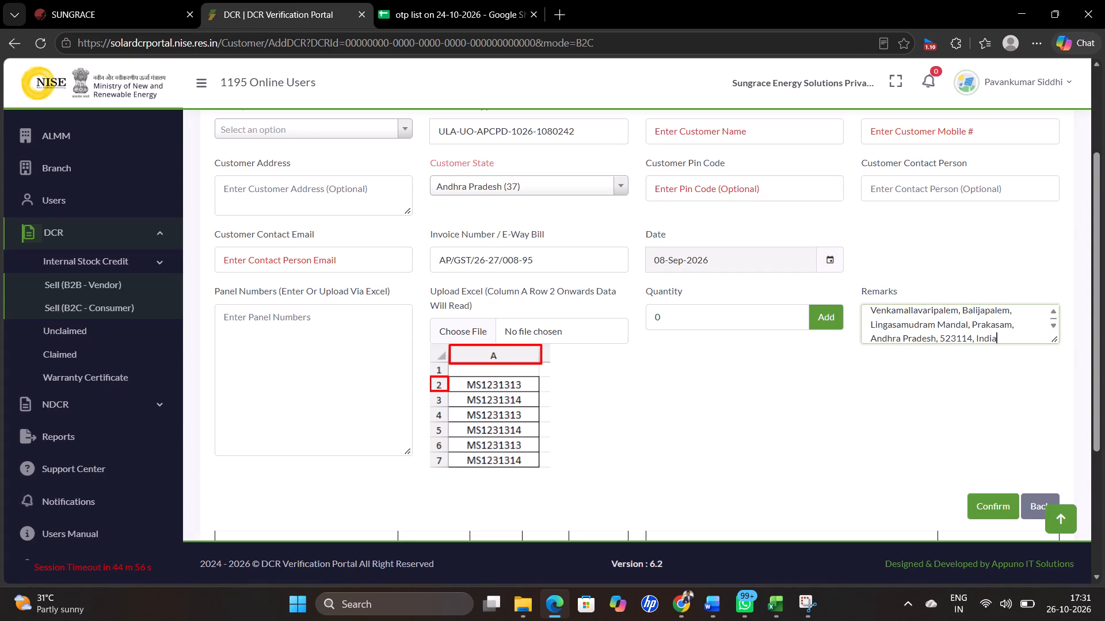
Copy the pin code from the address in Remarks into the Customer Pin Code field.
{"action": "double_click", "coordinate": [951, 338]}
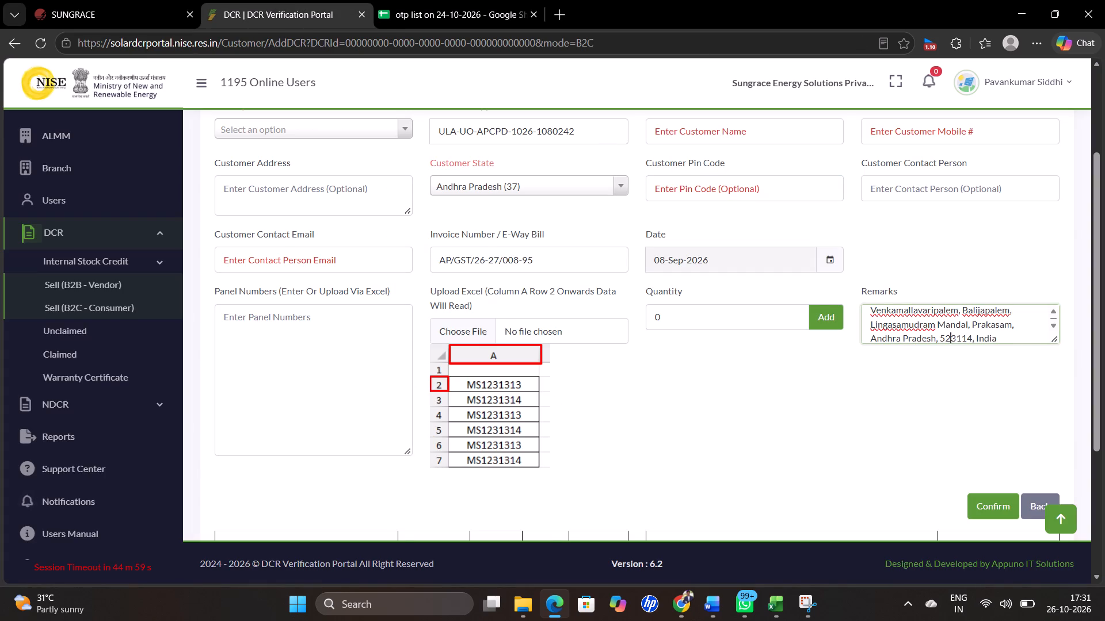
{"action": "key", "text": "ctrl+c"}
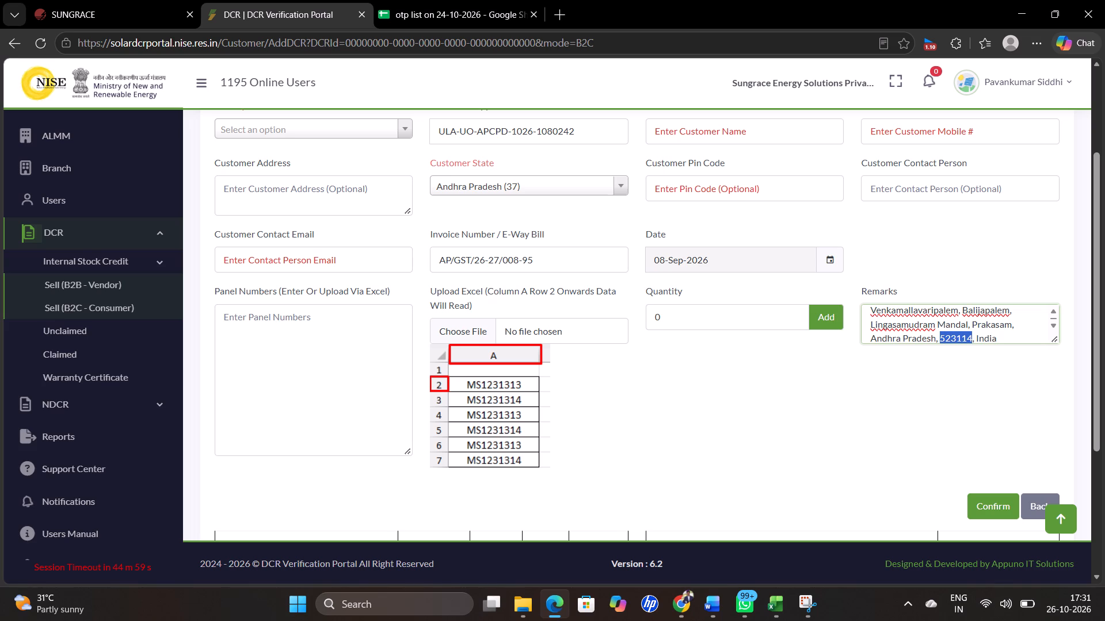
{"action": "left_click", "coordinate": [778, 190]}
{"action": "key", "text": "ctrl+v"}
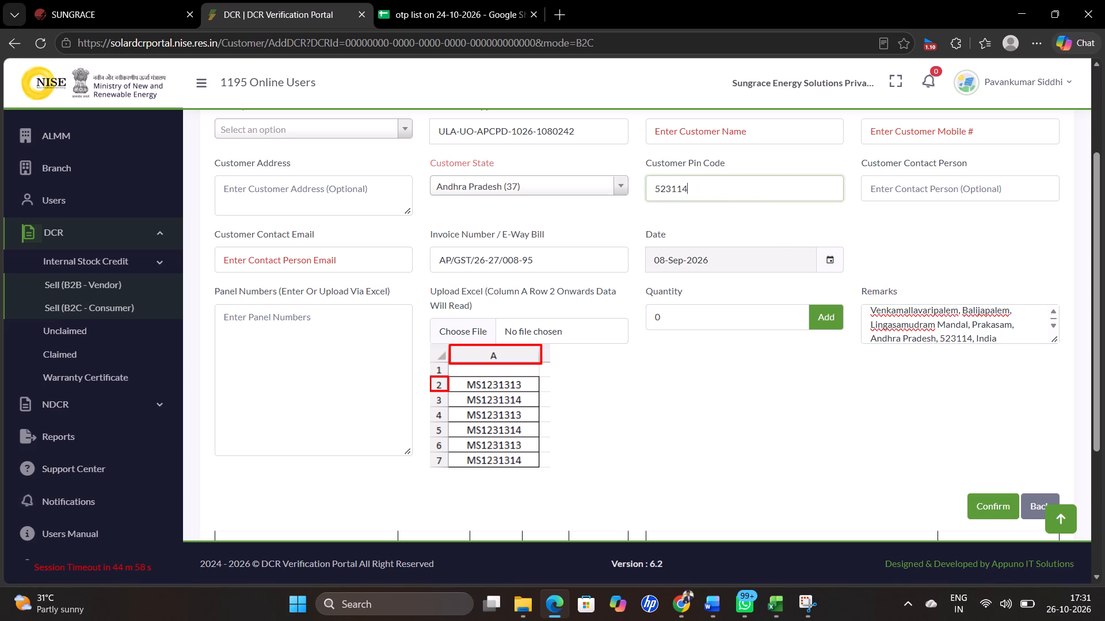
Copy the project name SC ST HOMES 10.44MW ULA KANDUKURU DIVISION from the Word document into the DCR form's Project Name field.
{"action": "scroll", "coordinate": [780, 189], "scroll_direction": "up", "scroll_amount": 2}
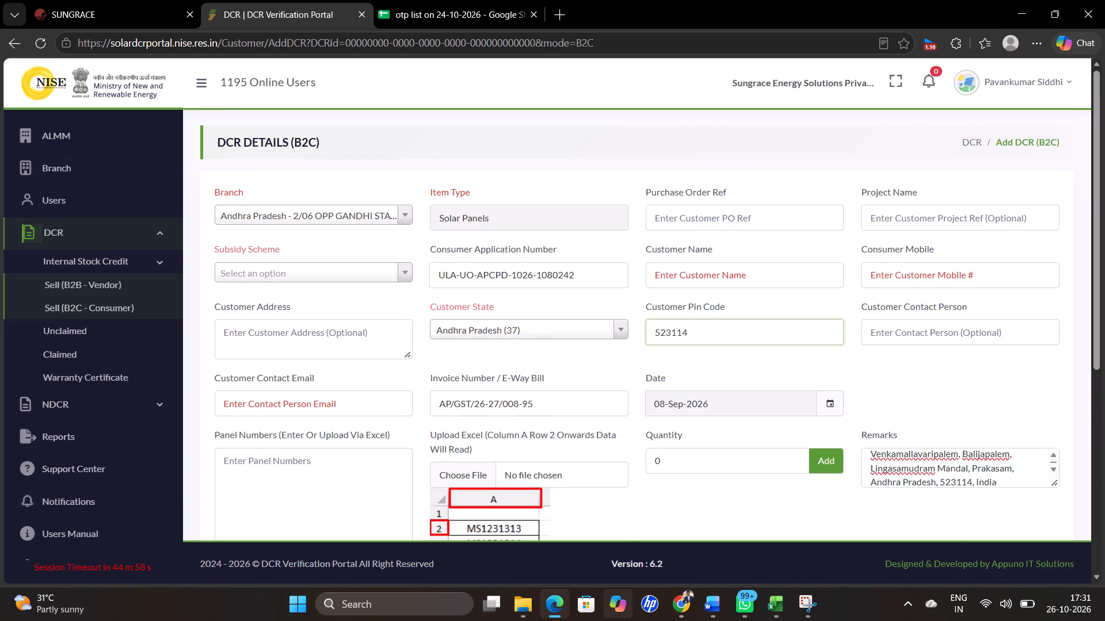
{"action": "left_click", "coordinate": [701, 563]}
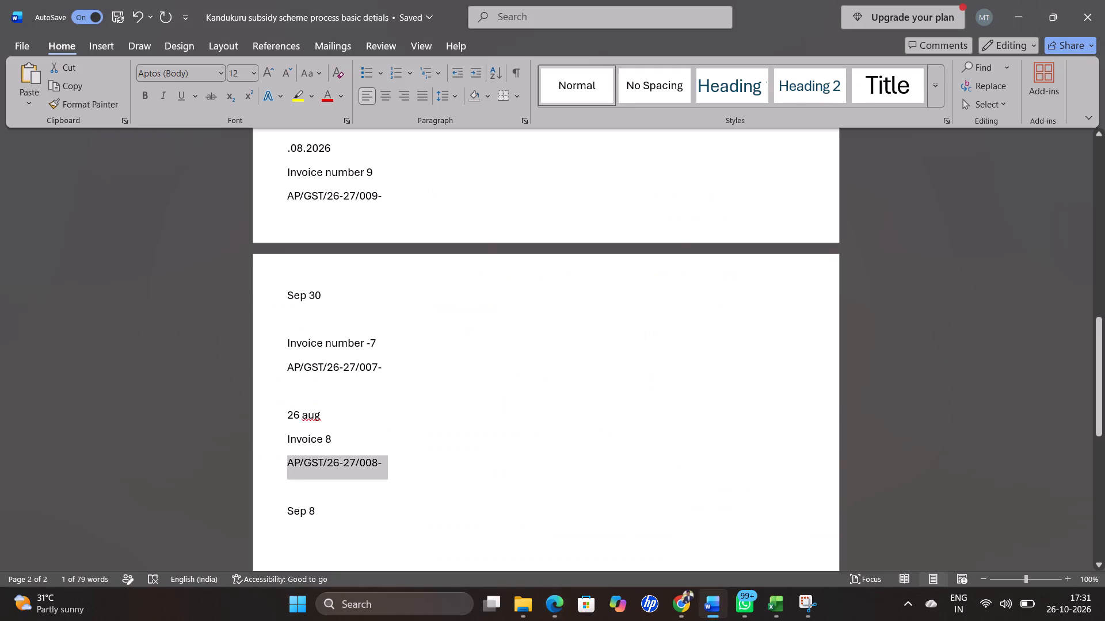
{"action": "scroll", "coordinate": [397, 289], "scroll_direction": "up", "scroll_amount": 20}
{"action": "scroll", "coordinate": [397, 289], "scroll_direction": "up", "scroll_amount": 2}
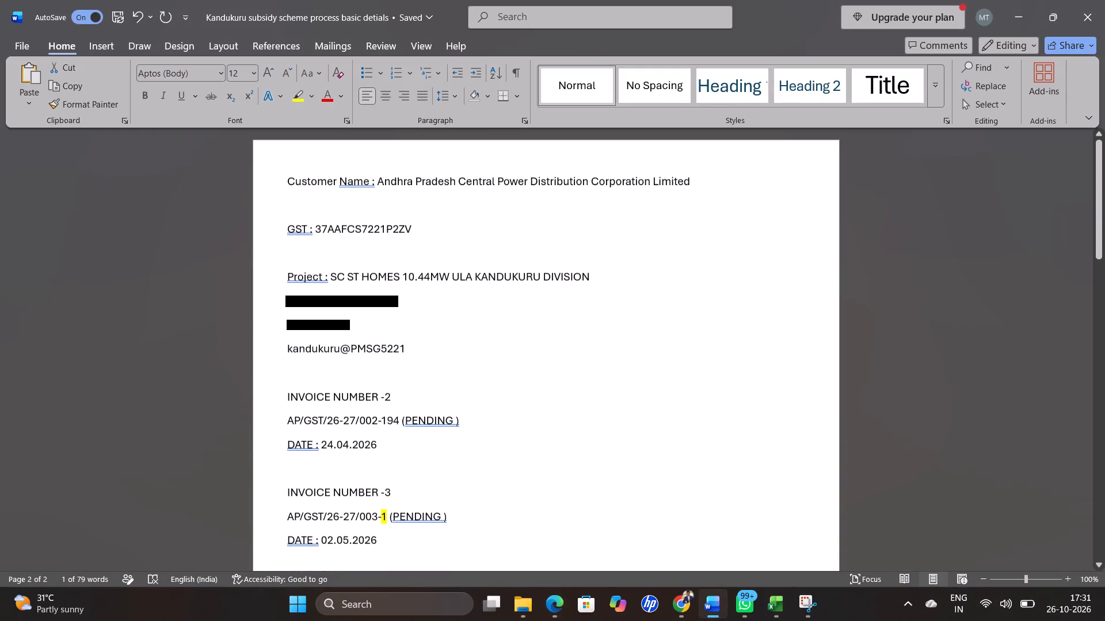
{"action": "scroll", "coordinate": [436, 254], "scroll_direction": "up", "scroll_amount": 5}
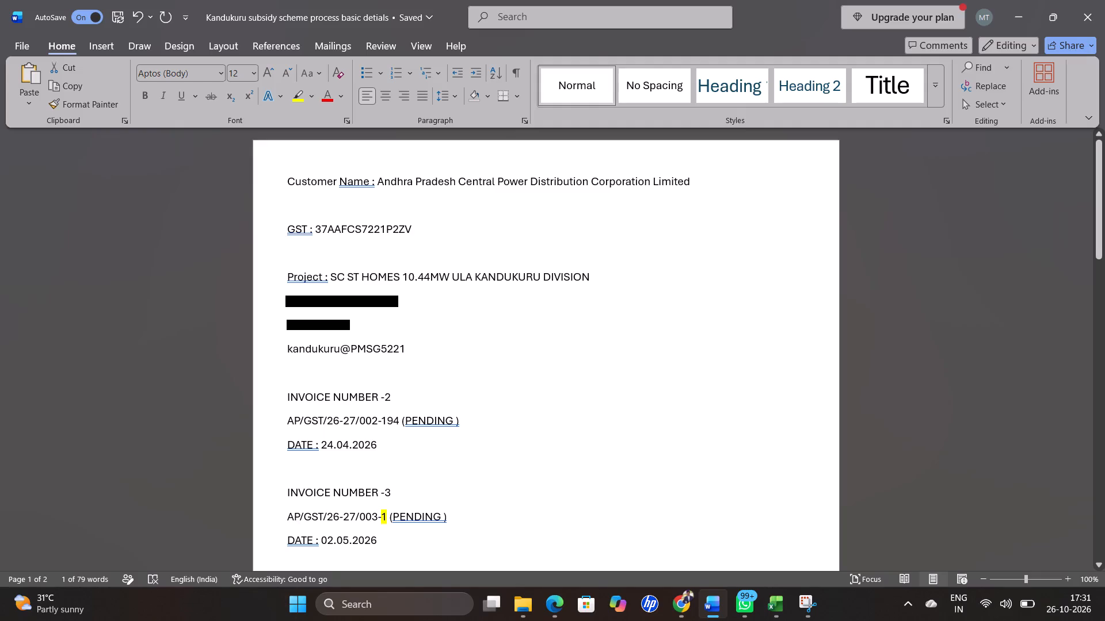
{"action": "left_click_drag", "start_coordinate": [333, 278], "coordinate": [496, 286]}
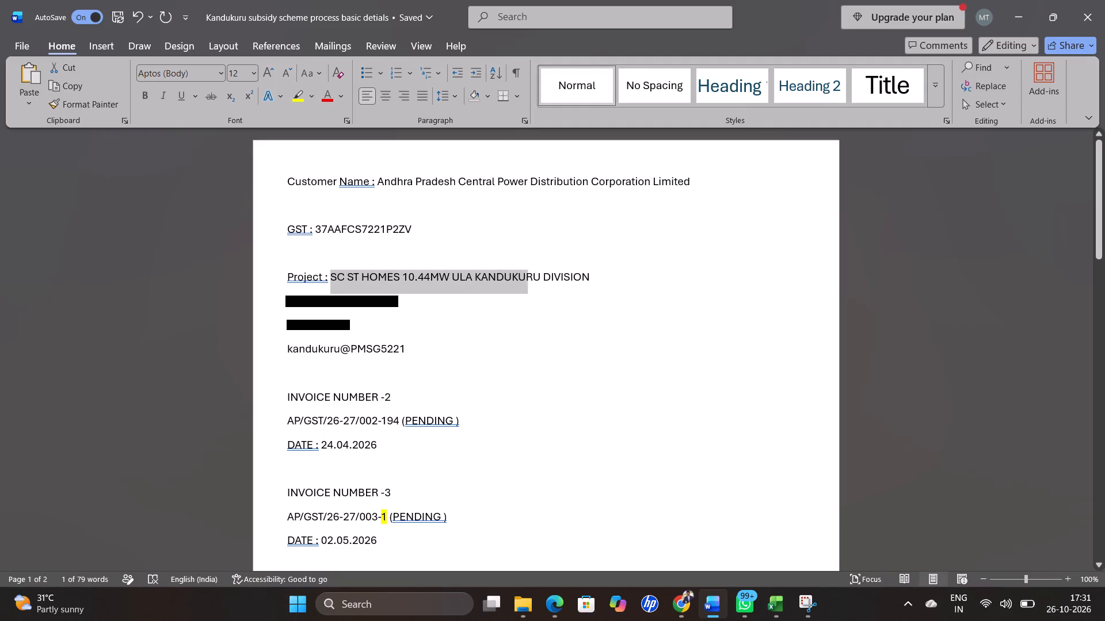
{"action": "left_click_drag", "start_coordinate": [496, 286], "coordinate": [592, 282]}
{"action": "key", "text": "ctrl+c"}
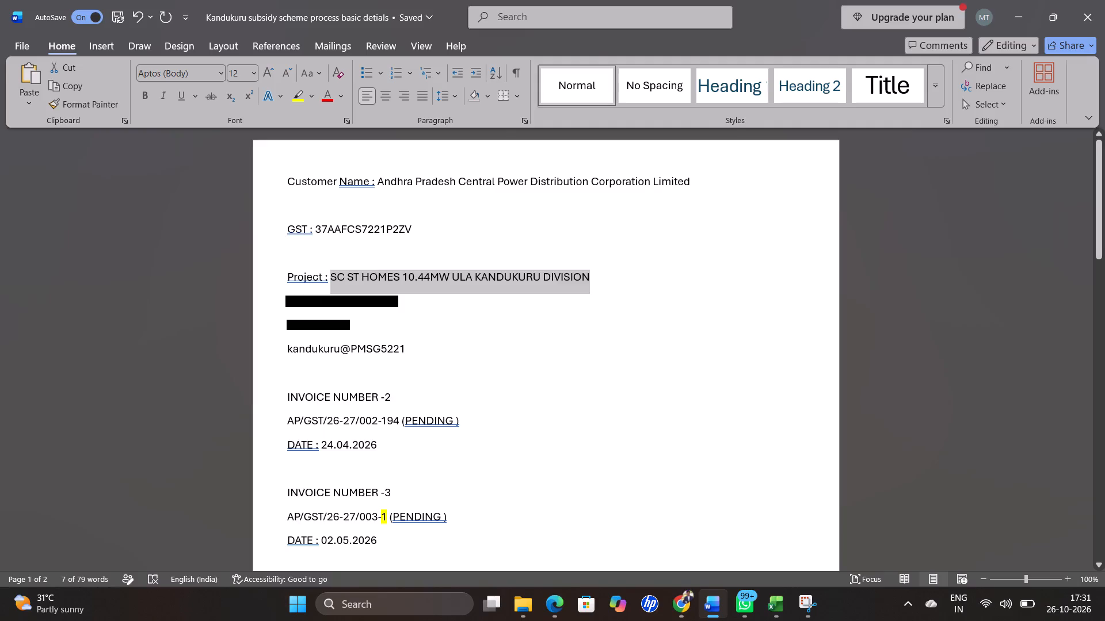
{"action": "left_click", "coordinate": [561, 555]}
{"action": "left_click", "coordinate": [555, 596]}
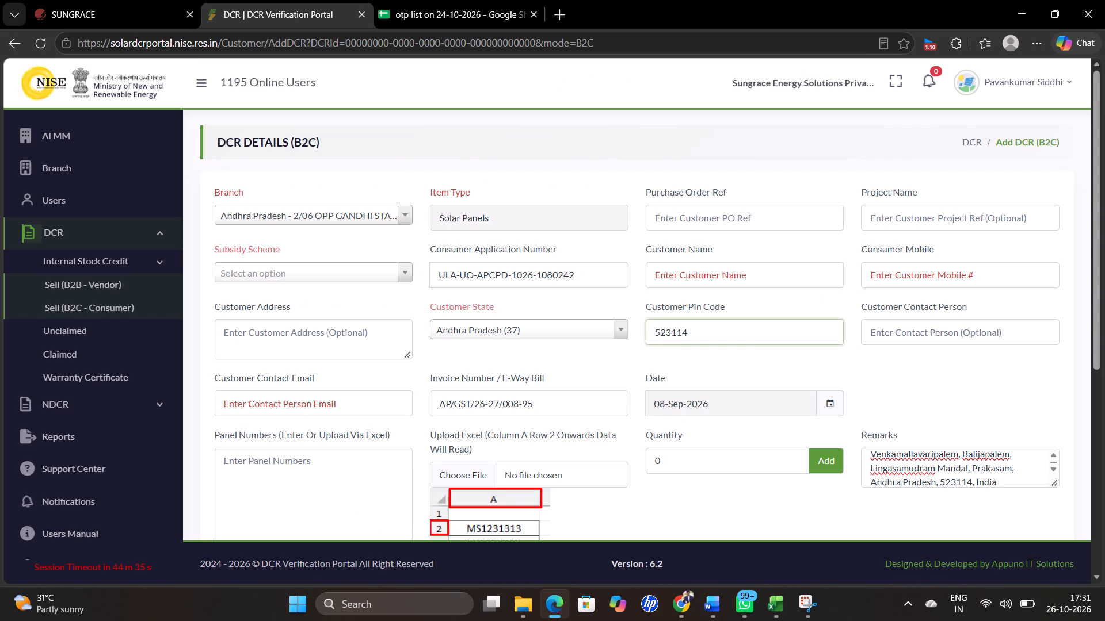
{"action": "left_click", "coordinate": [939, 217]}
{"action": "key", "text": "ctrl+c"}
{"action": "key", "text": "ctrl+v"}
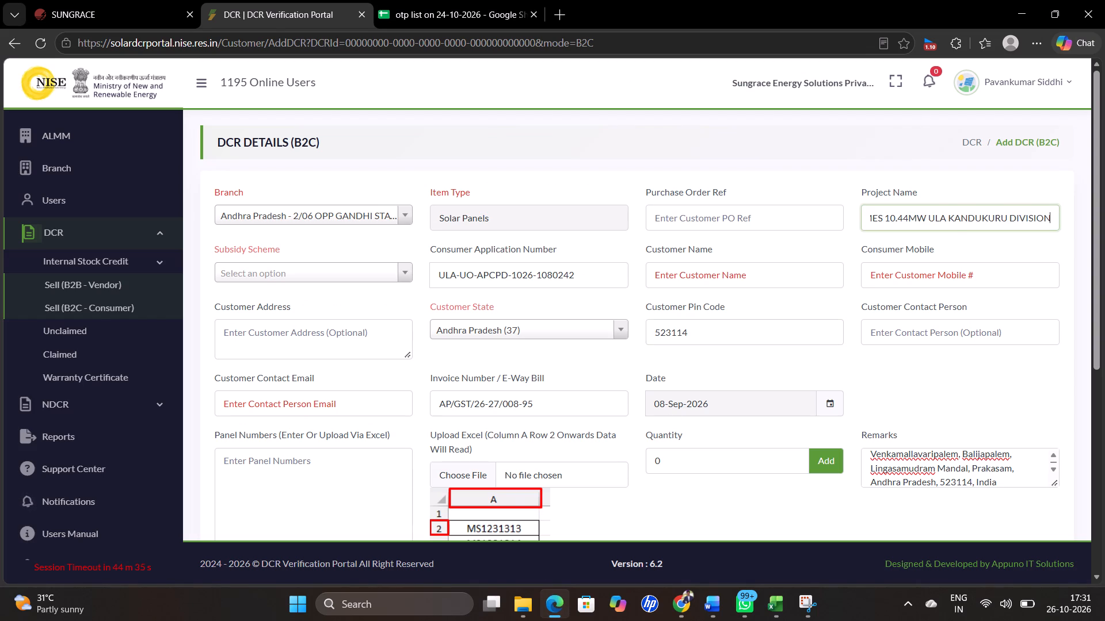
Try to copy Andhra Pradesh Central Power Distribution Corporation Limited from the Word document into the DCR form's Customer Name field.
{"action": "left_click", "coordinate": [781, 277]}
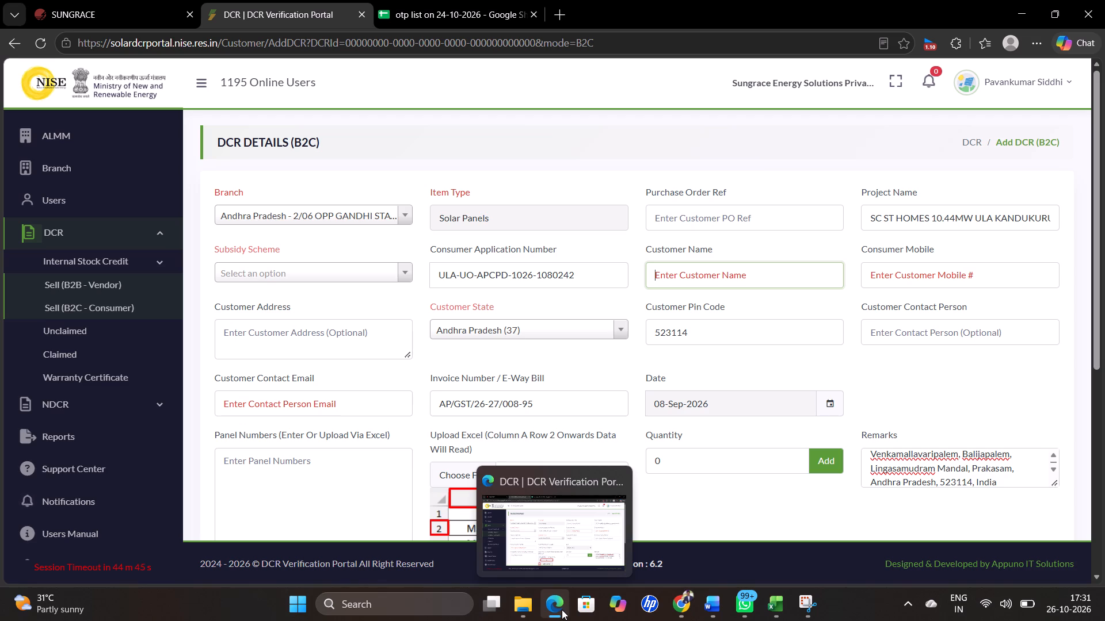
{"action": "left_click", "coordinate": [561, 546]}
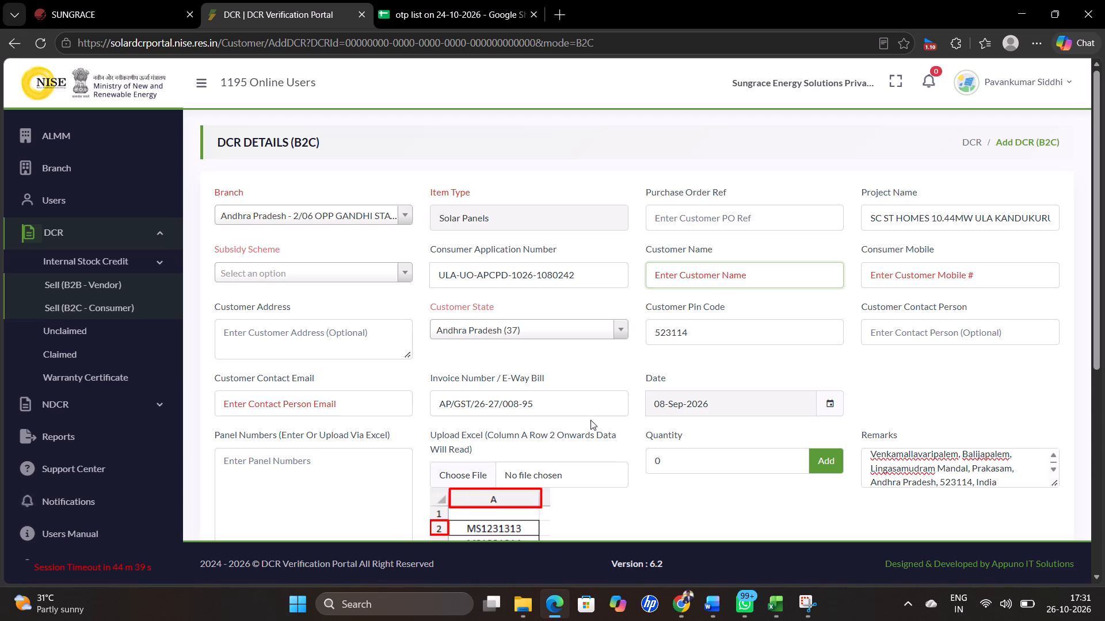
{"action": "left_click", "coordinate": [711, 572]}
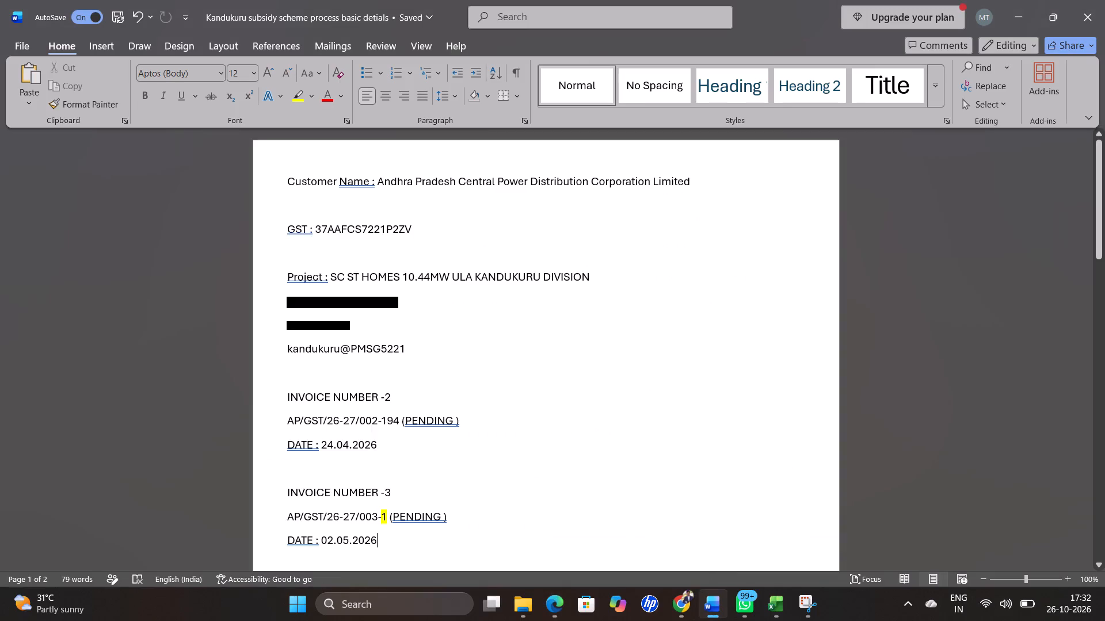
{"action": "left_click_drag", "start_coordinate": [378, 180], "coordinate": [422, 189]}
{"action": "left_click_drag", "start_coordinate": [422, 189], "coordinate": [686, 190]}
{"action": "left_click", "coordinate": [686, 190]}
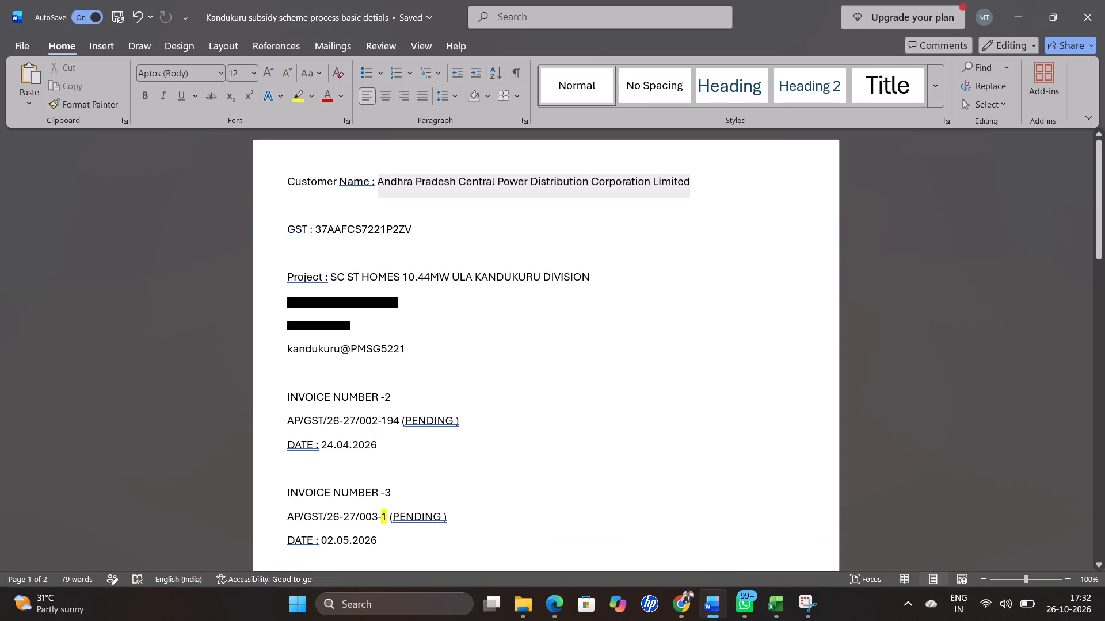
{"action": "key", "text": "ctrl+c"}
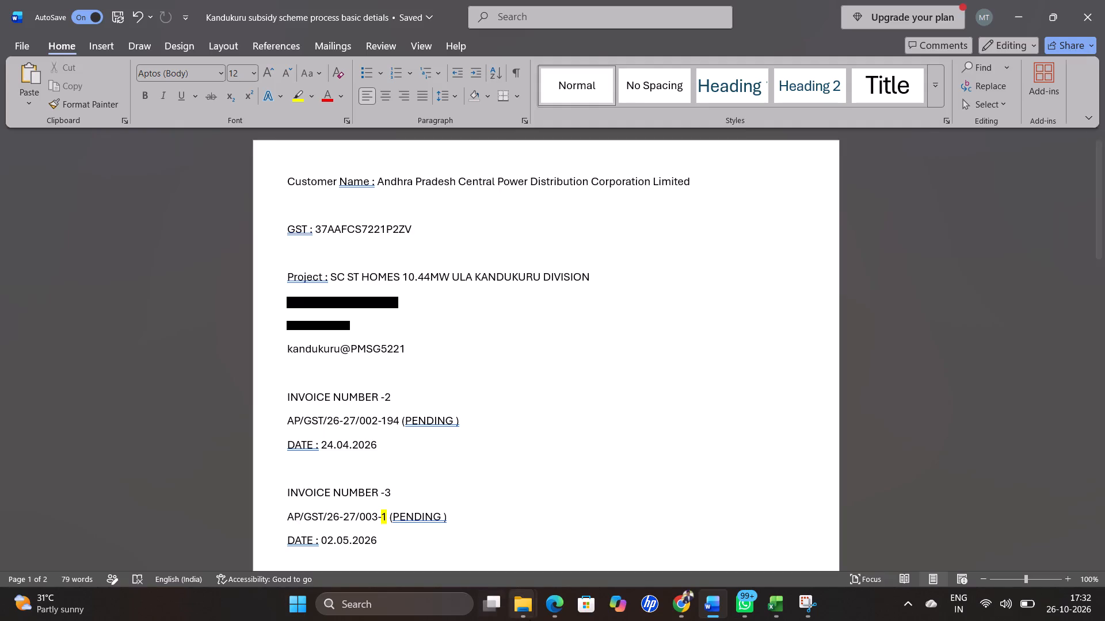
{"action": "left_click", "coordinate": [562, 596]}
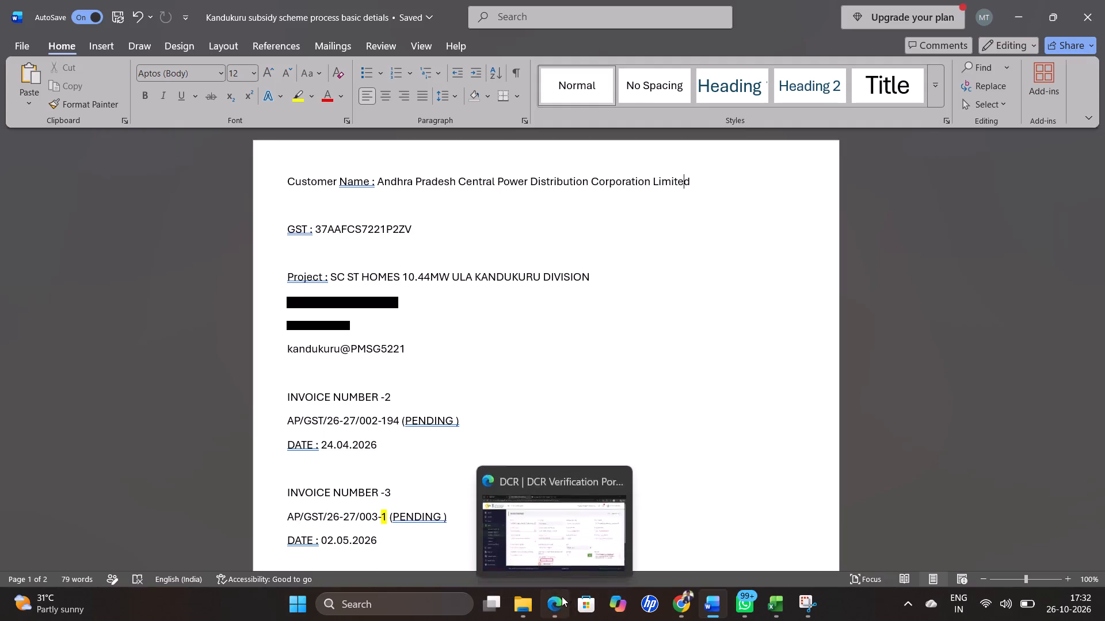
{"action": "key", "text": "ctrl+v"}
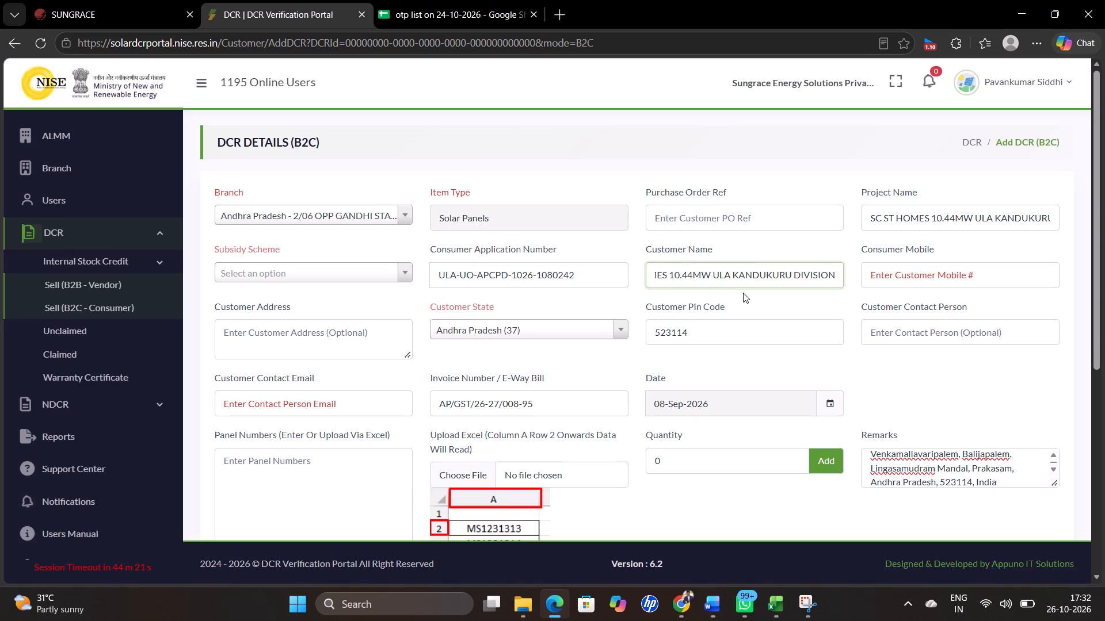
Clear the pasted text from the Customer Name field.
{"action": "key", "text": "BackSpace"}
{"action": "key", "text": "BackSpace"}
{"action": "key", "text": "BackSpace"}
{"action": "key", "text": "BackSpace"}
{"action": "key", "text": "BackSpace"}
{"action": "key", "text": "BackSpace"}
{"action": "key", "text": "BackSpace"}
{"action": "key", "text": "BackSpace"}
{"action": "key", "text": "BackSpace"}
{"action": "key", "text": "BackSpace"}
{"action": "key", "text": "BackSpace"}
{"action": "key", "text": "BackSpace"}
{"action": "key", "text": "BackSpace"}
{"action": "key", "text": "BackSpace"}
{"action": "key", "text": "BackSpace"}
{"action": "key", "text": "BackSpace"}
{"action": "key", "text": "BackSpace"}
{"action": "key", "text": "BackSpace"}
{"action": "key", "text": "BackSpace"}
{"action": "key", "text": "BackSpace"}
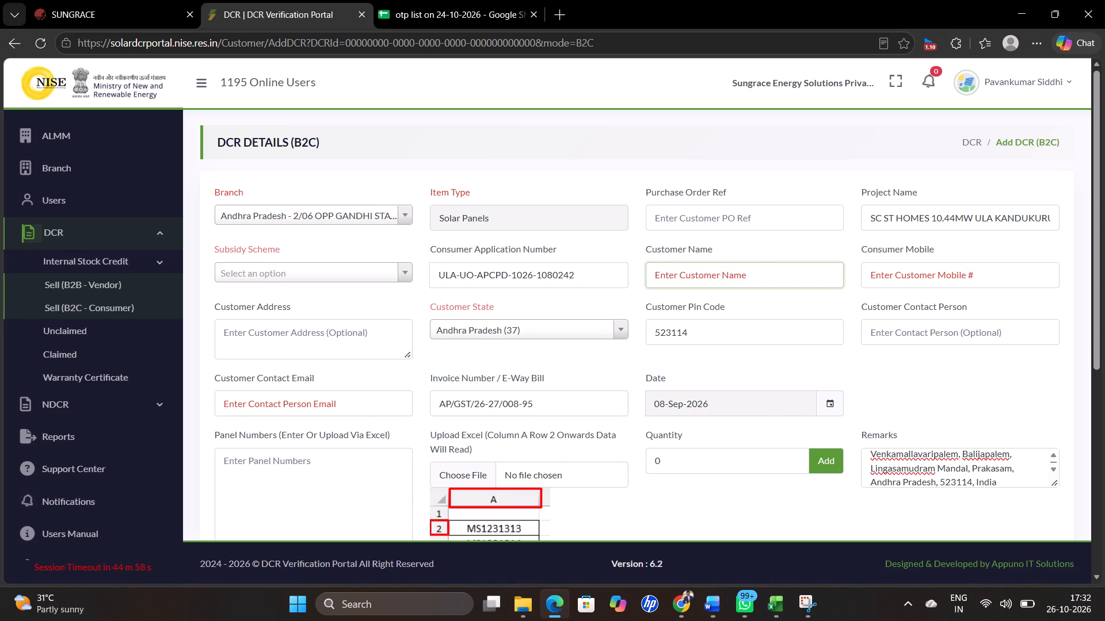
Copy the customer name Andhra Pradesh Central Power Distribution Corporation Limited from the Word document into the empty Customer Name field.
{"action": "left_click", "coordinate": [700, 605]}
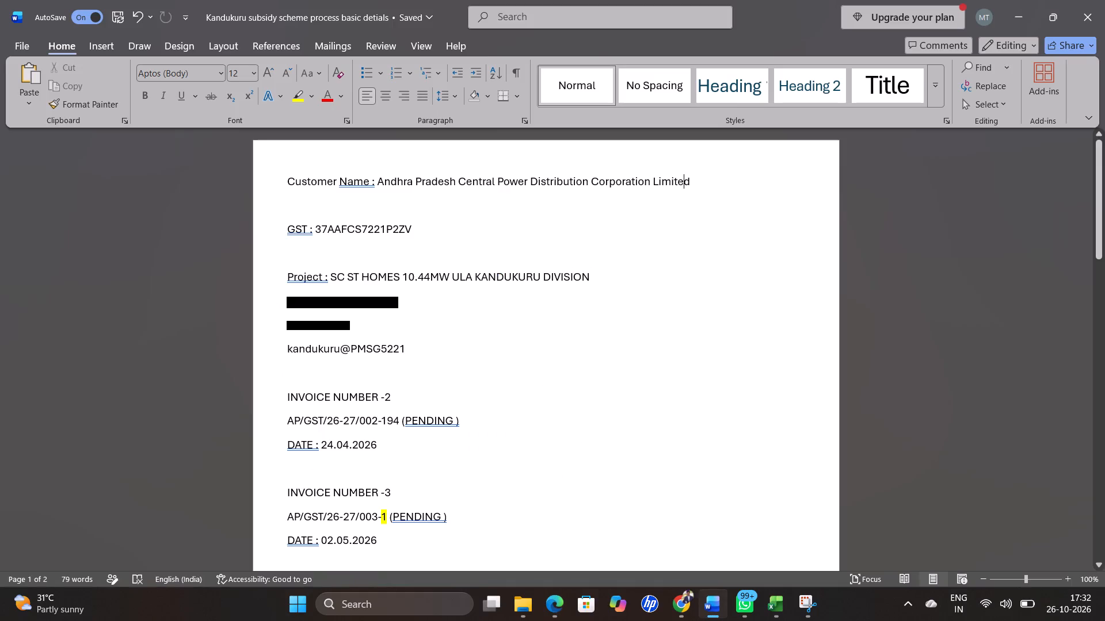
{"action": "left_click_drag", "start_coordinate": [380, 178], "coordinate": [714, 176]}
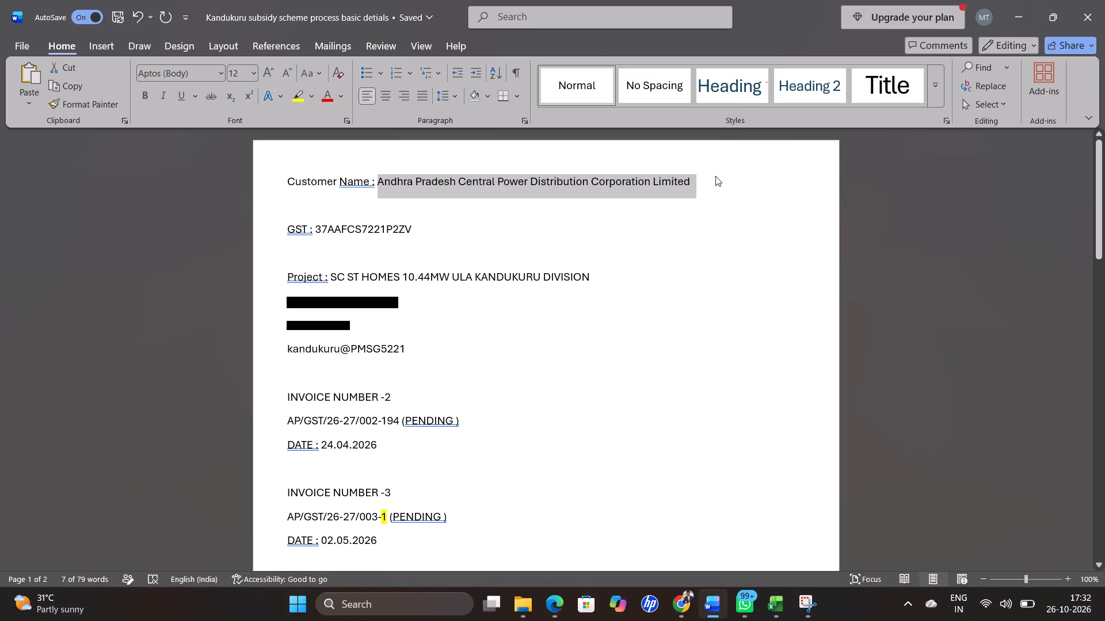
{"action": "key", "text": "ctrl+c"}
{"action": "key", "text": "ctrl+c"}
{"action": "key", "text": "ctrl+c"}
{"action": "key", "text": "ctrl+c"}
{"action": "left_click", "coordinate": [555, 597]}
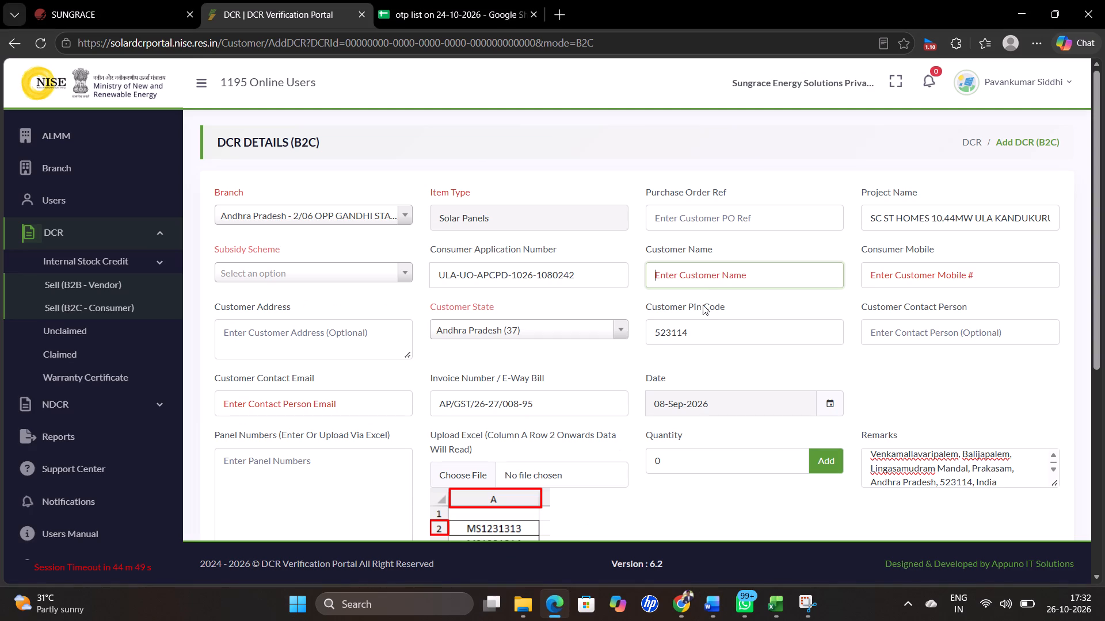
{"action": "key", "text": "ctrl+v"}
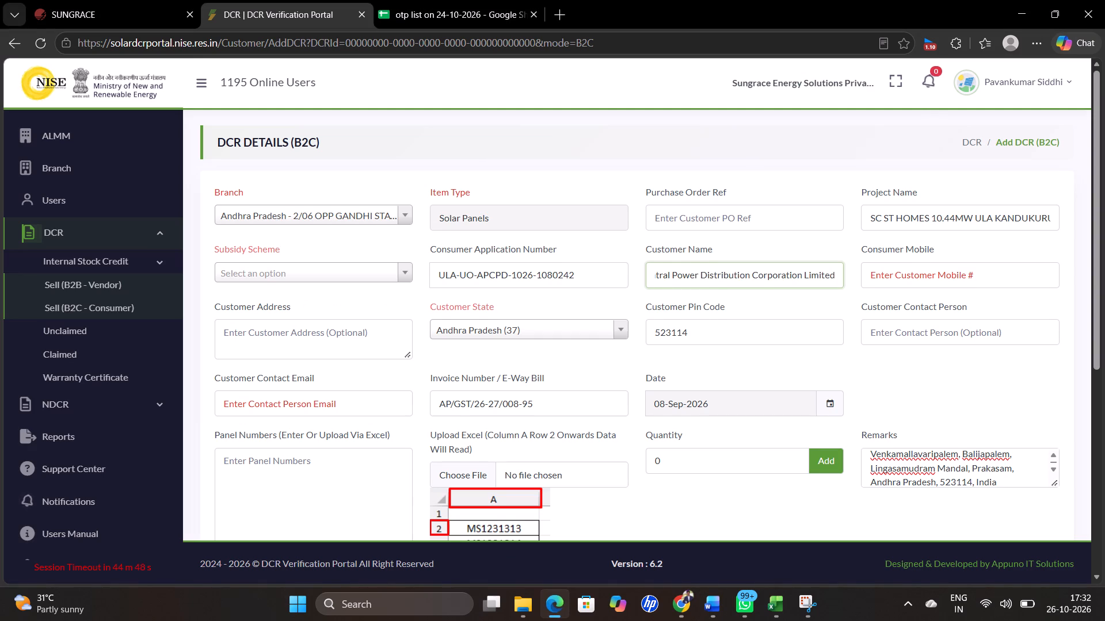
Copy the contact email from the Word document into the DCR form's Customer Contact Email field.
{"action": "scroll", "coordinate": [717, 292], "scroll_direction": "down", "scroll_amount": 1}
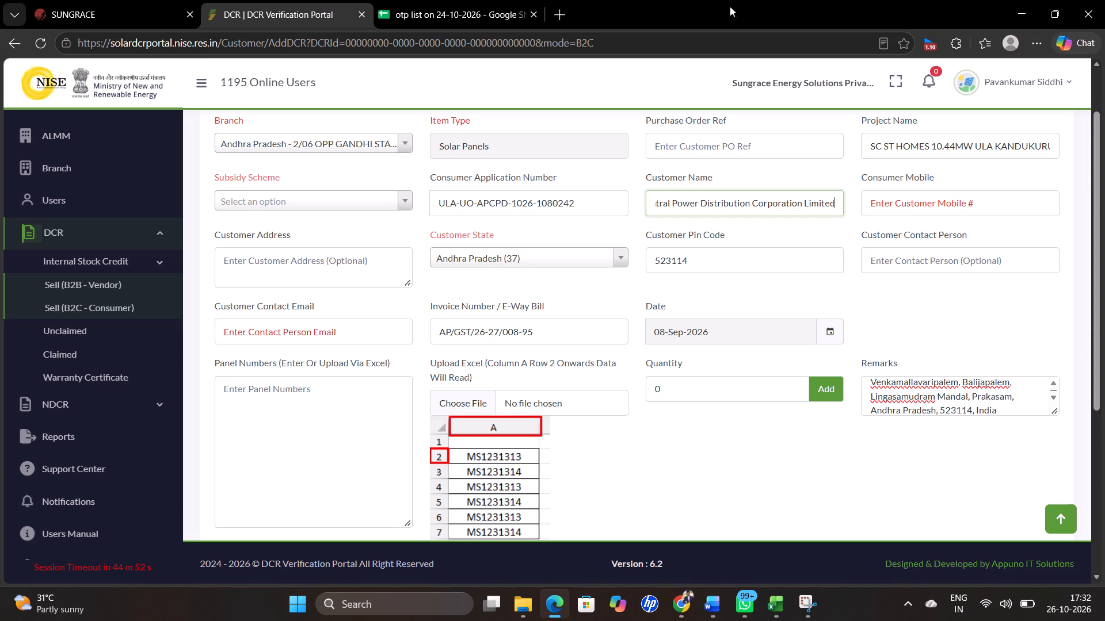
{"action": "left_click", "coordinate": [248, 331]}
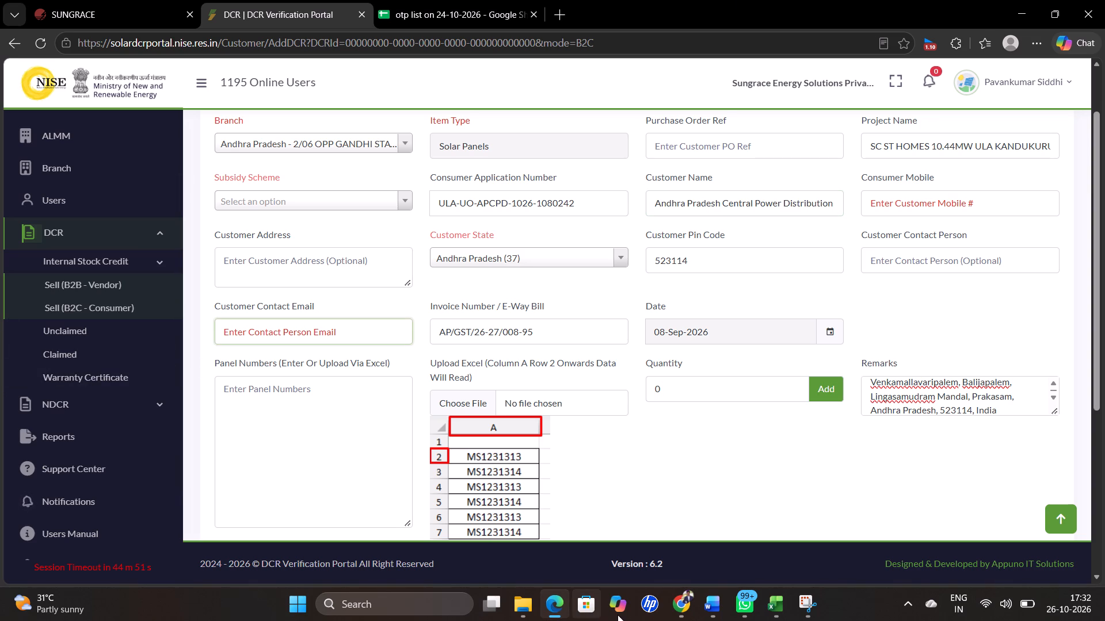
{"action": "left_click", "coordinate": [555, 607]}
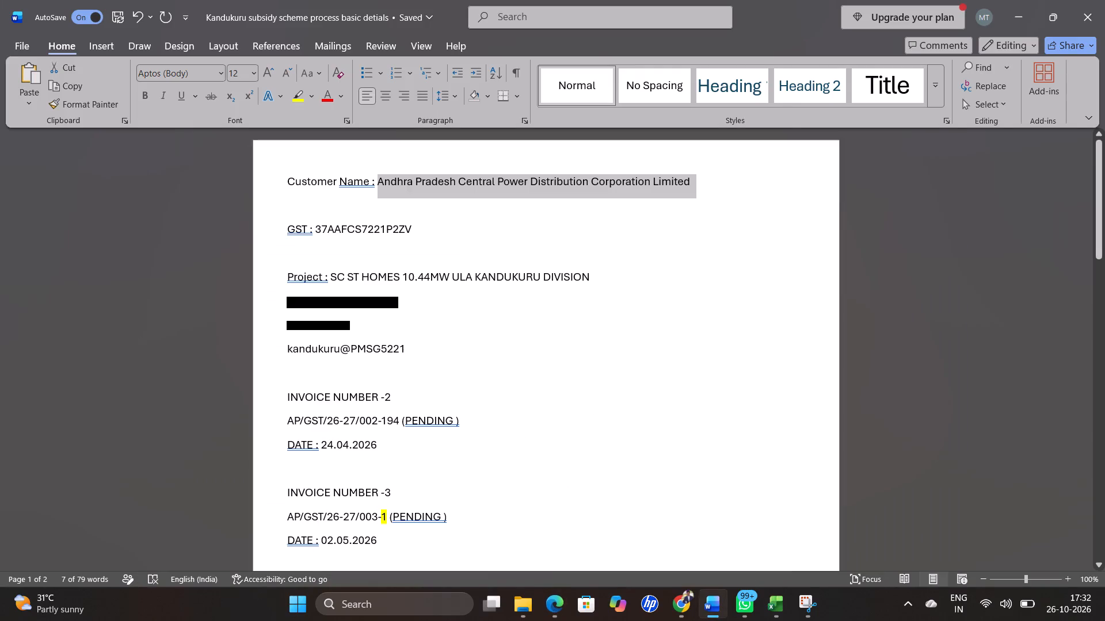
{"action": "left_click_drag", "start_coordinate": [288, 305], "coordinate": [413, 308]}
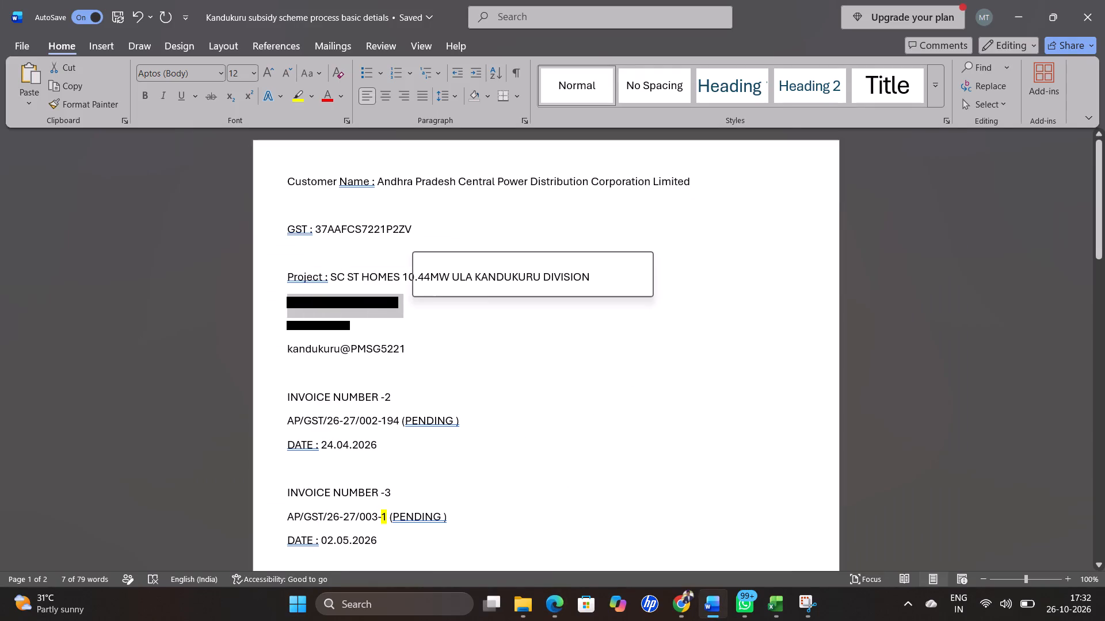
{"action": "key", "text": "ctrl+c"}
{"action": "key", "text": "ctrl+c"}
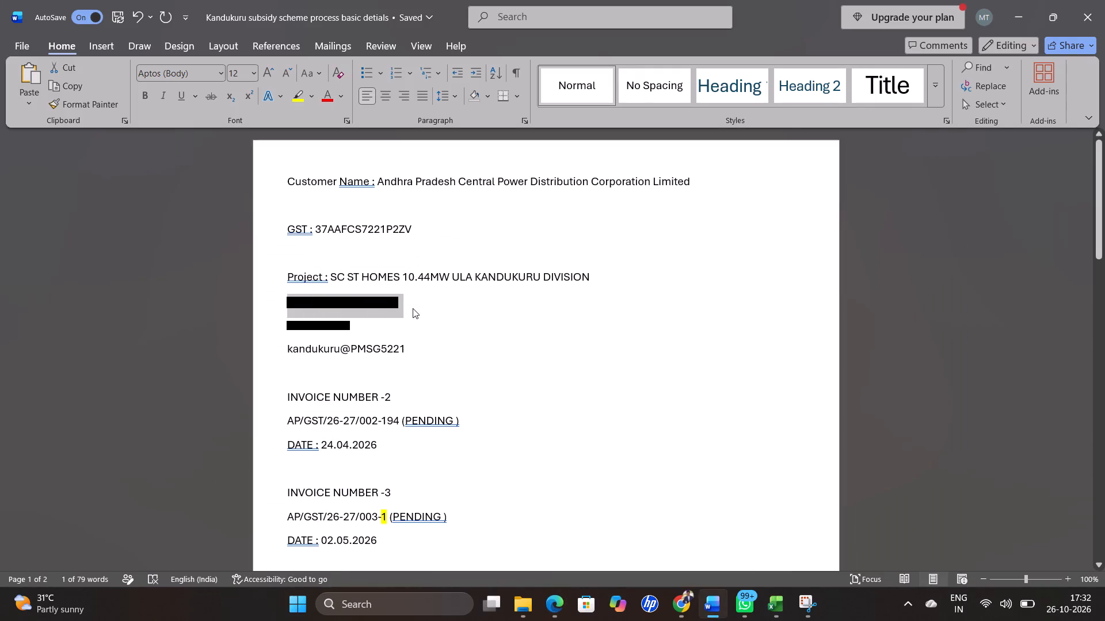
{"action": "left_click", "coordinate": [569, 606]}
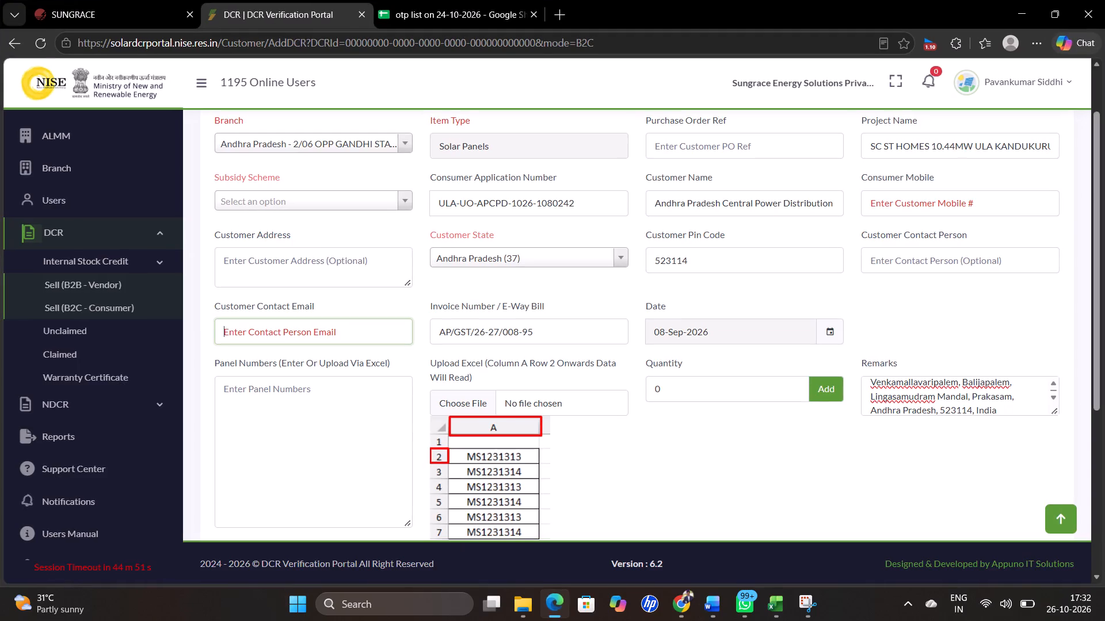
{"action": "key", "text": "ctrl+v"}
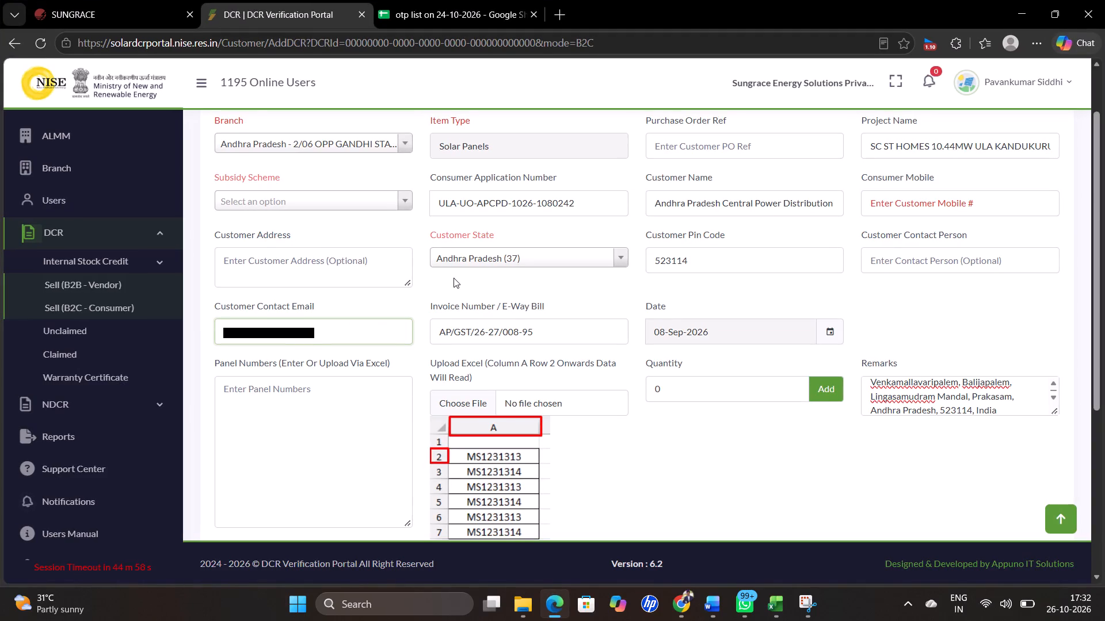
Copy the mobile number from the Word document into the DCR form's Consumer Mobile field.
{"action": "left_click", "coordinate": [909, 186]}
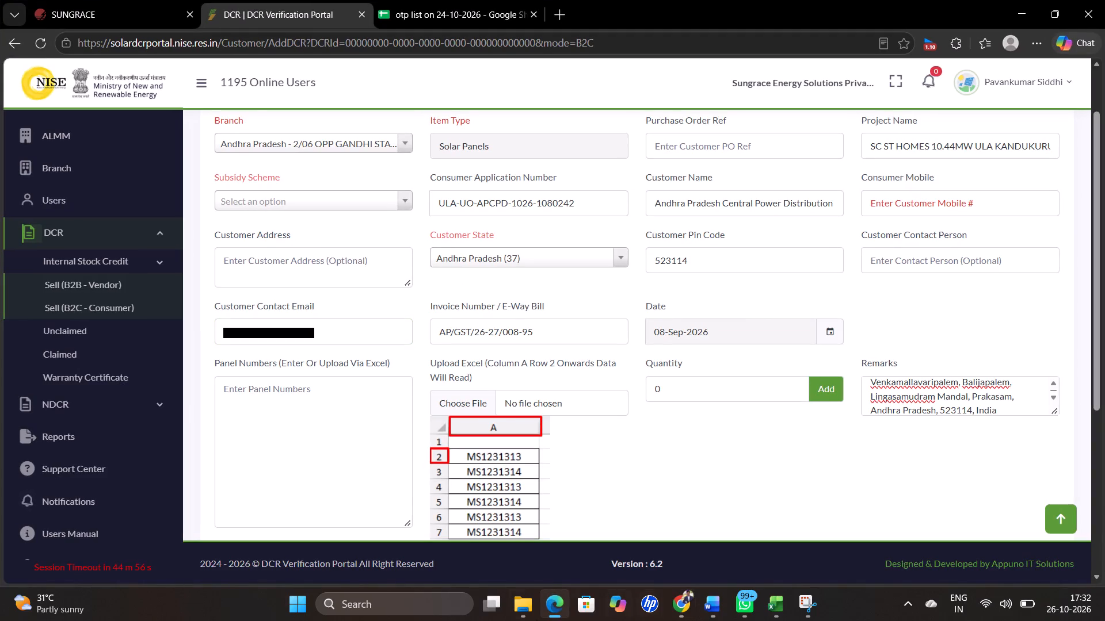
{"action": "left_click", "coordinate": [547, 593]}
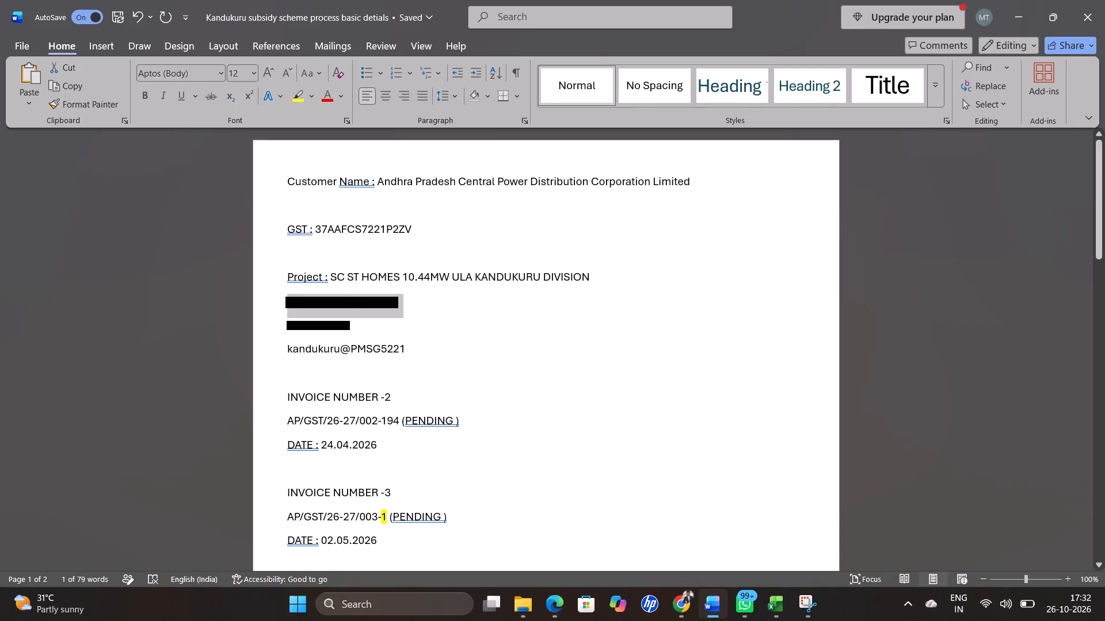
{"action": "left_click_drag", "start_coordinate": [278, 319], "coordinate": [346, 324]}
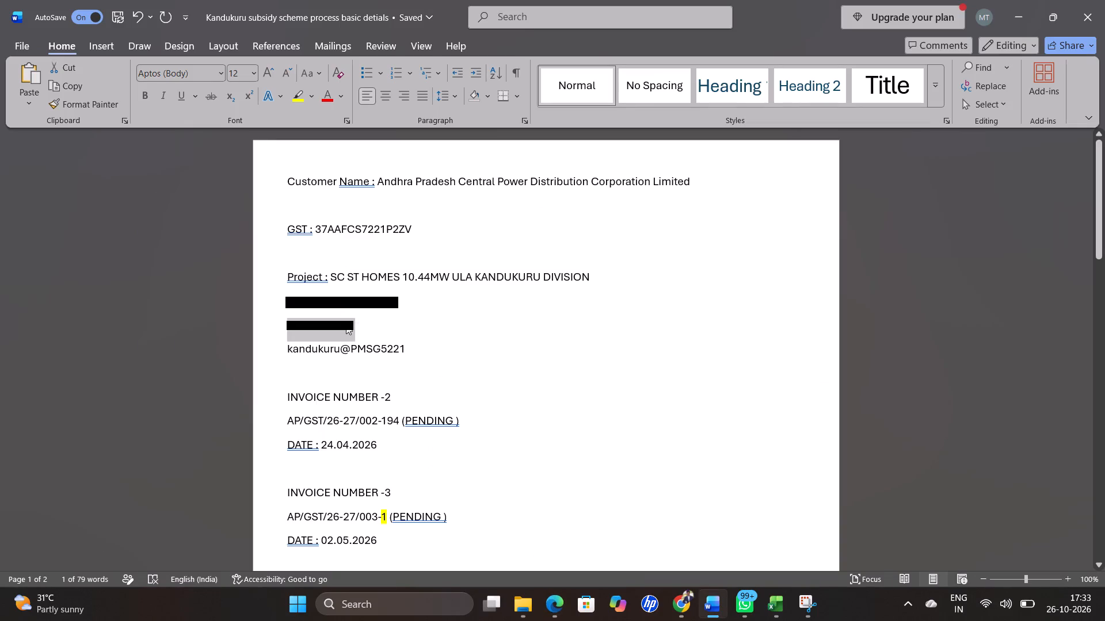
{"action": "key", "text": "ctrl+c"}
{"action": "key", "text": "ctrl+space"}
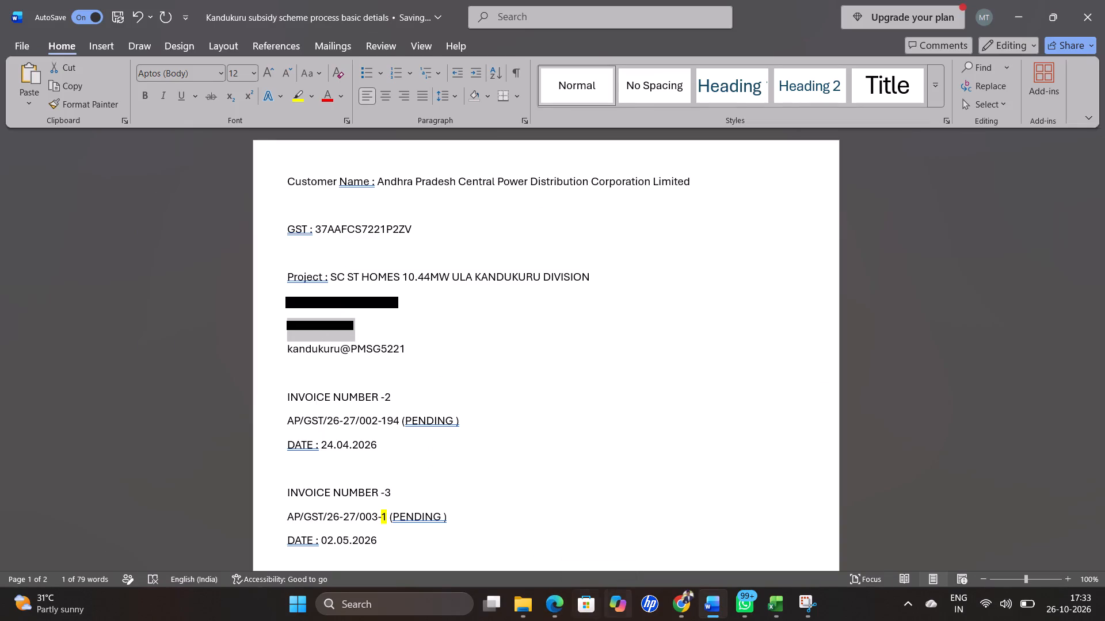
{"action": "left_click", "coordinate": [551, 607]}
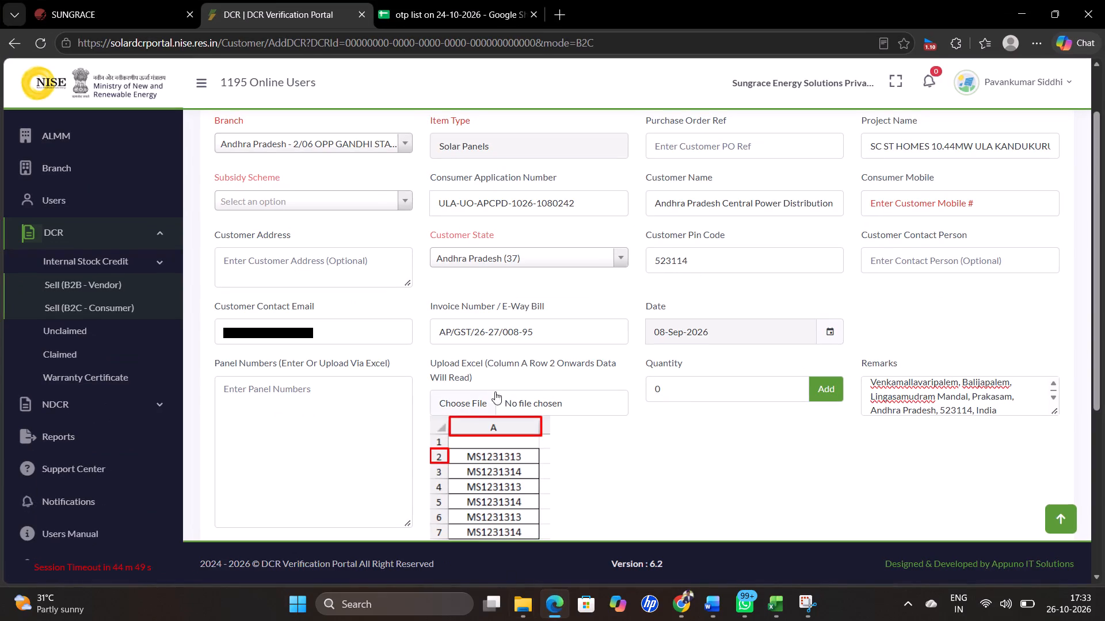
{"action": "left_click", "coordinate": [896, 191]}
{"action": "key", "text": "ctrl+v"}
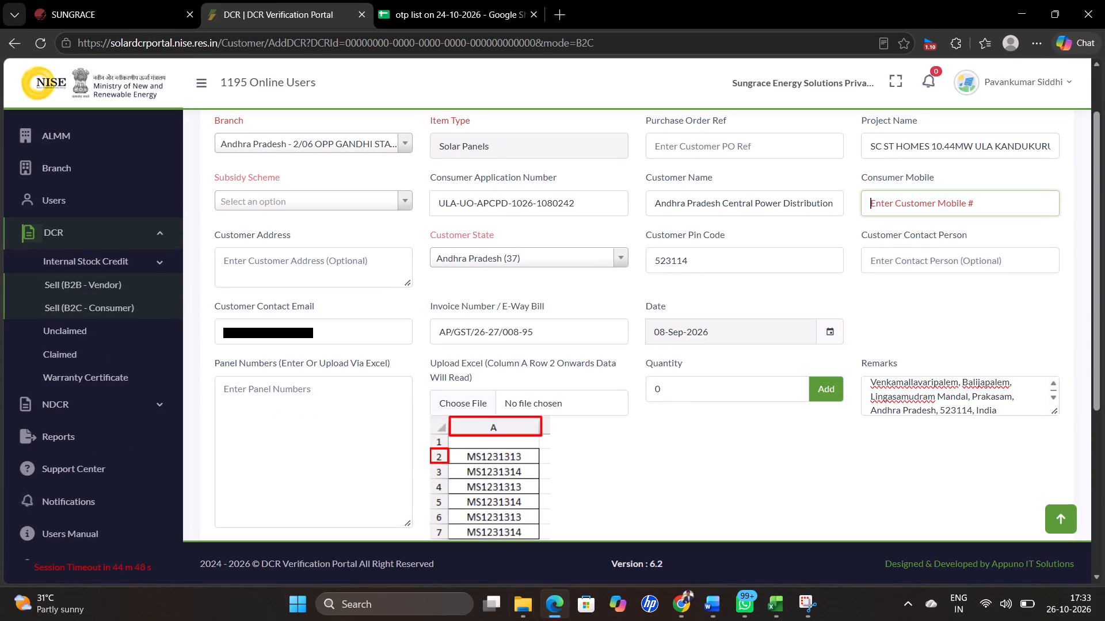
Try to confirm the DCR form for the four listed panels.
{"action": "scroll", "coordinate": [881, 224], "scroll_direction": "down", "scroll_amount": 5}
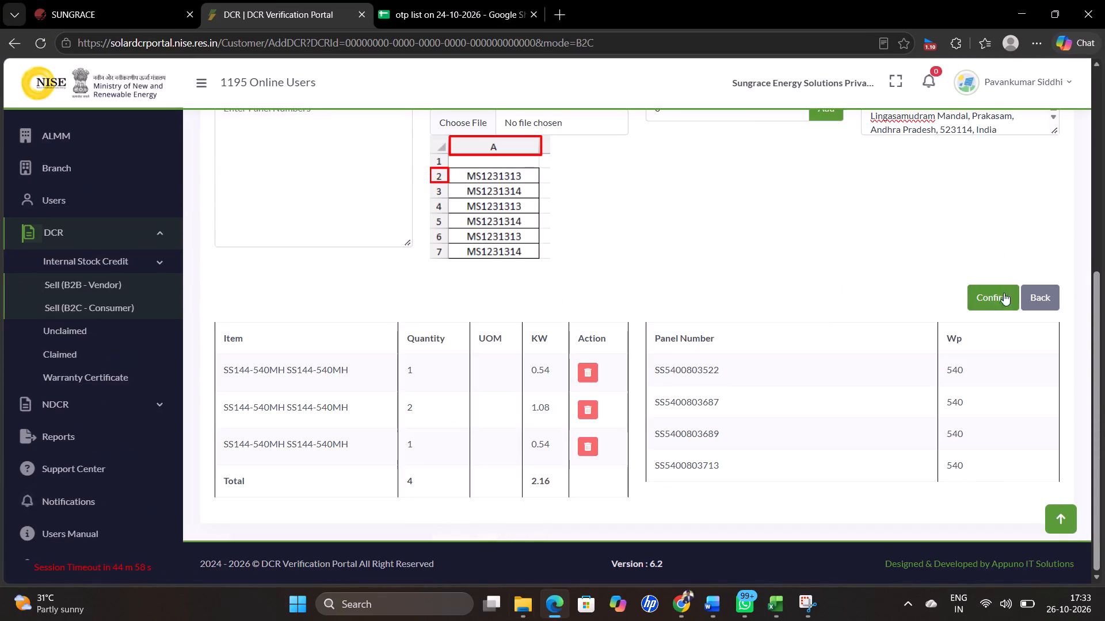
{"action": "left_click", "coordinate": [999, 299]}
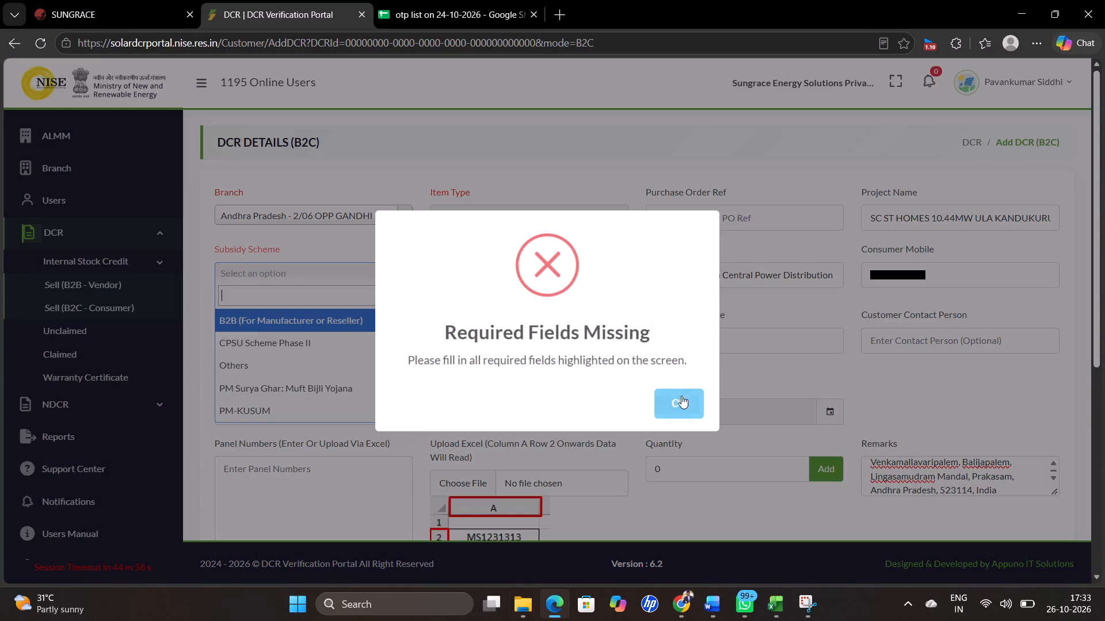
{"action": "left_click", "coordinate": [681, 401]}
Set the subsidy scheme to PM Surya Ghar: Muft Bijli Yojana.
{"action": "left_click", "coordinate": [302, 275]}
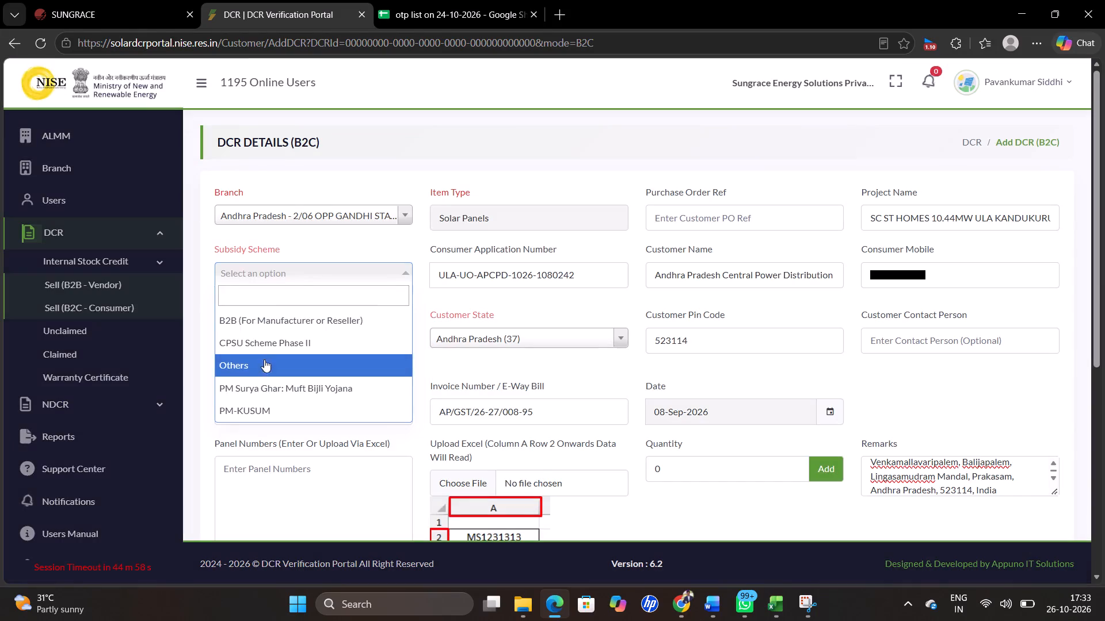
{"action": "left_click", "coordinate": [280, 390]}
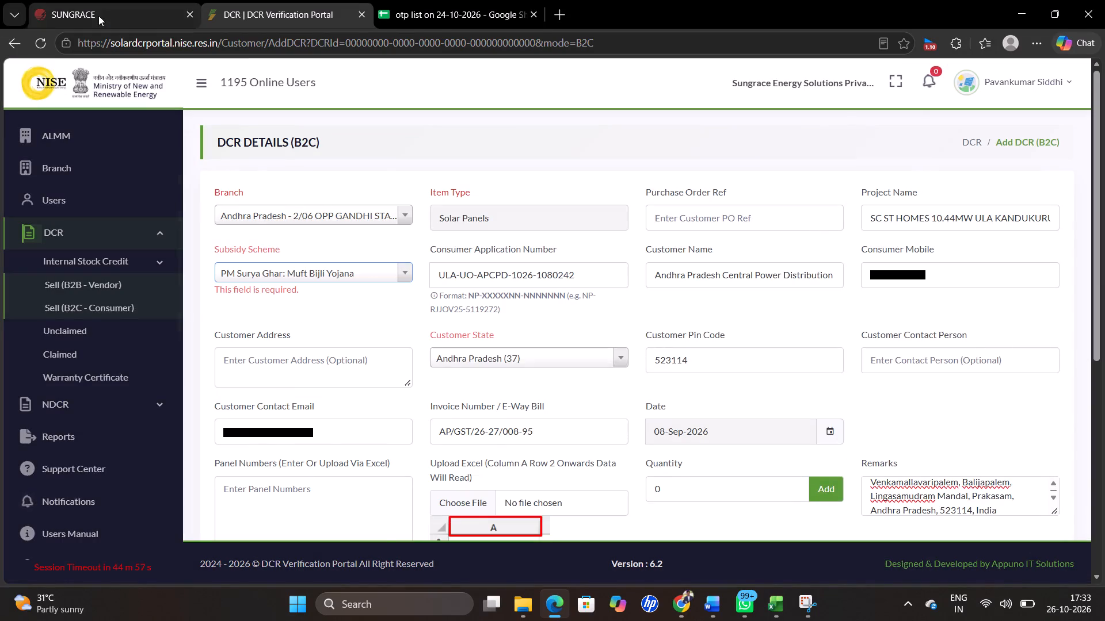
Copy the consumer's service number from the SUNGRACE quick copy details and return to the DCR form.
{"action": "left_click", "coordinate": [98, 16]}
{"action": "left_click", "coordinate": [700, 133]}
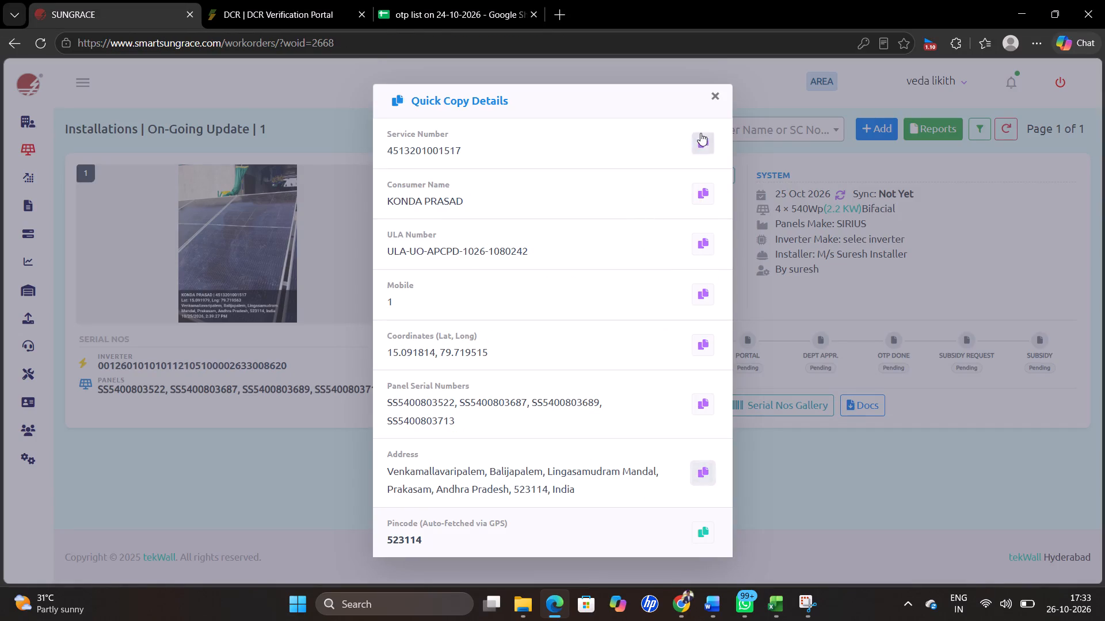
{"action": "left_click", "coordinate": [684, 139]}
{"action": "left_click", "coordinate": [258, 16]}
Submit the completed B2C DCR form and approve its confirmation.
{"action": "scroll", "coordinate": [698, 278], "scroll_direction": "down", "scroll_amount": 5}
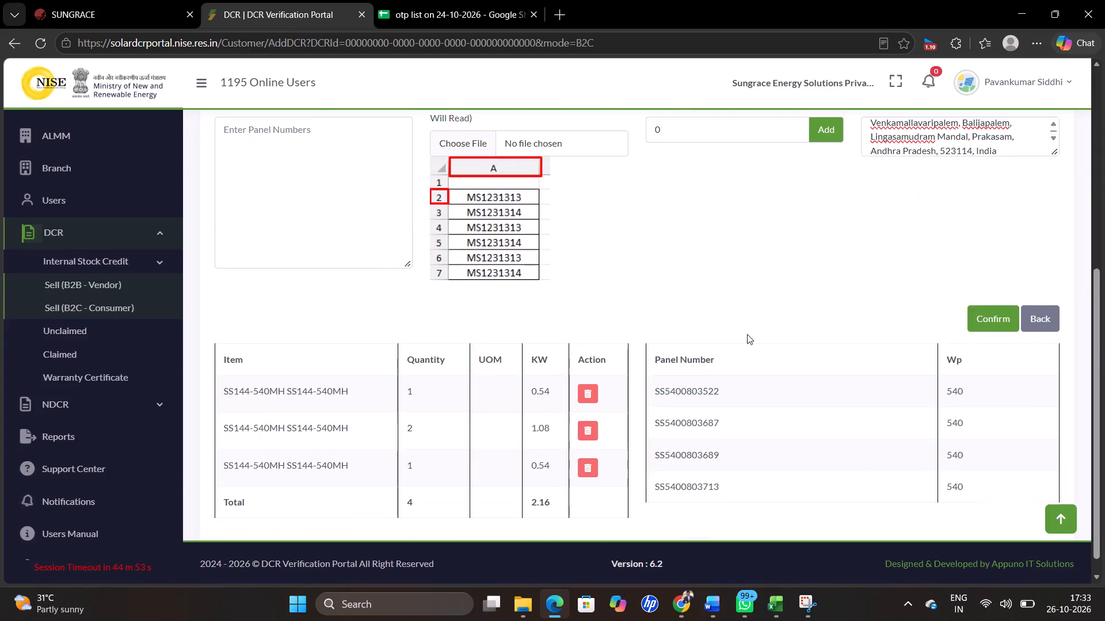
{"action": "scroll", "coordinate": [782, 351], "scroll_direction": "down", "scroll_amount": 2}
{"action": "left_click", "coordinate": [999, 294]}
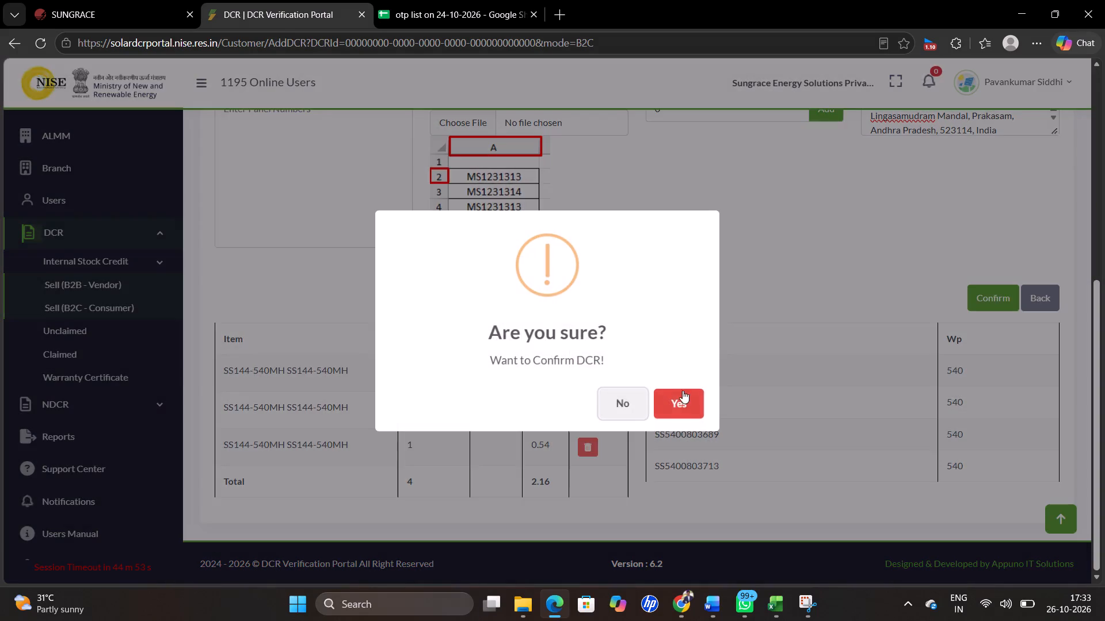
{"action": "left_click", "coordinate": [683, 393]}
{"action": "left_click_drag", "start_coordinate": [569, 157], "coordinate": [269, 218]}
{"action": "left_click", "coordinate": [425, 178]}
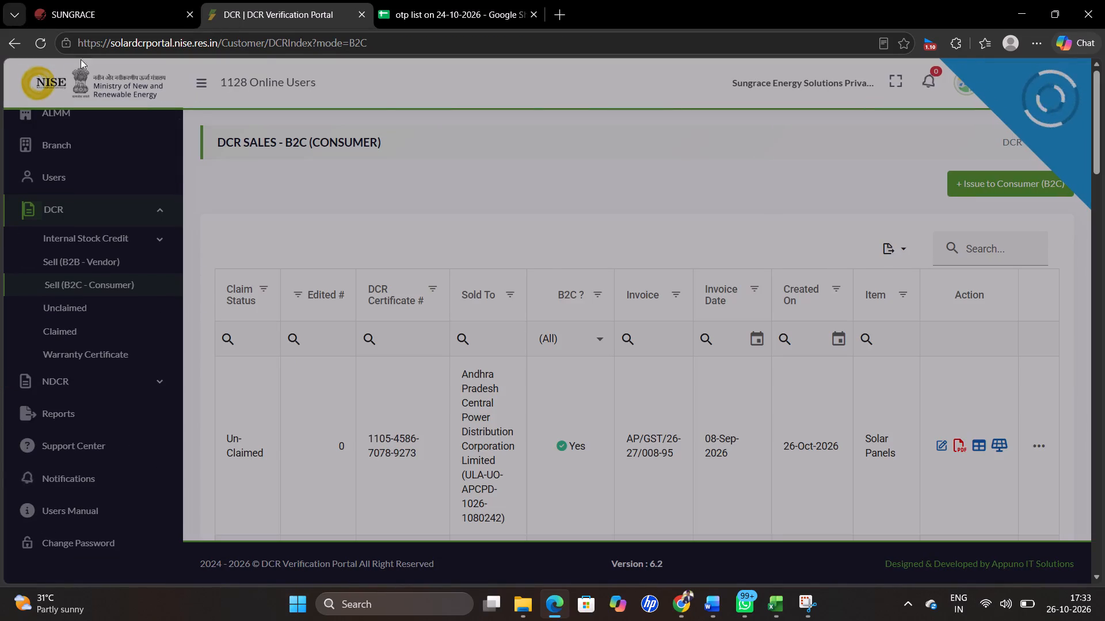
Copy the consumer's service number from the quick copy details in SUNGRACE.
{"action": "left_click", "coordinate": [104, 0]}
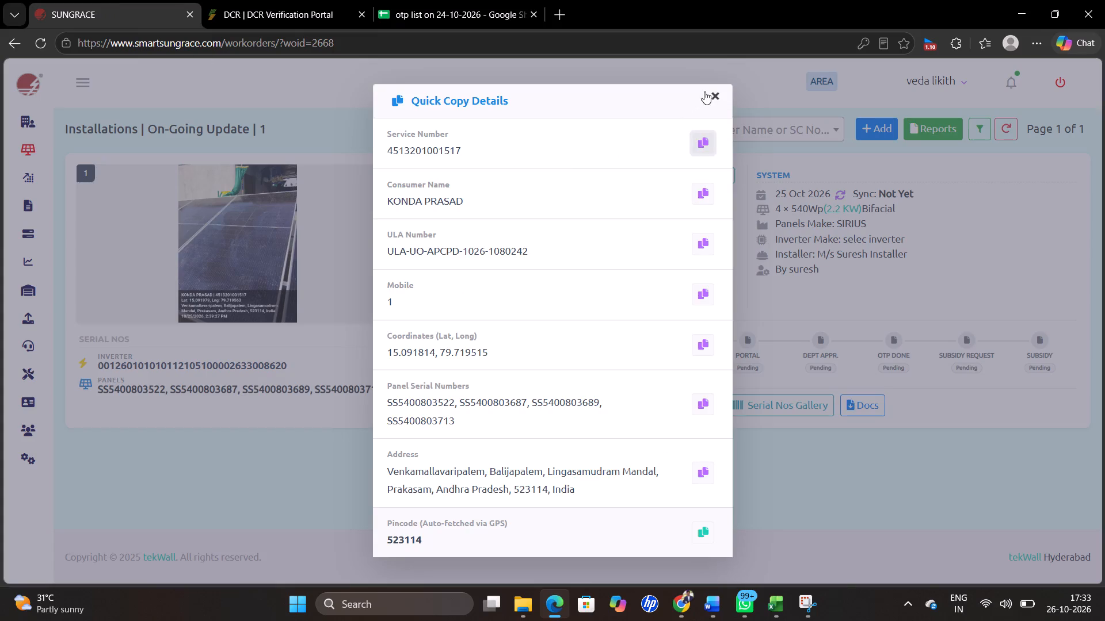
{"action": "left_click", "coordinate": [717, 92]}
{"action": "left_click", "coordinate": [700, 172]}
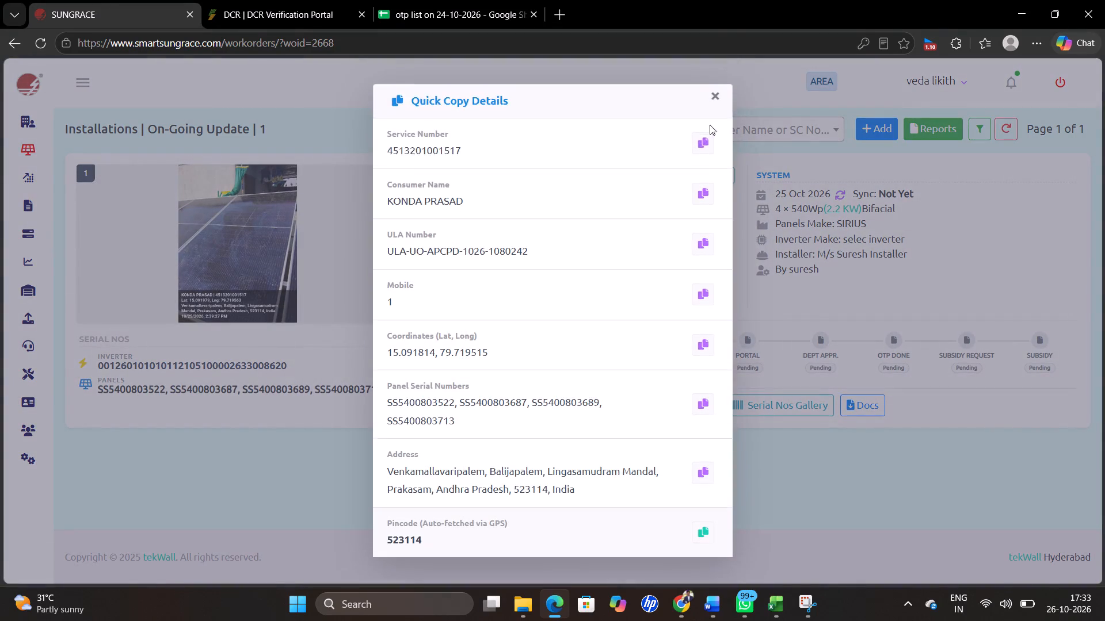
{"action": "left_click", "coordinate": [707, 143]}
{"action": "left_click", "coordinate": [685, 147]}
Open the PDF certificate of the new B2C sale under invoice AP/GST/26-27/008-95 in the DCR portal.
{"action": "left_click", "coordinate": [291, 13]}
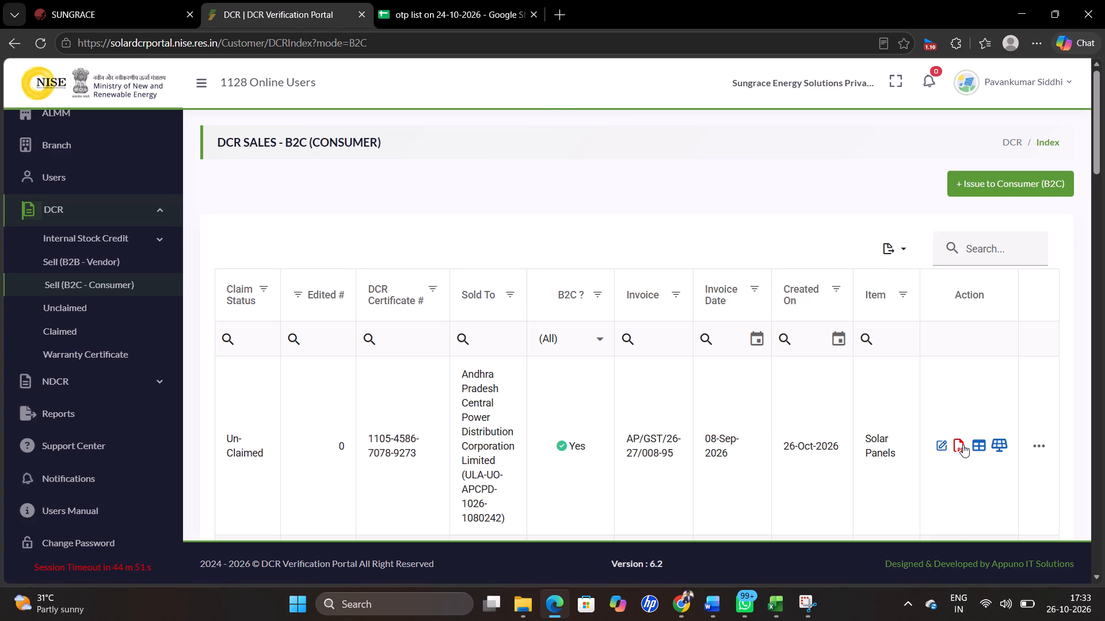
{"action": "left_click", "coordinate": [963, 444]}
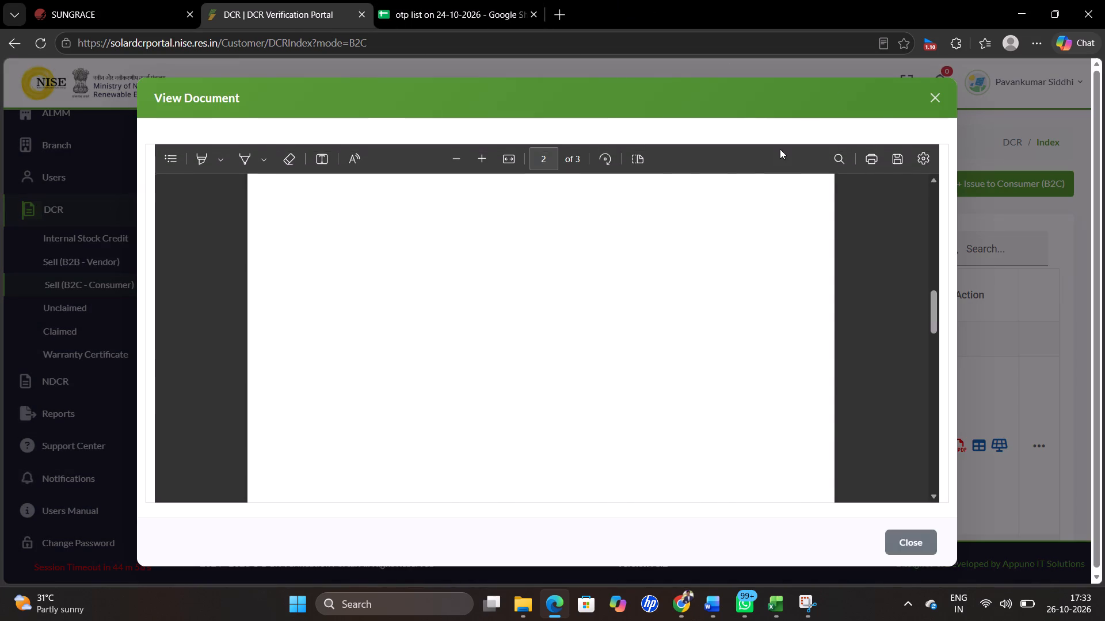
Start saving the certificate PDF and set its destination to folder 95 inside Desktop > dcr crf > DCR008.
{"action": "left_click", "coordinate": [889, 162]}
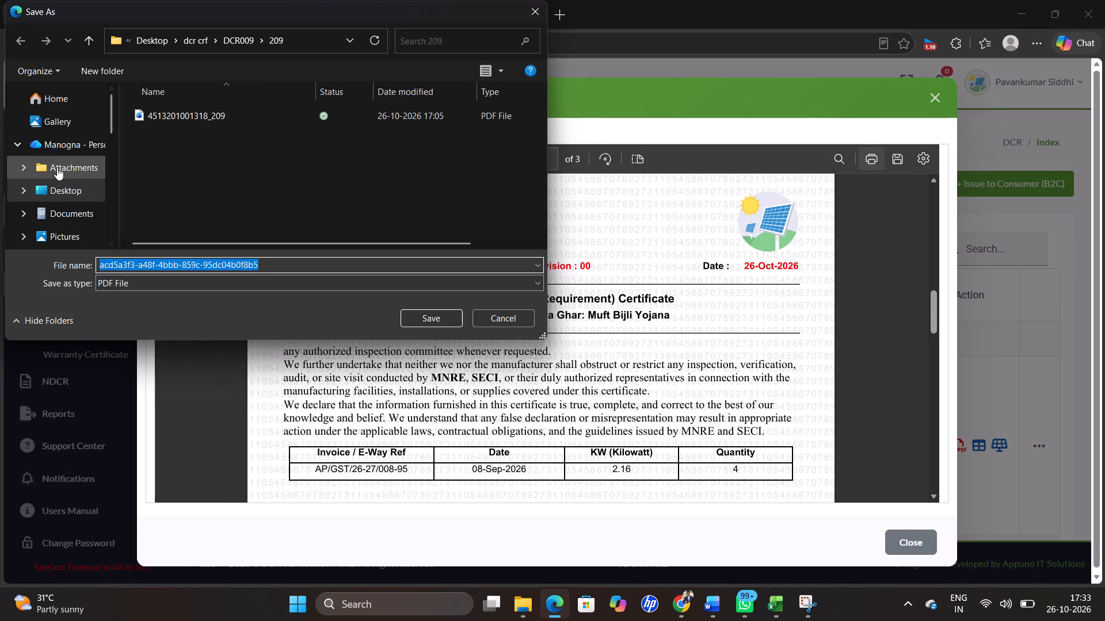
{"action": "left_click", "coordinate": [58, 187]}
{"action": "double_click", "coordinate": [201, 112]}
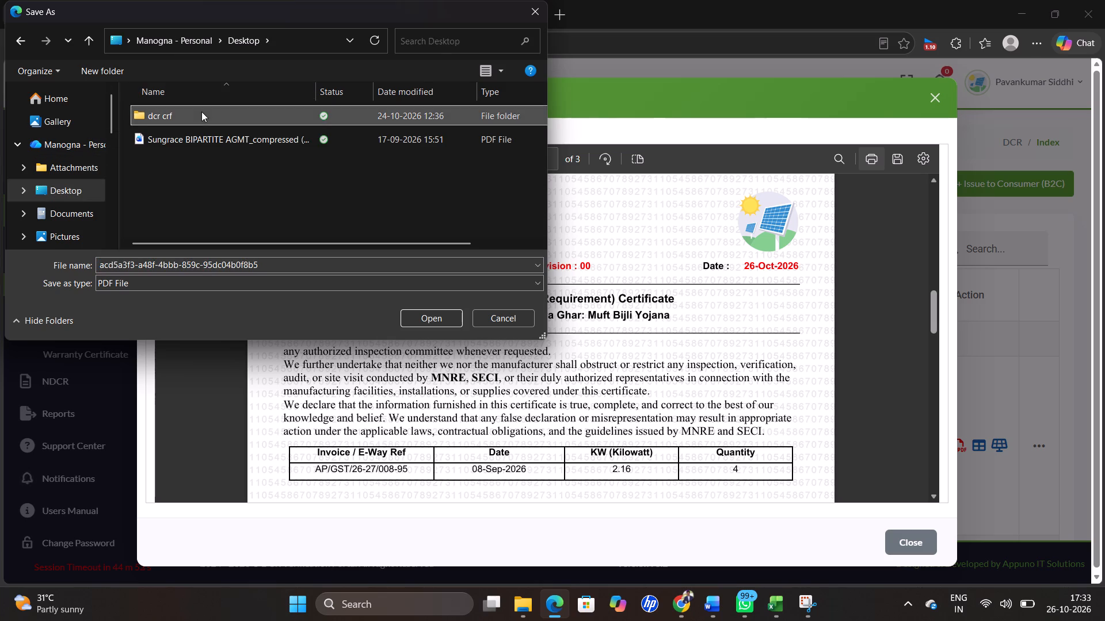
{"action": "left_click", "coordinate": [213, 45]}
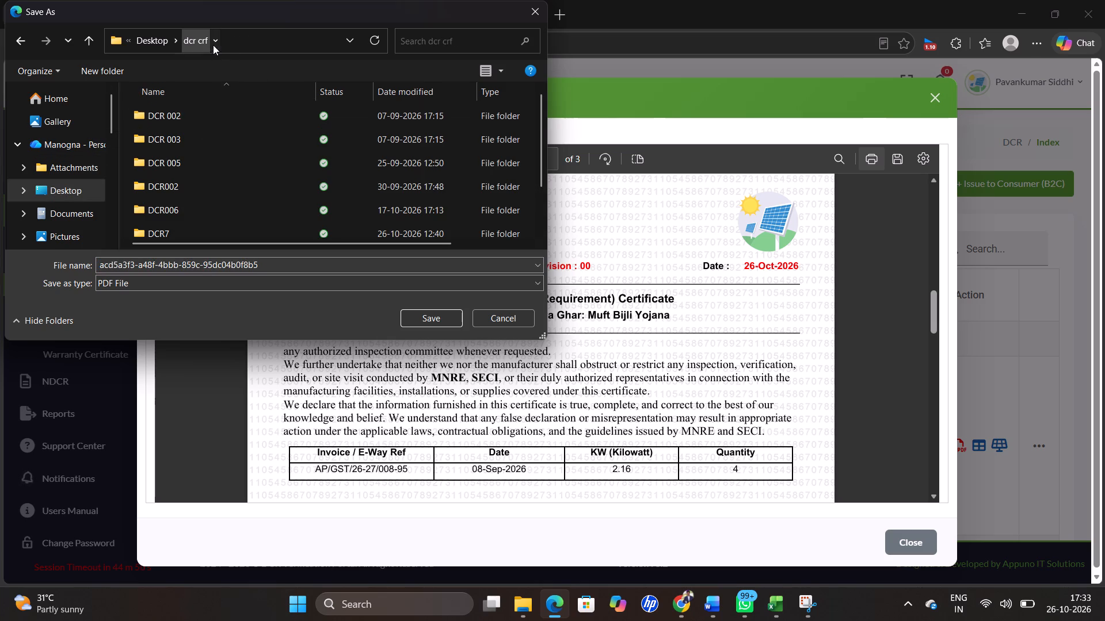
{"action": "left_click", "coordinate": [252, 155]}
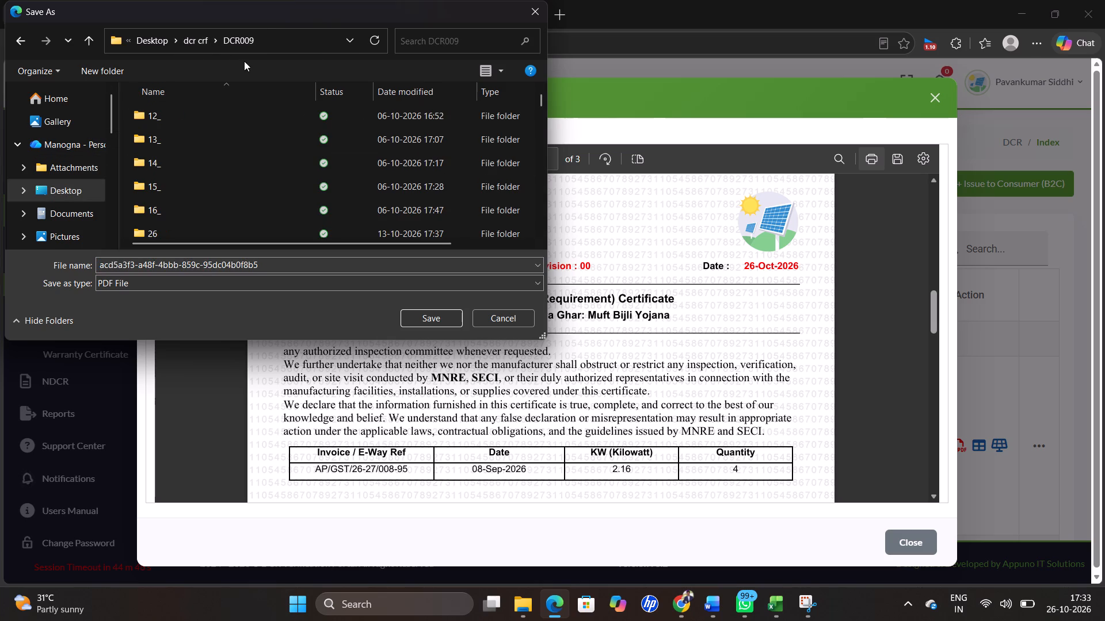
{"action": "left_click", "coordinate": [218, 43]}
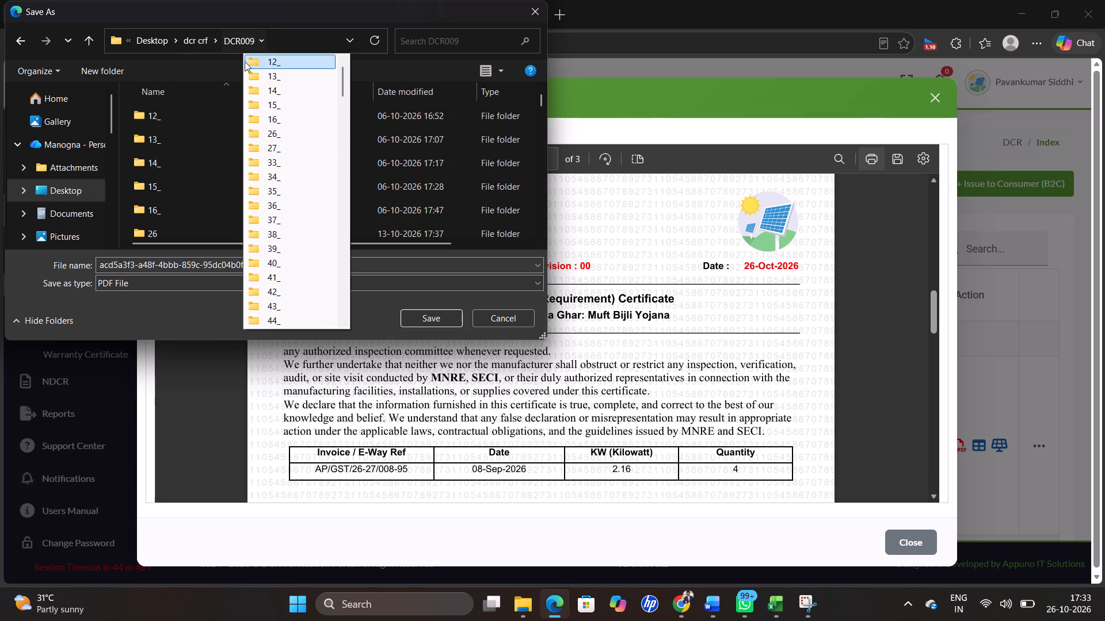
{"action": "left_click", "coordinate": [215, 43]}
{"action": "left_click", "coordinate": [215, 43]}
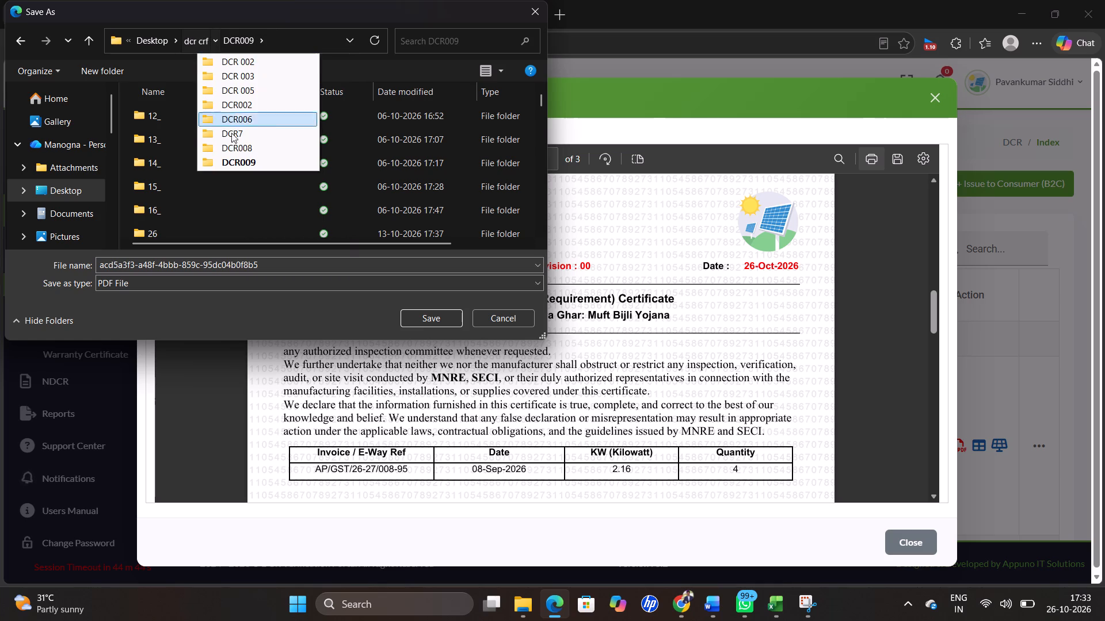
{"action": "left_click", "coordinate": [238, 144]}
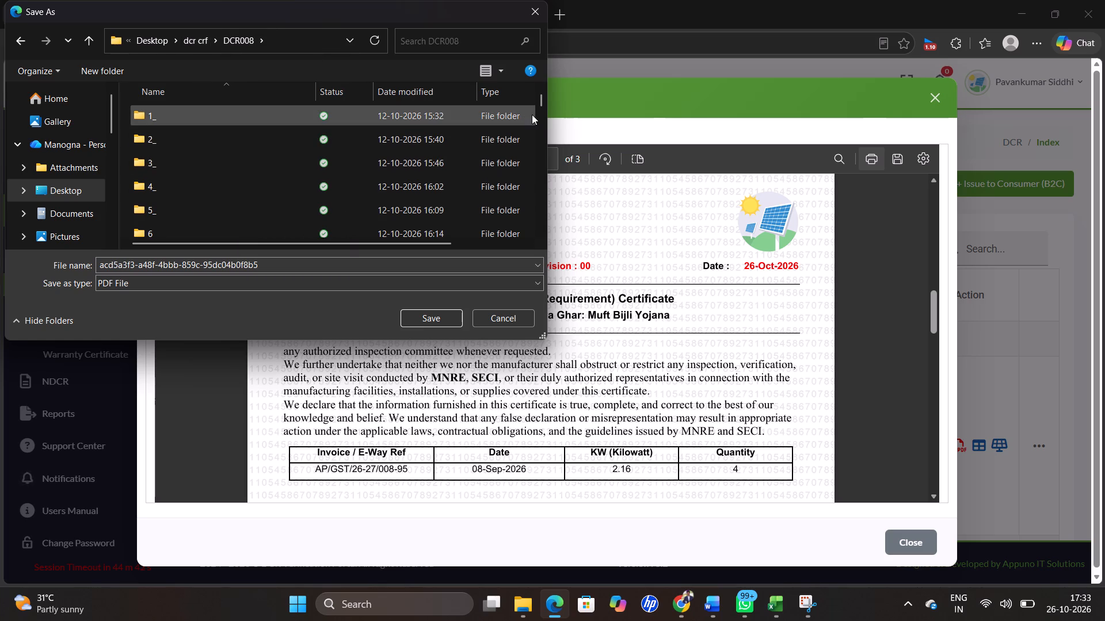
{"action": "left_click_drag", "start_coordinate": [541, 101], "coordinate": [551, 233]}
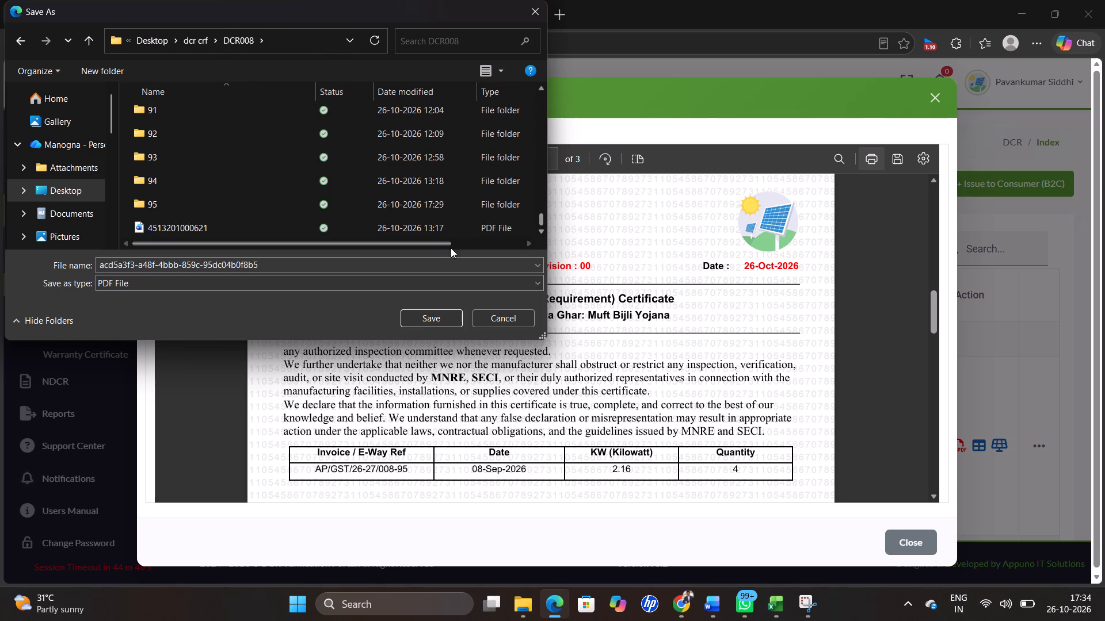
{"action": "double_click", "coordinate": [194, 205]}
Name the certificate file with the copied service number followed by _95 and save it as a PDF.
{"action": "left_click", "coordinate": [247, 268]}
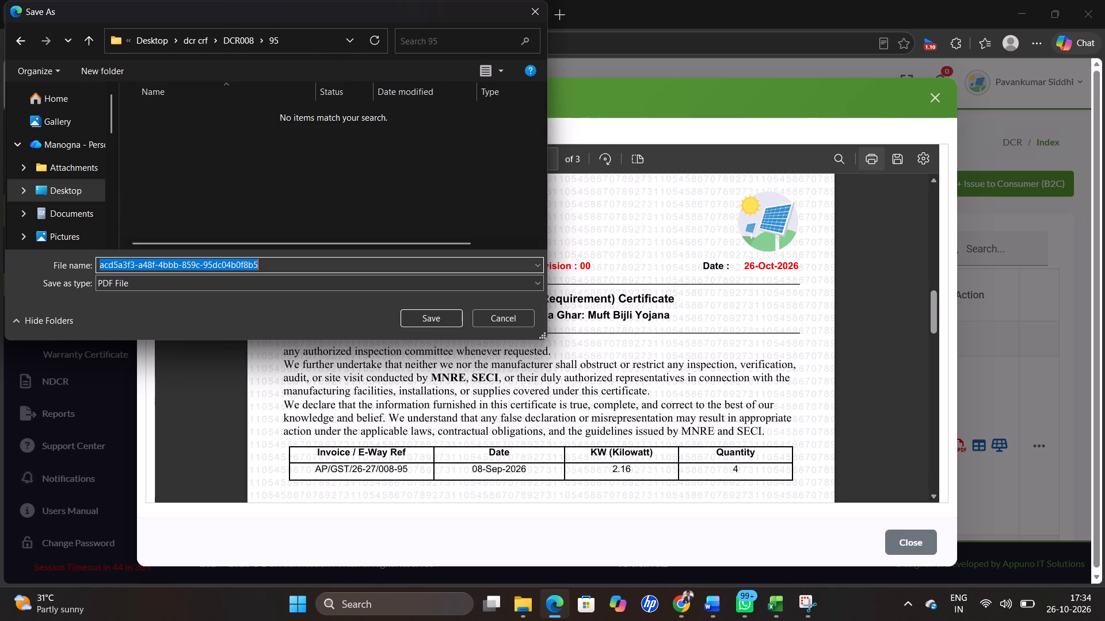
{"action": "key", "text": "BackSpace"}
{"action": "key", "text": "ctrl+v"}
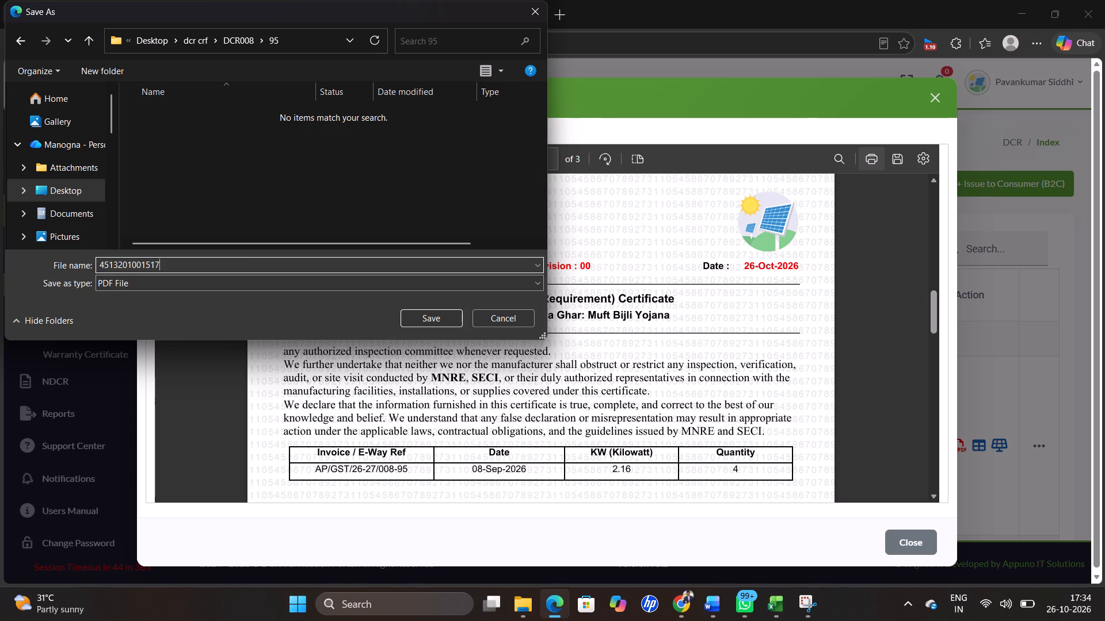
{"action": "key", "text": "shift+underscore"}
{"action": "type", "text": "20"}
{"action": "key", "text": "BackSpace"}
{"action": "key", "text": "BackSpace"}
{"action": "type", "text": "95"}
{"action": "left_click", "coordinate": [262, 37]}
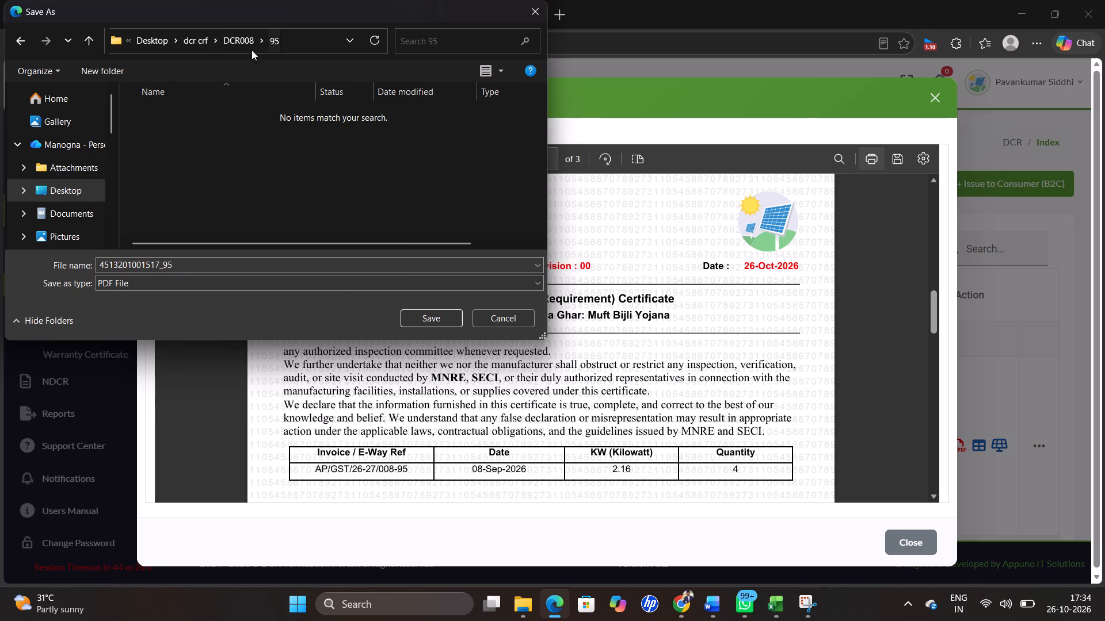
{"action": "left_click", "coordinate": [261, 39]}
{"action": "left_click", "coordinate": [263, 40]}
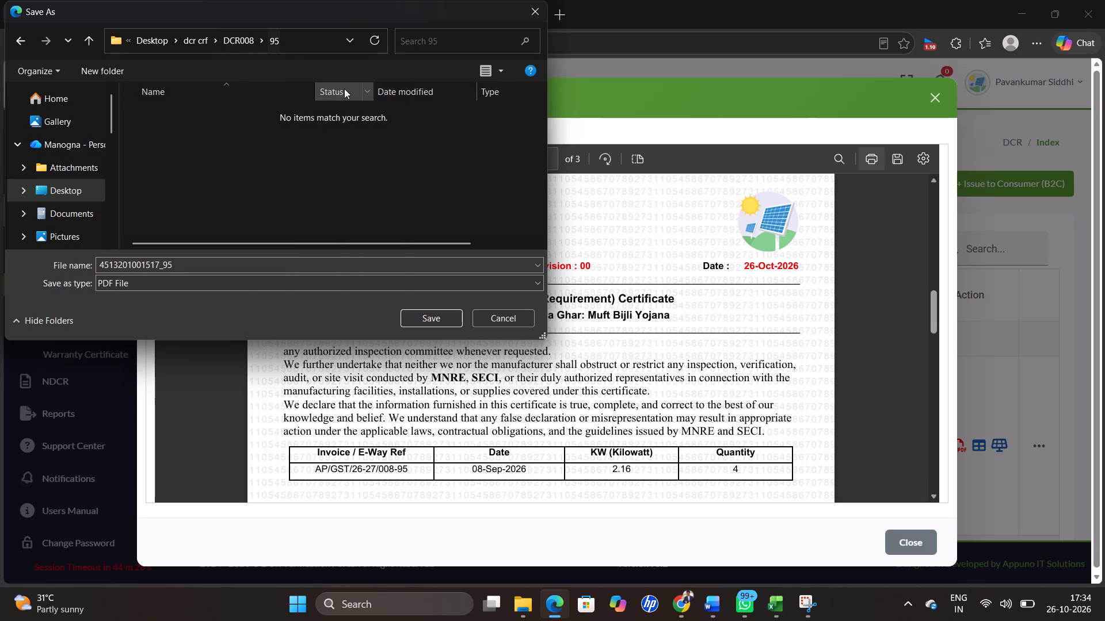
{"action": "left_click", "coordinate": [264, 37]}
{"action": "left_click", "coordinate": [264, 37]}
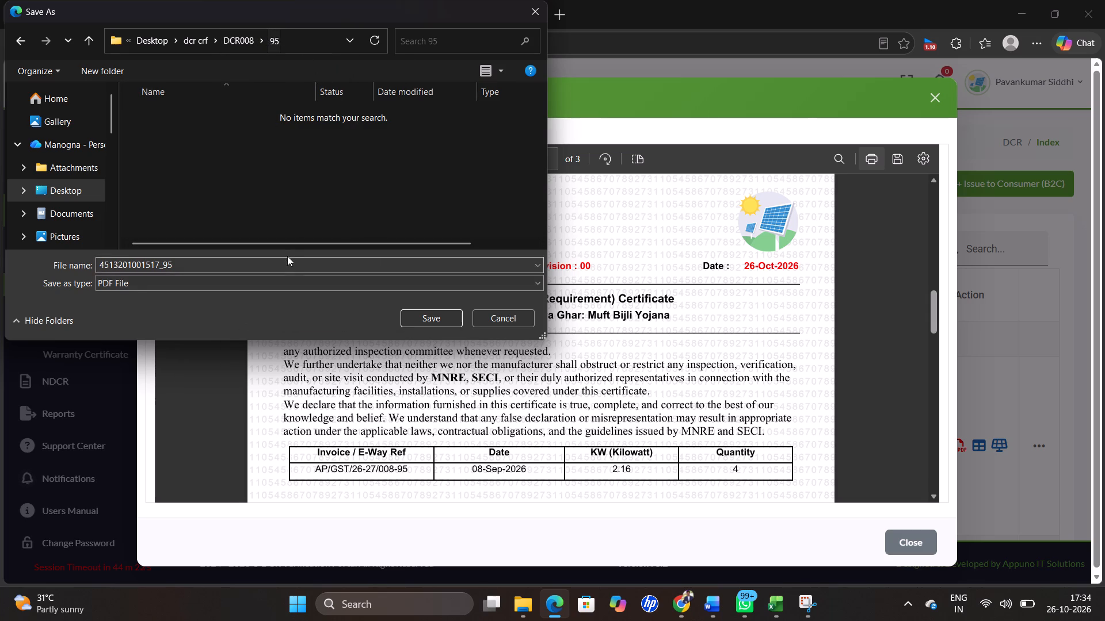
{"action": "left_click", "coordinate": [441, 320]}
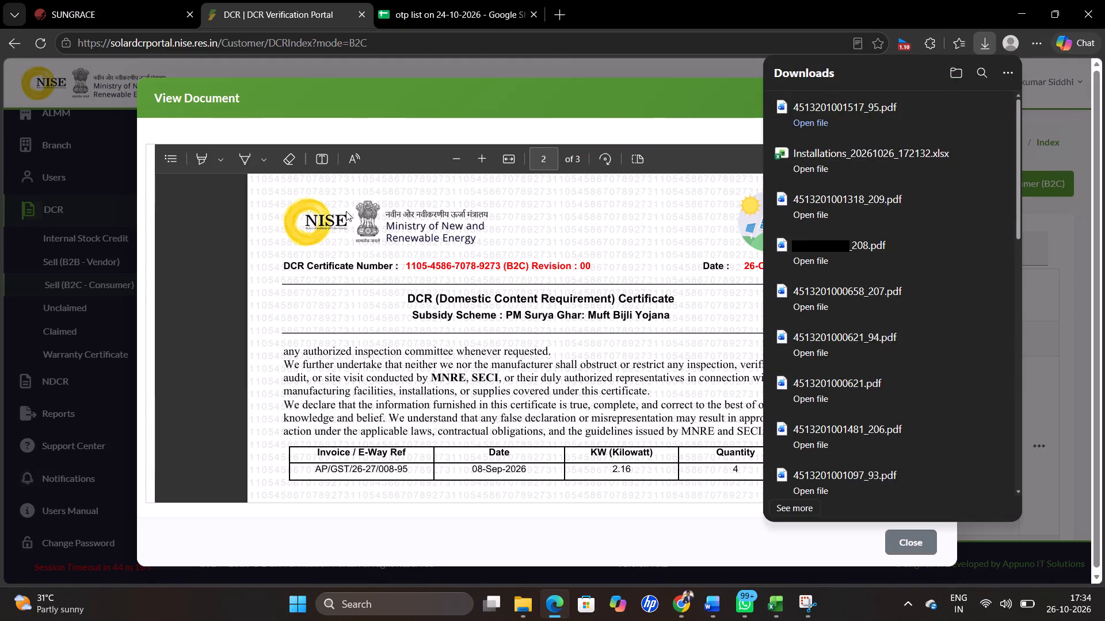
Switch to SUNGRACE, close the quick copy details and open the installation's Project Stage update form.
{"action": "left_click", "coordinate": [123, 1]}
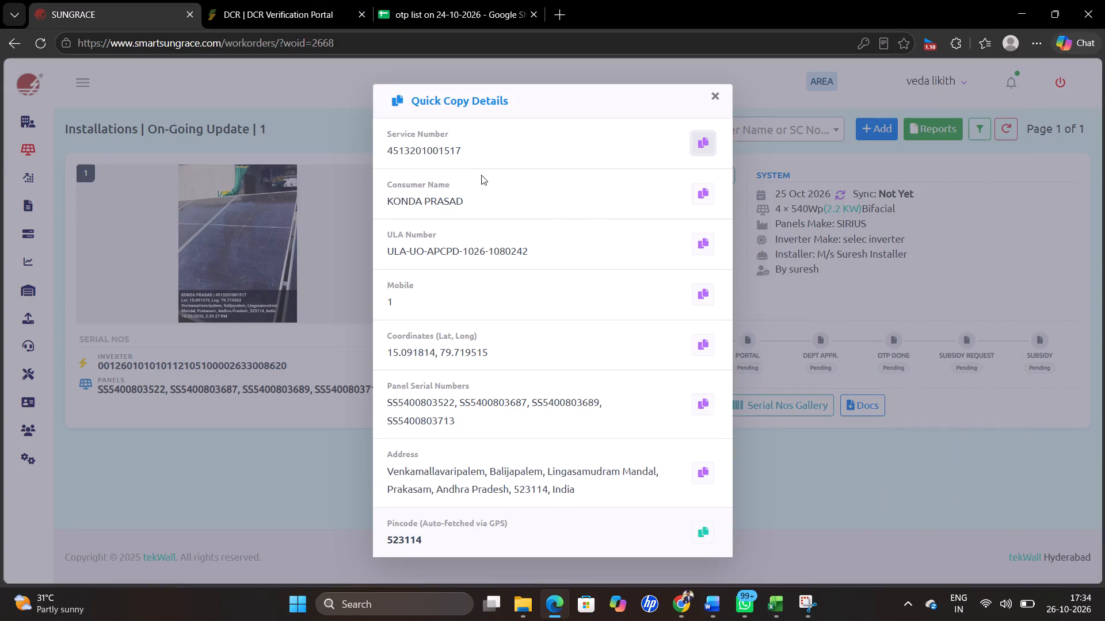
{"action": "left_click", "coordinate": [714, 86]}
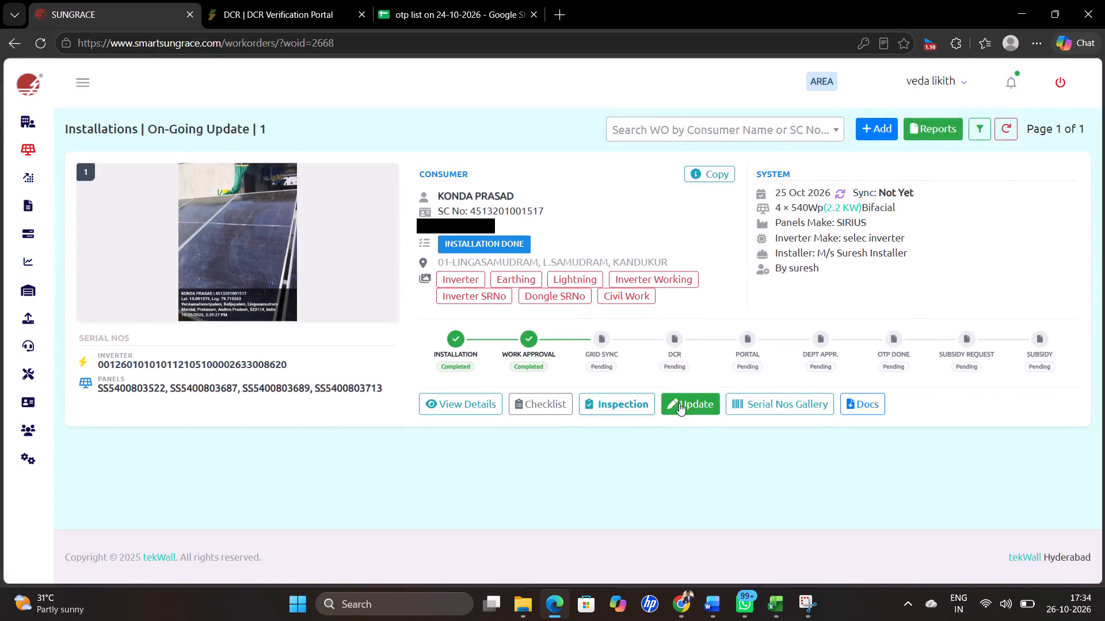
{"action": "left_click", "coordinate": [679, 403]}
{"action": "left_click", "coordinate": [430, 346]}
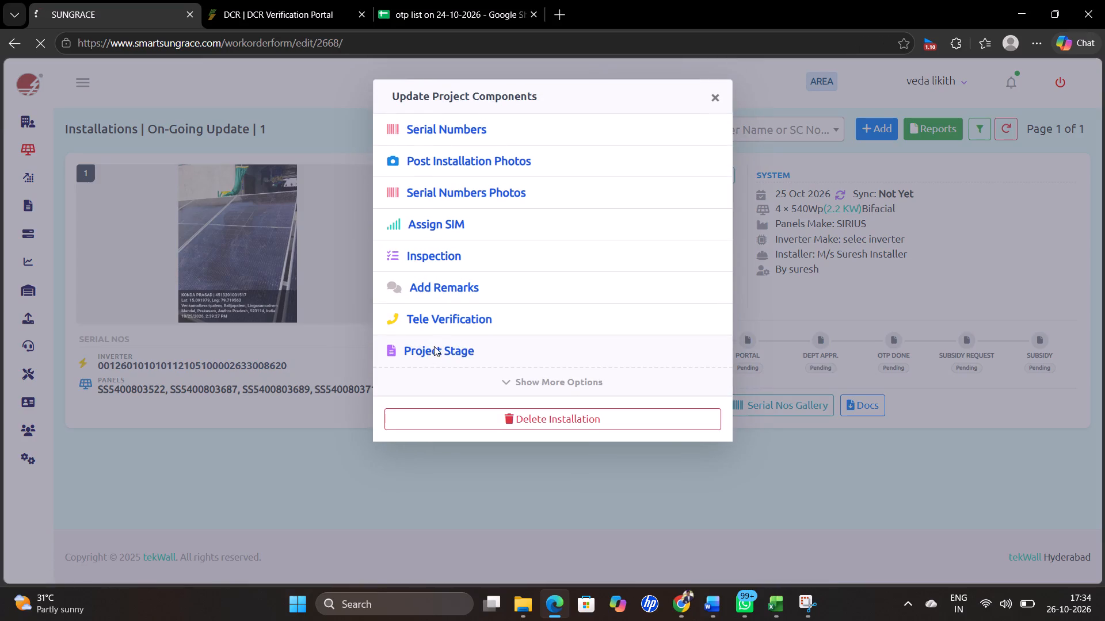
Attach the certificate PDF ending in _95 from dcr crf > DCR008 > 95 as the Dcr upload and submit the form.
{"action": "scroll", "coordinate": [430, 317], "scroll_direction": "down", "scroll_amount": 6}
{"action": "left_click", "coordinate": [403, 359]}
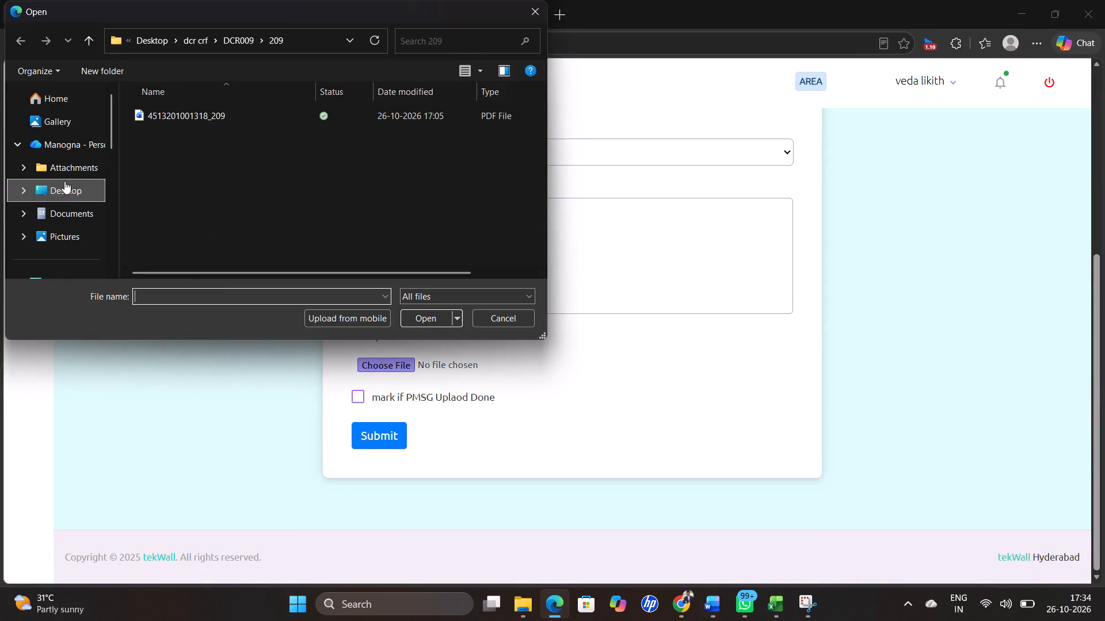
{"action": "left_click", "coordinate": [260, 37]}
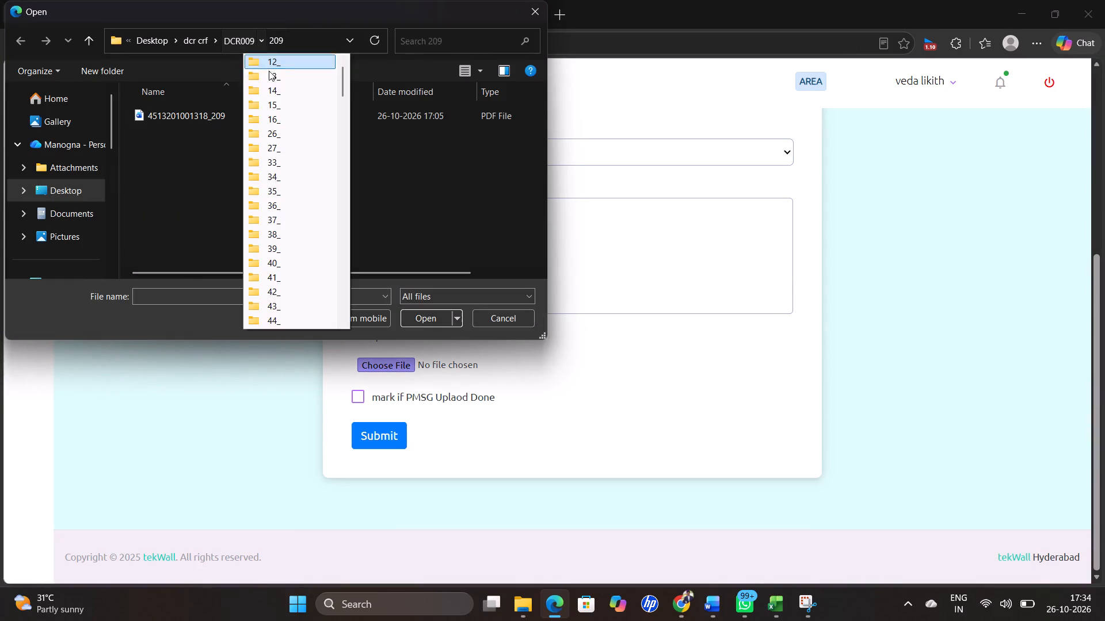
{"action": "left_click", "coordinate": [219, 41]}
{"action": "left_click", "coordinate": [220, 43]}
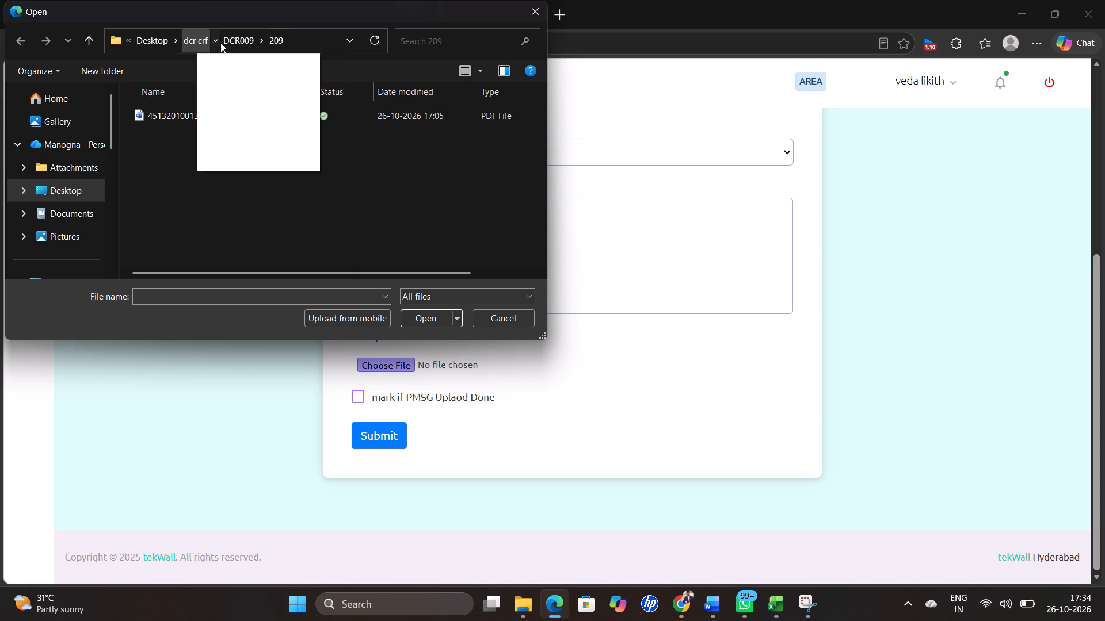
{"action": "left_click", "coordinate": [227, 142]}
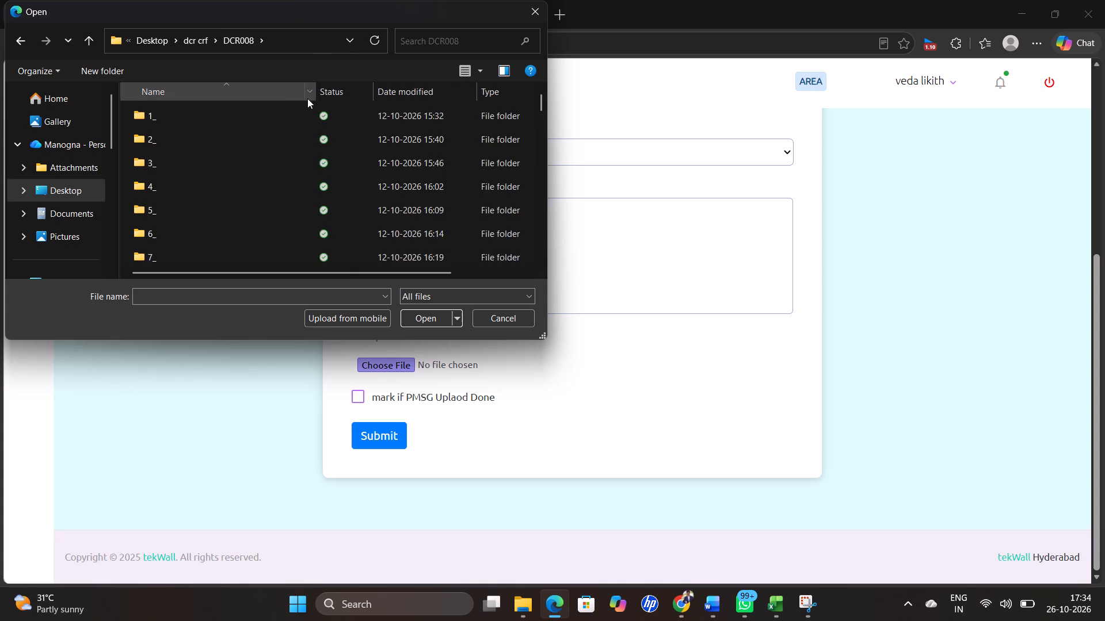
{"action": "left_click_drag", "start_coordinate": [541, 102], "coordinate": [551, 143]}
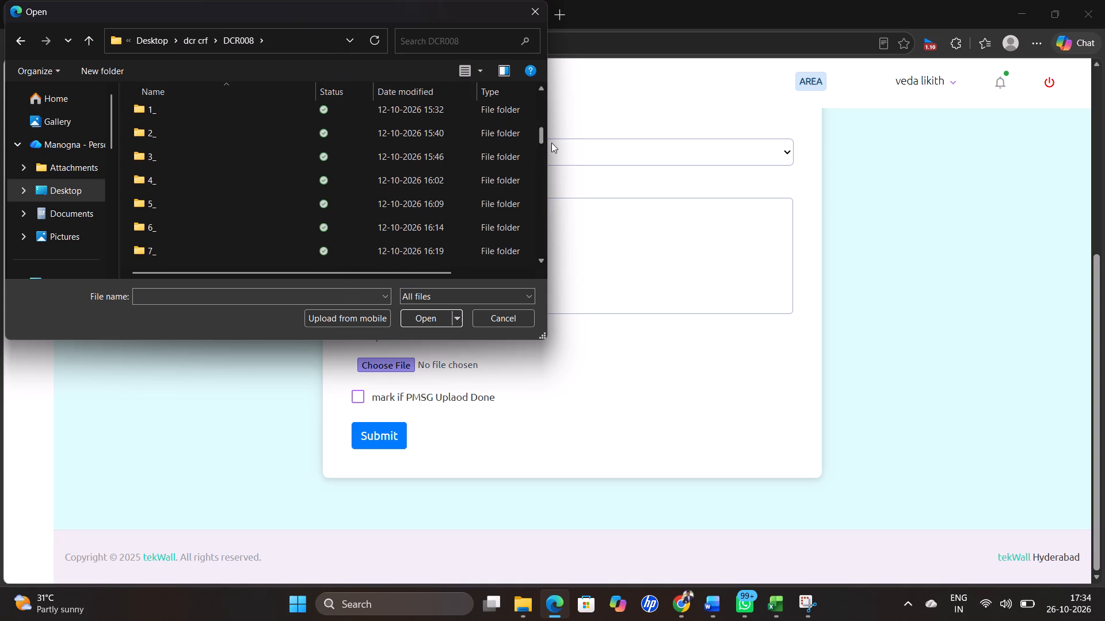
{"action": "left_click_drag", "start_coordinate": [551, 143], "coordinate": [560, 263]}
{"action": "double_click", "coordinate": [205, 232]}
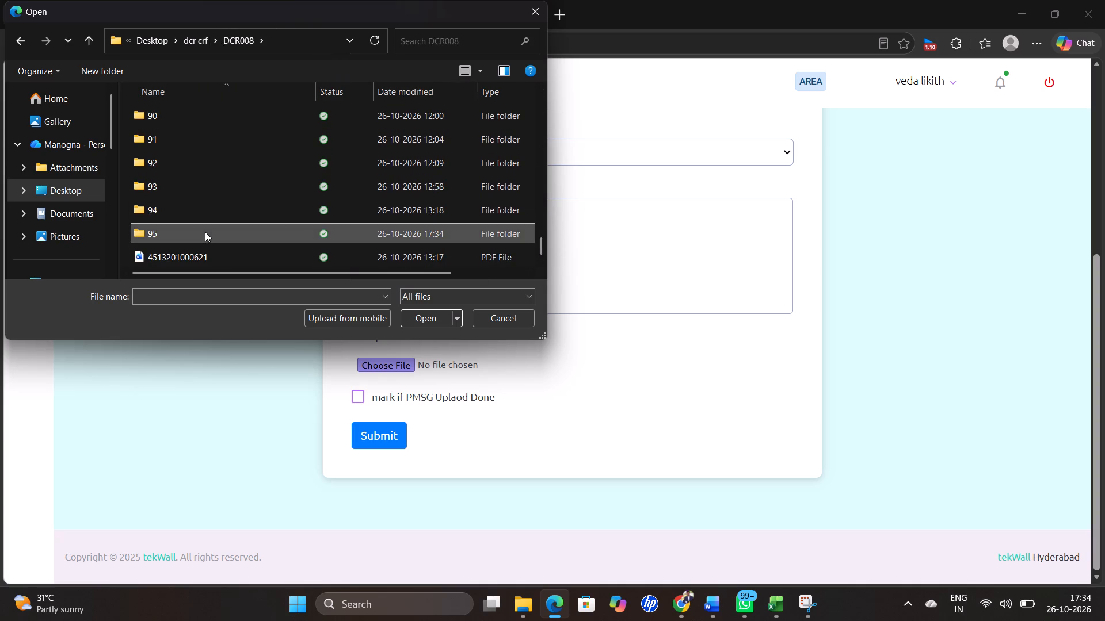
{"action": "double_click", "coordinate": [243, 122]}
{"action": "left_click_drag", "start_coordinate": [378, 348], "coordinate": [391, 411]}
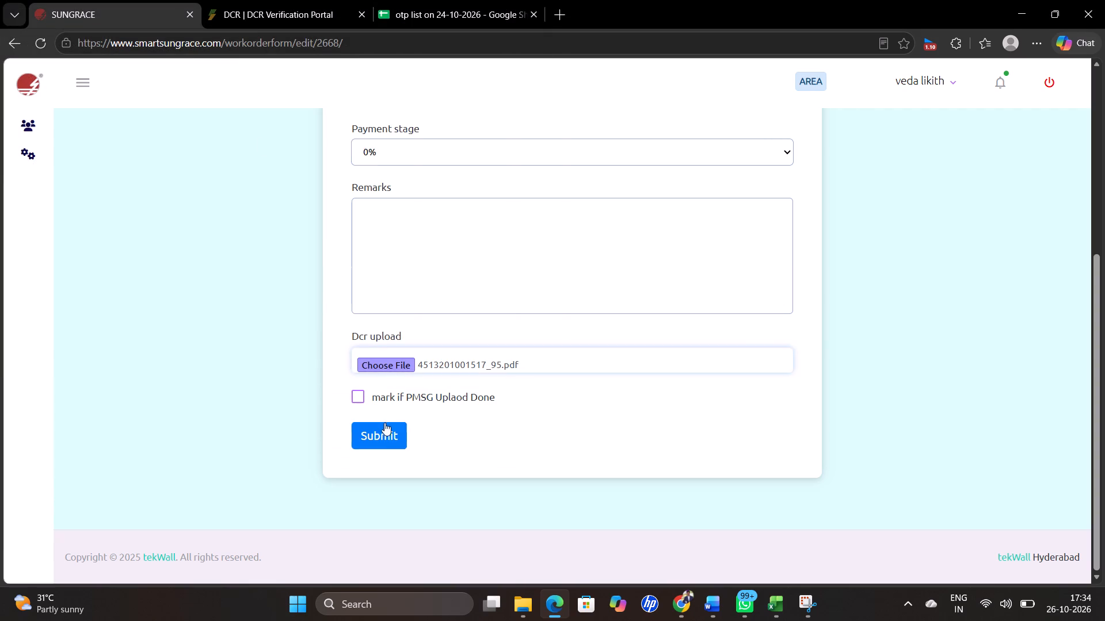
{"action": "left_click", "coordinate": [387, 424]}
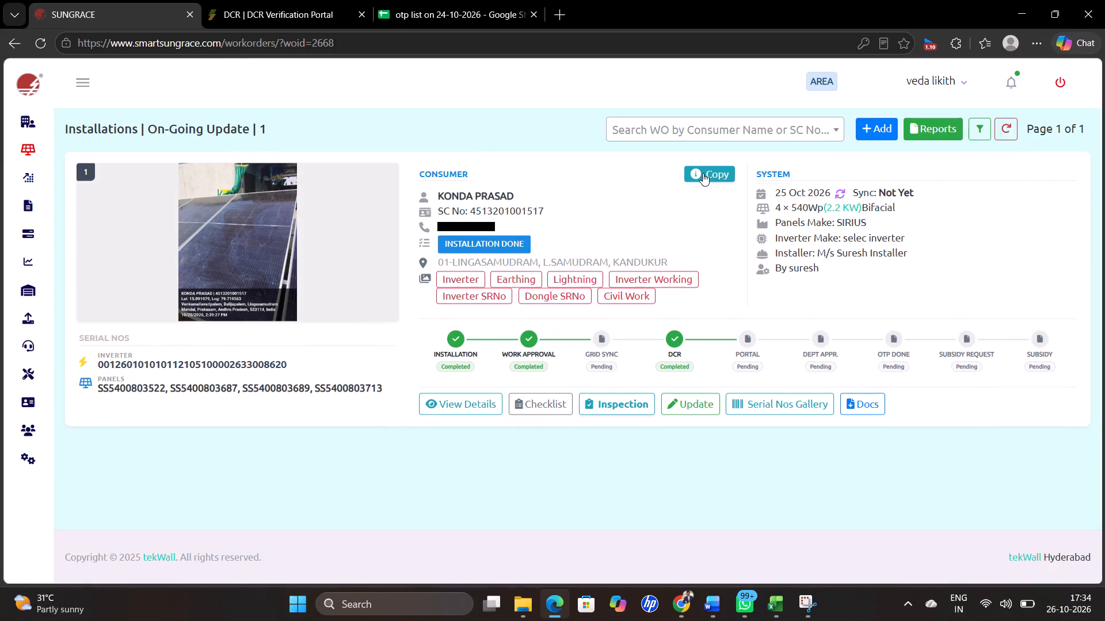
Copy the consumer's service number from the installation's quick copy details.
{"action": "left_click", "coordinate": [707, 170]}
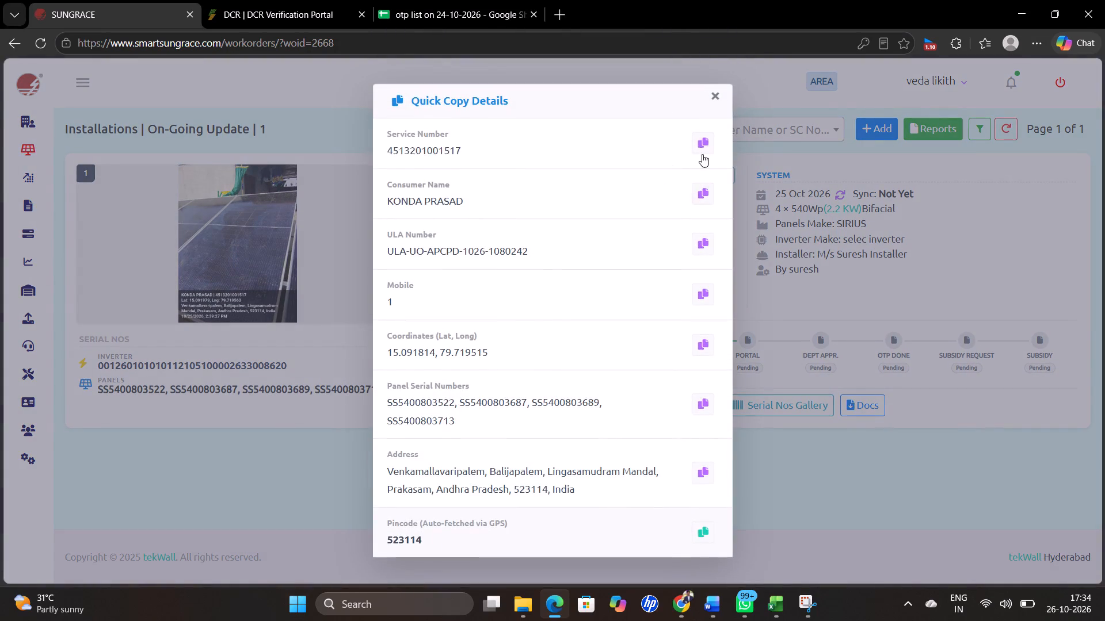
{"action": "left_click", "coordinate": [700, 149]}
{"action": "left_click", "coordinate": [687, 145]}
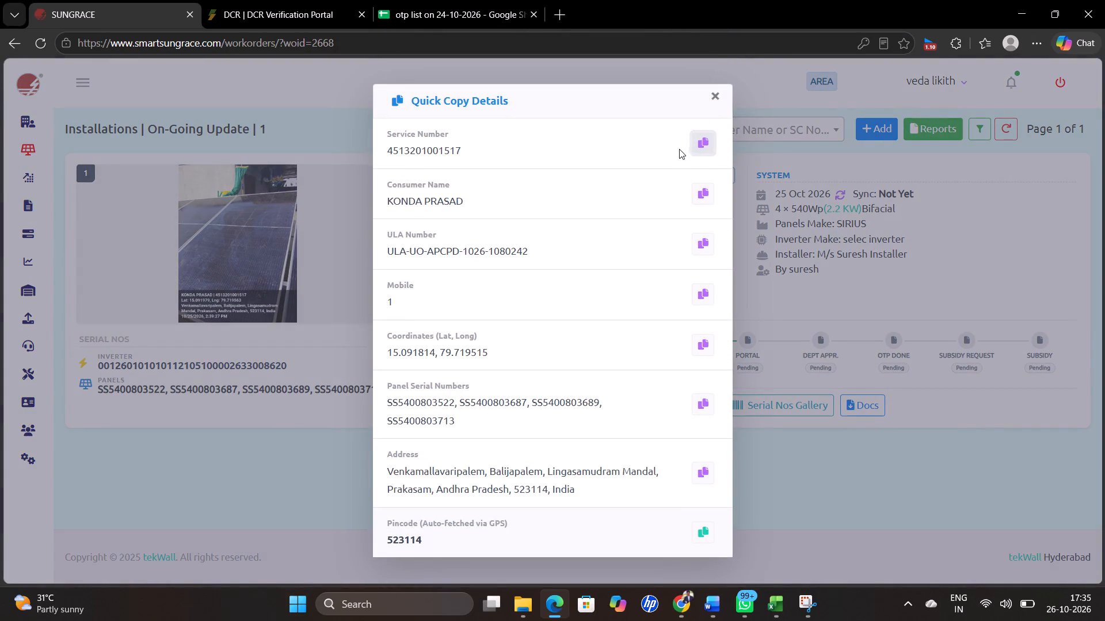
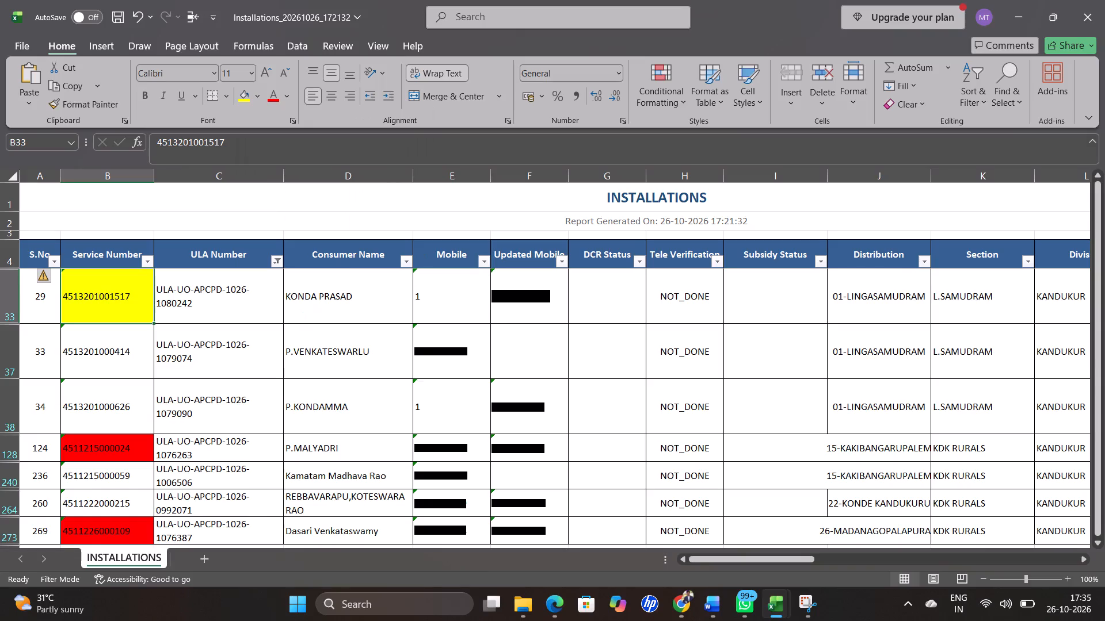
Select the service number of the installation with S.No 33 in the INSTALLATIONS sheet.
{"action": "left_click", "coordinate": [156, 348]}
{"action": "left_click", "coordinate": [135, 355]}
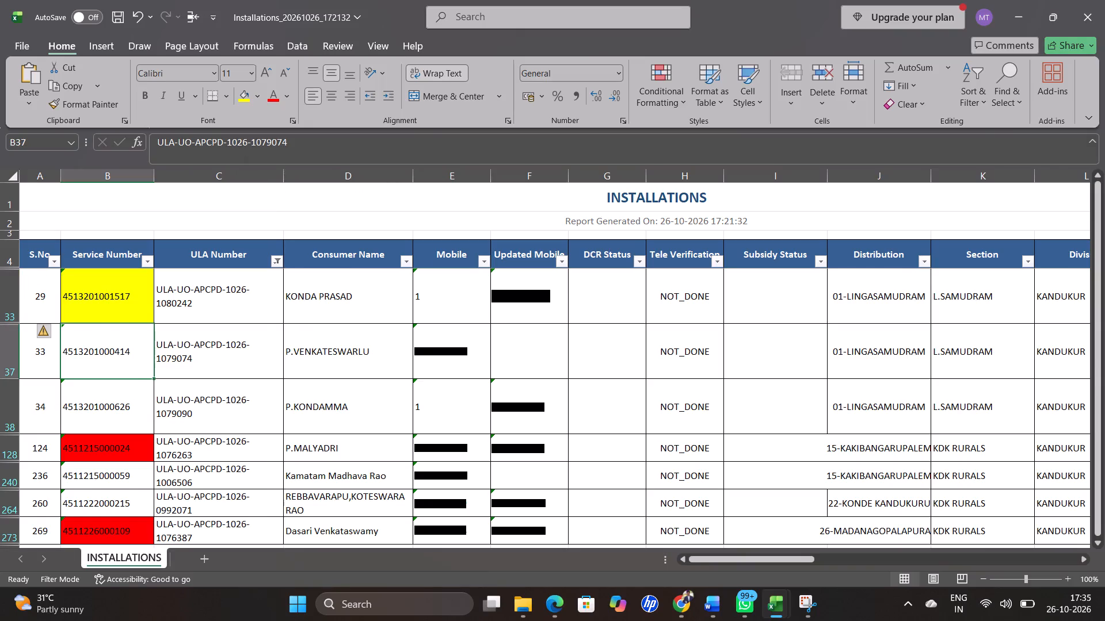
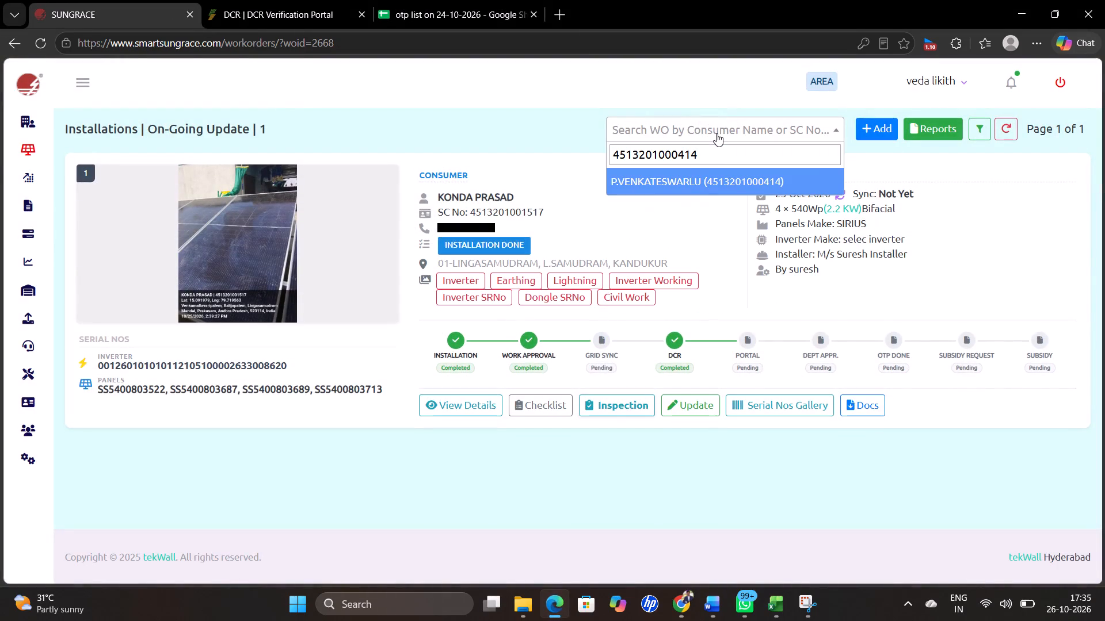
Load the work order matching the searched service number for the S.No 33 installation and open its Quick Copy Details.
{"action": "key", "text": "Return"}
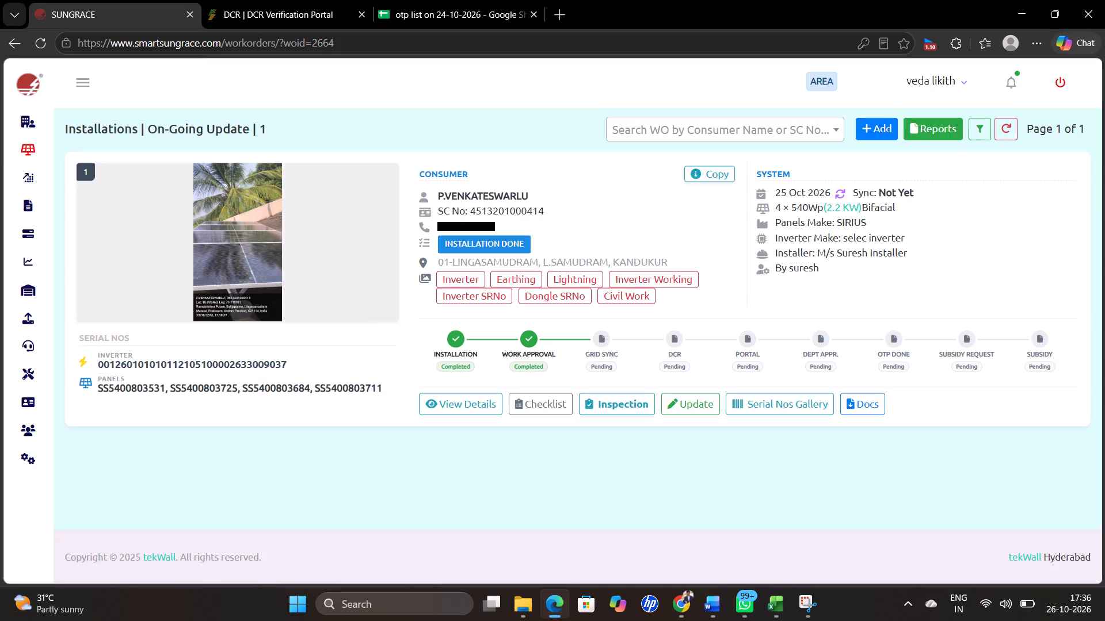
{"action": "left_click", "coordinate": [730, 182]}
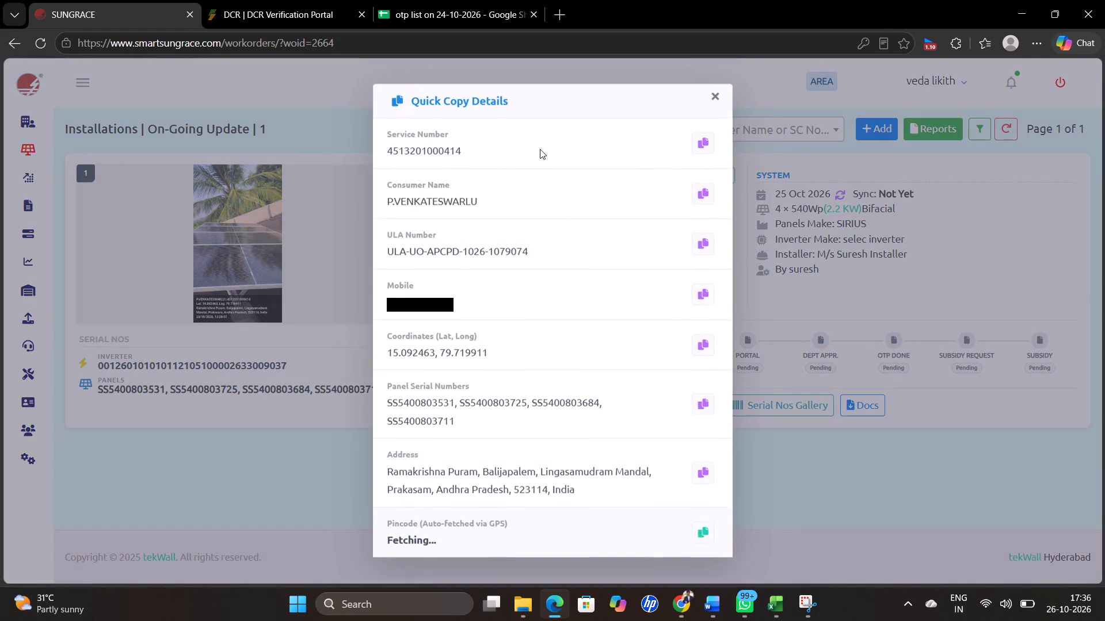
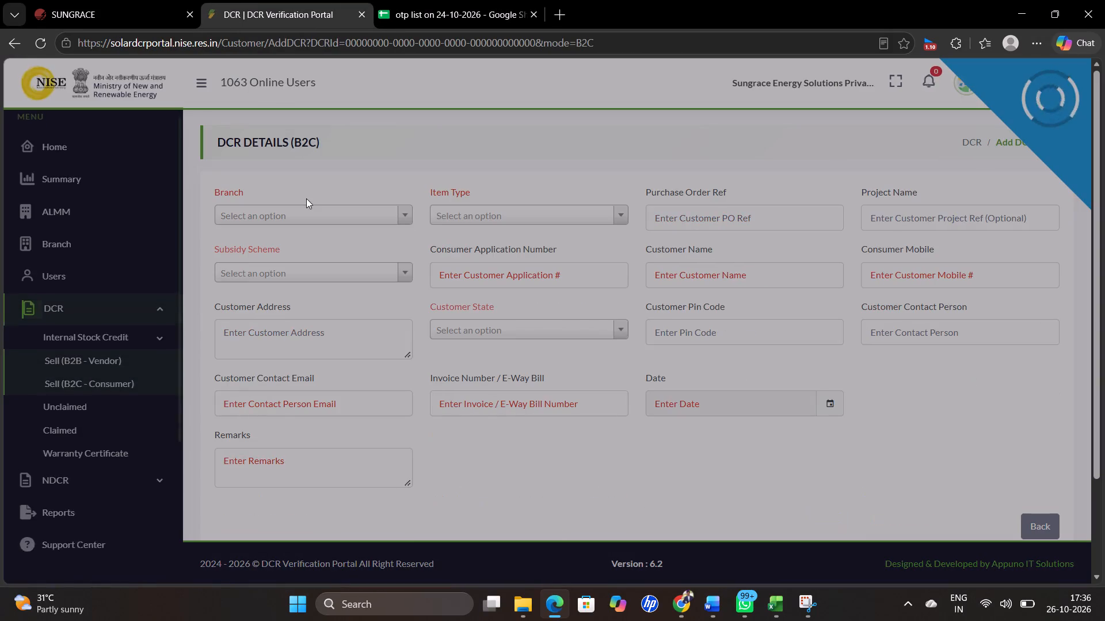
Set the Andhra Pradesh branch, Solar Panels item type, copied ULA number as application number, and PM Surya Ghar: Muft Bijli Yojana scheme.
{"action": "left_click", "coordinate": [349, 221]}
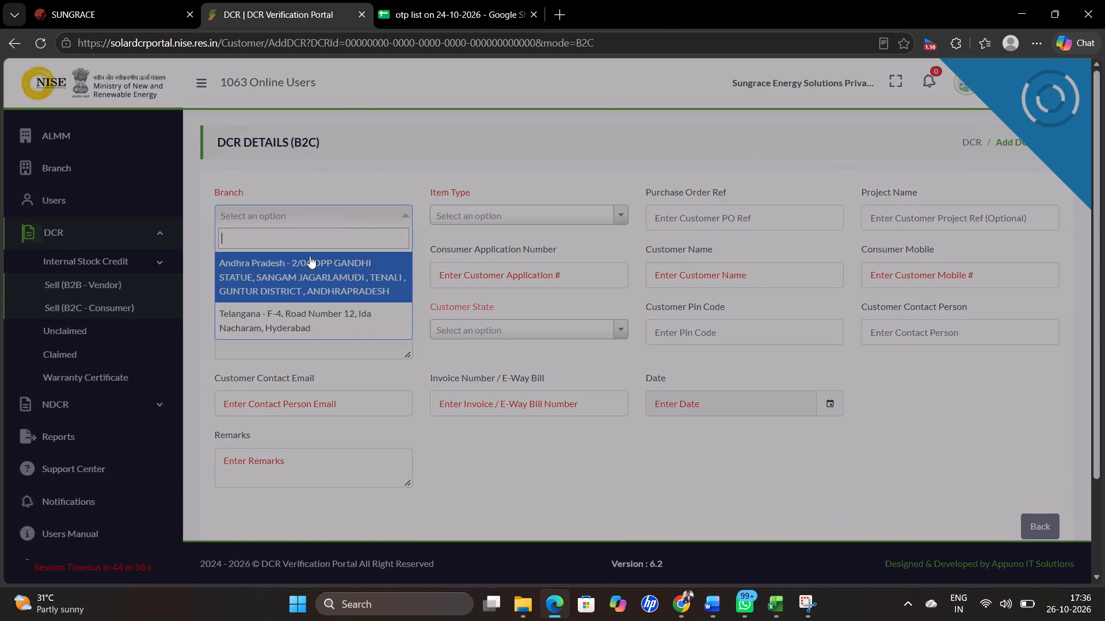
{"action": "left_click", "coordinate": [312, 263]}
{"action": "left_click", "coordinate": [508, 215]}
{"action": "left_click", "coordinate": [482, 263]}
{"action": "left_click", "coordinate": [487, 274]}
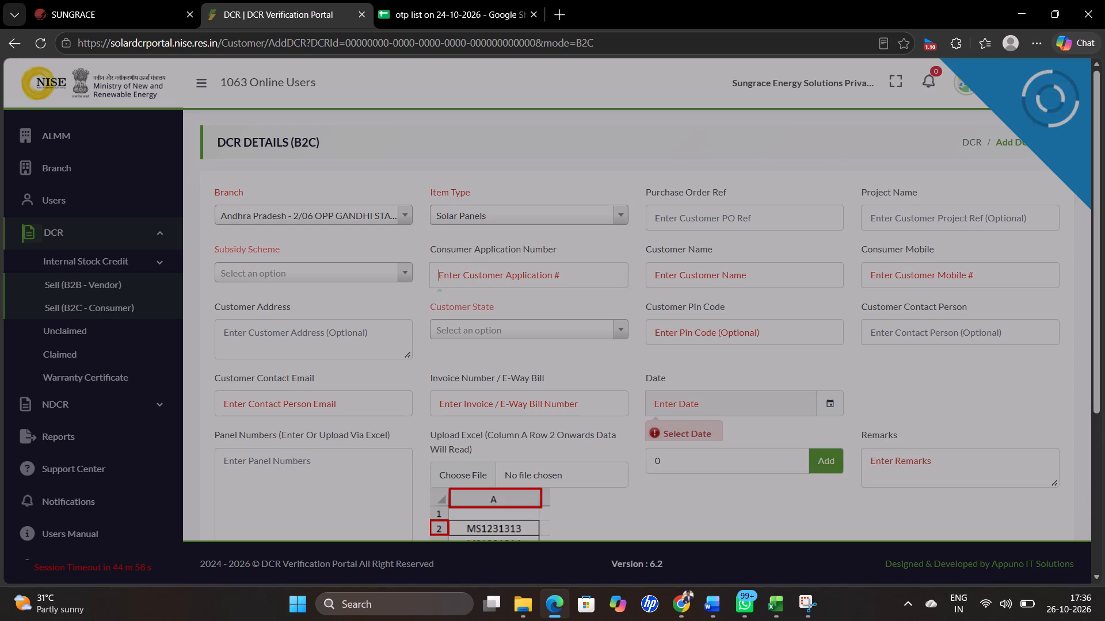
{"action": "key", "text": "ctrl+v"}
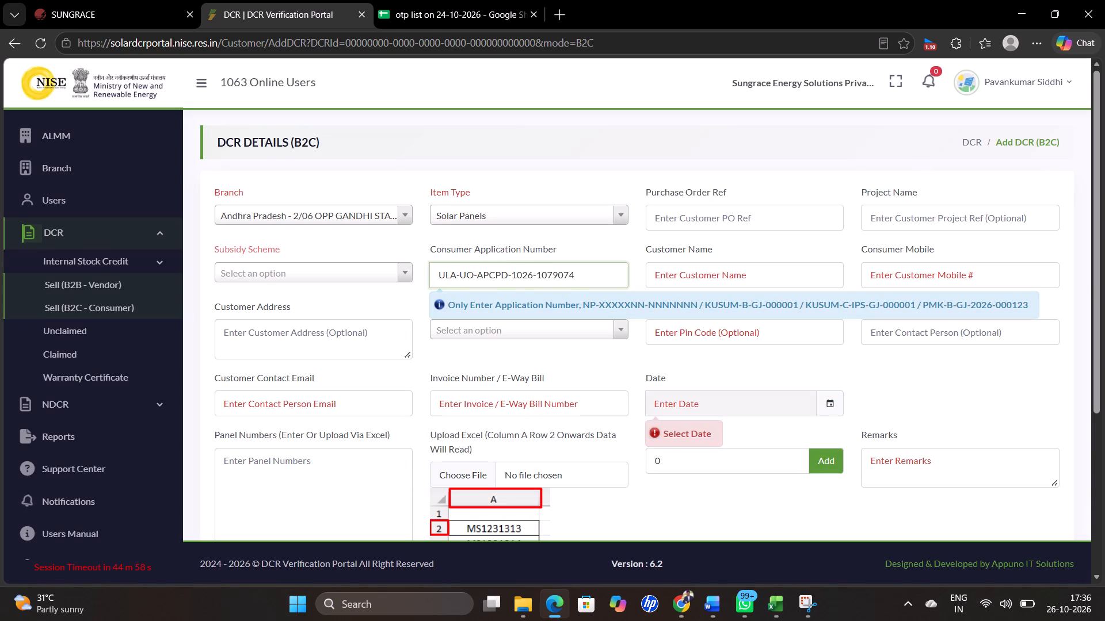
{"action": "left_click", "coordinate": [405, 275]}
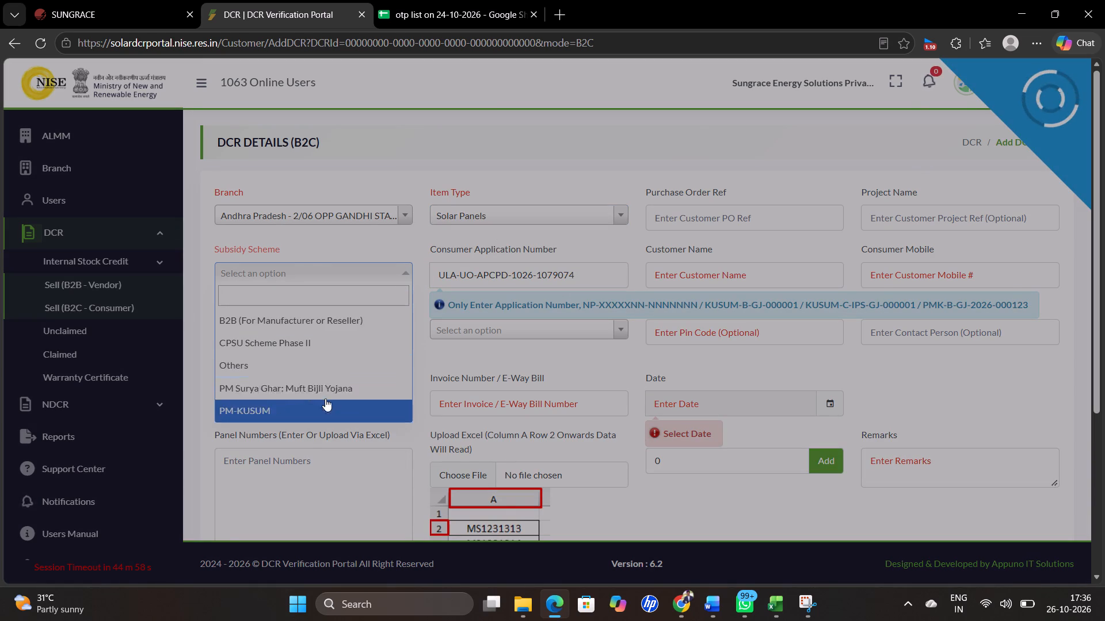
{"action": "left_click", "coordinate": [326, 396]}
{"action": "left_click", "coordinate": [760, 275]}
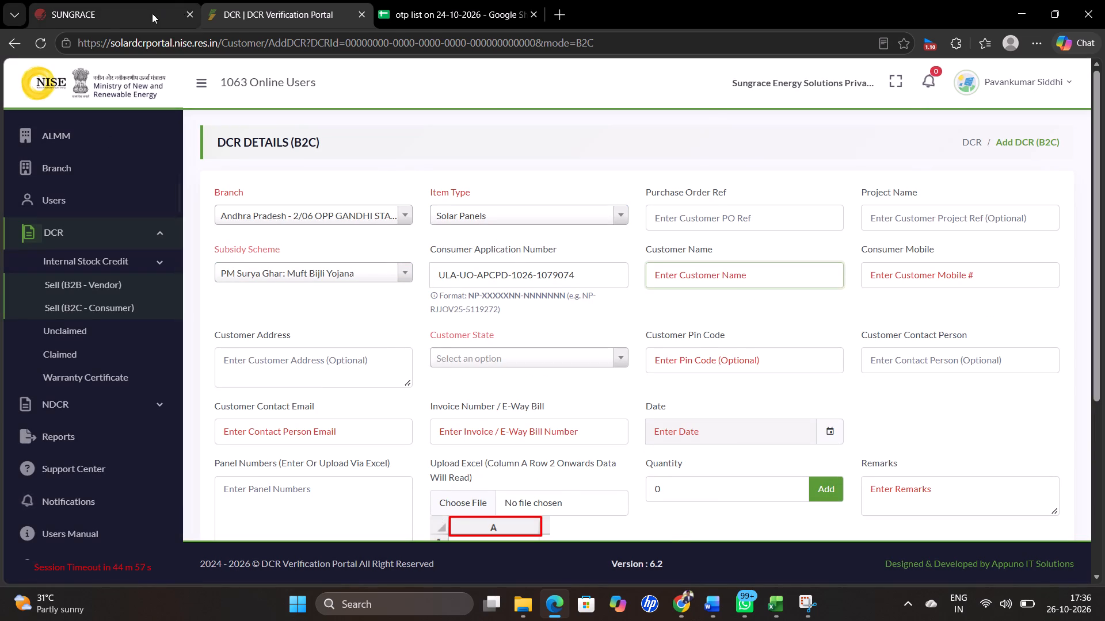
Copy the panel serial numbers from the SUNGRACE work order into the DCR form's Panel Numbers.
{"action": "left_click", "coordinate": [149, 13]}
{"action": "left_click", "coordinate": [703, 407]}
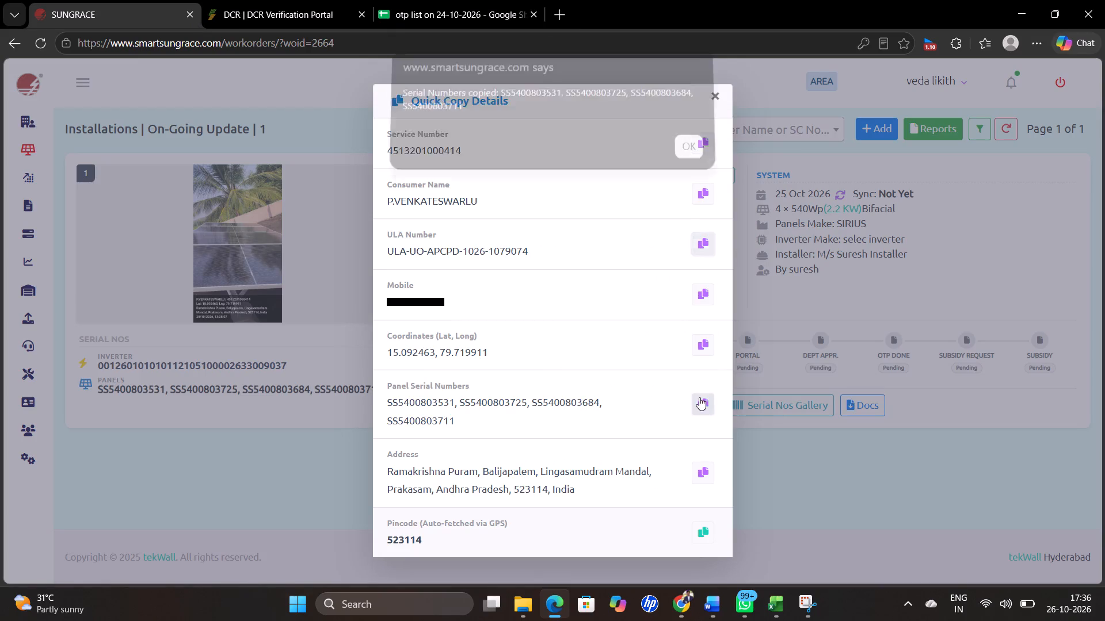
{"action": "left_click", "coordinate": [685, 148]}
{"action": "left_click", "coordinate": [340, 2]}
{"action": "left_click", "coordinate": [358, 482]}
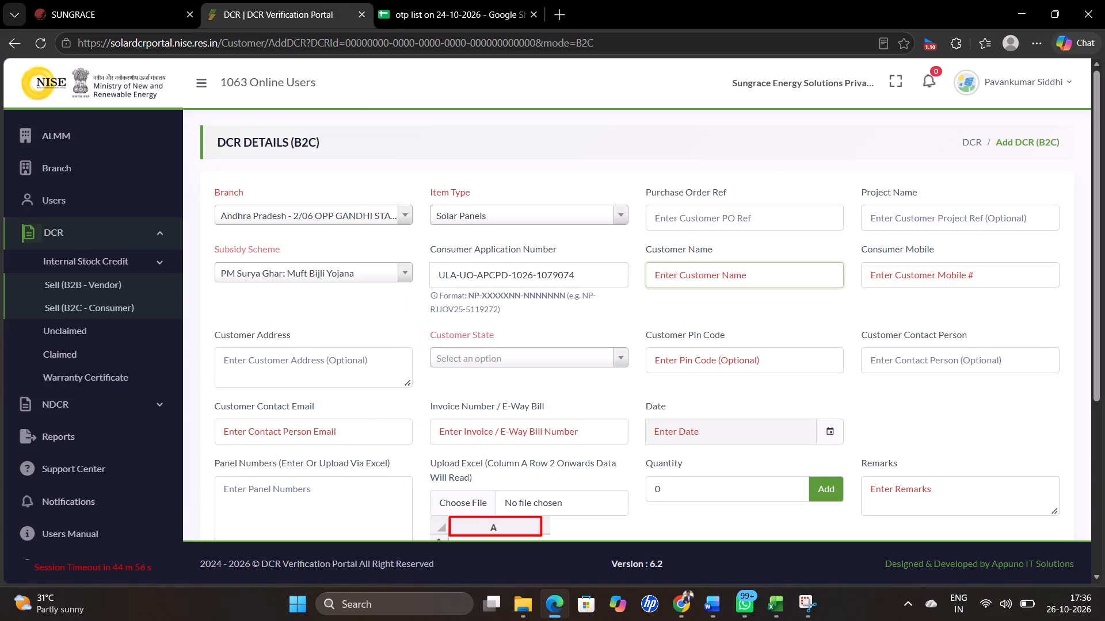
{"action": "left_click", "coordinate": [347, 482], "text": "ctrl"}
{"action": "key", "text": "ctrl+v"}
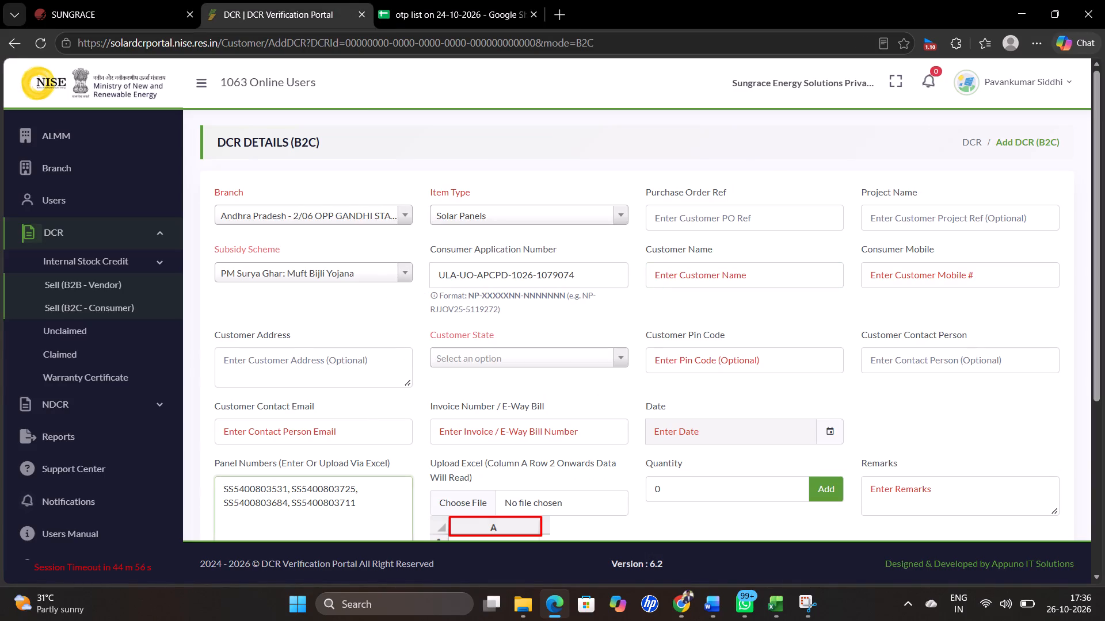
{"action": "key", "text": "Left"}
{"action": "key", "text": "Left"}
{"action": "key", "text": "Left"}
{"action": "key", "text": "Left"}
{"action": "key", "text": "Left"}
{"action": "key", "text": "Left"}
{"action": "key", "text": "Left"}
{"action": "key", "text": "Left"}
{"action": "key", "text": "Left"}
{"action": "key", "text": "Left"}
{"action": "key", "text": "Left"}
{"action": "key", "text": "Left"}
{"action": "key", "text": "Left"}
{"action": "key", "text": "shift+Up"}
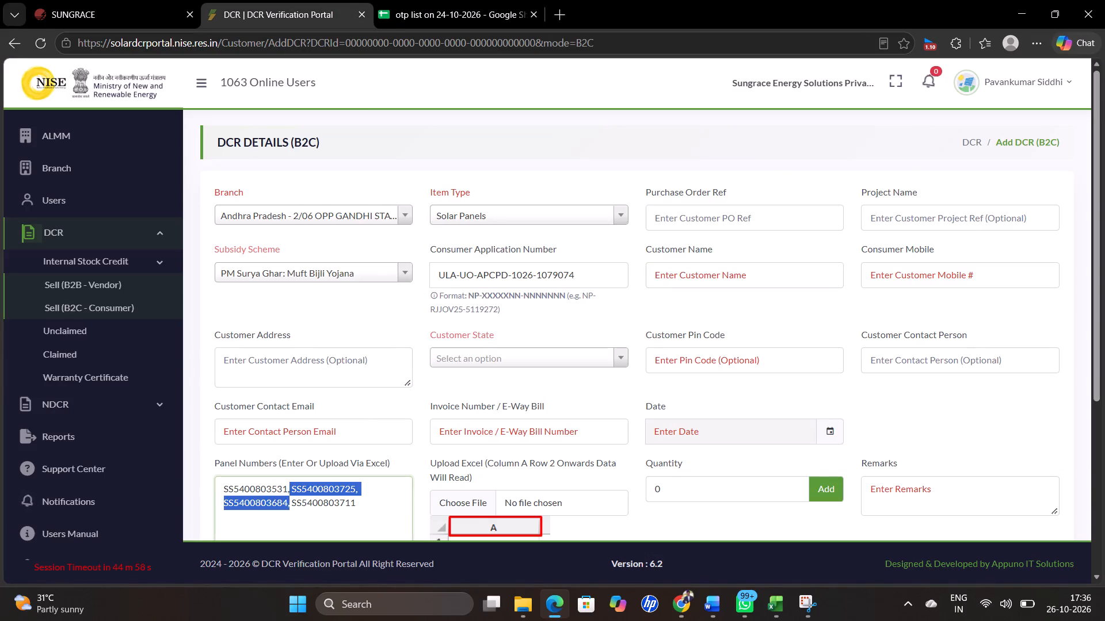
{"action": "key", "text": "Up"}
{"action": "key", "text": "Left"}
{"action": "key", "text": "Left"}
{"action": "key", "text": "Left"}
{"action": "key", "text": "Left"}
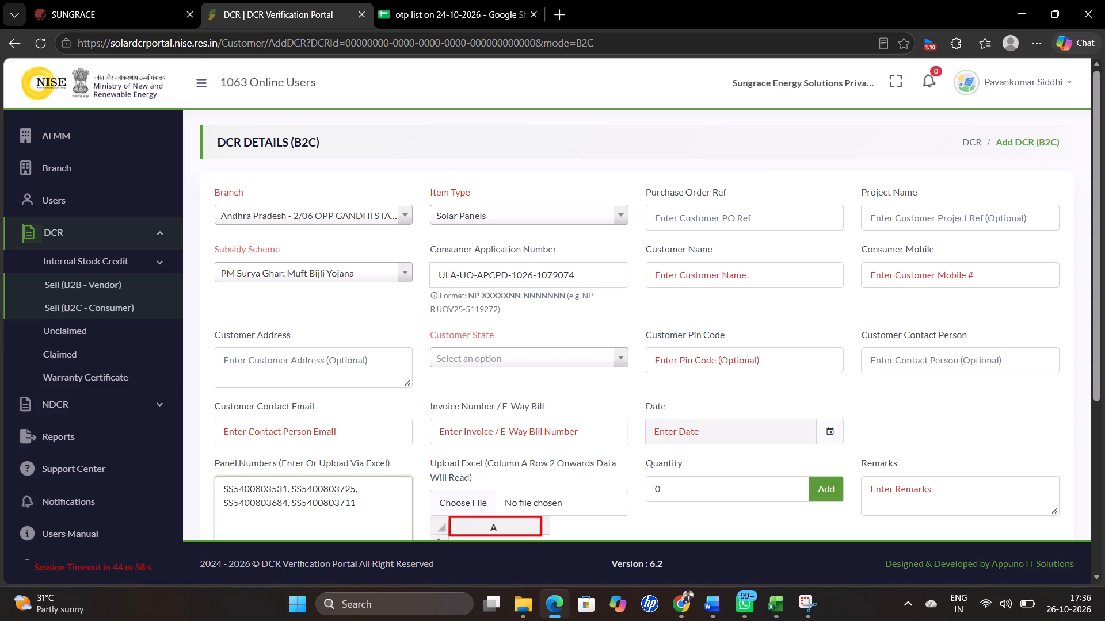
{"action": "key", "text": "Right"}
{"action": "key", "text": "Right"}
{"action": "key", "text": "Right"}
{"action": "key", "text": "Right"}
{"action": "key", "text": "Right"}
{"action": "key", "text": "Right"}
{"action": "key", "text": "Right"}
{"action": "key", "text": "Right"}
{"action": "key", "text": "Right"}
{"action": "key", "text": "Right"}
{"action": "key", "text": "Right"}
{"action": "key", "text": "Right"}
{"action": "key", "text": "Right"}
{"action": "key", "text": "BackSpace"}
{"action": "key", "text": "Return"}
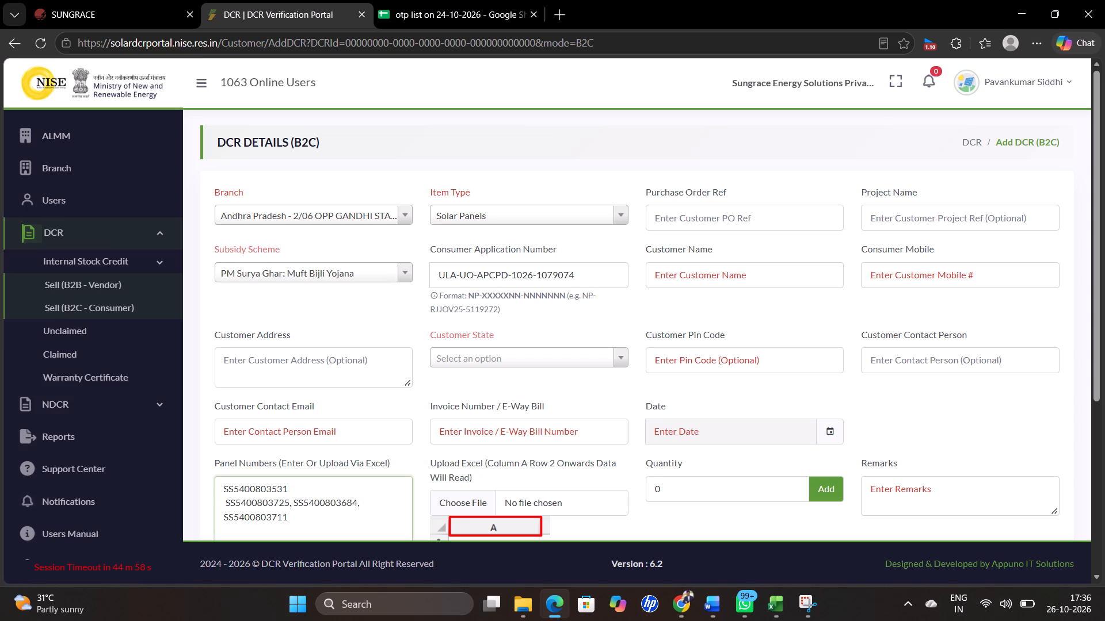
{"action": "key", "text": "Down"}
{"action": "key", "text": "Up"}
{"action": "key", "text": "Right"}
{"action": "key", "text": "Right"}
{"action": "key", "text": "Right"}
{"action": "key", "text": "Right"}
{"action": "key", "text": "Right"}
{"action": "key", "text": "Right"}
{"action": "key", "text": "Right"}
{"action": "key", "text": "Right"}
{"action": "key", "text": "Right"}
{"action": "key", "text": "Right"}
{"action": "key", "text": "Right"}
{"action": "key", "text": "Right"}
{"action": "key", "text": "Right"}
{"action": "key", "text": "Right"}
{"action": "key", "text": "BackSpace"}
{"action": "key", "text": "Return"}
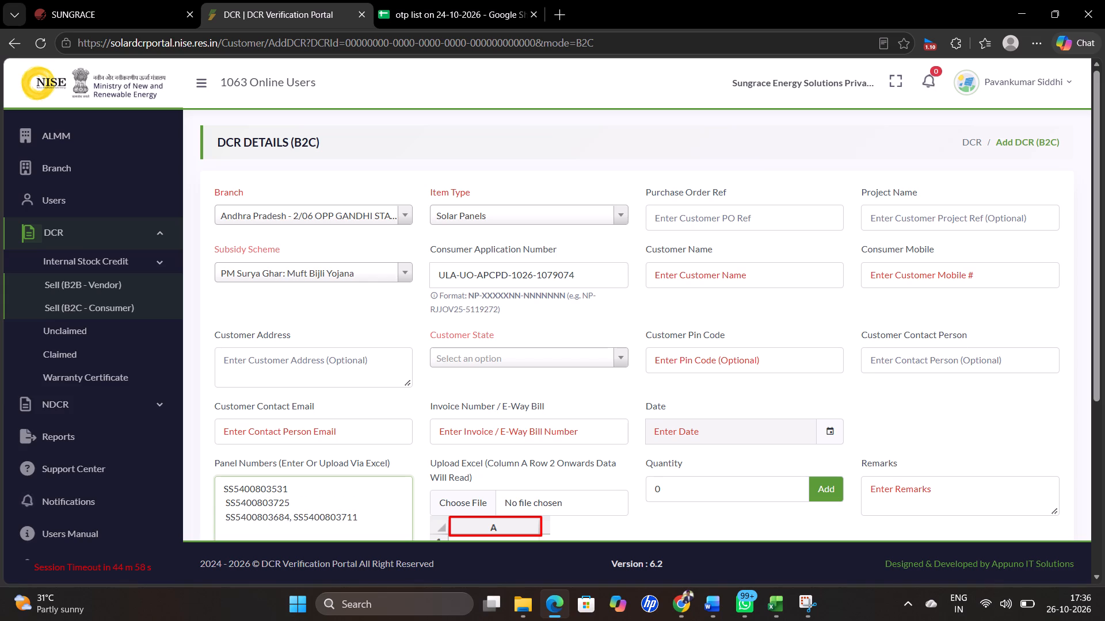
{"action": "key", "text": "Right"}
{"action": "key", "text": "Right"}
{"action": "key", "text": "Right"}
{"action": "key", "text": "Right"}
{"action": "key", "text": "Right"}
{"action": "key", "text": "Right"}
{"action": "key", "text": "Right"}
{"action": "key", "text": "Right"}
{"action": "key", "text": "Right"}
{"action": "key", "text": "Right"}
{"action": "key", "text": "Right"}
{"action": "key", "text": "Right"}
{"action": "key", "text": "Right"}
{"action": "key", "text": "Right"}
{"action": "key", "text": "Right"}
{"action": "key", "text": "Left"}
{"action": "key", "text": "BackSpace"}
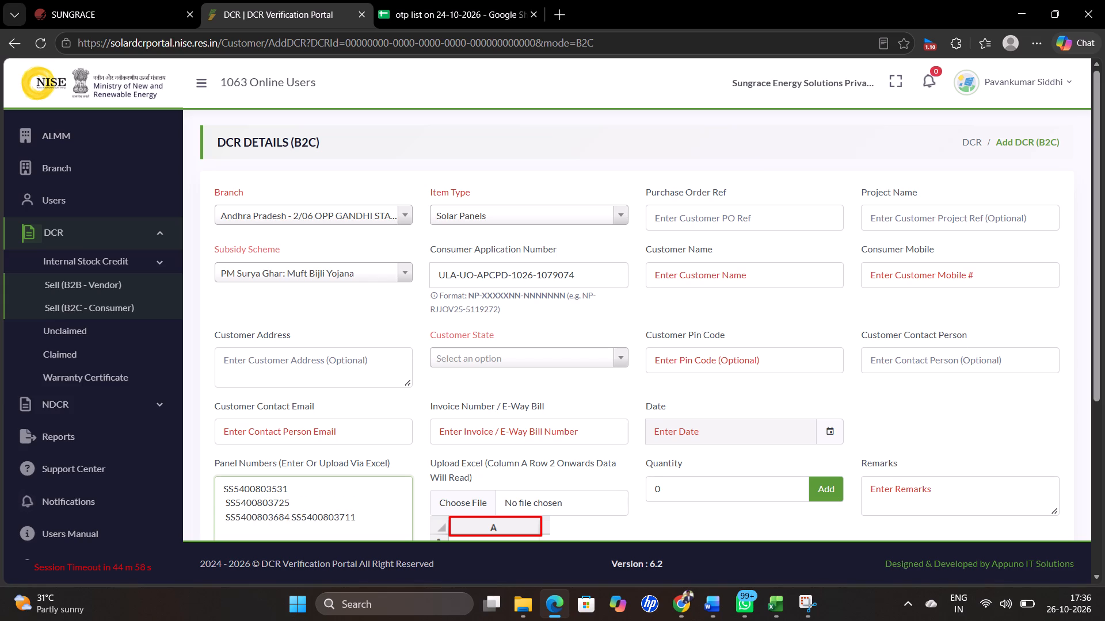
{"action": "key", "text": "Return"}
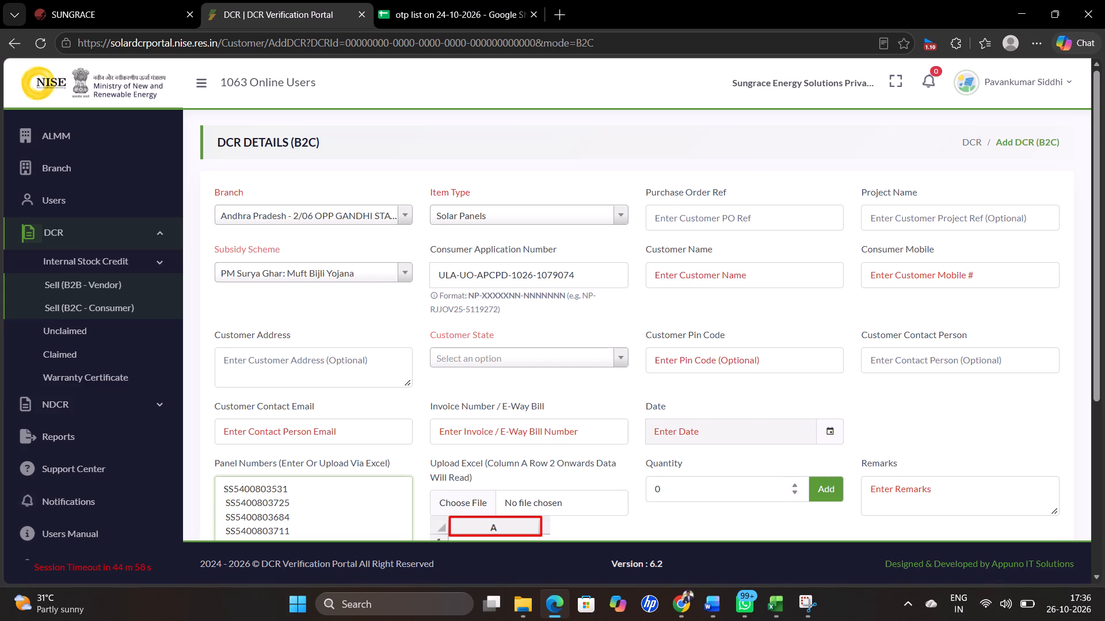
Set the panel quantity to 4.
{"action": "left_click", "coordinate": [716, 489]}
{"action": "key", "text": "BackSpace"}
{"action": "key", "text": "4"}
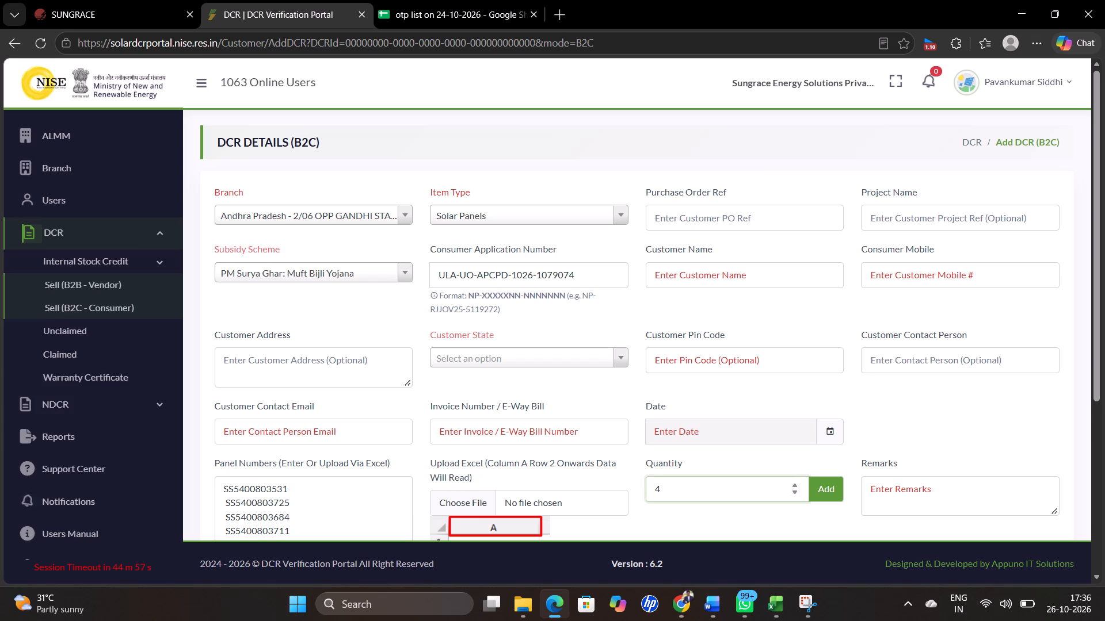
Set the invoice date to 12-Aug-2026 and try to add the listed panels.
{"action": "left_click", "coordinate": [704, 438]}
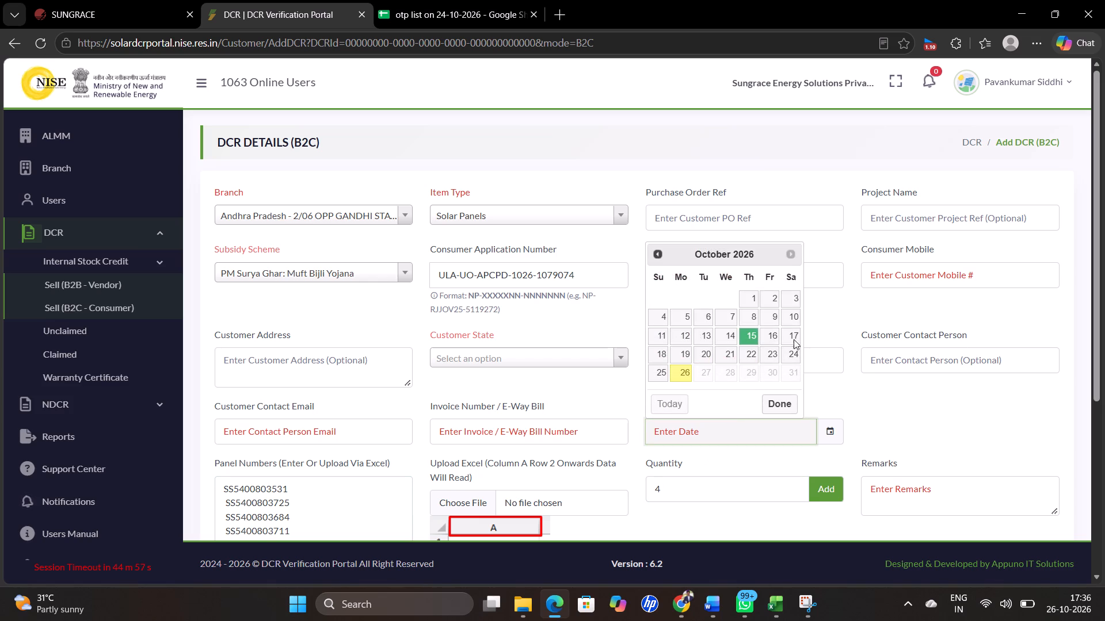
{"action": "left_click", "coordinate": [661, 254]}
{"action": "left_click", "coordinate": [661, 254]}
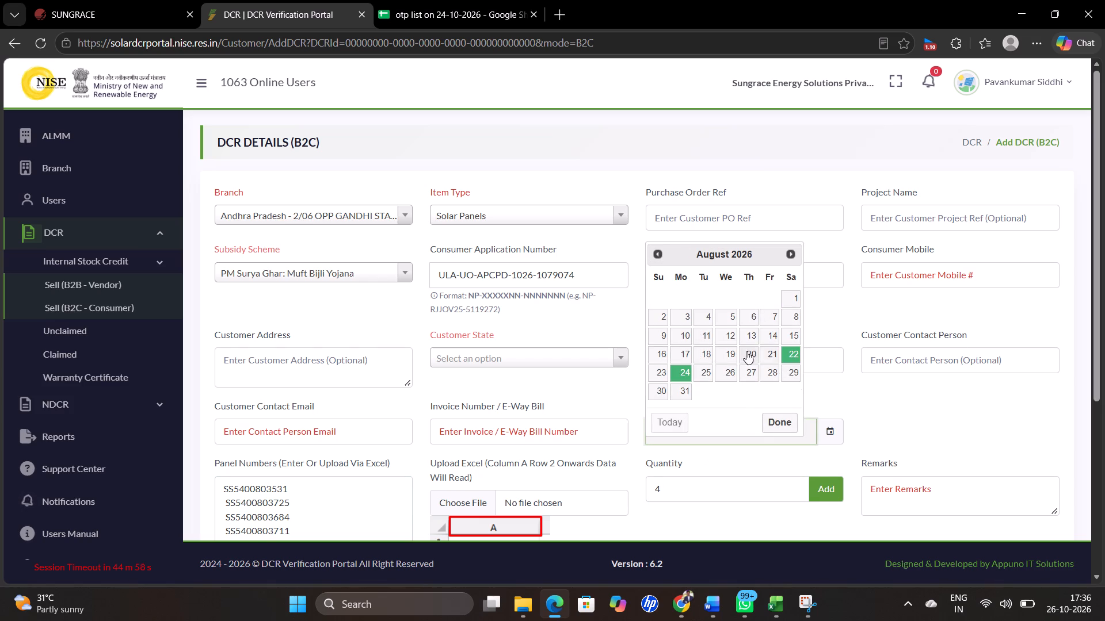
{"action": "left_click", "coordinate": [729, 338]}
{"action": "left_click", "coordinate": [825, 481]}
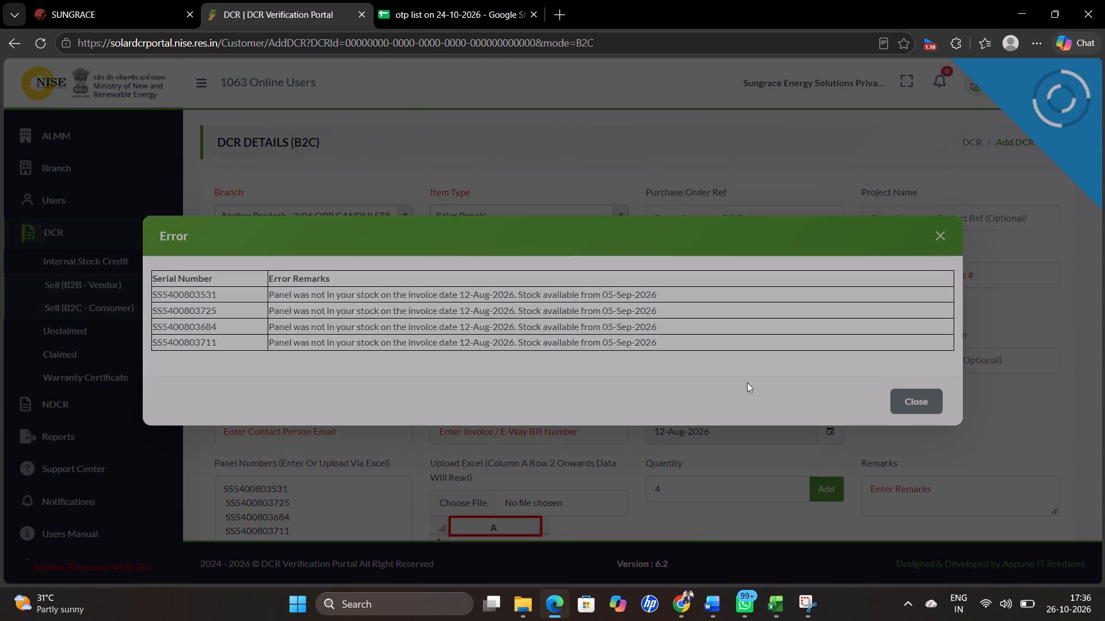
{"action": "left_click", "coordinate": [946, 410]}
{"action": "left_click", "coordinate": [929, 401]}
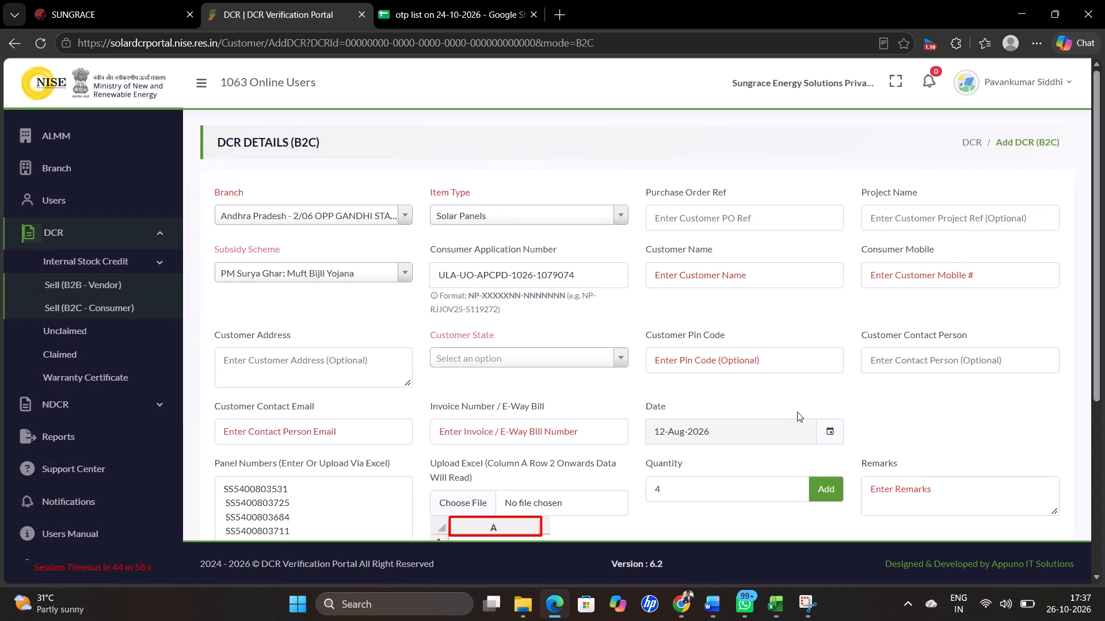
Set the invoice date to 08-Sep-2026 and add the listed panels to the DCR.
{"action": "left_click", "coordinate": [820, 432]}
{"action": "left_click", "coordinate": [764, 425]}
{"action": "left_click", "coordinate": [788, 235]}
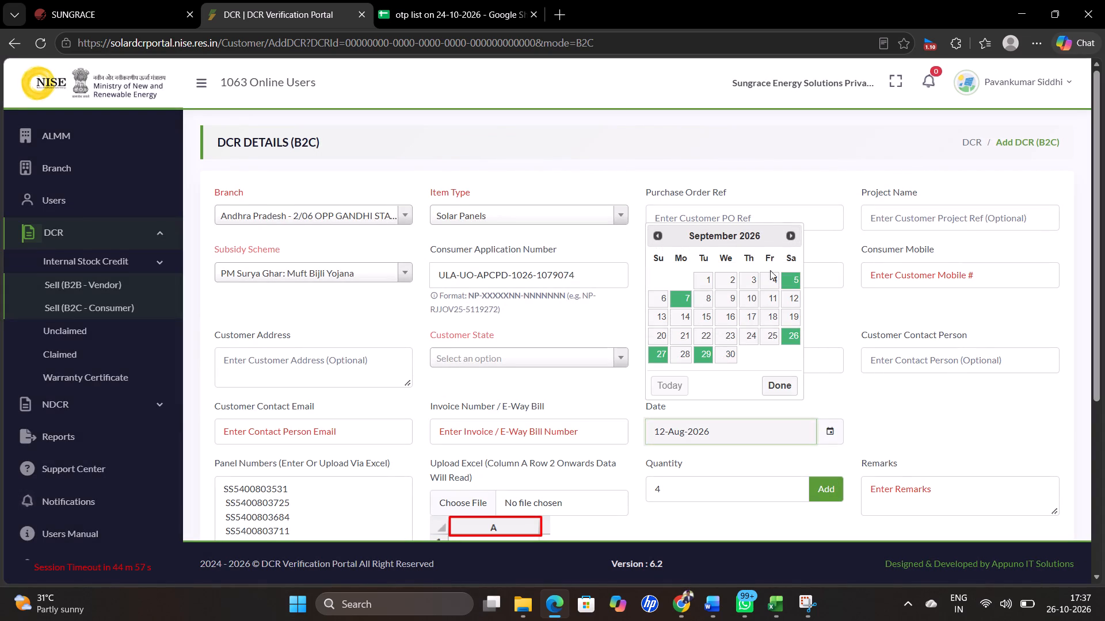
{"action": "left_click", "coordinate": [709, 299]}
{"action": "left_click", "coordinate": [837, 490]}
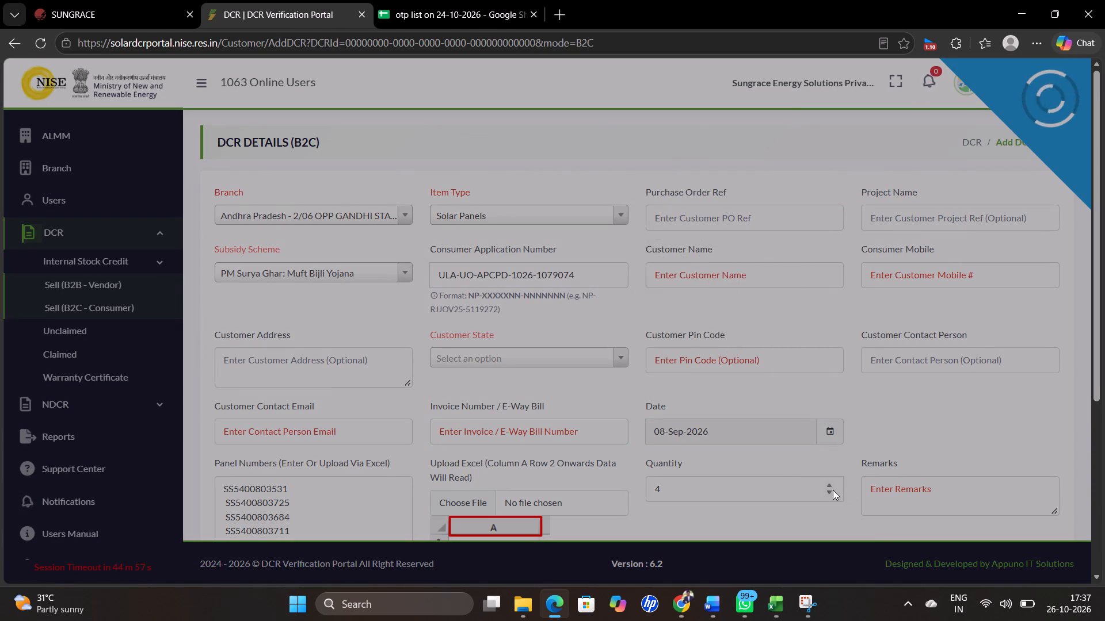
Copy the installation address from the SUNGRACE work order into the DCR form's Remarks.
{"action": "left_click", "coordinate": [116, 0]}
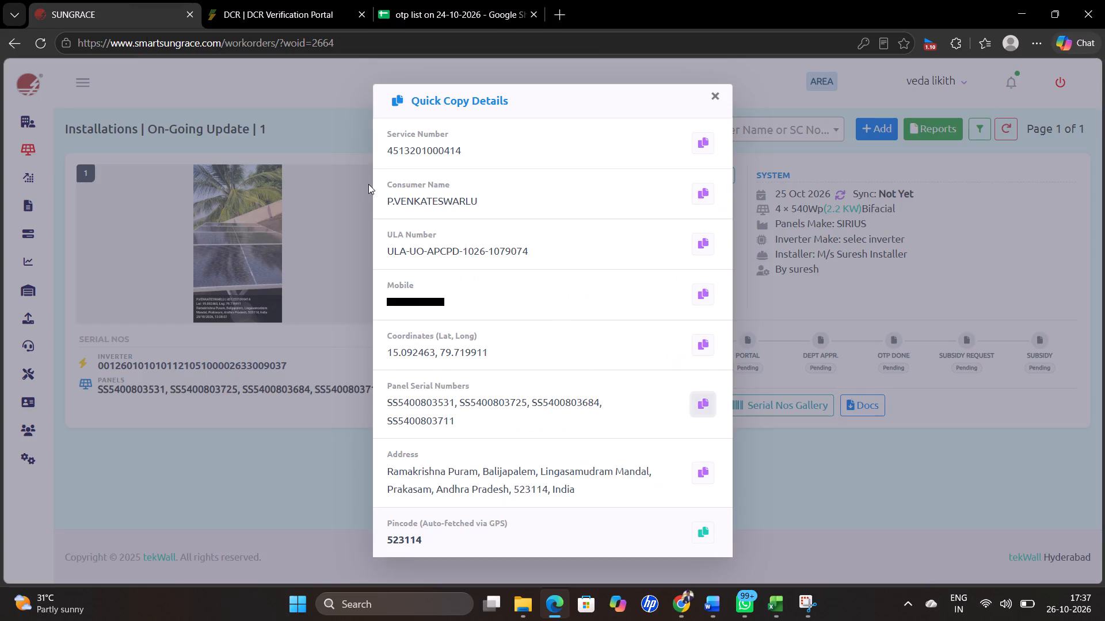
{"action": "scroll", "coordinate": [569, 352], "scroll_direction": "down", "scroll_amount": 4}
{"action": "left_click", "coordinate": [703, 477]}
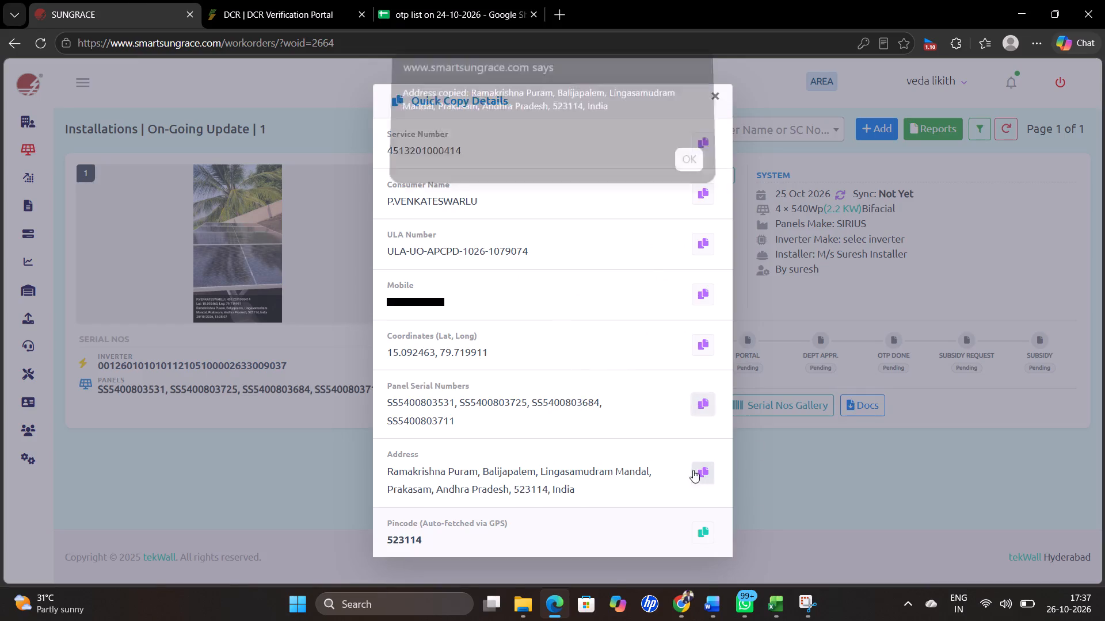
{"action": "left_click", "coordinate": [681, 168]}
{"action": "left_click", "coordinate": [268, 14]}
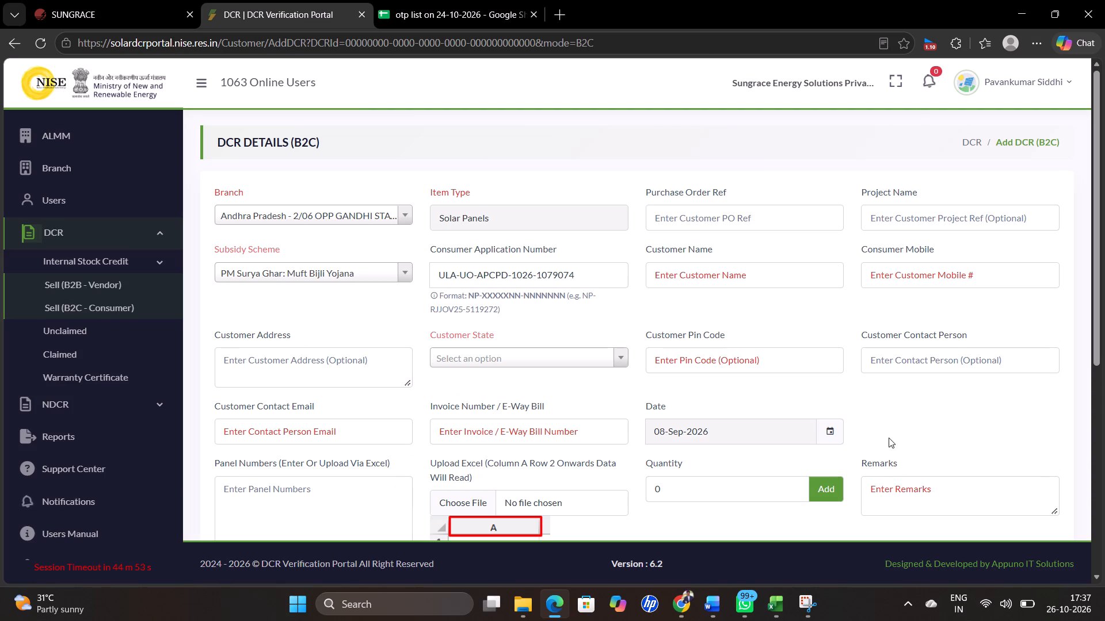
{"action": "left_click", "coordinate": [923, 509]}
{"action": "key", "text": "ctrl+v"}
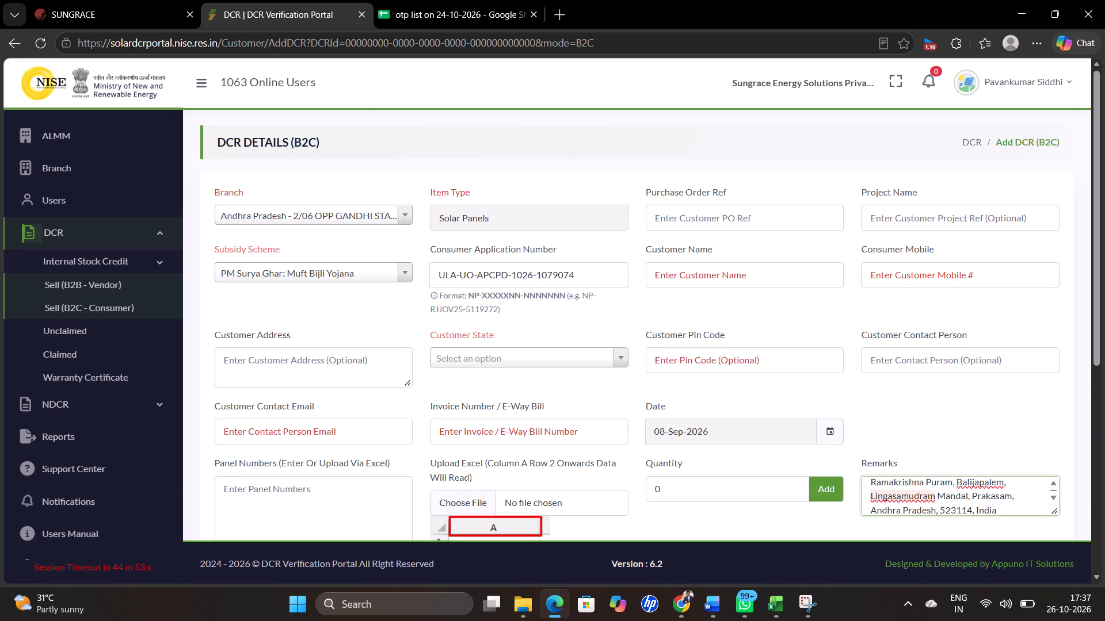
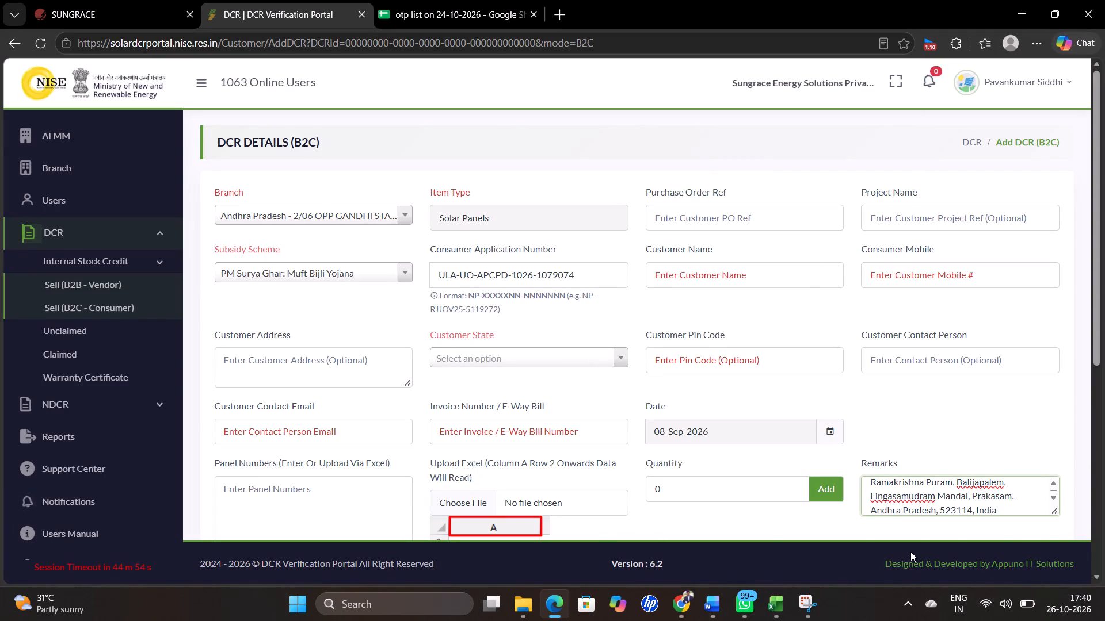
Copy the pin code from the address in Remarks into the Customer Pin Code field.
{"action": "double_click", "coordinate": [951, 505]}
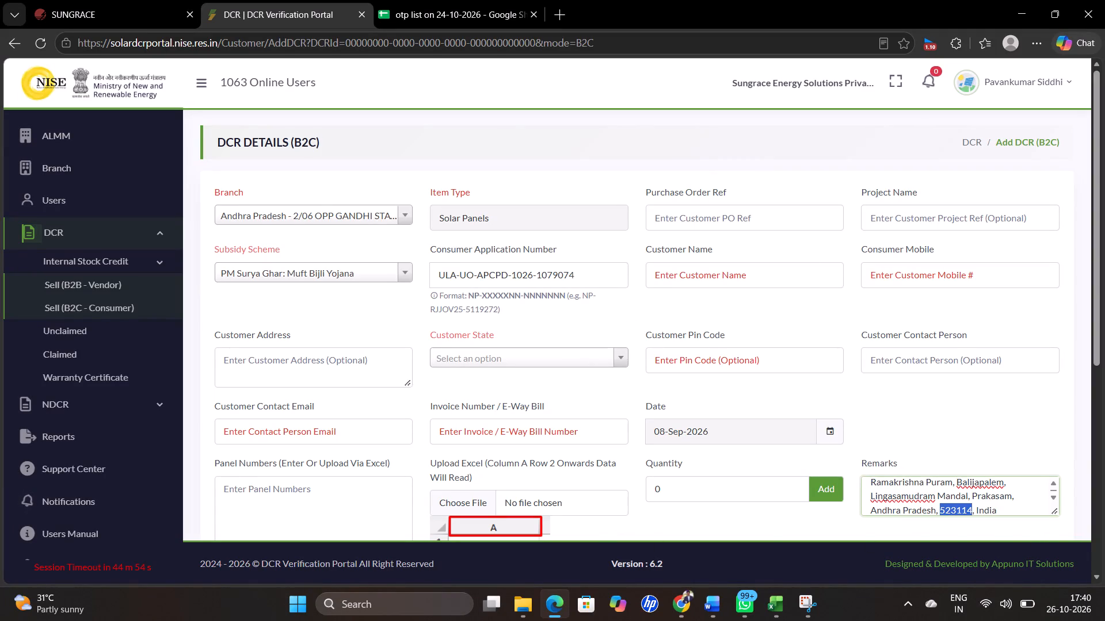
{"action": "key", "text": "ctrl+c"}
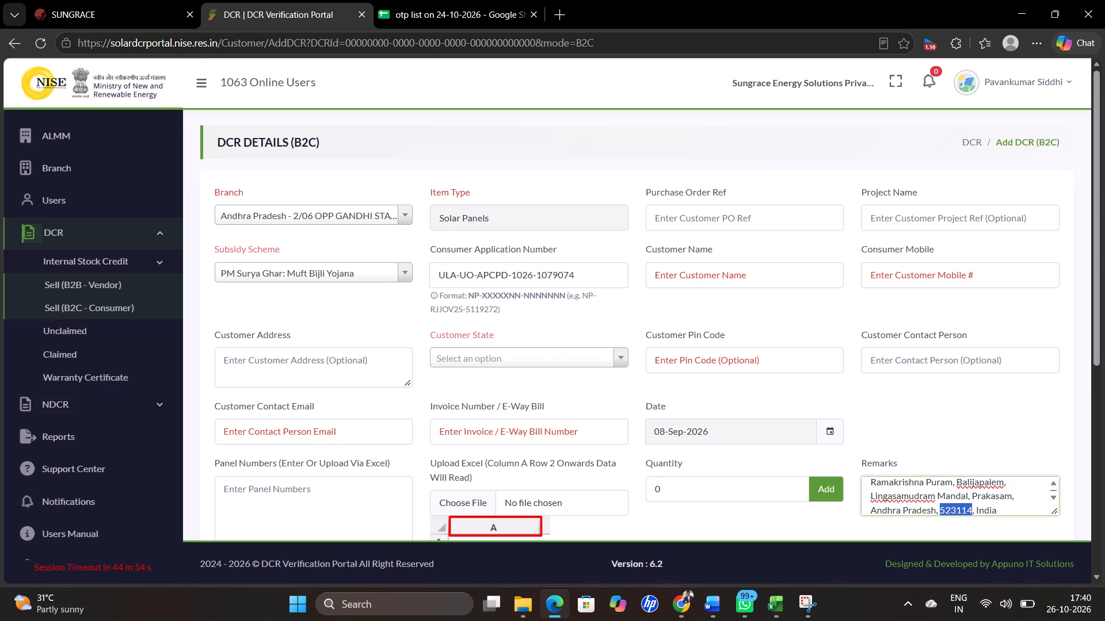
{"action": "left_click", "coordinate": [807, 362]}
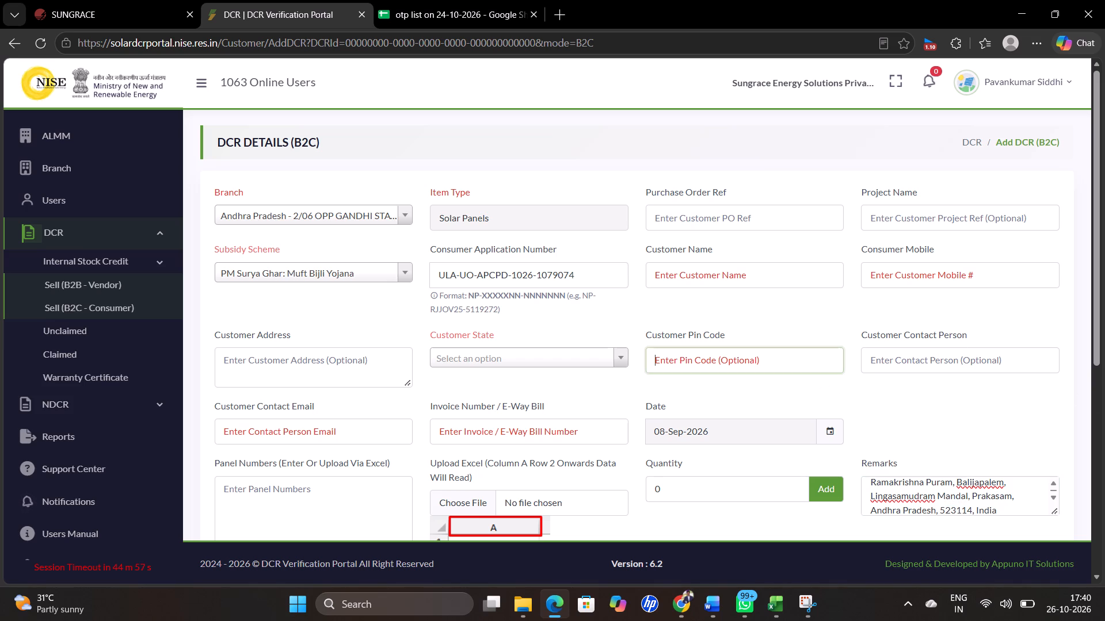
{"action": "key", "text": "ctrl+v"}
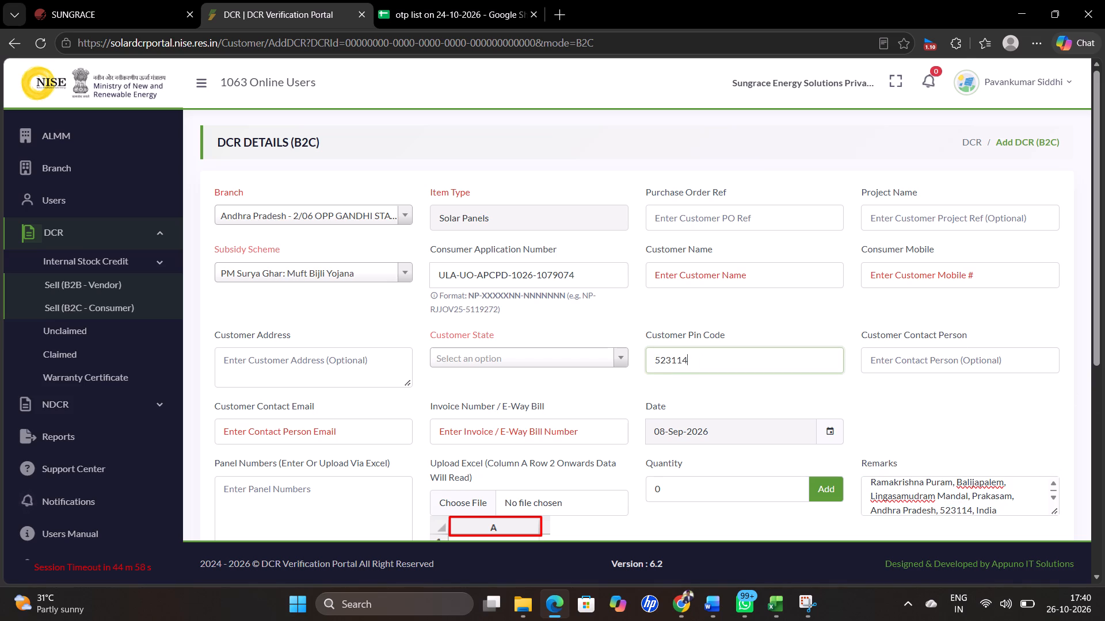
{"action": "left_click", "coordinate": [740, 275]}
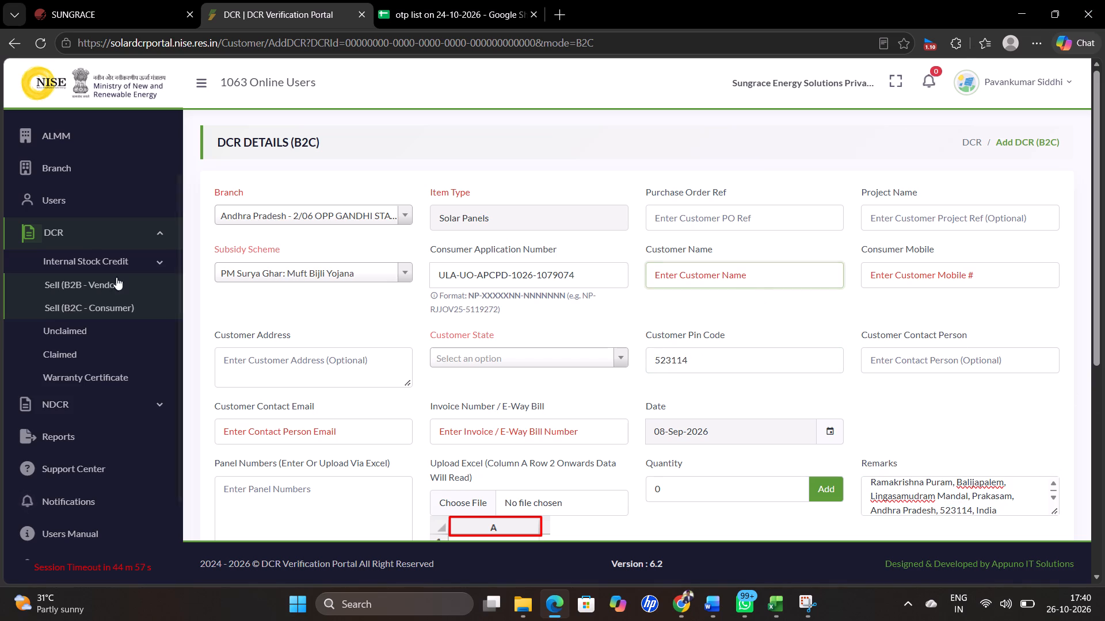
{"action": "left_click", "coordinate": [86, 9]}
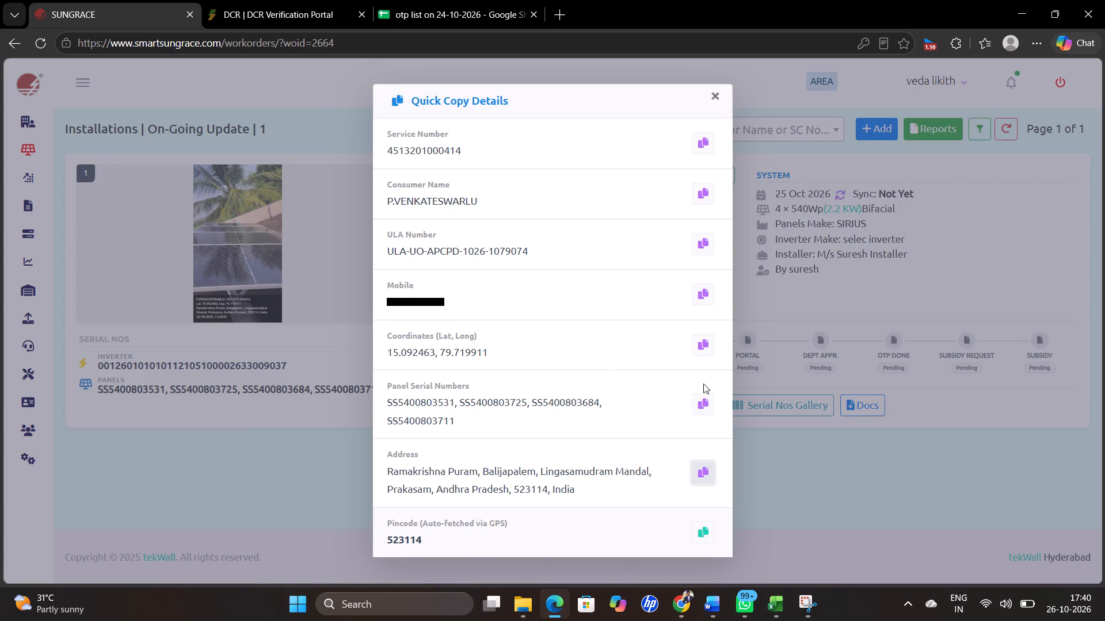
{"action": "left_click", "coordinate": [328, 5]}
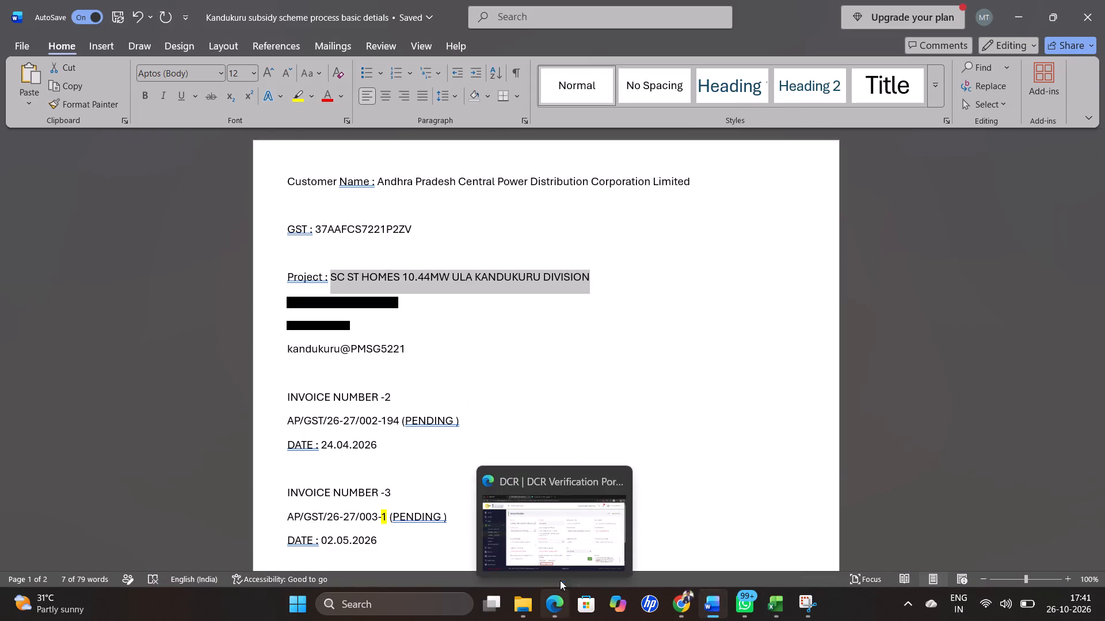
{"action": "left_click", "coordinate": [565, 562]}
{"action": "left_click", "coordinate": [994, 218]}
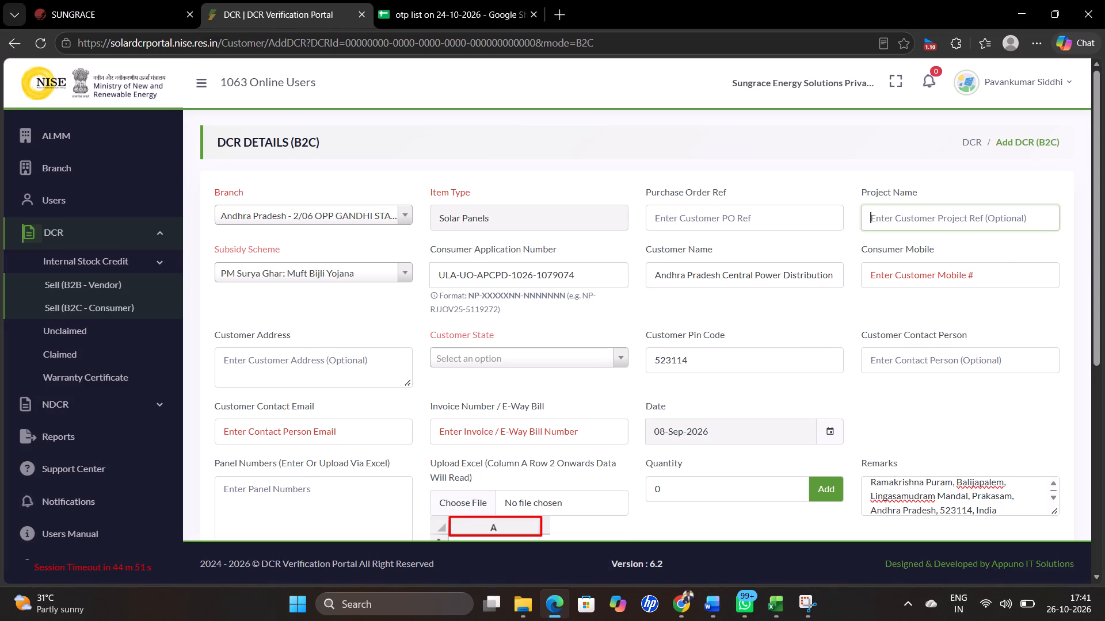
{"action": "key", "text": "ctrl+v"}
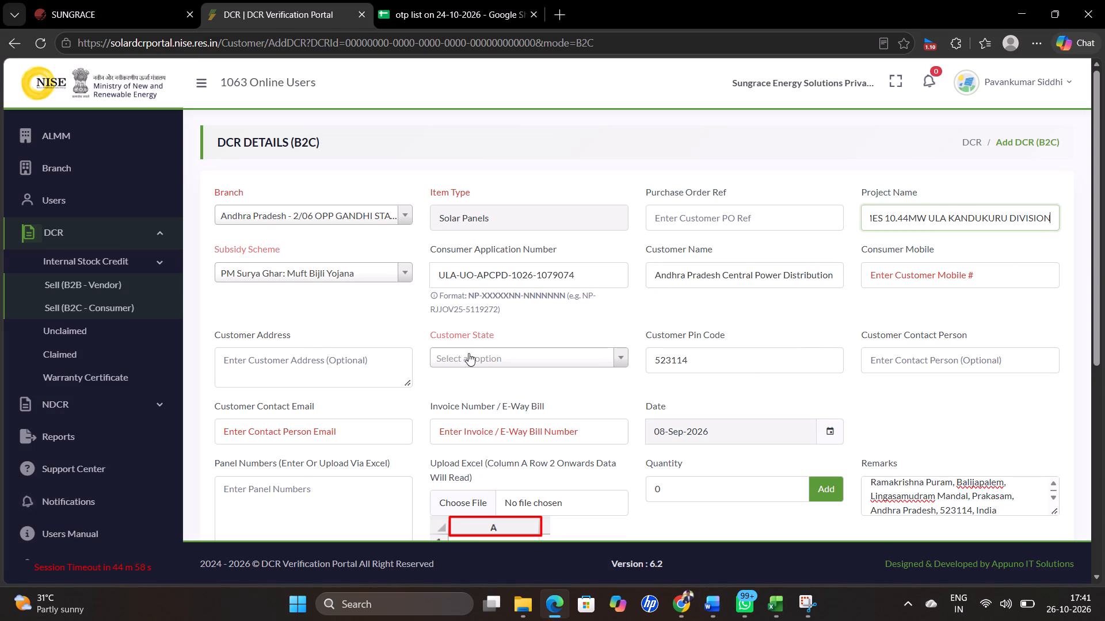
Set the Customer State to Andhra Pradesh (37).
{"action": "left_click", "coordinate": [170, 0]}
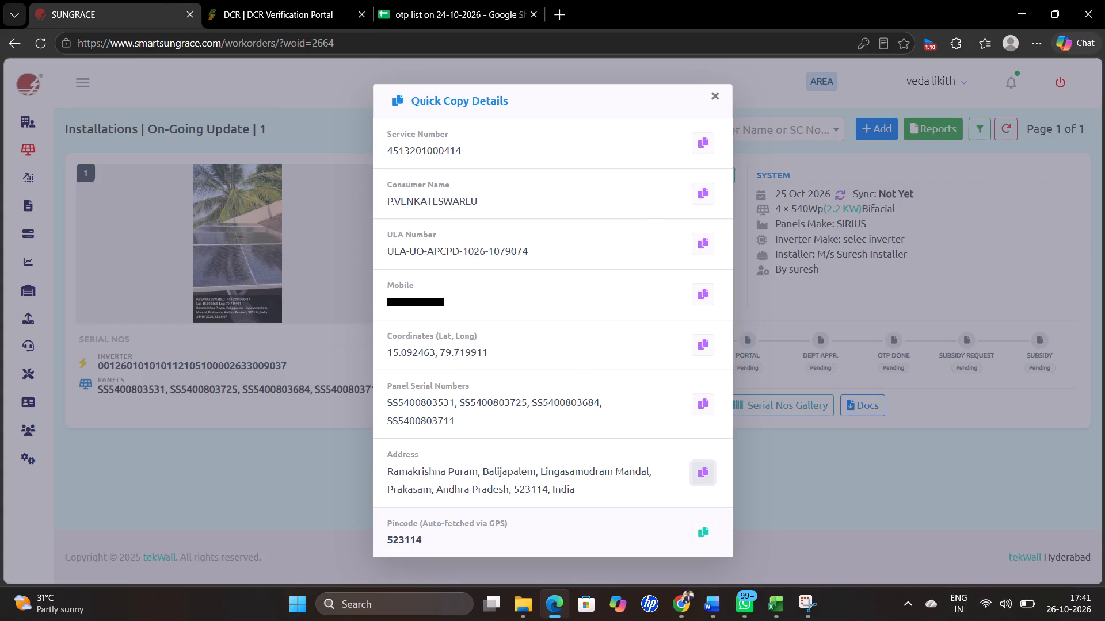
{"action": "left_click", "coordinate": [293, 6]}
{"action": "left_click", "coordinate": [520, 352]}
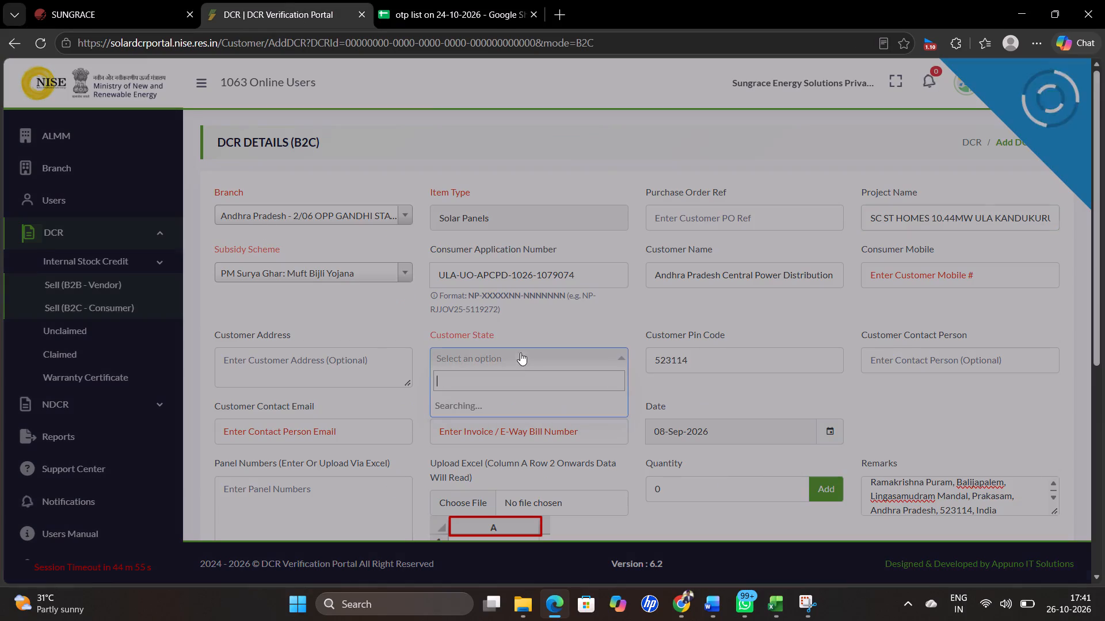
{"action": "left_click", "coordinate": [481, 457]}
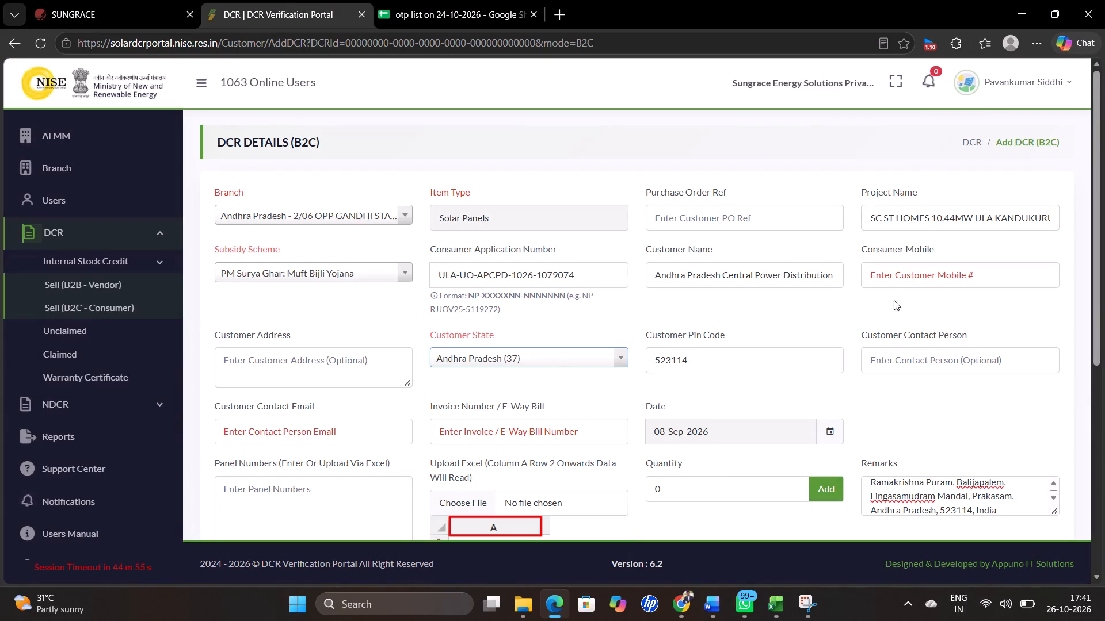
{"action": "left_click", "coordinate": [52, 5]}
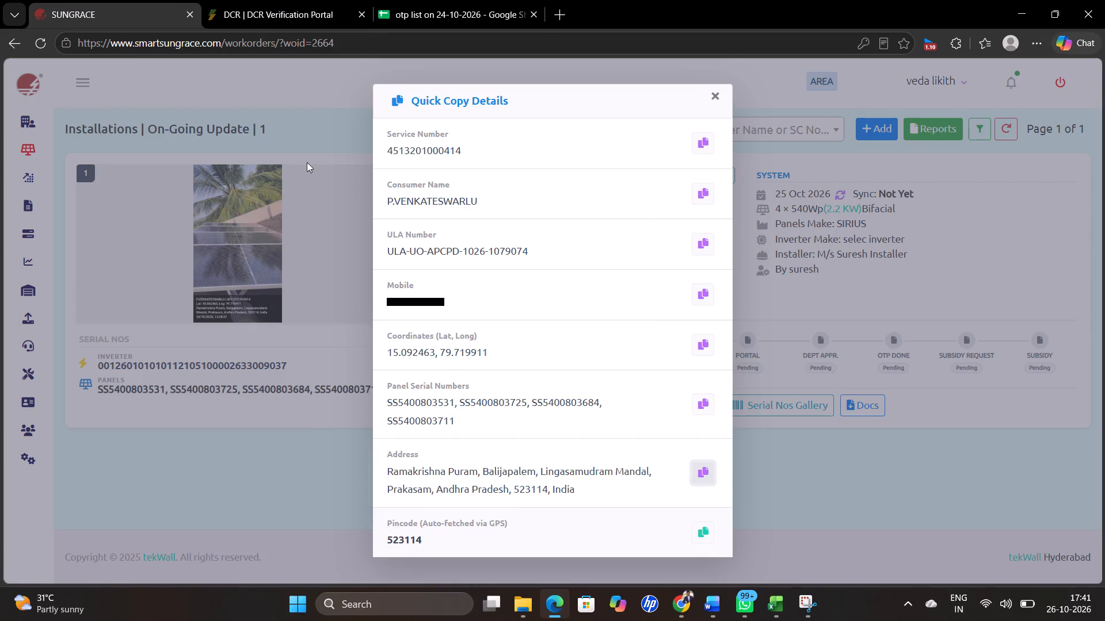
{"action": "left_click", "coordinate": [691, 402]}
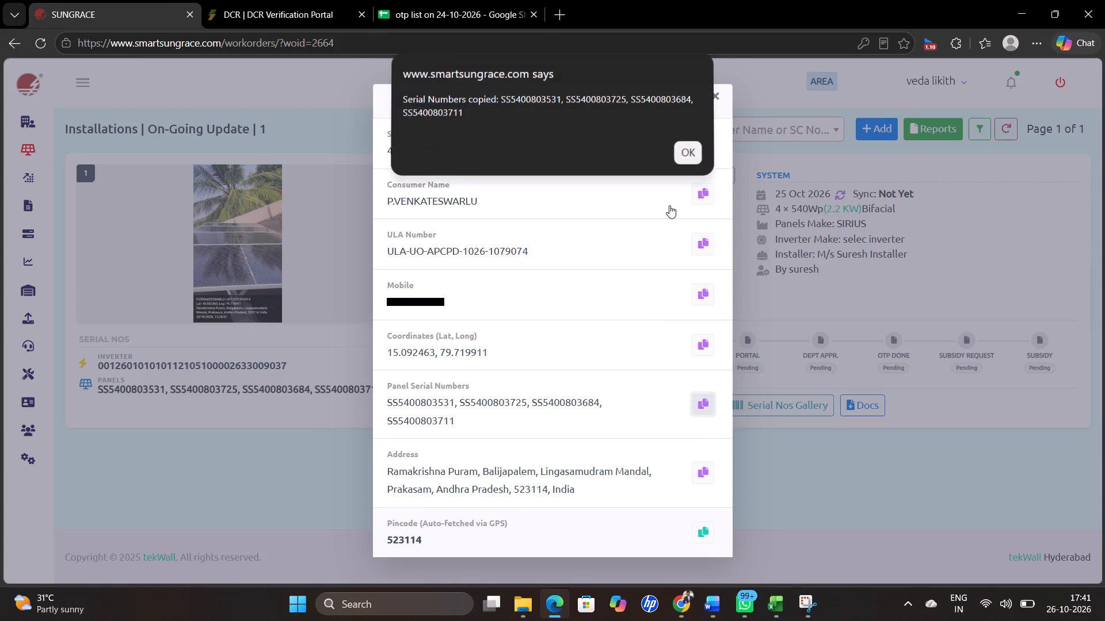
{"action": "left_click", "coordinate": [694, 160]}
{"action": "left_click", "coordinate": [235, 6]}
{"action": "scroll", "coordinate": [320, 188], "scroll_direction": "down", "scroll_amount": 4}
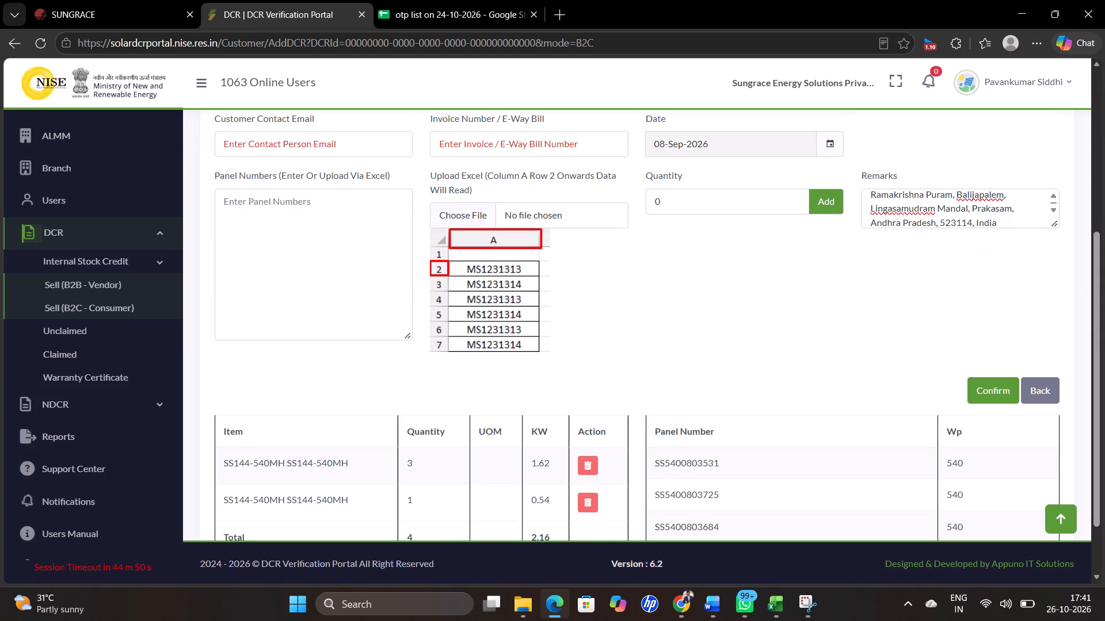
{"action": "left_click", "coordinate": [297, 281]}
{"action": "key", "text": "ctrl+v"}
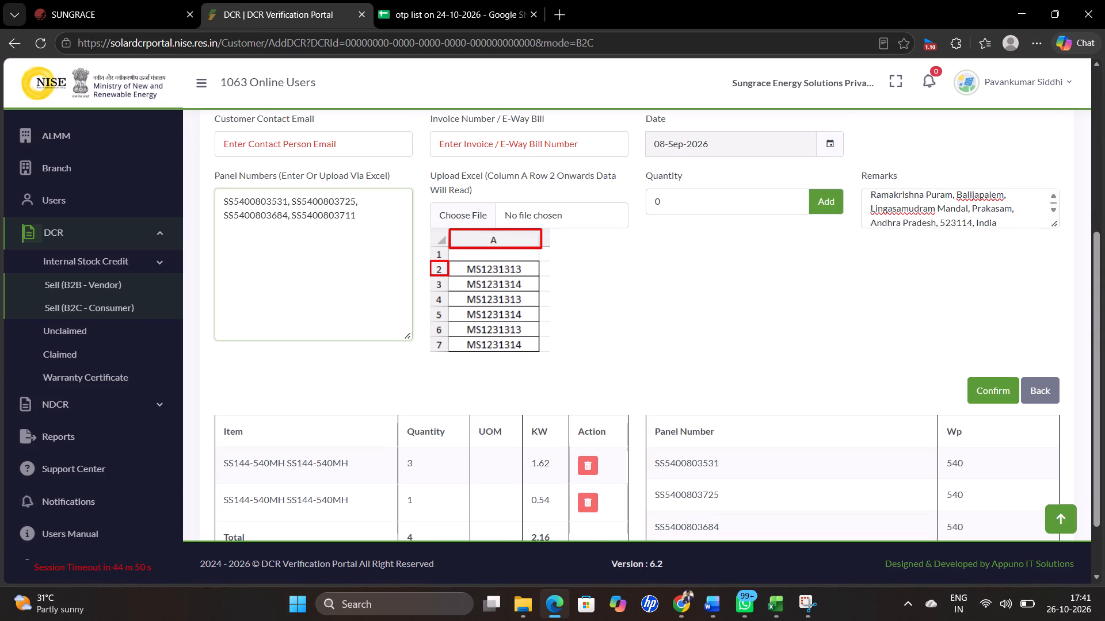
Remove the commas between the four panel numbers and put each number on its own line.
{"action": "key", "text": "Up"}
{"action": "key", "text": "Left"}
{"action": "key", "text": "Left"}
{"action": "key", "text": "Left"}
{"action": "key", "text": "Left"}
{"action": "key", "text": "Left"}
{"action": "key", "text": "Left"}
{"action": "key", "text": "Left"}
{"action": "key", "text": "Left"}
{"action": "key", "text": "Left"}
{"action": "key", "text": "Left"}
{"action": "key", "text": "Left"}
{"action": "key", "text": "Left"}
{"action": "key", "text": "Left"}
{"action": "key", "text": "BackSpace"}
{"action": "key", "text": "backslash"}
{"action": "key", "text": "Return"}
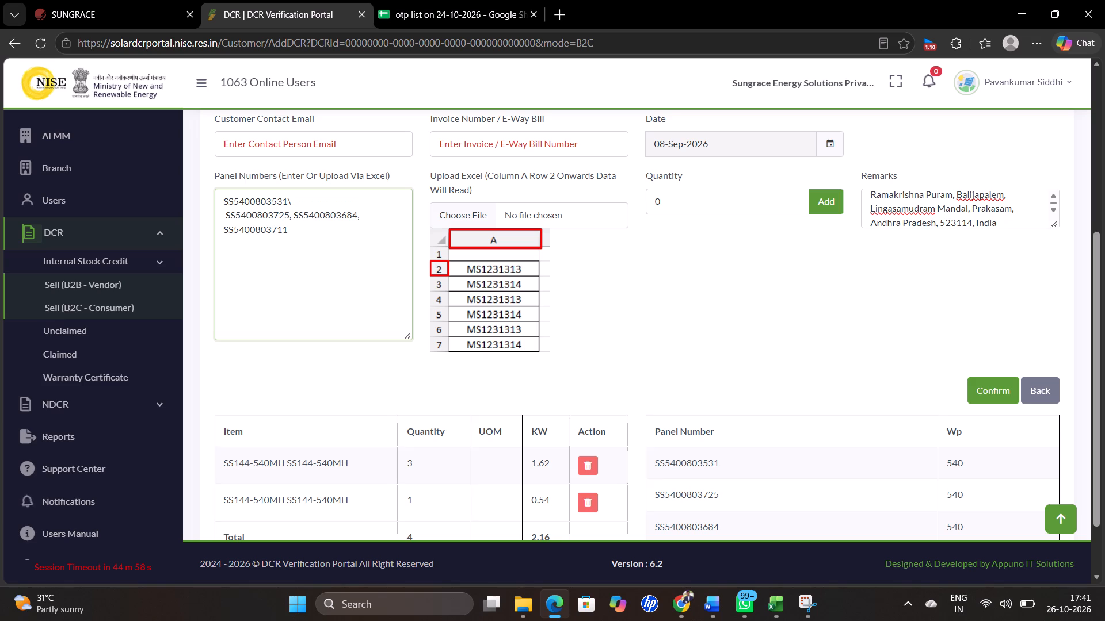
{"action": "key", "text": "BackSpace"}
{"action": "key", "text": "BackSpace"}
{"action": "key", "text": "Return"}
{"action": "key", "text": "Right"}
{"action": "key", "text": "Right"}
{"action": "key", "text": "Right"}
{"action": "key", "text": "Right"}
{"action": "key", "text": "Right"}
{"action": "key", "text": "Right"}
{"action": "key", "text": "Right"}
{"action": "key", "text": "Right"}
{"action": "key", "text": "Right"}
{"action": "key", "text": "Right"}
{"action": "key", "text": "Right"}
{"action": "key", "text": "Right"}
{"action": "key", "text": "Right"}
{"action": "key", "text": "Right"}
{"action": "key", "text": "BackSpace"}
{"action": "key", "text": "Return"}
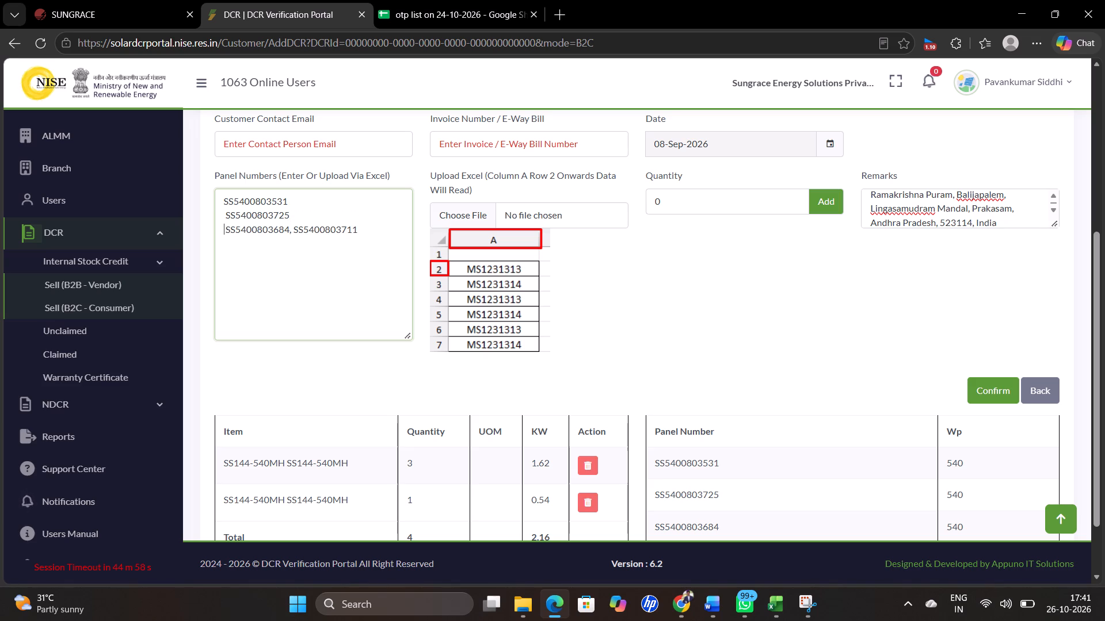
{"action": "key", "text": "Right"}
{"action": "key", "text": "Right"}
{"action": "key", "text": "Right"}
{"action": "key", "text": "Right"}
{"action": "key", "text": "Right"}
{"action": "key", "text": "Right"}
{"action": "key", "text": "Right"}
{"action": "key", "text": "Right"}
{"action": "key", "text": "Right"}
{"action": "key", "text": "Right"}
{"action": "key", "text": "Right"}
{"action": "key", "text": "Right"}
{"action": "key", "text": "Right"}
{"action": "key", "text": "Right"}
{"action": "key", "text": "BackSpace"}
{"action": "key", "text": "Return"}
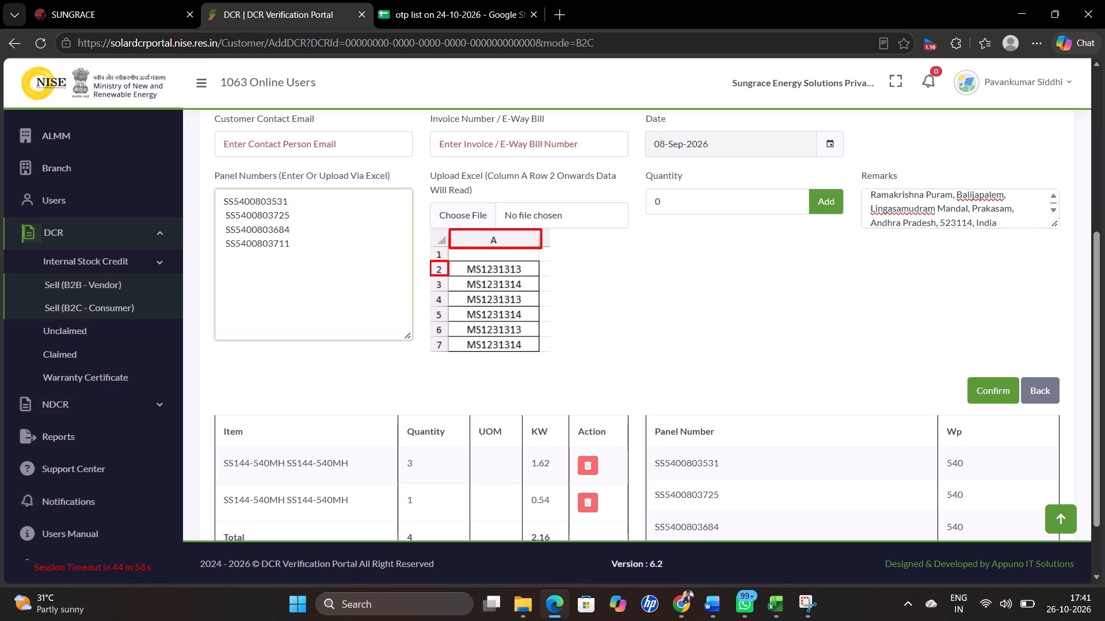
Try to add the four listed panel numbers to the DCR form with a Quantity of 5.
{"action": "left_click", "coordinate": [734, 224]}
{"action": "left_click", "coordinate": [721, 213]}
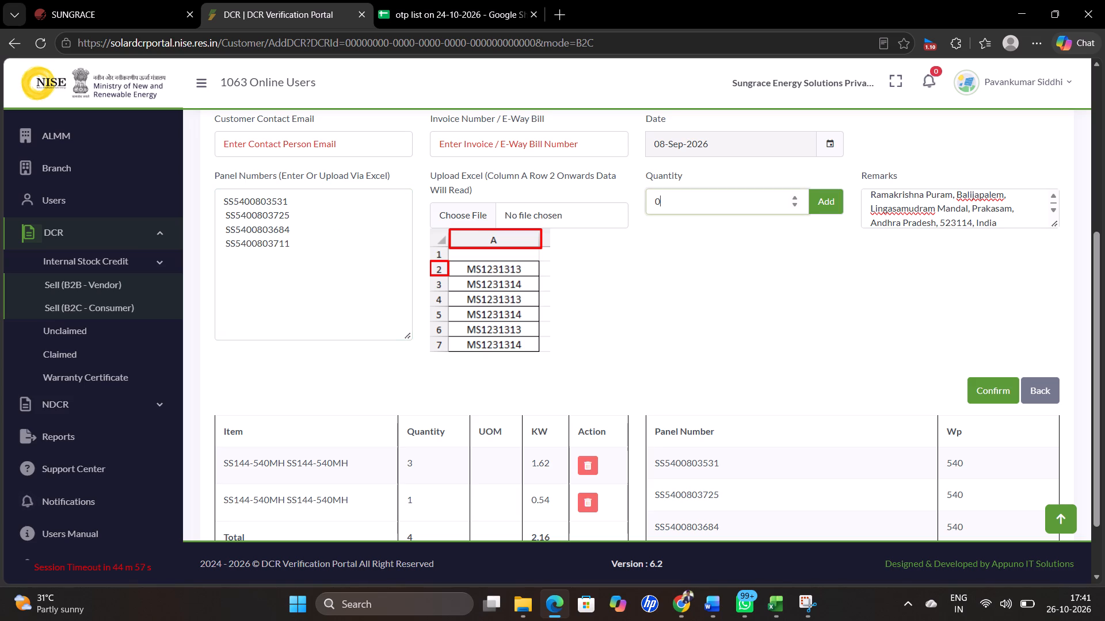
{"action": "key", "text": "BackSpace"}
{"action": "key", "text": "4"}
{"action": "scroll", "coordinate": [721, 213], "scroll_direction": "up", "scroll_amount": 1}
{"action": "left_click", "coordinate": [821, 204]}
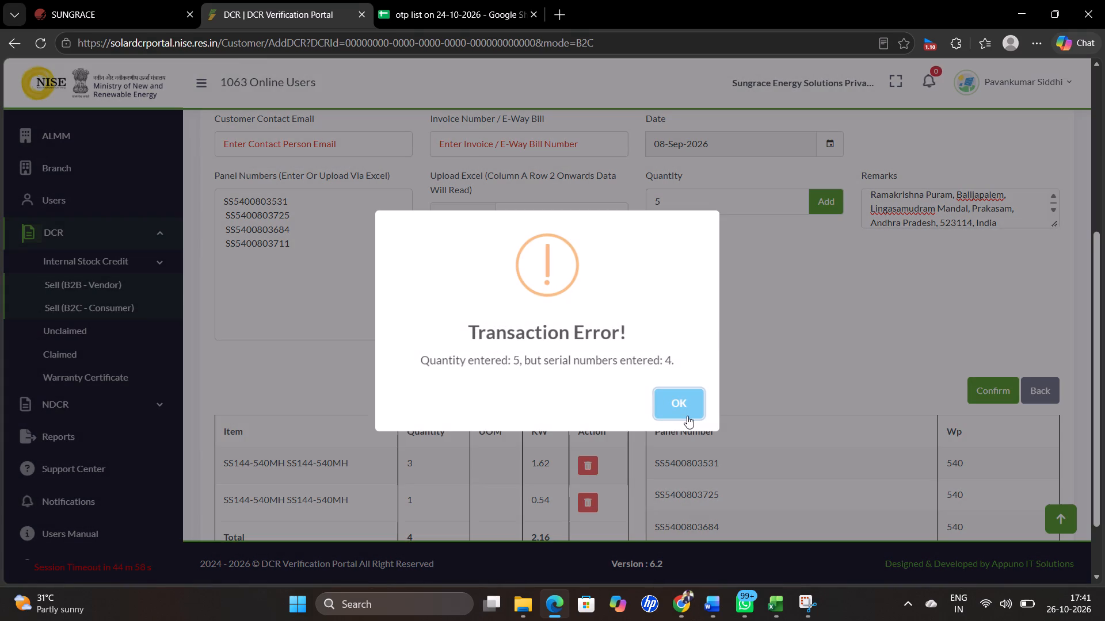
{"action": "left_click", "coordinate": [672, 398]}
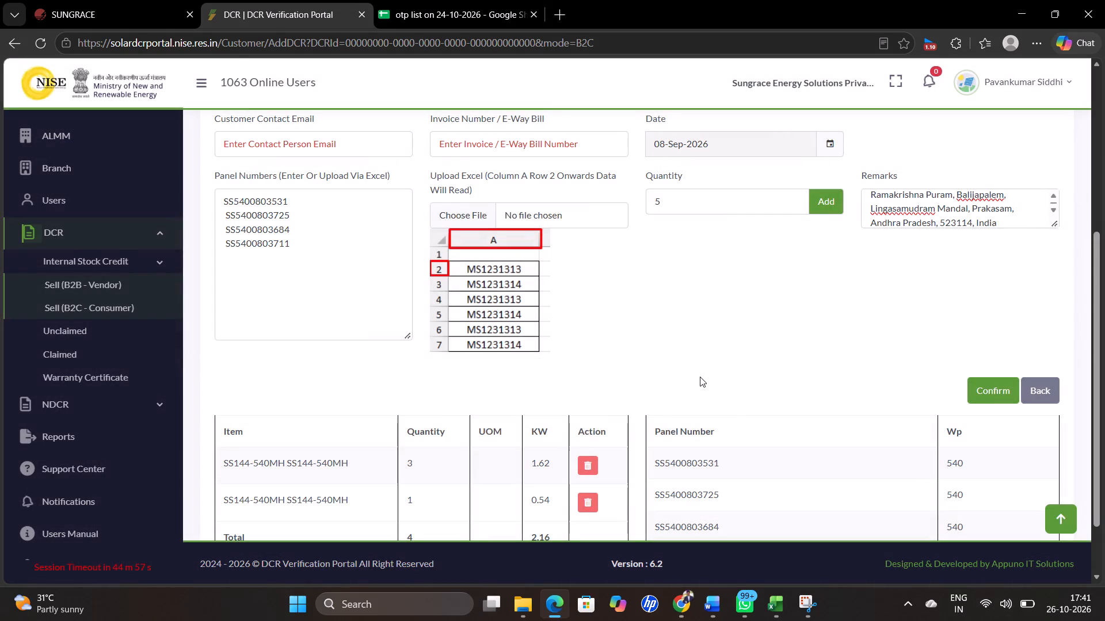
Clear all entries from the Panel Numbers box and empty the Quantity field in the DCR form.
{"action": "scroll", "coordinate": [702, 371], "scroll_direction": "down", "scroll_amount": 3}
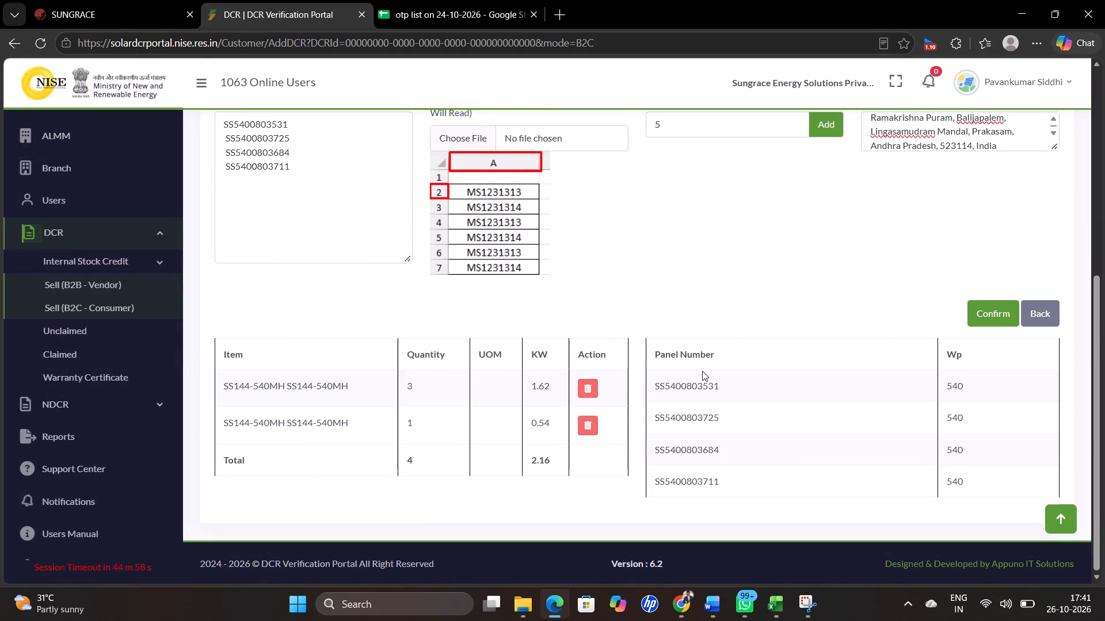
{"action": "scroll", "coordinate": [701, 369], "scroll_direction": "up", "scroll_amount": 3}
{"action": "left_click_drag", "start_coordinate": [294, 414], "coordinate": [203, 343]}
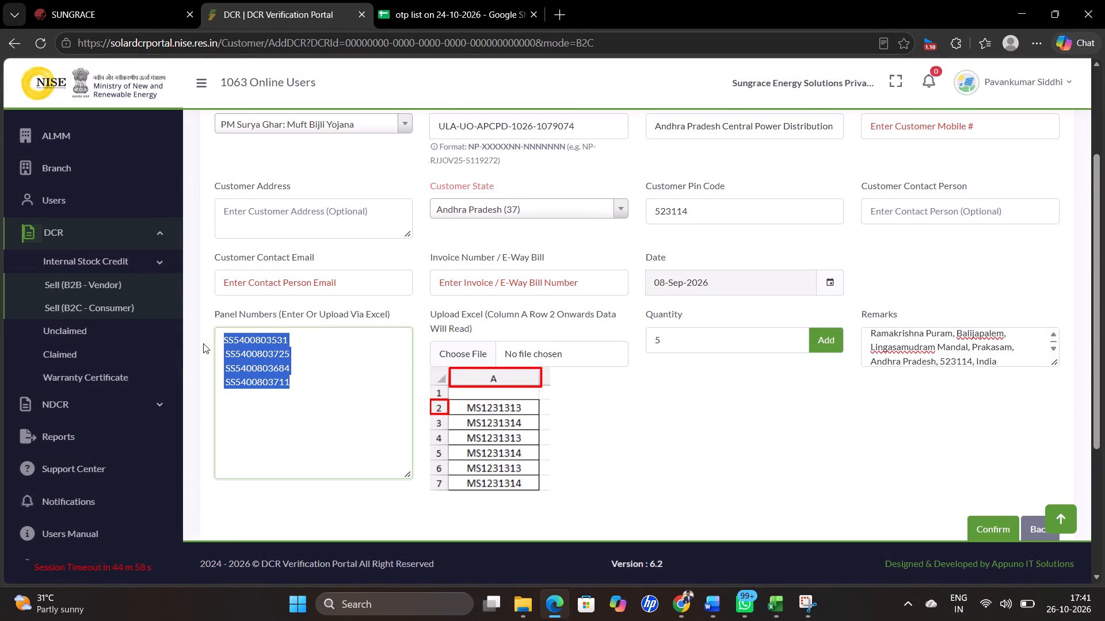
{"action": "left_click", "coordinate": [374, 385]}
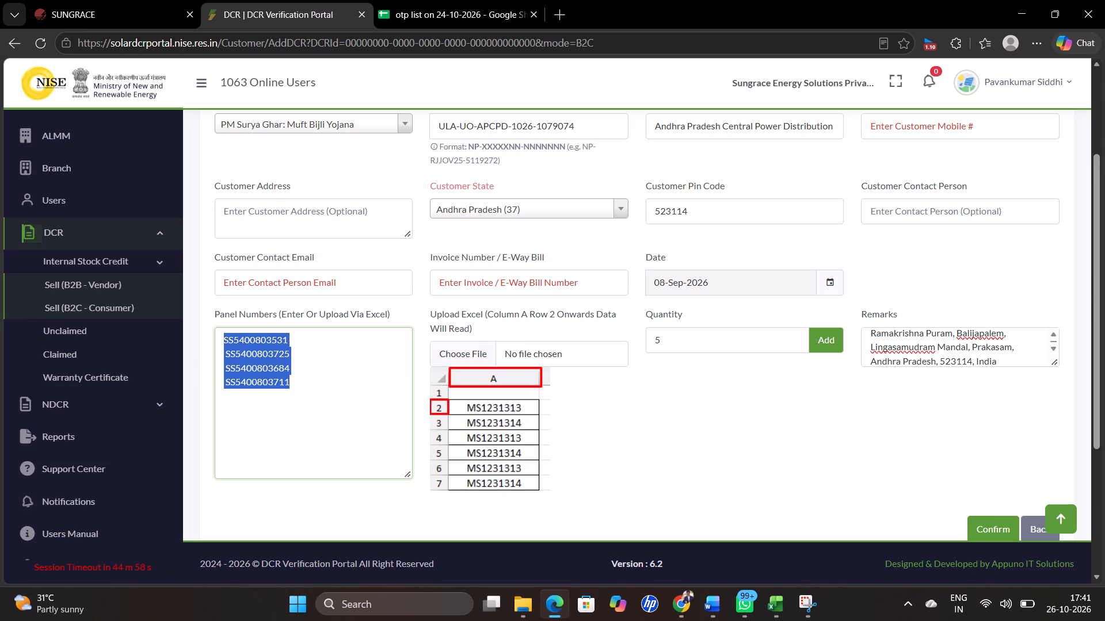
{"action": "key", "text": "BackSpace"}
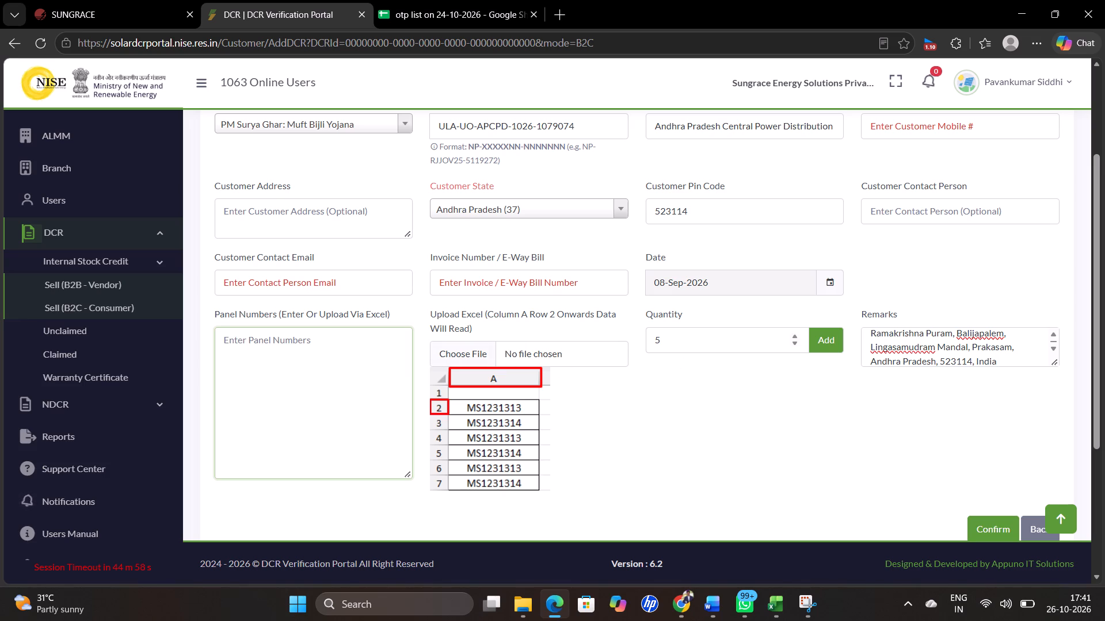
{"action": "left_click", "coordinate": [677, 346]}
{"action": "key", "text": "BackSpace"}
{"action": "scroll", "coordinate": [677, 346], "scroll_direction": "down", "scroll_amount": 2}
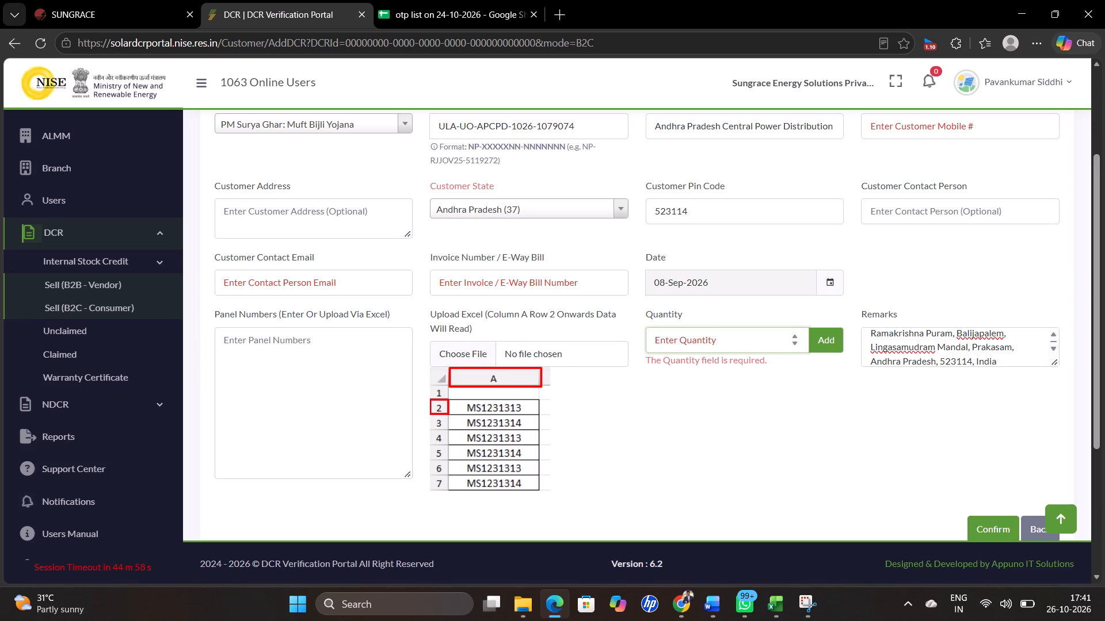
{"action": "scroll", "coordinate": [677, 346], "scroll_direction": "down", "scroll_amount": 6}
{"action": "key", "text": "BackSpace"}
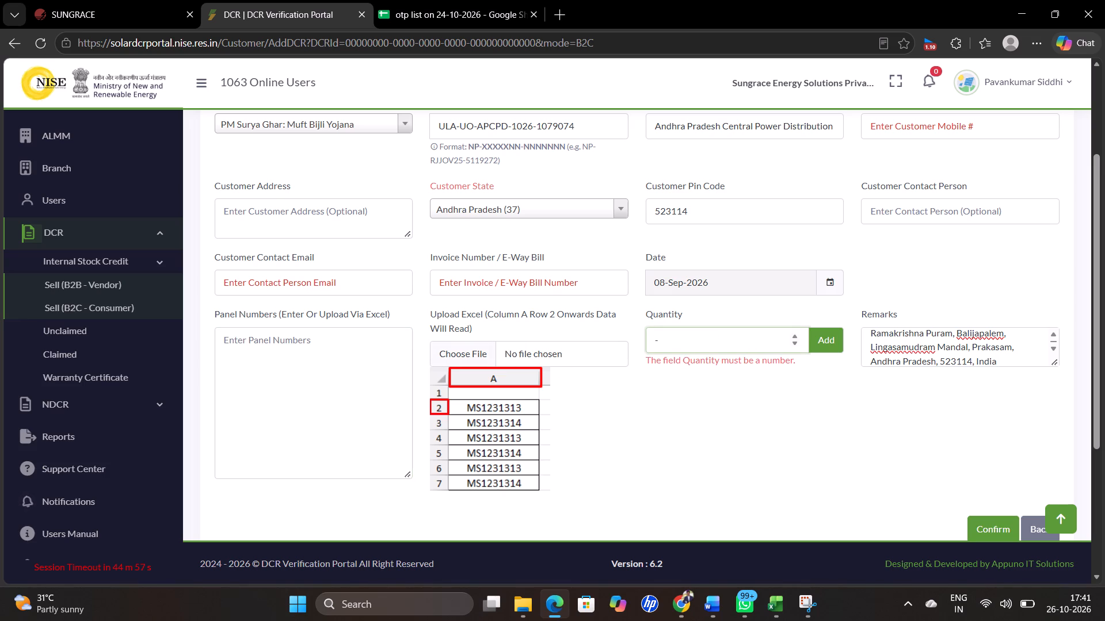
{"action": "key", "text": "BackSpace"}
Check the item and panel number tables in the DCR form against the panel serials in the SUNGRACE work order.
{"action": "scroll", "coordinate": [740, 408], "scroll_direction": "down", "scroll_amount": 3}
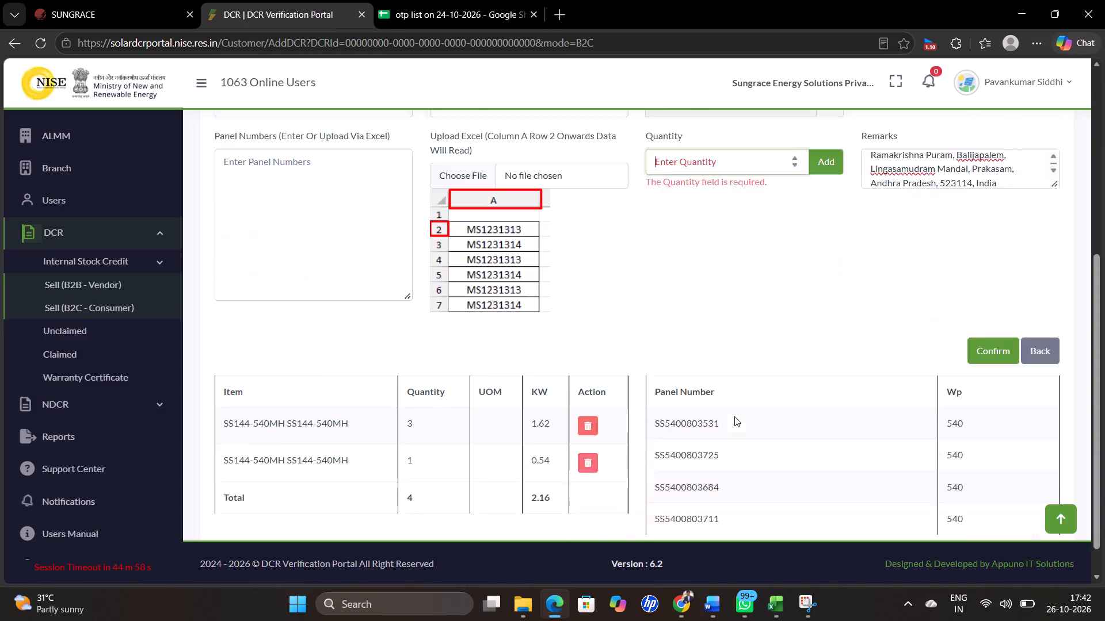
{"action": "scroll", "coordinate": [734, 411], "scroll_direction": "down", "scroll_amount": 2}
{"action": "scroll", "coordinate": [742, 408], "scroll_direction": "up", "scroll_amount": 7}
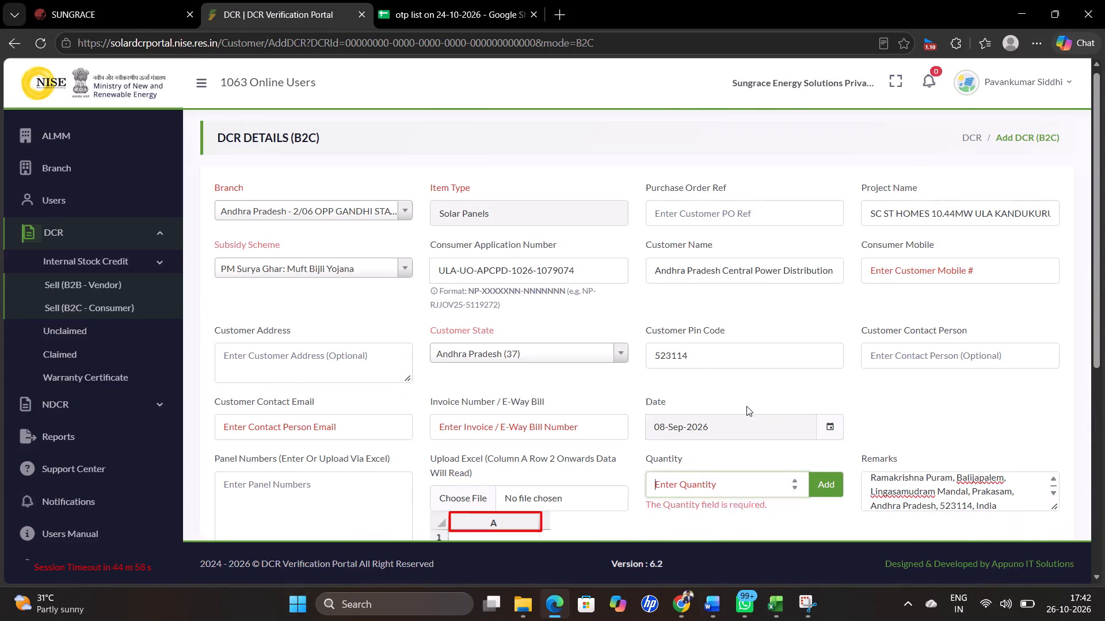
{"action": "left_click", "coordinate": [113, 11]}
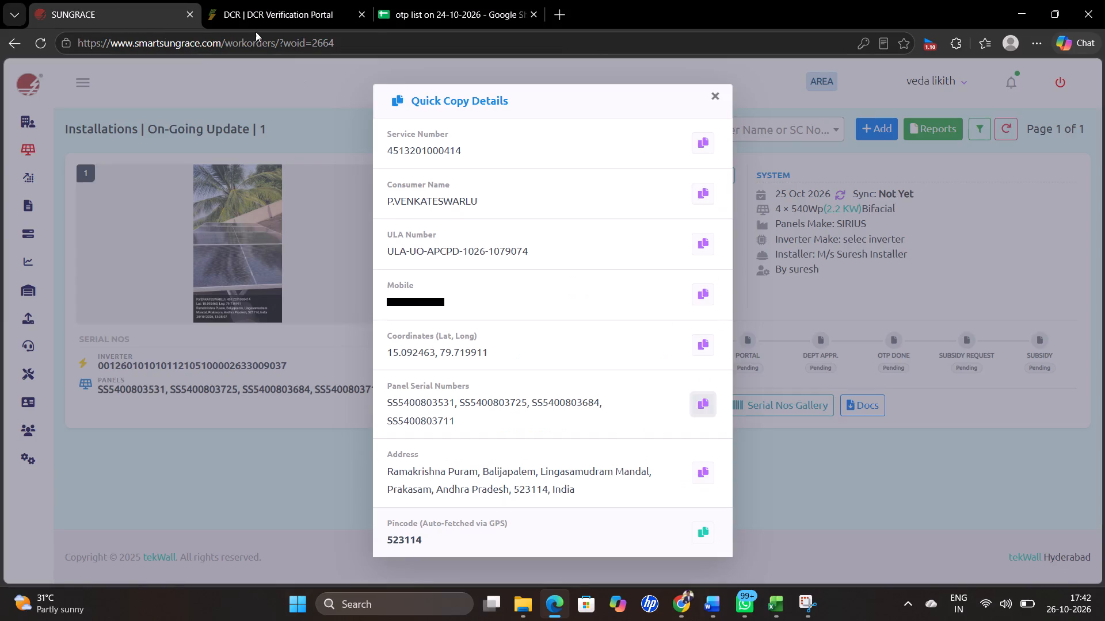
{"action": "left_click", "coordinate": [253, 9]}
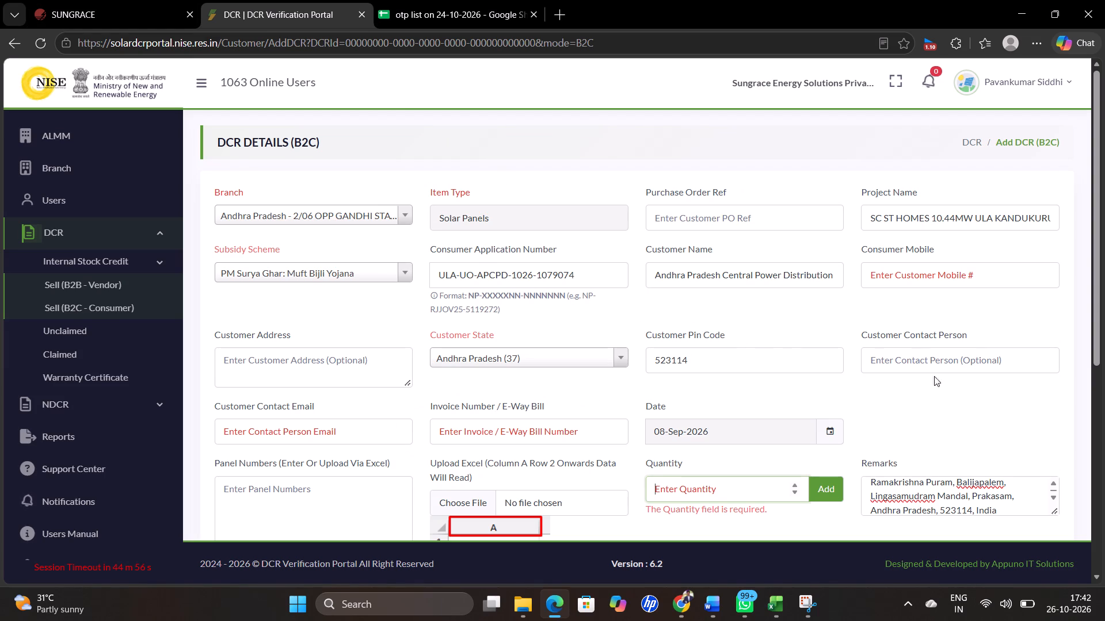
{"action": "scroll", "coordinate": [887, 388], "scroll_direction": "down", "scroll_amount": 3}
{"action": "scroll", "coordinate": [829, 353], "scroll_direction": "down", "scroll_amount": 3}
{"action": "left_click", "coordinate": [786, 277]}
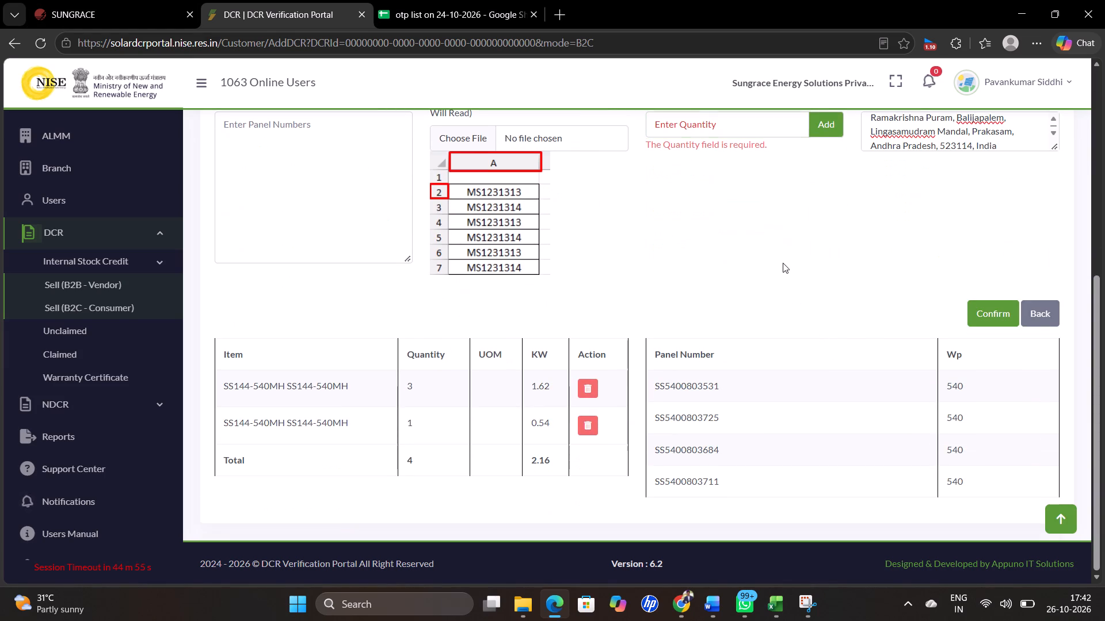
{"action": "left_click", "coordinate": [754, 207]}
{"action": "scroll", "coordinate": [737, 353], "scroll_direction": "down", "scroll_amount": 4}
{"action": "scroll", "coordinate": [700, 373], "scroll_direction": "up", "scroll_amount": 2}
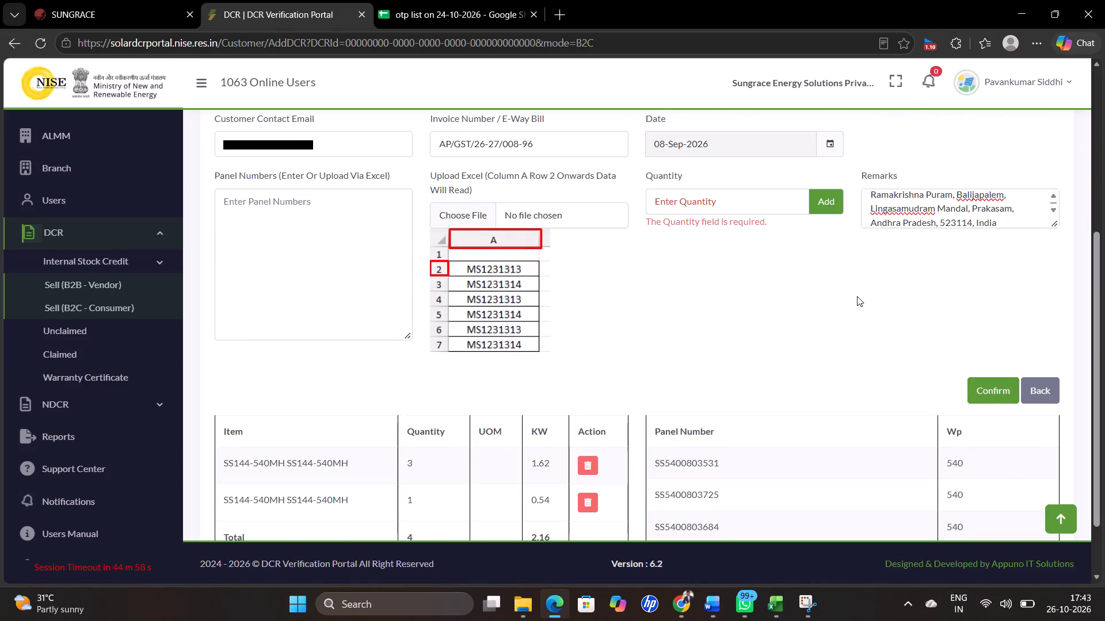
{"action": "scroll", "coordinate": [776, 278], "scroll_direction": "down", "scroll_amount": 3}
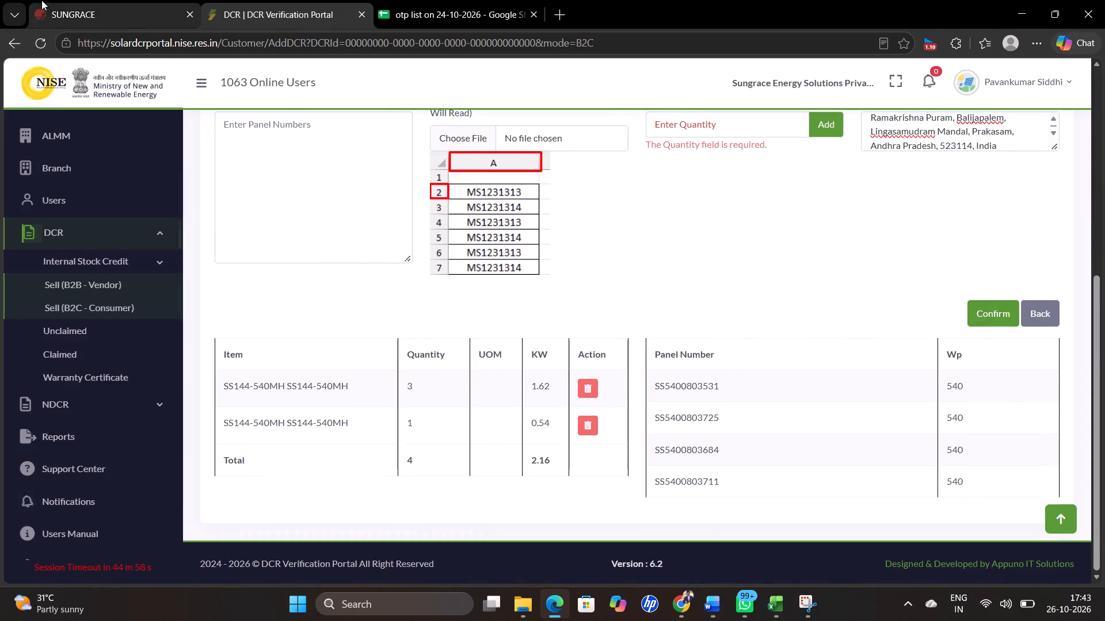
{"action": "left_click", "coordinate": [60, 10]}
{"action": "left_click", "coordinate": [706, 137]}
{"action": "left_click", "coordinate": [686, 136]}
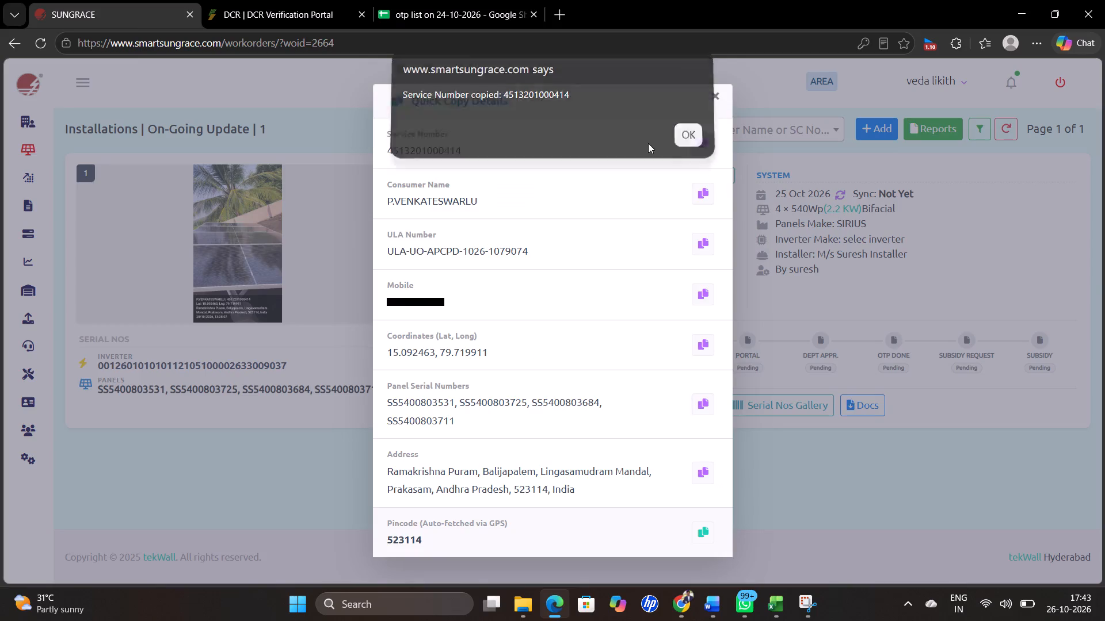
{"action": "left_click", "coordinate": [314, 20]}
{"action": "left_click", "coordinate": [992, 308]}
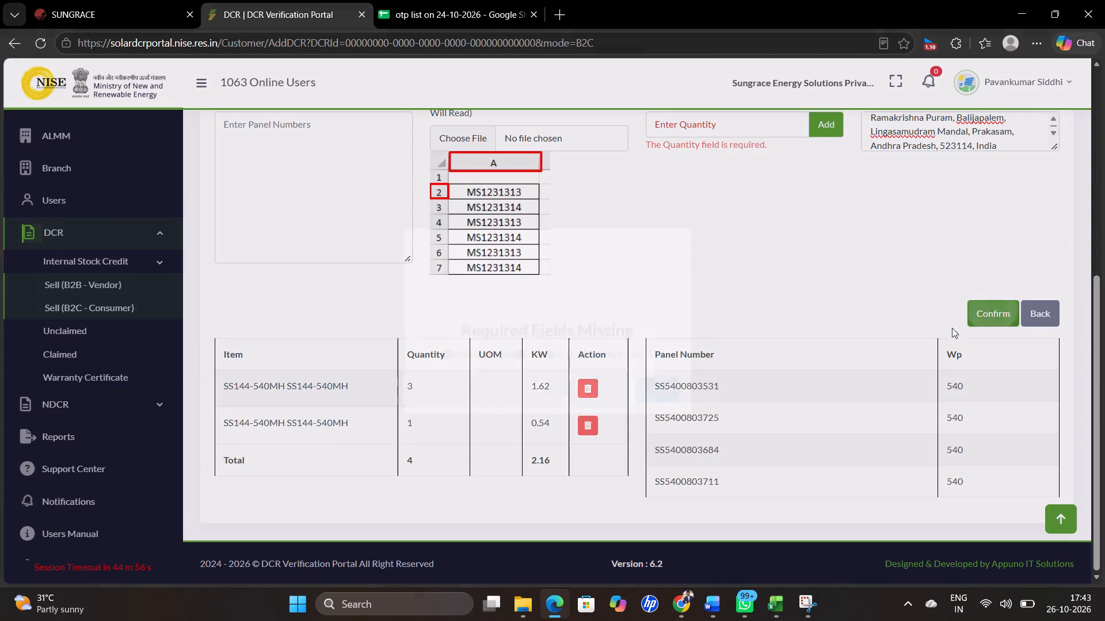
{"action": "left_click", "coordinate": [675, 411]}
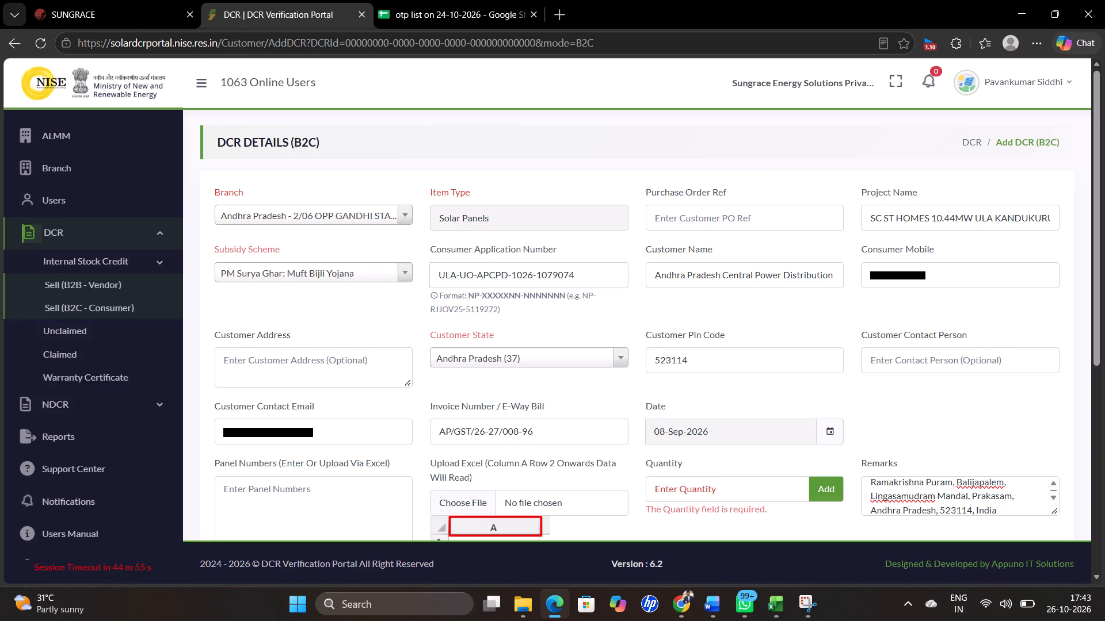
Set the DCR form's Quantity to 4.
{"action": "scroll", "coordinate": [517, 367], "scroll_direction": "down", "scroll_amount": 2}
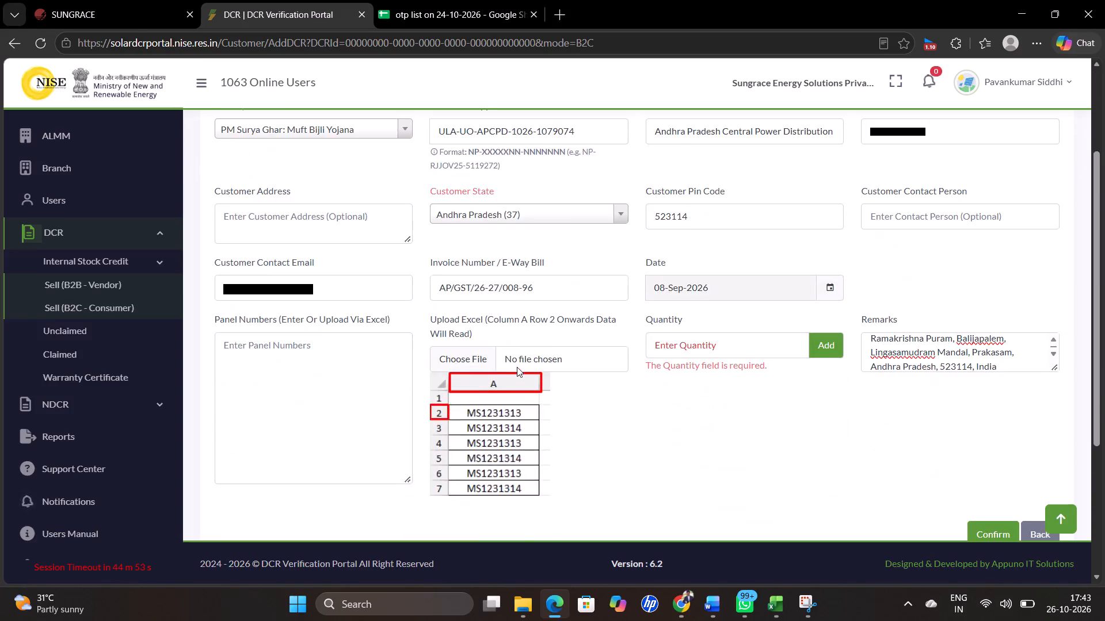
{"action": "scroll", "coordinate": [517, 367], "scroll_direction": "down", "scroll_amount": 2}
{"action": "scroll", "coordinate": [780, 250], "scroll_direction": "up", "scroll_amount": 1}
{"action": "left_click", "coordinate": [742, 312]}
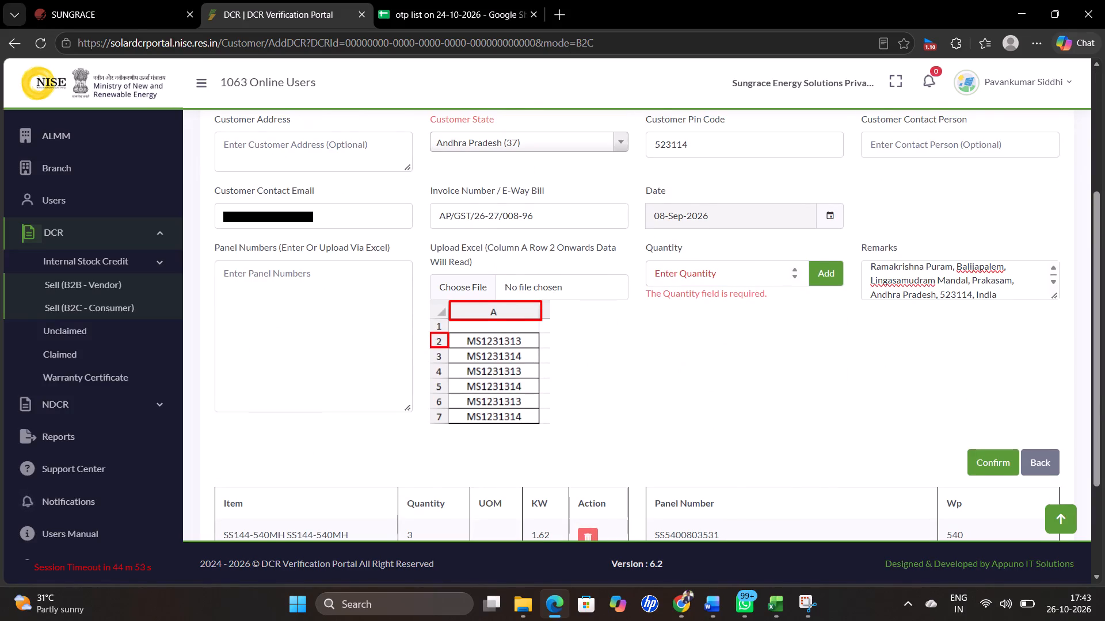
{"action": "left_click", "coordinate": [722, 270]}
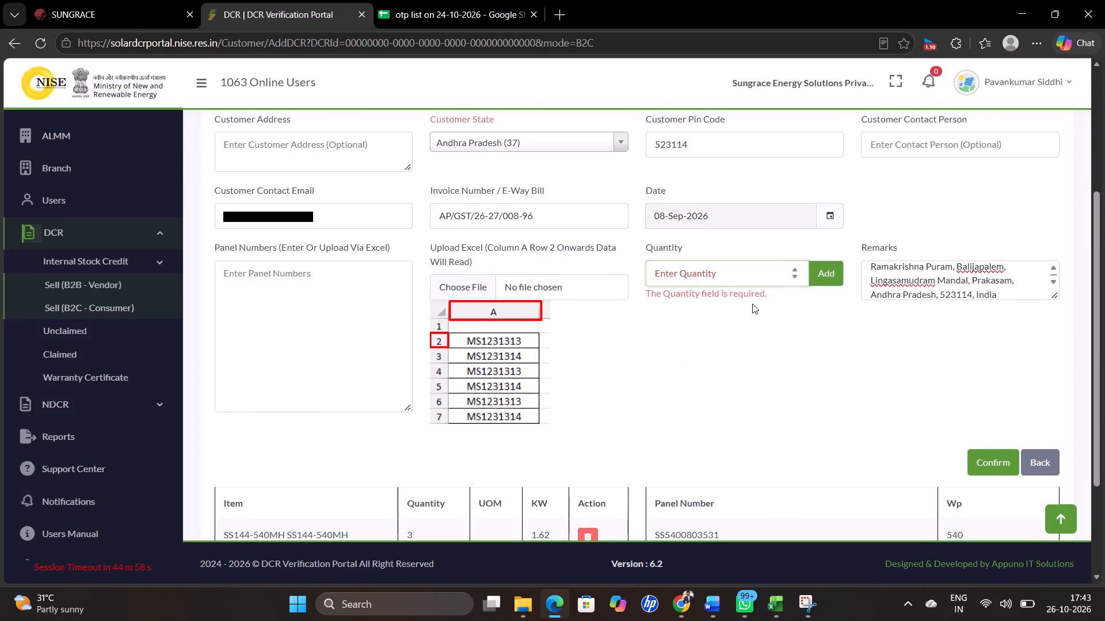
{"action": "key", "text": "4"}
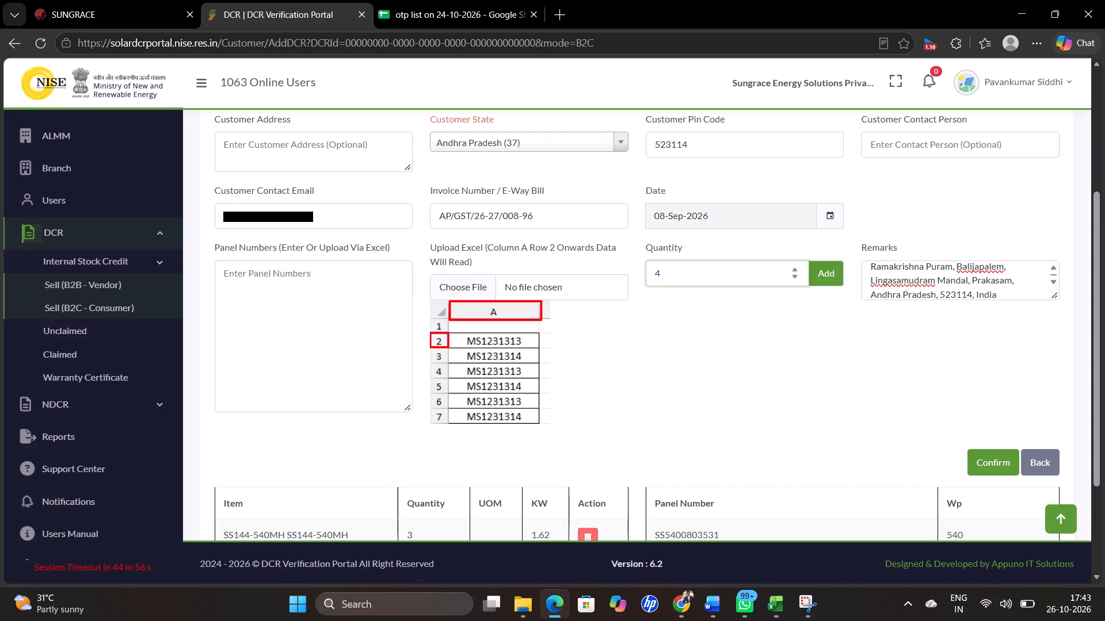
{"action": "key", "text": "BackSpace"}
{"action": "key", "text": "4"}
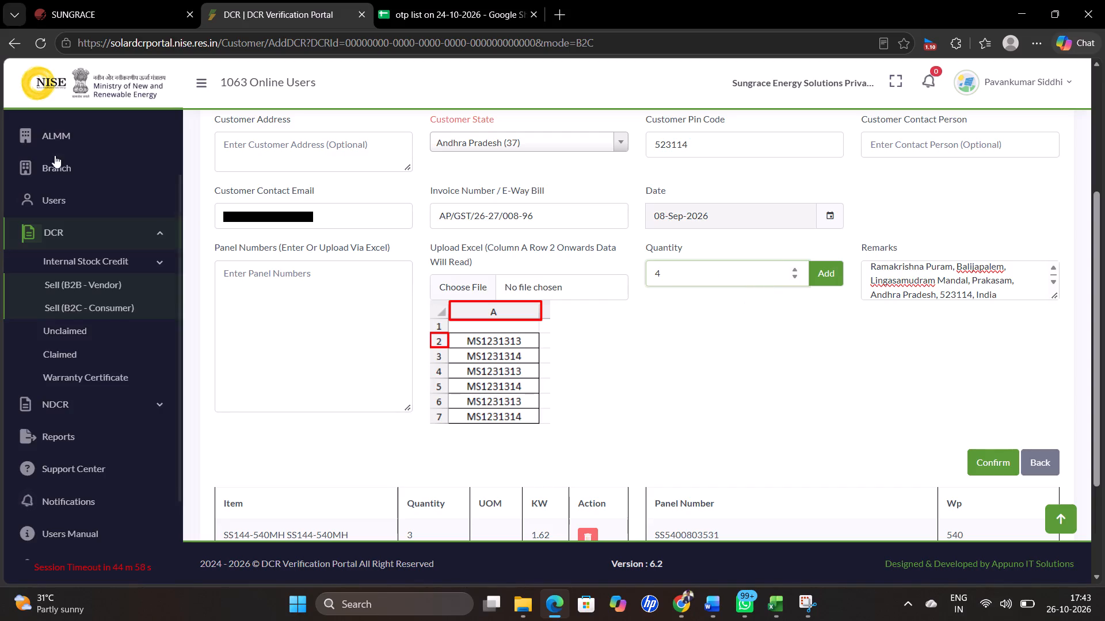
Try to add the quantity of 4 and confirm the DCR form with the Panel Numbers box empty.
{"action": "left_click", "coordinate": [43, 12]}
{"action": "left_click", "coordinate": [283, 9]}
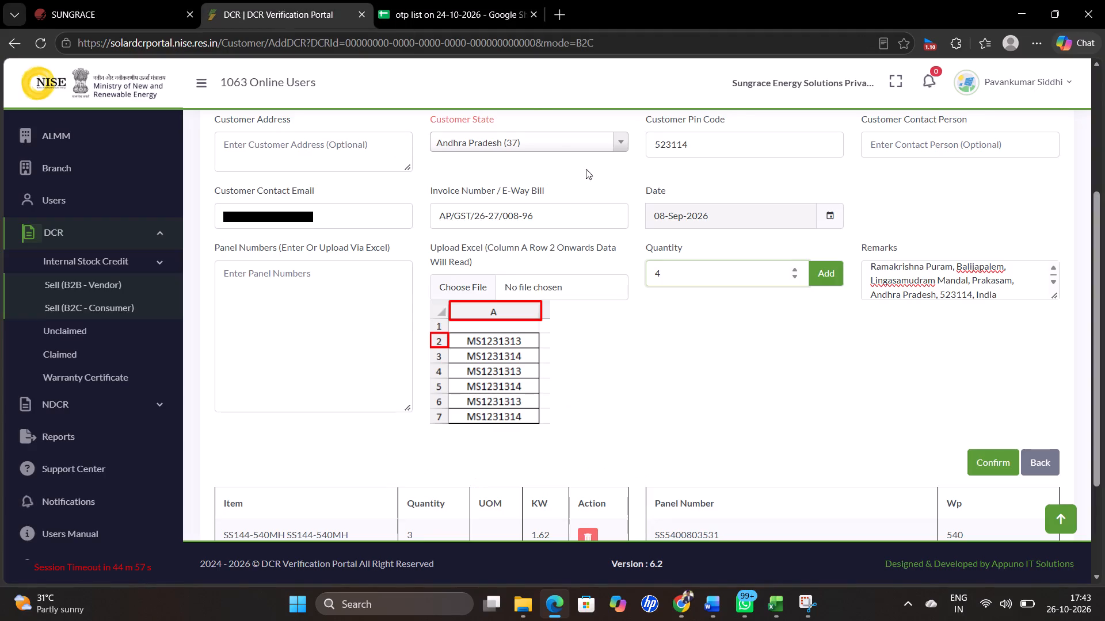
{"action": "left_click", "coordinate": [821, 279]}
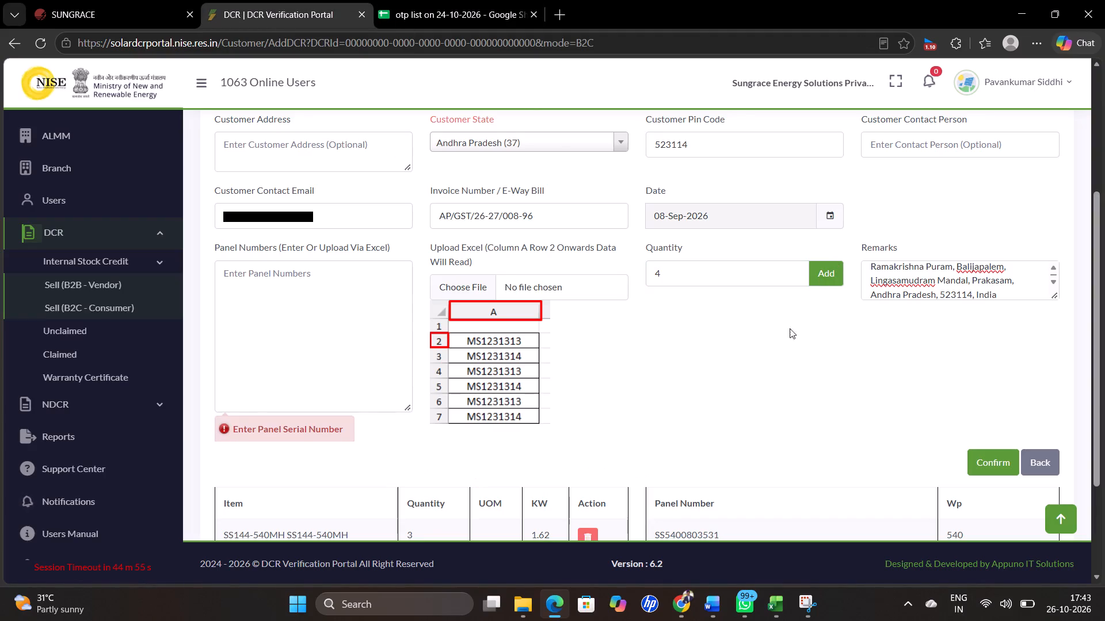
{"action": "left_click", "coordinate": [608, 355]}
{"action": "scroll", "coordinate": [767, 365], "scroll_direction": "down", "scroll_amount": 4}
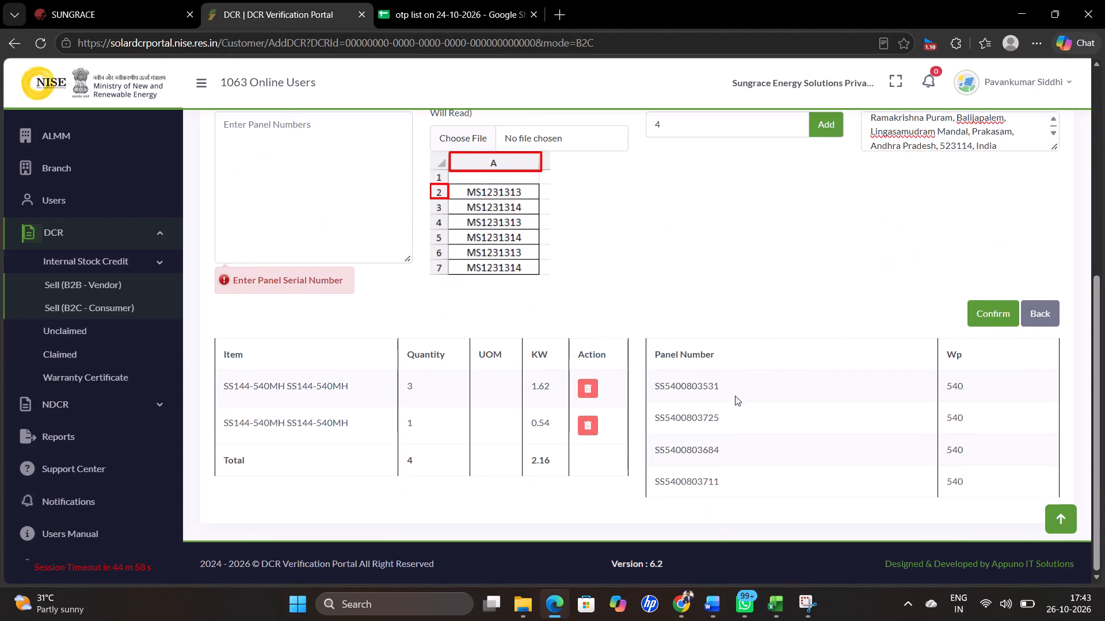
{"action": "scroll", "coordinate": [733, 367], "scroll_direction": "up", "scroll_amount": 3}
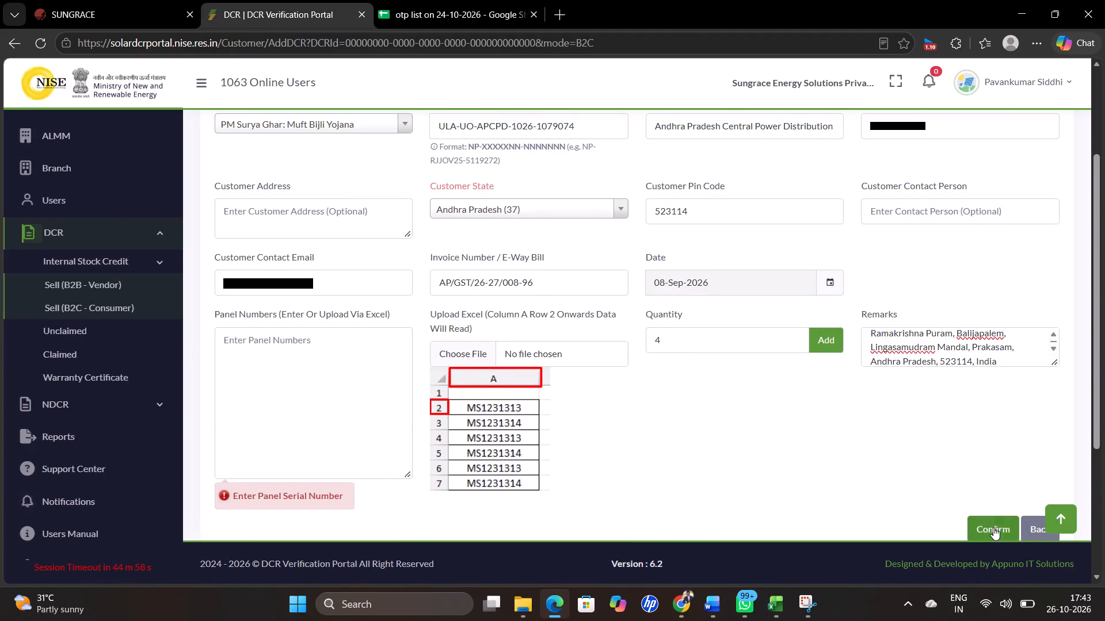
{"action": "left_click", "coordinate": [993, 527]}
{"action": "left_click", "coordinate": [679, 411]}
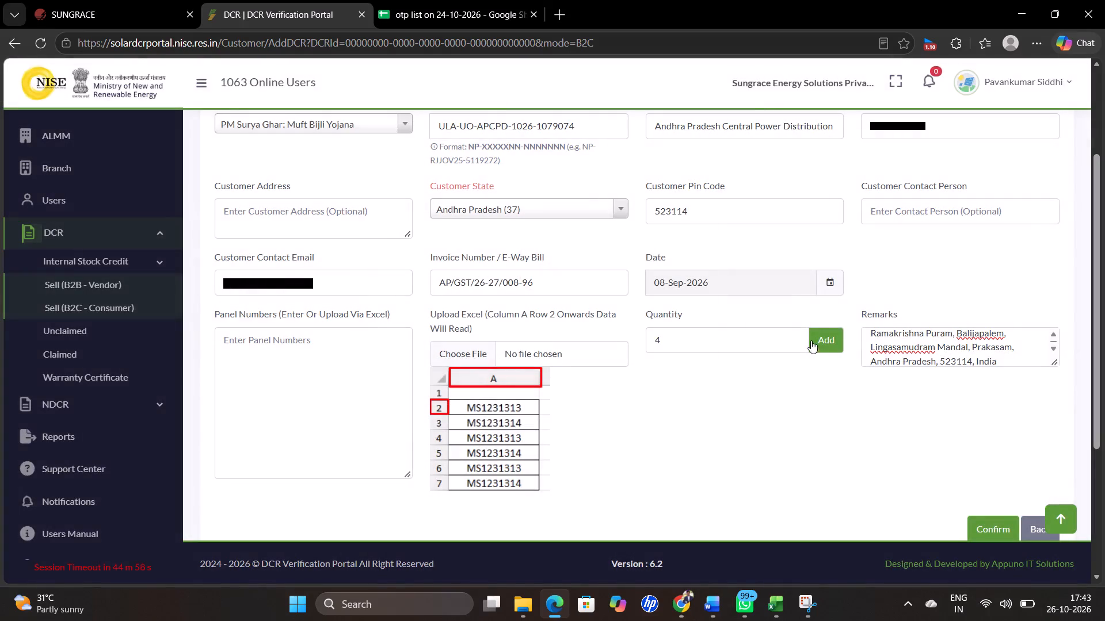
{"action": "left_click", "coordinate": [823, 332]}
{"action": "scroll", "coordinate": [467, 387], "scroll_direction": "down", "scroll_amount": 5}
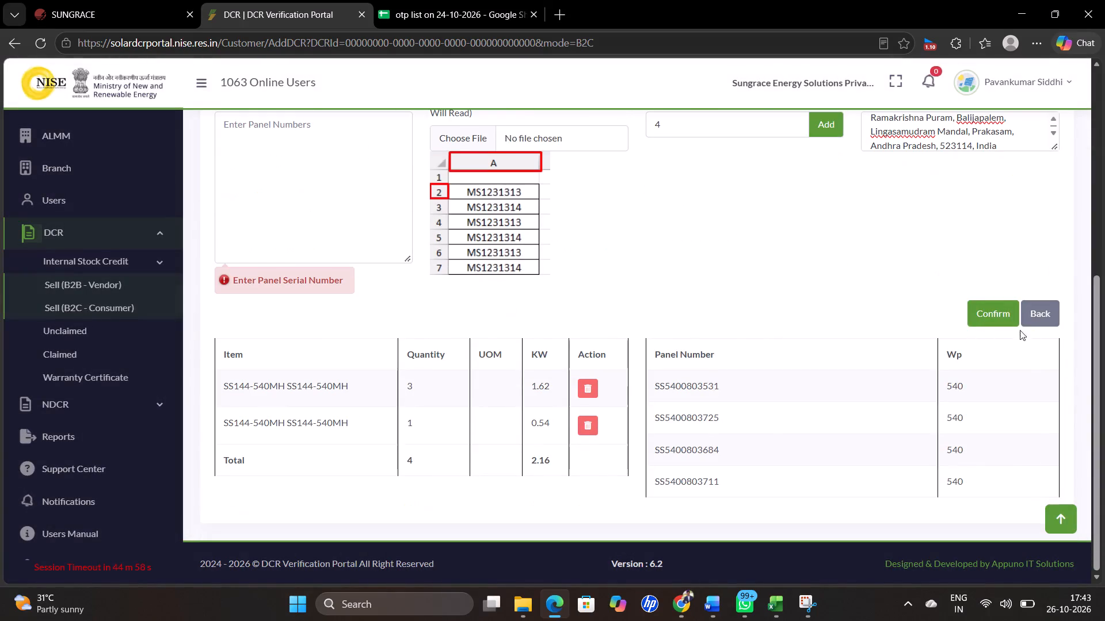
Delete both SS144-540MH rows from the DCR form's item table.
{"action": "left_click", "coordinate": [583, 427]}
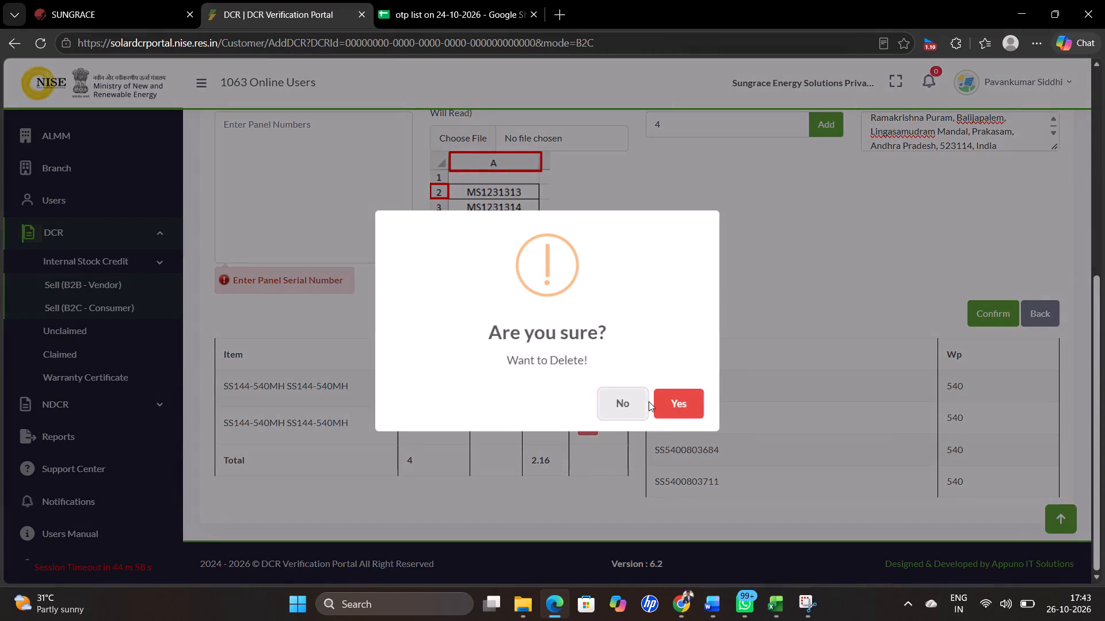
{"action": "left_click", "coordinate": [669, 398]}
{"action": "left_click", "coordinate": [582, 415]}
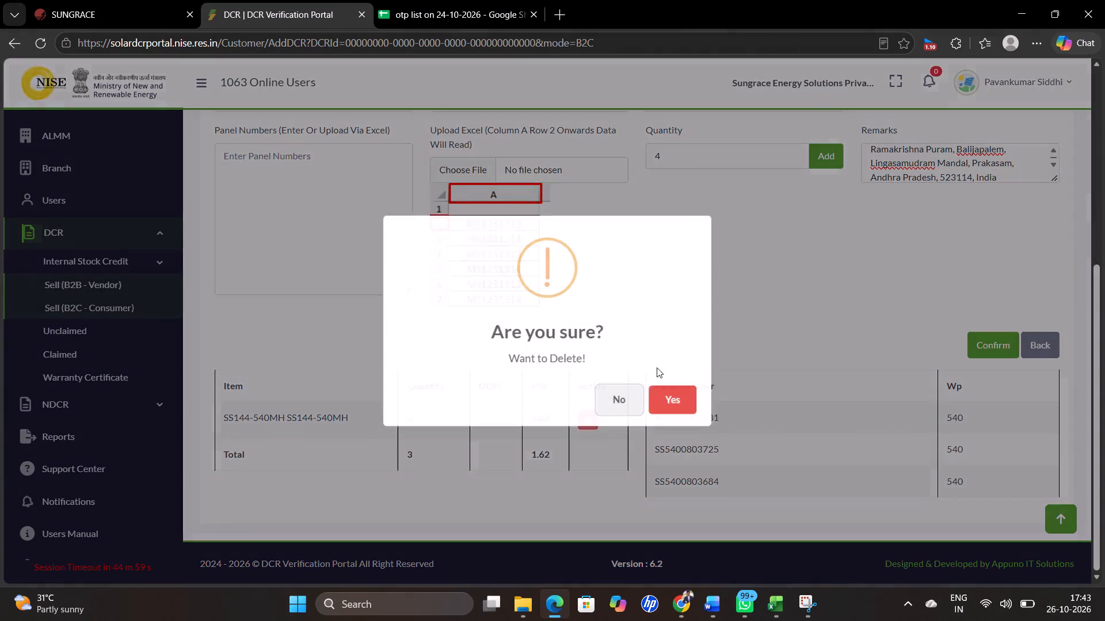
{"action": "left_click", "coordinate": [682, 404]}
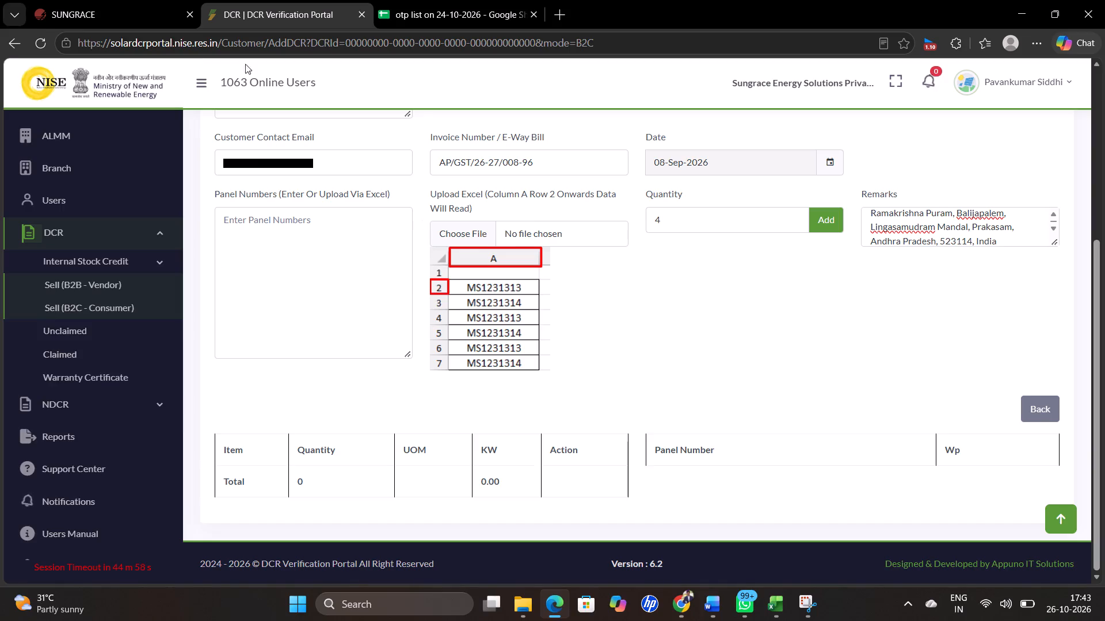
Copy all four panel serial numbers from the SUNGRACE work order into the DCR form's Panel Numbers box.
{"action": "left_click", "coordinate": [147, 11]}
{"action": "left_click", "coordinate": [697, 405]}
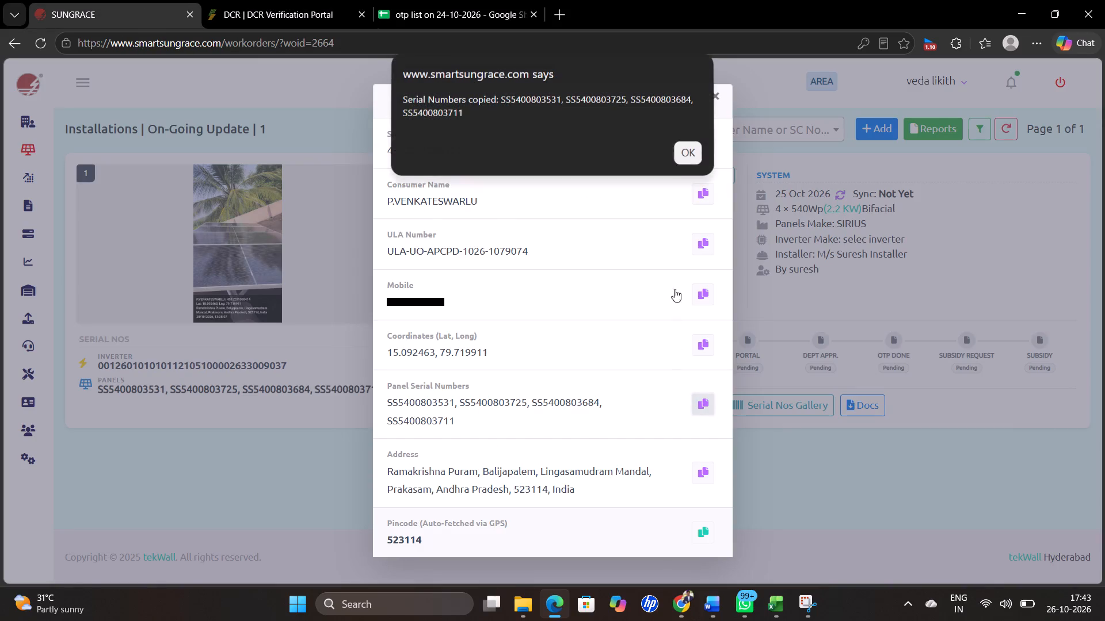
{"action": "left_click", "coordinate": [673, 158]}
{"action": "left_click", "coordinate": [681, 152]}
{"action": "left_click", "coordinate": [294, 13]}
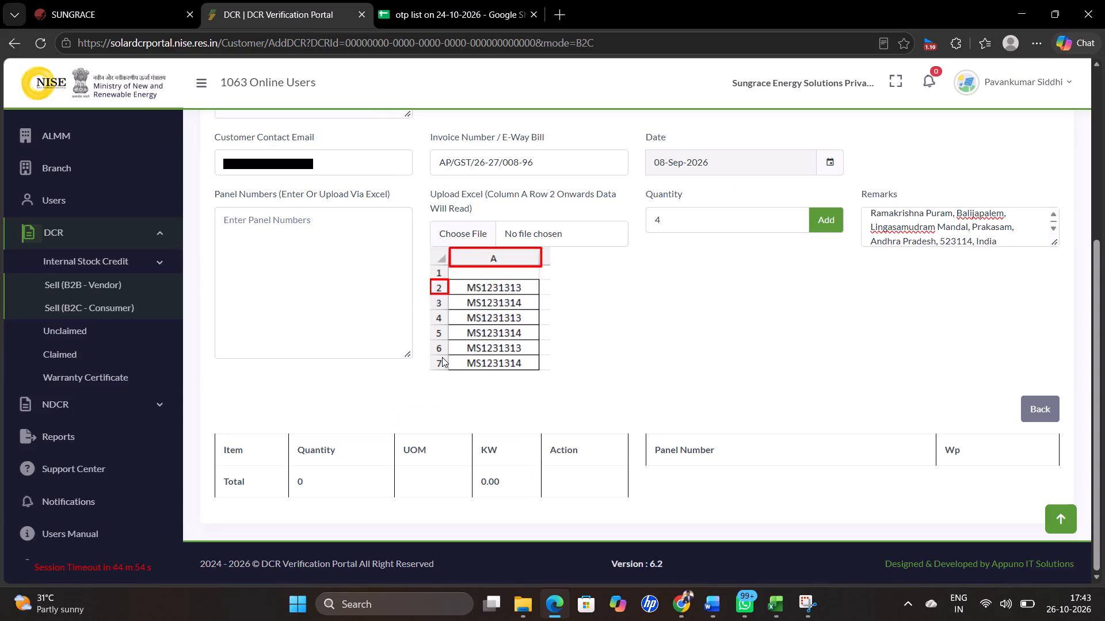
{"action": "left_click", "coordinate": [384, 308]}
{"action": "key", "text": "ctrl+v"}
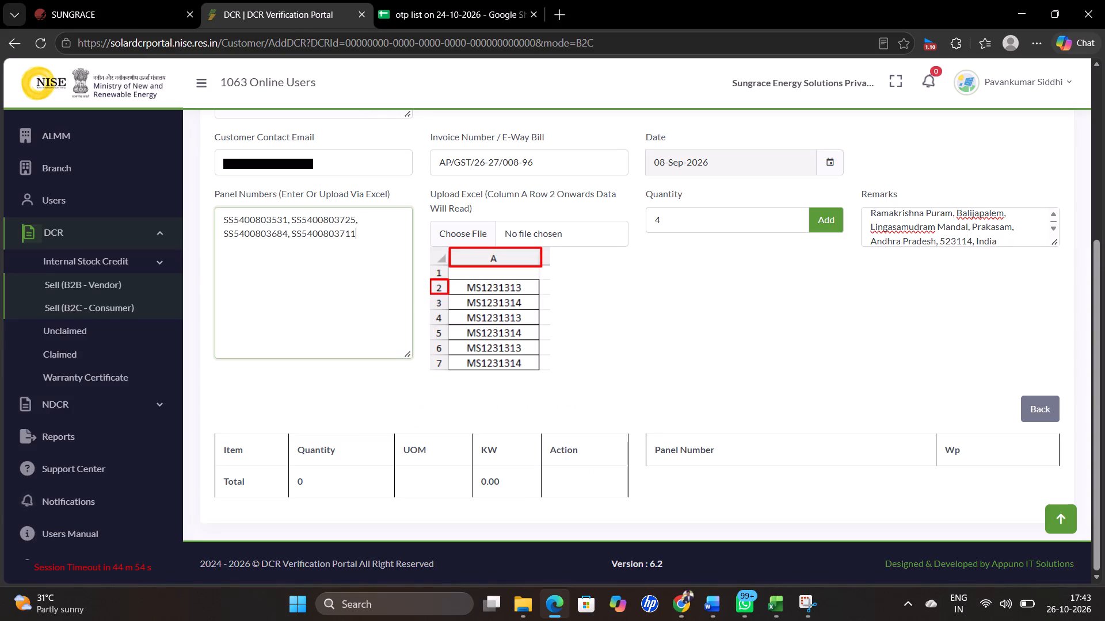
Put each of the four serials in the Panel Numbers box on its own line, removing the commas between them.
{"action": "key", "text": "Up"}
{"action": "key", "text": "Right"}
{"action": "key", "text": "BackSpace"}
{"action": "key", "text": "Return"}
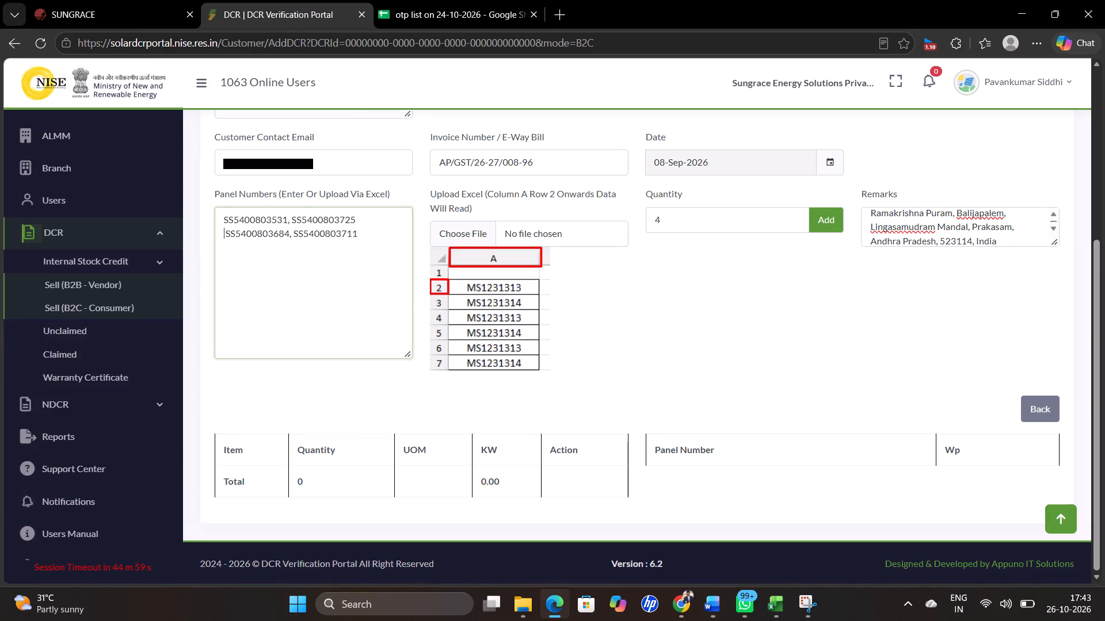
{"action": "key", "text": "Up"}
{"action": "key", "text": "Right"}
{"action": "key", "text": "Right"}
{"action": "key", "text": "Right"}
{"action": "key", "text": "Right"}
{"action": "key", "text": "Right"}
{"action": "key", "text": "Right"}
{"action": "key", "text": "Right"}
{"action": "key", "text": "Right"}
{"action": "key", "text": "Right"}
{"action": "key", "text": "Right"}
{"action": "key", "text": "Right"}
{"action": "key", "text": "Right"}
{"action": "key", "text": "Right"}
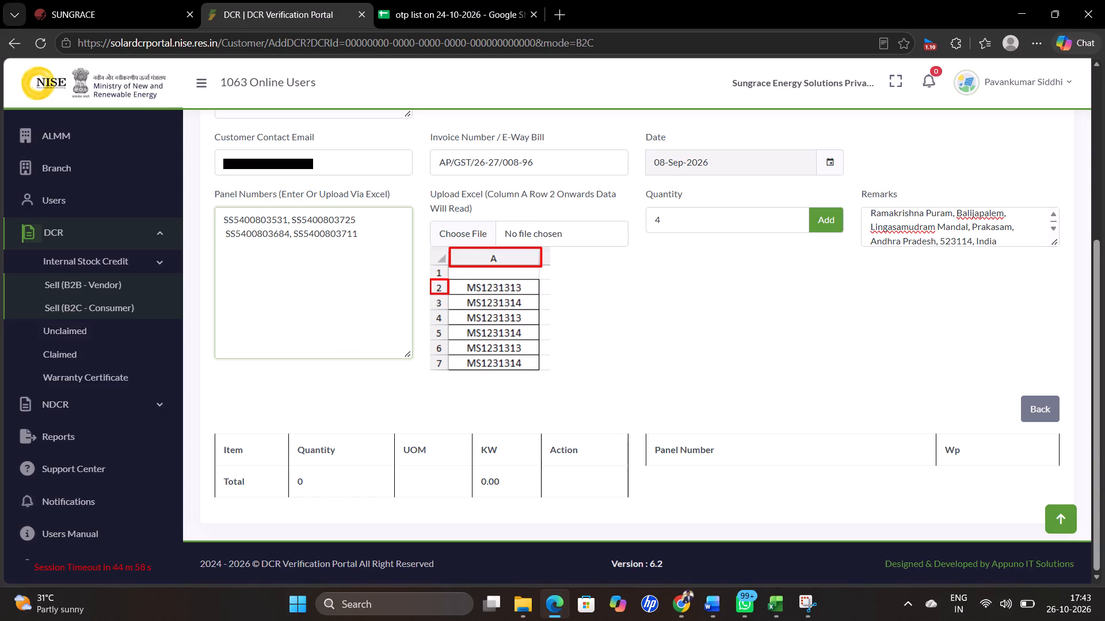
{"action": "key", "text": "BackSpace"}
{"action": "key", "text": "Return"}
{"action": "key", "text": "BackSpace"}
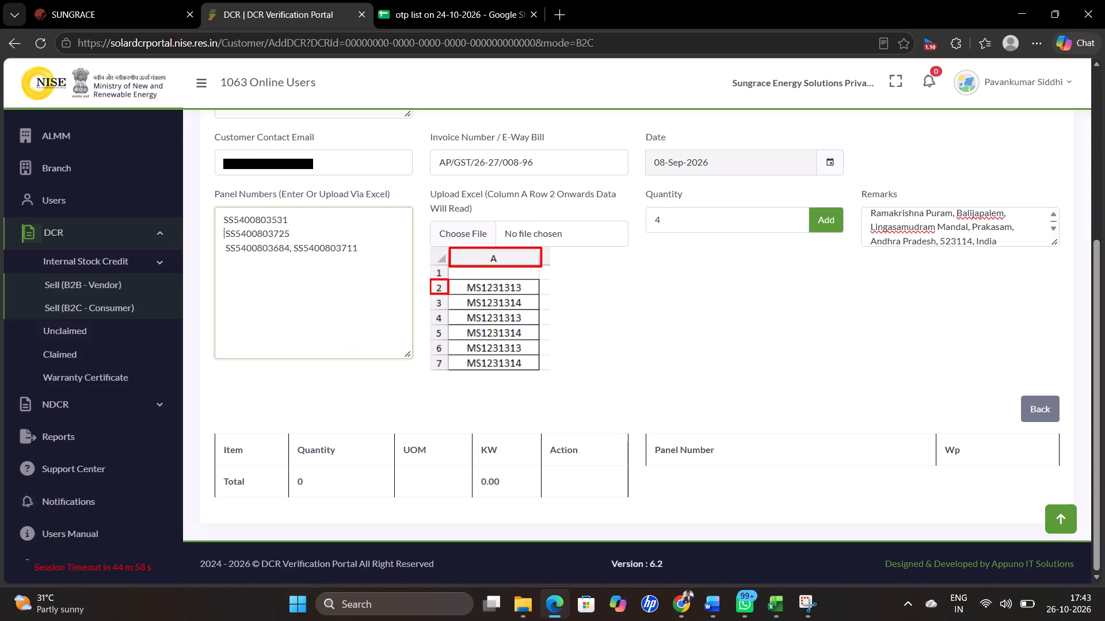
{"action": "key", "text": "Return"}
{"action": "key", "text": "Down"}
{"action": "key", "text": "Right"}
{"action": "key", "text": "Right"}
{"action": "key", "text": "Right"}
{"action": "key", "text": "Right"}
{"action": "key", "text": "Right"}
{"action": "key", "text": "Right"}
{"action": "key", "text": "Right"}
{"action": "key", "text": "Right"}
{"action": "key", "text": "Right"}
{"action": "key", "text": "Right"}
{"action": "key", "text": "Right"}
{"action": "key", "text": "Right"}
{"action": "key", "text": "Right"}
{"action": "key", "text": "Right"}
{"action": "key", "text": "BackSpace"}
{"action": "key", "text": "Return"}
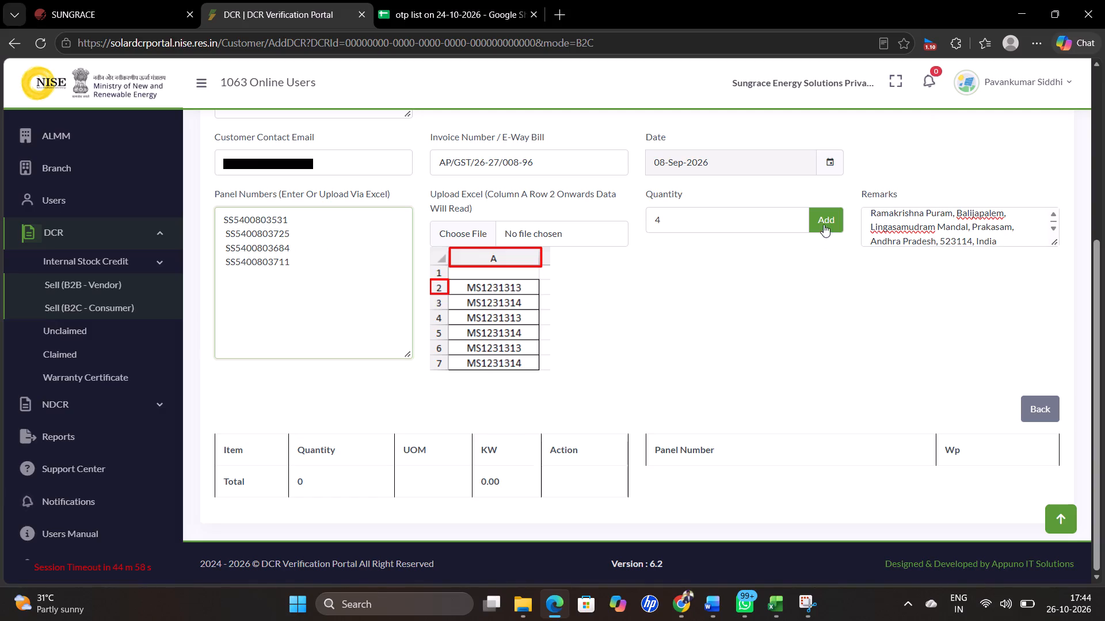
Add the four listed panels to the DCR form's item table and confirm the DCR.
{"action": "left_click", "coordinate": [824, 224]}
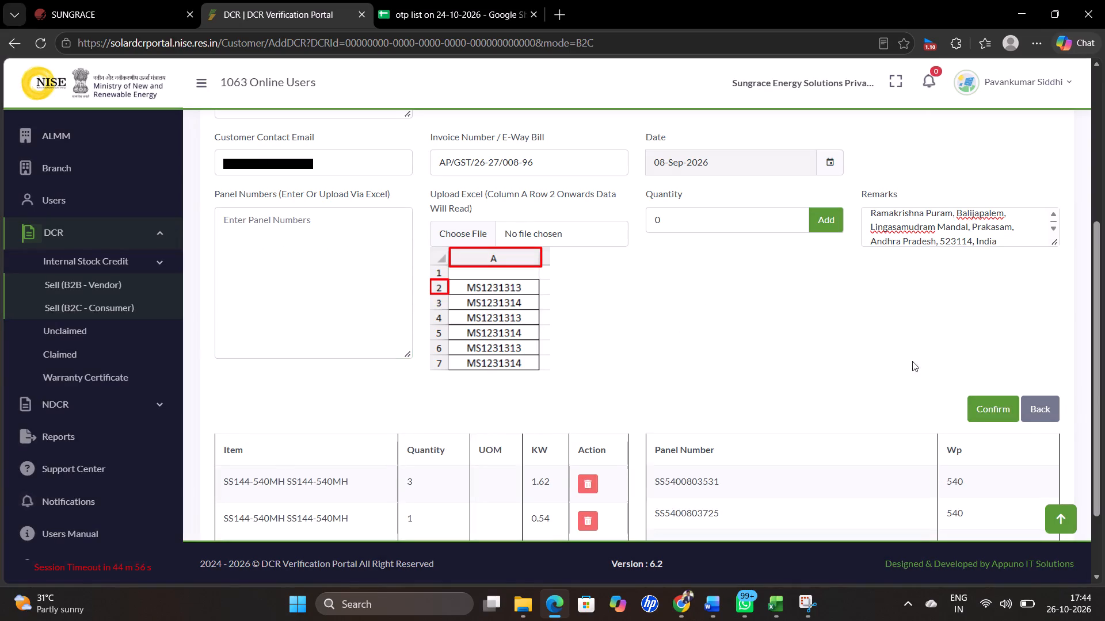
{"action": "left_click", "coordinate": [1008, 409]}
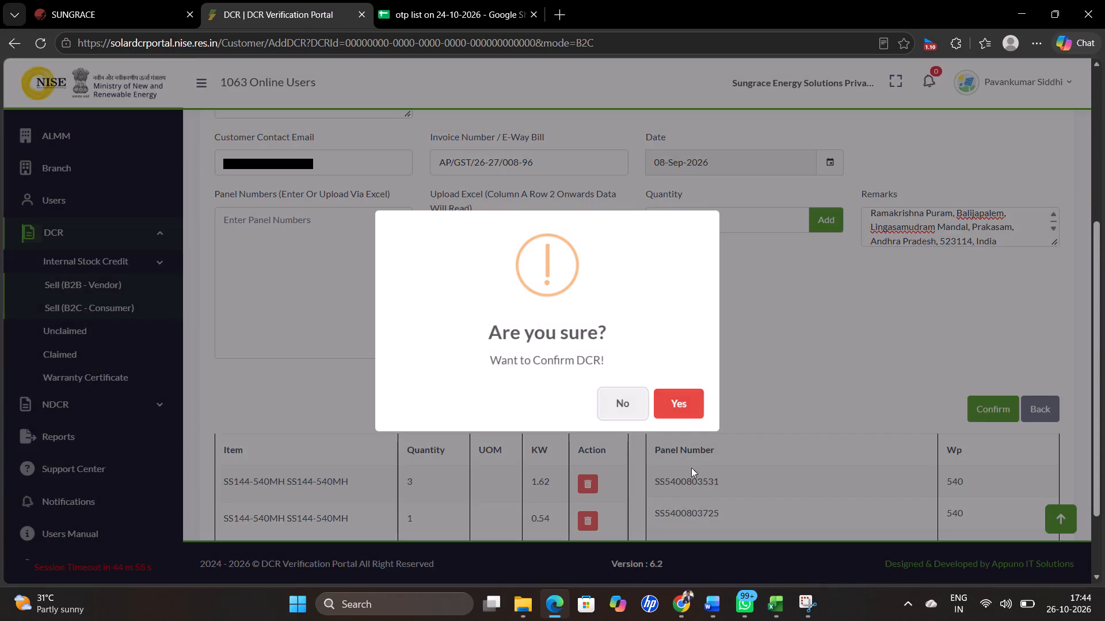
{"action": "left_click", "coordinate": [692, 401]}
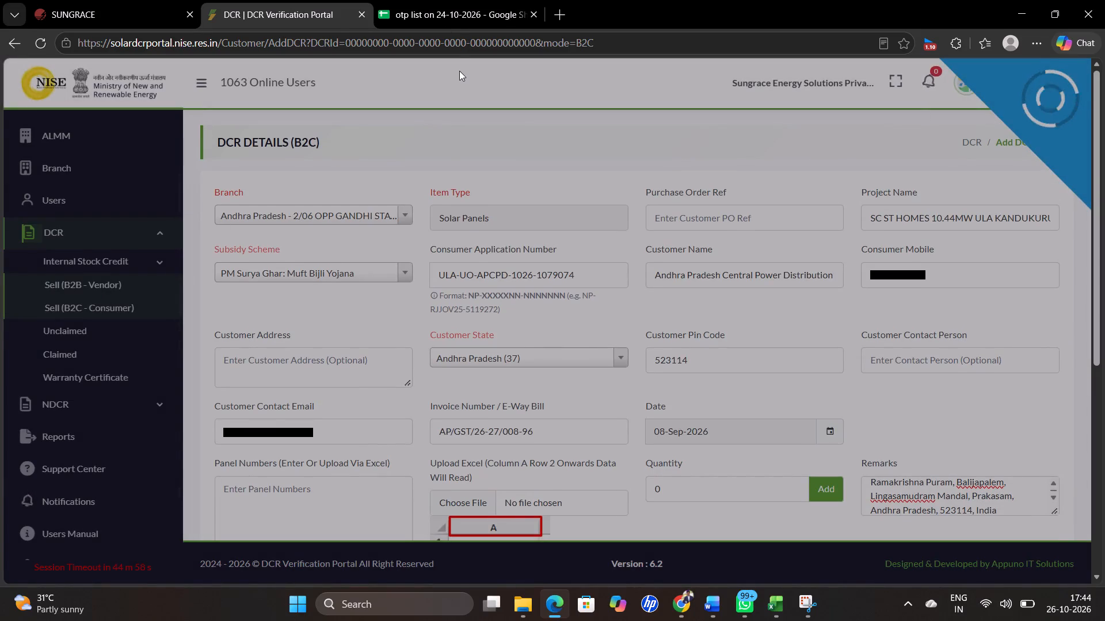
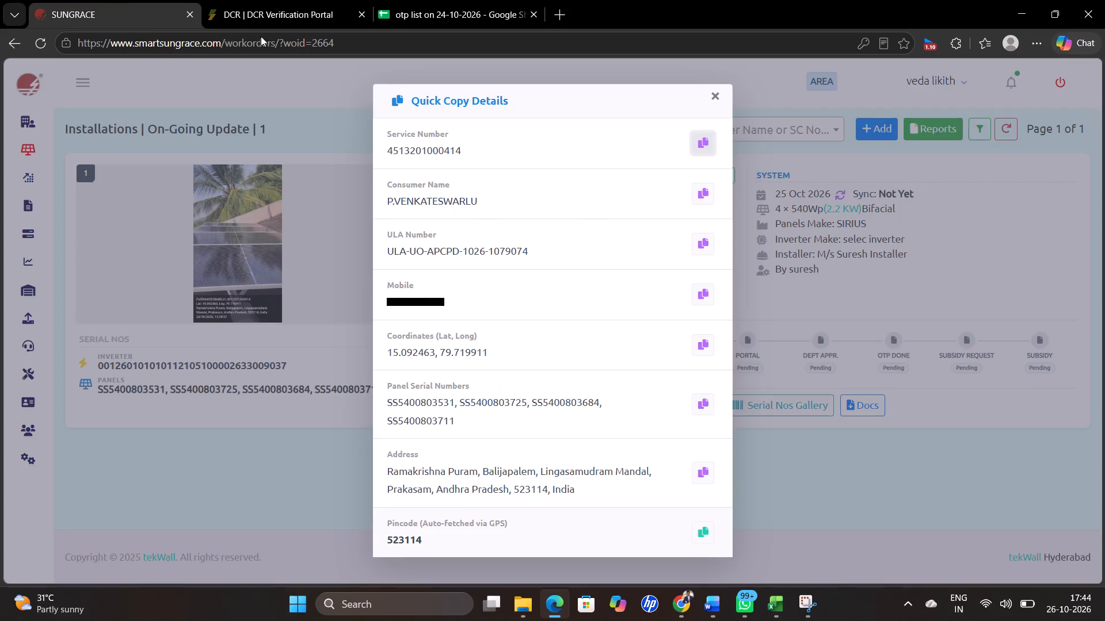
Switch to the DCR Verification Portal page showing the B2C consumer sales list.
{"action": "left_click", "coordinate": [319, 16]}
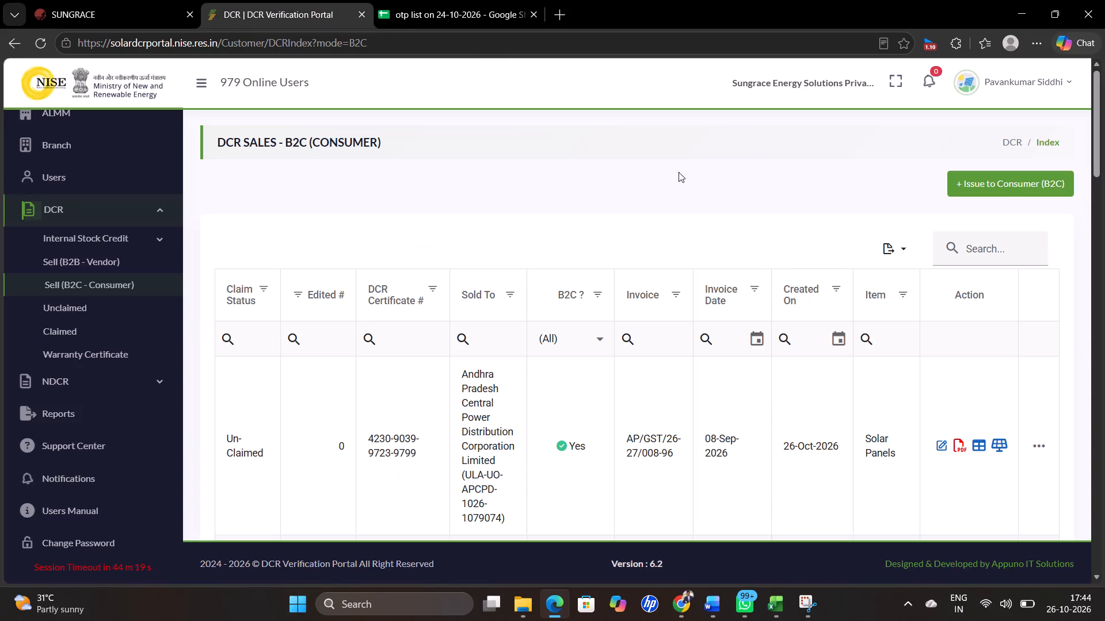
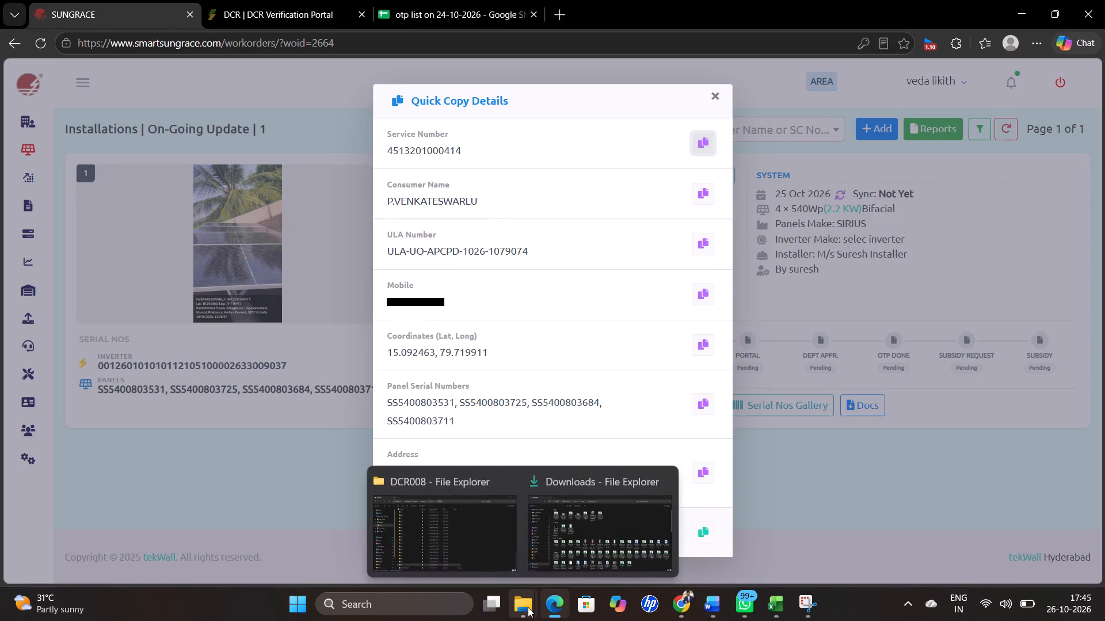
In File Explorer, create a folder named 96 inside the DCR008 folder of dcr crf and open it.
{"action": "left_click", "coordinate": [482, 524]}
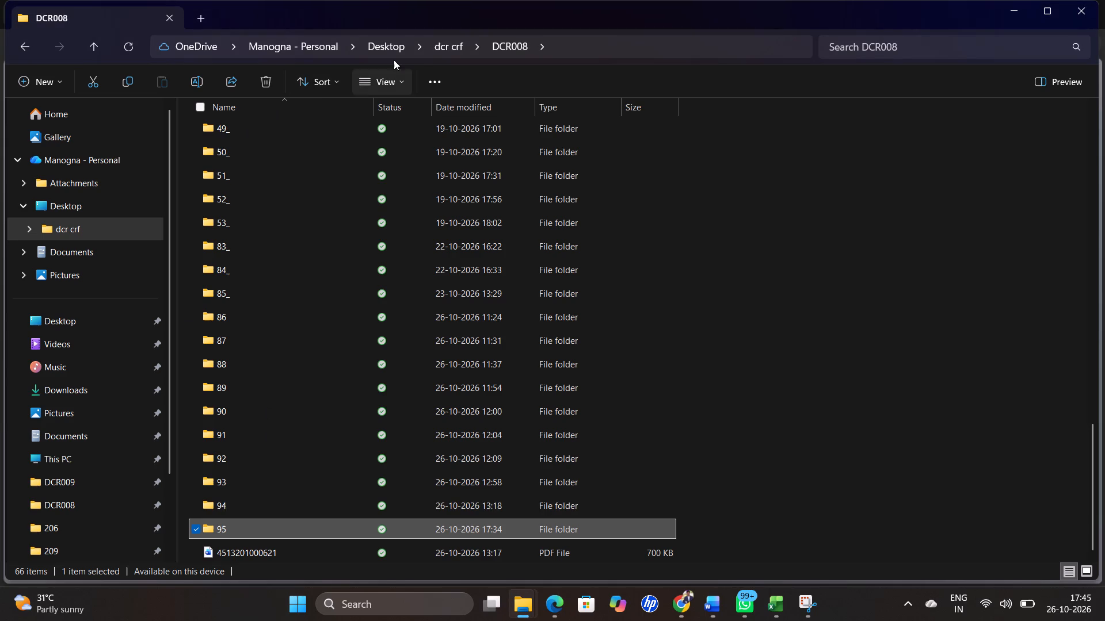
{"action": "left_click", "coordinate": [474, 45]}
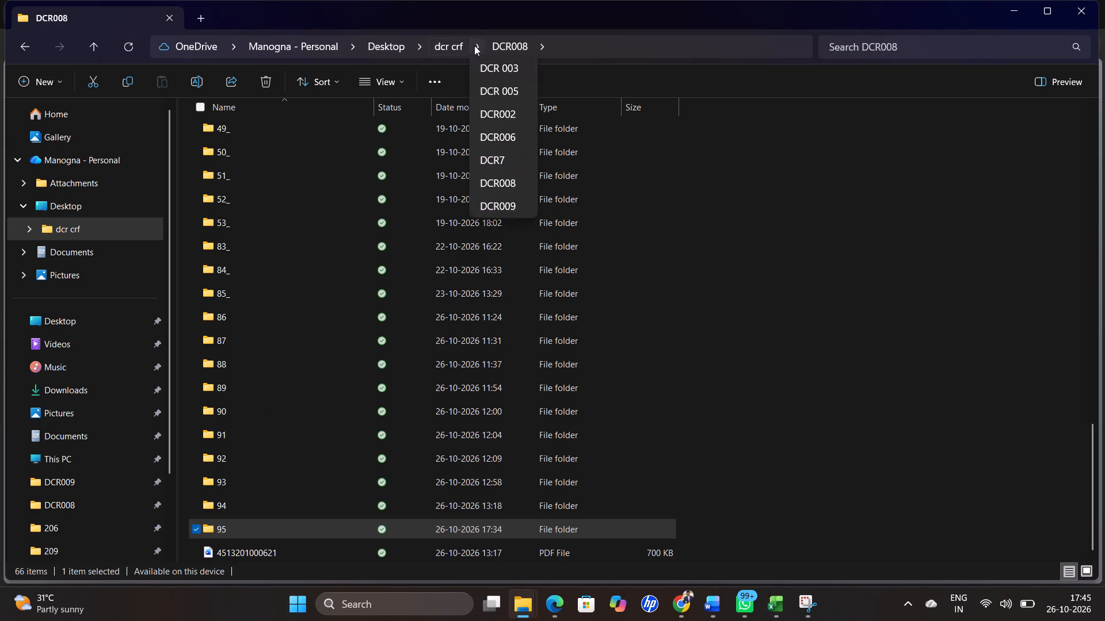
{"action": "left_click", "coordinate": [498, 213]}
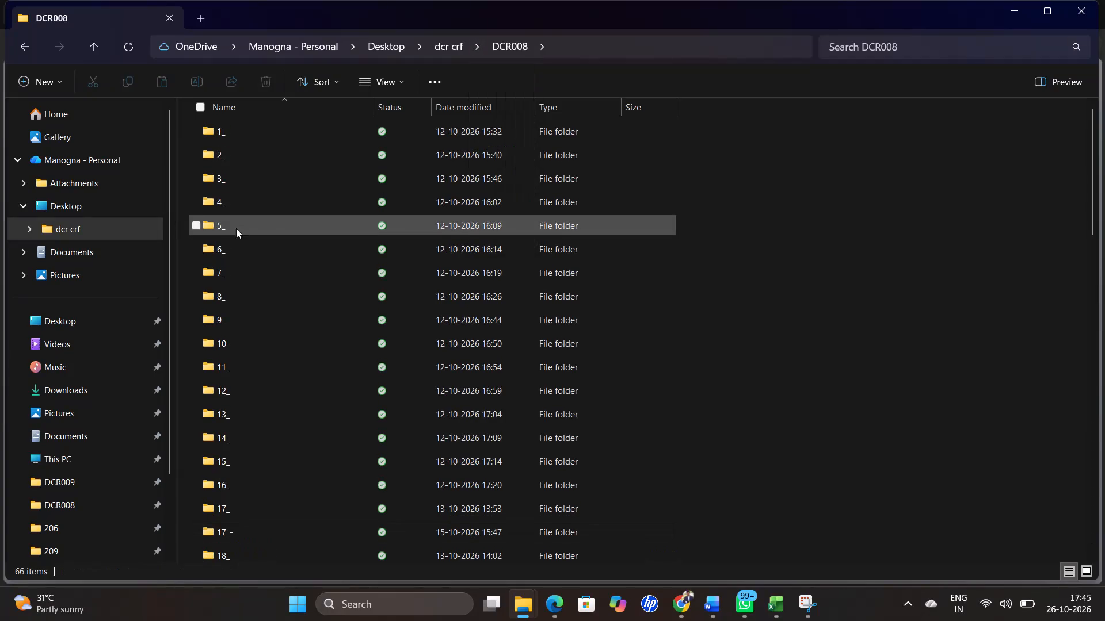
{"action": "scroll", "coordinate": [304, 213], "scroll_direction": "down", "scroll_amount": 6}
{"action": "scroll", "coordinate": [306, 210], "scroll_direction": "down", "scroll_amount": 20}
{"action": "scroll", "coordinate": [306, 210], "scroll_direction": "down", "scroll_amount": 2}
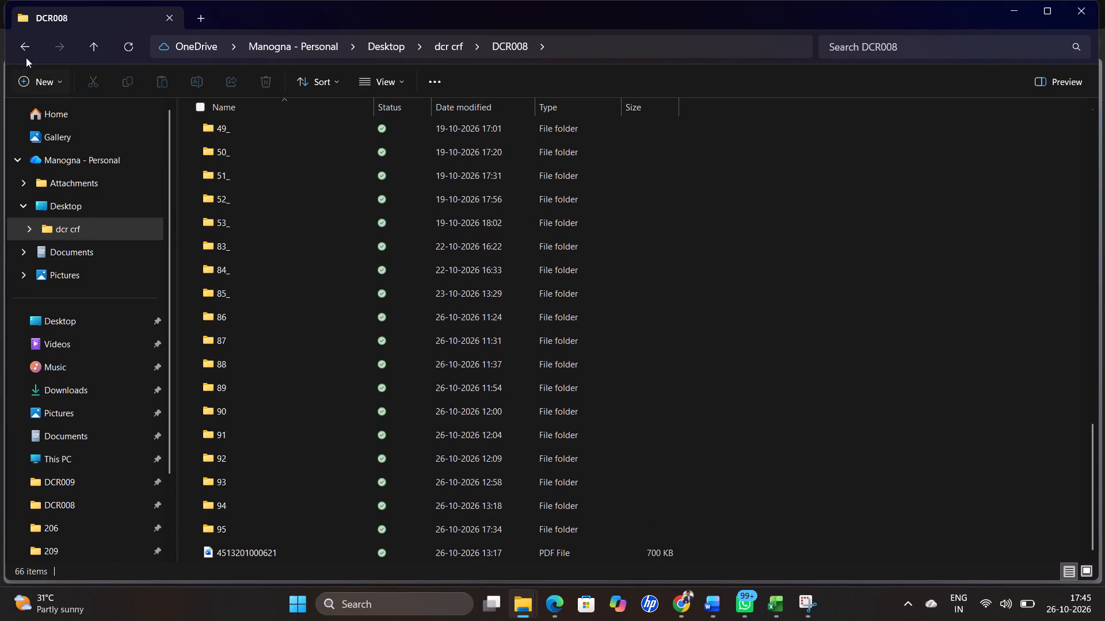
{"action": "left_click", "coordinate": [33, 79]}
{"action": "left_click", "coordinate": [121, 124]}
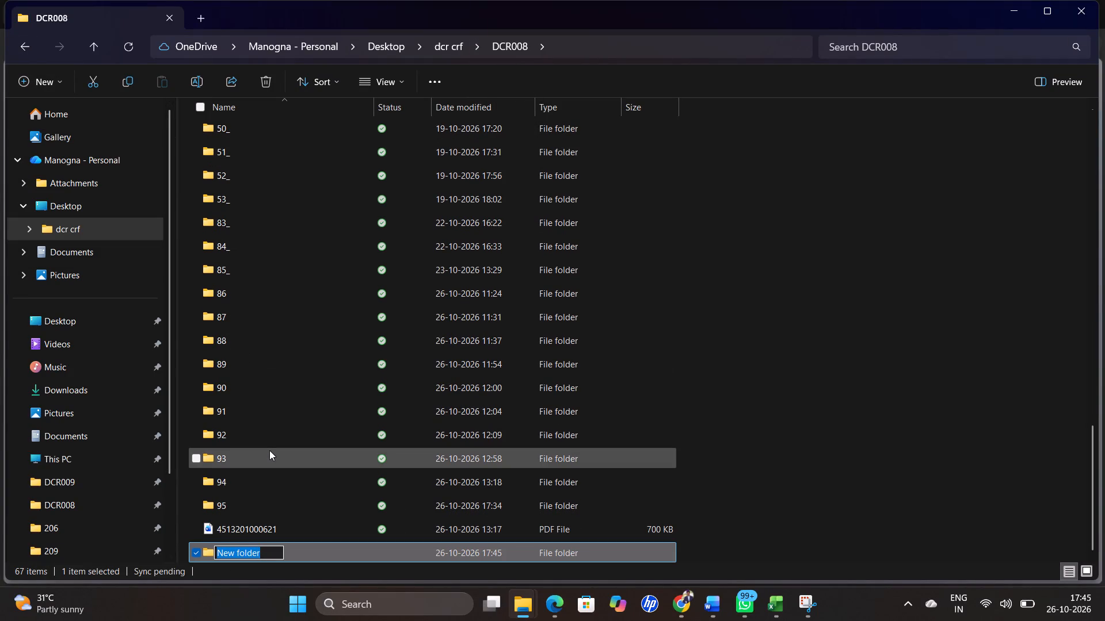
{"action": "key", "text": "BackSpace"}
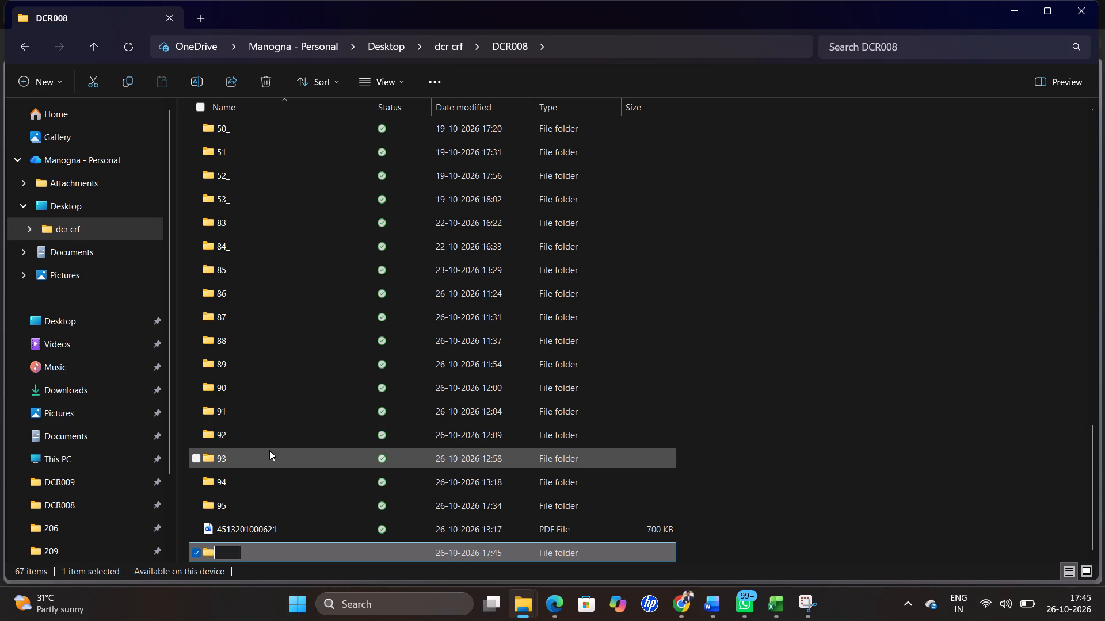
{"action": "type", "text": "96"}
{"action": "key", "text": "Return"}
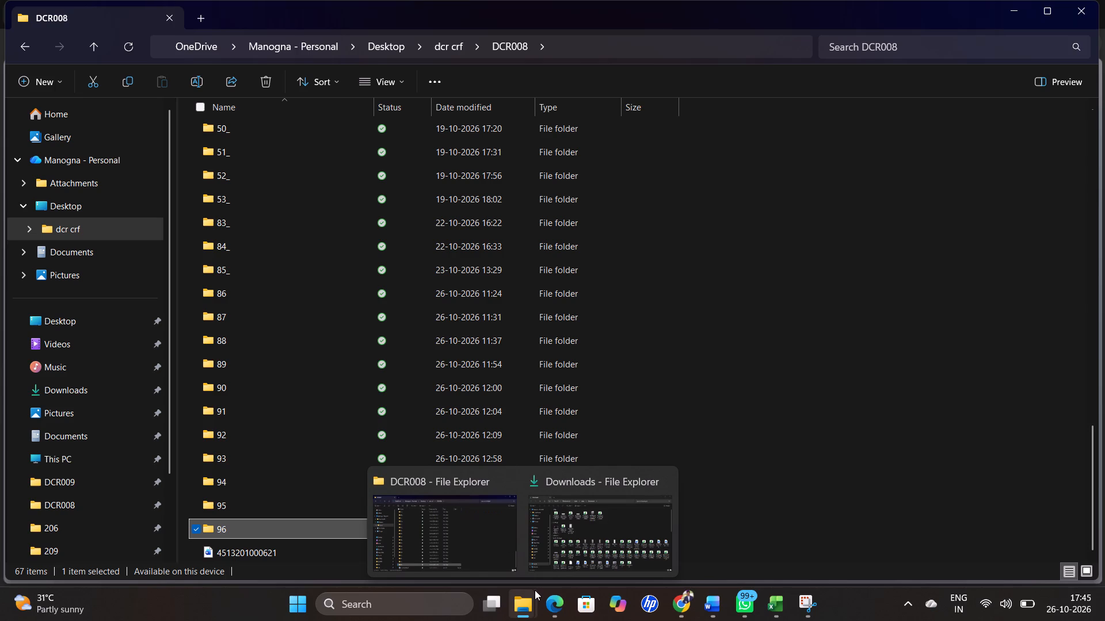
{"action": "double_click", "coordinate": [291, 532]}
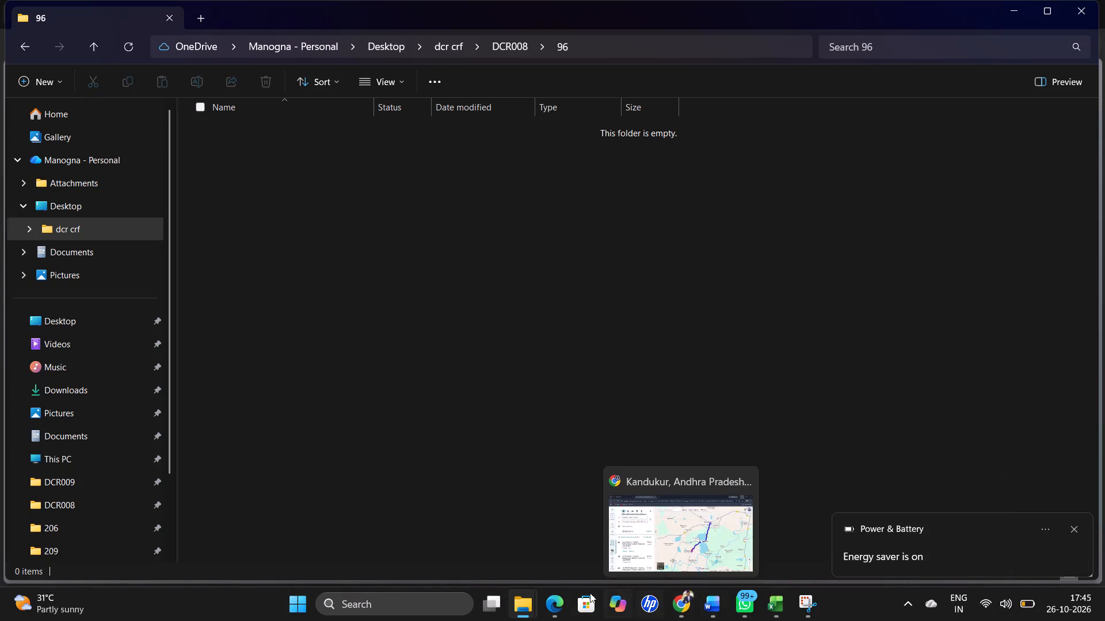
Switch back to the browser showing the Sungrace work order's Quick Copy Details.
{"action": "left_click", "coordinate": [556, 538]}
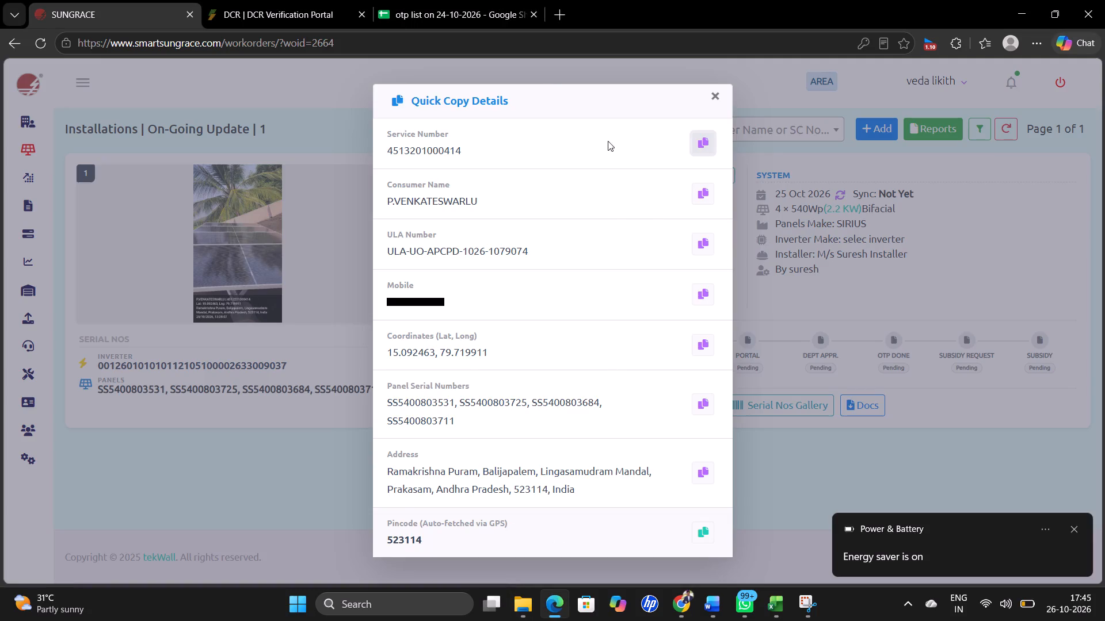
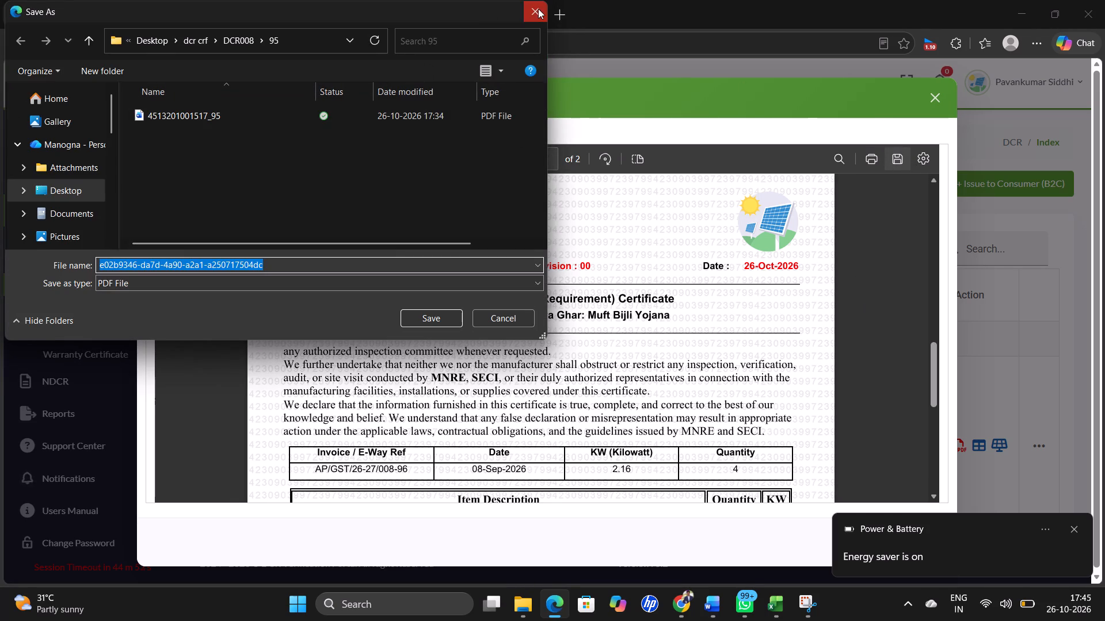
Copy the service number from the Sungrace work order's Quick Copy Details and return to the DCR certificate in the verification portal.
{"action": "left_click", "coordinate": [539, 7]}
{"action": "left_click", "coordinate": [147, 15]}
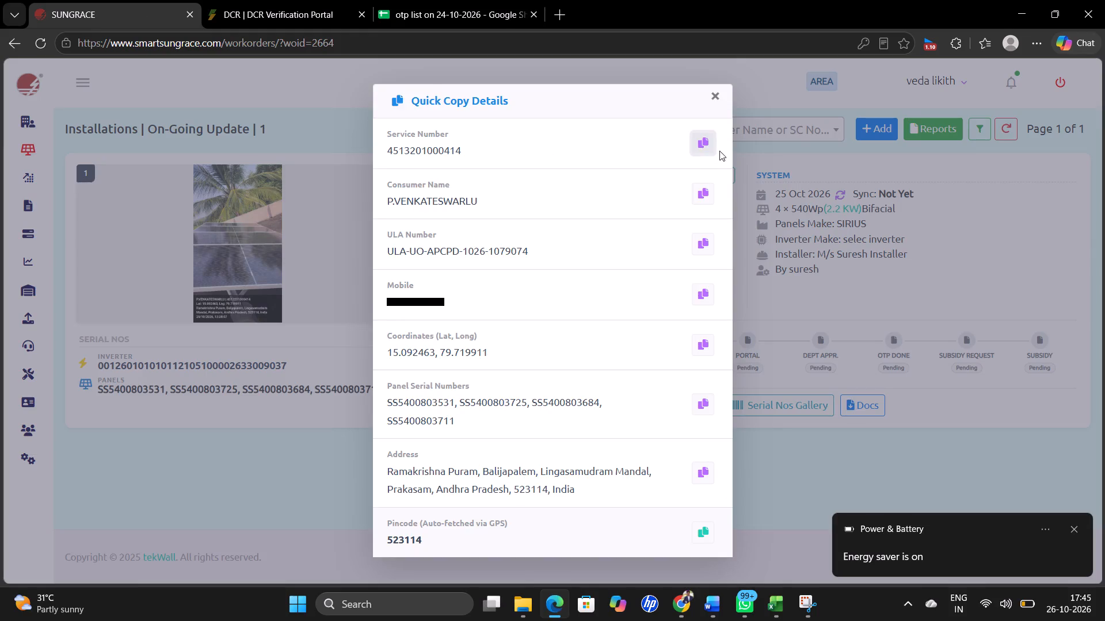
{"action": "left_click", "coordinate": [708, 147]}
{"action": "left_click", "coordinate": [694, 144]}
{"action": "left_click", "coordinate": [279, 26]}
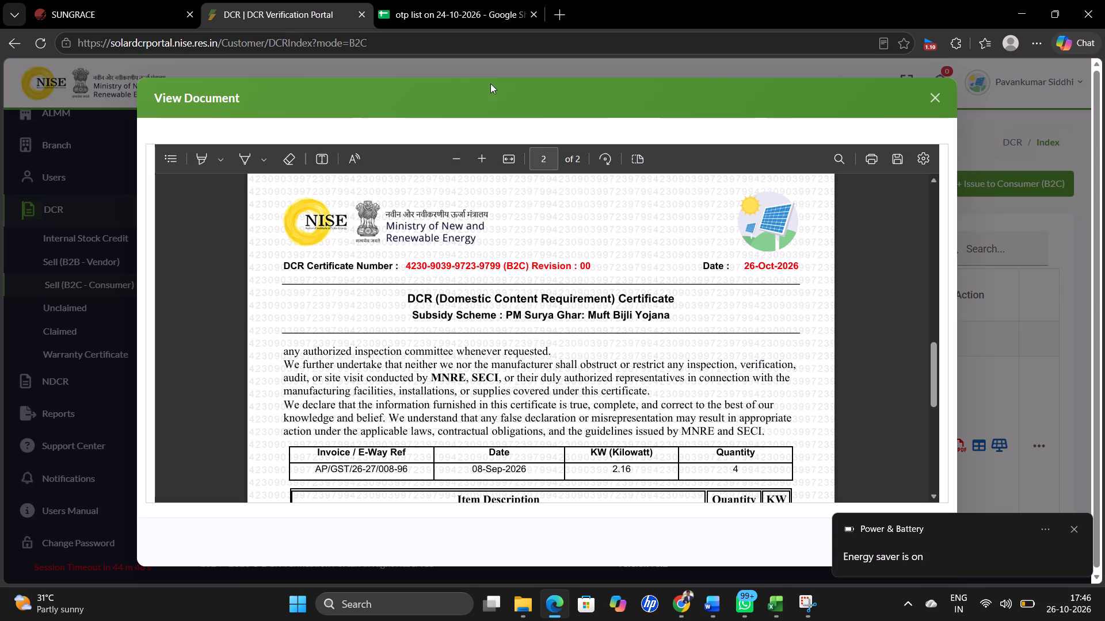
Start saving the displayed DCR certificate PDF and choose folder 96 inside DCR008 as its location.
{"action": "left_click", "coordinate": [908, 155]}
{"action": "left_click", "coordinate": [896, 160]}
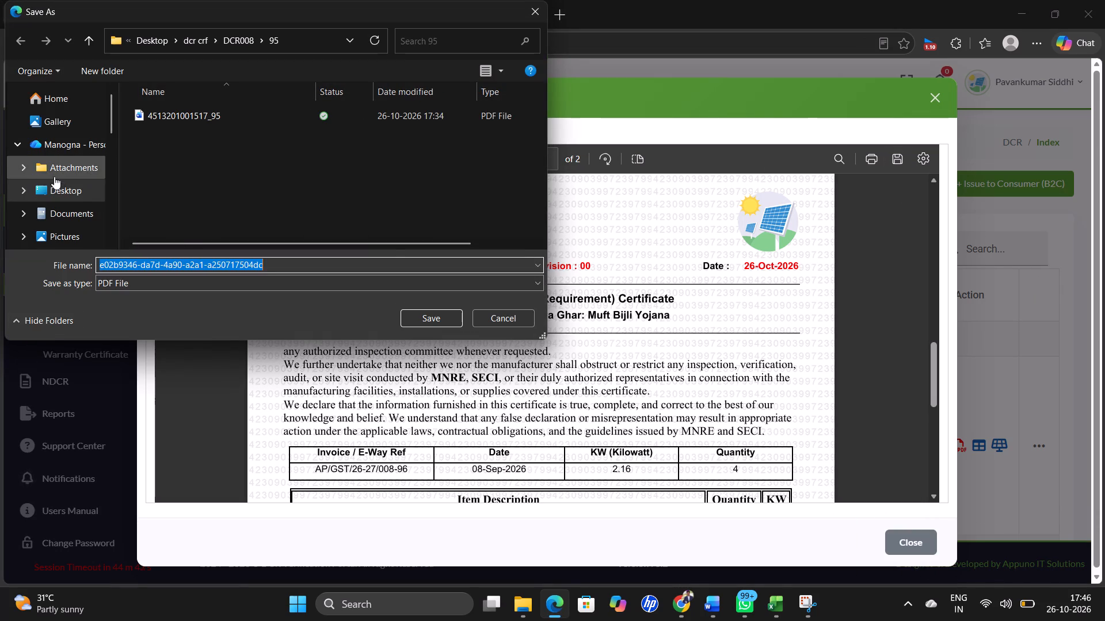
{"action": "left_click", "coordinate": [258, 34]}
{"action": "left_click_drag", "start_coordinate": [334, 106], "coordinate": [346, 102]}
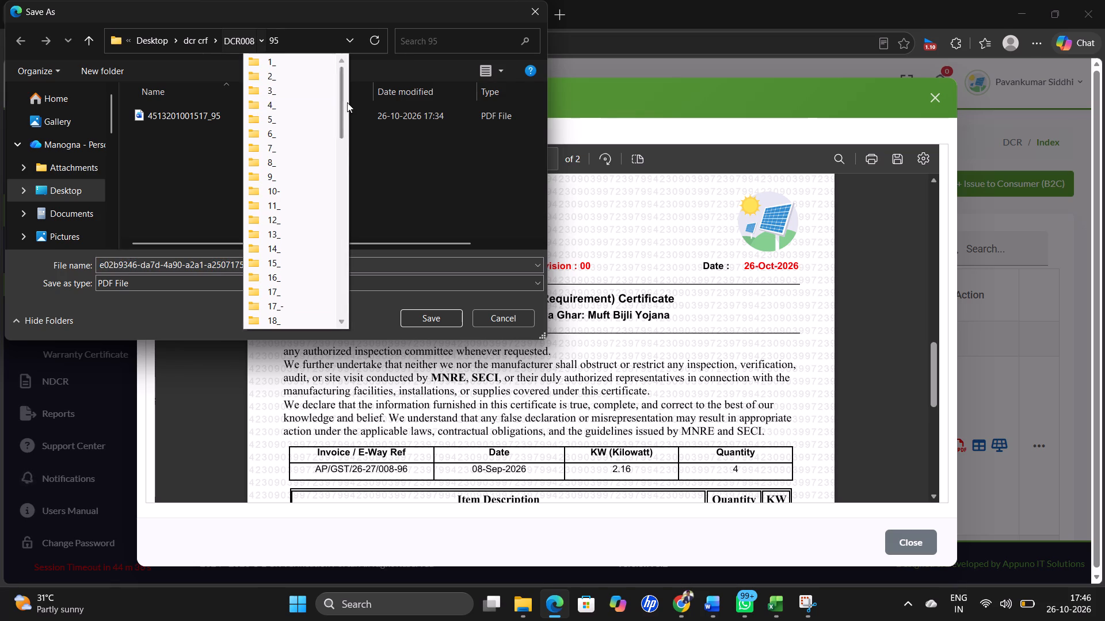
{"action": "left_click_drag", "start_coordinate": [341, 106], "coordinate": [359, 321]}
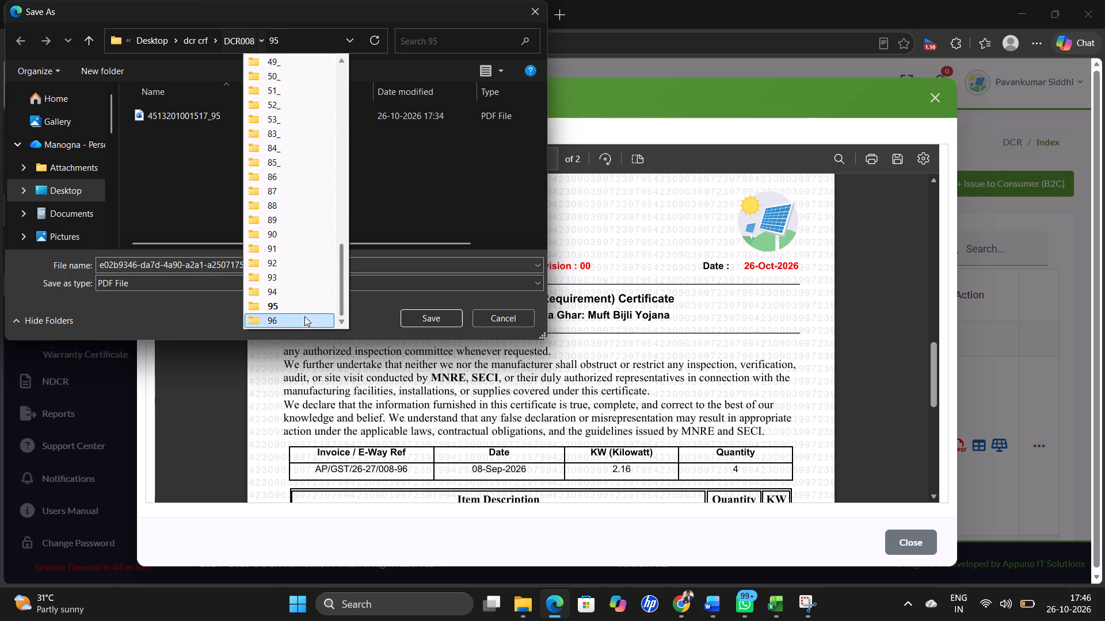
{"action": "left_click", "coordinate": [303, 309]}
{"action": "left_click", "coordinate": [261, 41]}
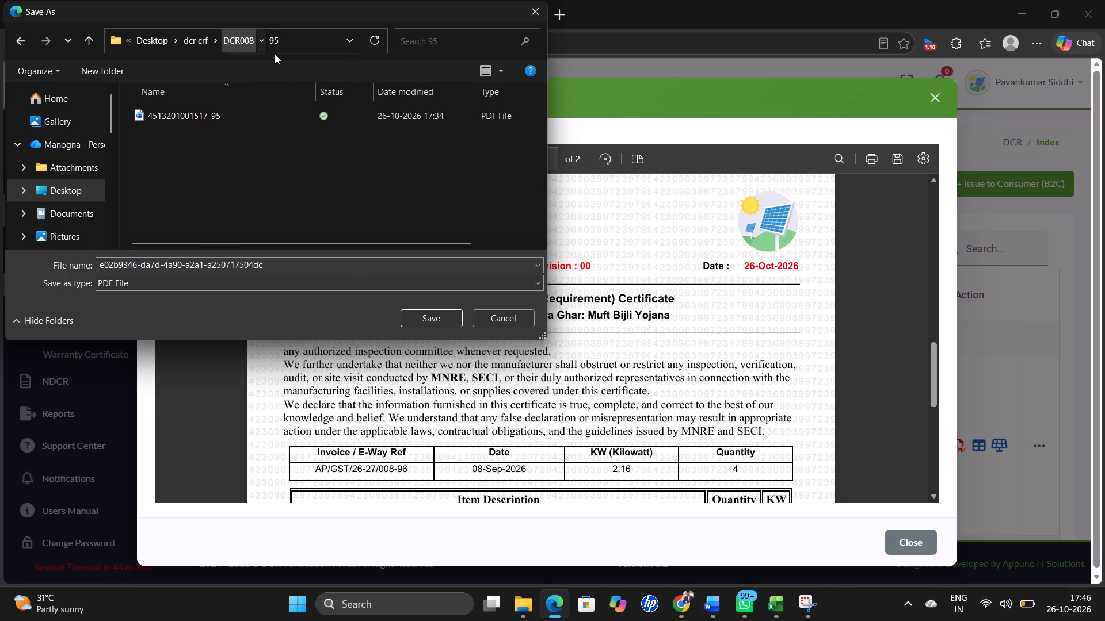
{"action": "left_click_drag", "start_coordinate": [346, 131], "coordinate": [353, 313]}
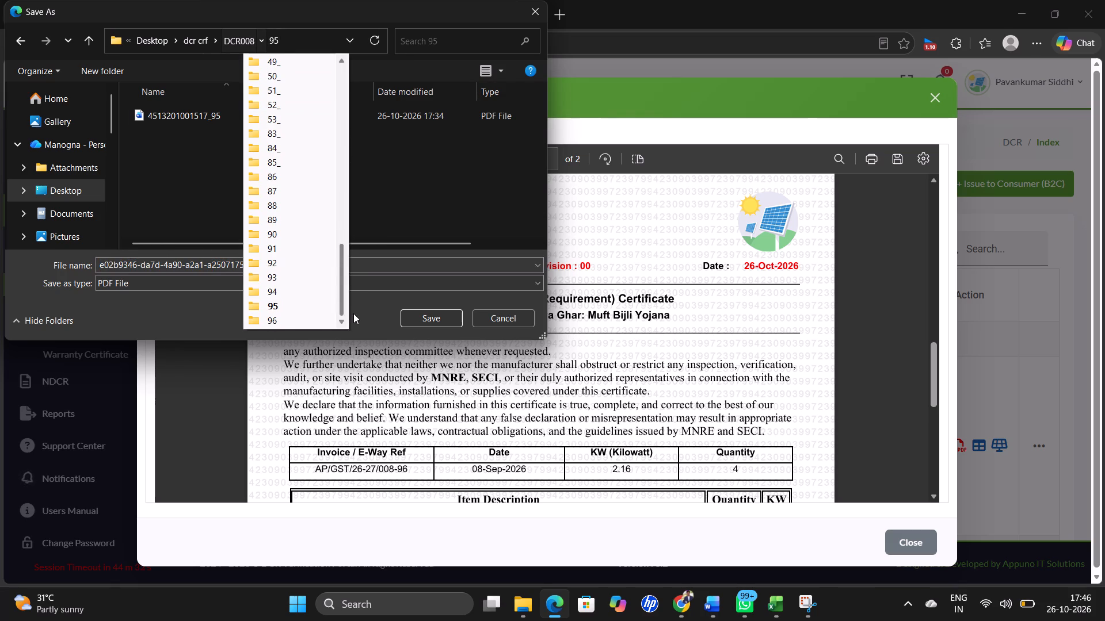
{"action": "left_click_drag", "start_coordinate": [353, 313], "coordinate": [353, 316]}
{"action": "double_click", "coordinate": [308, 323]}
Name the certificate PDF with the copied service number followed by _96 and save it.
{"action": "left_click", "coordinate": [325, 263]}
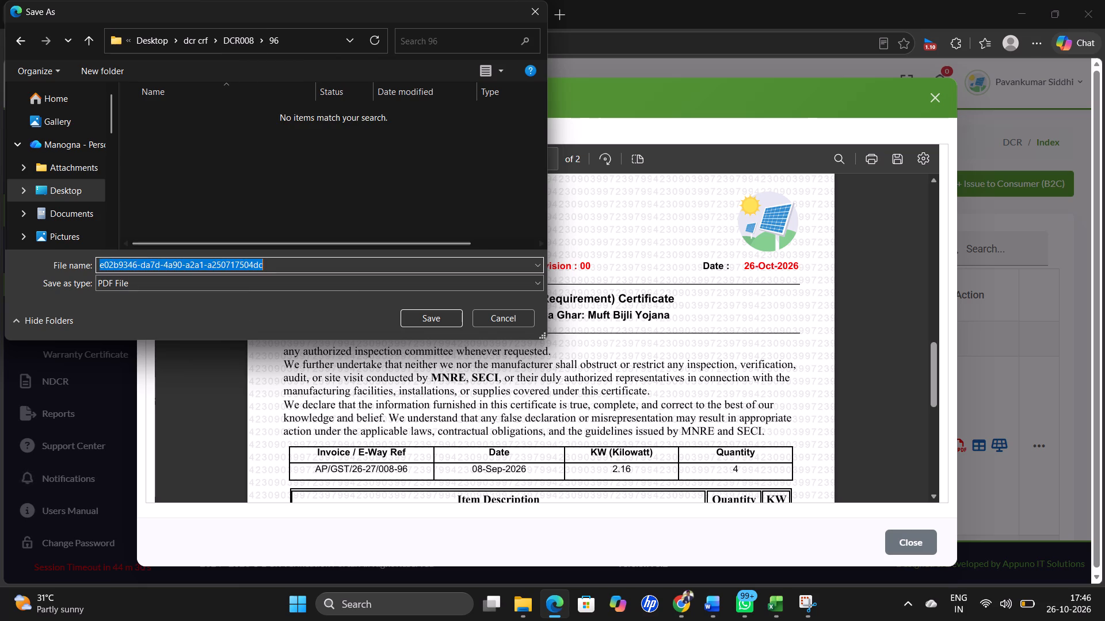
{"action": "key", "text": "BackSpace"}
{"action": "key", "text": "ctrl+v"}
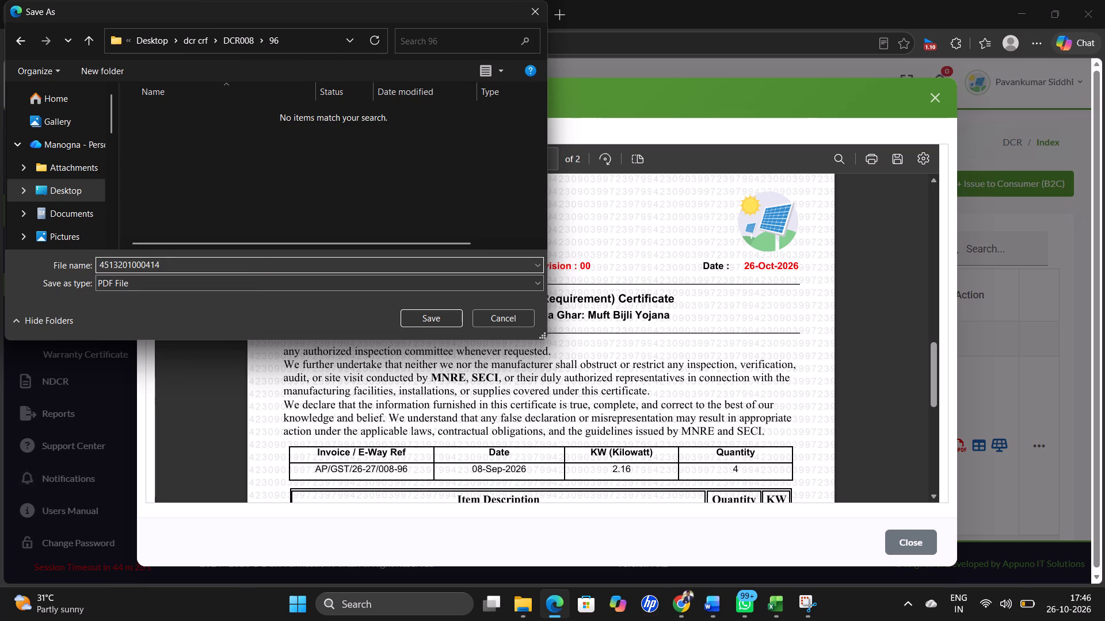
{"action": "key", "text": "shift+underscore"}
{"action": "type", "text": "96"}
{"action": "key", "text": "Return"}
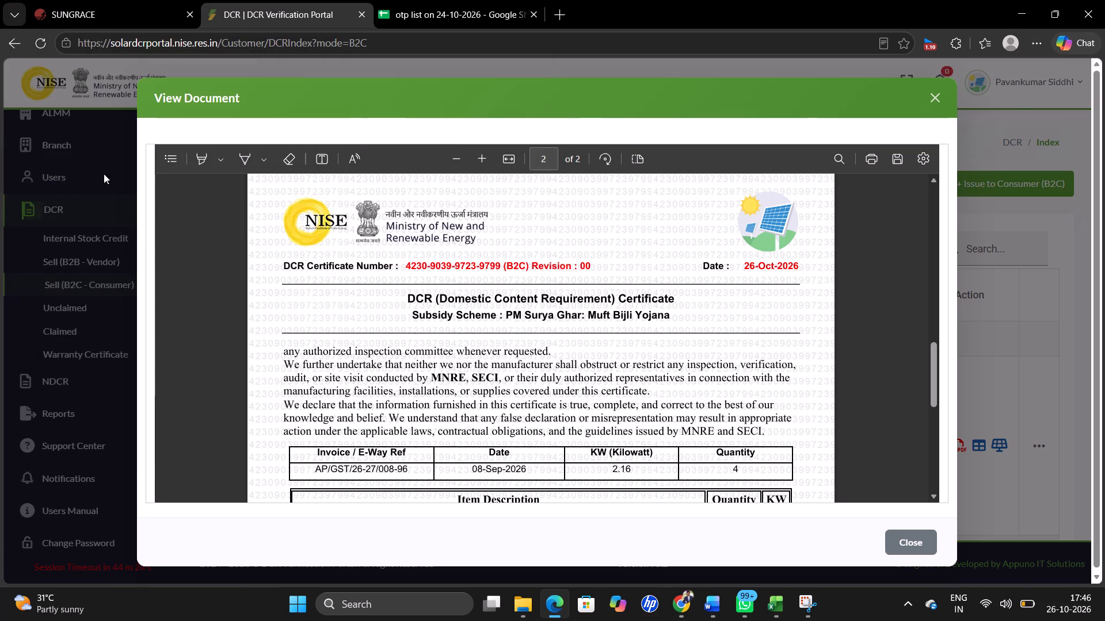
Return to the Sungrace work order and open its Project Stage form for editing.
{"action": "left_click", "coordinate": [113, 10]}
{"action": "left_click", "coordinate": [480, 22]}
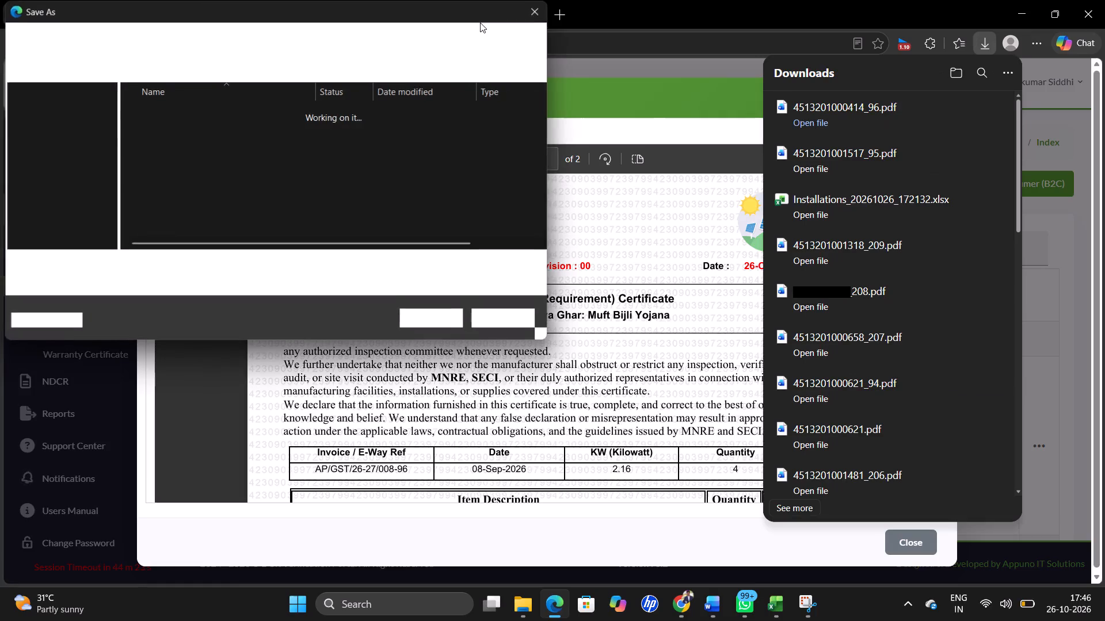
{"action": "left_click", "coordinate": [535, 14]}
{"action": "left_click", "coordinate": [83, 11]}
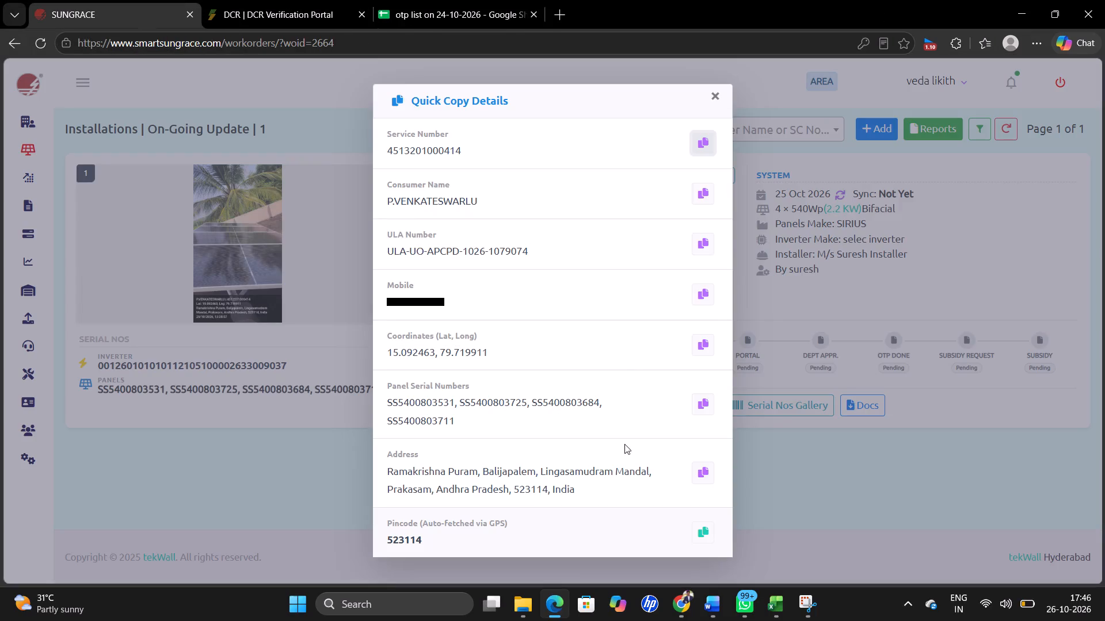
{"action": "left_click", "coordinate": [757, 469]}
{"action": "left_click", "coordinate": [676, 404]}
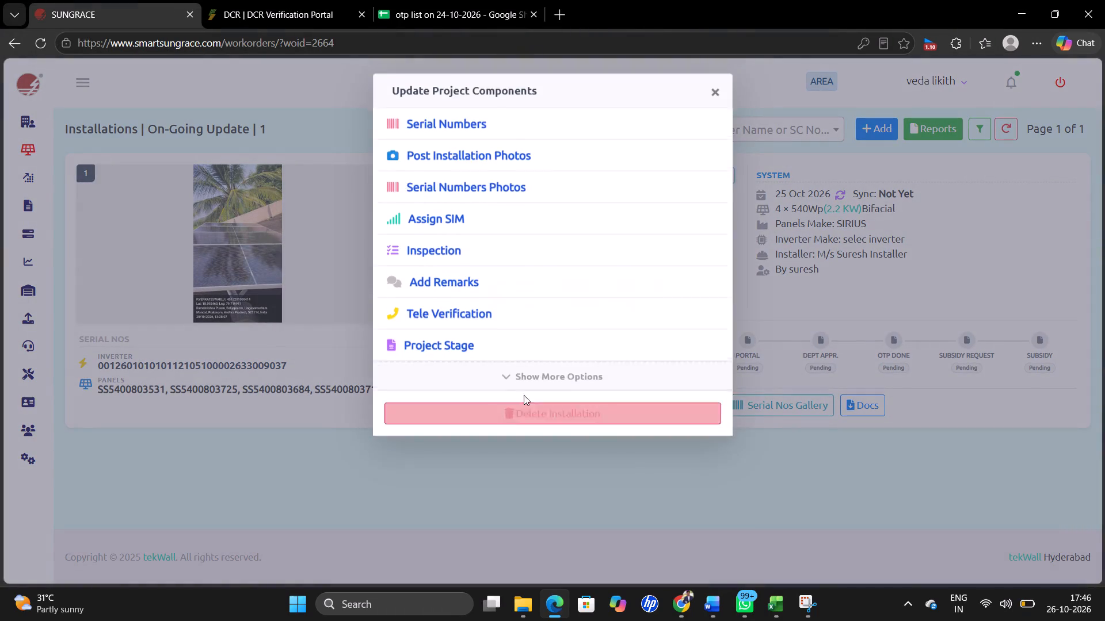
{"action": "left_click", "coordinate": [511, 359]}
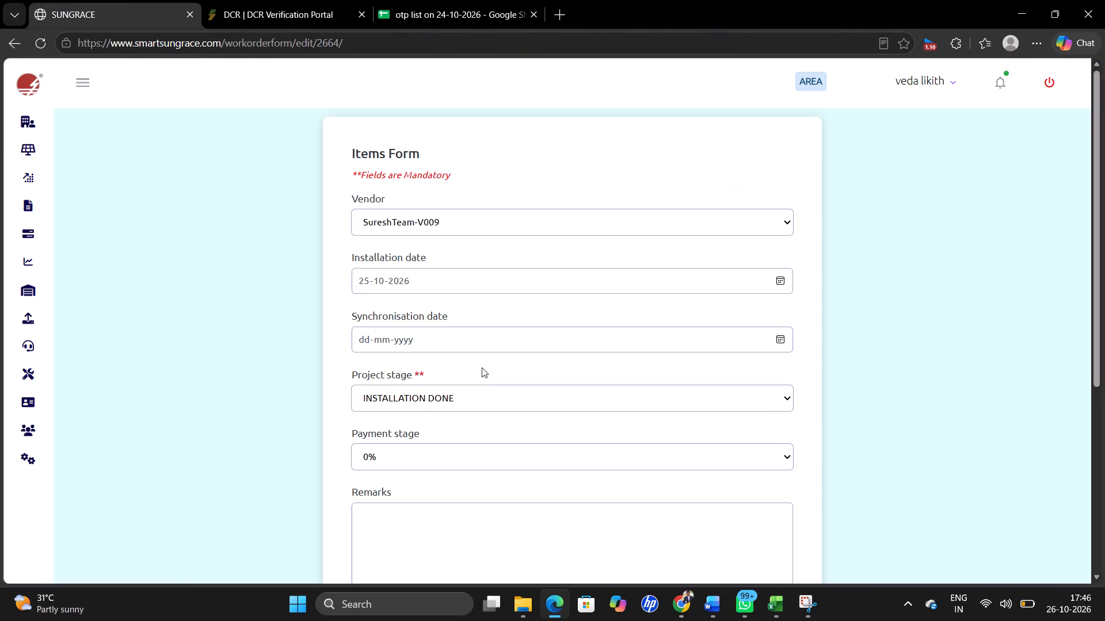
Browse to folder 96 inside DCR008 to choose the file for the Project Stage form's upload field.
{"action": "scroll", "coordinate": [510, 374], "scroll_direction": "down", "scroll_amount": 6}
{"action": "left_click", "coordinate": [383, 359]}
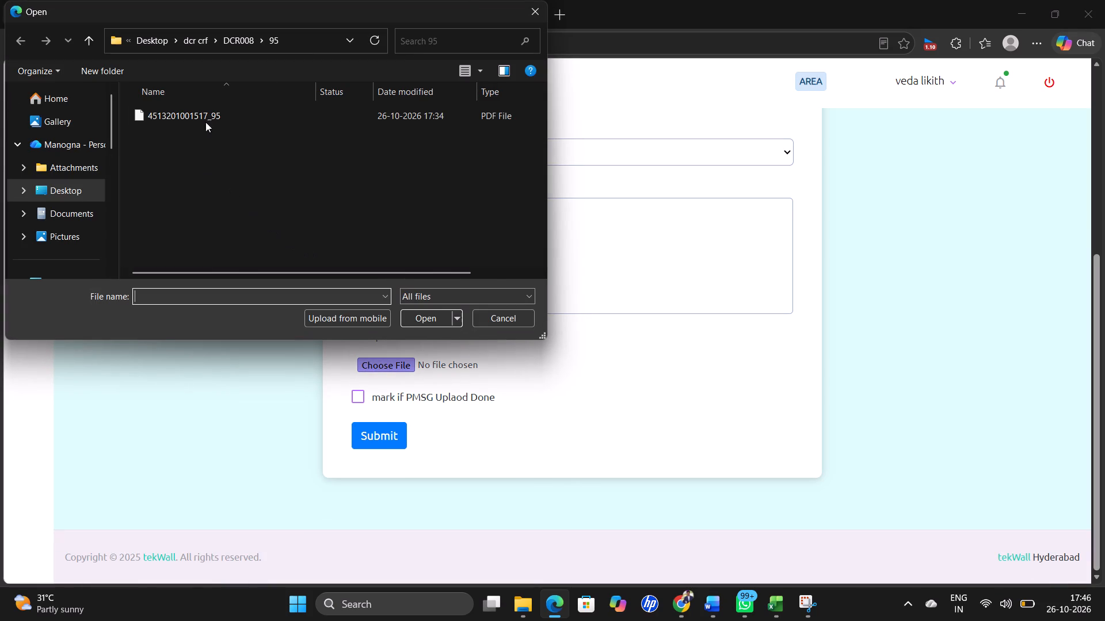
{"action": "left_click", "coordinate": [261, 40]}
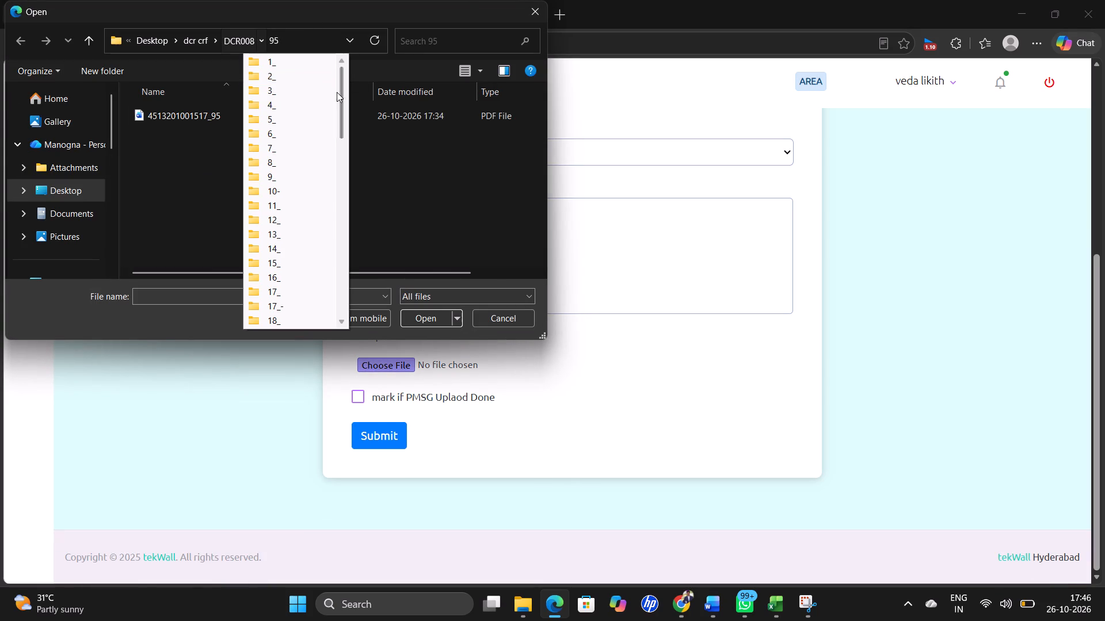
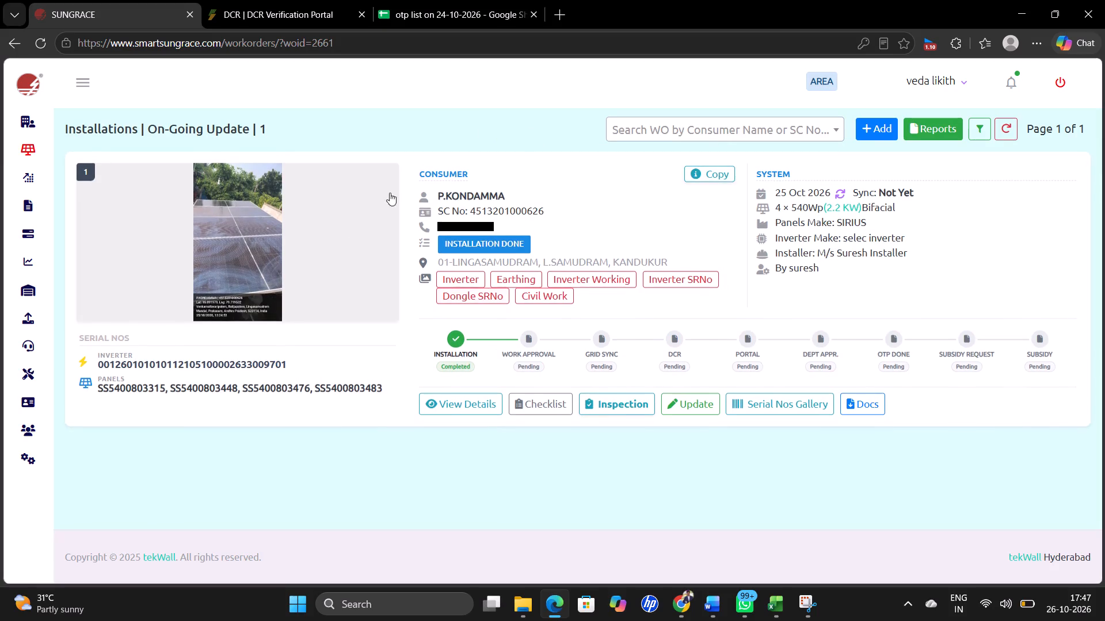
Switch from the Sungrace work order back to the DCR Verification Portal with the open certificate document.
{"action": "left_click", "coordinate": [270, 0], "text": "ctrl"}
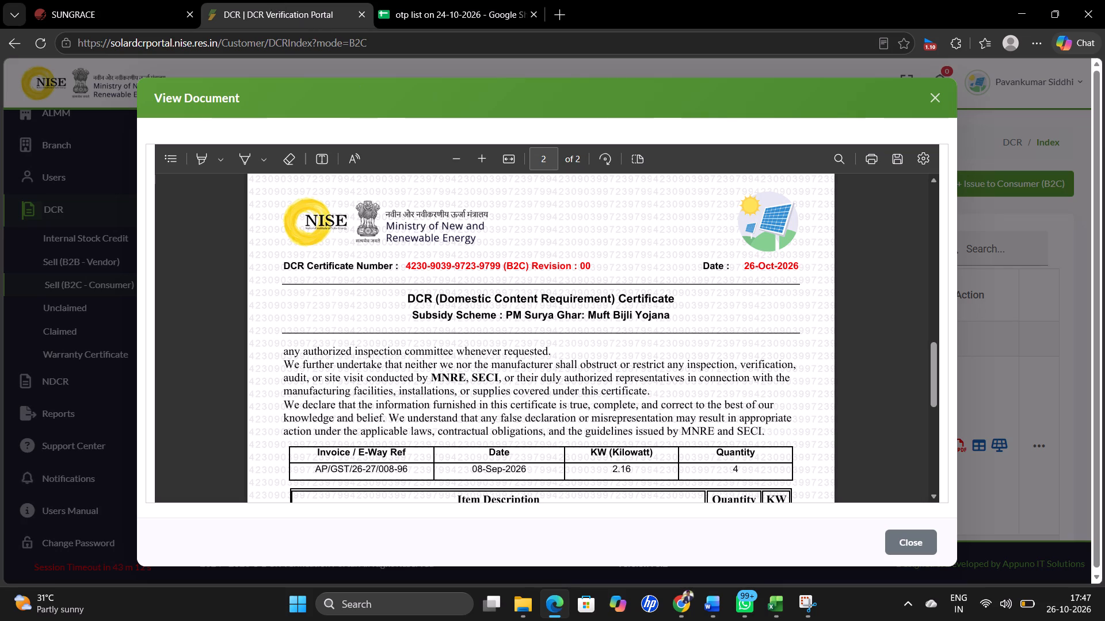
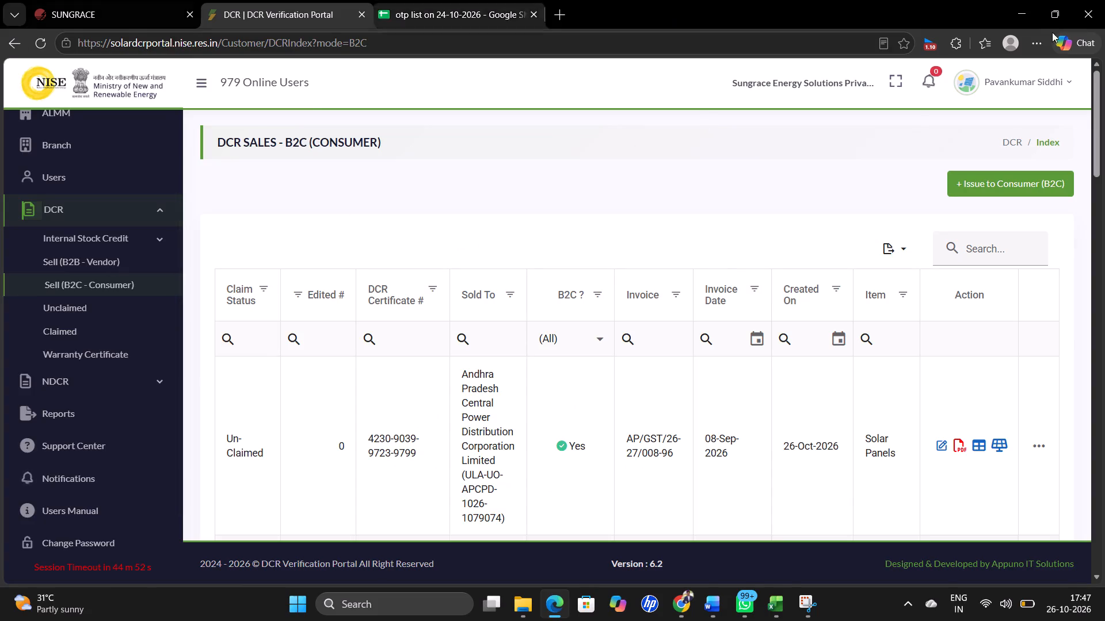
Start a new DCR issue to a consumer (B2C).
{"action": "left_click", "coordinate": [1047, 185], "text": "ctrl"}
Copy the consumer's ULA number from the Sungrace work order's Quick Copy Details and return to the B2C DCR form.
{"action": "left_click", "coordinate": [60, 32], "text": "ctrl"}
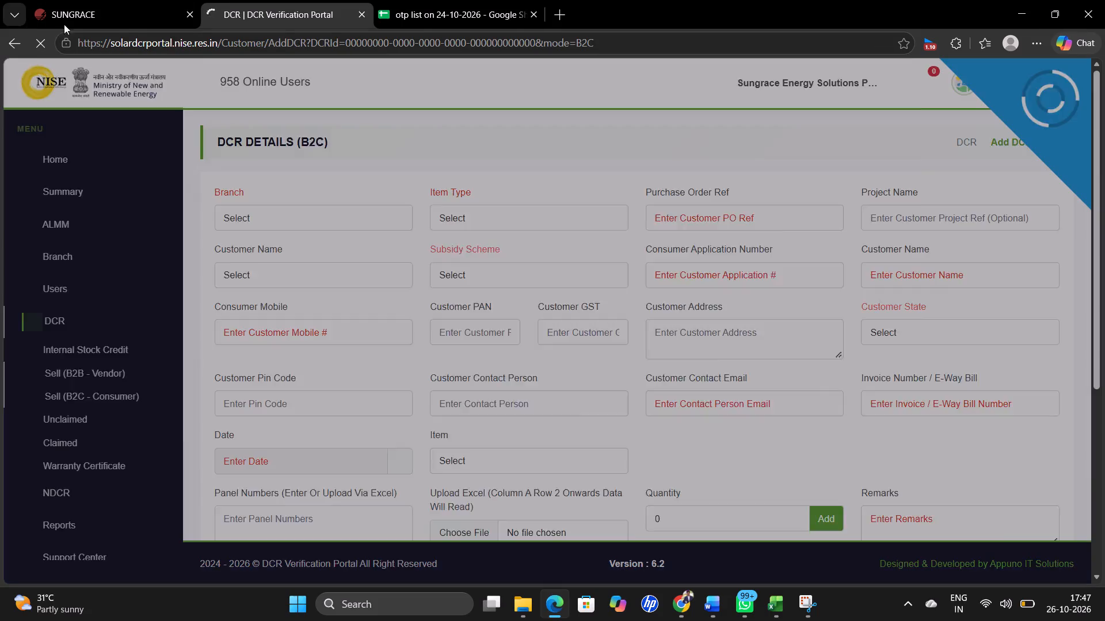
{"action": "left_click", "coordinate": [83, 12], "text": "ctrl"}
{"action": "left_click", "coordinate": [709, 251], "text": "ctrl"}
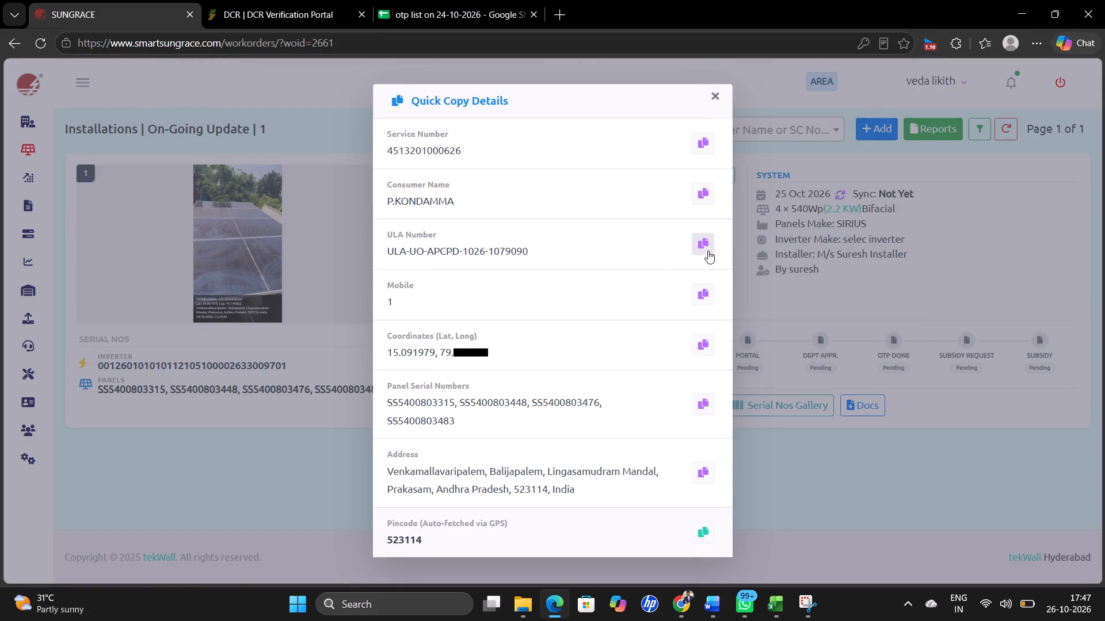
{"action": "left_click", "coordinate": [684, 146], "text": "ctrl"}
{"action": "left_click", "coordinate": [230, 5], "text": "ctrl"}
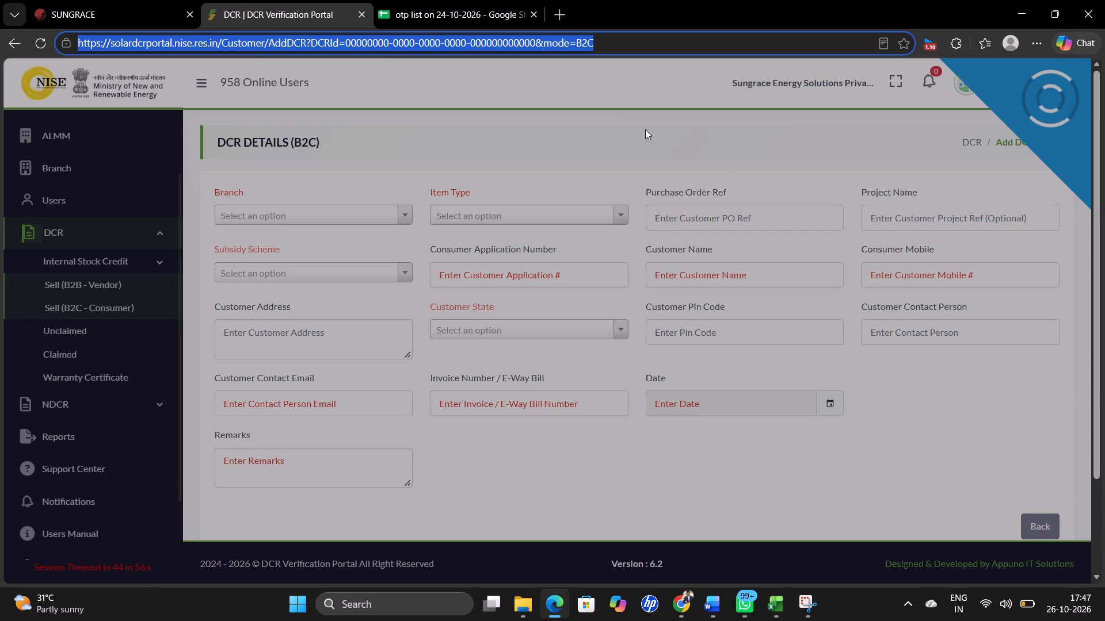
{"action": "left_click", "coordinate": [525, 74], "text": "ctrl"}
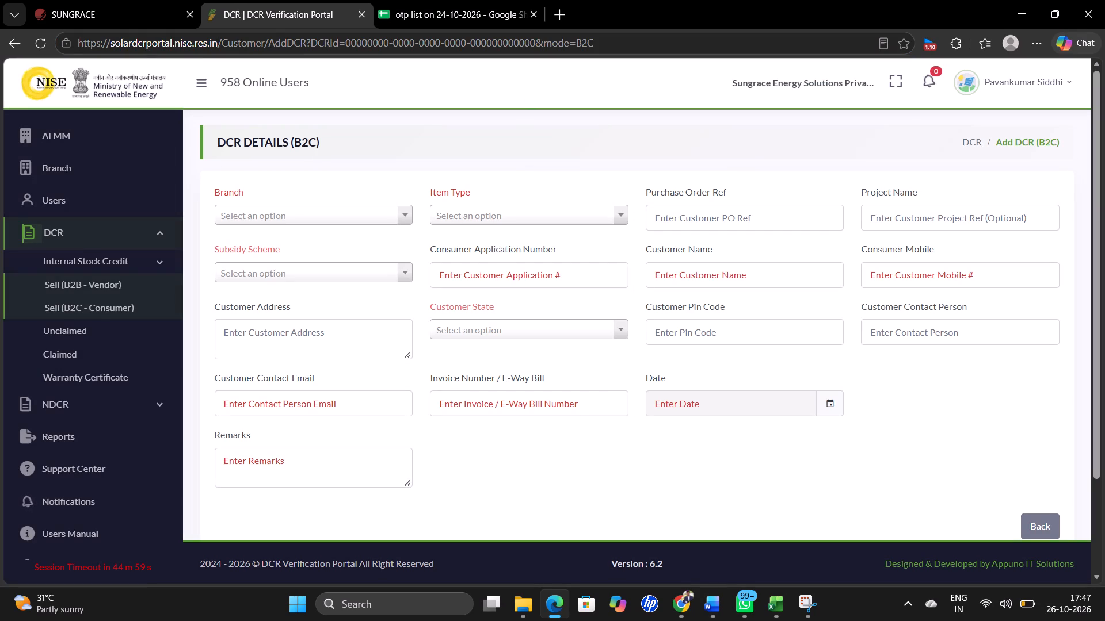
Set the customer state to Andhra Pradesh (37) and enter the copied ULA number as the consumer application number.
{"action": "left_click", "coordinate": [486, 336], "text": "ctrl"}
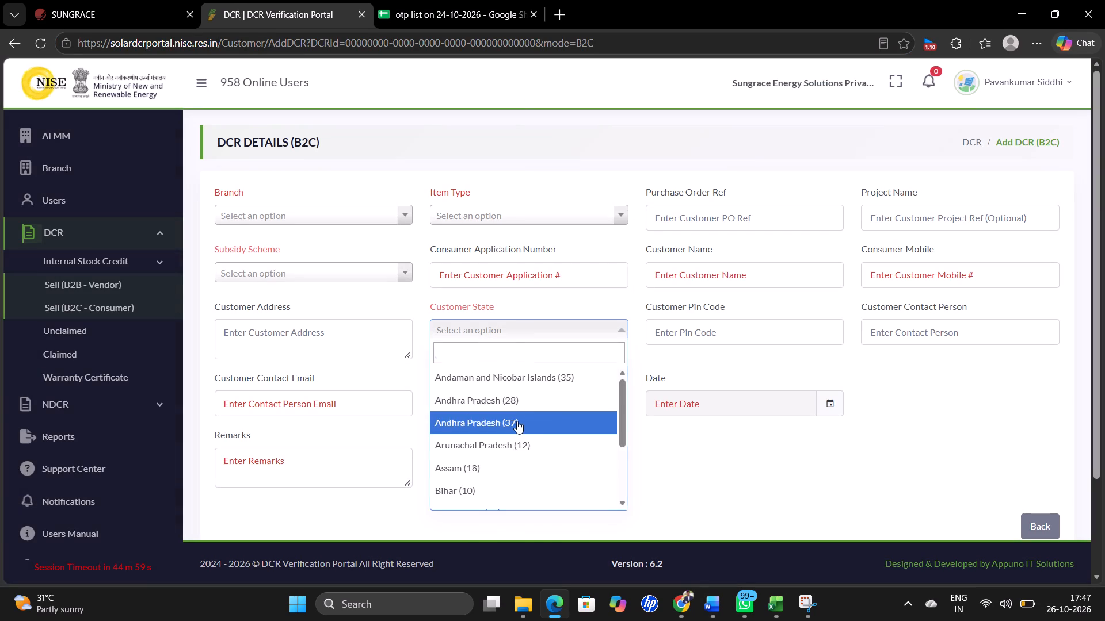
{"action": "left_click", "coordinate": [517, 421], "text": "ctrl"}
{"action": "left_click", "coordinate": [481, 271], "text": "ctrl"}
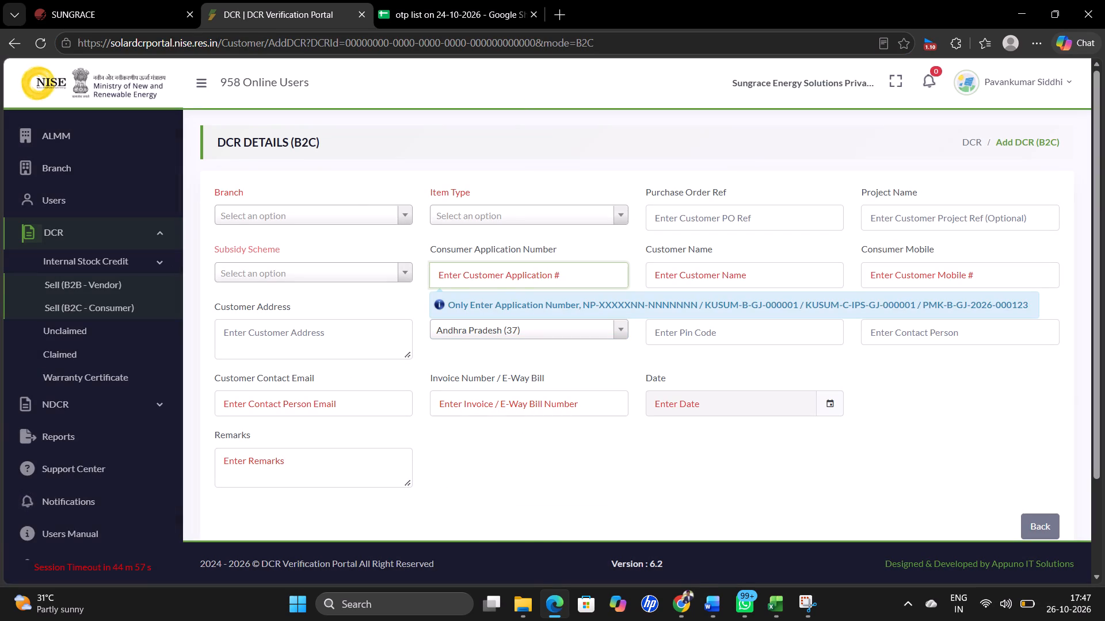
{"action": "key", "text": "ctrl+v"}
Choose the Andhra Pradesh branch, item type Solar Panels and subsidy scheme PM Surya Ghar: Muft Bijli Yojana.
{"action": "left_click", "coordinate": [293, 208]}
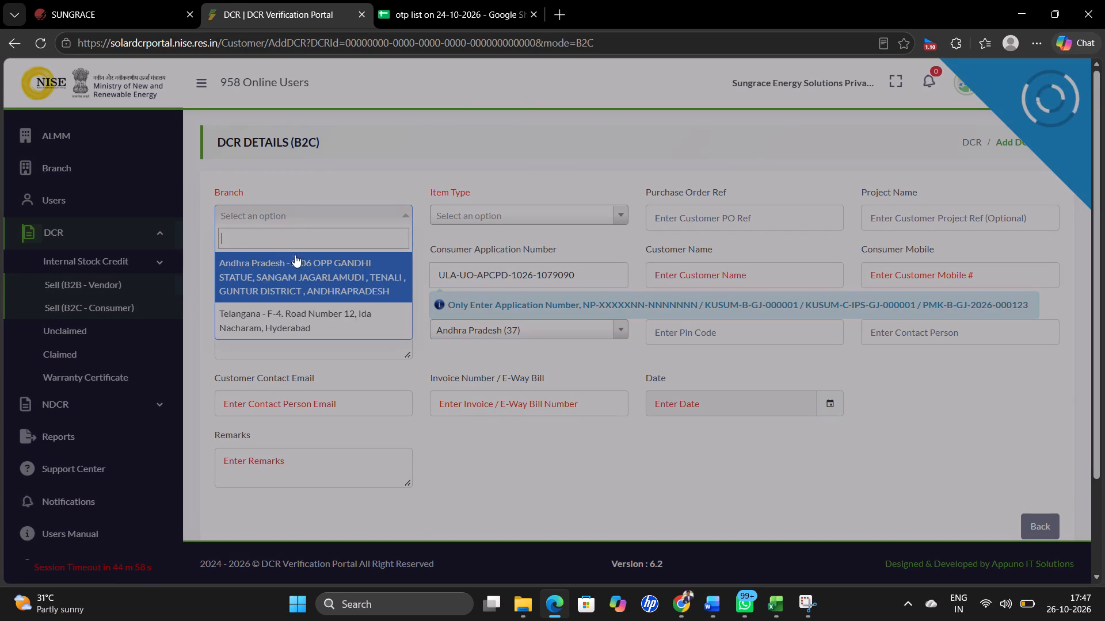
{"action": "left_click", "coordinate": [283, 264]}
{"action": "left_click", "coordinate": [449, 218]}
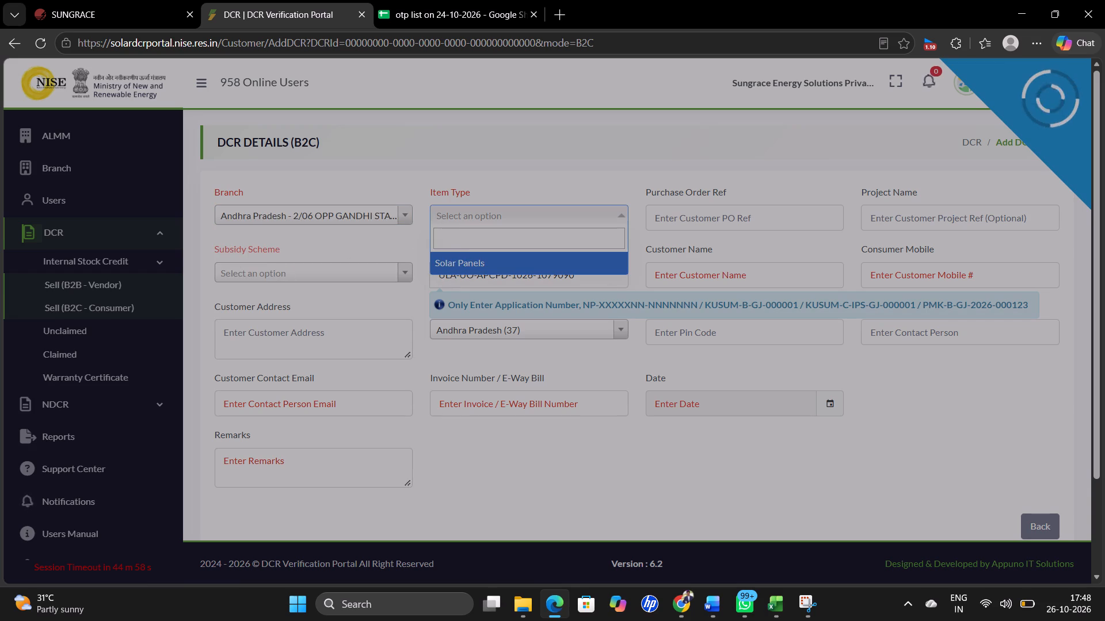
{"action": "left_click", "coordinate": [465, 264]}
{"action": "left_click", "coordinate": [334, 271]}
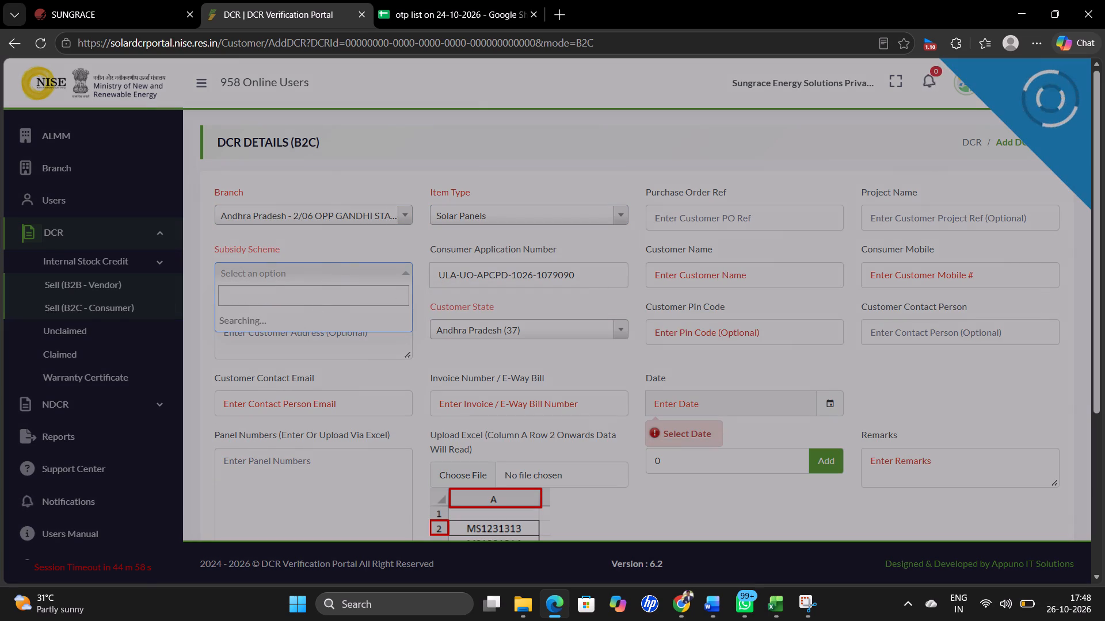
{"action": "left_click", "coordinate": [302, 390]}
Look over the remaining B2C form fields and the Sungrace work order's Quick Copy Details, ending back on the form.
{"action": "scroll", "coordinate": [414, 310], "scroll_direction": "down", "scroll_amount": 4}
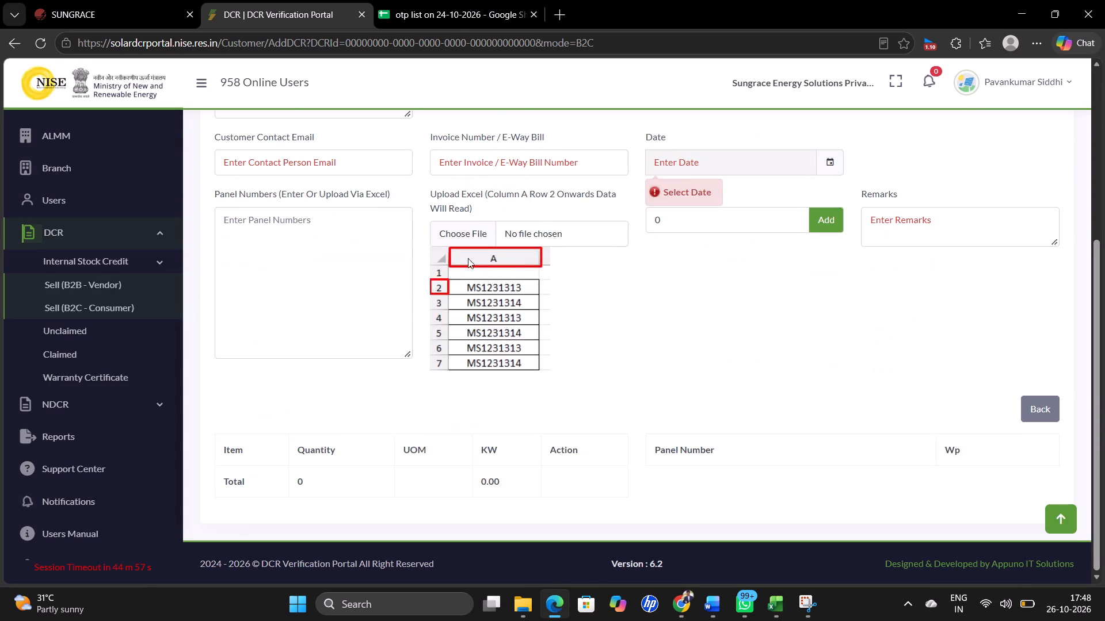
{"action": "scroll", "coordinate": [486, 244], "scroll_direction": "up", "scroll_amount": 3}
{"action": "left_click", "coordinate": [97, 13]}
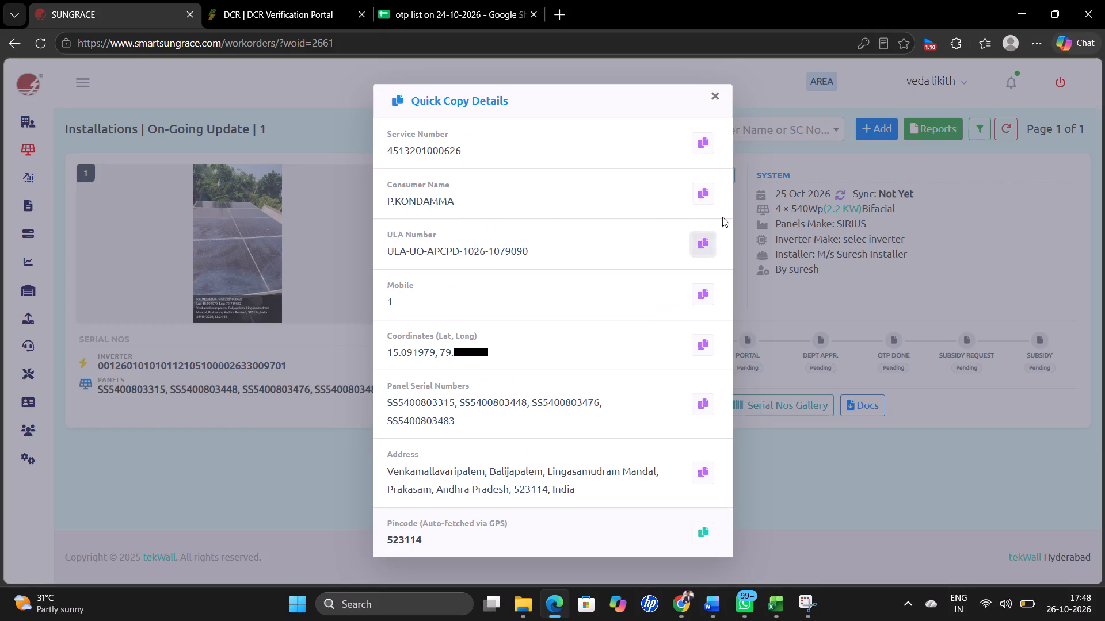
{"action": "left_click", "coordinate": [317, 7]}
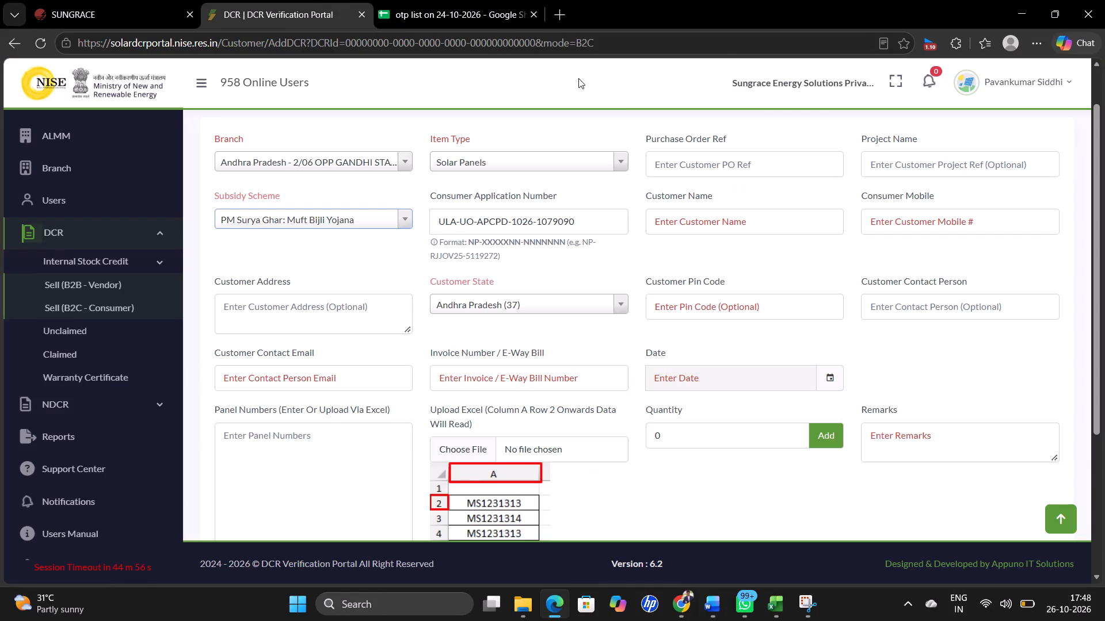
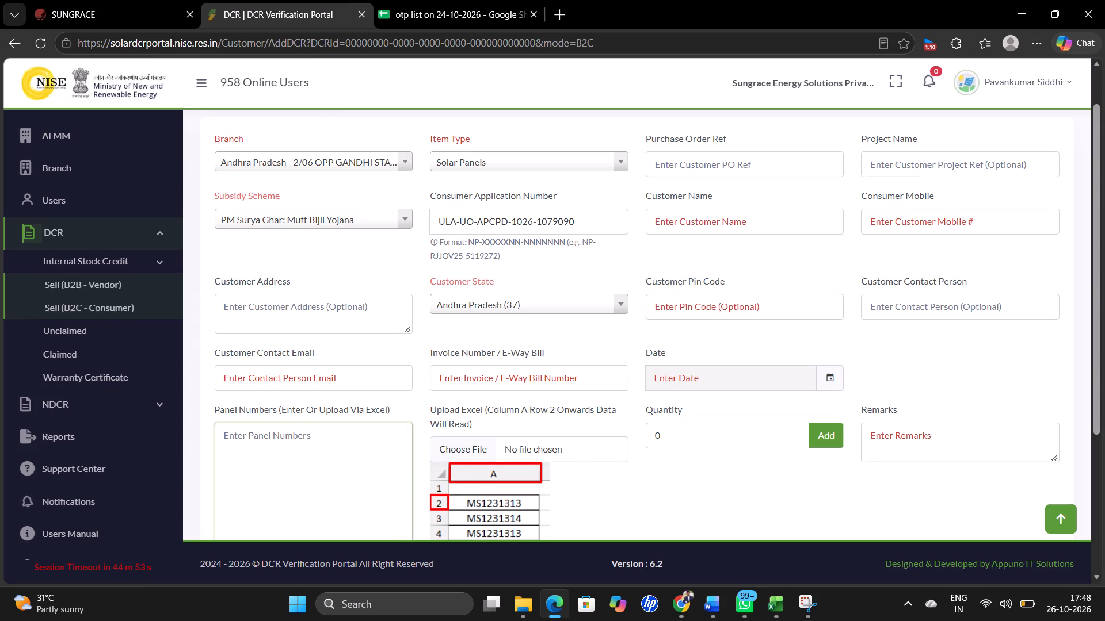
{"action": "key", "text": "ctrl+v"}
{"action": "left_click", "coordinate": [292, 440]}
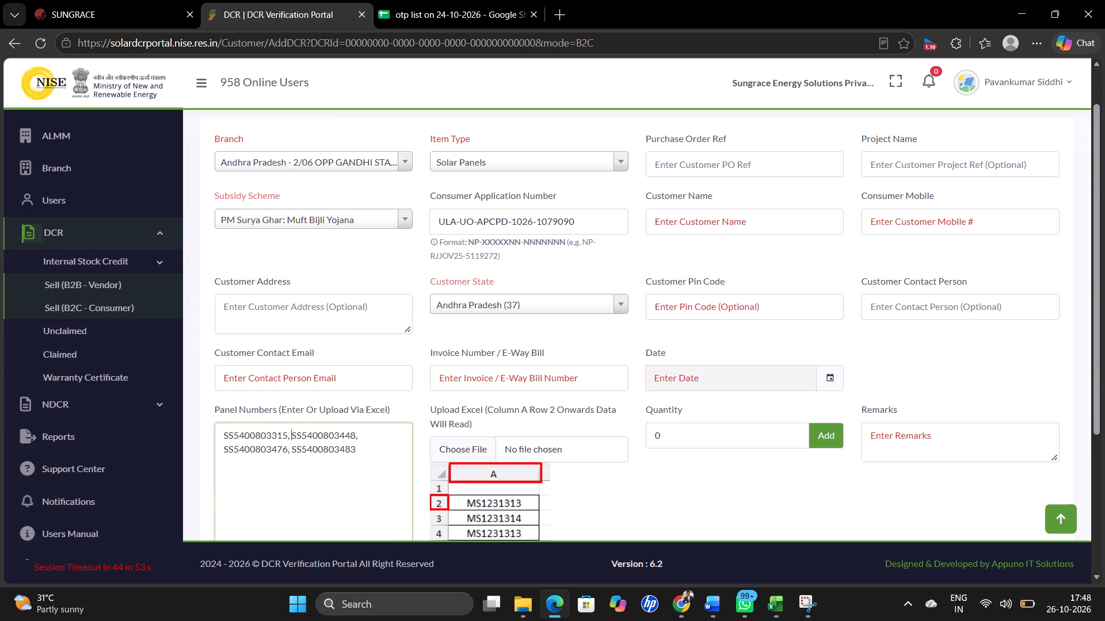
{"action": "key", "text": "Left"}
{"action": "key", "text": "BackSpace"}
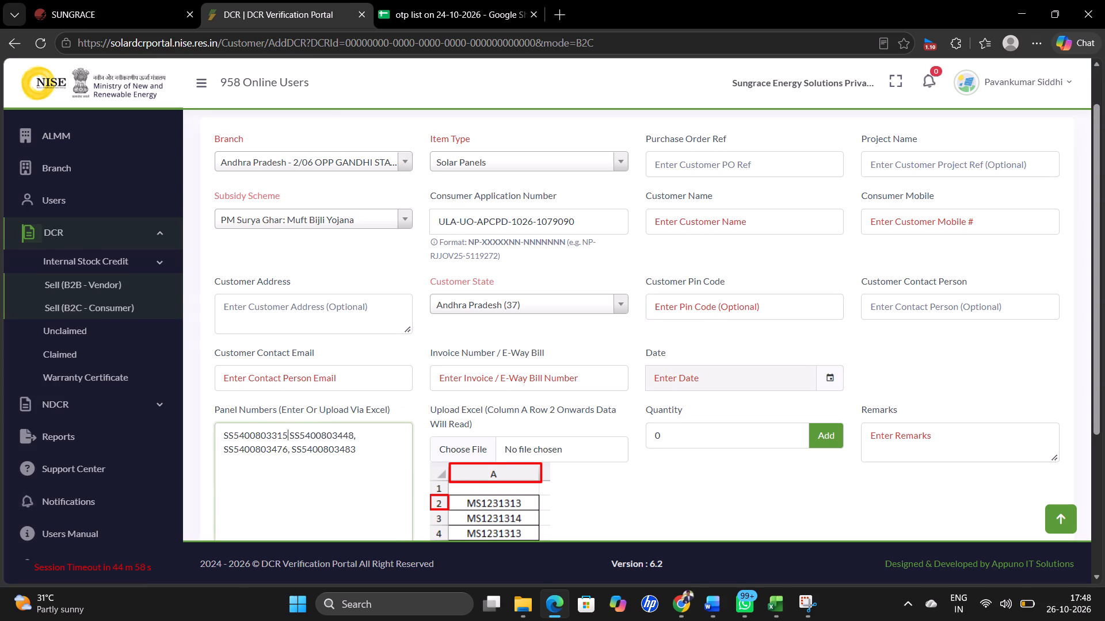
{"action": "key", "text": "Return"}
{"action": "key", "text": "Right"}
{"action": "key", "text": "Right"}
{"action": "key", "text": "Right"}
{"action": "key", "text": "Right"}
{"action": "key", "text": "Right"}
{"action": "key", "text": "Right"}
{"action": "key", "text": "Right"}
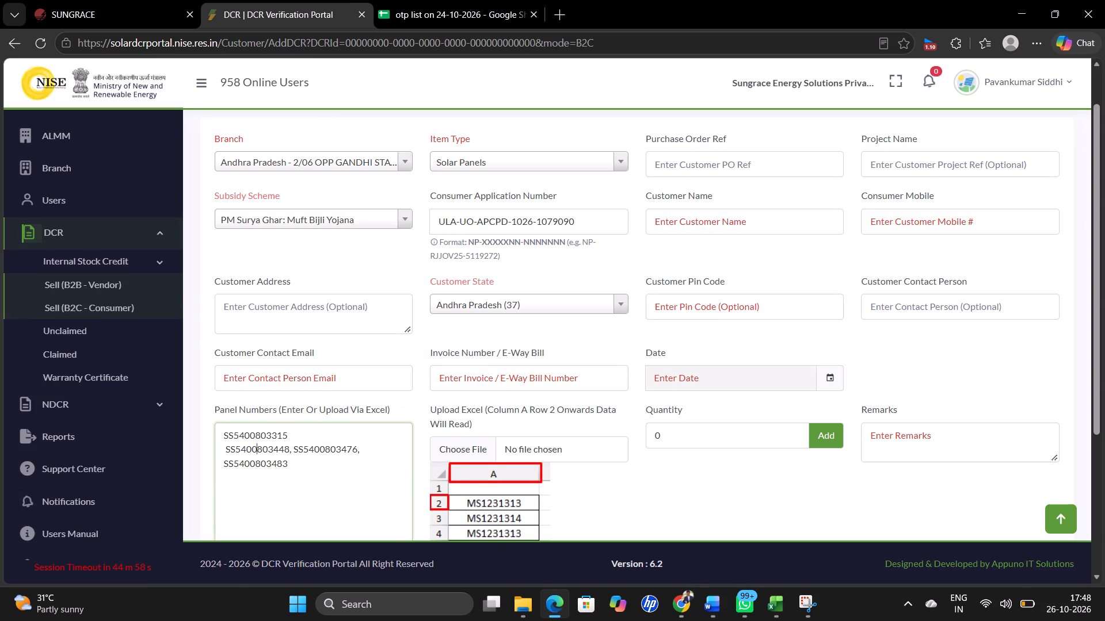
{"action": "key", "text": "Right"}
{"action": "key", "text": "Right"}
{"action": "key", "text": "Right"}
{"action": "key", "text": "Right"}
{"action": "key", "text": "Right"}
{"action": "key", "text": "Right"}
{"action": "key", "text": "Right"}
{"action": "key", "text": "BackSpace"}
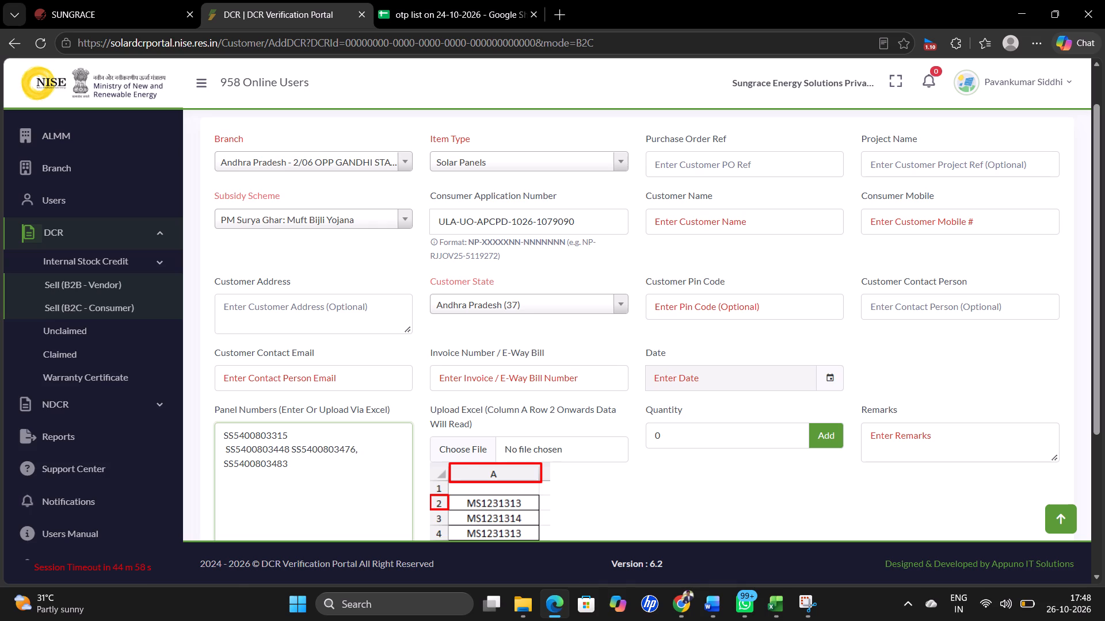
{"action": "key", "text": "Return"}
{"action": "key", "text": "Right"}
{"action": "key", "text": "Right"}
{"action": "key", "text": "Right"}
{"action": "key", "text": "Right"}
{"action": "key", "text": "Right"}
{"action": "key", "text": "Right"}
{"action": "key", "text": "Right"}
{"action": "key", "text": "Right"}
{"action": "key", "text": "Right"}
{"action": "key", "text": "Right"}
{"action": "key", "text": "Right"}
{"action": "key", "text": "Right"}
{"action": "key", "text": "Right"}
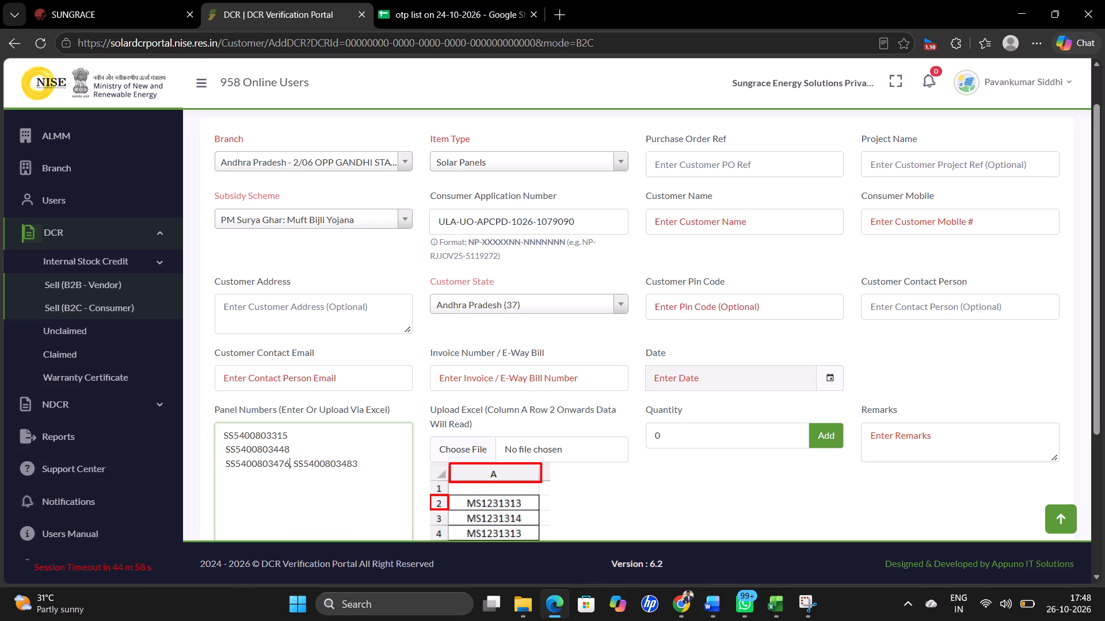
{"action": "key", "text": "Right"}
{"action": "key", "text": "BackSpace"}
{"action": "key", "text": "Return"}
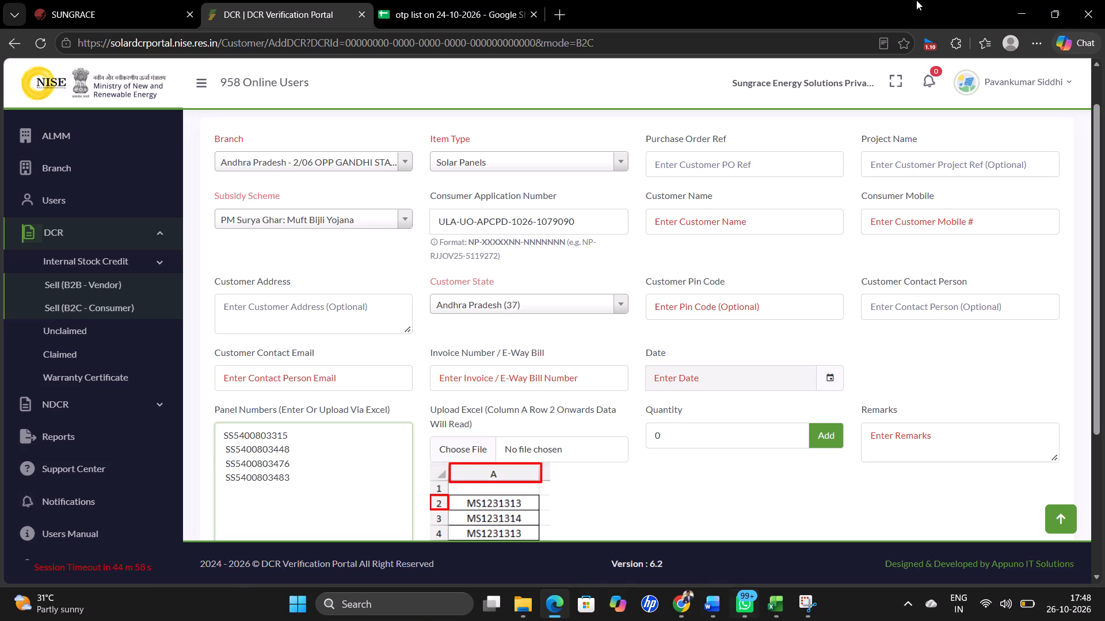
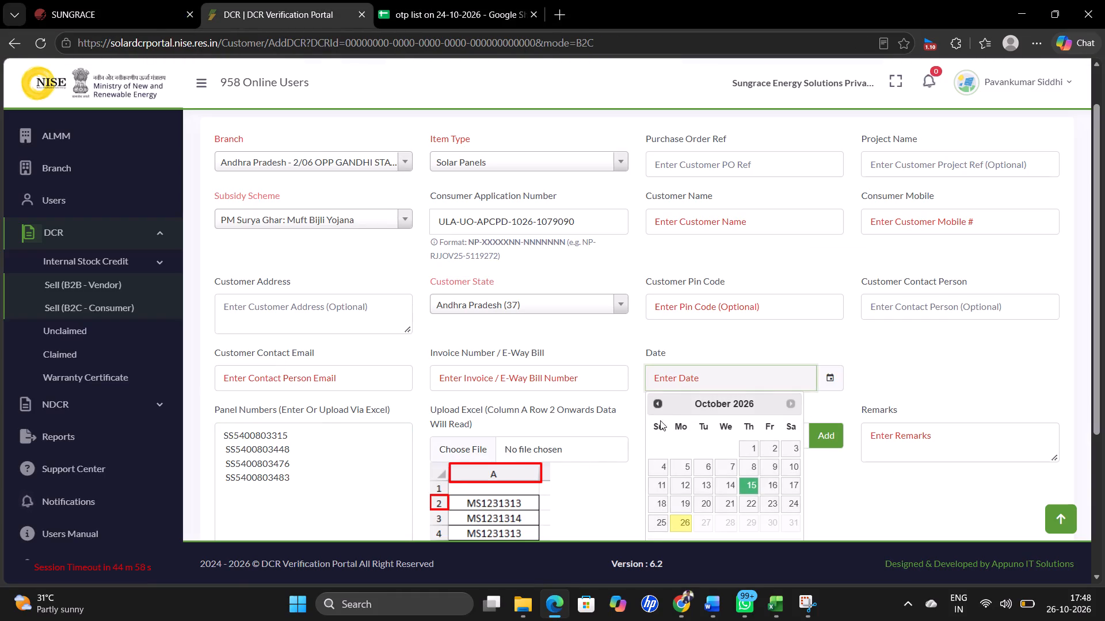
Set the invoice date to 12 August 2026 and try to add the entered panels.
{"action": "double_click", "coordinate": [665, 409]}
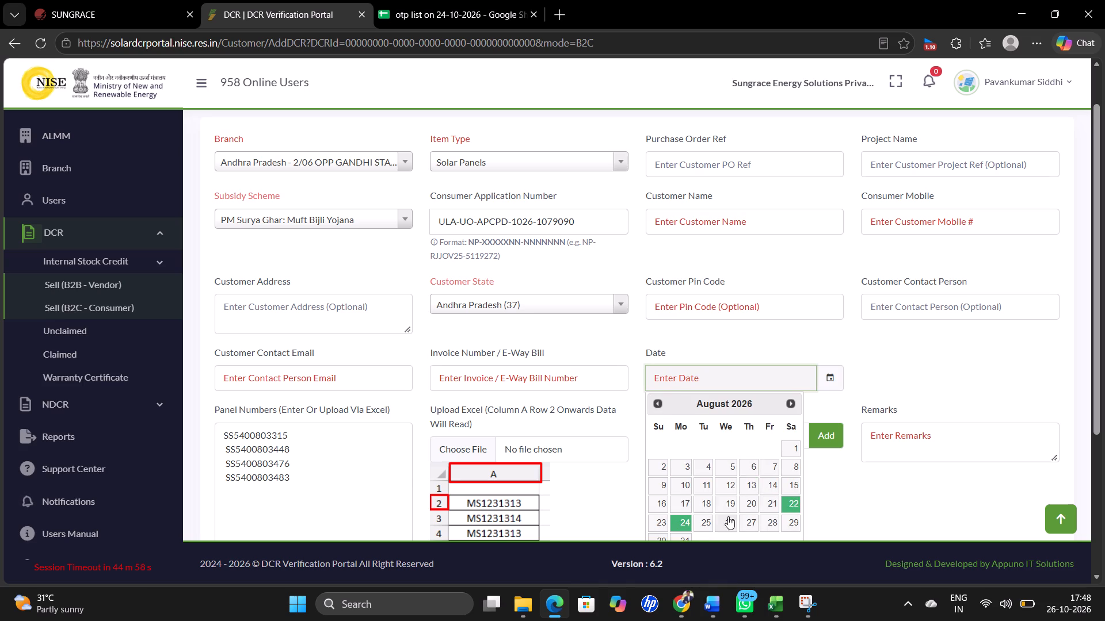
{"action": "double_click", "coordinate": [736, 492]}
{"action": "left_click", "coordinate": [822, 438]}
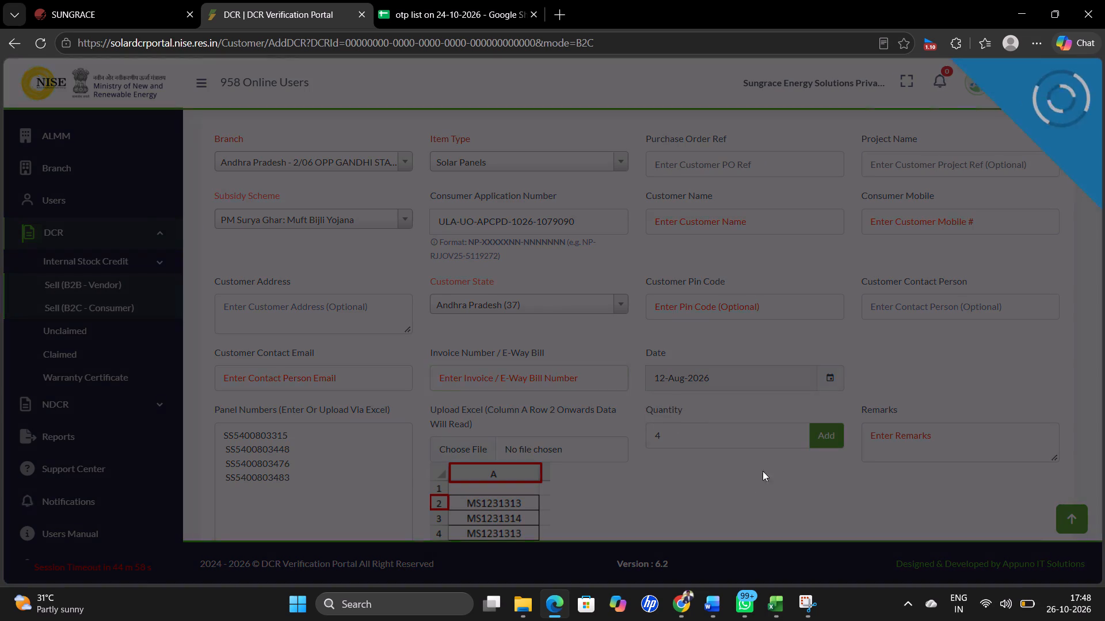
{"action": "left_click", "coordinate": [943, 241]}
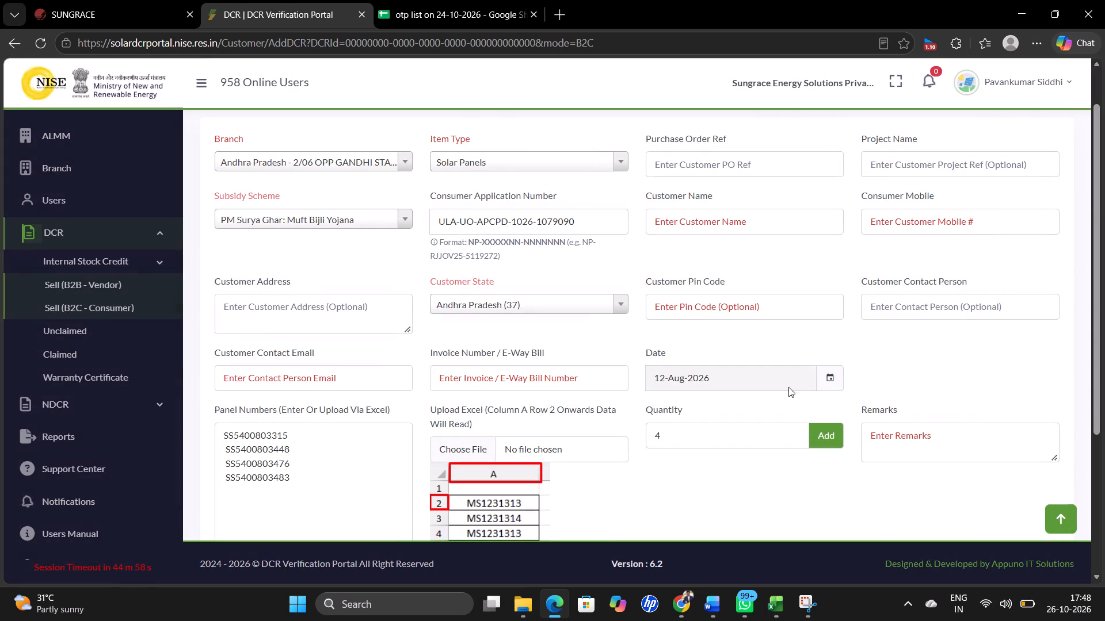
Set the invoice date to 8 September 2026 and add the entered panels to the certificate.
{"action": "left_click", "coordinate": [832, 379]}
{"action": "left_click", "coordinate": [680, 373]}
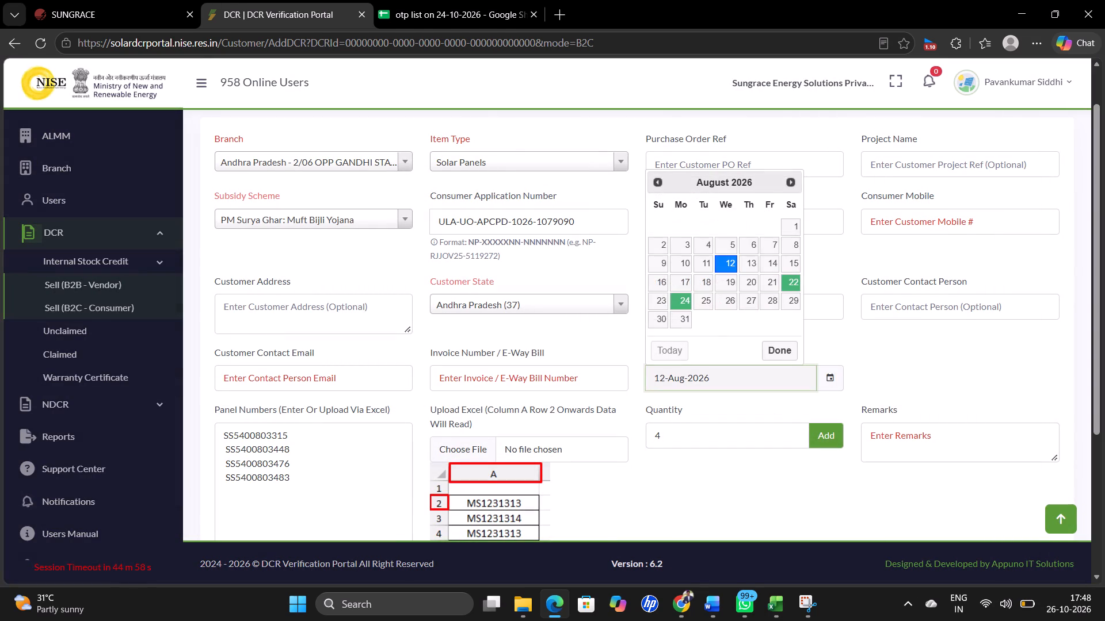
{"action": "left_click", "coordinate": [786, 182]}
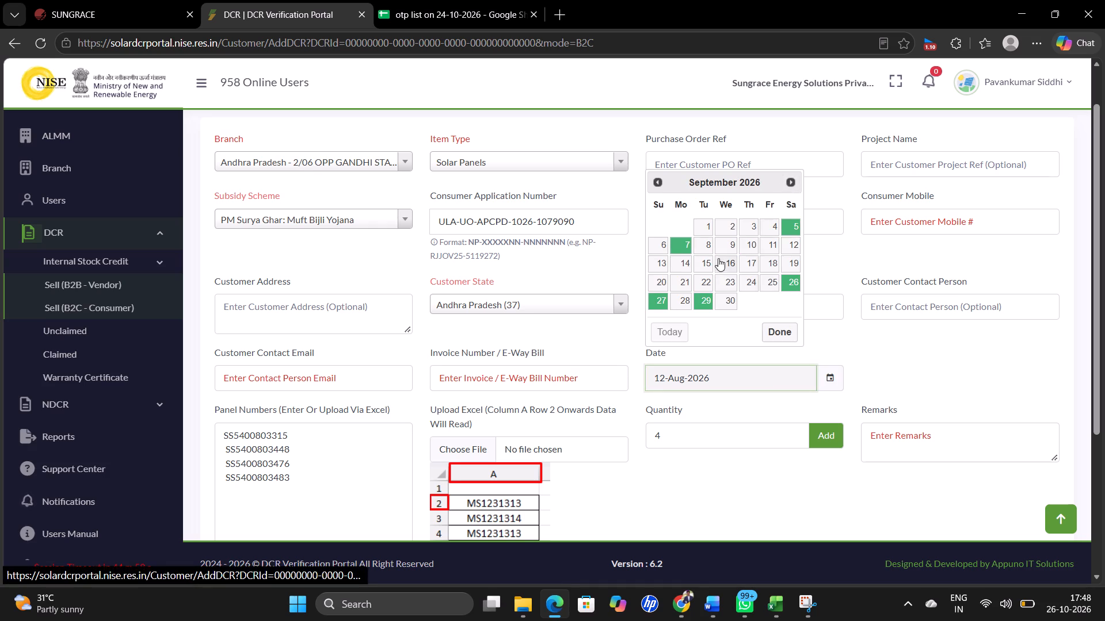
{"action": "left_click", "coordinate": [708, 247]}
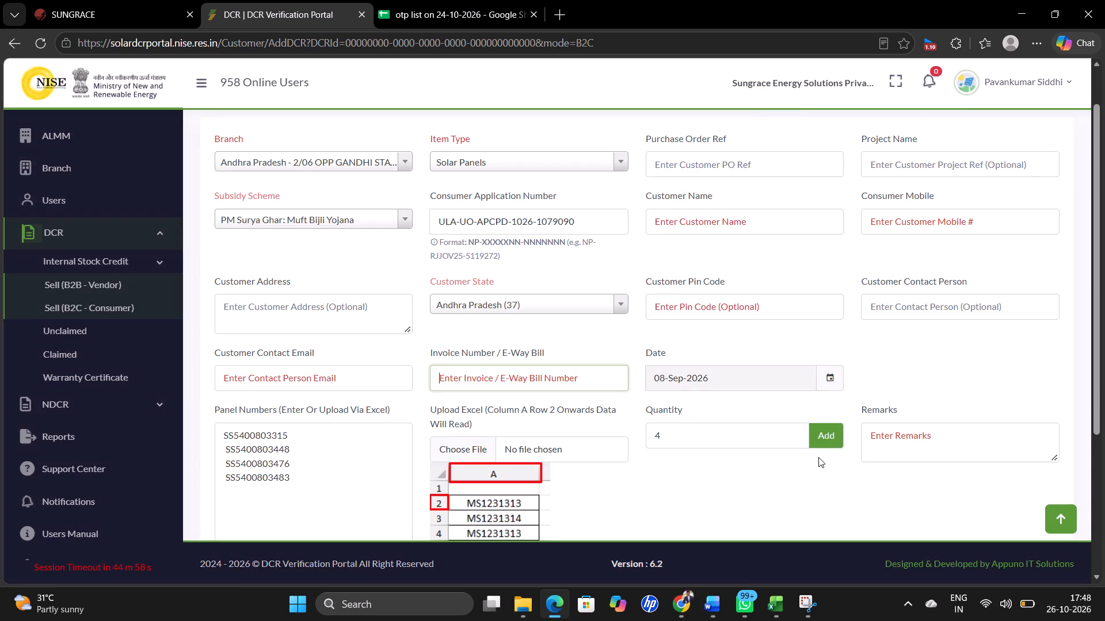
{"action": "left_click", "coordinate": [824, 445]}
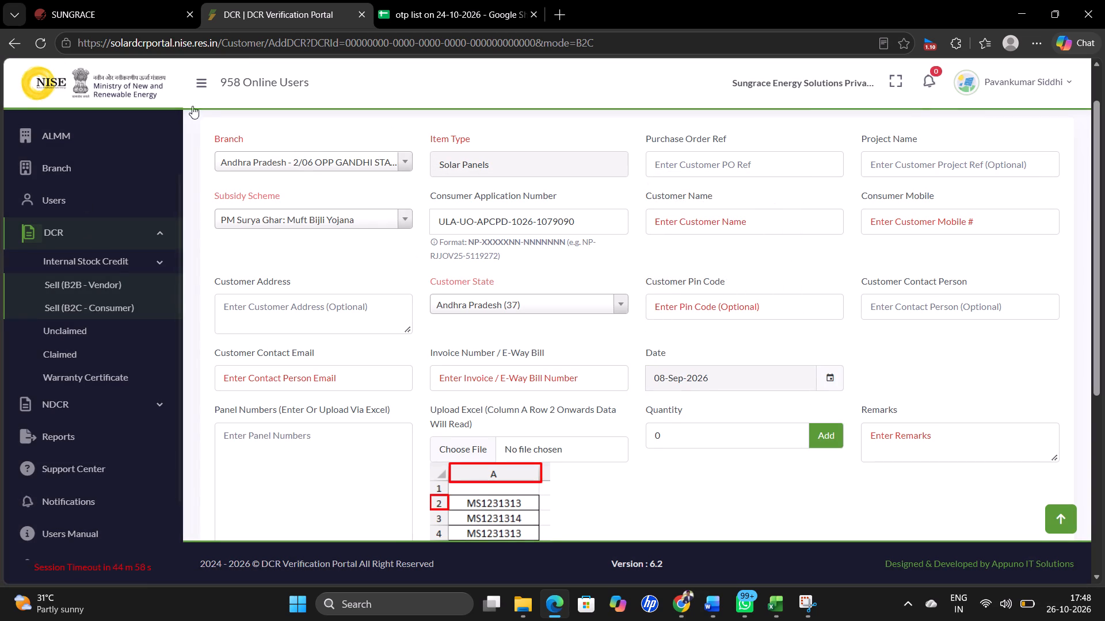
Check the added panel list on the DCR form against the work order's serial numbers.
{"action": "left_click", "coordinate": [116, 9]}
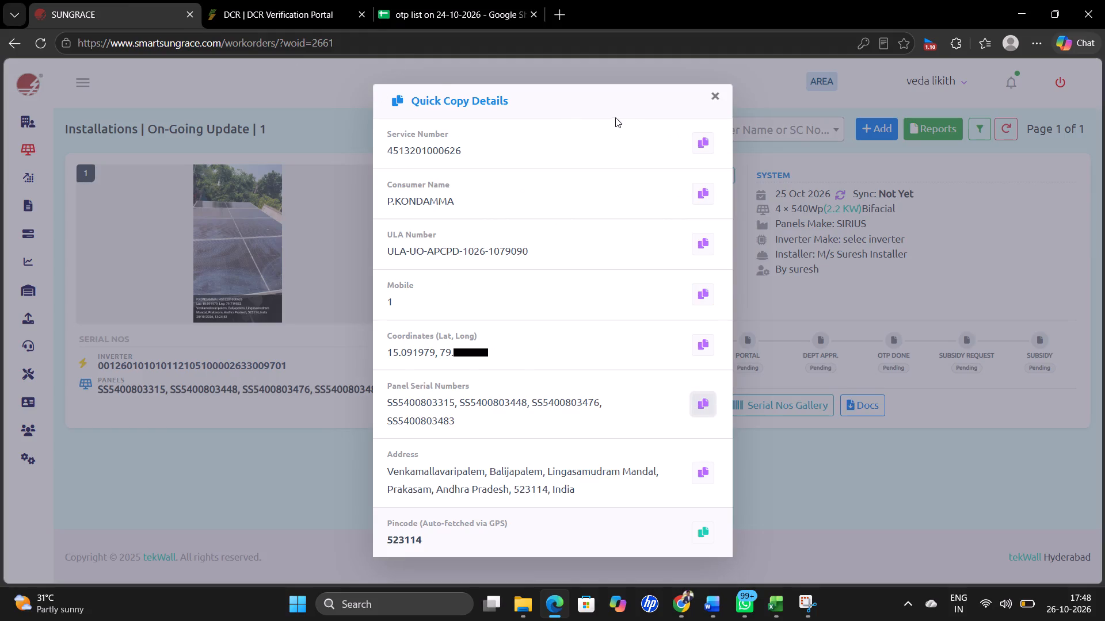
{"action": "left_click", "coordinate": [318, 13]}
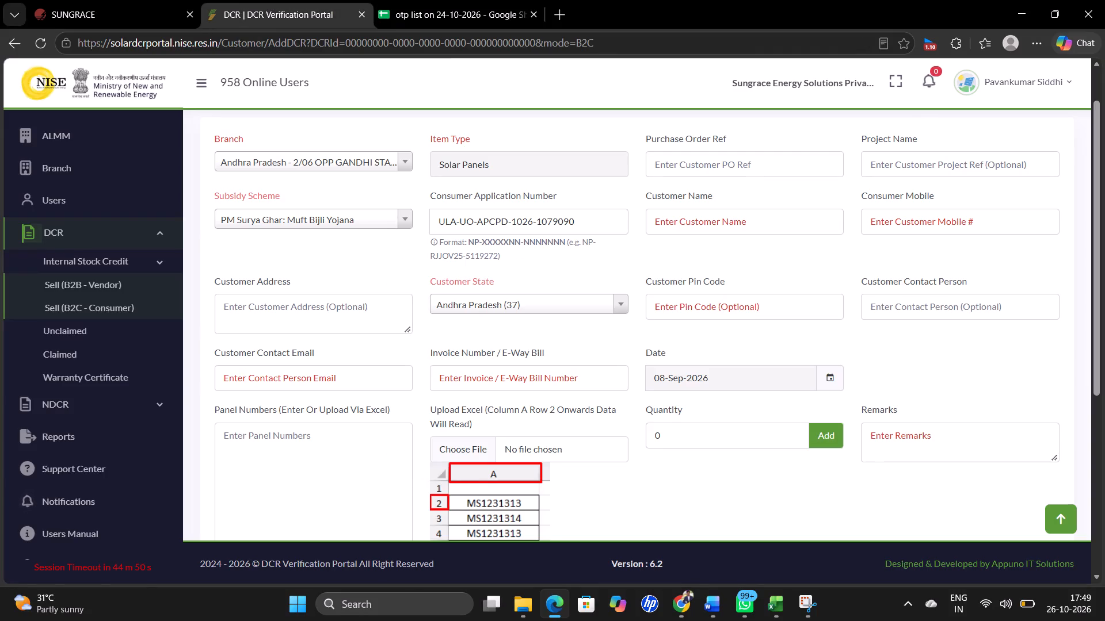
{"action": "scroll", "coordinate": [534, 360], "scroll_direction": "down", "scroll_amount": 3}
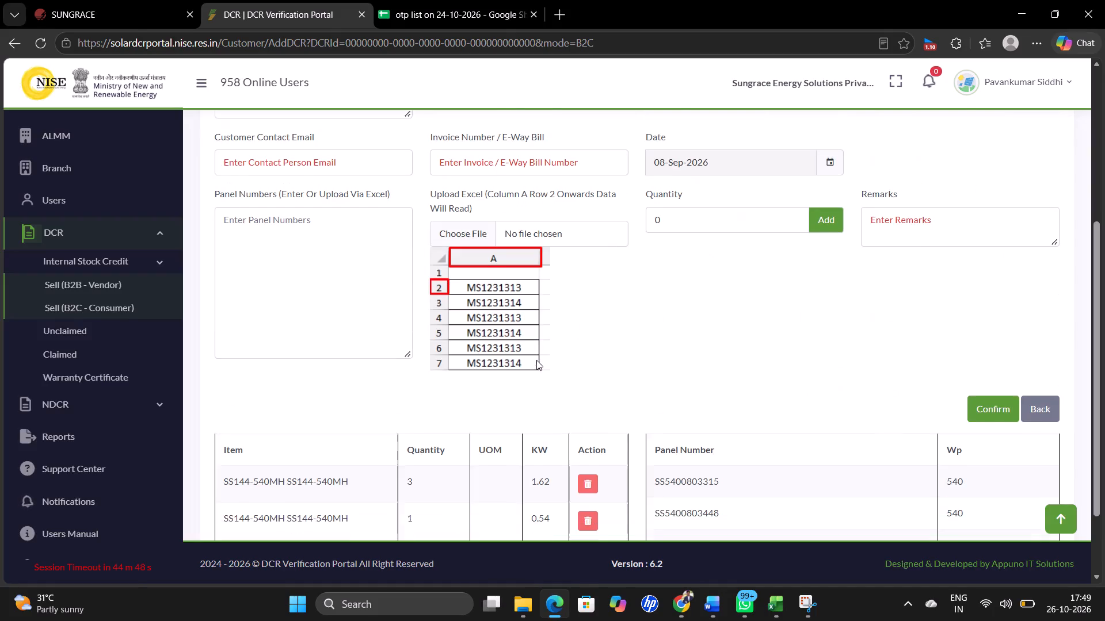
{"action": "scroll", "coordinate": [539, 359], "scroll_direction": "down", "scroll_amount": 4}
{"action": "scroll", "coordinate": [541, 356], "scroll_direction": "up", "scroll_amount": 6}
{"action": "left_click", "coordinate": [83, 0]}
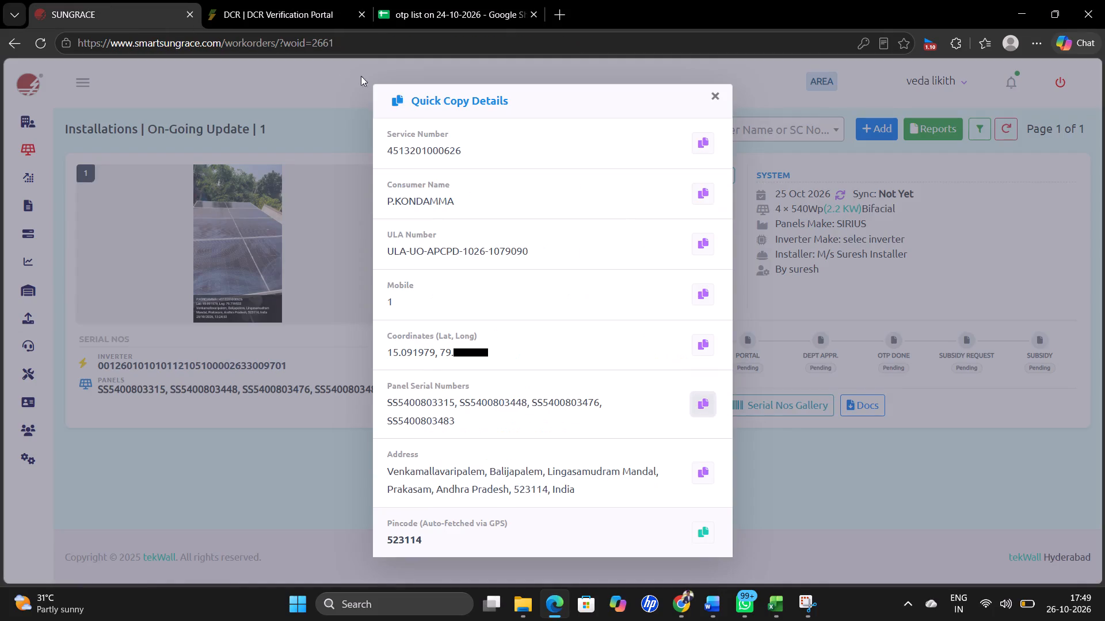
{"action": "left_click", "coordinate": [282, 23]}
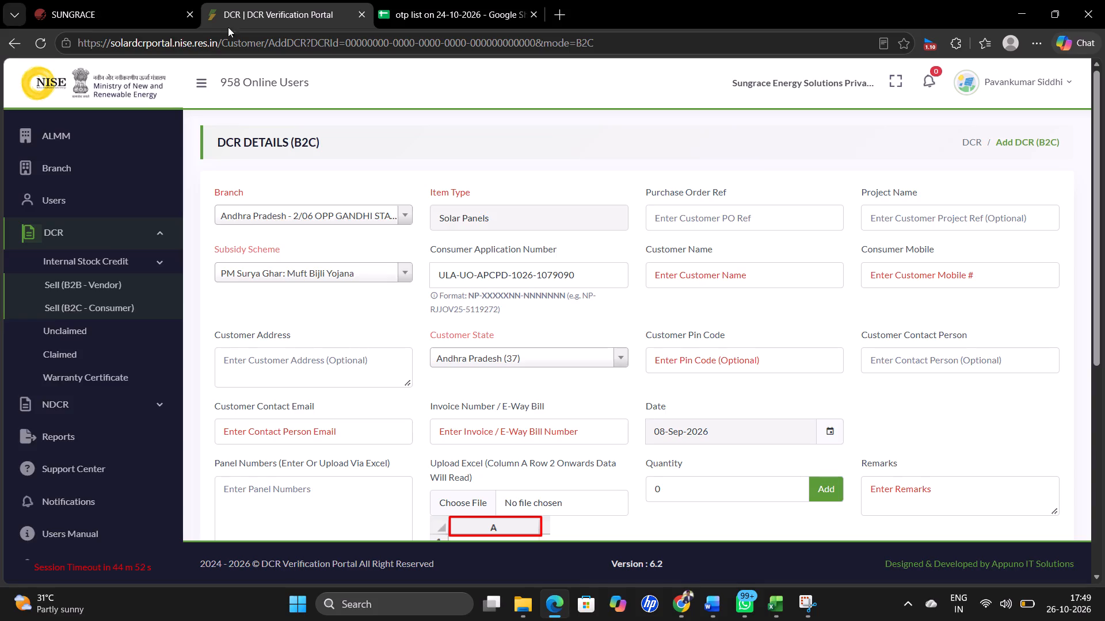
Copy the installation address from the work order's quick copy details into the form's Remarks field.
{"action": "left_click", "coordinate": [83, 16]}
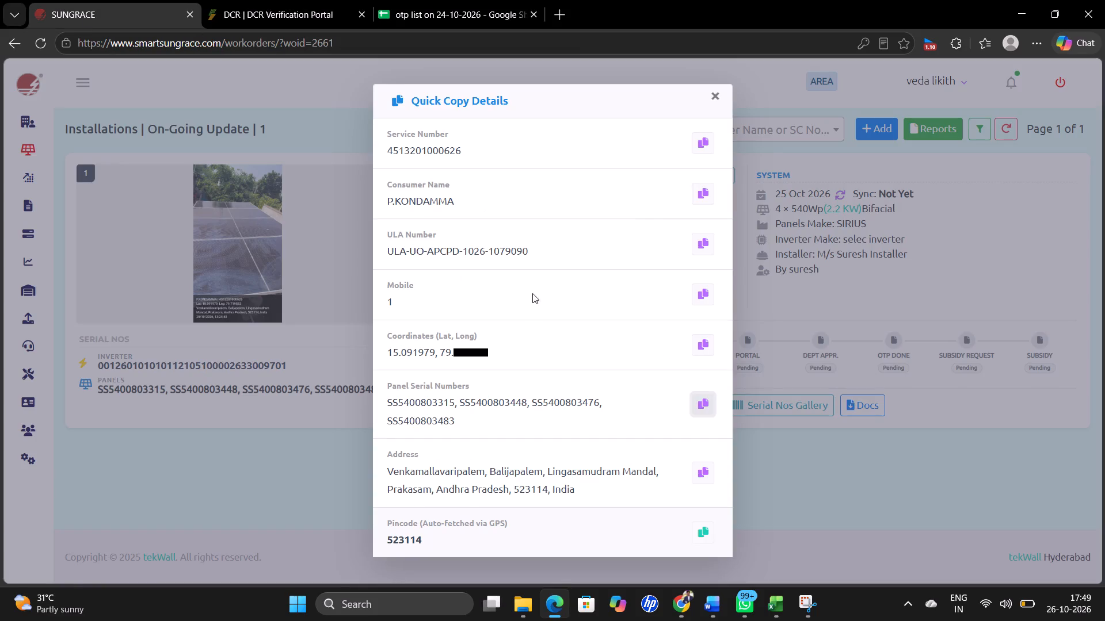
{"action": "left_click", "coordinate": [698, 478]}
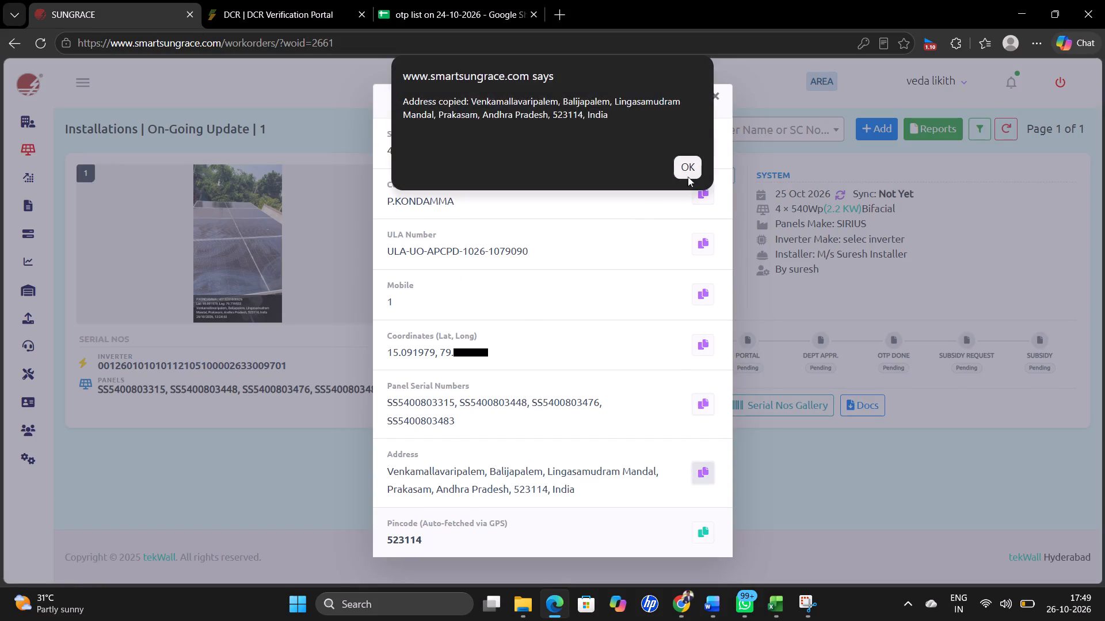
{"action": "left_click", "coordinate": [681, 163]}
{"action": "left_click", "coordinate": [275, 18]}
{"action": "left_click", "coordinate": [928, 486]}
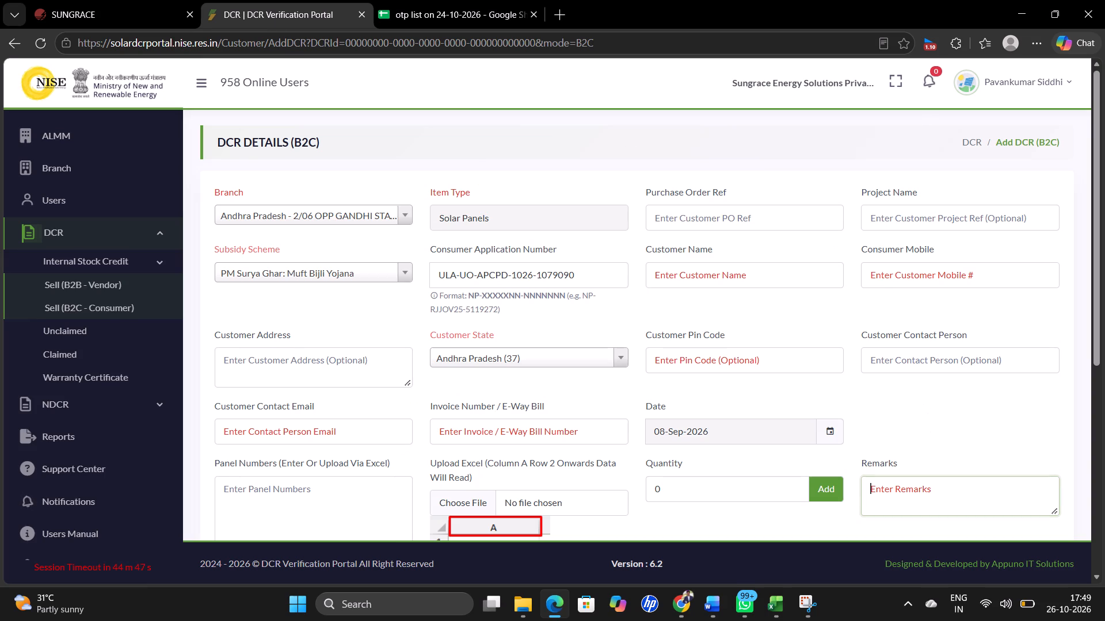
{"action": "key", "text": "ctrl+v"}
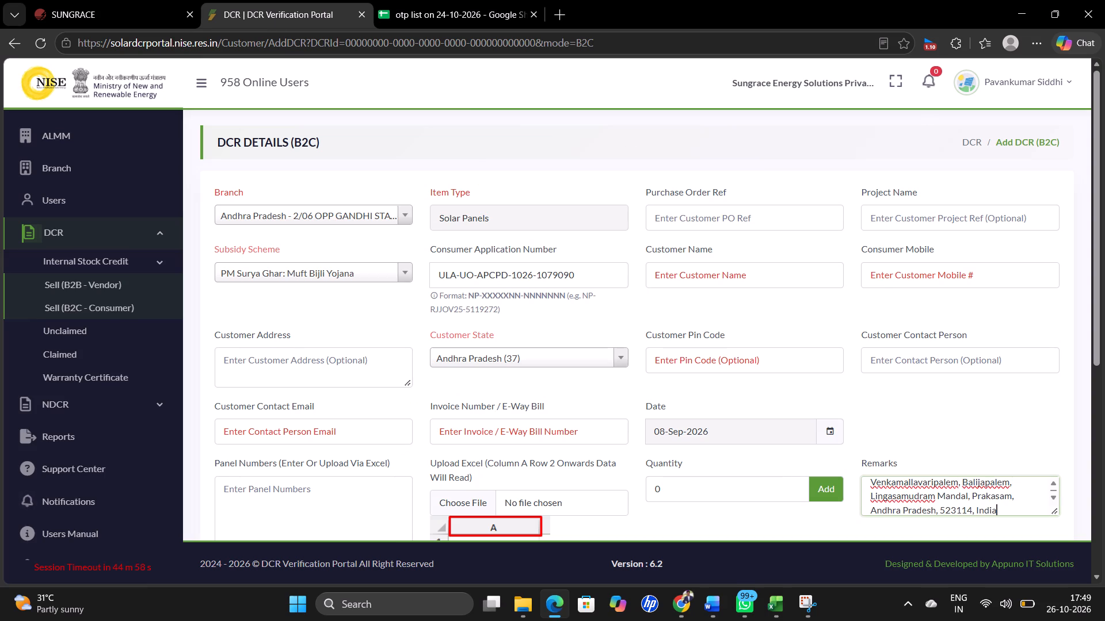
Copy the postal code from the address in Remarks into the Customer Pin Code field.
{"action": "double_click", "coordinate": [962, 513]}
{"action": "key", "text": "ctrl+c"}
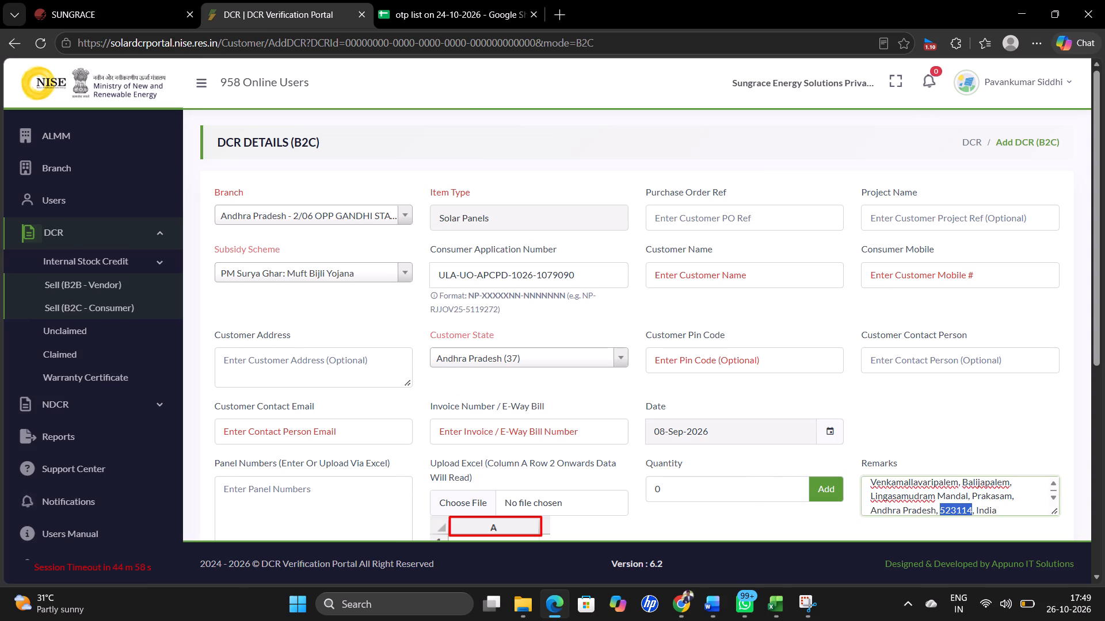
{"action": "left_click", "coordinate": [749, 362]}
{"action": "key", "text": "ctrl+v"}
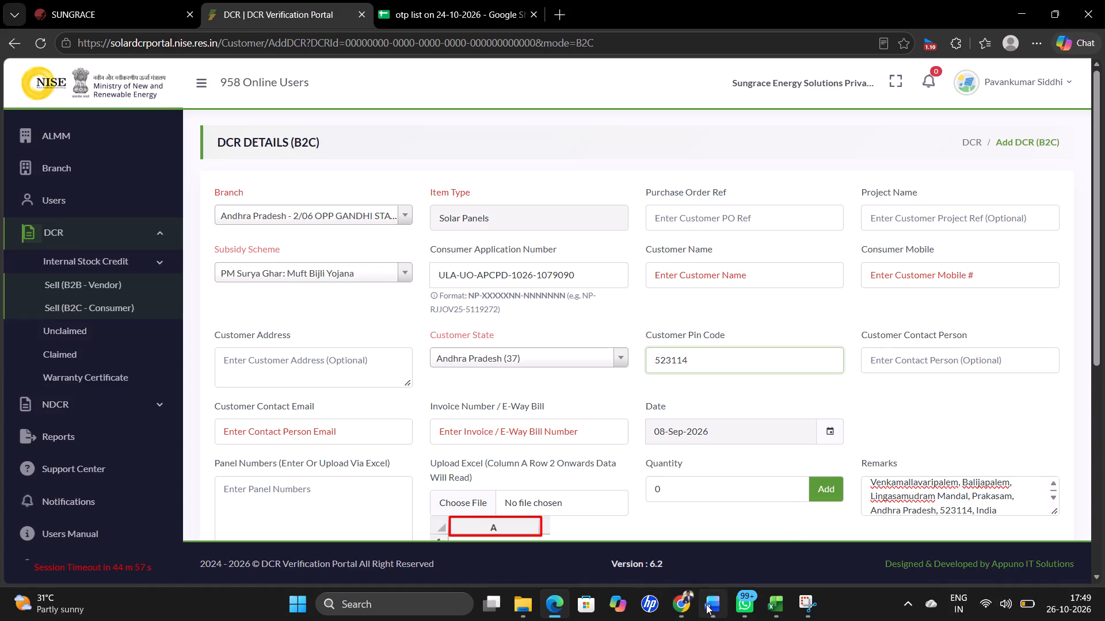
Copy Andhra Pradesh Central Power Distribution Corporation Limited from the Word details document into Customer Name, leaving Project Name empty.
{"action": "left_click", "coordinate": [710, 557]}
{"action": "left_click_drag", "start_coordinate": [378, 179], "coordinate": [430, 185]}
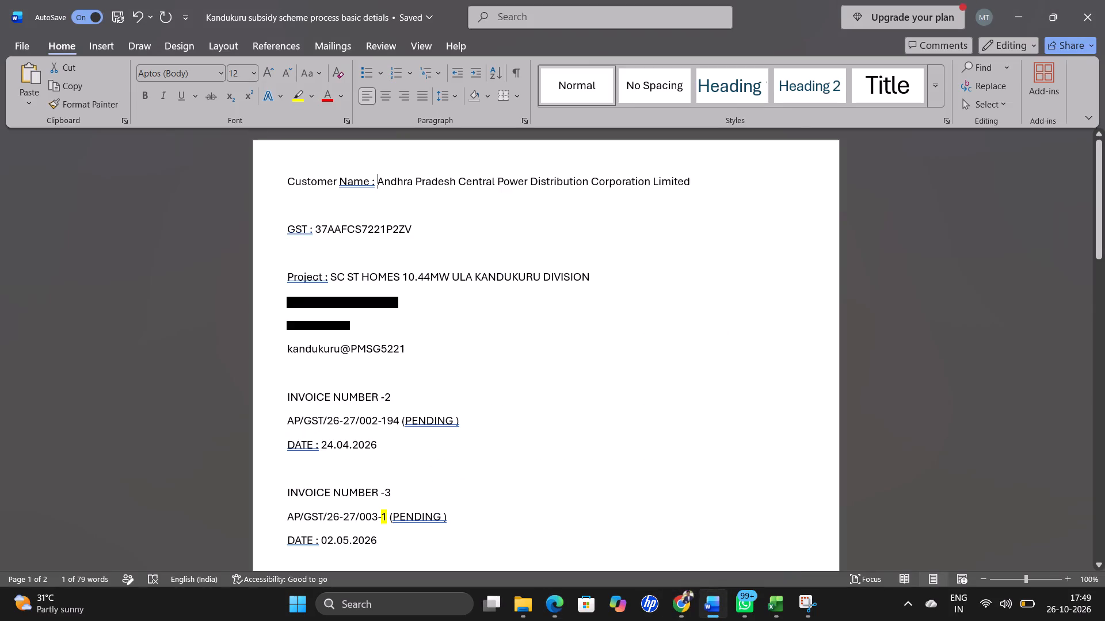
{"action": "left_click_drag", "start_coordinate": [430, 185], "coordinate": [687, 184]}
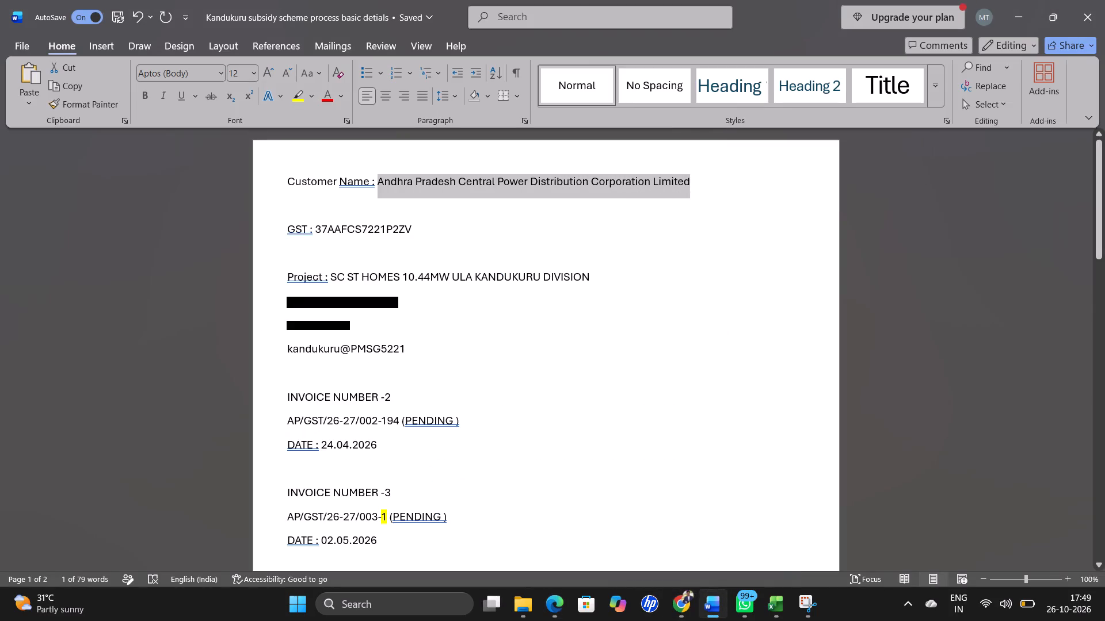
{"action": "key", "text": "ctrl+c"}
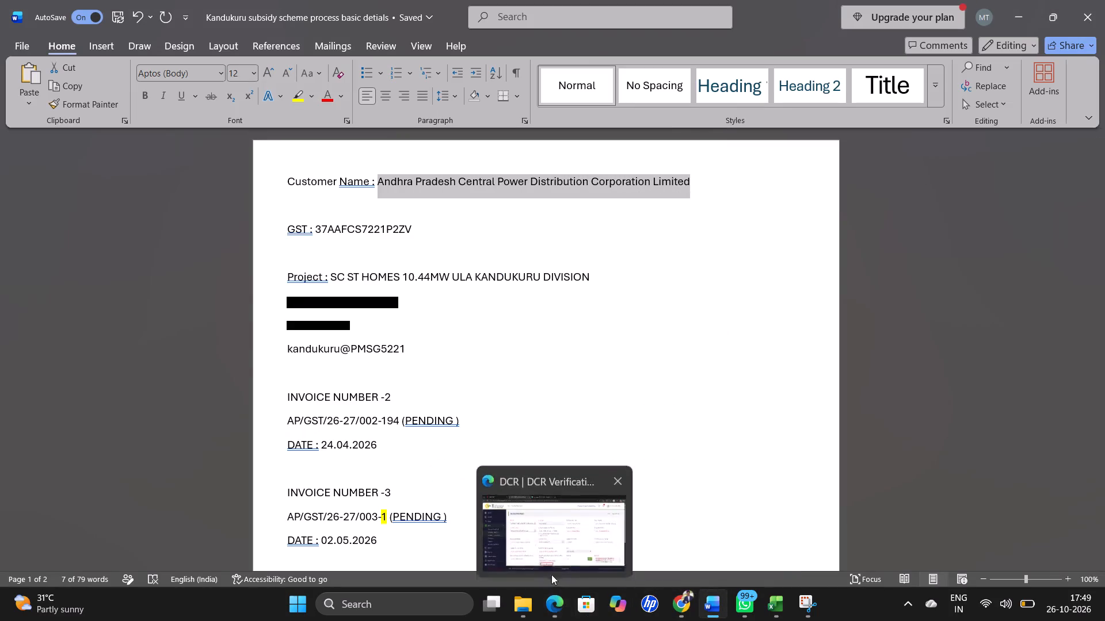
{"action": "left_click", "coordinate": [551, 572]}
{"action": "left_click", "coordinate": [886, 223]}
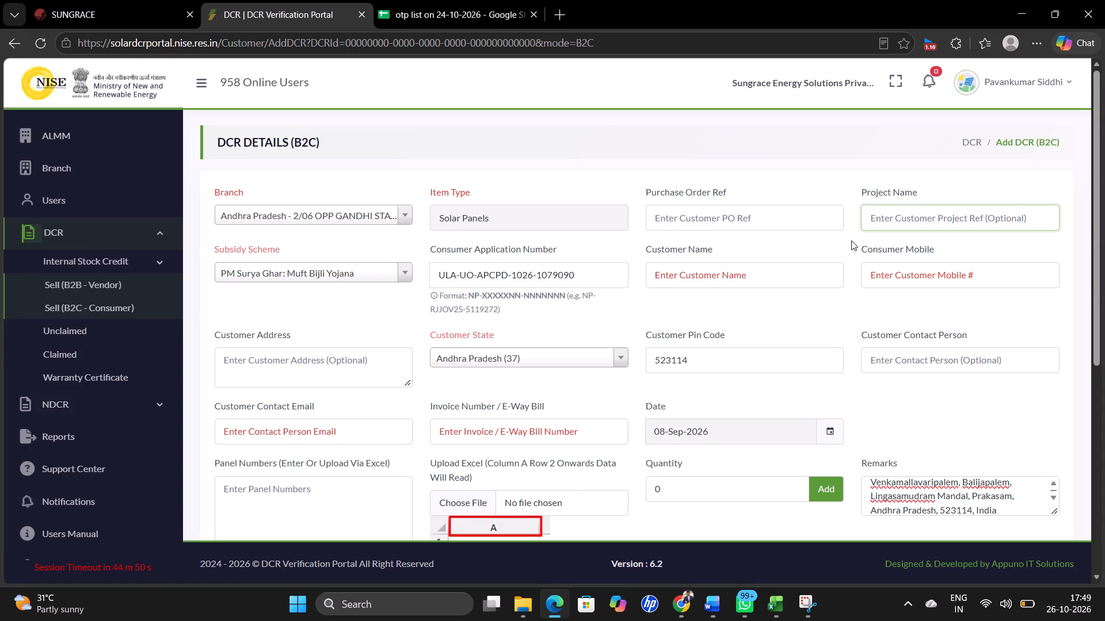
{"action": "key", "text": "ctrl+v"}
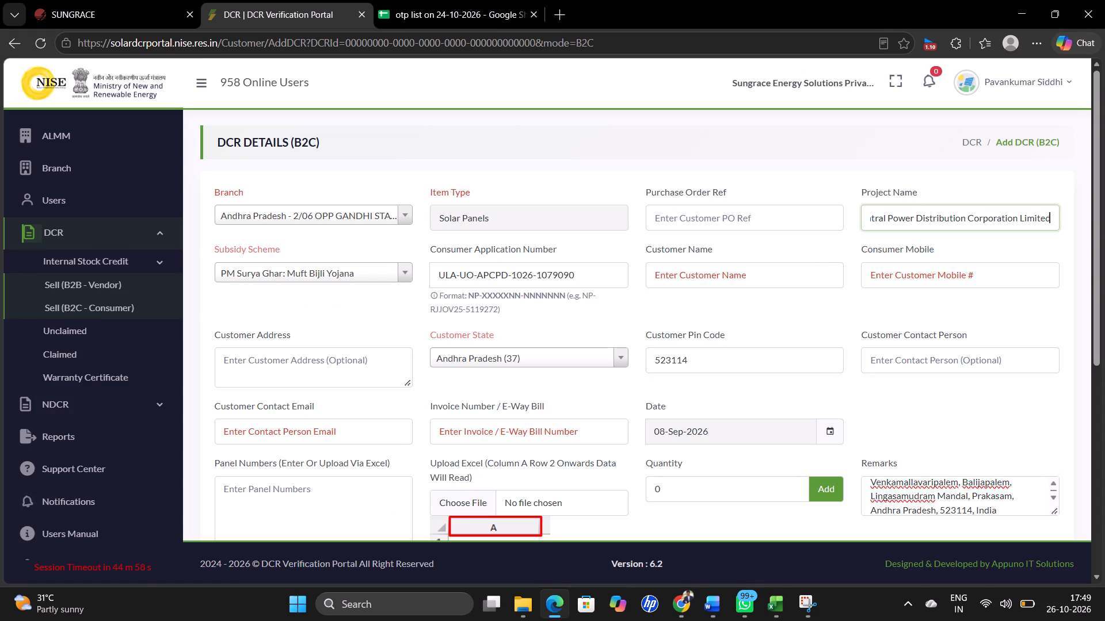
{"action": "left_click", "coordinate": [743, 276]}
{"action": "key", "text": "ctrl+v"}
{"action": "triple_click", "coordinate": [936, 220]}
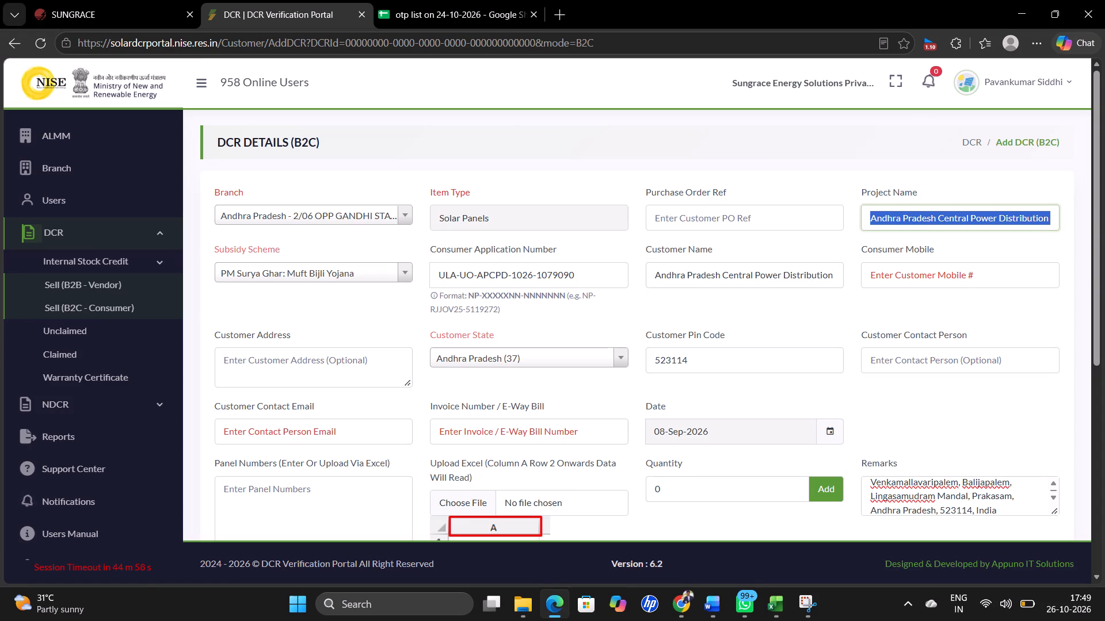
{"action": "left_click", "coordinate": [936, 220]}
{"action": "key", "text": "BackSpace"}
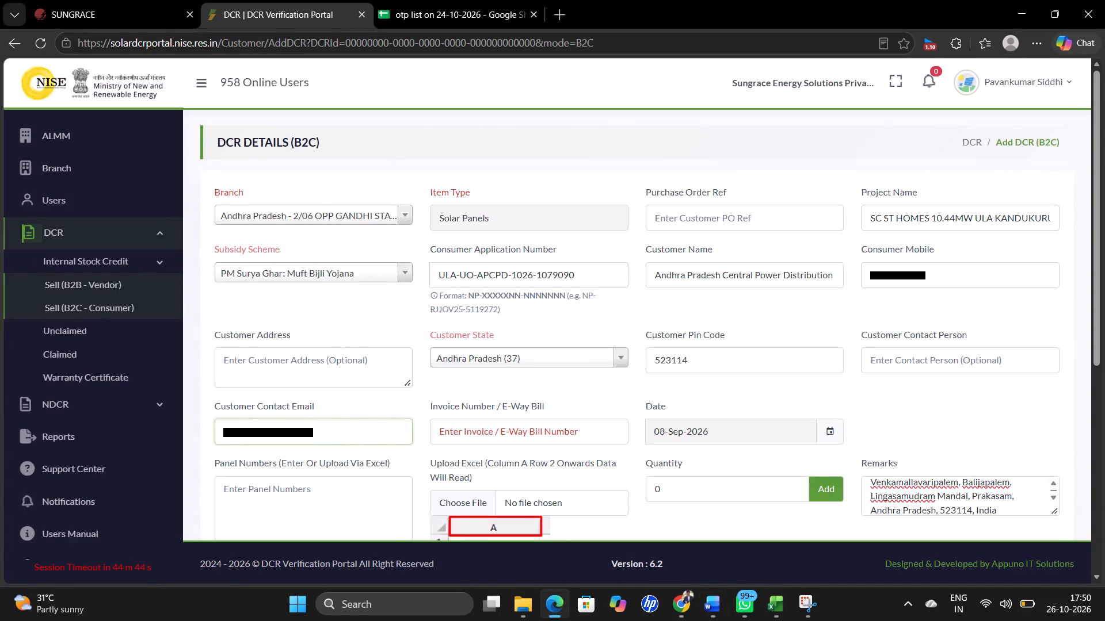
Copy the Invoice 8 prefix AP/GST/26-27/008- from the Word document into Invoice Number / E-Way Bill and complete it as AP/GST/26-27/008-97.
{"action": "left_click", "coordinate": [491, 434]}
{"action": "scroll", "coordinate": [730, 542], "scroll_direction": "down", "scroll_amount": 7}
{"action": "left_click", "coordinate": [714, 599]}
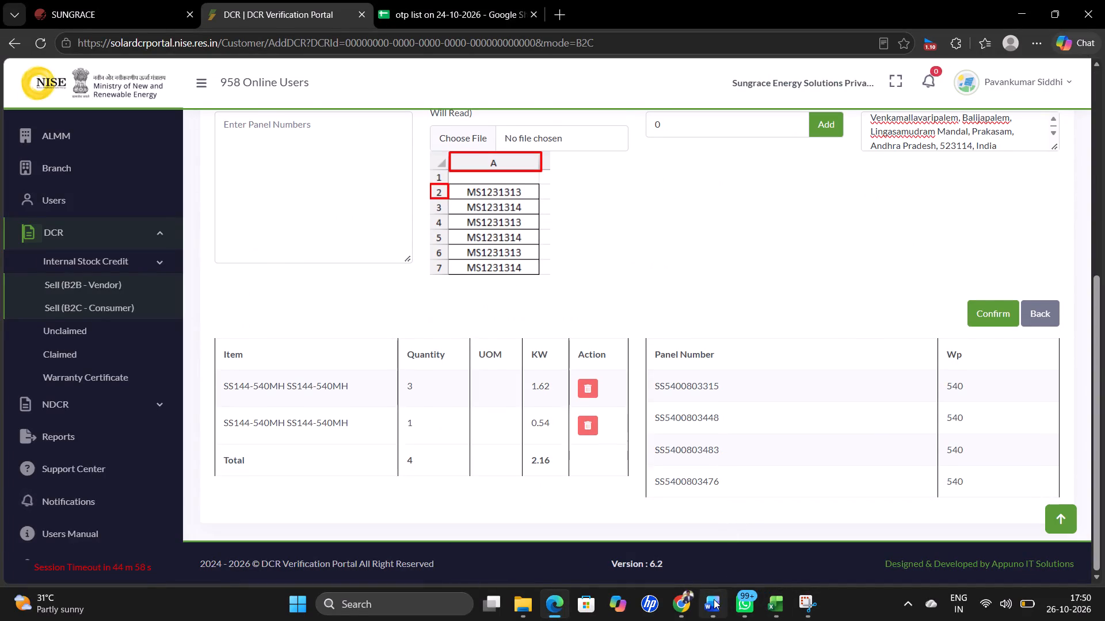
{"action": "scroll", "coordinate": [483, 428], "scroll_direction": "down", "scroll_amount": 15}
{"action": "scroll", "coordinate": [423, 450], "scroll_direction": "down", "scroll_amount": 2}
{"action": "scroll", "coordinate": [406, 278], "scroll_direction": "down", "scroll_amount": 1}
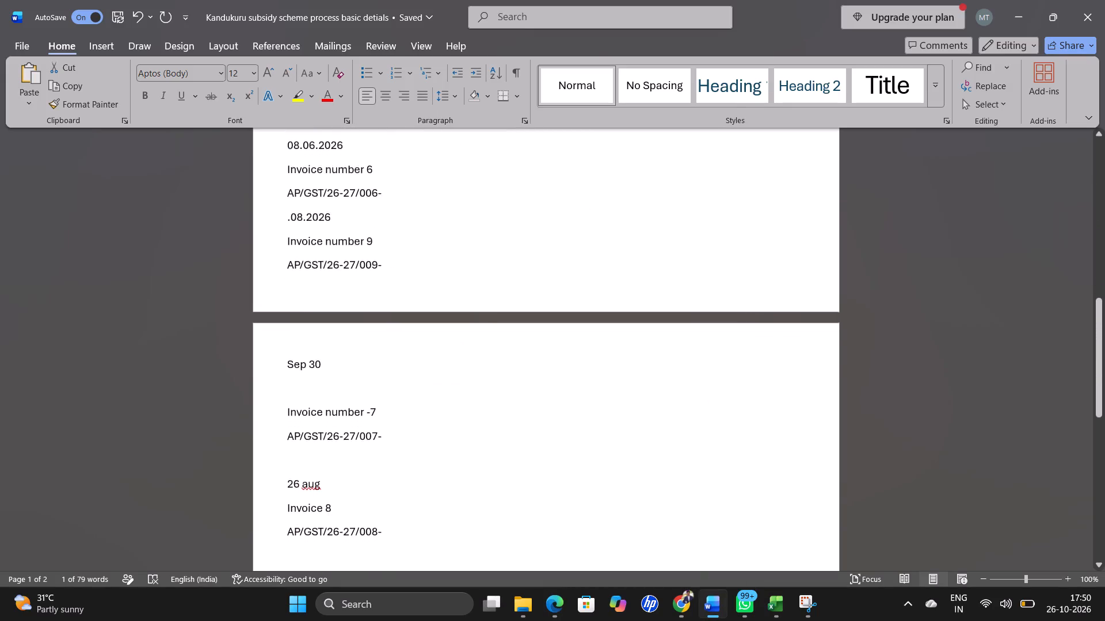
{"action": "scroll", "coordinate": [406, 282], "scroll_direction": "down", "scroll_amount": 1}
{"action": "left_click_drag", "start_coordinate": [395, 462], "coordinate": [250, 467]}
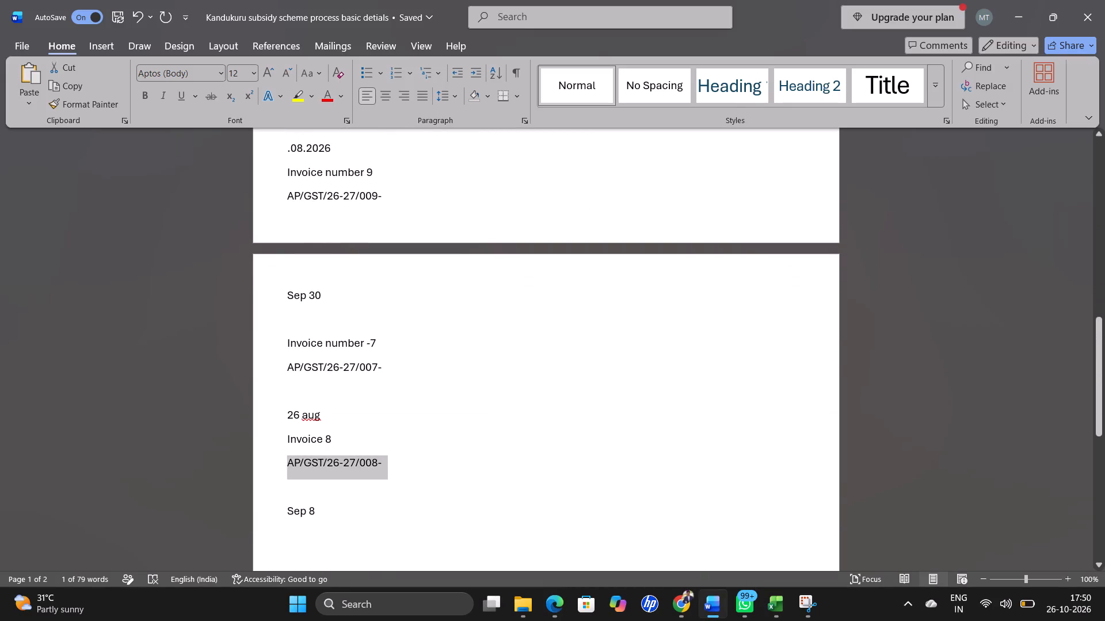
{"action": "key", "text": "ctrl+c"}
{"action": "left_click", "coordinate": [548, 607]}
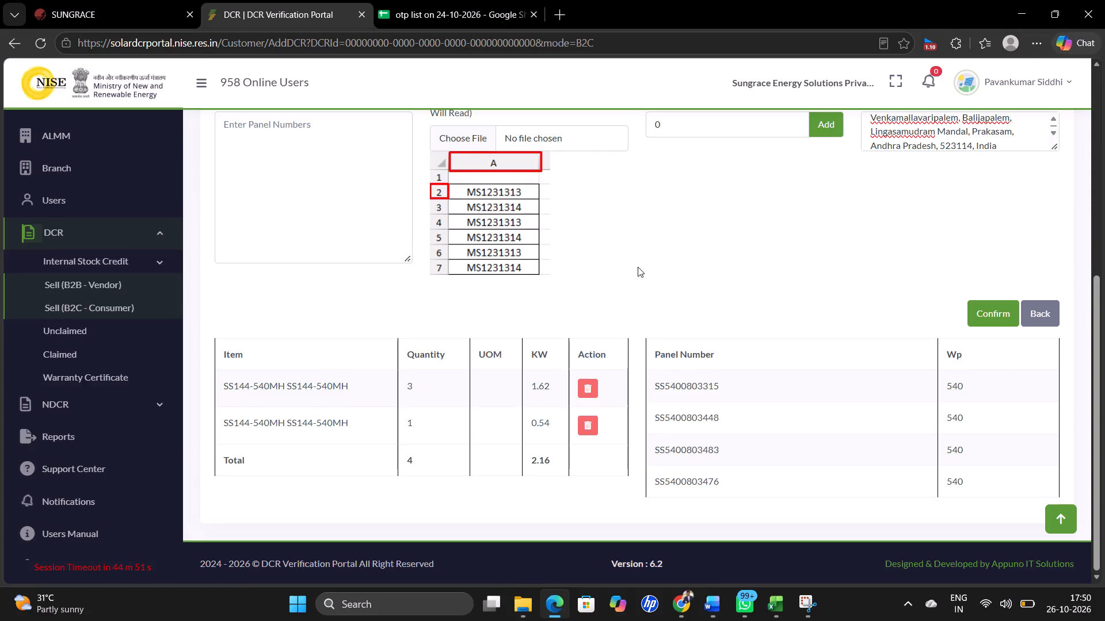
{"action": "scroll", "coordinate": [638, 267], "scroll_direction": "up", "scroll_amount": 3}
{"action": "left_click", "coordinate": [560, 286]}
{"action": "key", "text": "ctrl+v"}
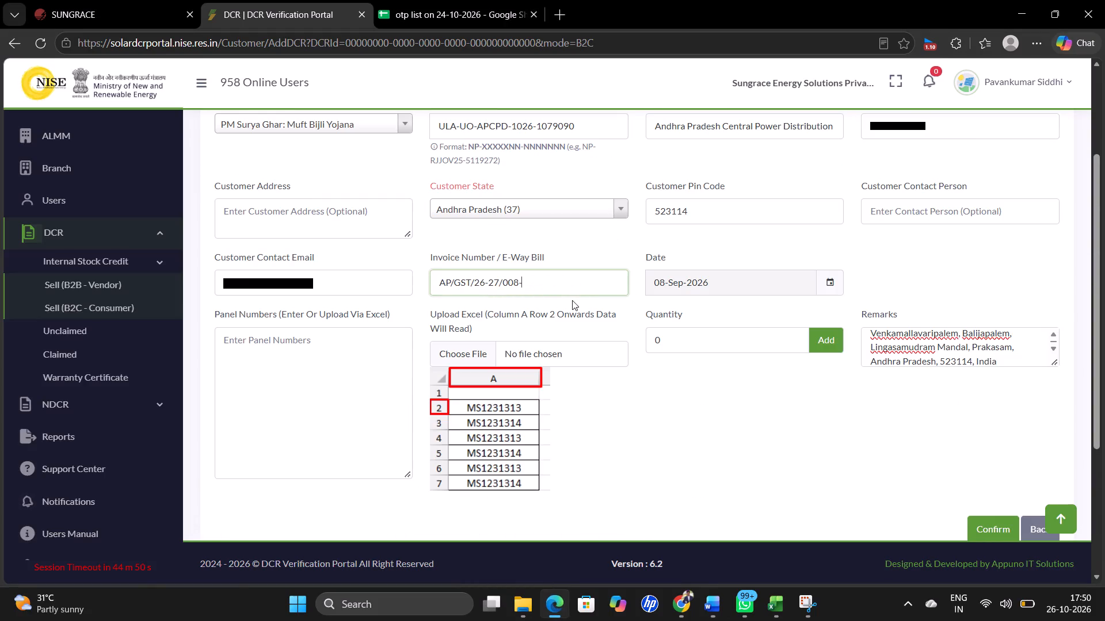
{"action": "type", "text": "97"}
Copy the consumer's service number from the quick copy details of the SUNGRACE work order.
{"action": "scroll", "coordinate": [582, 302], "scroll_direction": "up", "scroll_amount": 2}
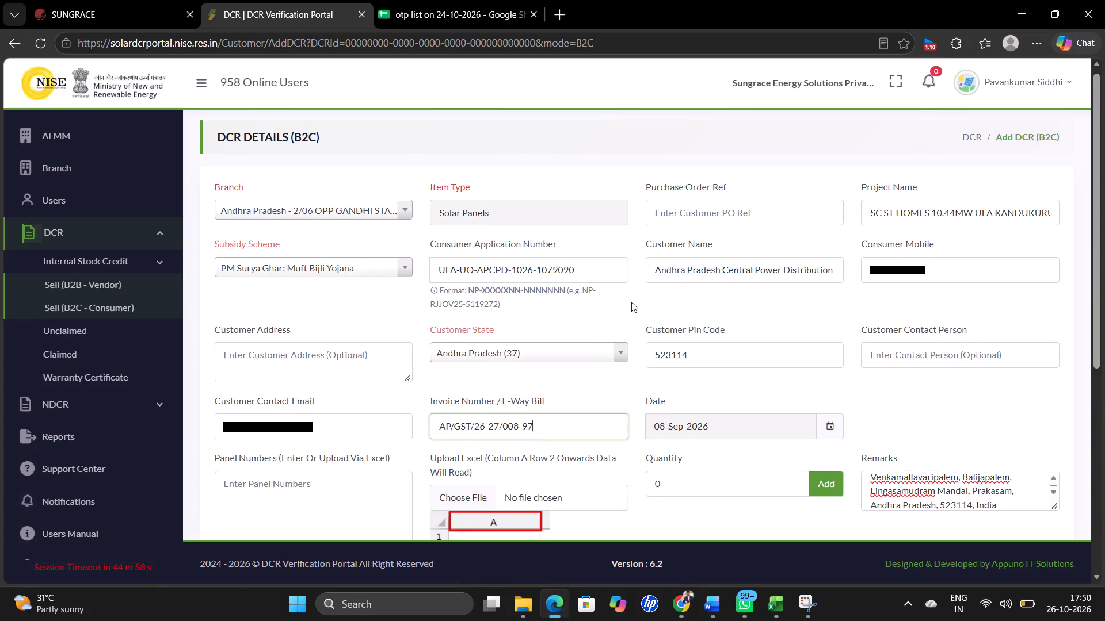
{"action": "scroll", "coordinate": [631, 302], "scroll_direction": "down", "scroll_amount": 7}
{"action": "scroll", "coordinate": [666, 283], "scroll_direction": "up", "scroll_amount": 2}
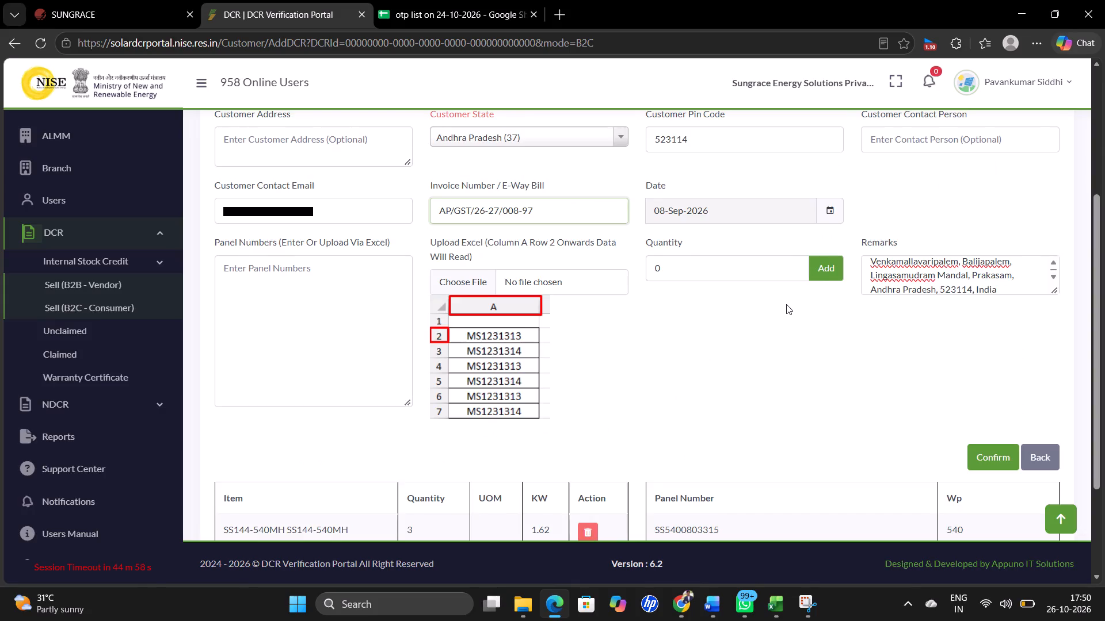
{"action": "scroll", "coordinate": [786, 304], "scroll_direction": "down", "scroll_amount": 3}
{"action": "scroll", "coordinate": [790, 303], "scroll_direction": "up", "scroll_amount": 10}
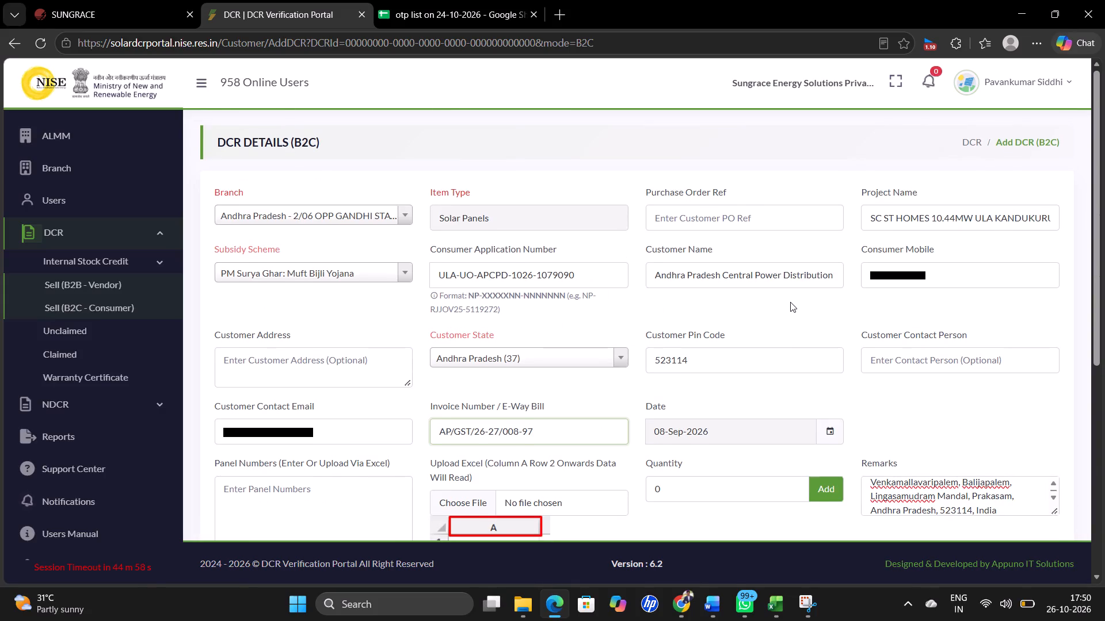
{"action": "left_click", "coordinate": [109, 0]}
{"action": "left_click", "coordinate": [708, 100]}
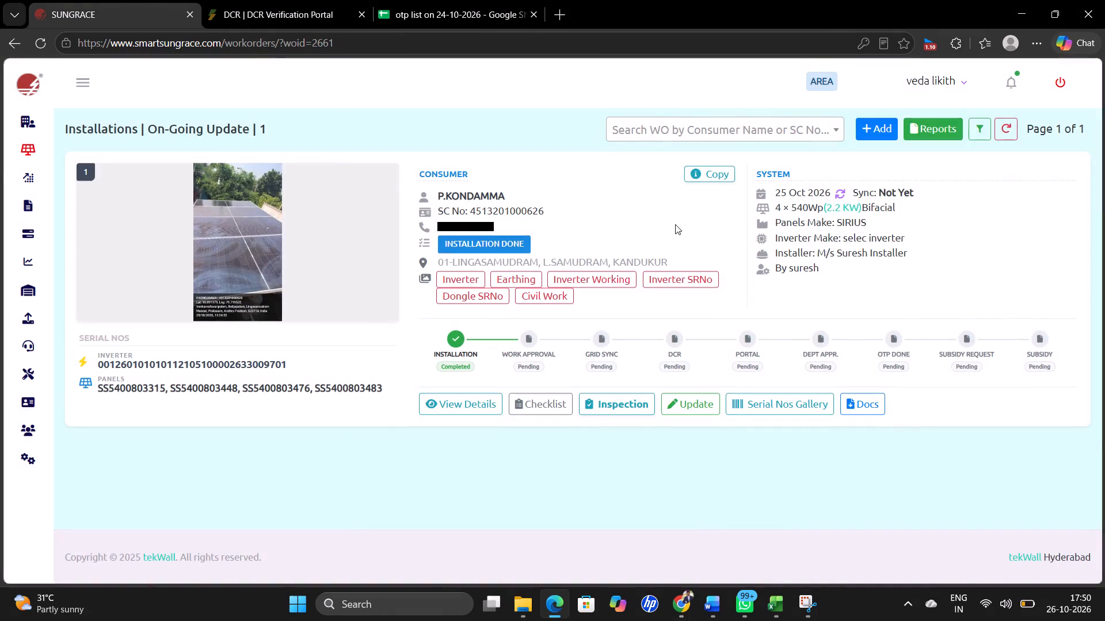
{"action": "left_click", "coordinate": [715, 180]}
{"action": "left_click", "coordinate": [706, 150]}
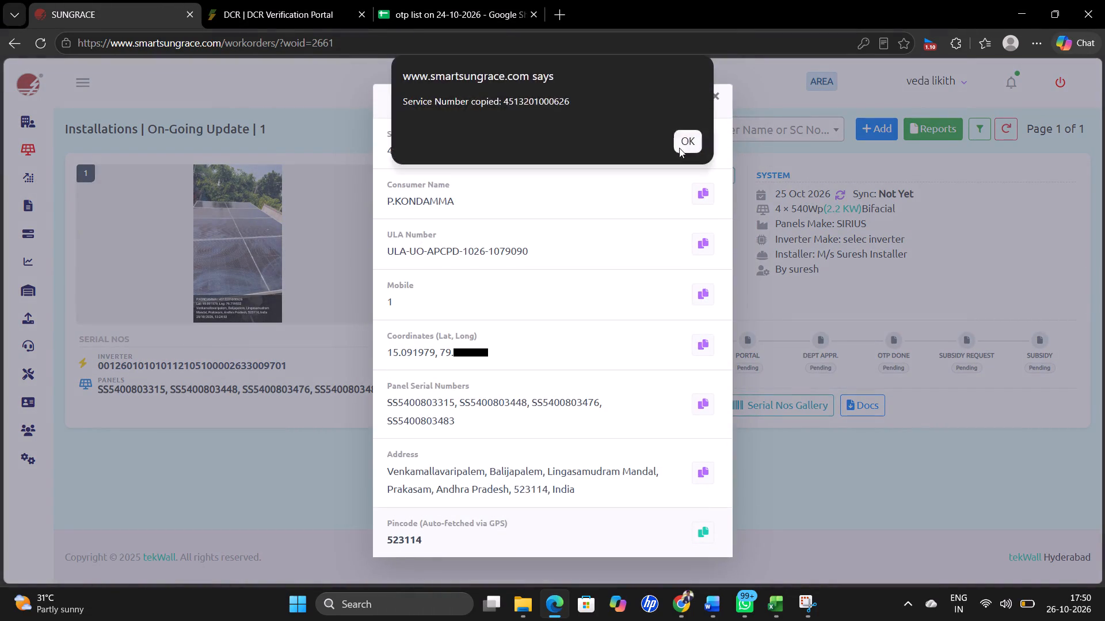
{"action": "left_click", "coordinate": [679, 148]}
Confirm the completed B2C DCR form in the DCR portal to issue the certificate.
{"action": "left_click", "coordinate": [304, 20]}
{"action": "scroll", "coordinate": [458, 125], "scroll_direction": "down", "scroll_amount": 5}
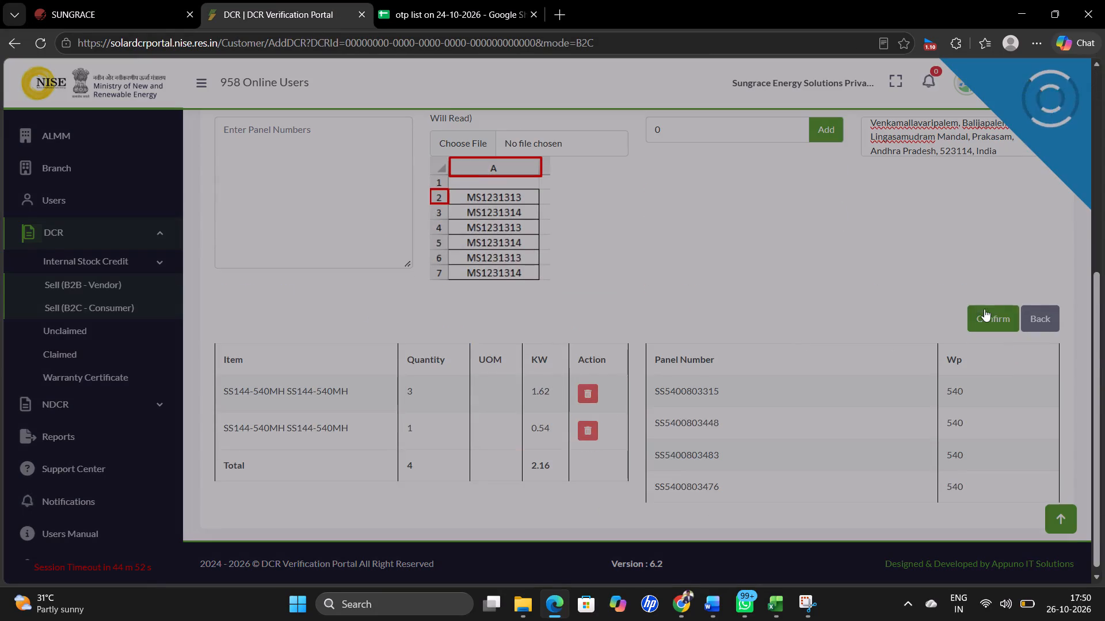
{"action": "left_click", "coordinate": [986, 306]}
{"action": "left_click", "coordinate": [680, 406]}
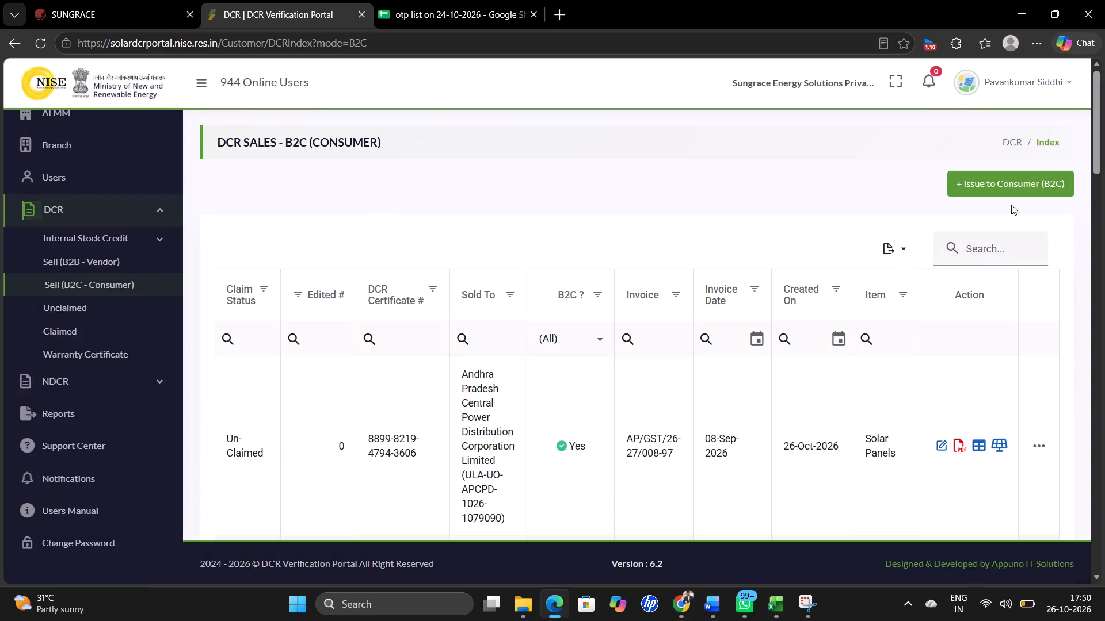
Close the work order's quick copy details and open the PDF certificate for invoice AP/GST/26-27/008-97 in the DCR portal.
{"action": "left_click", "coordinate": [81, 5]}
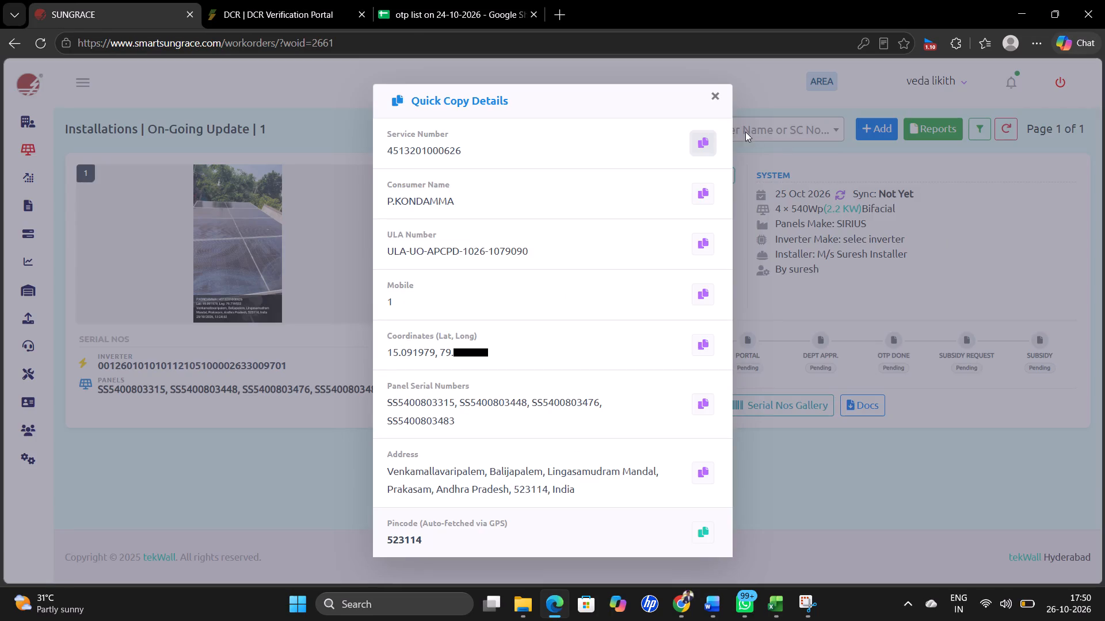
{"action": "left_click", "coordinate": [716, 91]}
{"action": "left_click", "coordinate": [313, 4]}
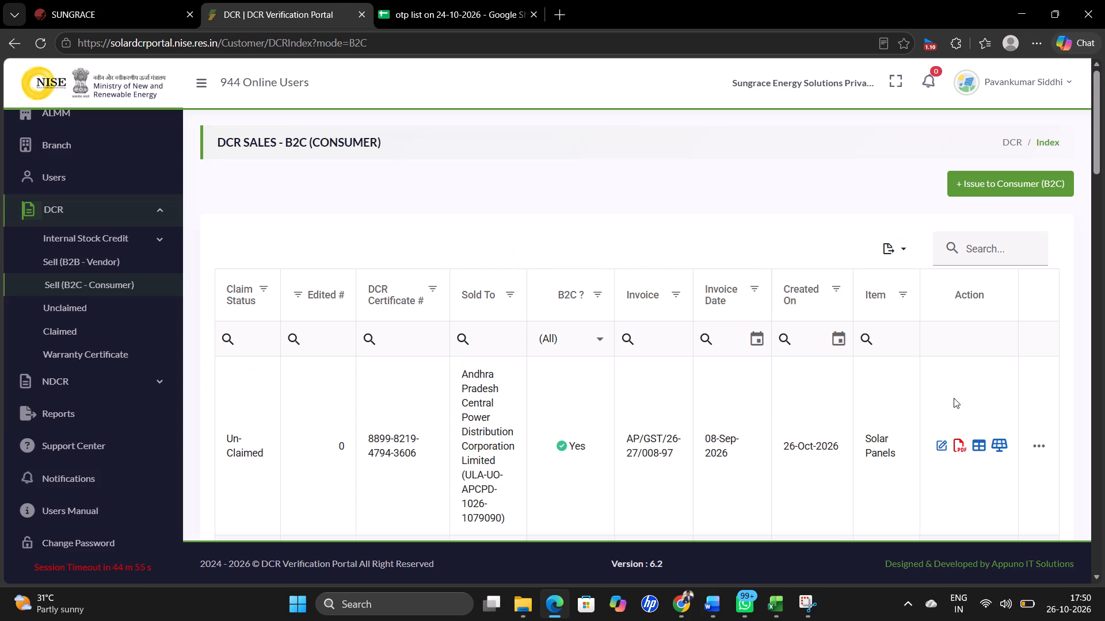
{"action": "left_click", "coordinate": [961, 449]}
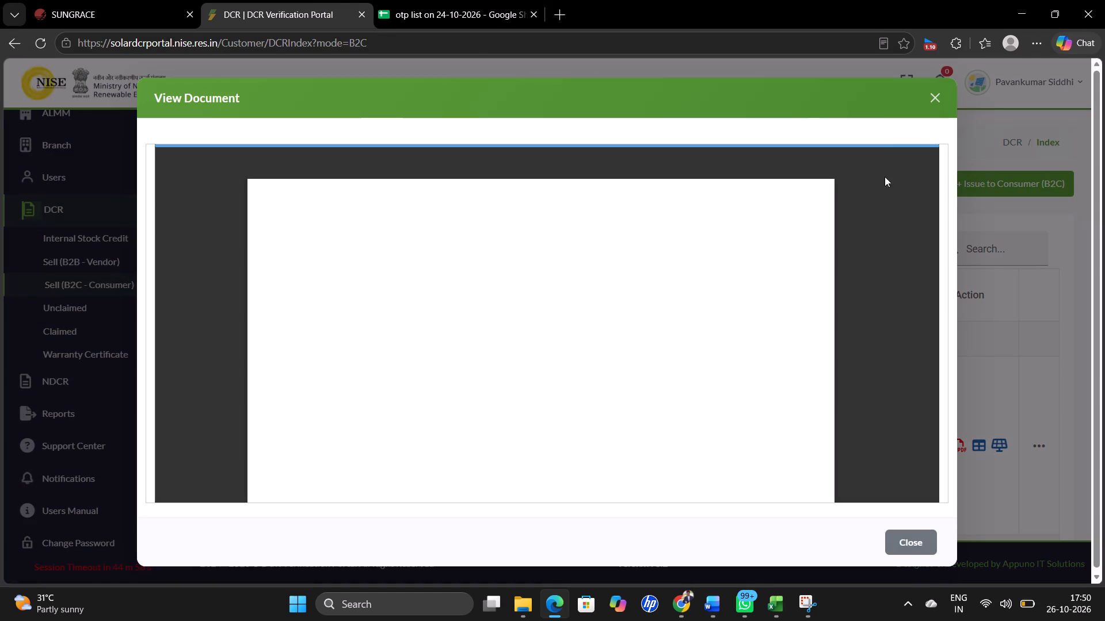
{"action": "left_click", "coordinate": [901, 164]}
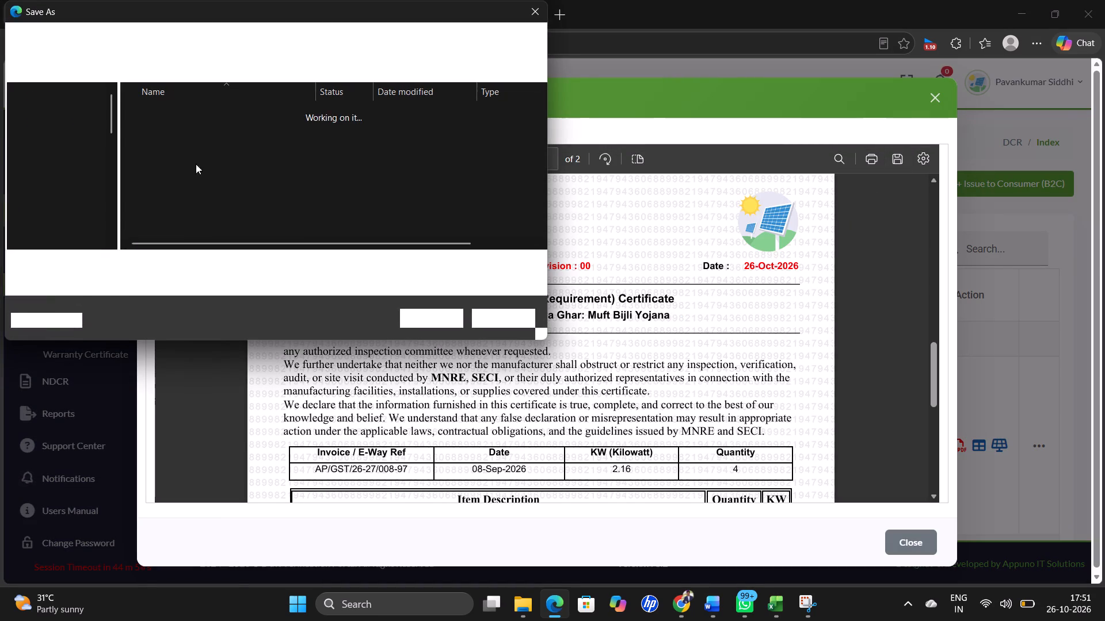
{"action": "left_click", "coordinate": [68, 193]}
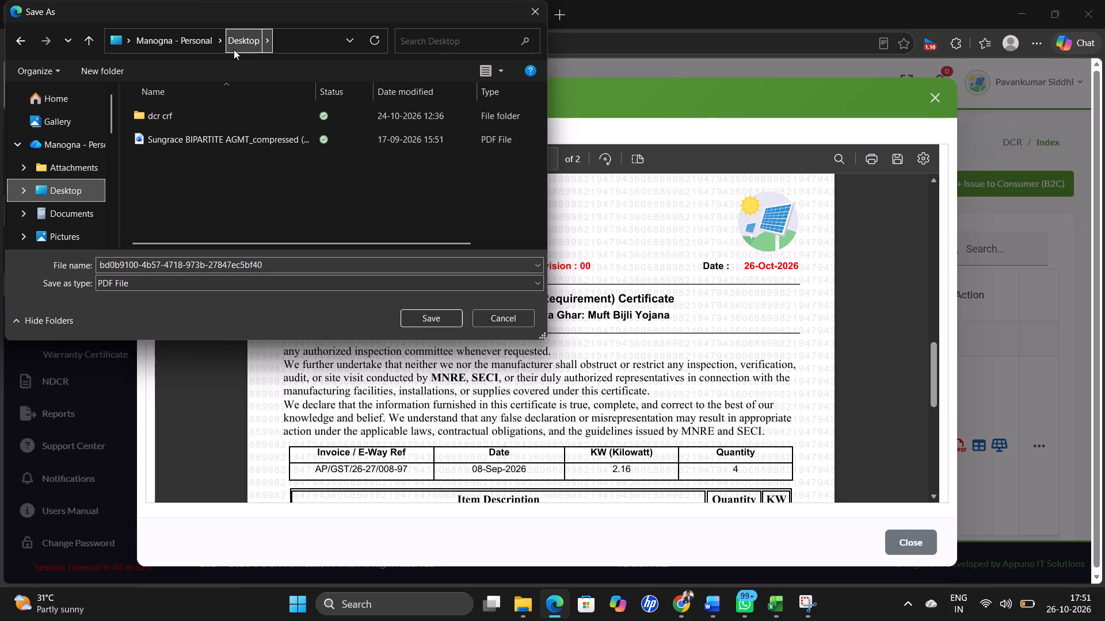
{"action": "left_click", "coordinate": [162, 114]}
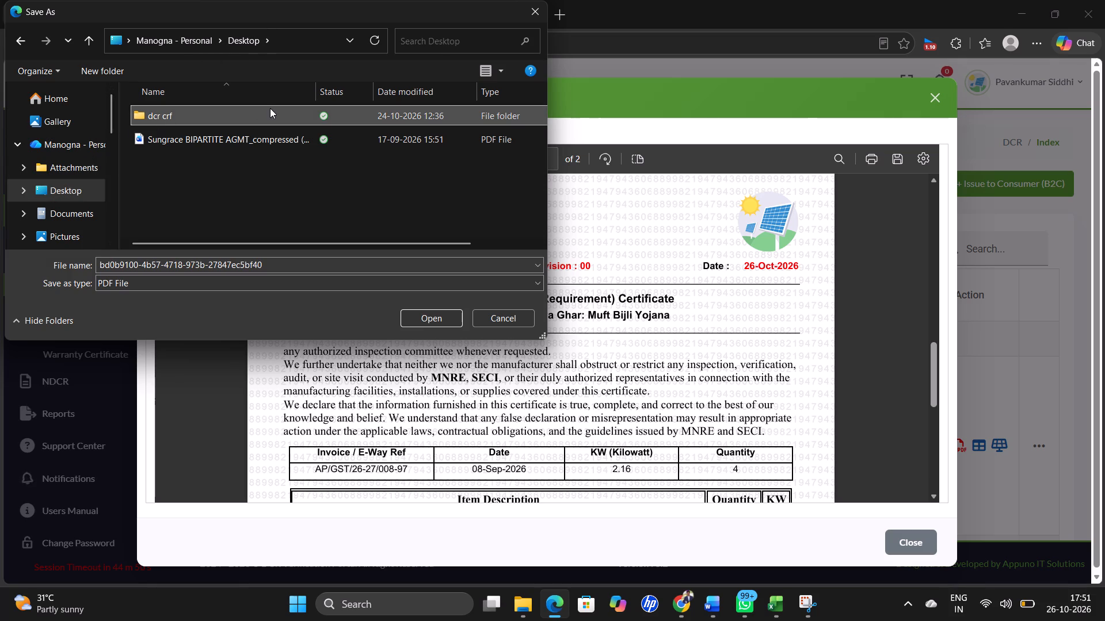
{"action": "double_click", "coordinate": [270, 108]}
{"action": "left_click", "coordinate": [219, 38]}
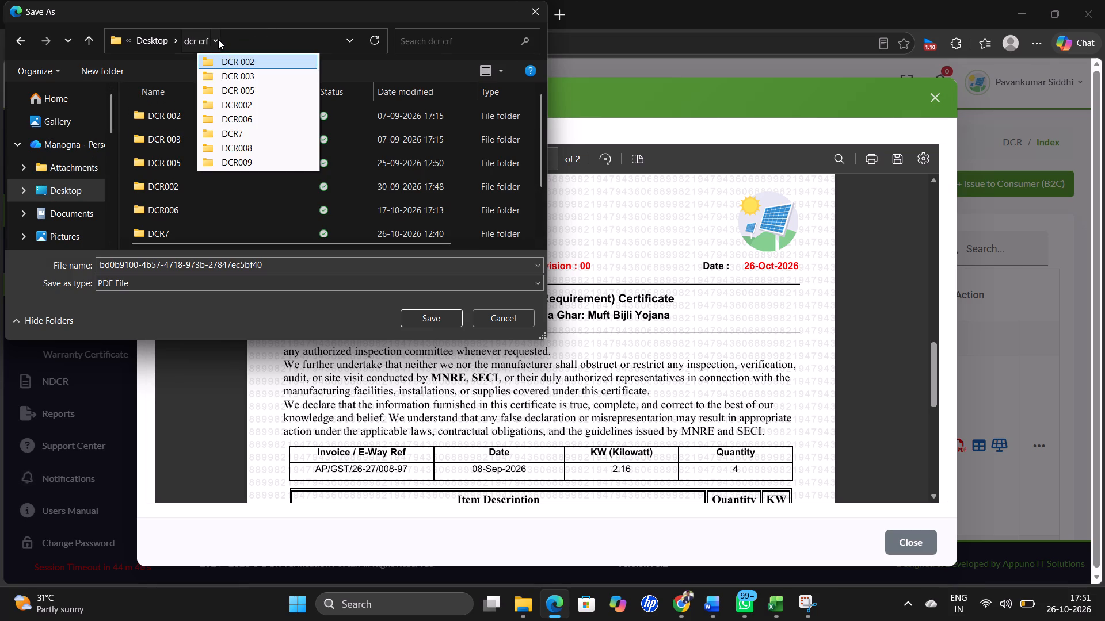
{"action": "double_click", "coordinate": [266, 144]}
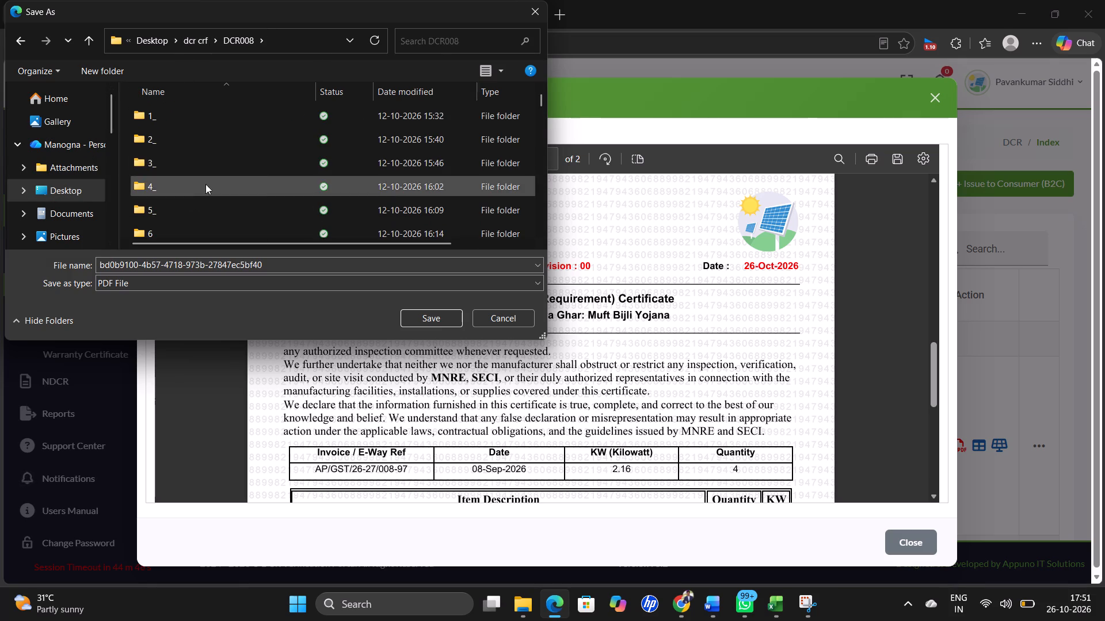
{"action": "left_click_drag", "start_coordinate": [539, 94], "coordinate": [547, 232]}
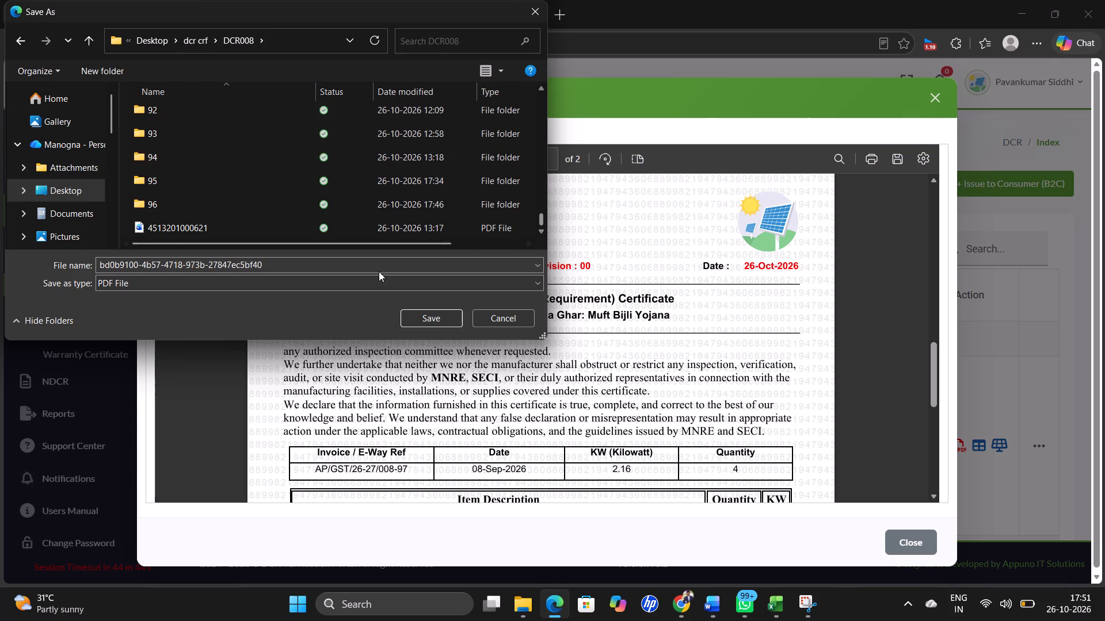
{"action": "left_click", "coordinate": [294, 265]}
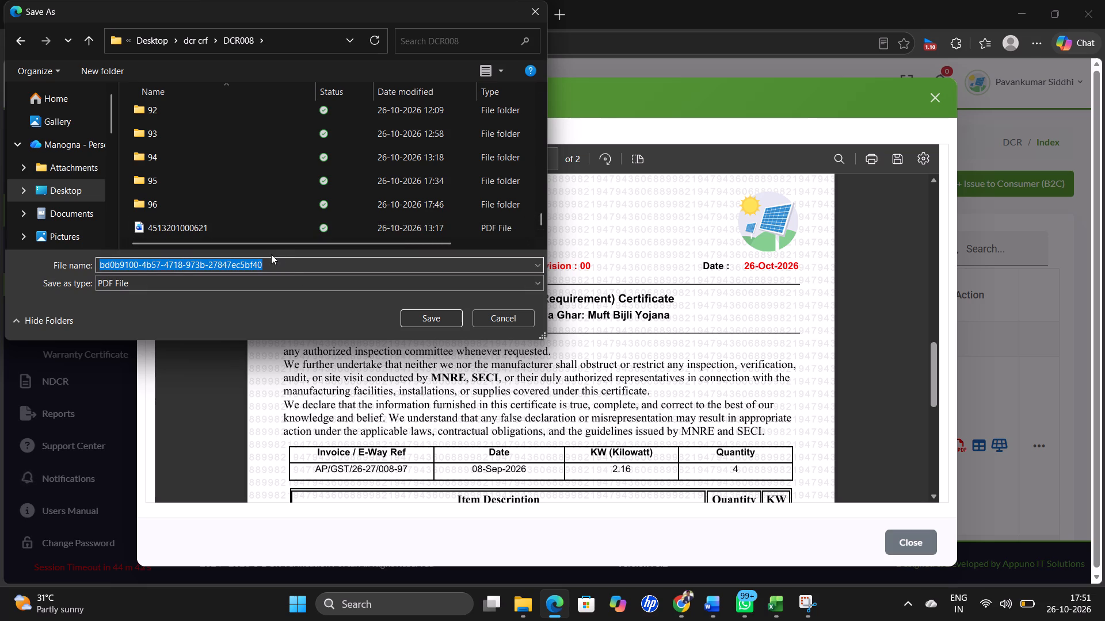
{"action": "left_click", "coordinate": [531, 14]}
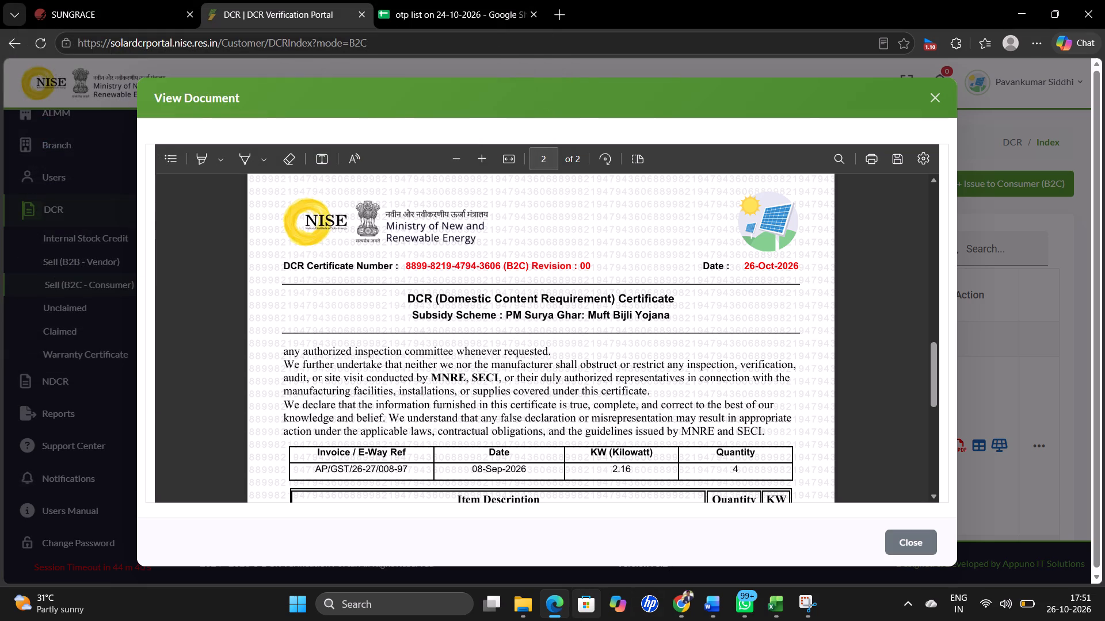
Switch to File Explorer and create a folder named 97 inside the DCR008 folder.
{"action": "left_click", "coordinate": [499, 549]}
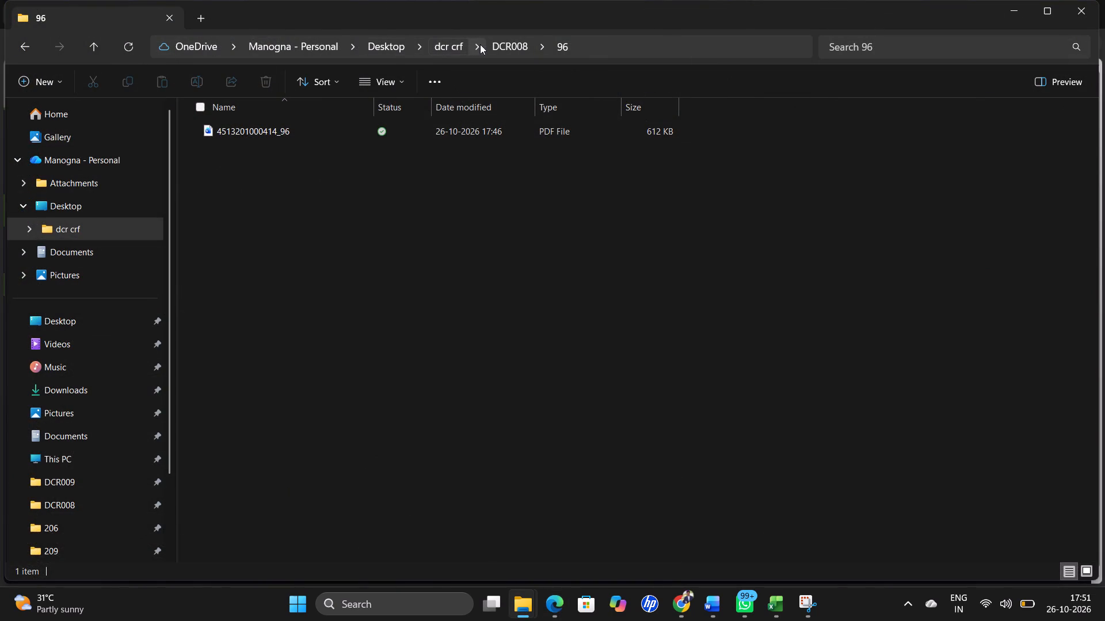
{"action": "left_click", "coordinate": [513, 43]}
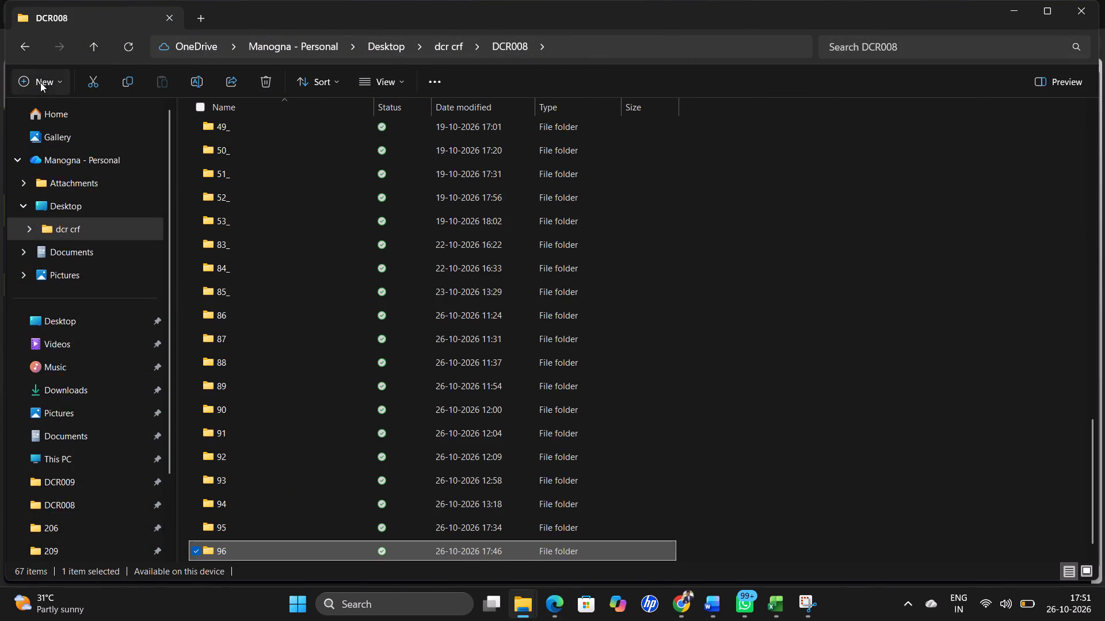
{"action": "left_click", "coordinate": [40, 82]}
{"action": "left_click", "coordinate": [90, 112]}
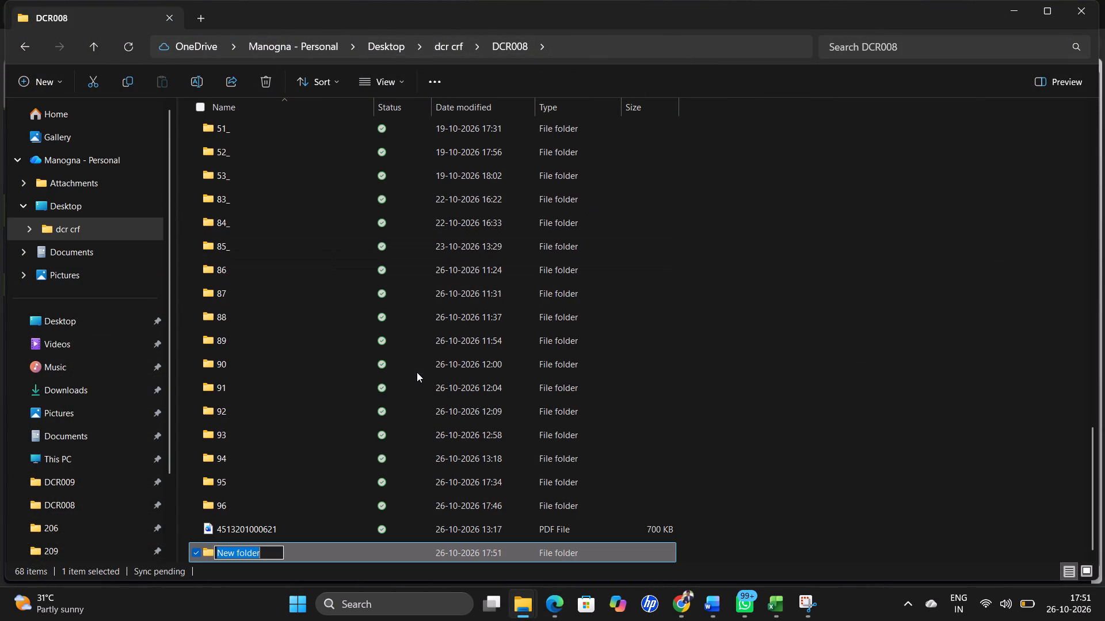
{"action": "key", "text": "BackSpace"}
{"action": "type", "text": "97"}
{"action": "key", "text": "Return"}
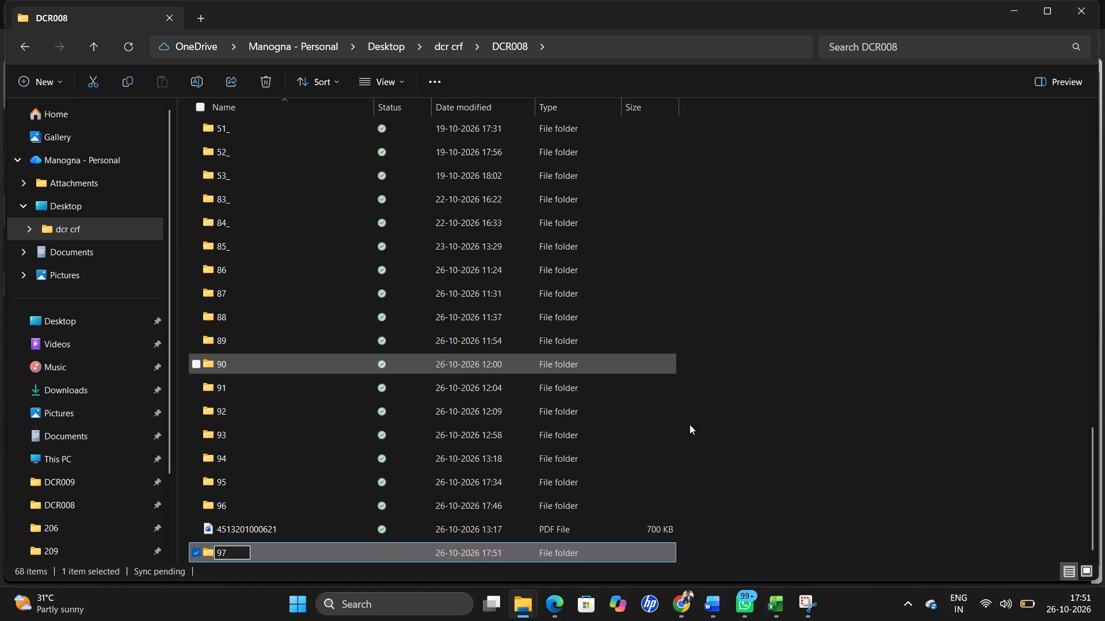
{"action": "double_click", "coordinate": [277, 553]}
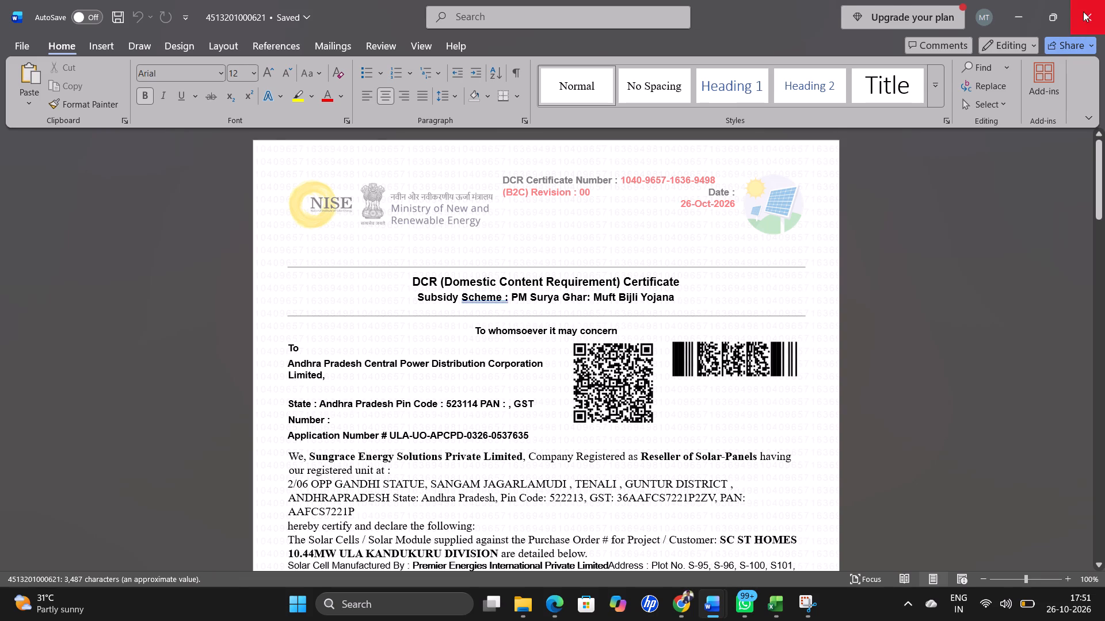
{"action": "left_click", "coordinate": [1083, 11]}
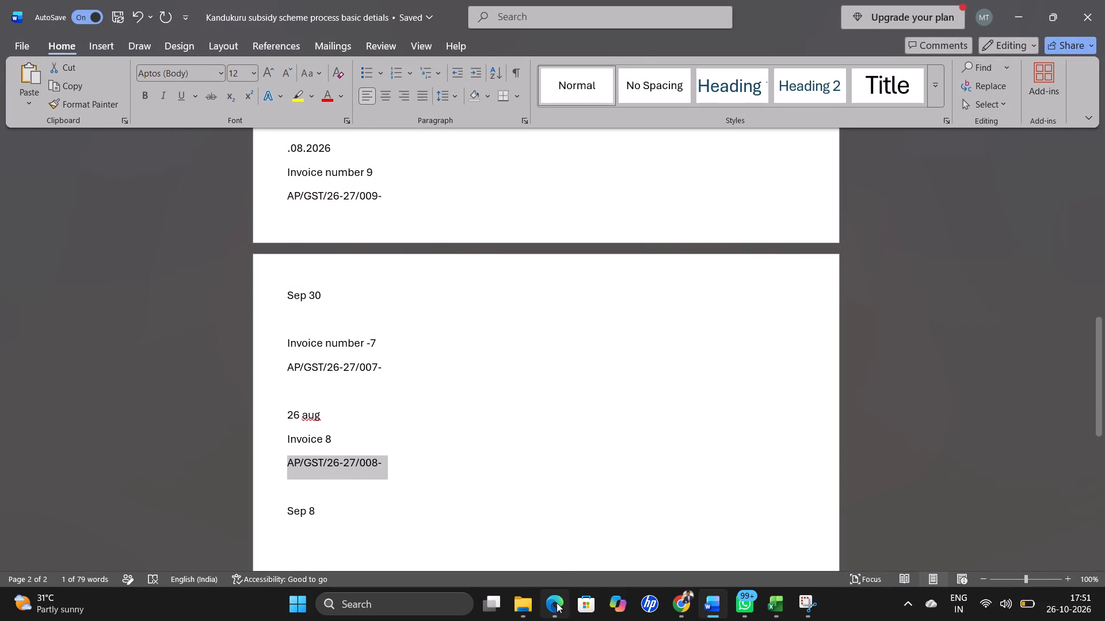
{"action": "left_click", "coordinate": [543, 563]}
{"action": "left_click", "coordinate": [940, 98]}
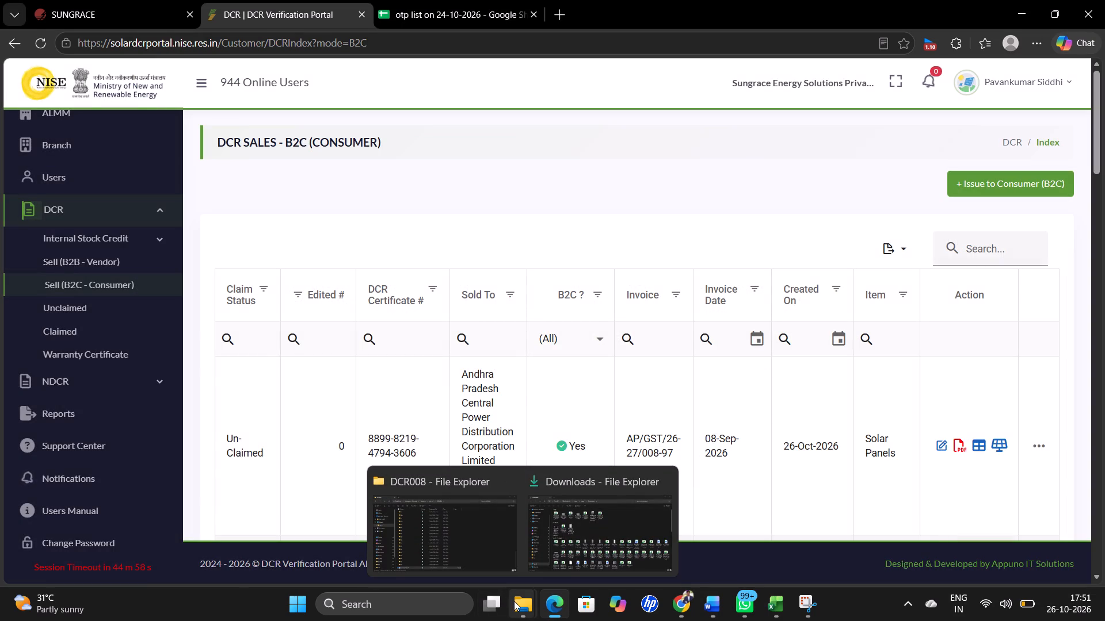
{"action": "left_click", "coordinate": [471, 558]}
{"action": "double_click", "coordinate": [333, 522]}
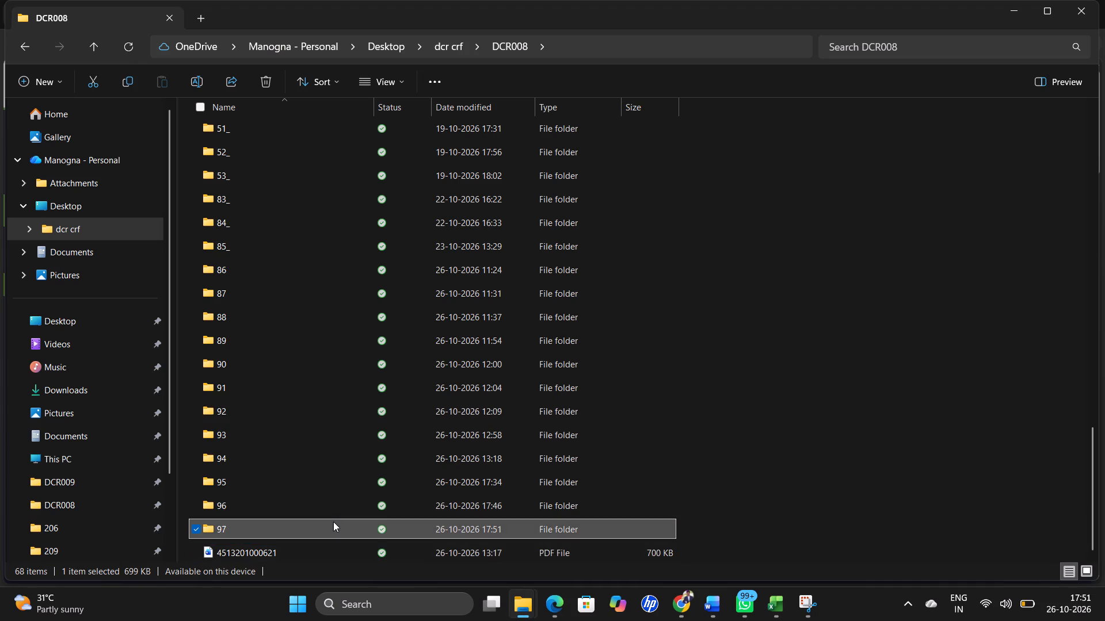
Reopen the AP/GST/26-27/008-97 certificate in the DCR portal and save its PDF in DCR008 folder 97, named with the copied service number plus _97.
{"action": "left_click", "coordinate": [554, 603]}
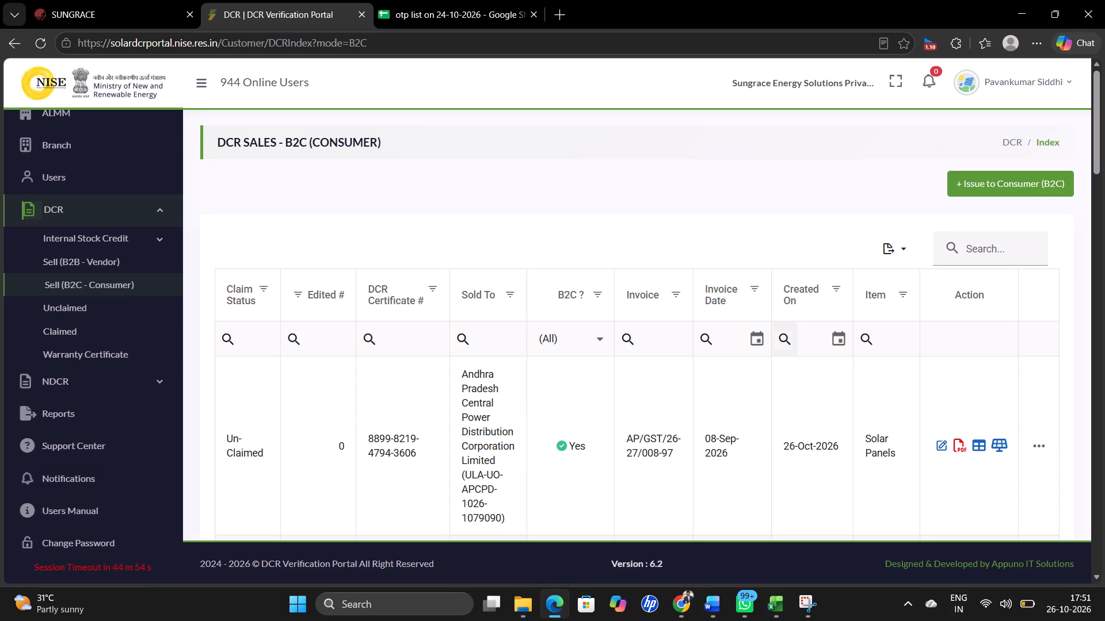
{"action": "left_click", "coordinate": [960, 439]}
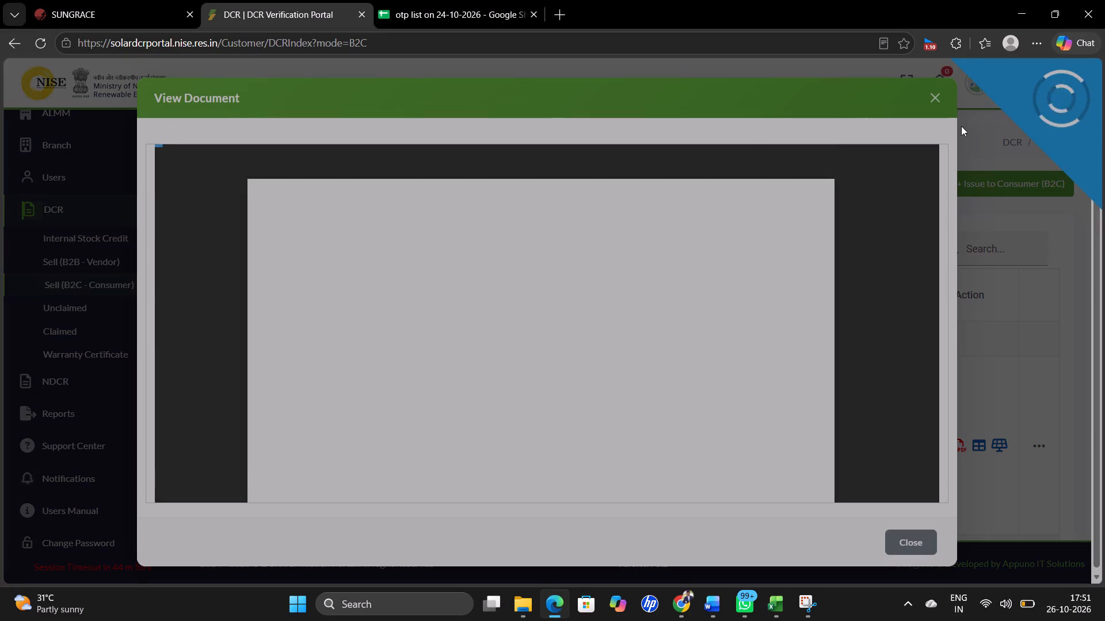
{"action": "left_click", "coordinate": [902, 164]}
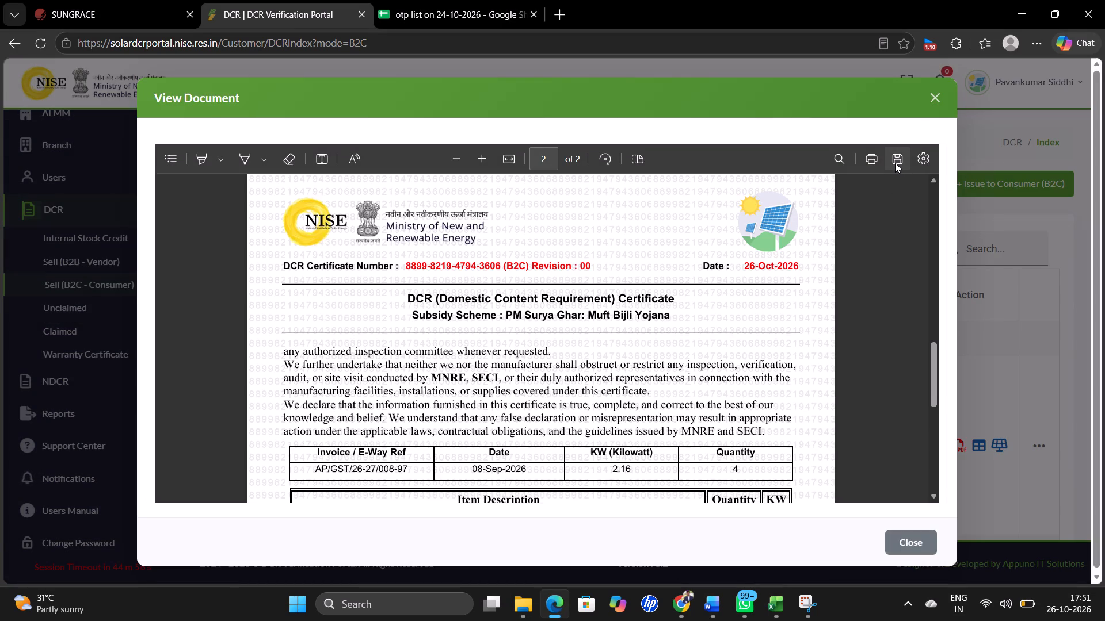
{"action": "left_click", "coordinate": [895, 163]}
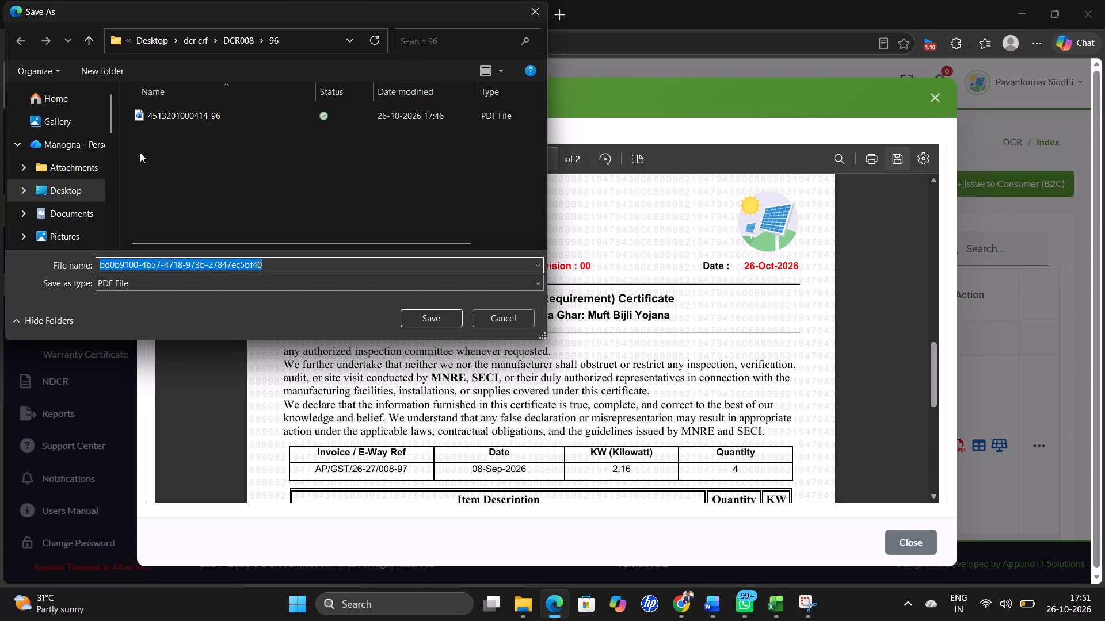
{"action": "left_click", "coordinate": [264, 38]}
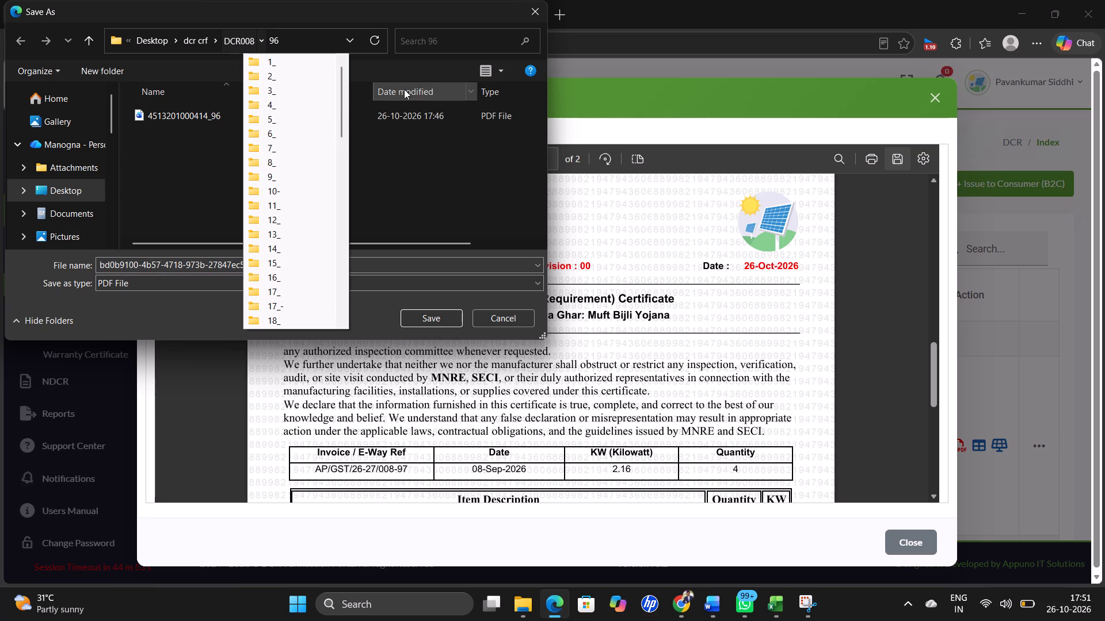
{"action": "left_click_drag", "start_coordinate": [345, 113], "coordinate": [345, 334]}
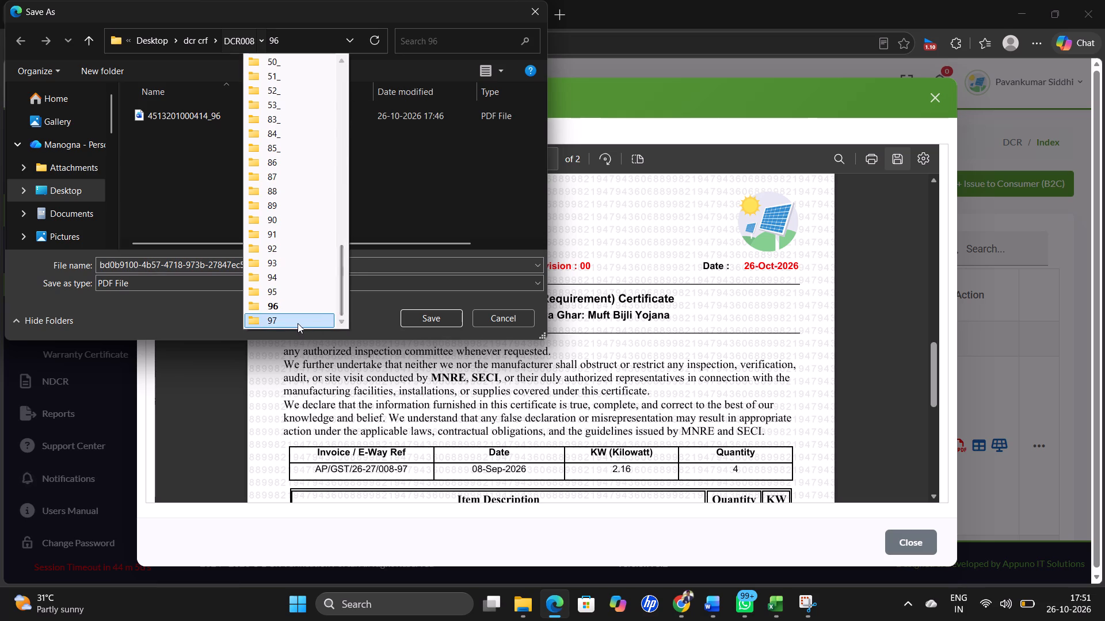
{"action": "double_click", "coordinate": [297, 323]}
{"action": "left_click", "coordinate": [300, 258]}
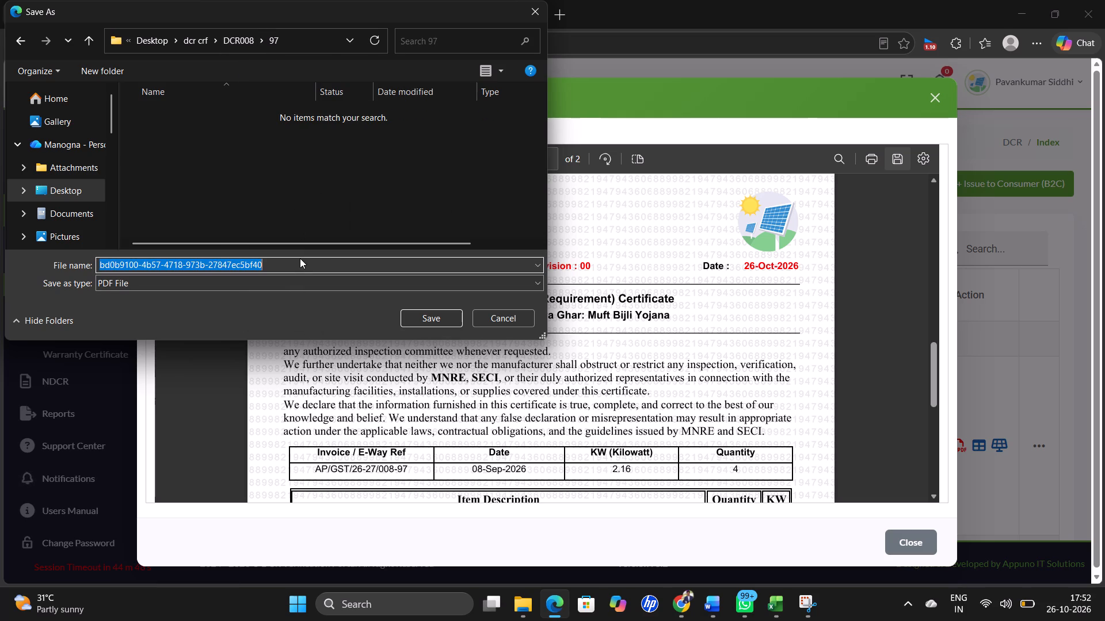
{"action": "key", "text": "BackSpace"}
{"action": "key", "text": "ctrl+b"}
{"action": "key", "text": "ctrl+v"}
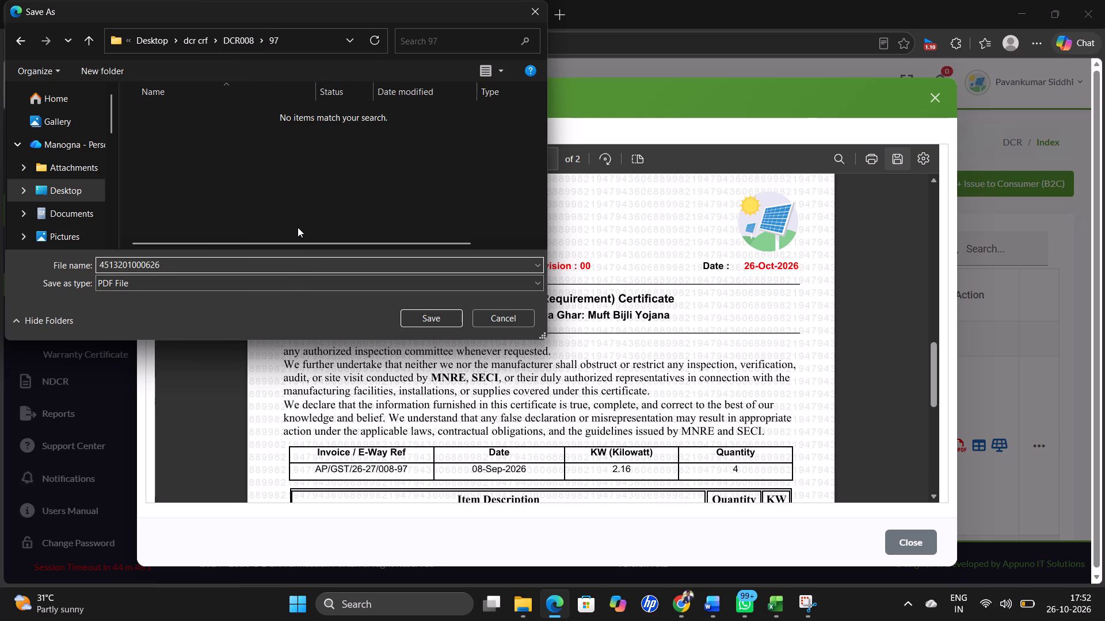
{"action": "key", "text": "shift+underscore"}
{"action": "type", "text": "97"}
{"action": "key", "text": "Return"}
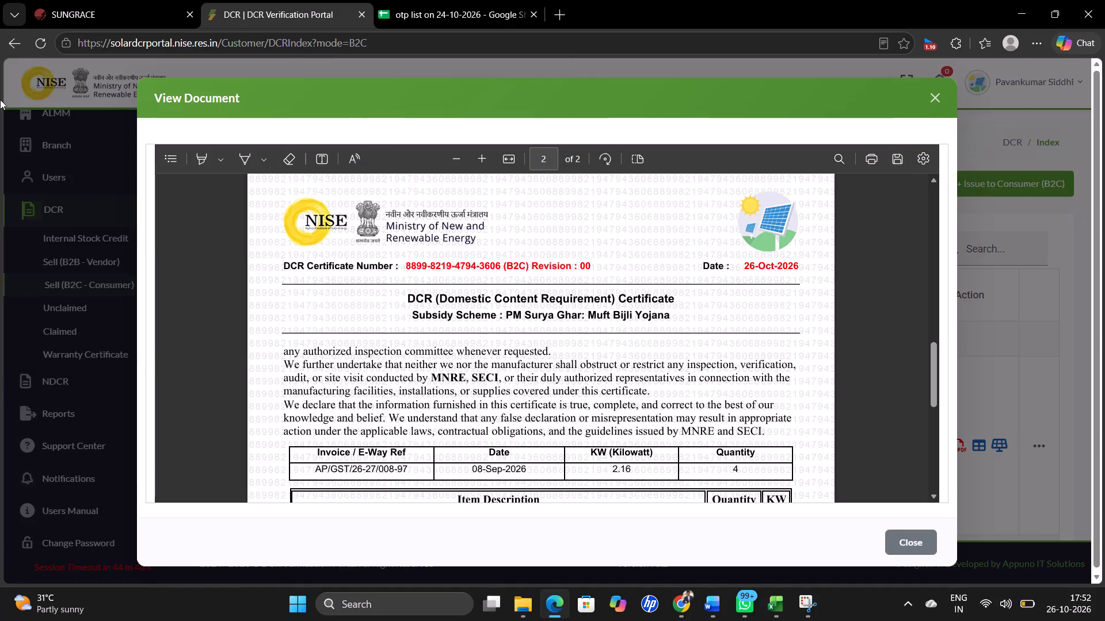
Switch to the consumer's SUNGRACE work order and open its Project Stage update form.
{"action": "left_click", "coordinate": [102, 3]}
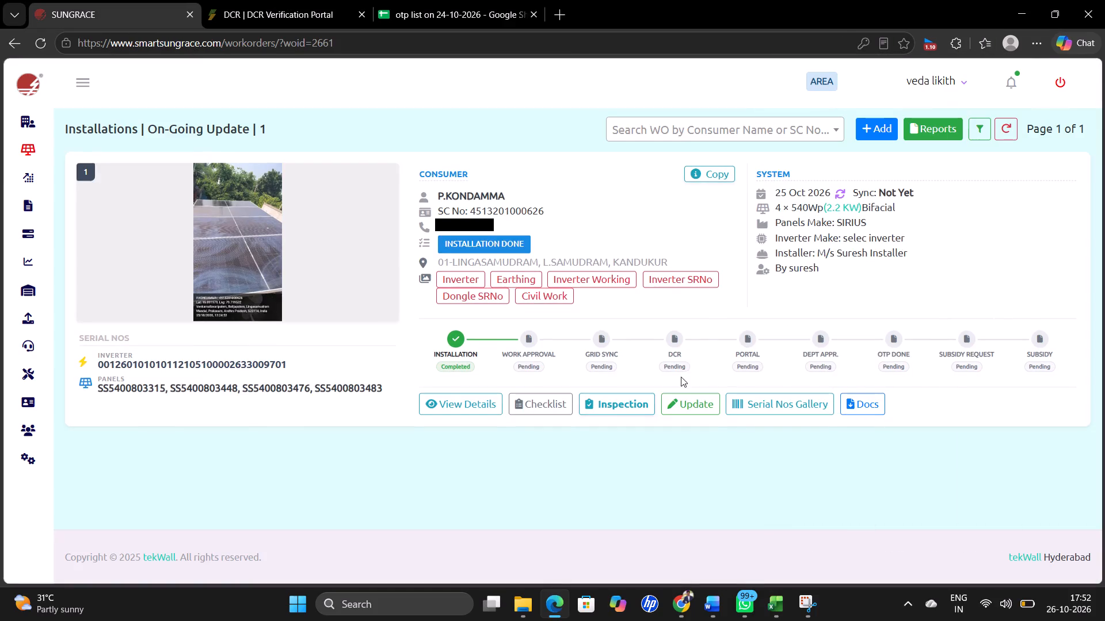
{"action": "left_click", "coordinate": [664, 400]}
{"action": "left_click", "coordinate": [477, 346]}
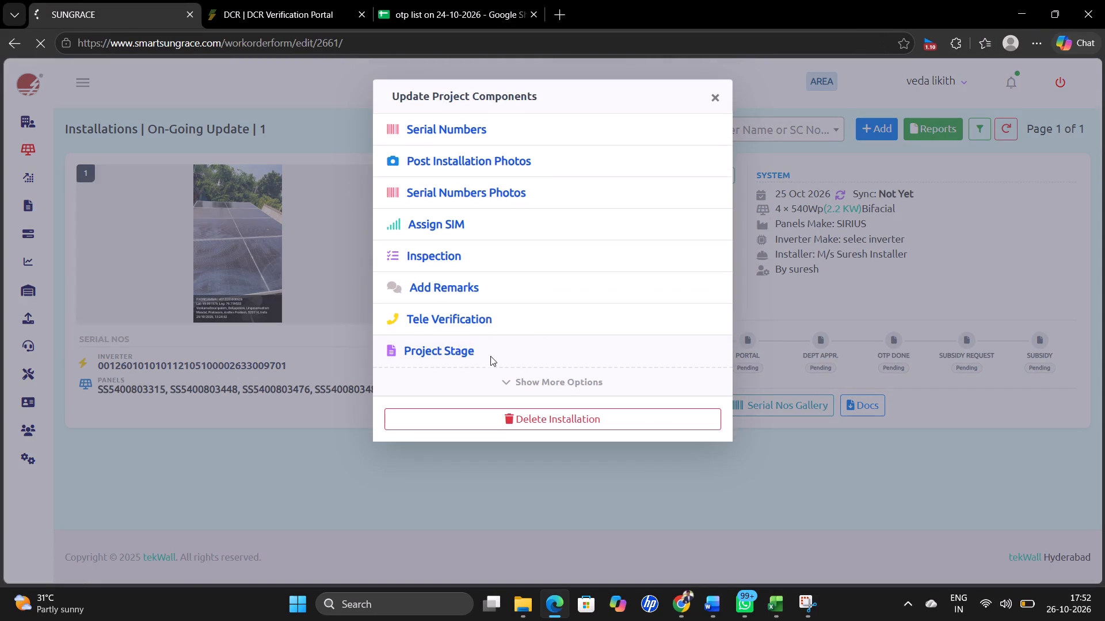
Attach the certificate PDF ending in _97 from DCR008 folder 97 as the Dcr upload and submit the form.
{"action": "scroll", "coordinate": [491, 355], "scroll_direction": "down", "scroll_amount": 5}
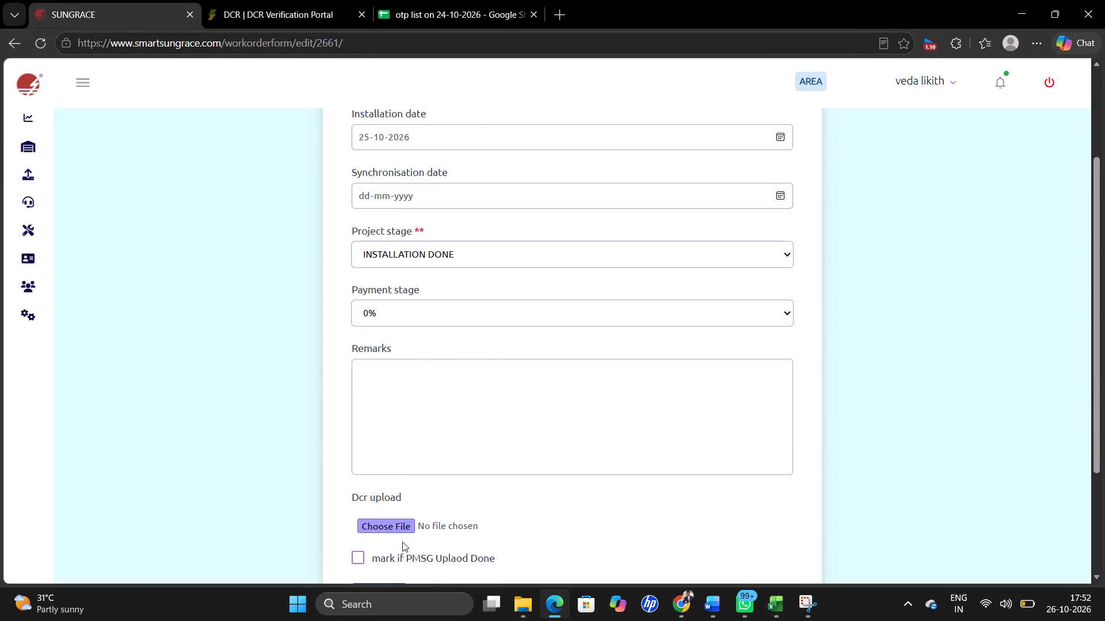
{"action": "left_click", "coordinate": [404, 532]}
{"action": "scroll", "coordinate": [564, 348], "scroll_direction": "down", "scroll_amount": 7}
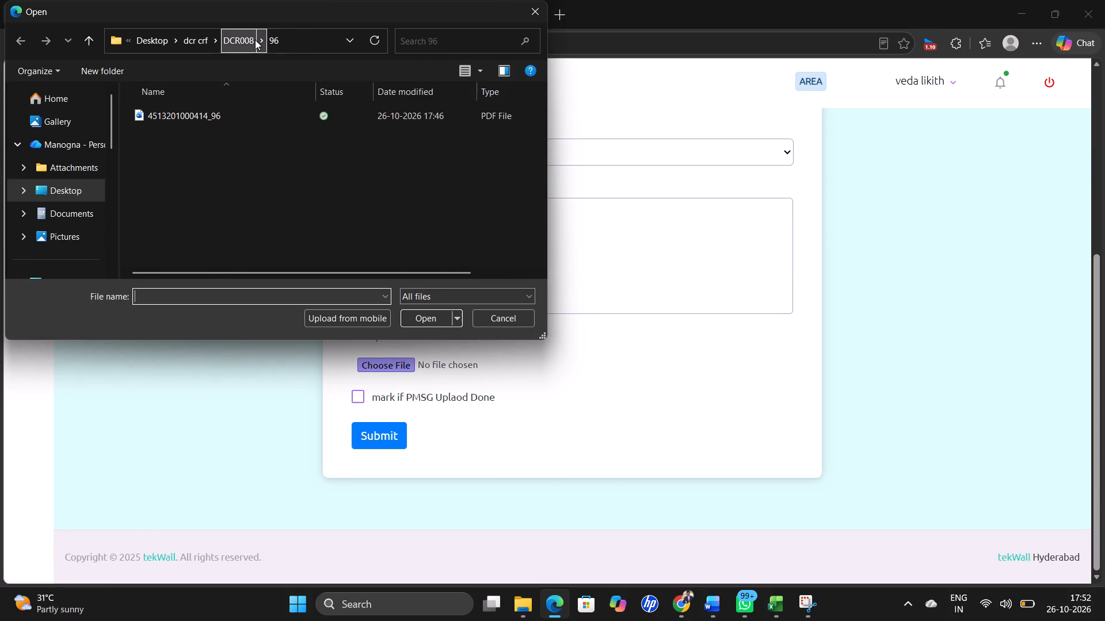
{"action": "left_click", "coordinate": [262, 37]}
{"action": "scroll", "coordinate": [264, 90], "scroll_direction": "down", "scroll_amount": 5}
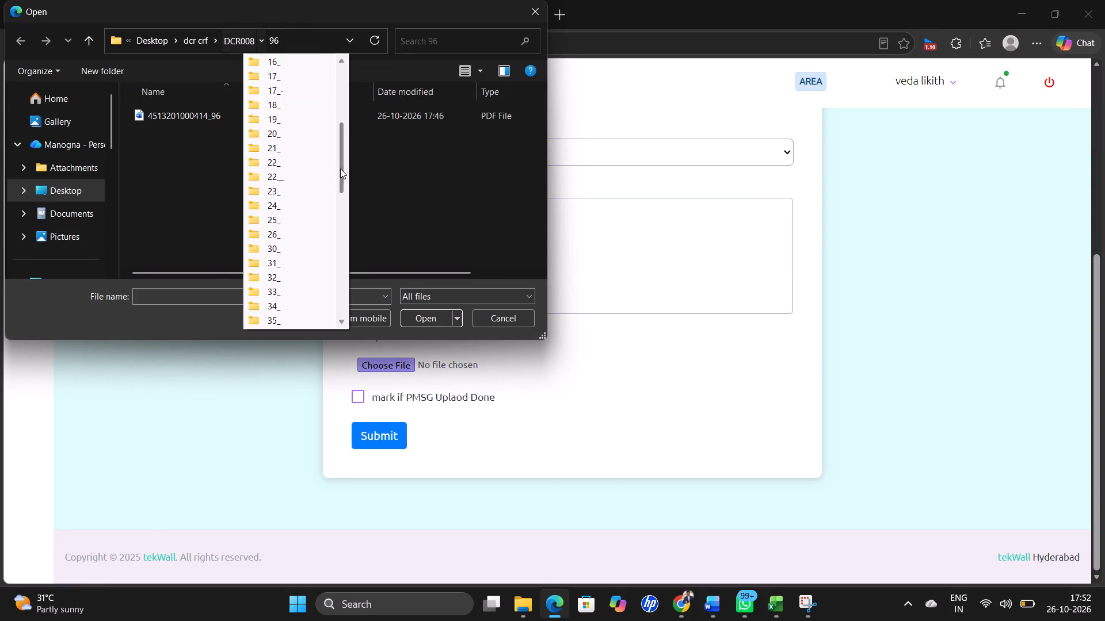
{"action": "left_click_drag", "start_coordinate": [342, 168], "coordinate": [356, 322]}
{"action": "left_click", "coordinate": [318, 324]}
{"action": "left_click", "coordinate": [247, 117]}
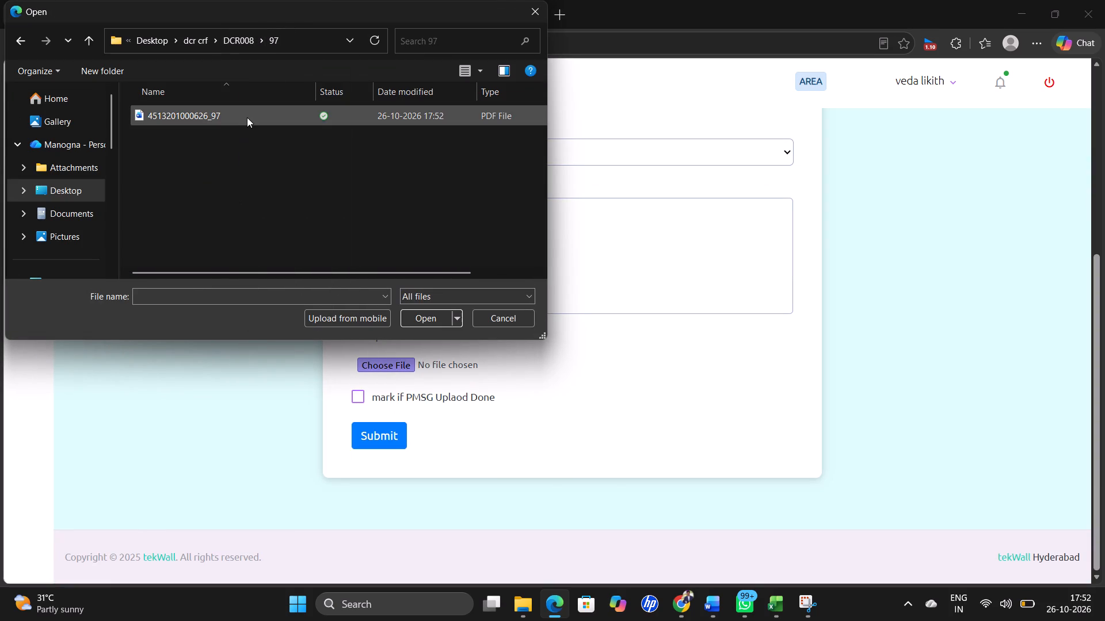
{"action": "left_click", "coordinate": [252, 117]}
{"action": "double_click", "coordinate": [248, 117]}
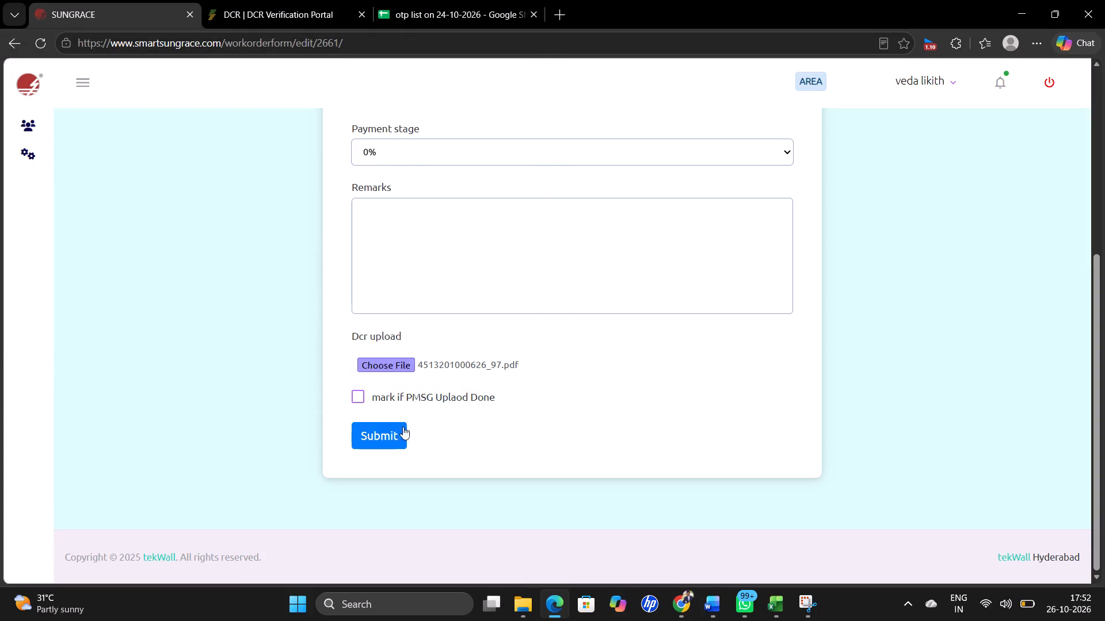
{"action": "left_click", "coordinate": [397, 431]}
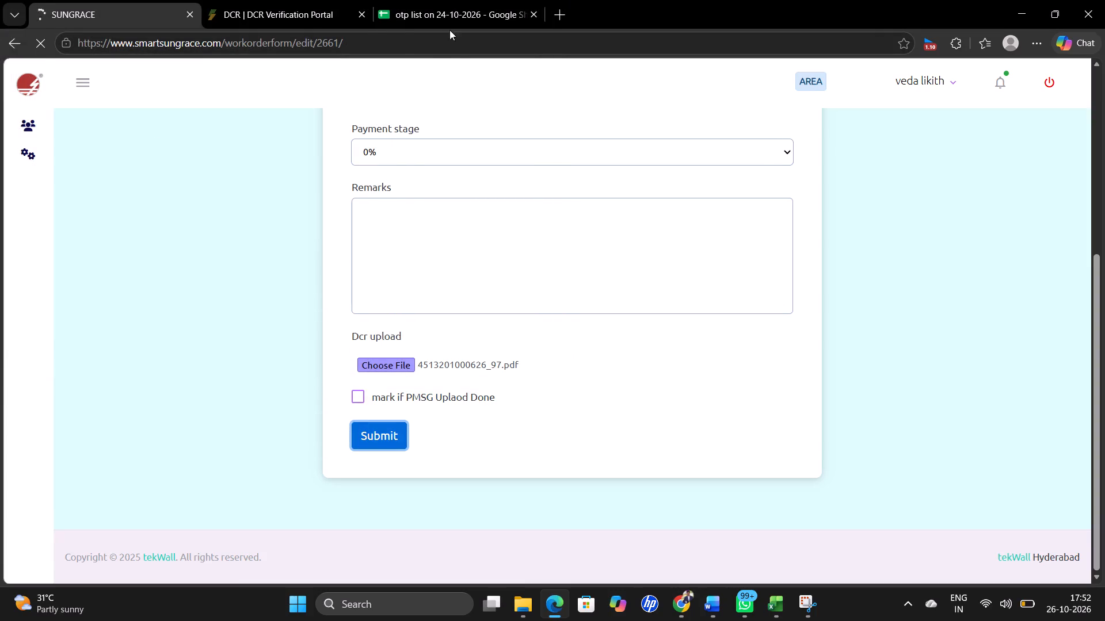
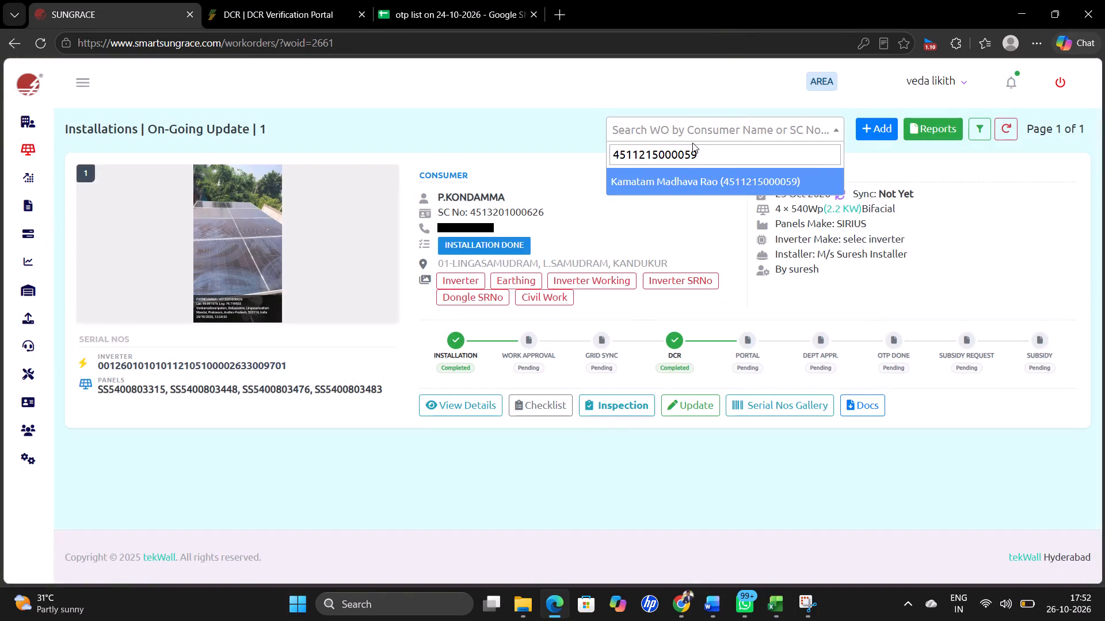
Open the work order of the consumer matching the searched service number and copy the ULA number from its quick copy details.
{"action": "key", "text": "Return"}
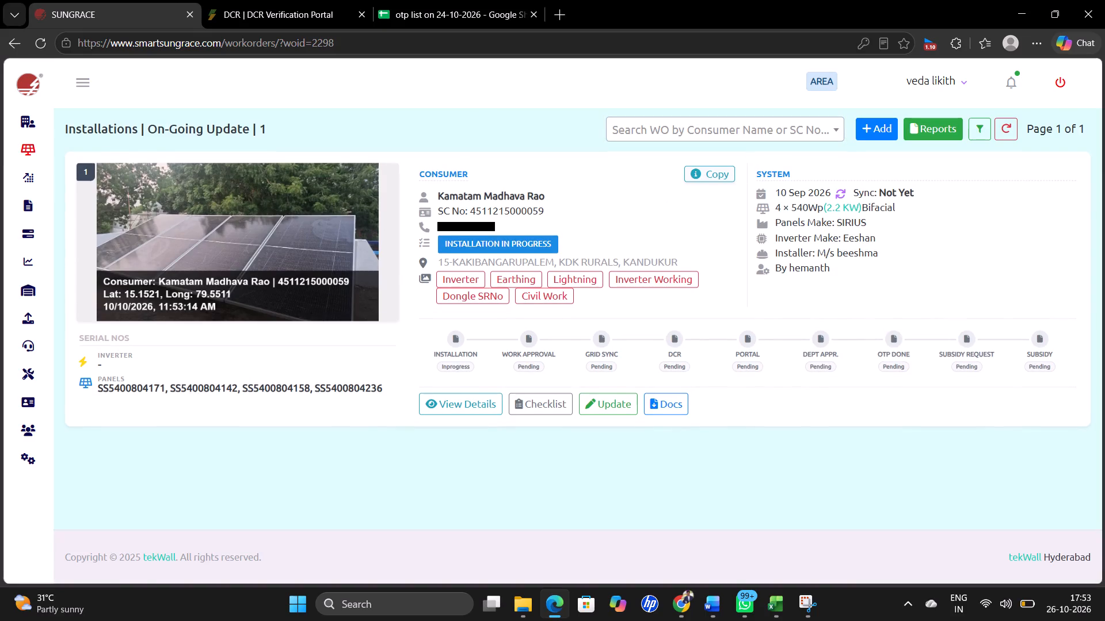
{"action": "left_click", "coordinate": [699, 177]}
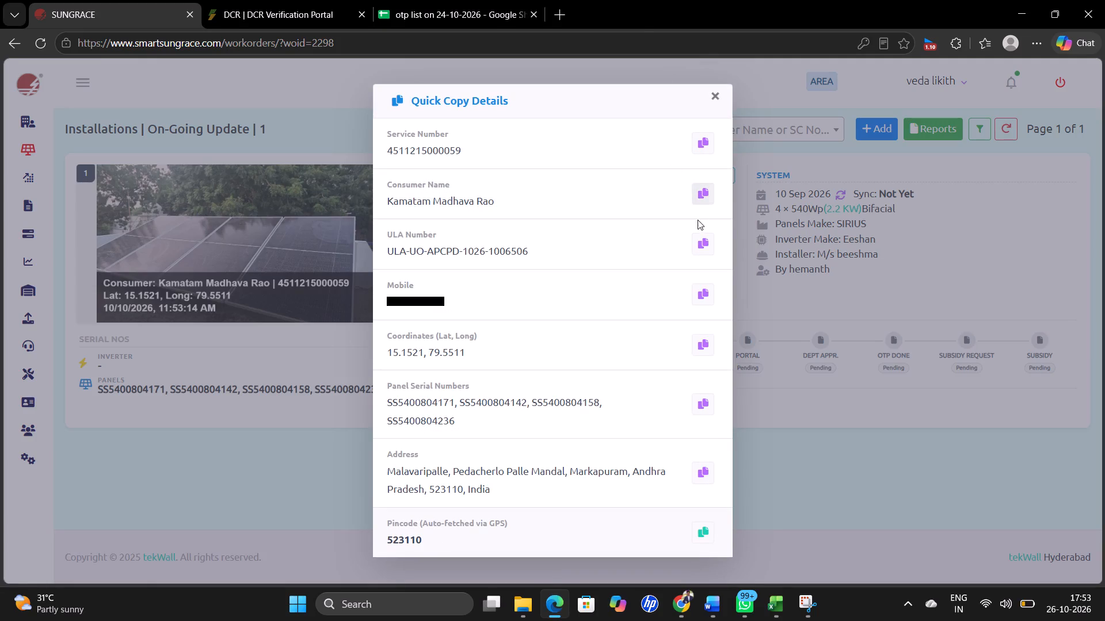
{"action": "left_click", "coordinate": [702, 239]}
{"action": "left_click", "coordinate": [690, 141]}
In the DCR portal, start a new B2C issue with the Andhra Pradesh branch, Solar Panels and the copied ULA number as application number.
{"action": "left_click", "coordinate": [285, 0]}
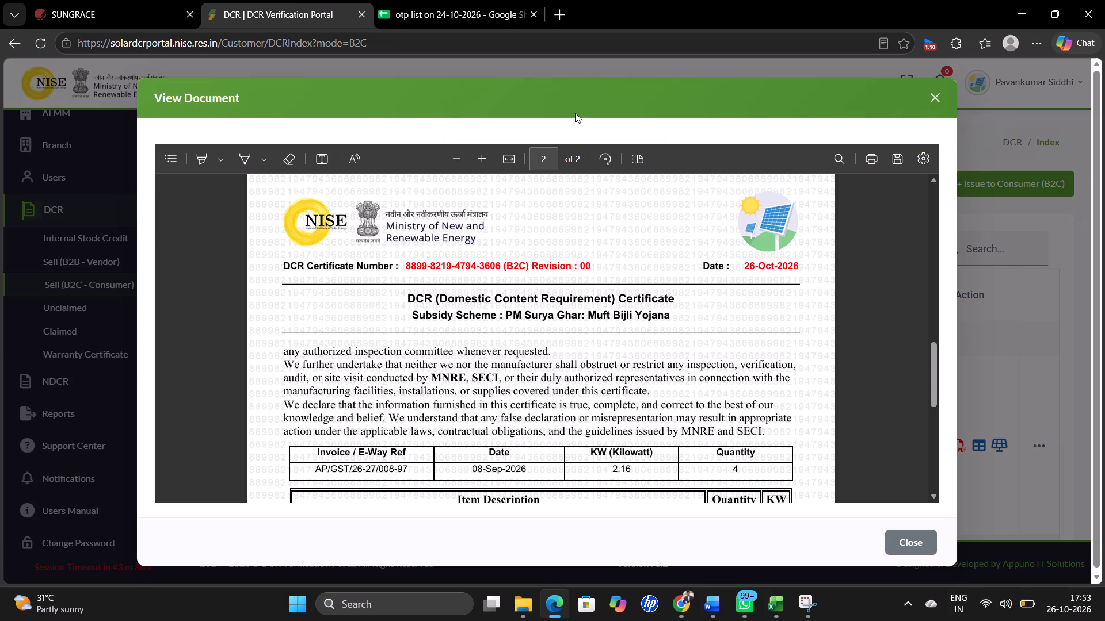
{"action": "left_click", "coordinate": [924, 104]}
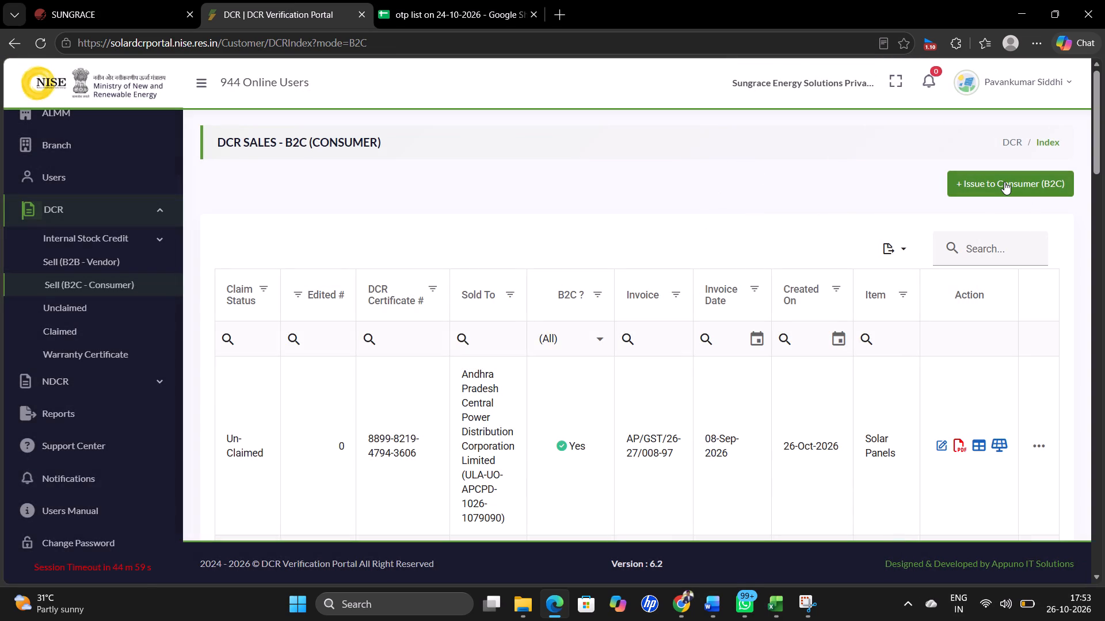
{"action": "left_click", "coordinate": [1004, 181]}
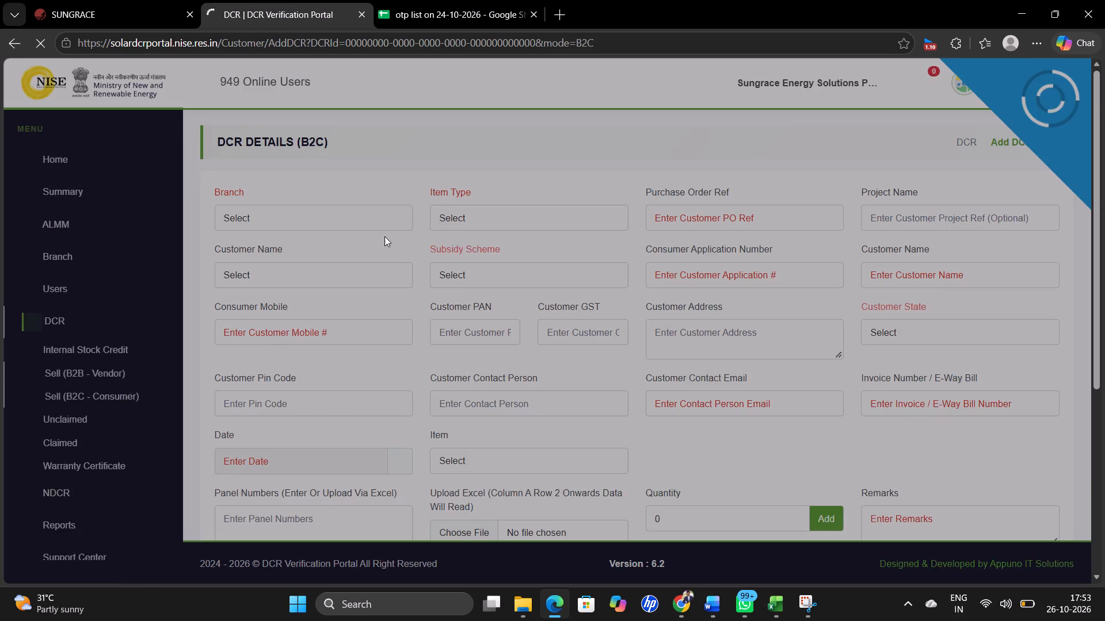
{"action": "left_click", "coordinate": [360, 210]}
{"action": "left_click", "coordinate": [329, 262]}
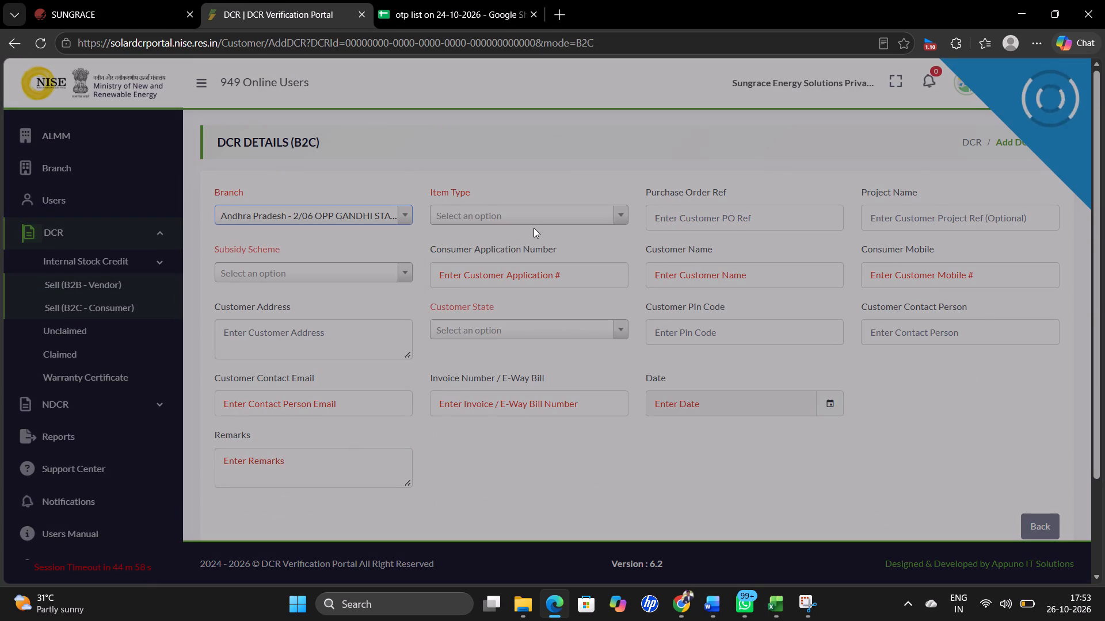
{"action": "left_click", "coordinate": [535, 225]}
{"action": "left_click", "coordinate": [510, 256]}
{"action": "left_click", "coordinate": [517, 278]}
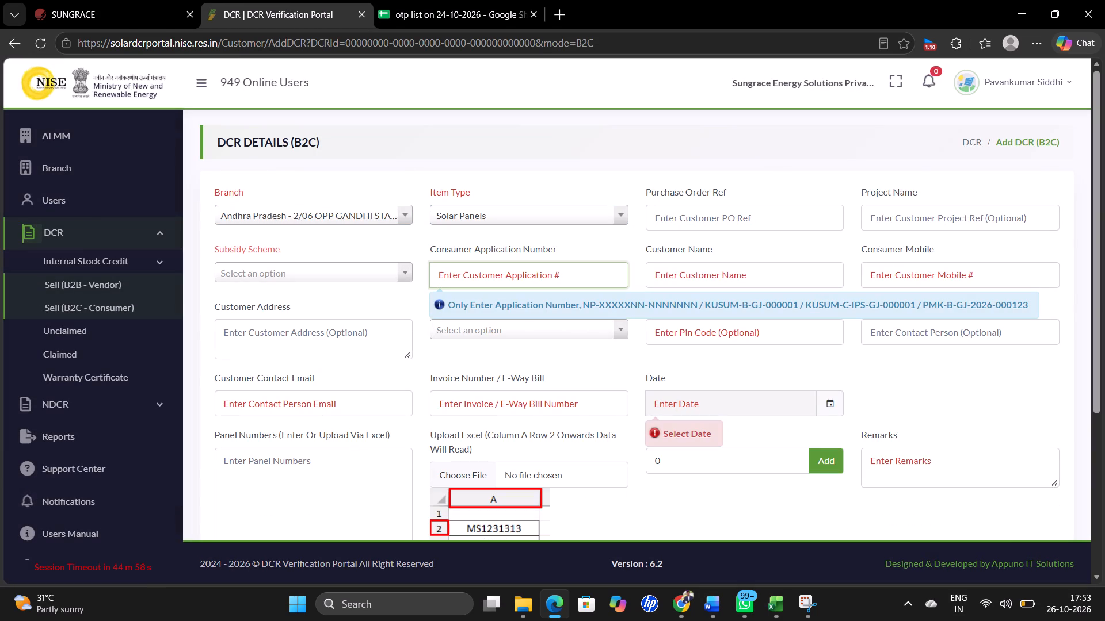
{"action": "key", "text": "ctrl+v"}
Set the customer state to Andhra Pradesh (28) and the subsidy scheme to PM Surya Ghar: Muft Bijli Yojana.
{"action": "left_click", "coordinate": [521, 323]}
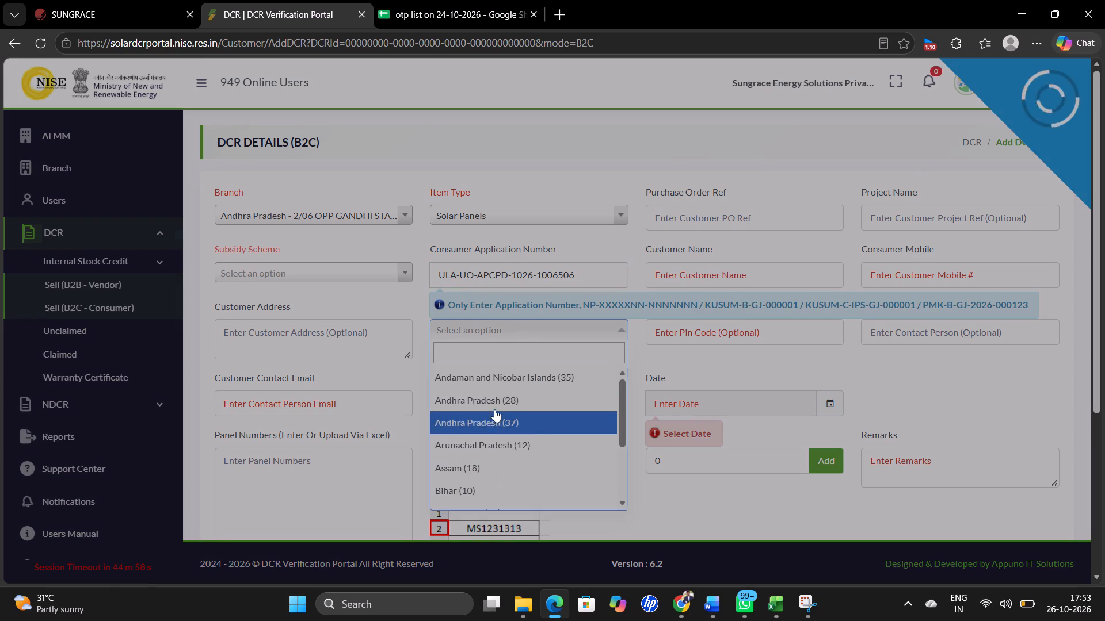
{"action": "left_click", "coordinate": [494, 409]}
{"action": "left_click", "coordinate": [561, 332]}
{"action": "left_click", "coordinate": [525, 426]}
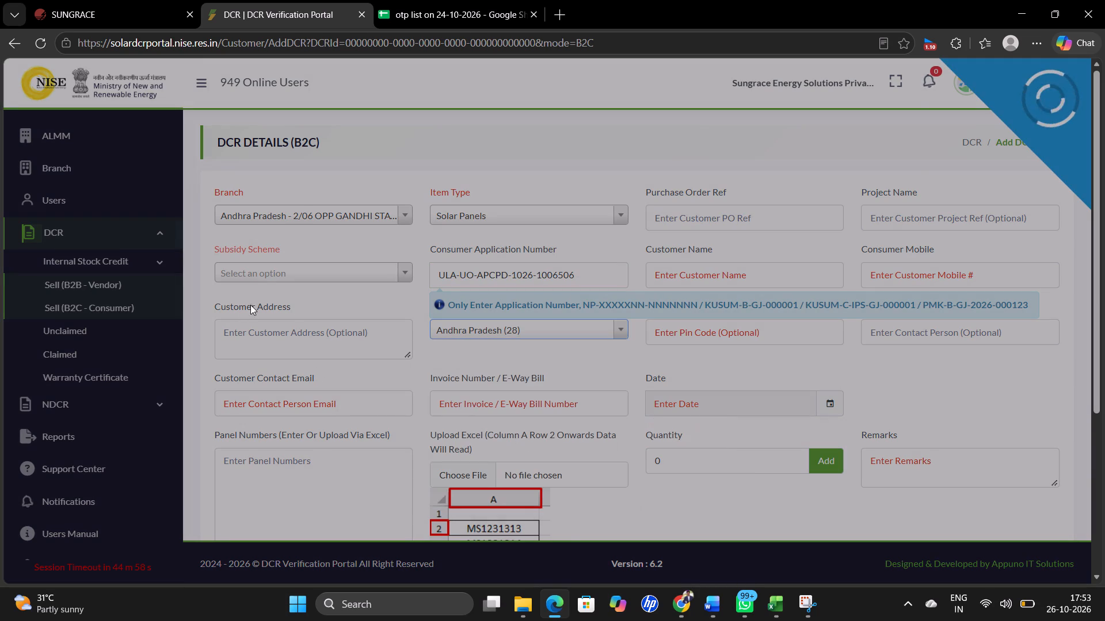
{"action": "left_click", "coordinate": [337, 288]}
{"action": "left_click", "coordinate": [344, 281]}
{"action": "left_click", "coordinate": [310, 379]}
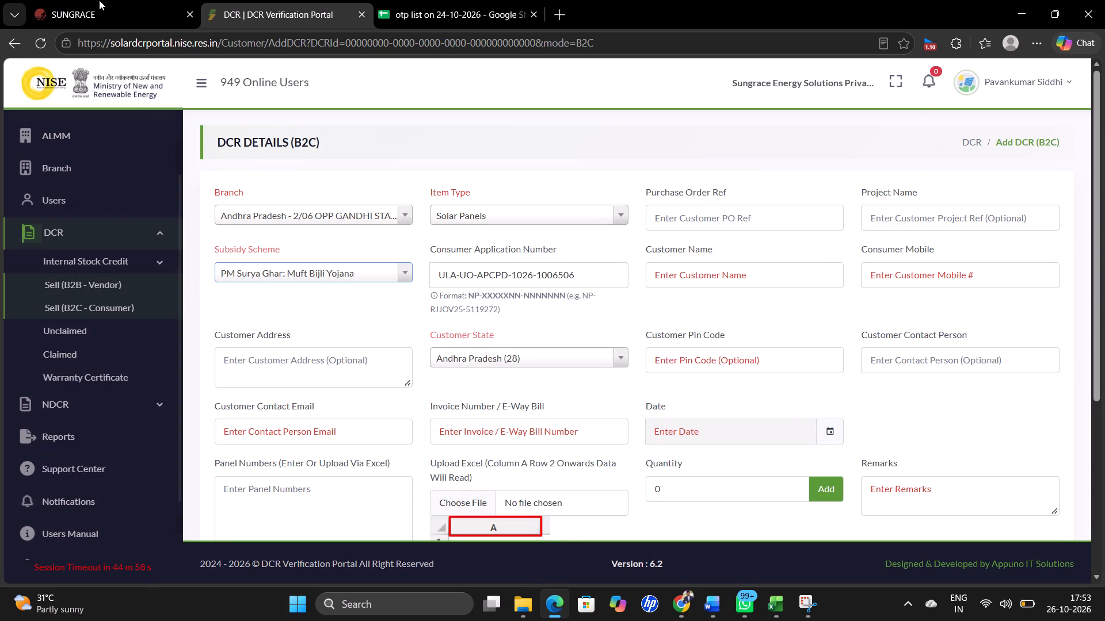
Copy the panel serial numbers from the SUNGRACE work order into the DCR form's Panel Numbers.
{"action": "left_click", "coordinate": [82, 0]}
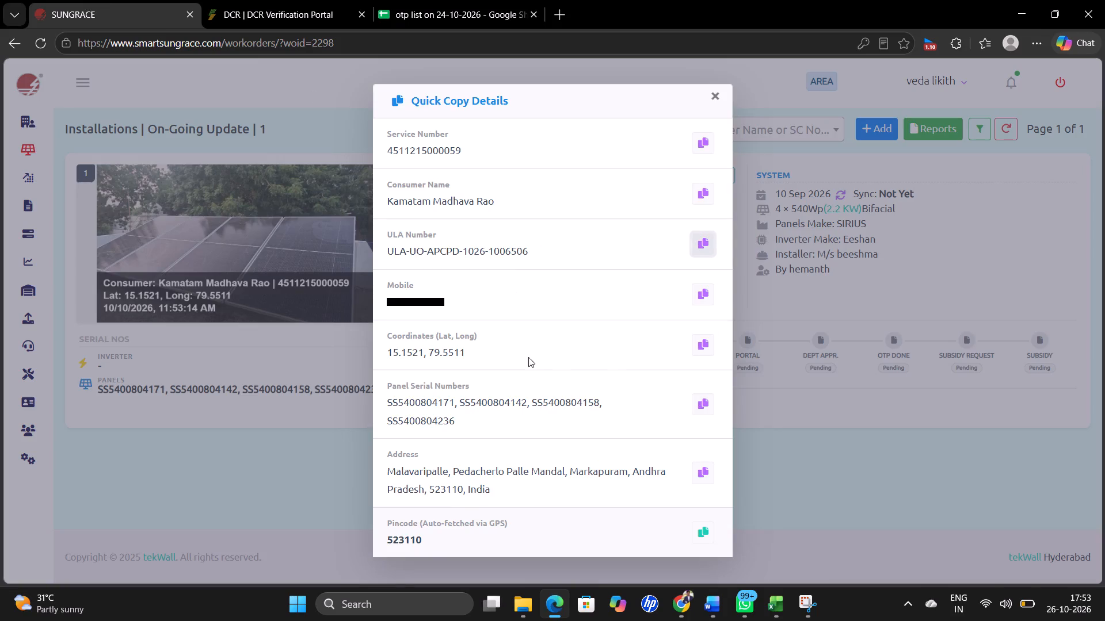
{"action": "left_click", "coordinate": [703, 404]}
{"action": "left_click", "coordinate": [697, 151]}
{"action": "left_click", "coordinate": [234, 0]}
{"action": "left_click", "coordinate": [277, 482]}
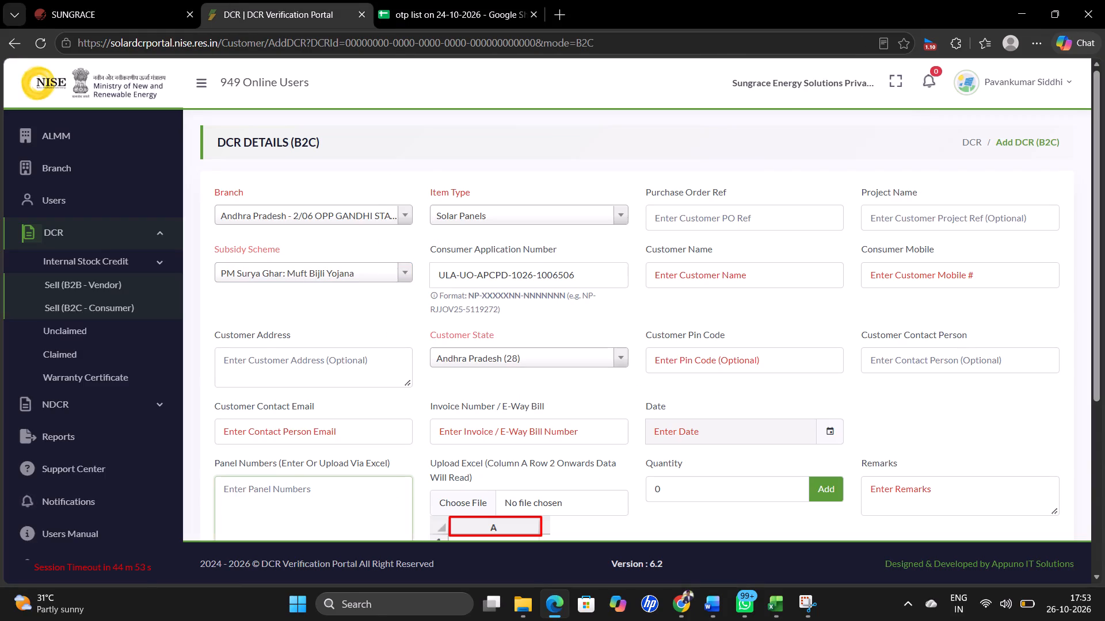
{"action": "key", "text": "ctrl+v"}
Copy the consumer's address from the SUNGRACE work order into the DCR form's Remarks.
{"action": "left_click", "coordinate": [110, 0]}
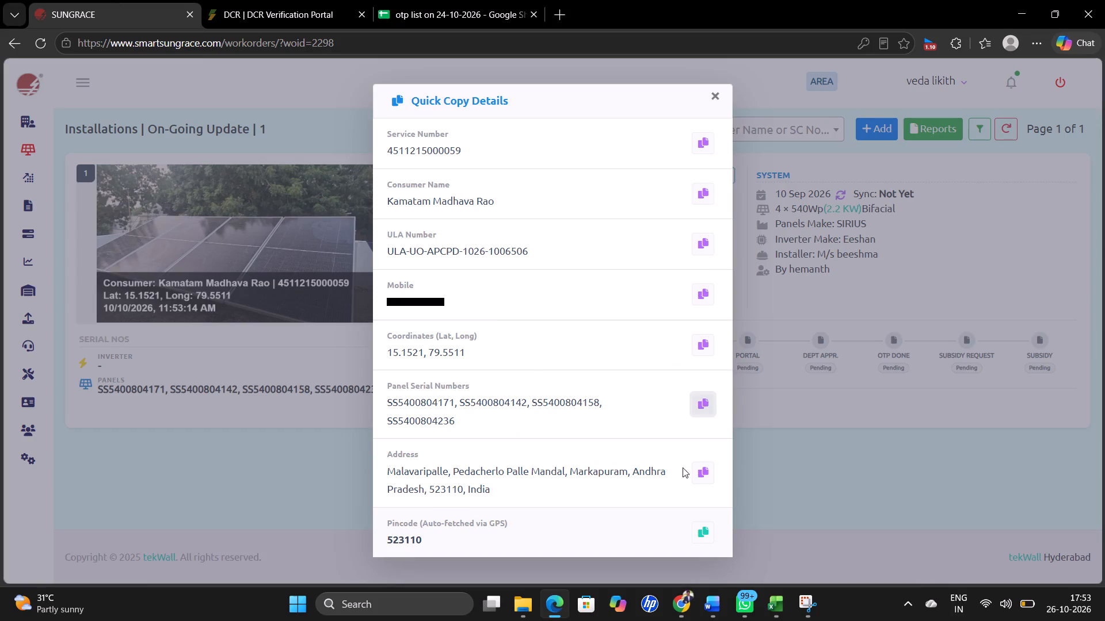
{"action": "left_click", "coordinate": [688, 469]}
{"action": "left_click", "coordinate": [703, 467]}
{"action": "left_click", "coordinate": [684, 157]}
{"action": "left_click", "coordinate": [229, 6]}
{"action": "left_click", "coordinate": [912, 486]}
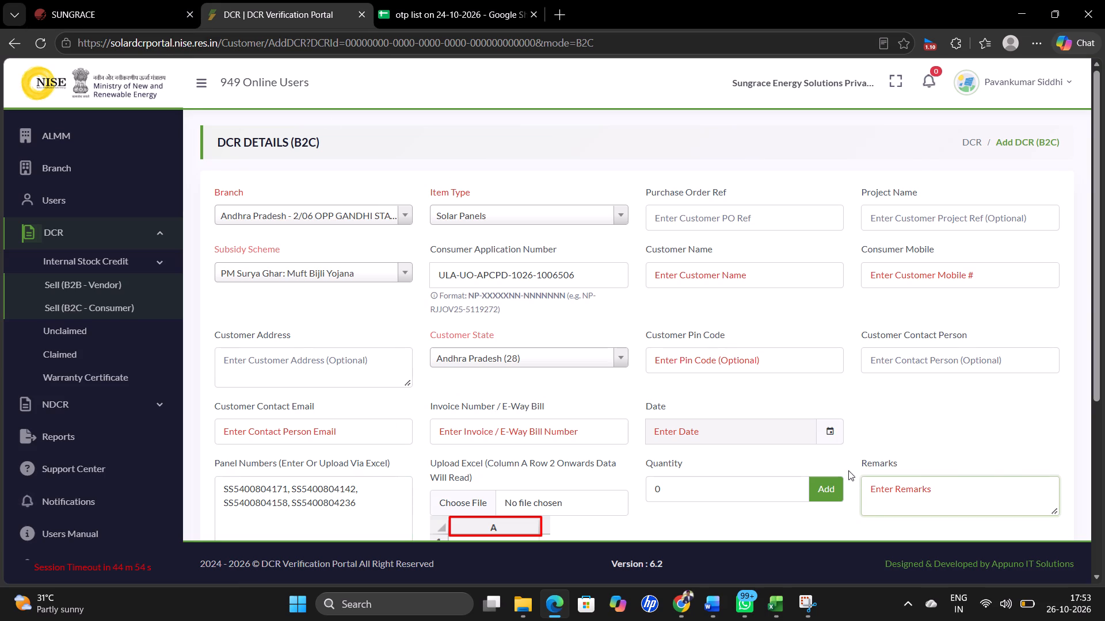
{"action": "key", "text": "ctrl+v"}
Copy the postal pin code from the address in Remarks into Customer Pin Code.
{"action": "triple_click", "coordinate": [1003, 496]}
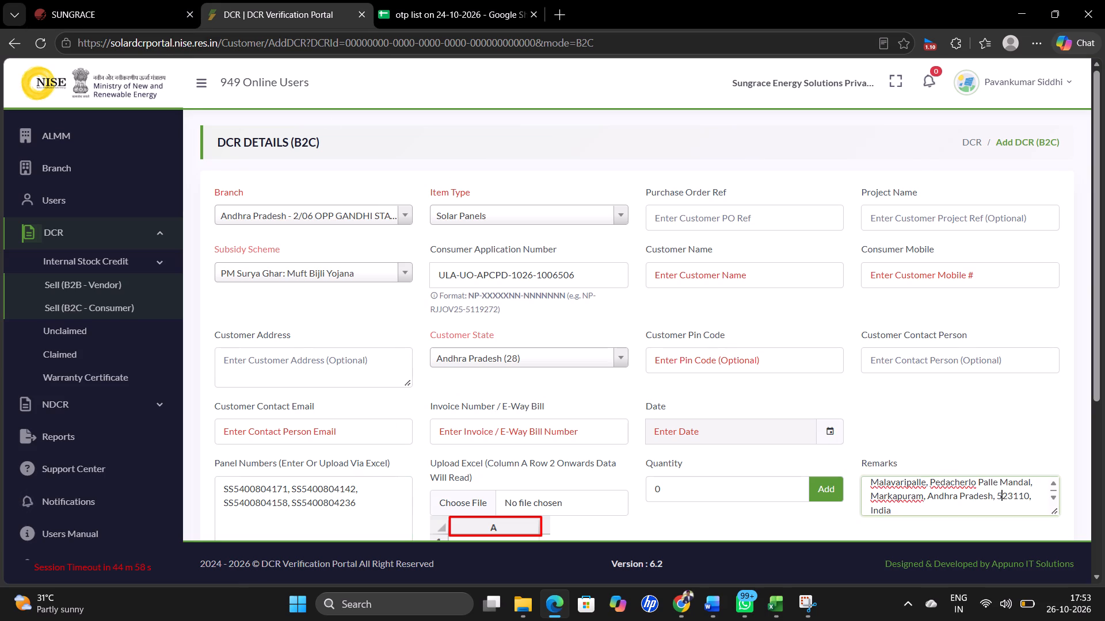
{"action": "key", "text": "ctrl+c"}
{"action": "left_click", "coordinate": [768, 365]}
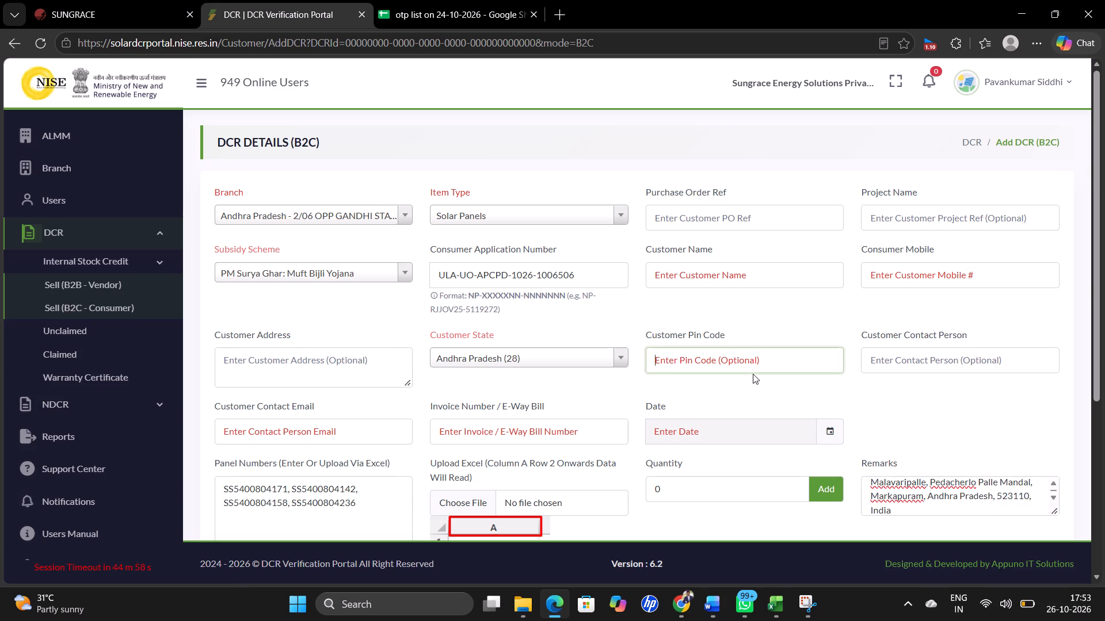
{"action": "key", "text": "ctrl+v"}
{"action": "left_click", "coordinate": [715, 592]}
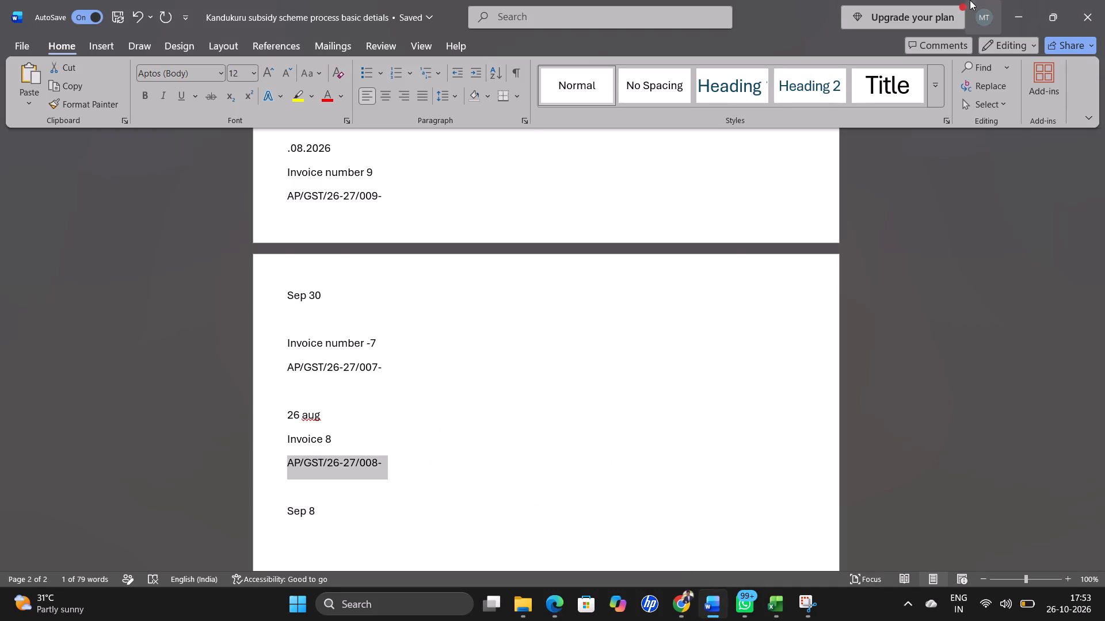
{"action": "scroll", "coordinate": [639, 346], "scroll_direction": "up", "scroll_amount": 11}
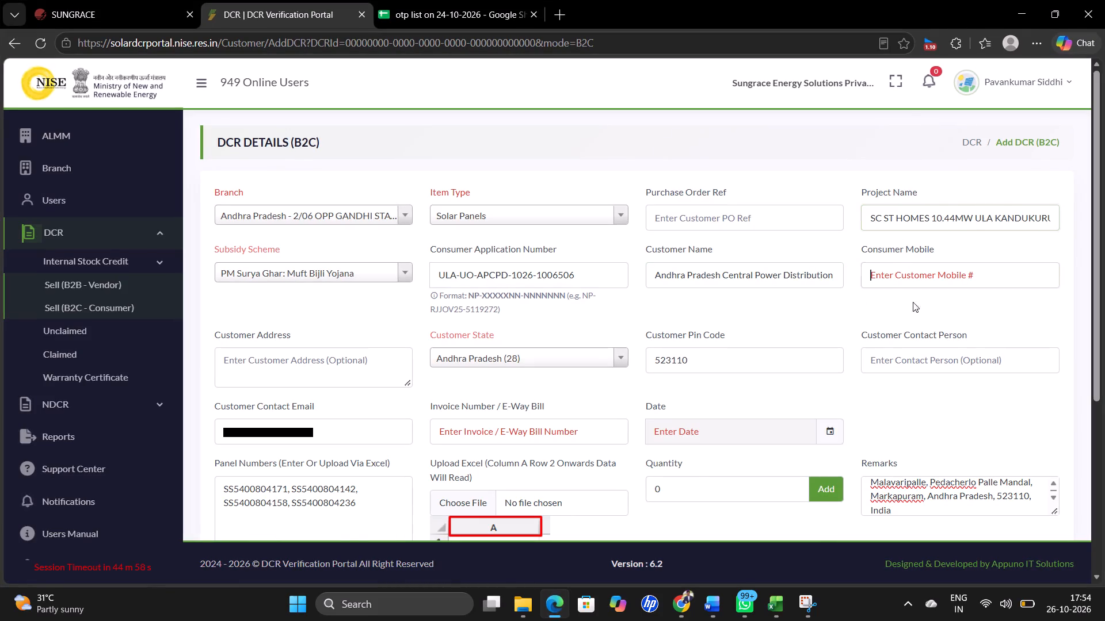
{"action": "left_click", "coordinate": [565, 602]}
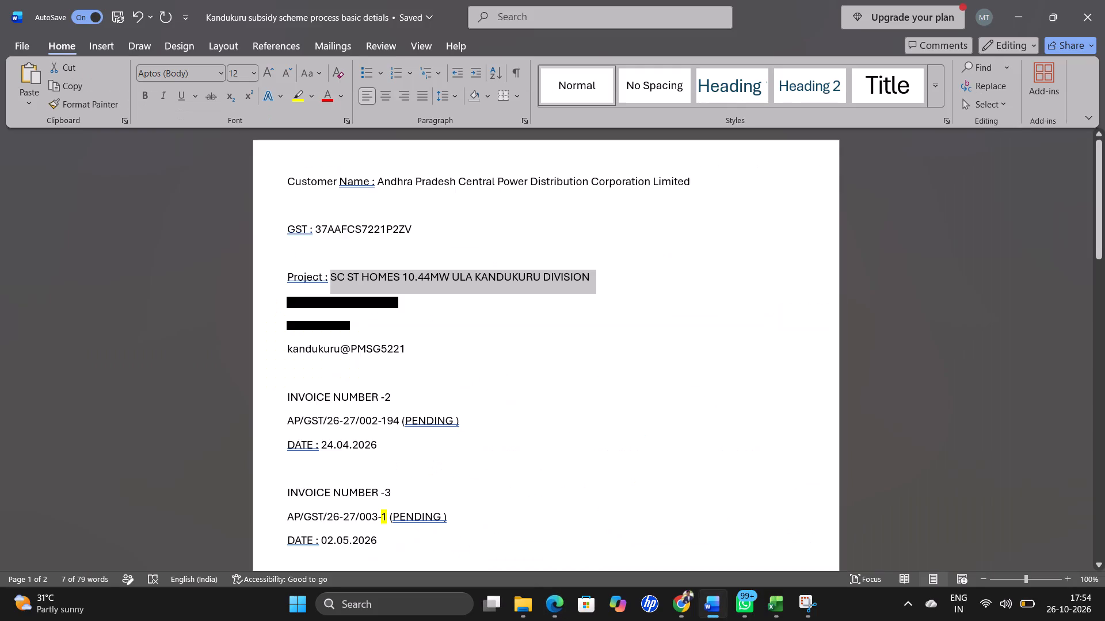
{"action": "left_click_drag", "start_coordinate": [354, 329], "coordinate": [245, 312]}
{"action": "left_click", "coordinate": [400, 333]}
{"action": "left_click_drag", "start_coordinate": [358, 329], "coordinate": [235, 319]}
{"action": "key", "text": "ctrl+c"}
{"action": "left_click", "coordinate": [560, 598]}
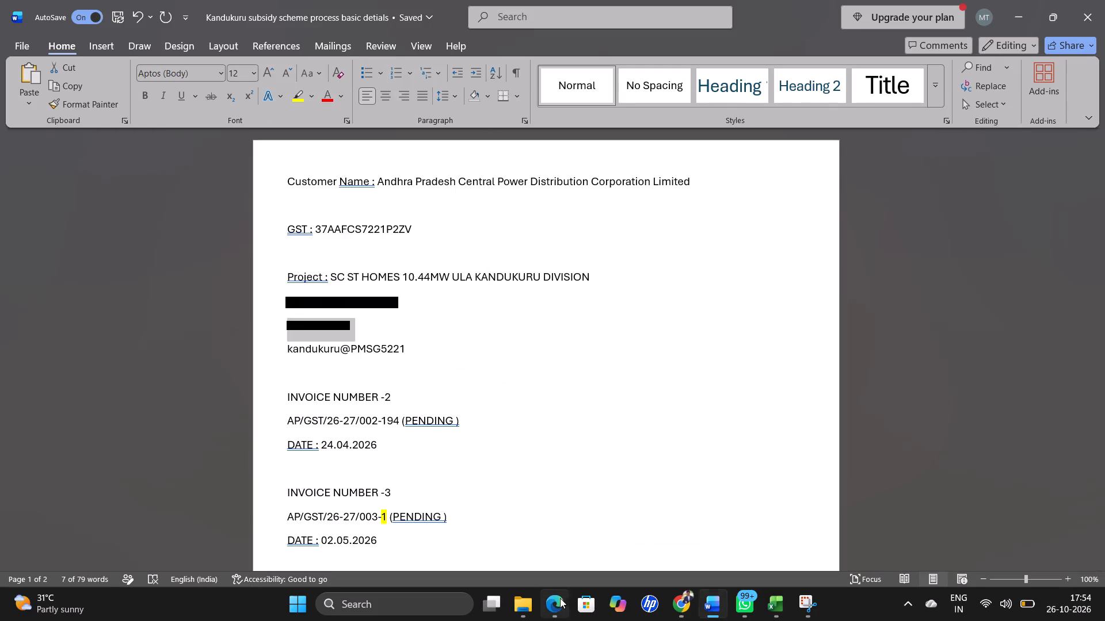
{"action": "left_click", "coordinate": [945, 272]}
{"action": "key", "text": "ctrl+v"}
{"action": "scroll", "coordinate": [668, 358], "scroll_direction": "down", "scroll_amount": 4}
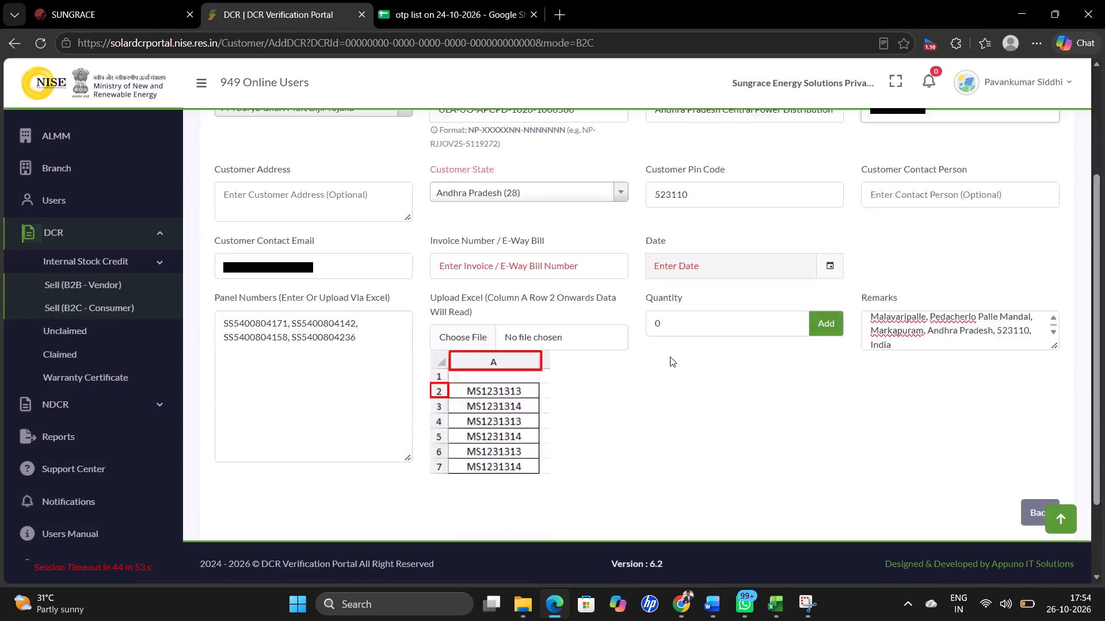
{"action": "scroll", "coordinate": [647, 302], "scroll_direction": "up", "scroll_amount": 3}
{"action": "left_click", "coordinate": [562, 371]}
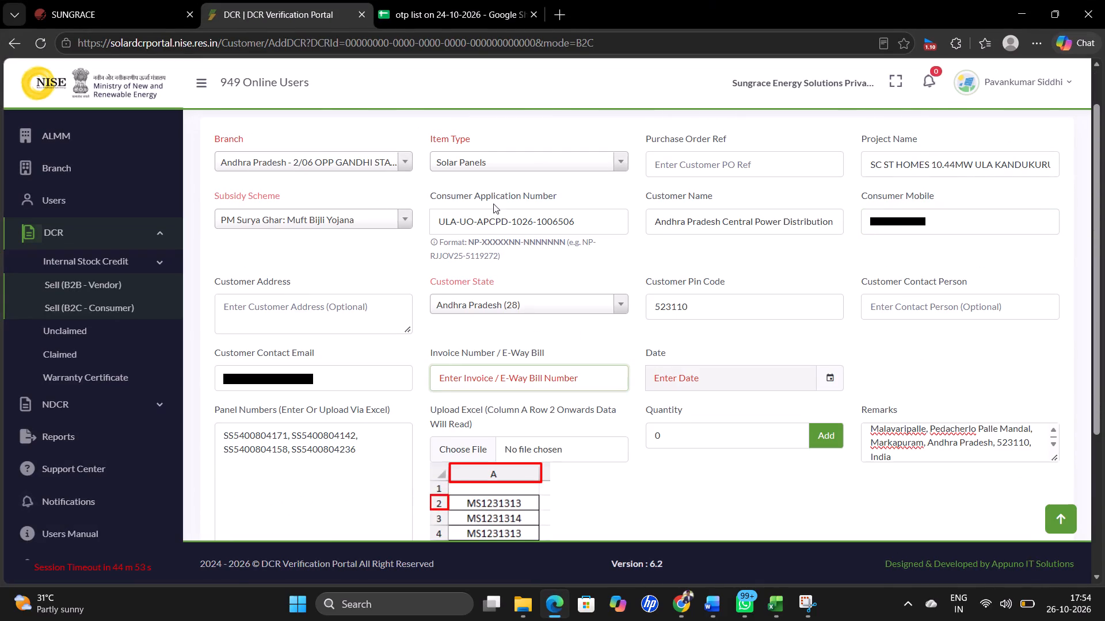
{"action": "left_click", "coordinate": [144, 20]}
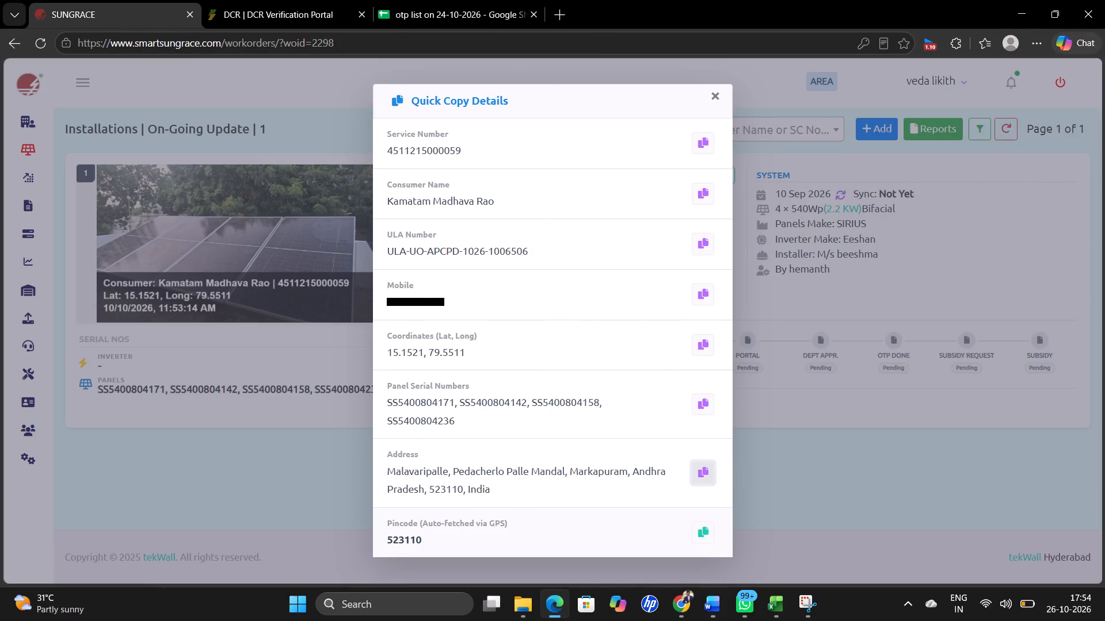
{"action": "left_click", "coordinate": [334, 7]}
{"action": "left_click", "coordinate": [289, 440]}
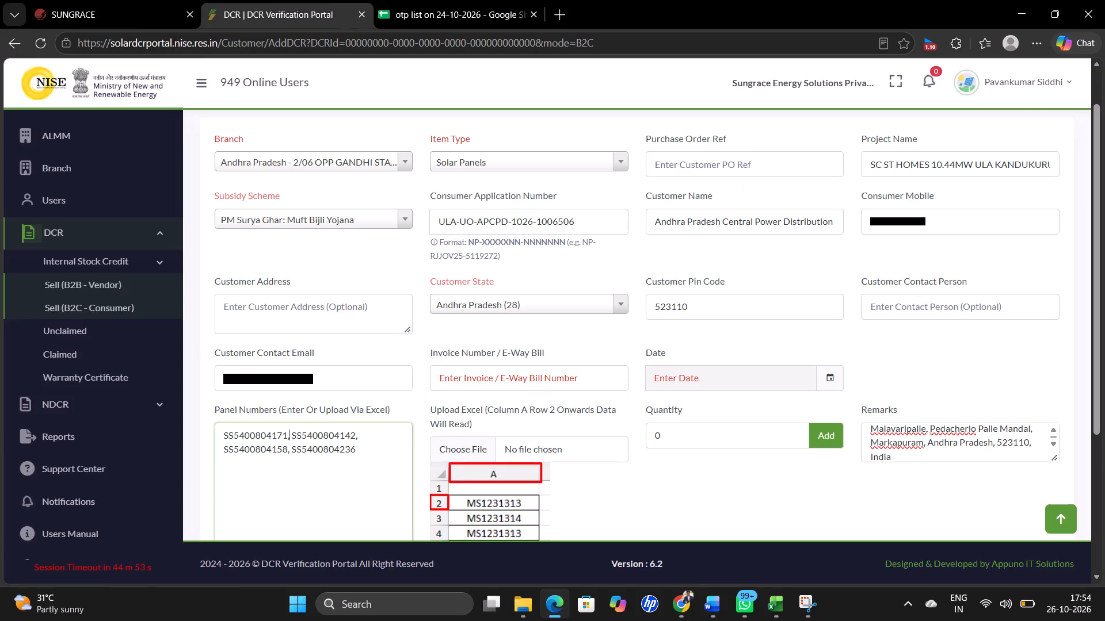
{"action": "key", "text": "BackSpace"}
{"action": "key", "text": "Return"}
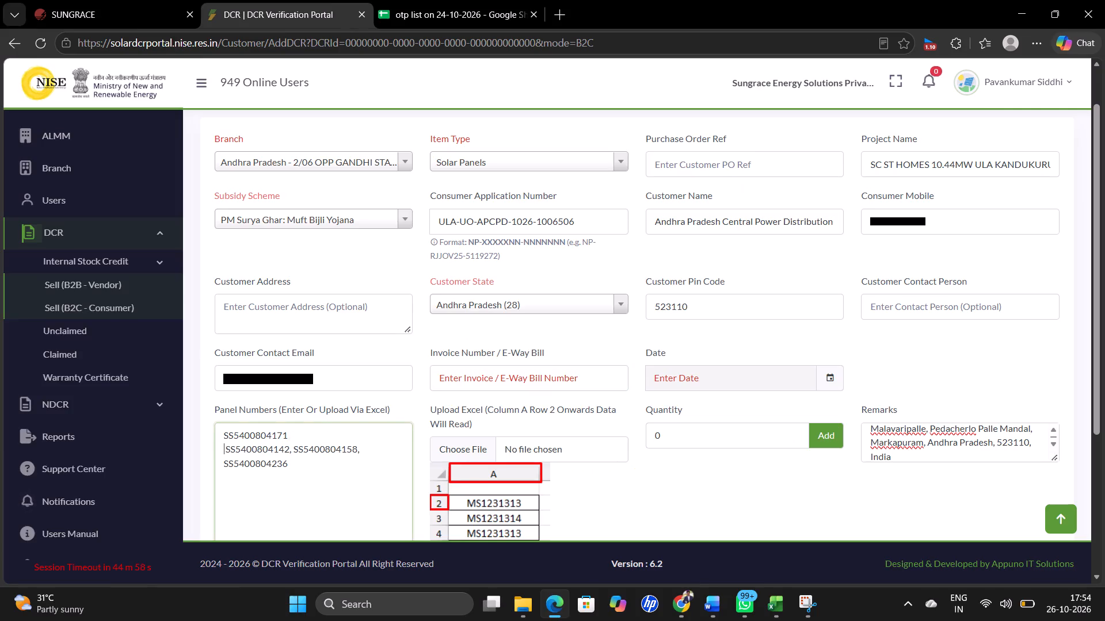
{"action": "key", "text": "Right"}
{"action": "key", "text": "Right"}
{"action": "key", "text": "Right"}
{"action": "key", "text": "Right"}
{"action": "key", "text": "Right"}
{"action": "key", "text": "Right"}
{"action": "key", "text": "Right"}
{"action": "key", "text": "Right"}
{"action": "key", "text": "Right"}
{"action": "key", "text": "Right"}
{"action": "key", "text": "Right"}
{"action": "key", "text": "Right"}
{"action": "key", "text": "Right"}
{"action": "key", "text": "Right"}
{"action": "key", "text": "BackSpace"}
{"action": "key", "text": "Return"}
{"action": "key", "text": "Right"}
{"action": "key", "text": "Right"}
{"action": "key", "text": "Right"}
{"action": "key", "text": "Right"}
{"action": "key", "text": "Right"}
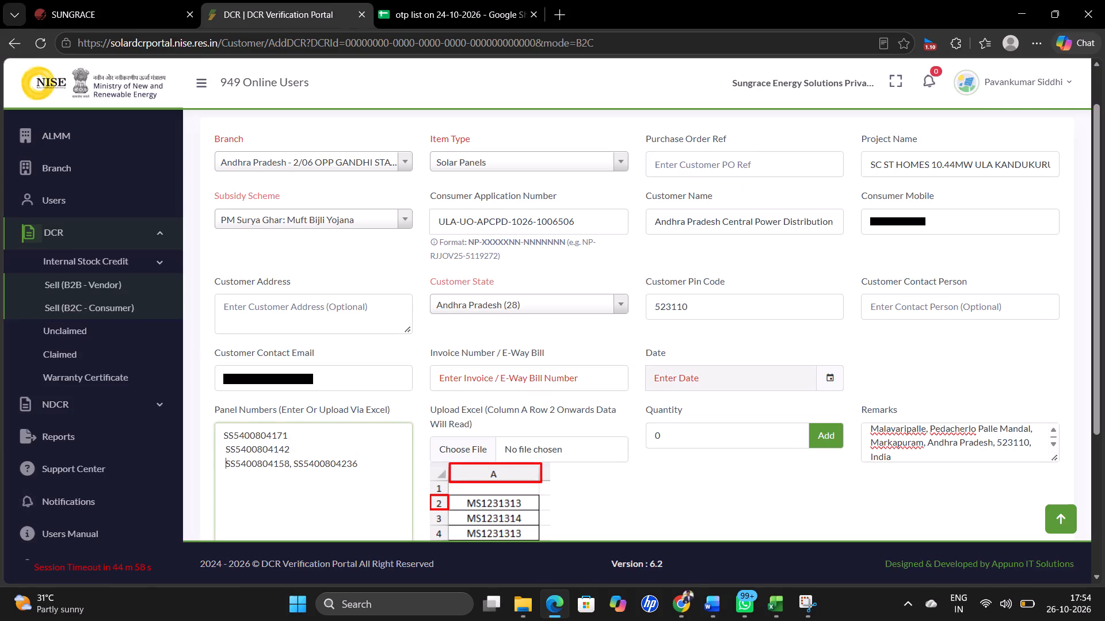
{"action": "key", "text": "Right"}
{"action": "key", "text": "Right"}
{"action": "key", "text": "Right"}
{"action": "key", "text": "Right"}
{"action": "key", "text": "Right"}
{"action": "key", "text": "Right"}
{"action": "key", "text": "Right"}
{"action": "key", "text": "Right"}
{"action": "key", "text": "Right"}
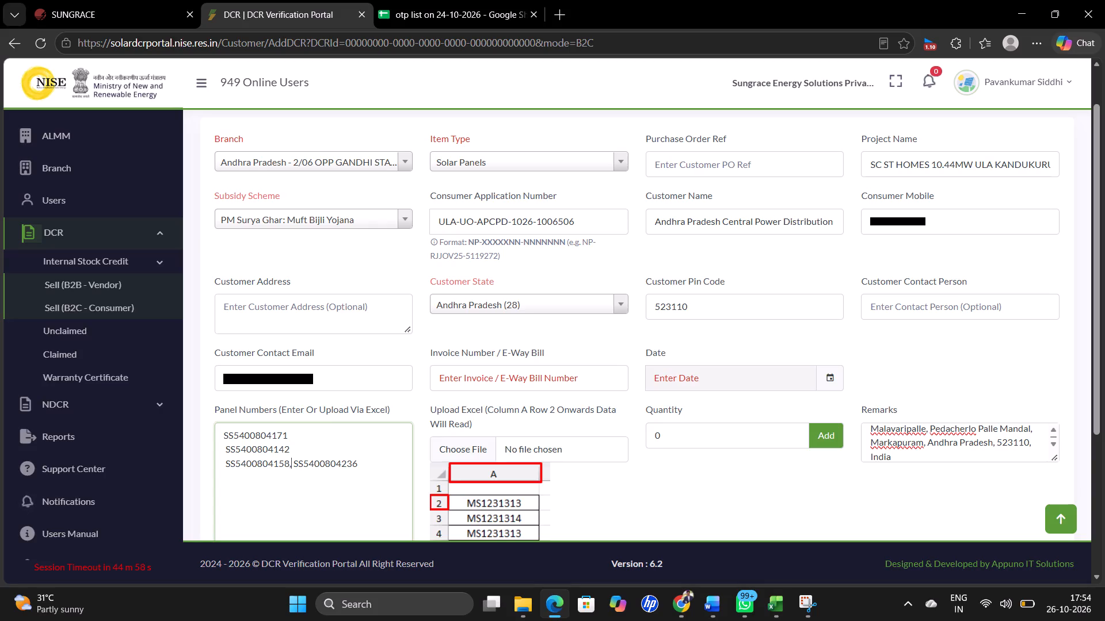
{"action": "key", "text": "BackSpace"}
{"action": "key", "text": "Delete"}
{"action": "key", "text": "Return"}
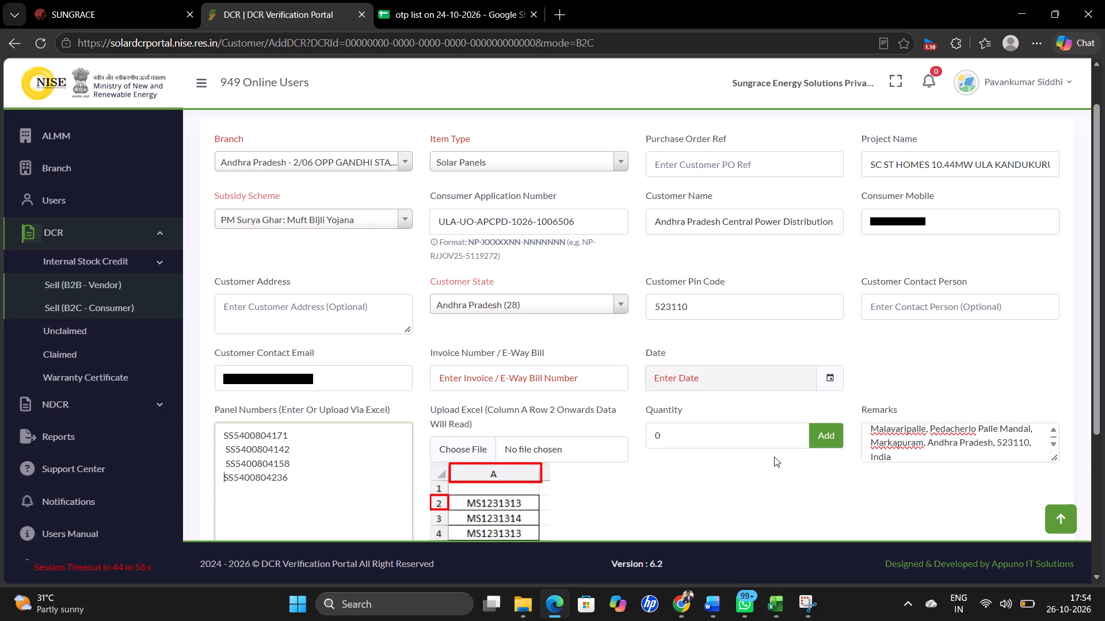
Set the panel Quantity in the DCR form to 4.
{"action": "left_click", "coordinate": [747, 423]}
{"action": "key", "text": "BackSpace"}
{"action": "key", "text": "4"}
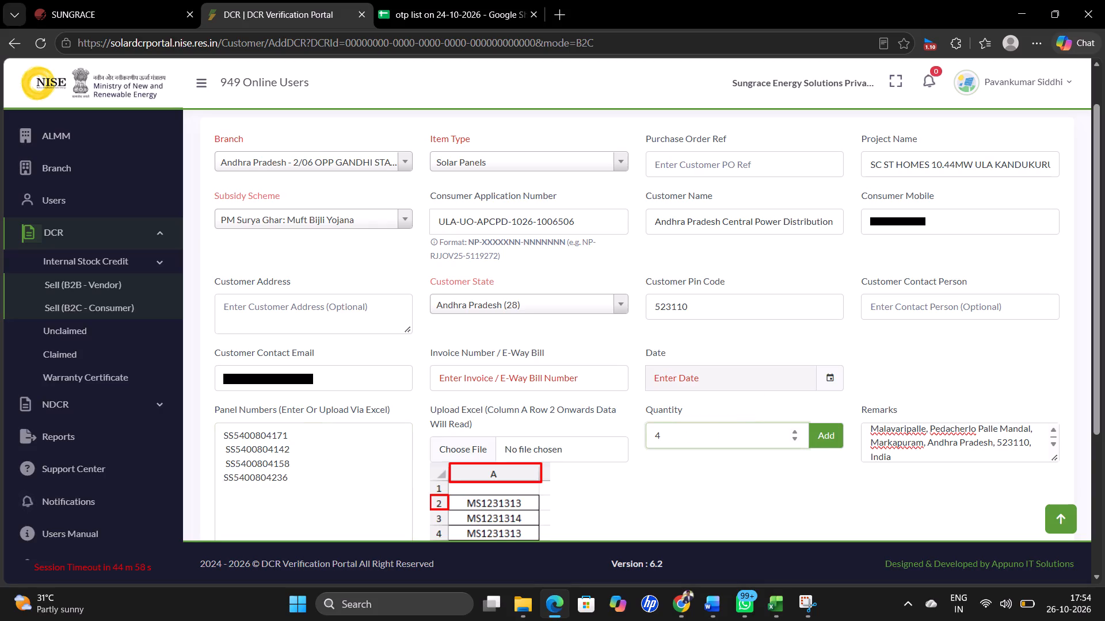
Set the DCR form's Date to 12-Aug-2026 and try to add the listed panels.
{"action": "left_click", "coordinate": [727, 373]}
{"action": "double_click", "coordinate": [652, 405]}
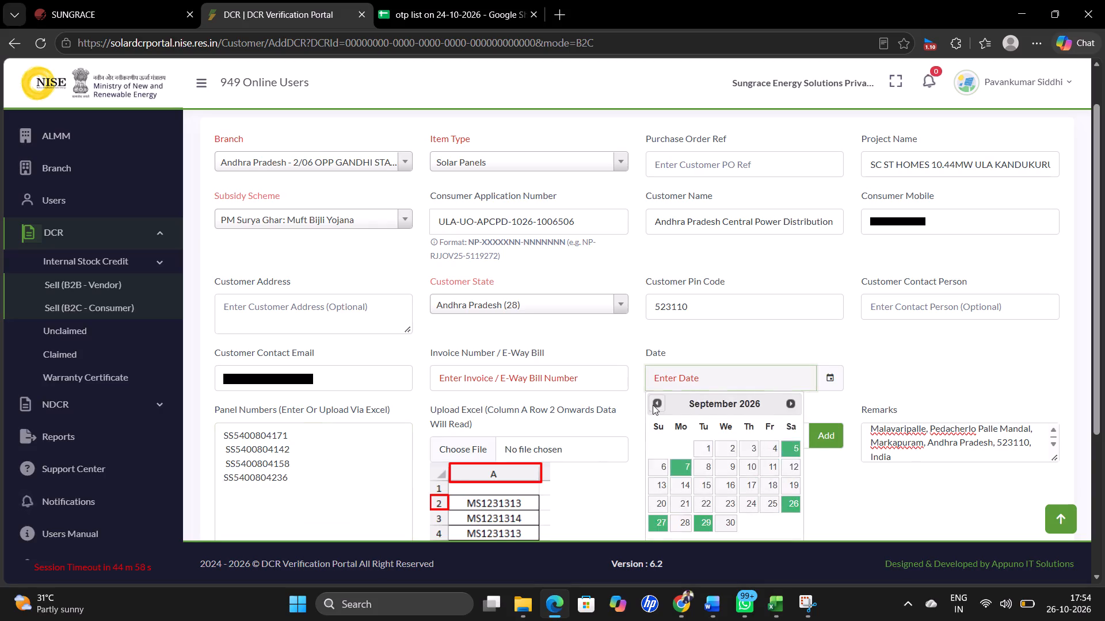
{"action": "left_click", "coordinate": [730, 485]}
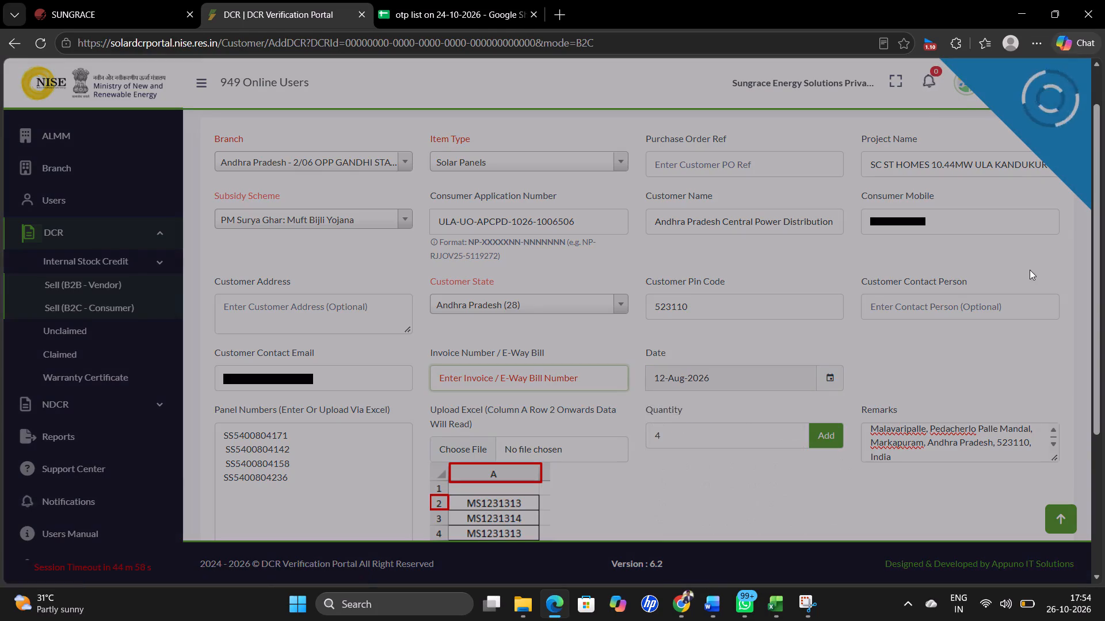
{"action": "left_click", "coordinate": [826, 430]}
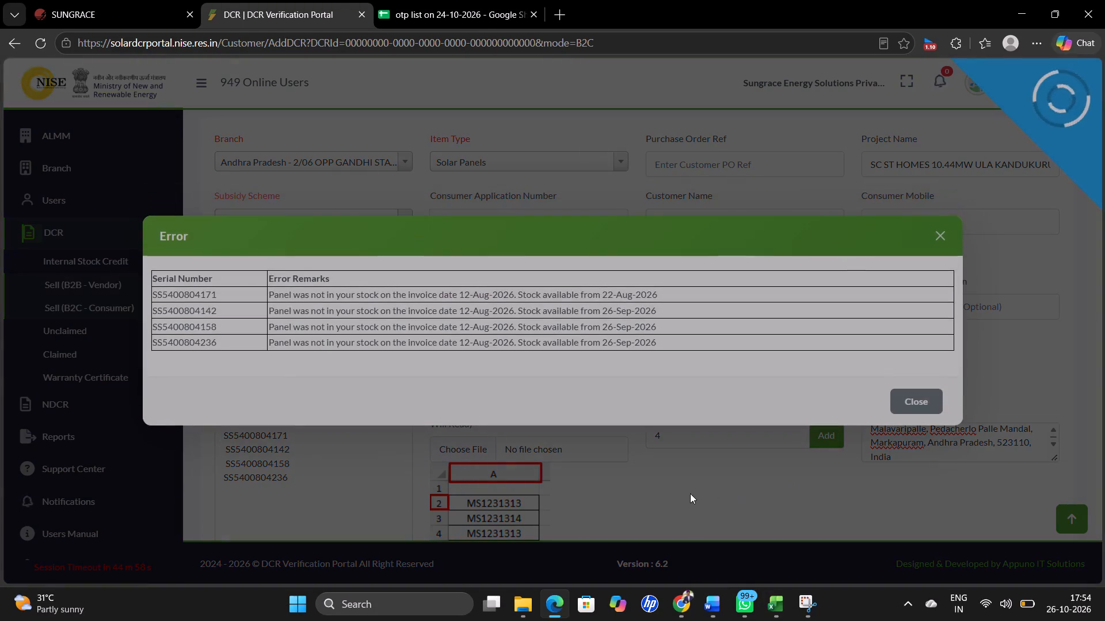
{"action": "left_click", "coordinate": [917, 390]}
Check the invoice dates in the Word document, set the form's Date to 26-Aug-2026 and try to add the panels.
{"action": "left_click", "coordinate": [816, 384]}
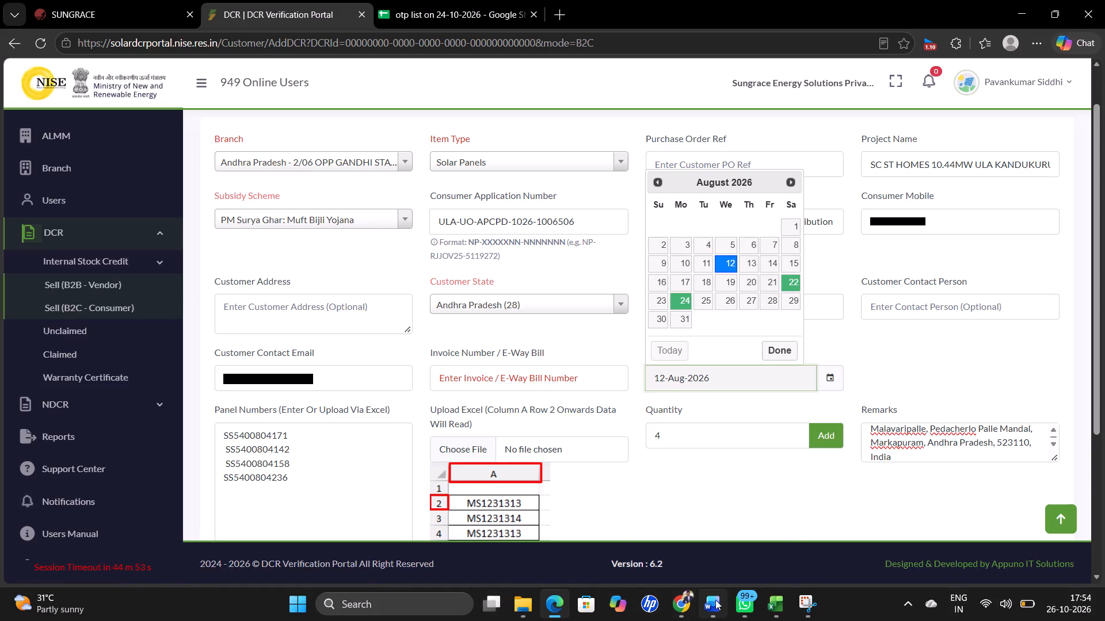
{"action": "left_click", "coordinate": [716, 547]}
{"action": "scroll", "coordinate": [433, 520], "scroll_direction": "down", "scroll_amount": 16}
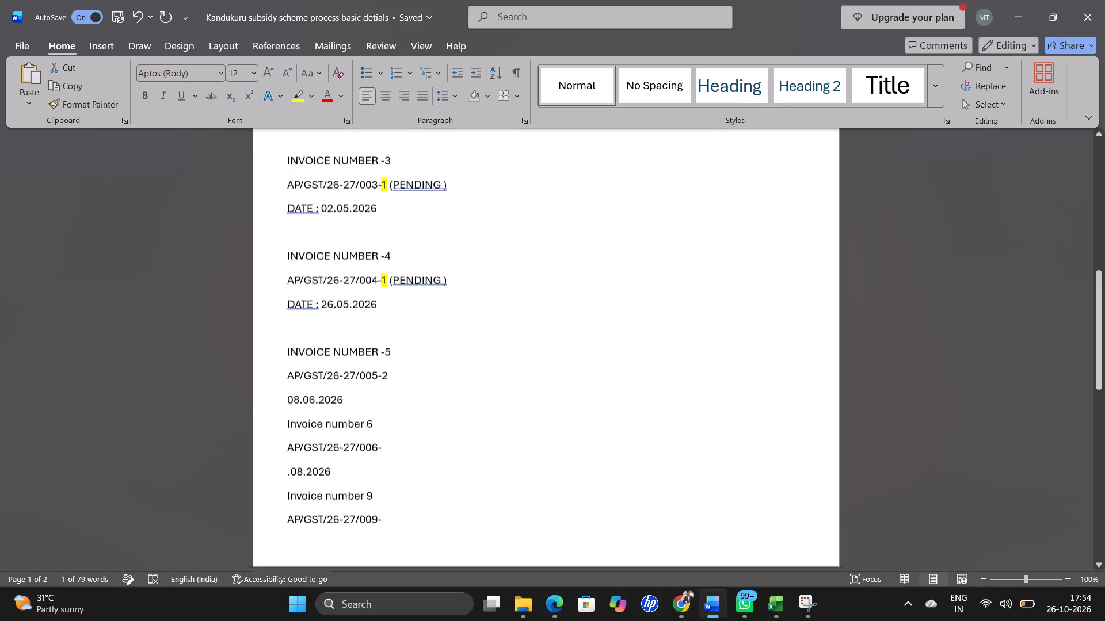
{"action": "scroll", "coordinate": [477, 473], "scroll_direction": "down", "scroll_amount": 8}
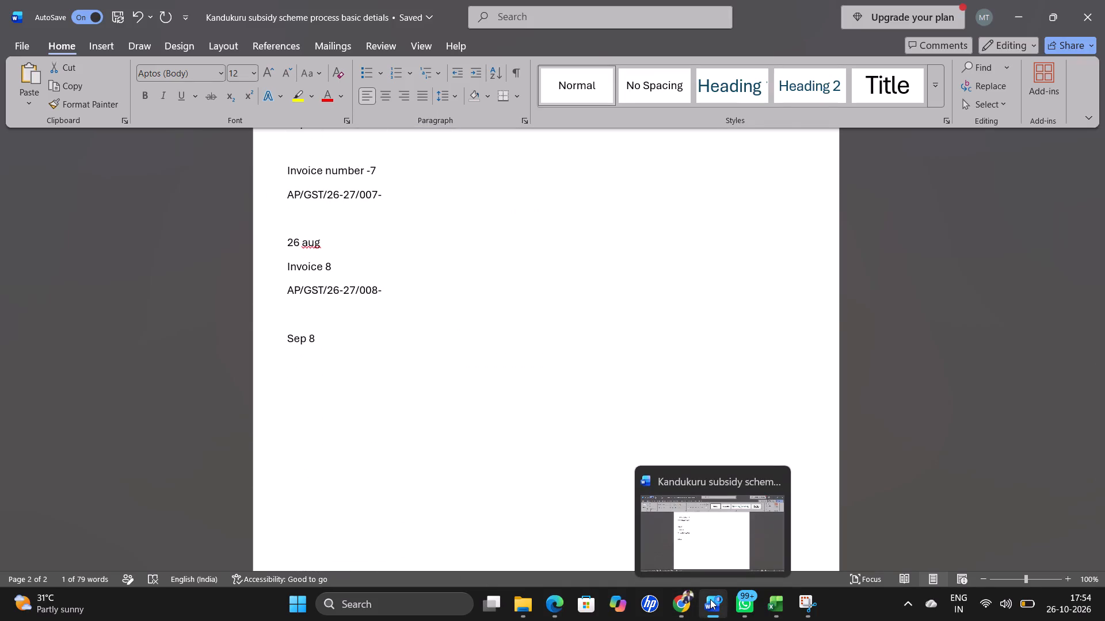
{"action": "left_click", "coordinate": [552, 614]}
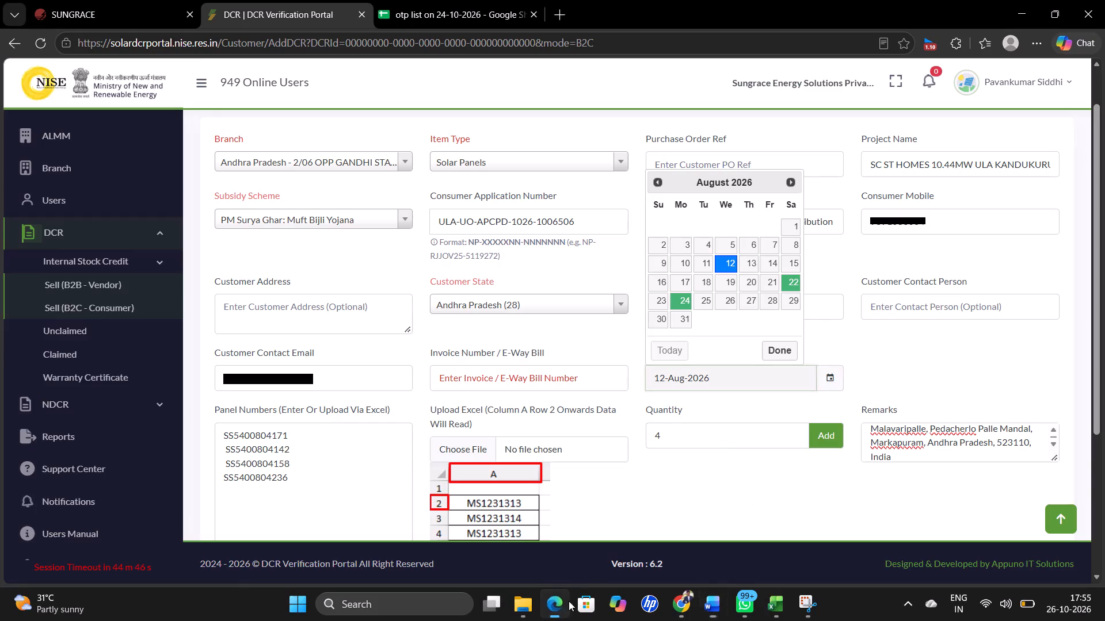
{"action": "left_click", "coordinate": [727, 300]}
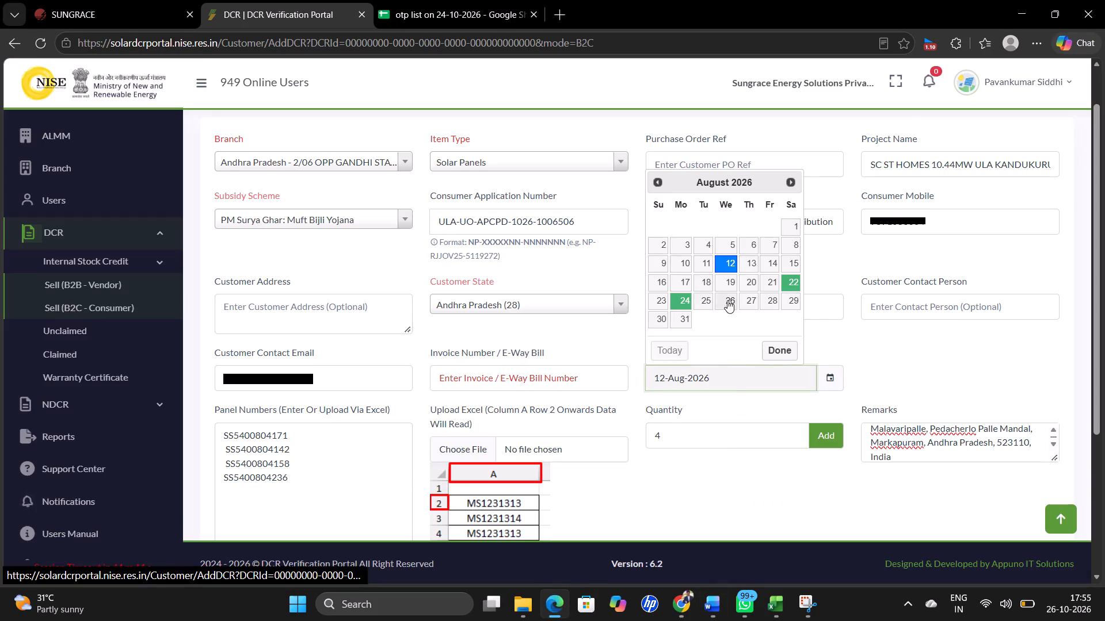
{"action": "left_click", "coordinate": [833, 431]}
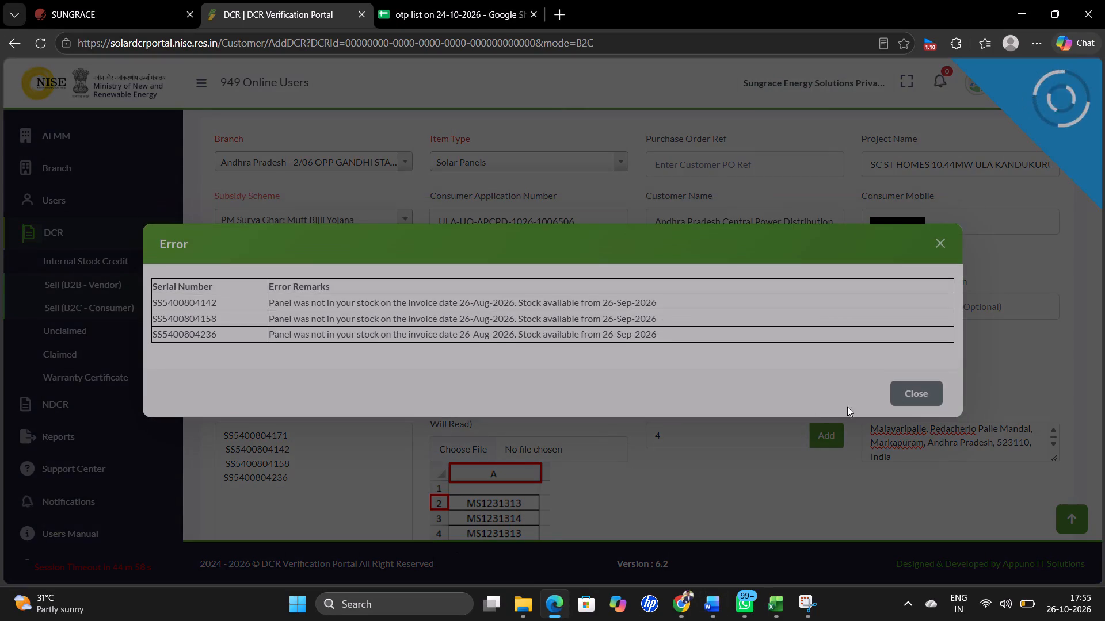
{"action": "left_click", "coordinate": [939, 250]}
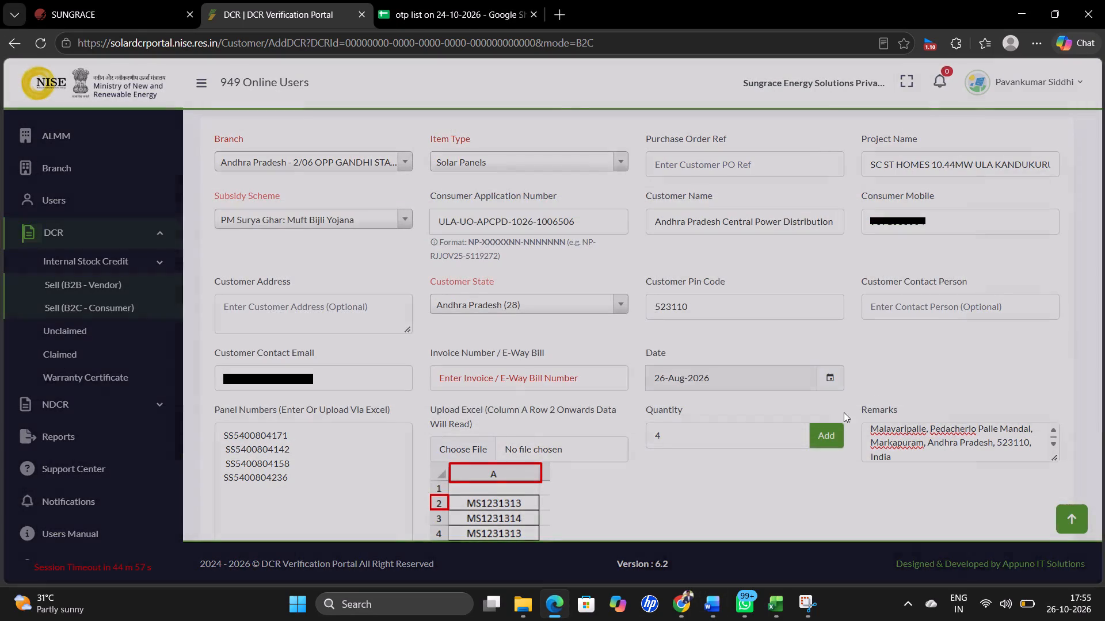
Set the DCR form's Date to 30-Sep-2026 and add the four listed panels.
{"action": "left_click", "coordinate": [820, 389]}
{"action": "left_click", "coordinate": [793, 381]}
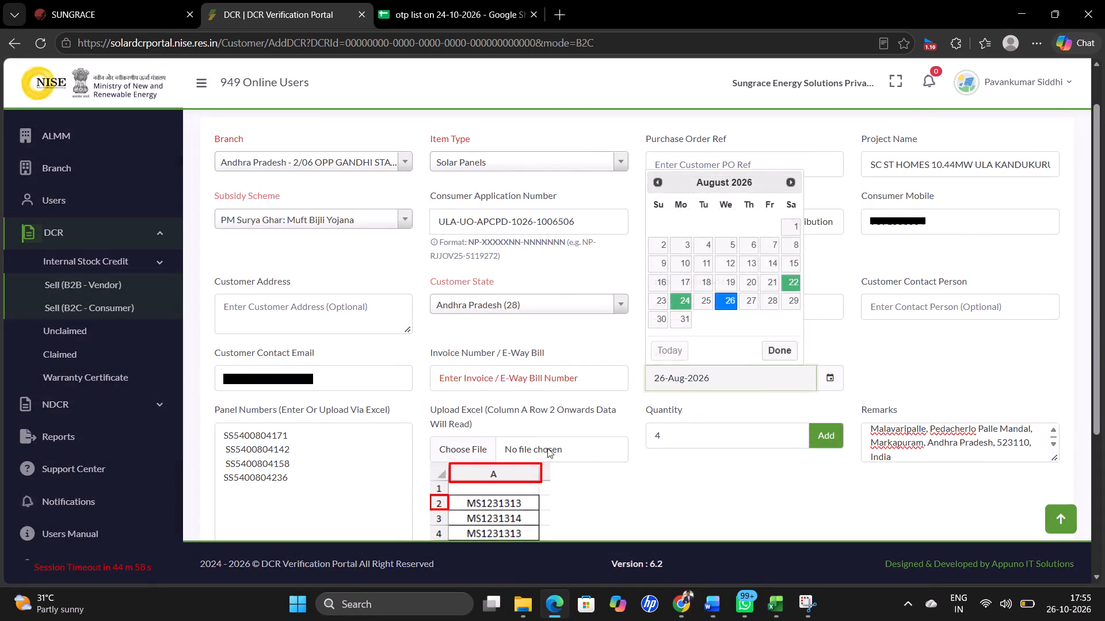
{"action": "left_click", "coordinate": [797, 182]}
{"action": "left_click", "coordinate": [729, 307]}
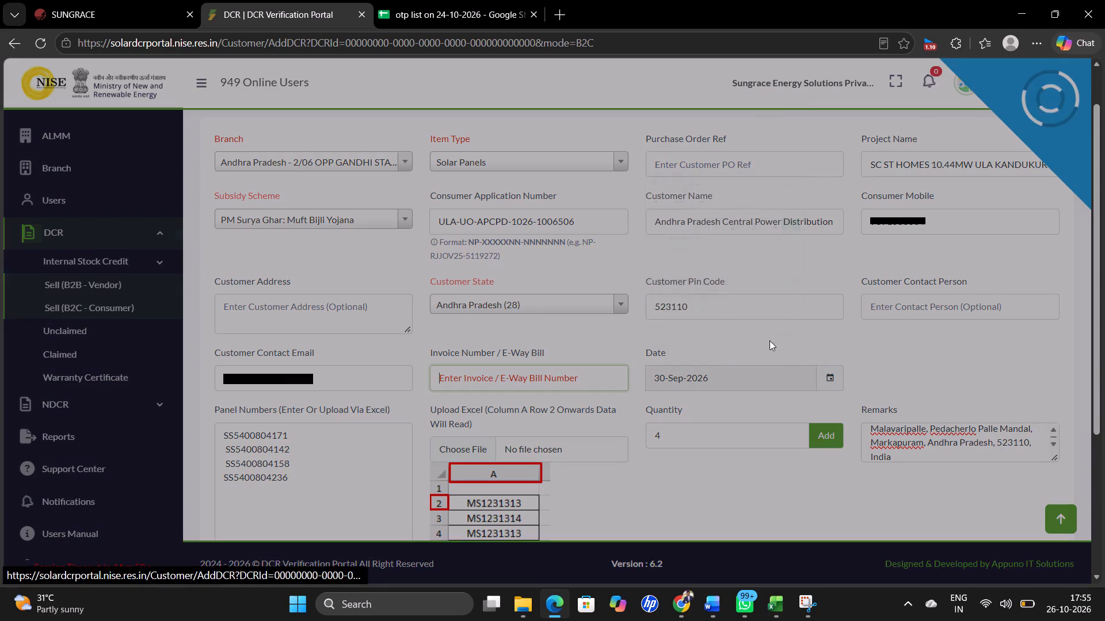
{"action": "left_click", "coordinate": [841, 443]}
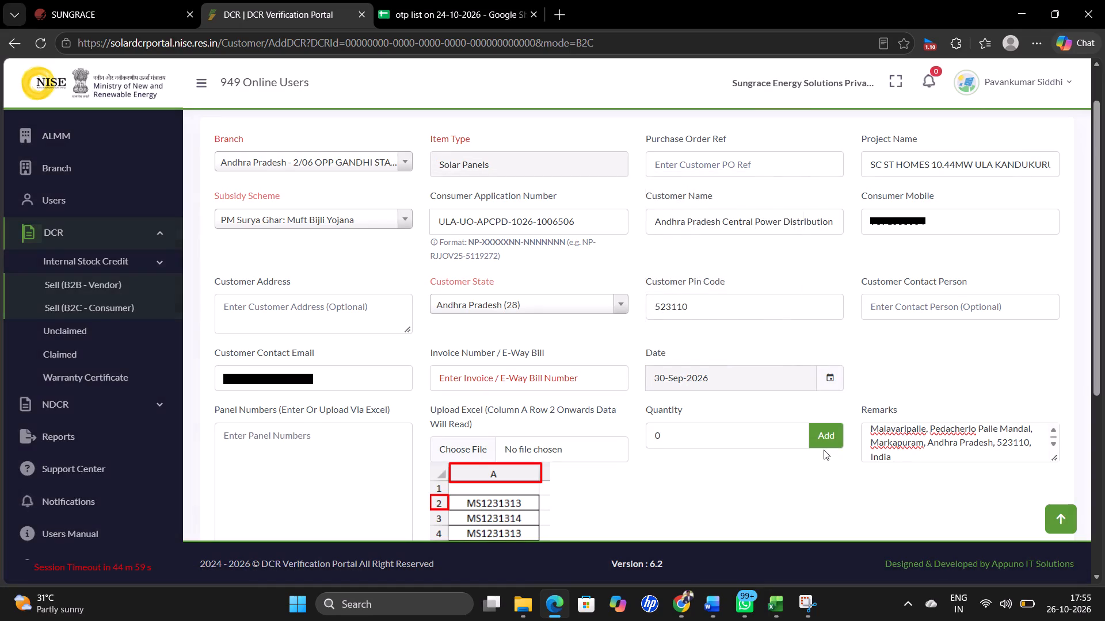
Copy the invoice number 9 prefix AP/GST/26-27/009- from the Word document into the DCR form's Invoice Number / E-Way Bill.
{"action": "scroll", "coordinate": [844, 422], "scroll_direction": "down", "scroll_amount": 5}
{"action": "scroll", "coordinate": [846, 423], "scroll_direction": "up", "scroll_amount": 5}
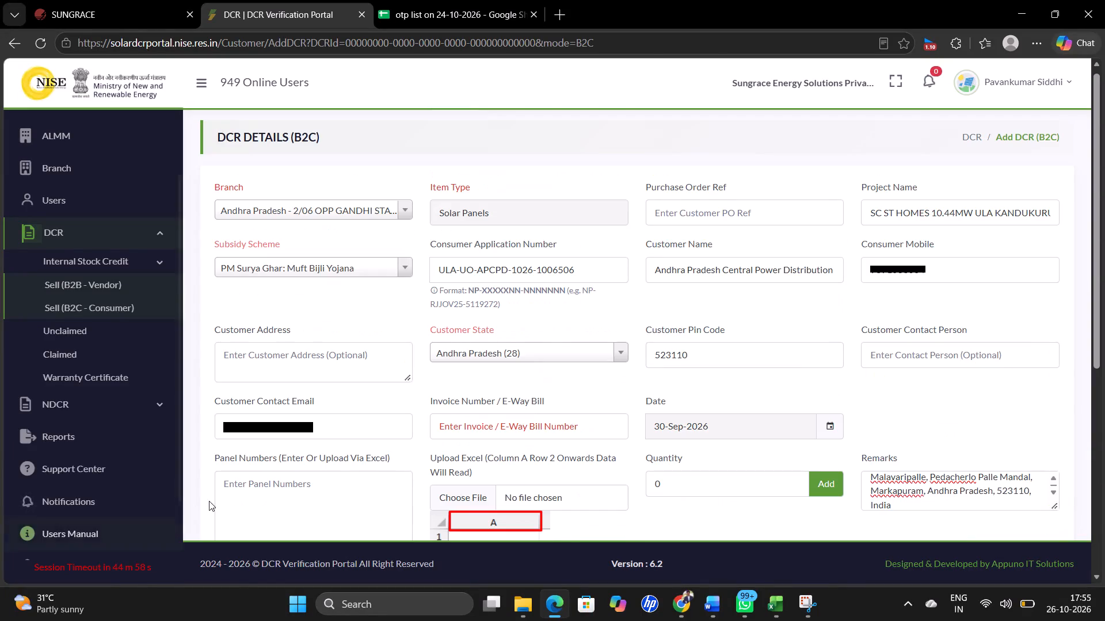
{"action": "scroll", "coordinate": [362, 461], "scroll_direction": "down", "scroll_amount": 4}
{"action": "scroll", "coordinate": [437, 458], "scroll_direction": "up", "scroll_amount": 3}
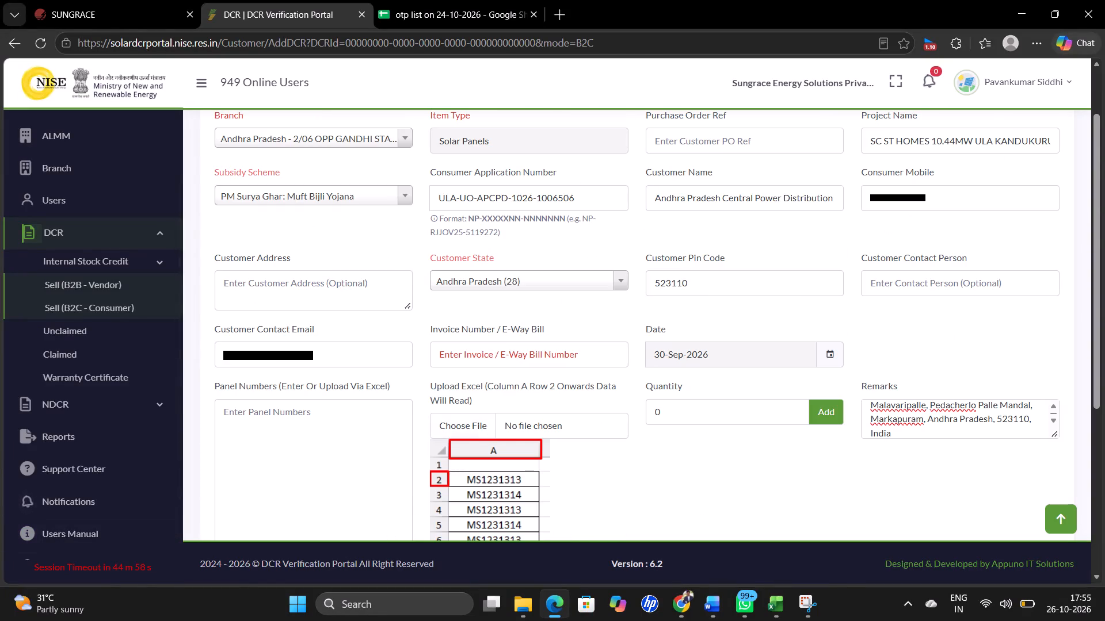
{"action": "left_click", "coordinate": [558, 355]}
{"action": "left_click", "coordinate": [721, 600]}
{"action": "scroll", "coordinate": [397, 459], "scroll_direction": "up", "scroll_amount": 5}
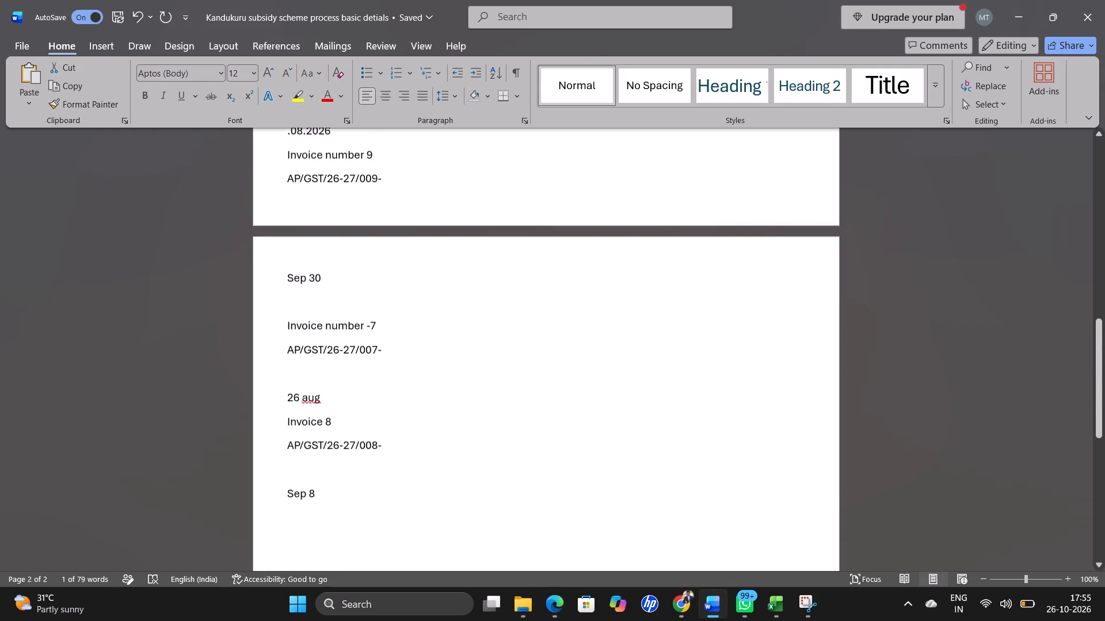
{"action": "scroll", "coordinate": [369, 349], "scroll_direction": "up", "scroll_amount": 3}
{"action": "left_click_drag", "start_coordinate": [384, 303], "coordinate": [185, 309]}
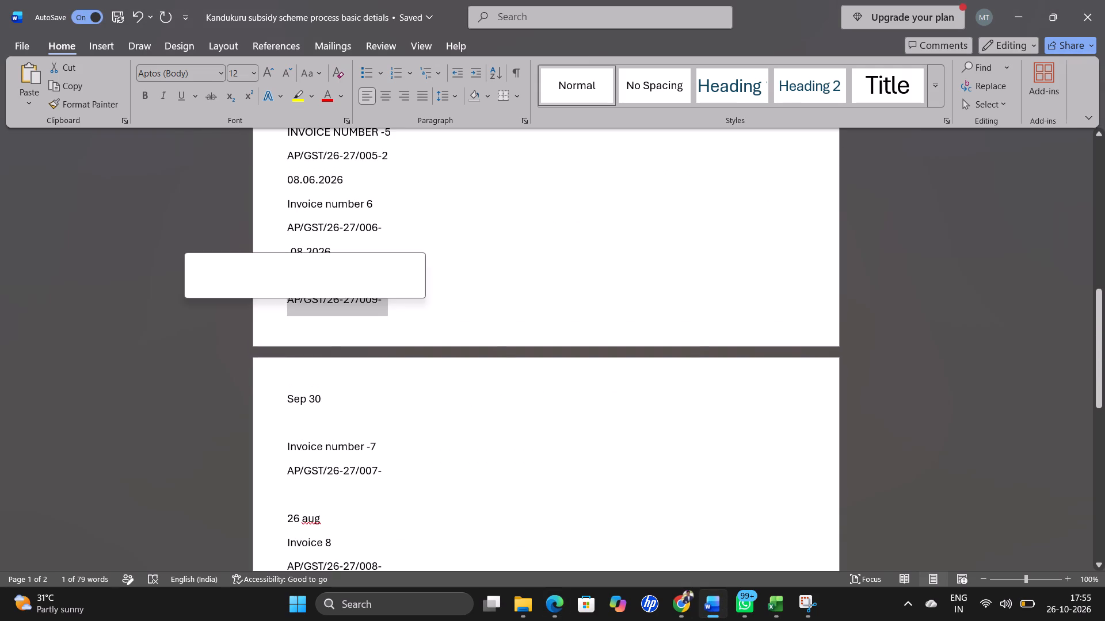
{"action": "key", "text": "ctrl+c"}
{"action": "left_click", "coordinate": [564, 603]}
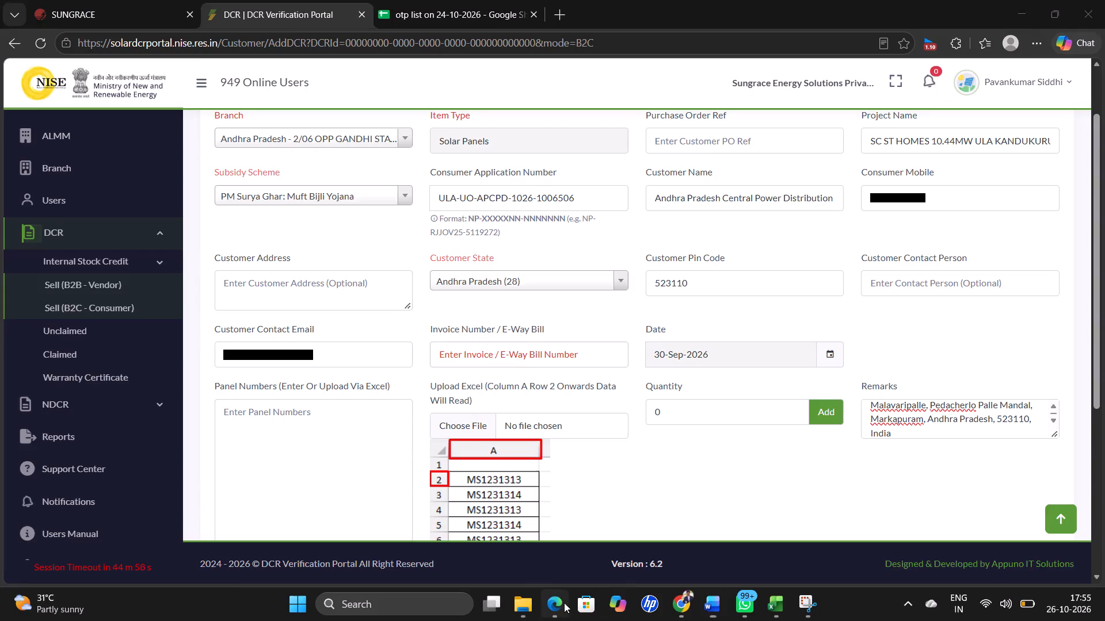
{"action": "left_click", "coordinate": [550, 362]}
{"action": "key", "text": "ctrl+v"}
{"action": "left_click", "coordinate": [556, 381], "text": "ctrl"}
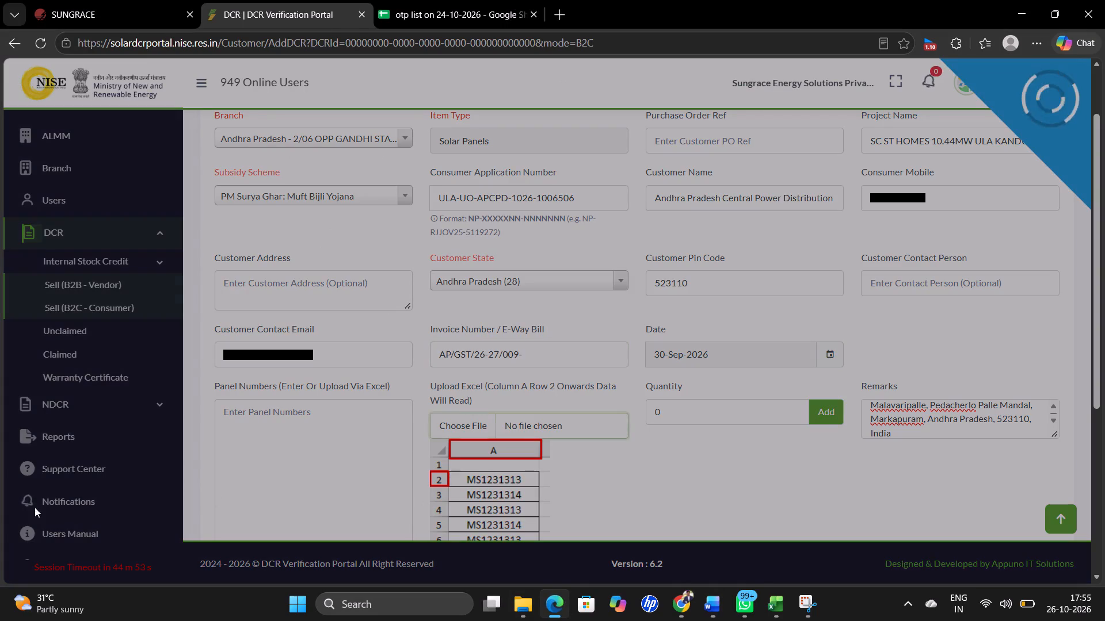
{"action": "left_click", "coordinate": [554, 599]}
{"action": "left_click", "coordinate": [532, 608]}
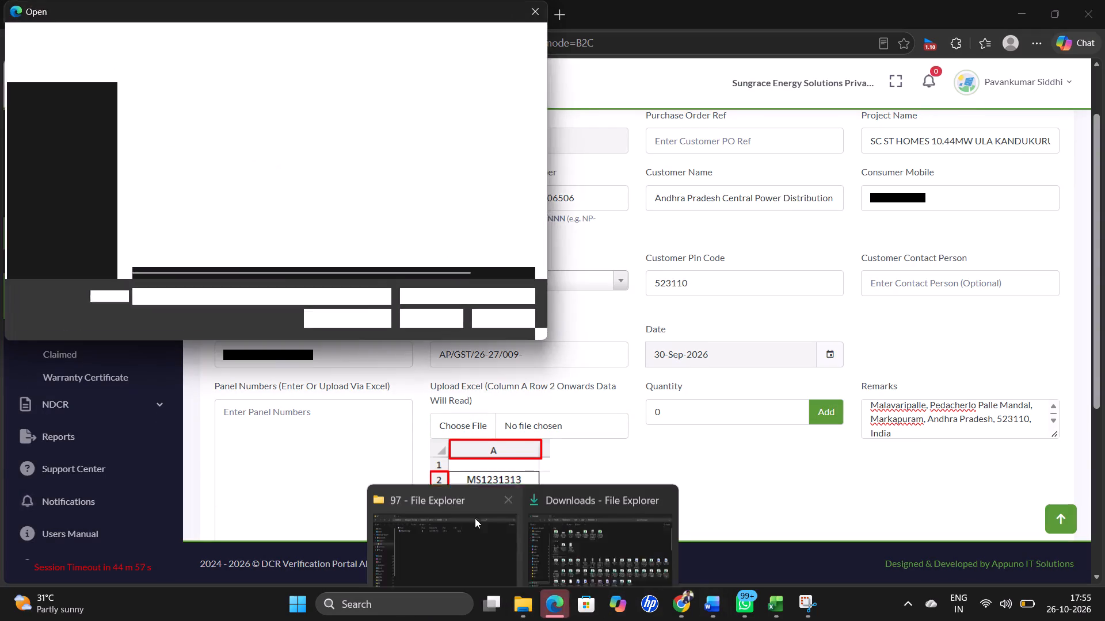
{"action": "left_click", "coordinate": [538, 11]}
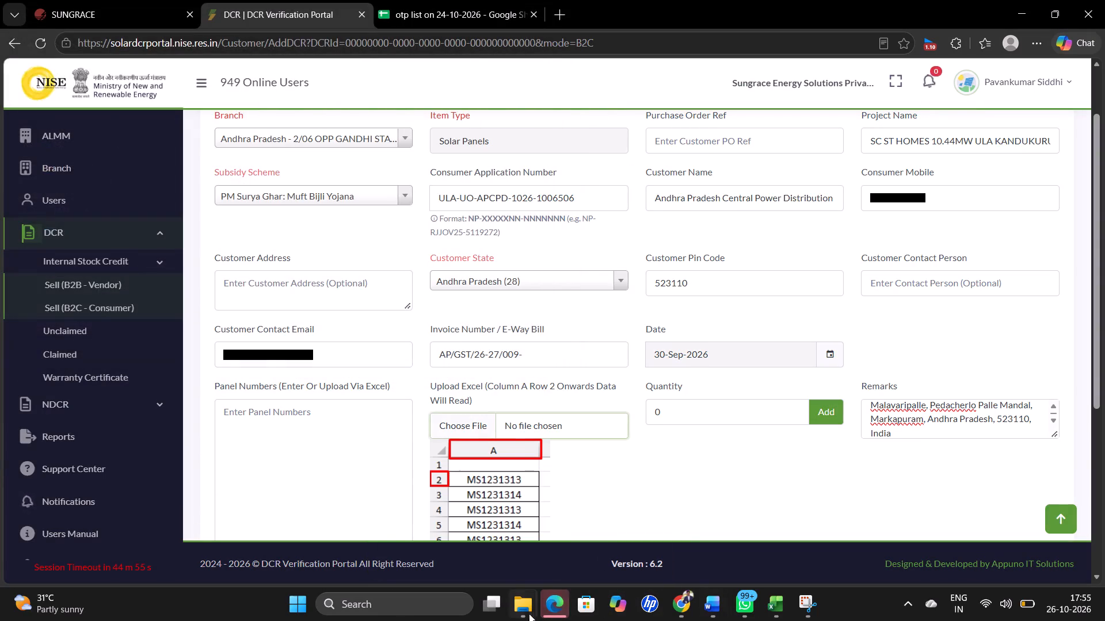
Check the last numbered folder in DCR009 and complete the DCR form's Invoice Number / E-Way Bill as AP/GST/26-27/009-210.
{"action": "left_click", "coordinate": [528, 608]}
{"action": "left_click", "coordinate": [452, 487]}
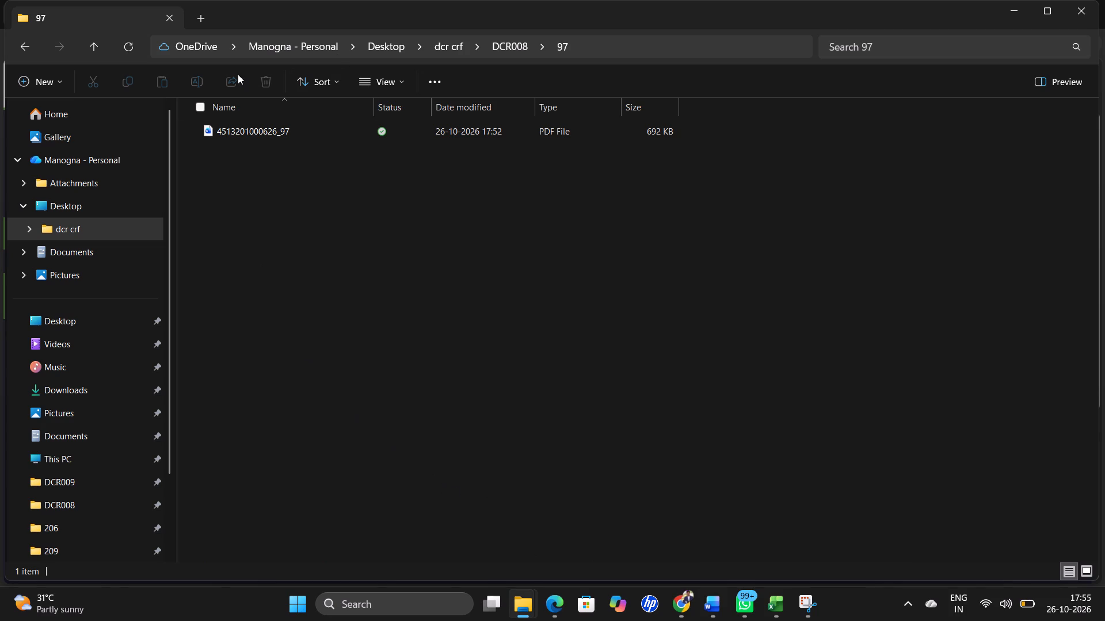
{"action": "left_click", "coordinate": [477, 48]}
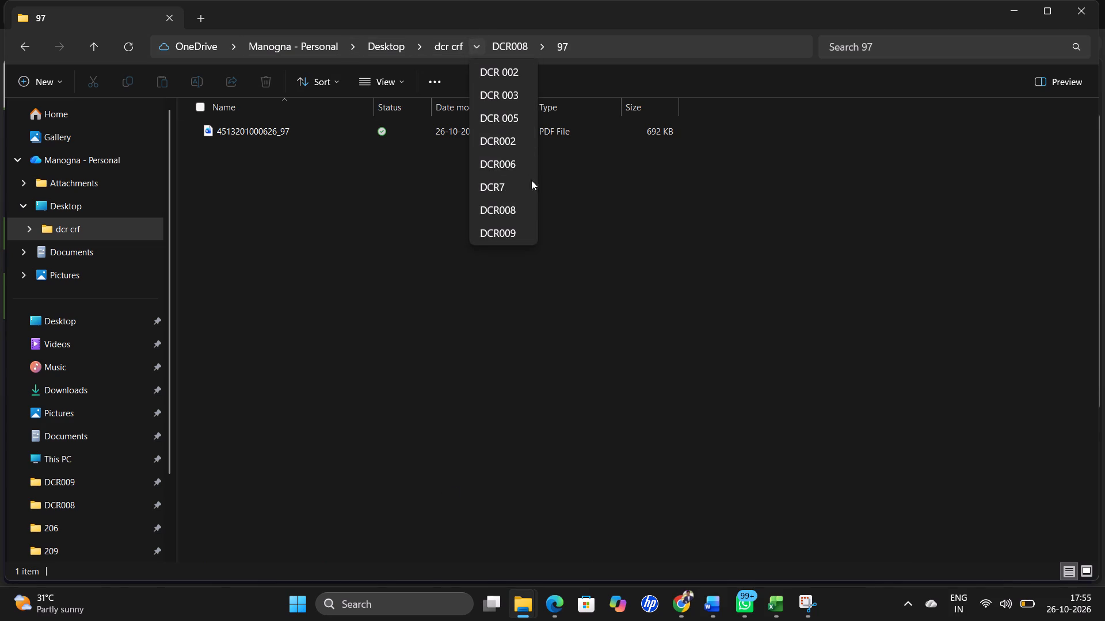
{"action": "double_click", "coordinate": [512, 228]}
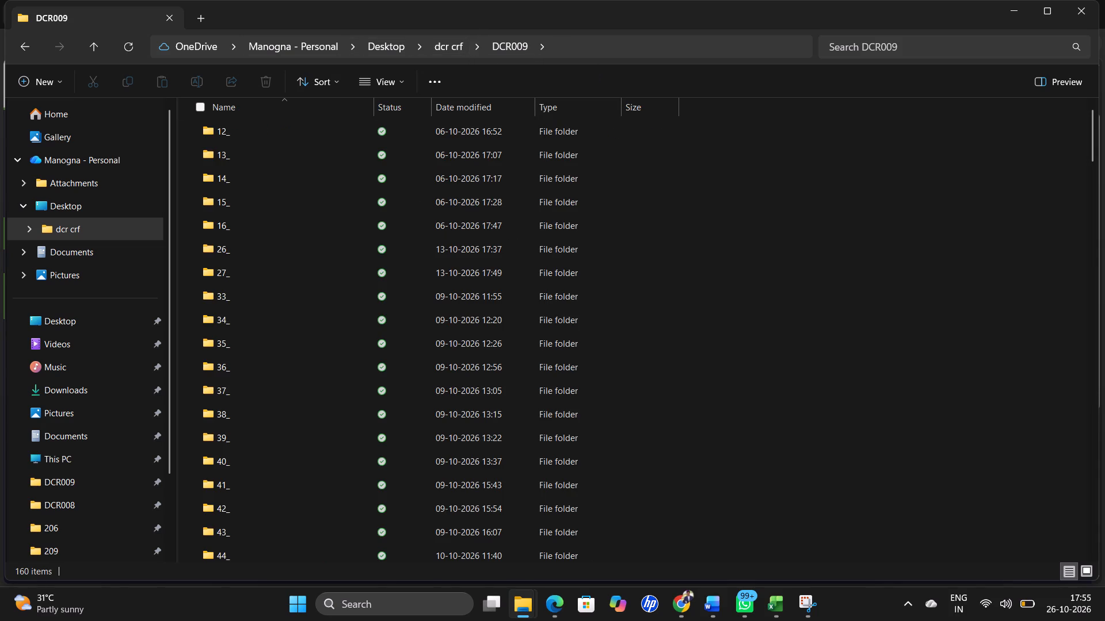
{"action": "left_click_drag", "start_coordinate": [1095, 128], "coordinate": [1104, 407]}
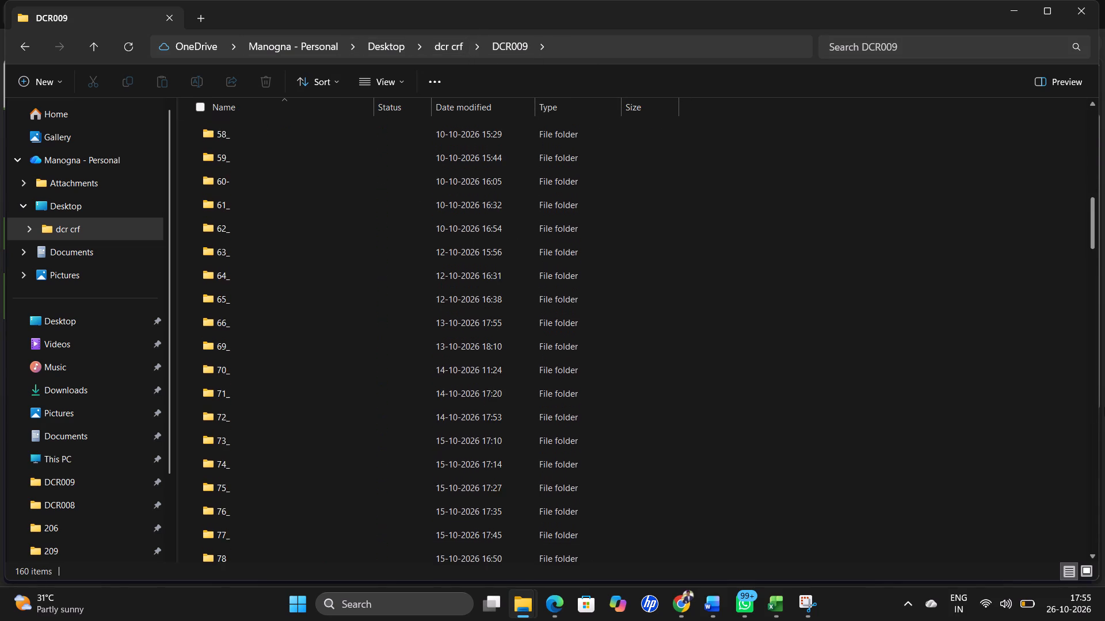
{"action": "left_click_drag", "start_coordinate": [1104, 407], "coordinate": [1102, 620]}
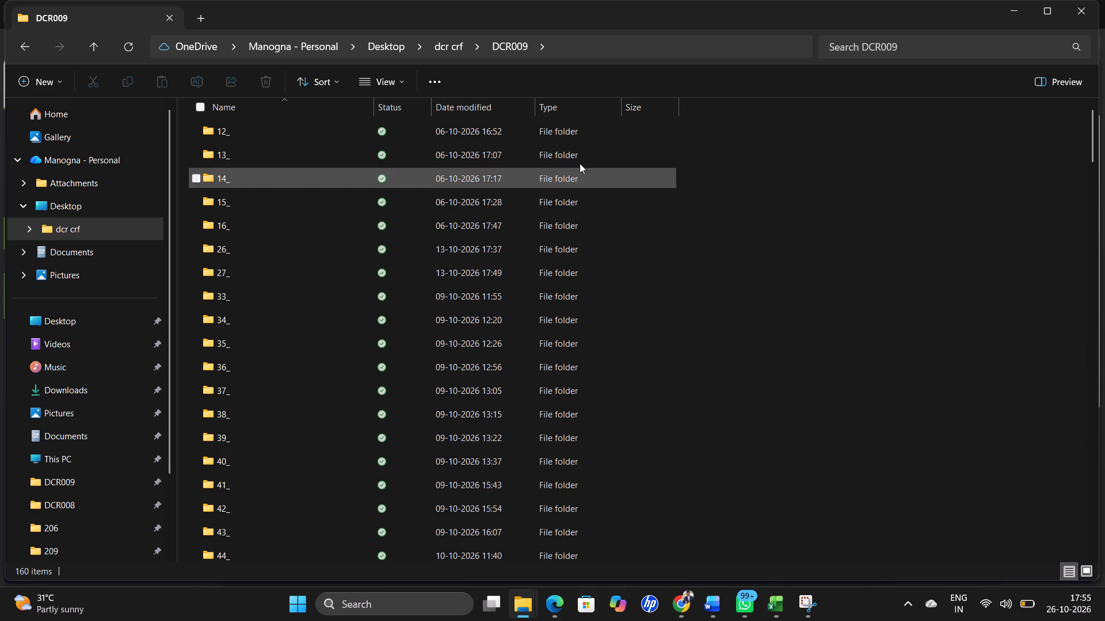
{"action": "left_click_drag", "start_coordinate": [1093, 149], "coordinate": [1104, 308]}
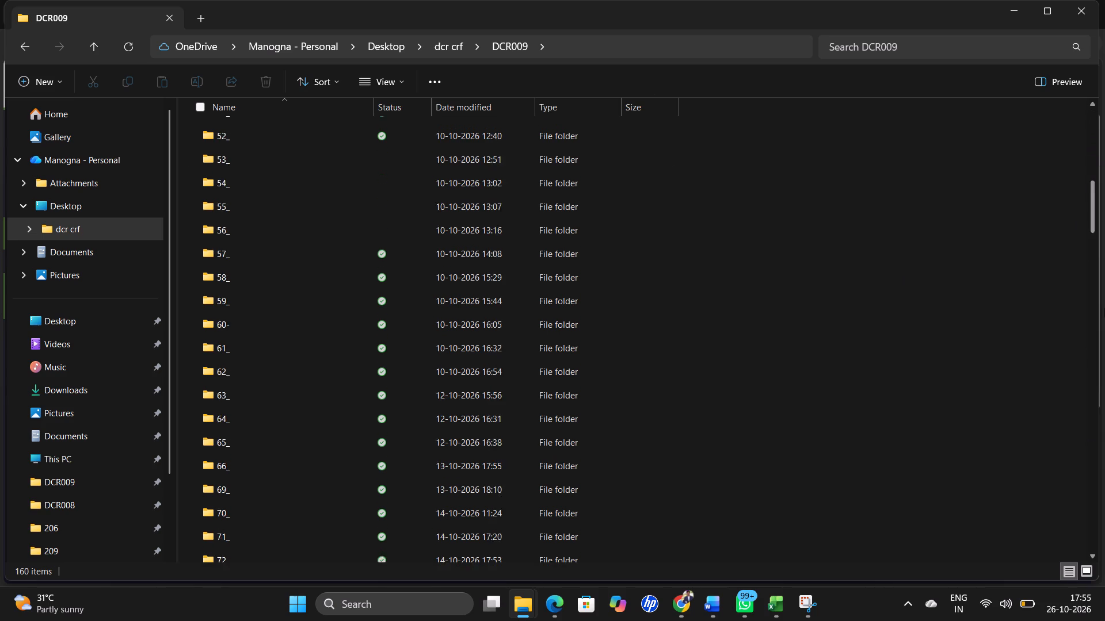
{"action": "left_click_drag", "start_coordinate": [1104, 308], "coordinate": [1104, 569]}
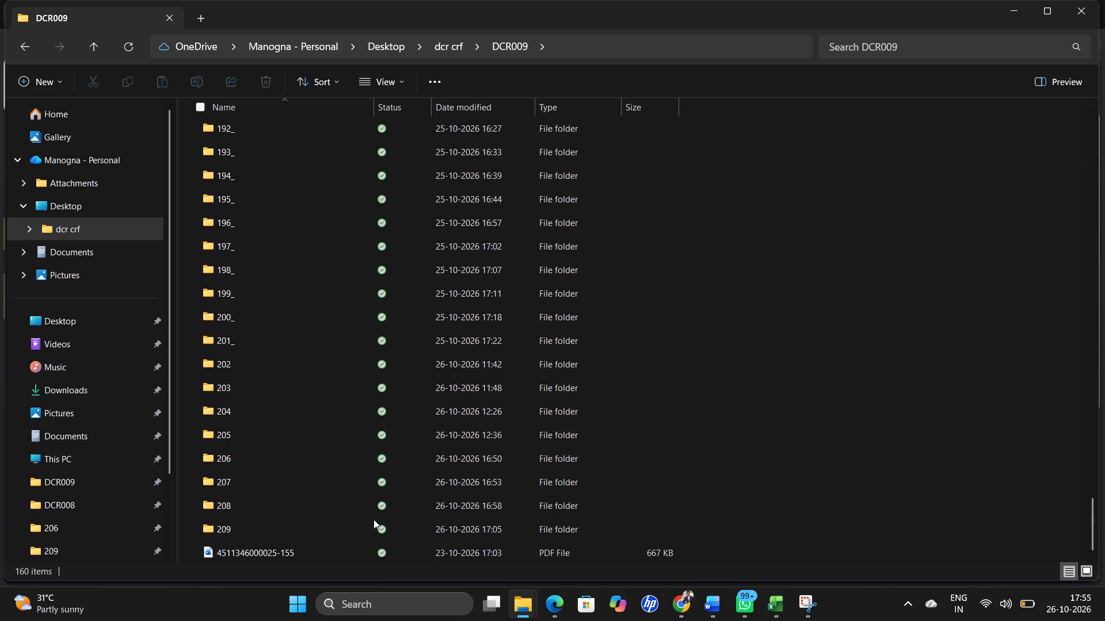
{"action": "double_click", "coordinate": [323, 530]}
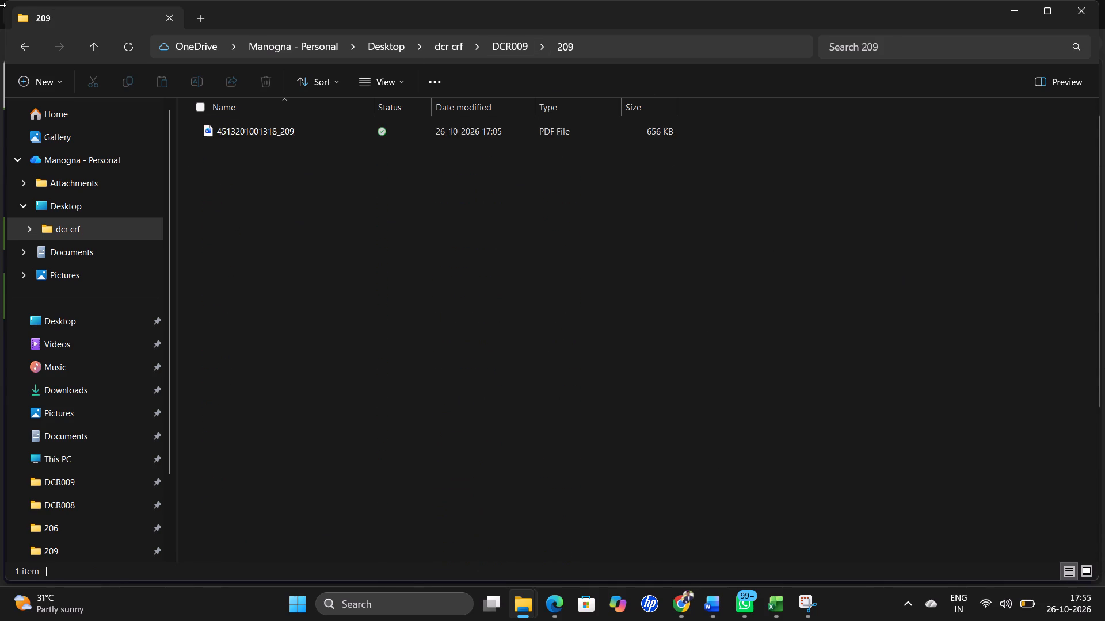
{"action": "left_click", "coordinate": [12, 56]}
{"action": "left_click", "coordinate": [553, 607]}
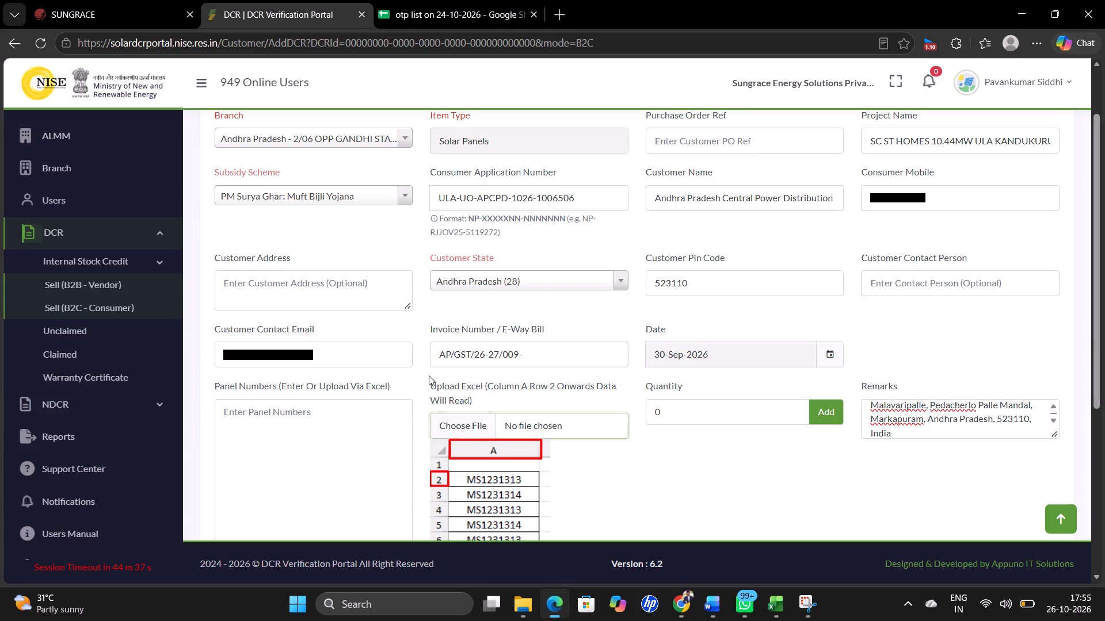
{"action": "left_click", "coordinate": [563, 349]}
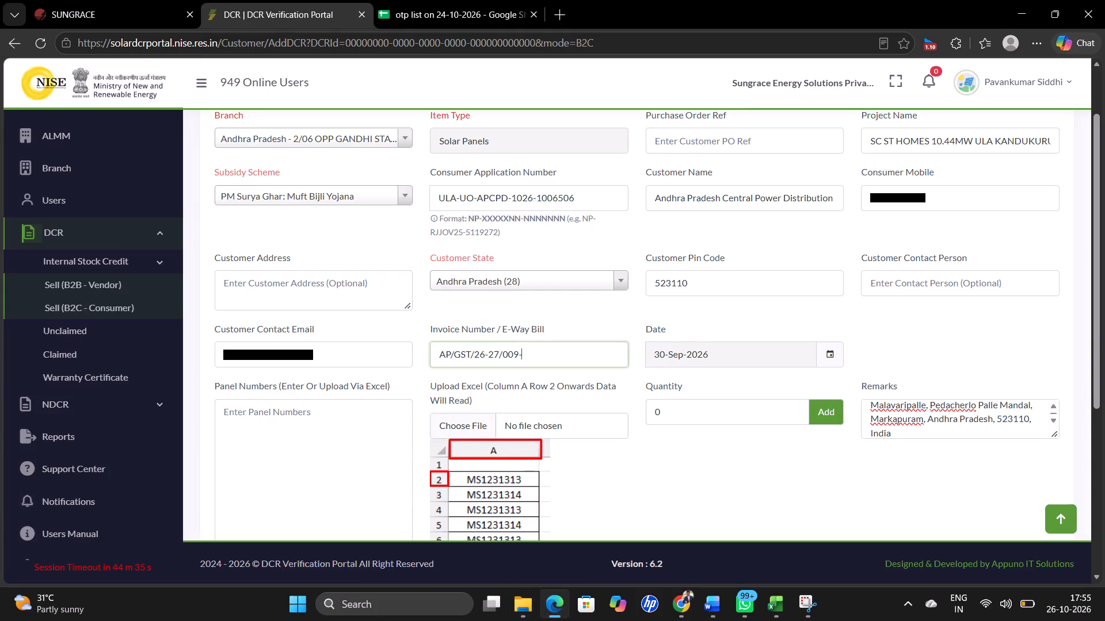
{"action": "type", "text": "210"}
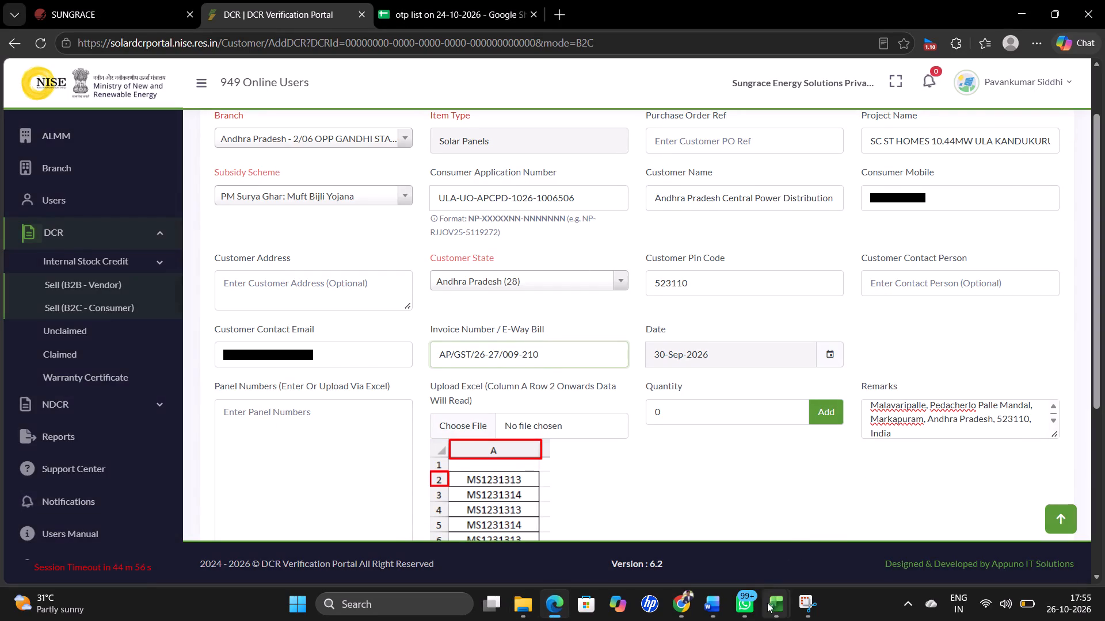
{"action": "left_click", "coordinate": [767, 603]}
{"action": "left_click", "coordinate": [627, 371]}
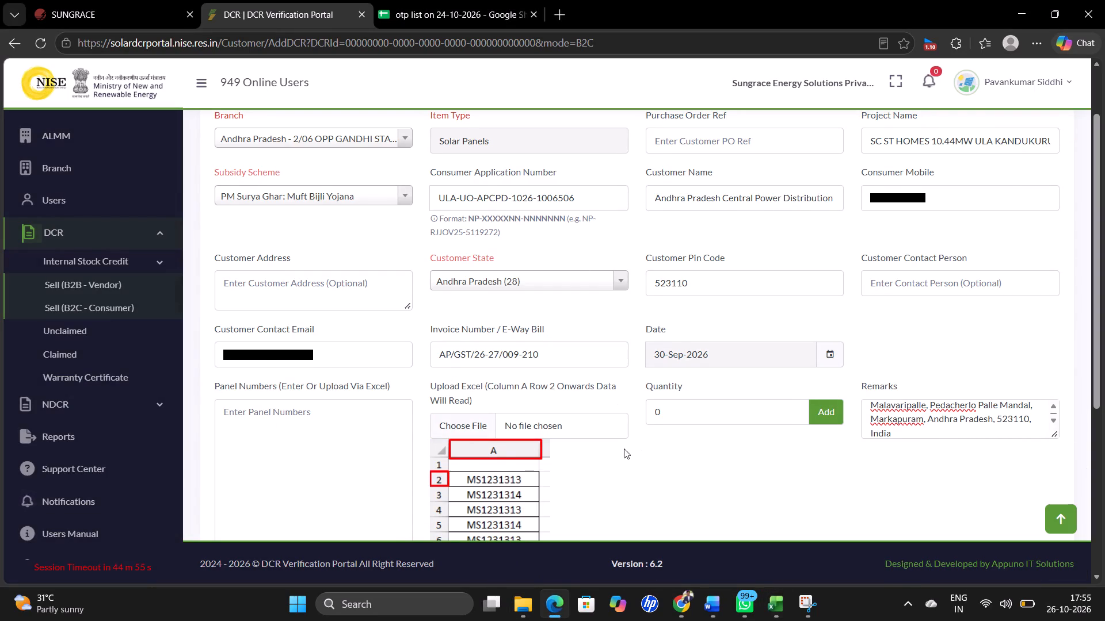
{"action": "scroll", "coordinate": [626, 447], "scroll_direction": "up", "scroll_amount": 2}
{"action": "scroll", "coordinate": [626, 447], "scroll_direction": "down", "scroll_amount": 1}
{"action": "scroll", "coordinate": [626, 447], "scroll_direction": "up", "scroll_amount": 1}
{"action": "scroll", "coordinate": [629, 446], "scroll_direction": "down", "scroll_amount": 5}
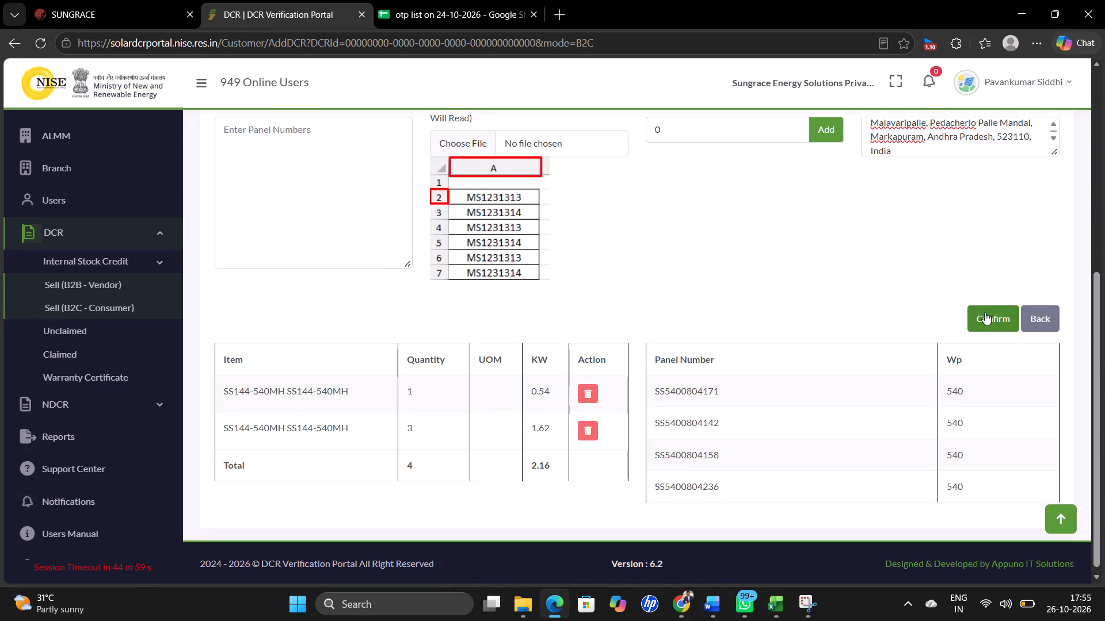
Copy the service number from the Sungrace work order's Quick Copy Details.
{"action": "left_click", "coordinate": [73, 8]}
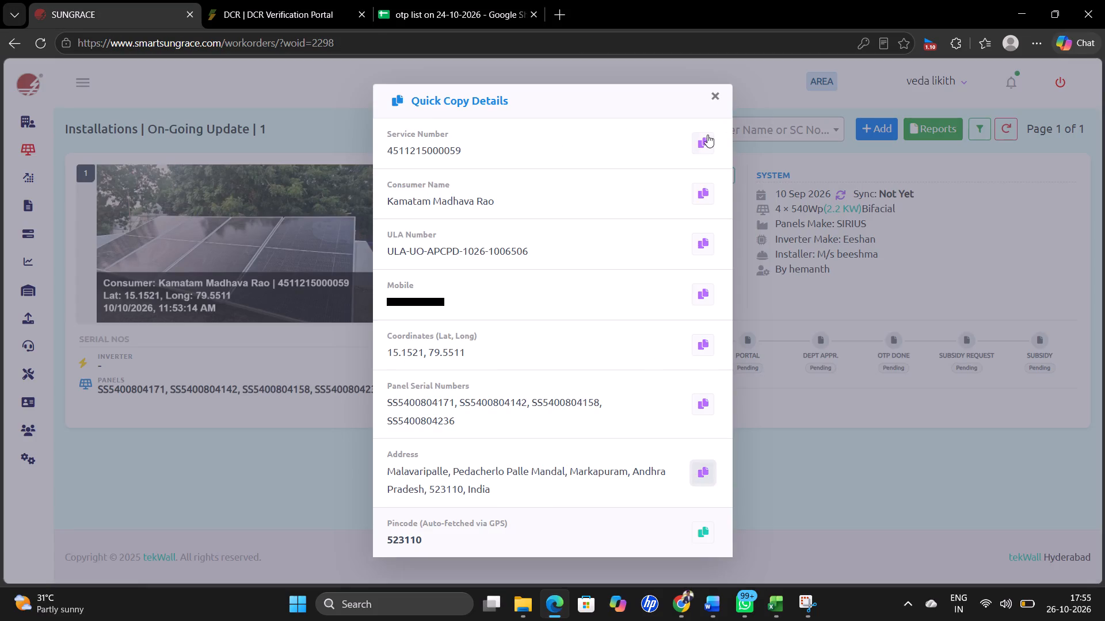
{"action": "left_click", "coordinate": [703, 140]}
{"action": "left_click", "coordinate": [685, 139]}
Create a folder named 210 inside the DCR009 folder in File Explorer and open it.
{"action": "left_click", "coordinate": [520, 604]}
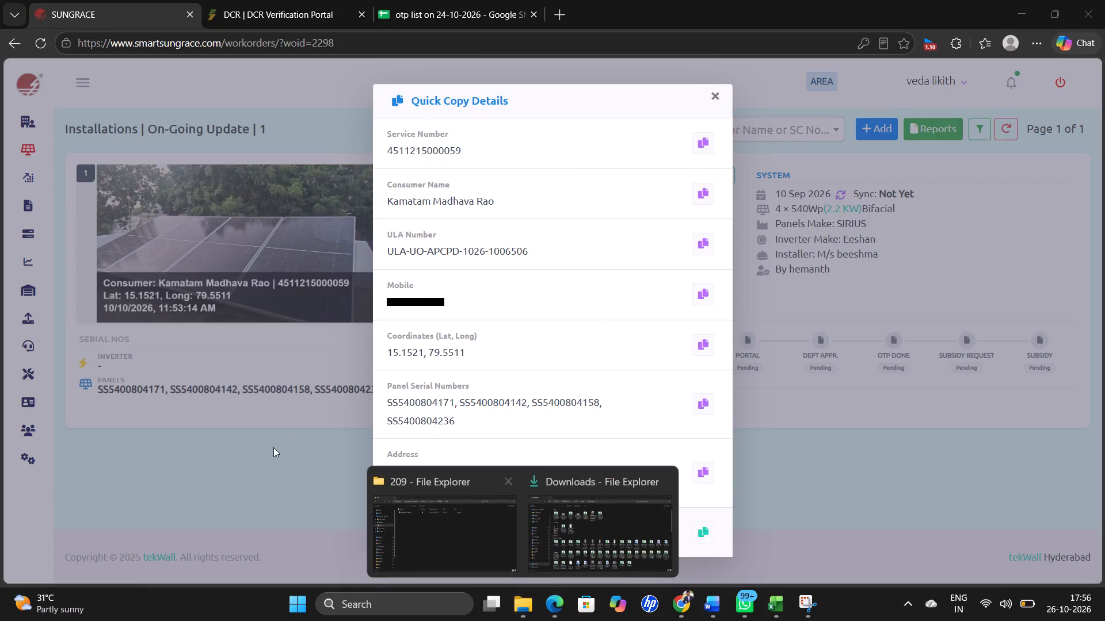
{"action": "left_click", "coordinate": [437, 484]}
{"action": "left_click", "coordinate": [21, 44]}
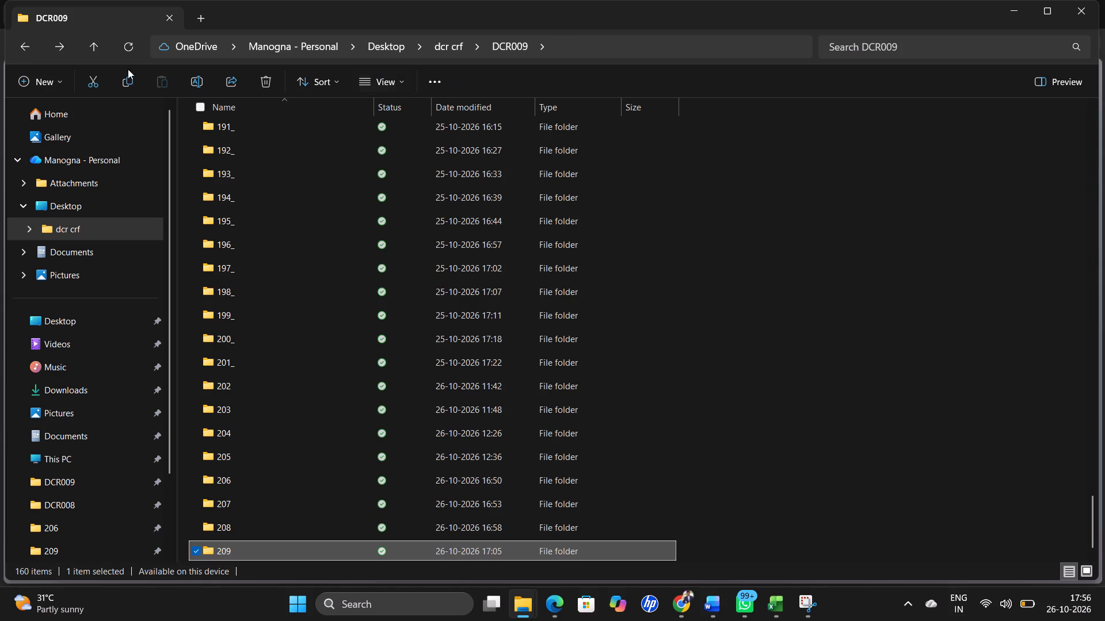
{"action": "left_click", "coordinate": [26, 82]}
{"action": "left_click", "coordinate": [132, 116]}
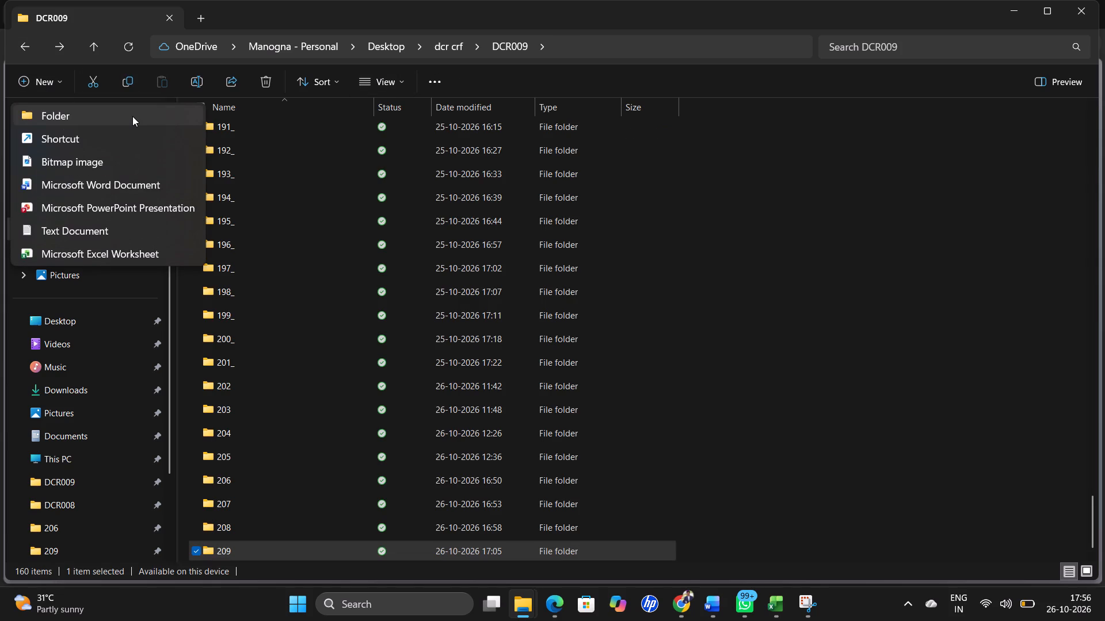
{"action": "key", "text": "BackSpace"}
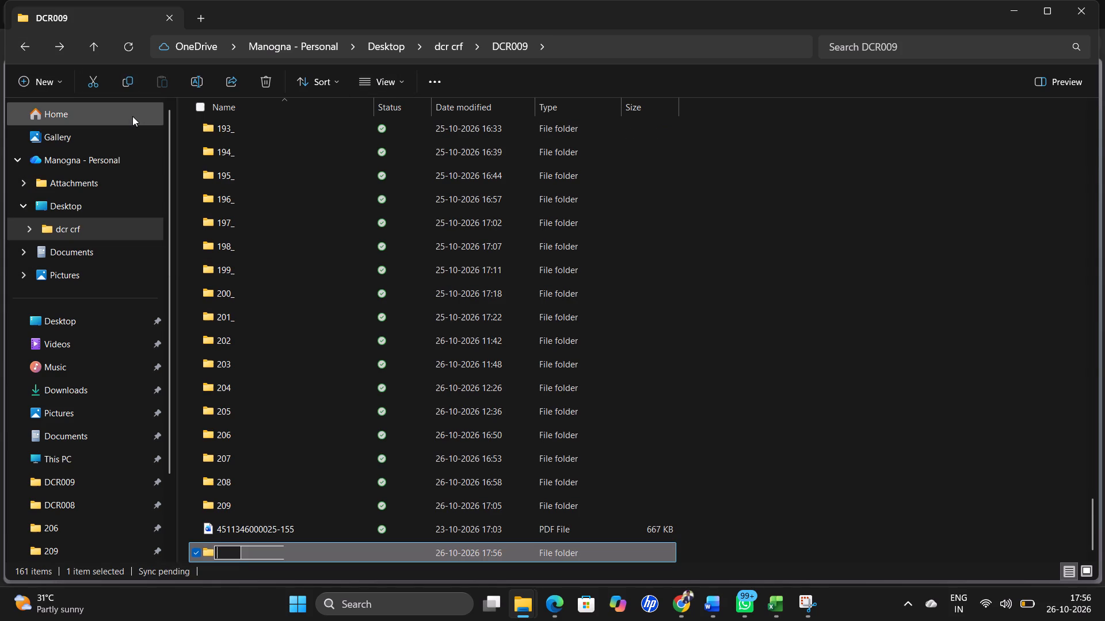
{"action": "type", "text": "210"}
{"action": "key", "text": "shift+Return"}
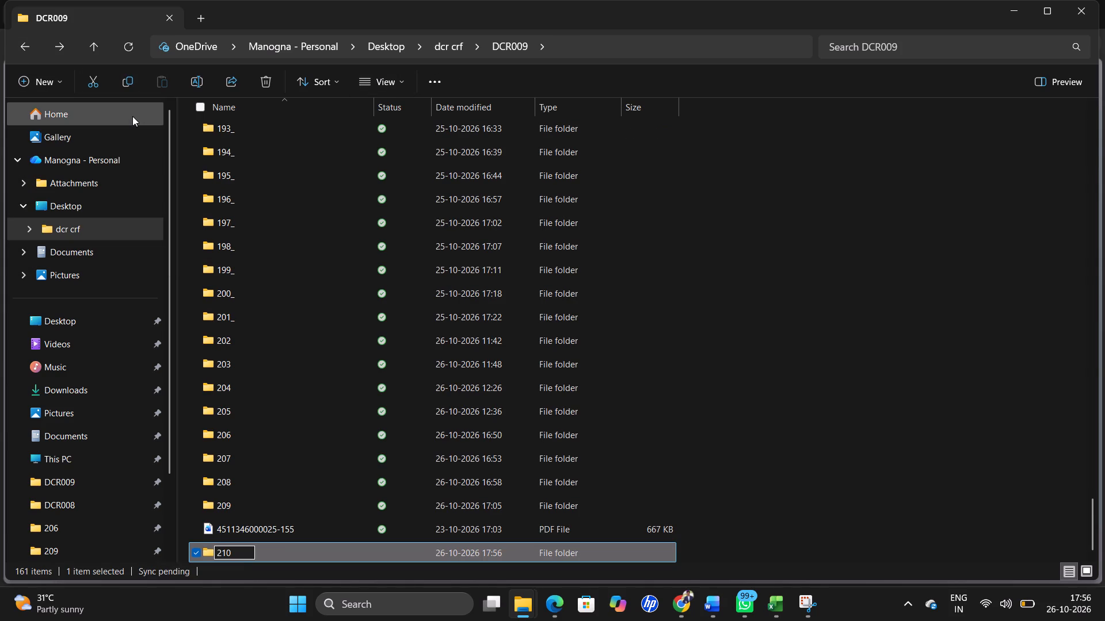
{"action": "key", "text": "Return"}
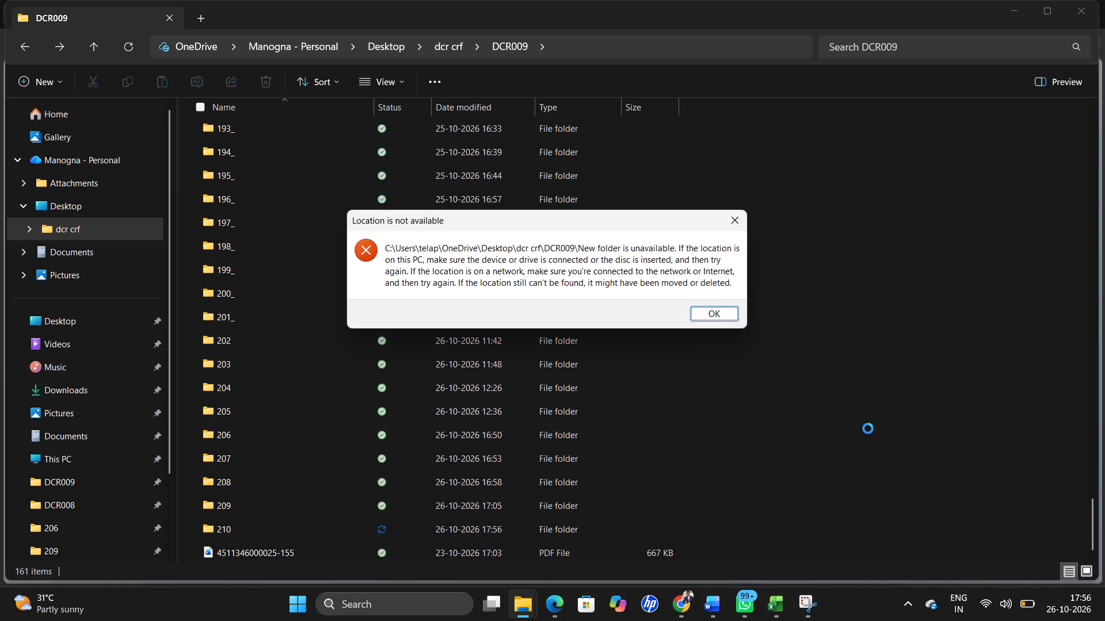
{"action": "left_click", "coordinate": [704, 310]}
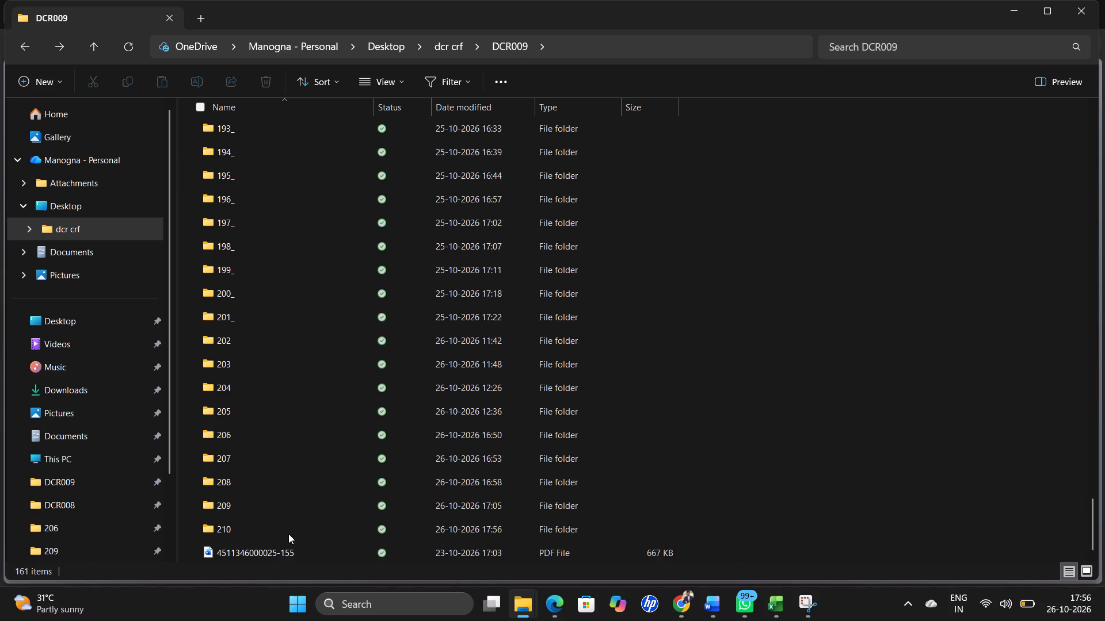
{"action": "double_click", "coordinate": [288, 533]}
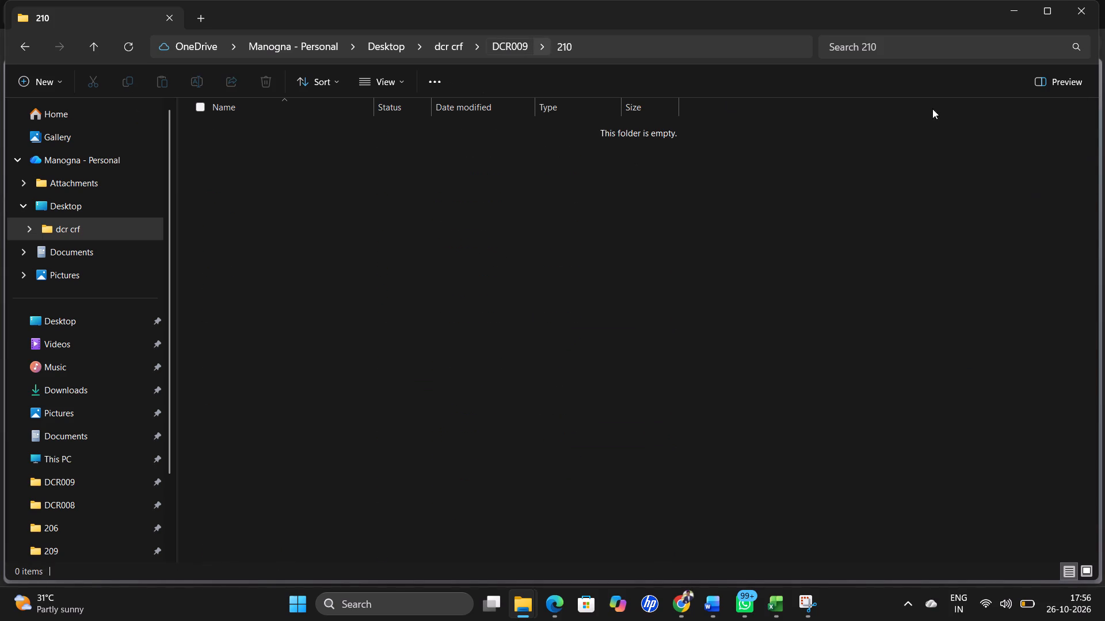
Copy the service number again from the Sungrace work order's Quick Copy Details and close the details.
{"action": "left_click", "coordinate": [559, 612]}
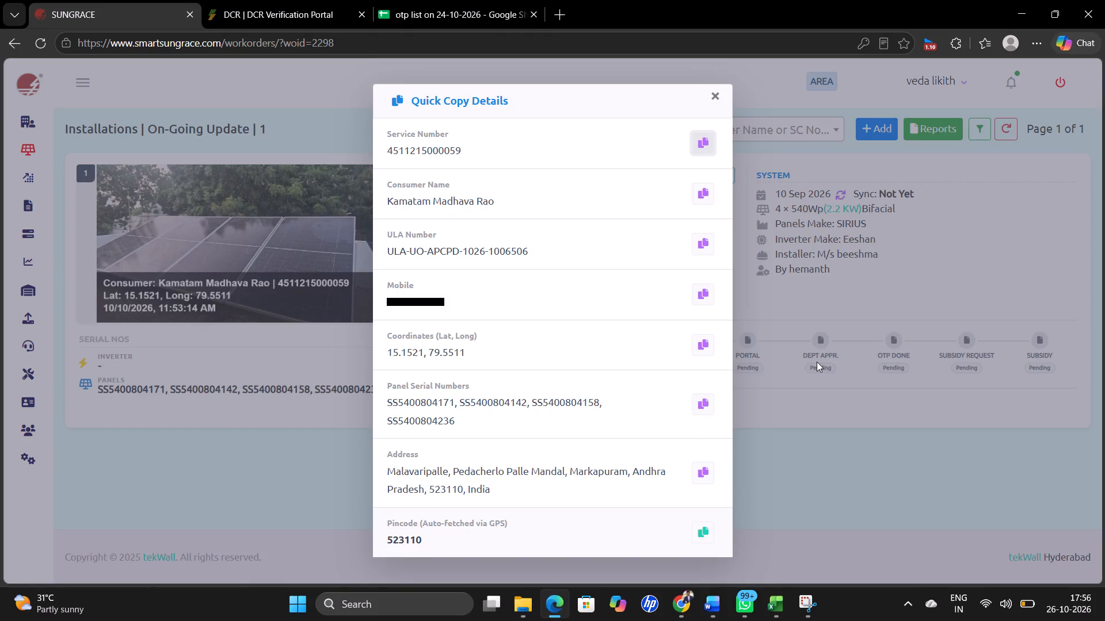
{"action": "left_click", "coordinate": [703, 145]}
{"action": "left_click", "coordinate": [693, 140]}
{"action": "left_click", "coordinate": [825, 191]}
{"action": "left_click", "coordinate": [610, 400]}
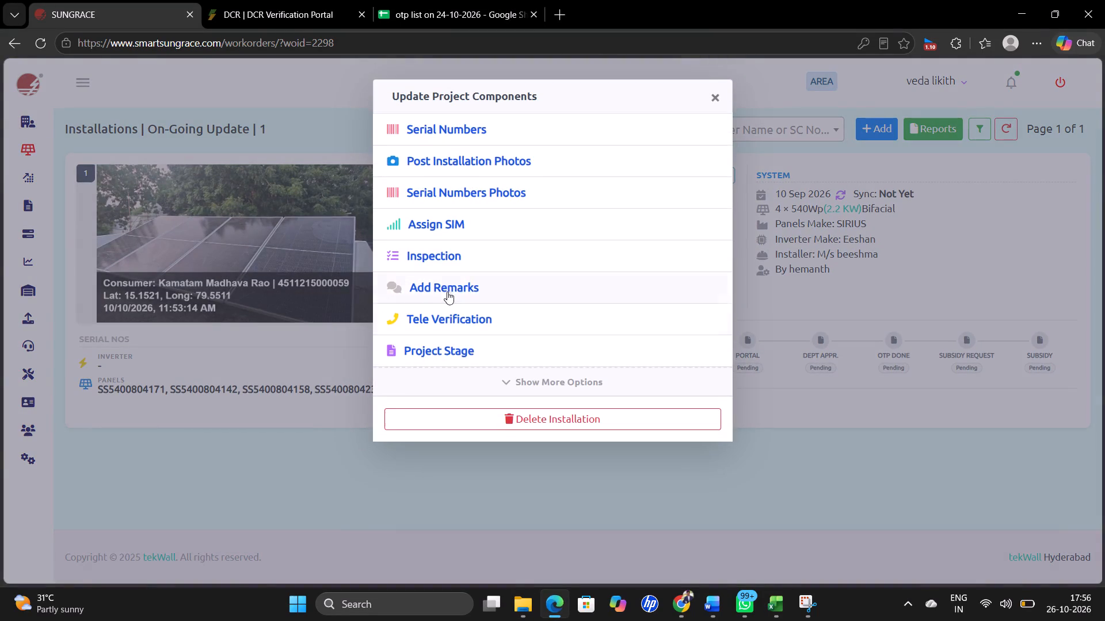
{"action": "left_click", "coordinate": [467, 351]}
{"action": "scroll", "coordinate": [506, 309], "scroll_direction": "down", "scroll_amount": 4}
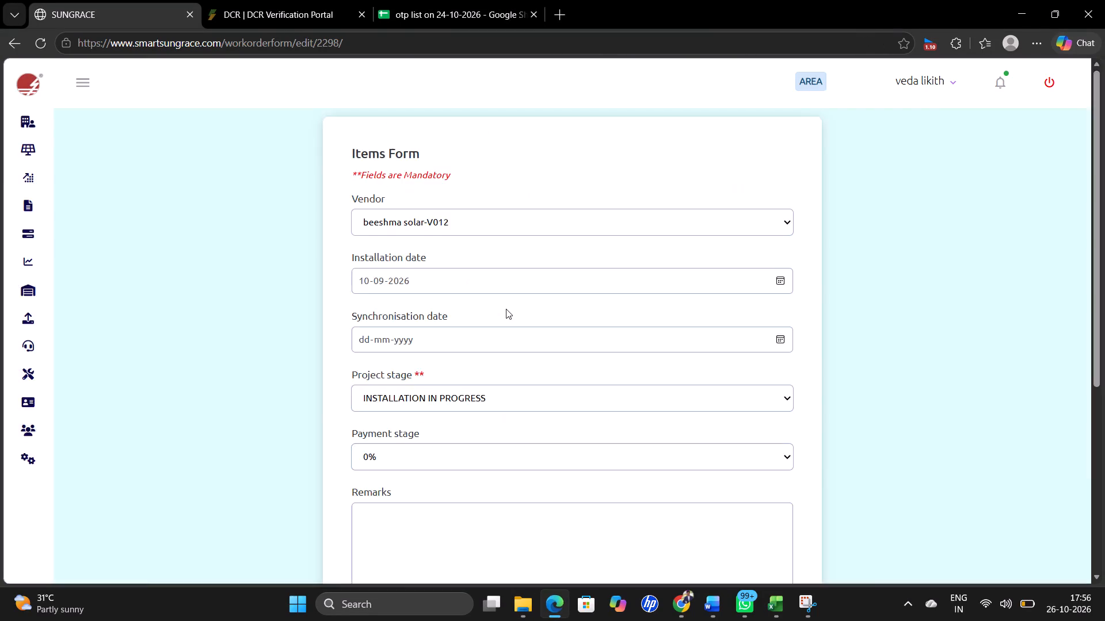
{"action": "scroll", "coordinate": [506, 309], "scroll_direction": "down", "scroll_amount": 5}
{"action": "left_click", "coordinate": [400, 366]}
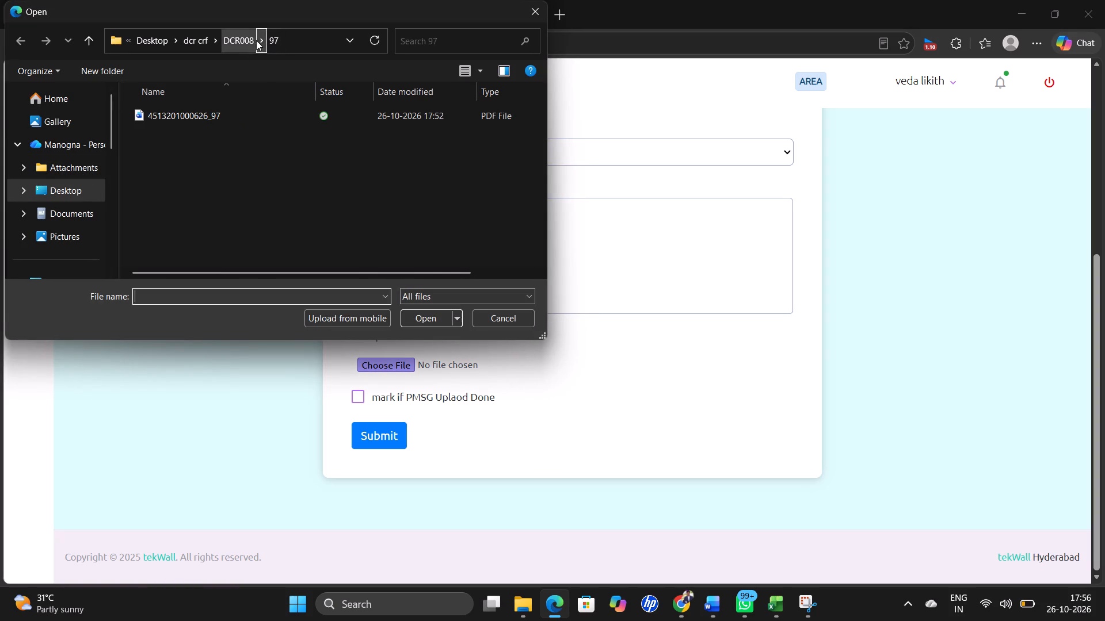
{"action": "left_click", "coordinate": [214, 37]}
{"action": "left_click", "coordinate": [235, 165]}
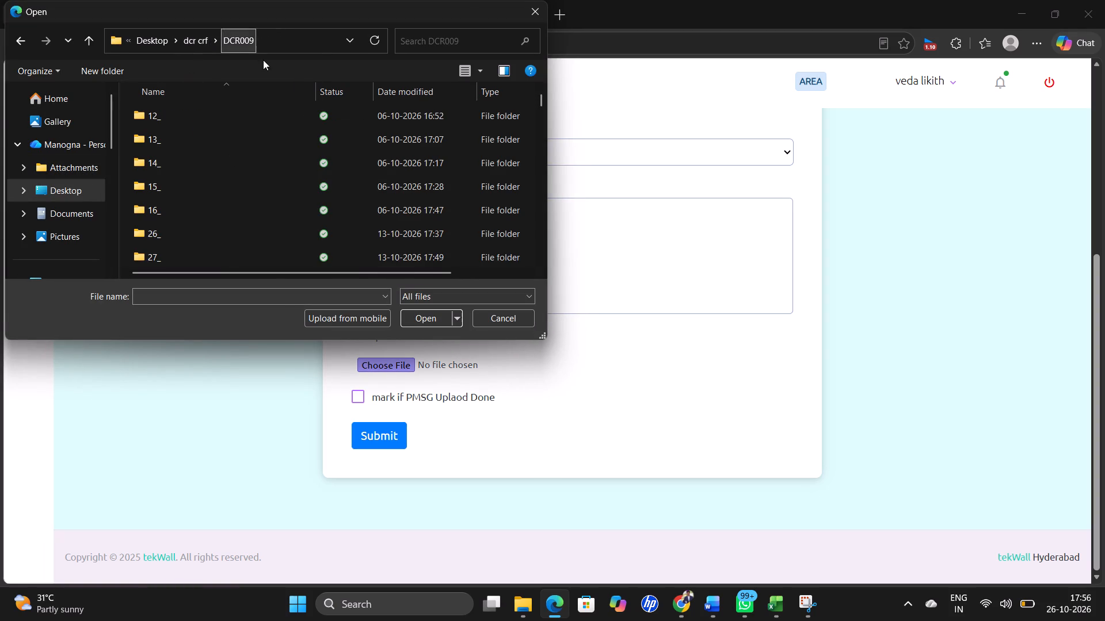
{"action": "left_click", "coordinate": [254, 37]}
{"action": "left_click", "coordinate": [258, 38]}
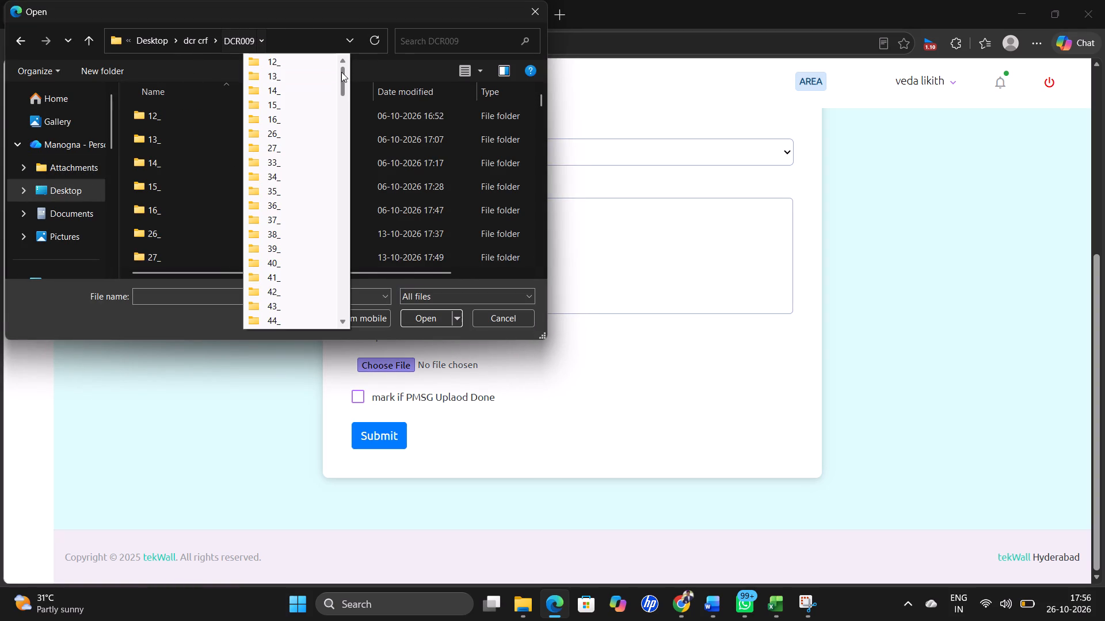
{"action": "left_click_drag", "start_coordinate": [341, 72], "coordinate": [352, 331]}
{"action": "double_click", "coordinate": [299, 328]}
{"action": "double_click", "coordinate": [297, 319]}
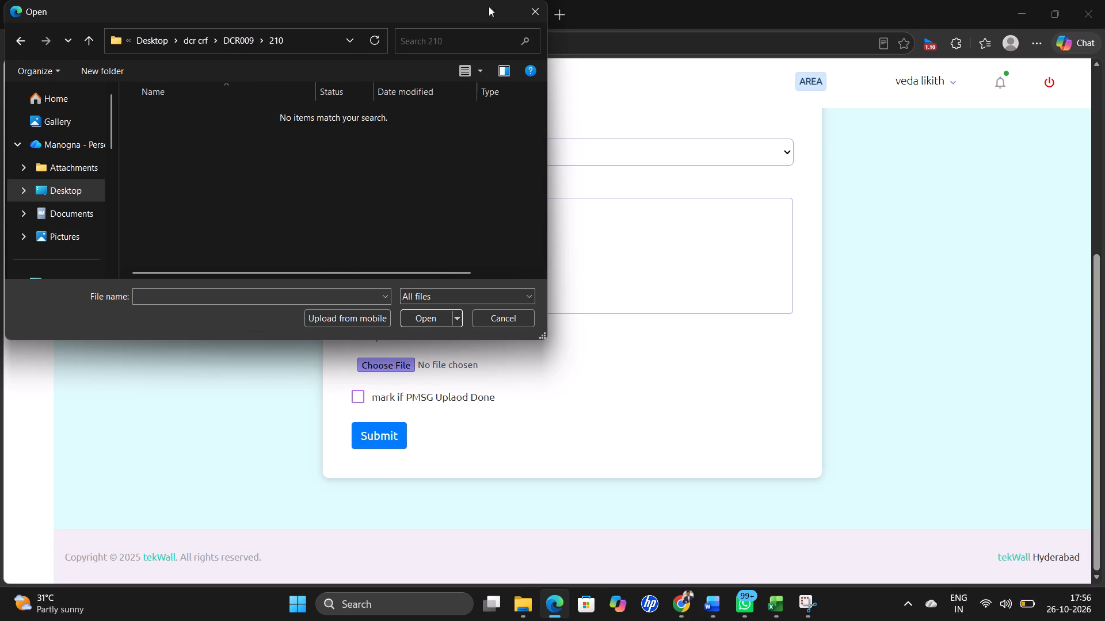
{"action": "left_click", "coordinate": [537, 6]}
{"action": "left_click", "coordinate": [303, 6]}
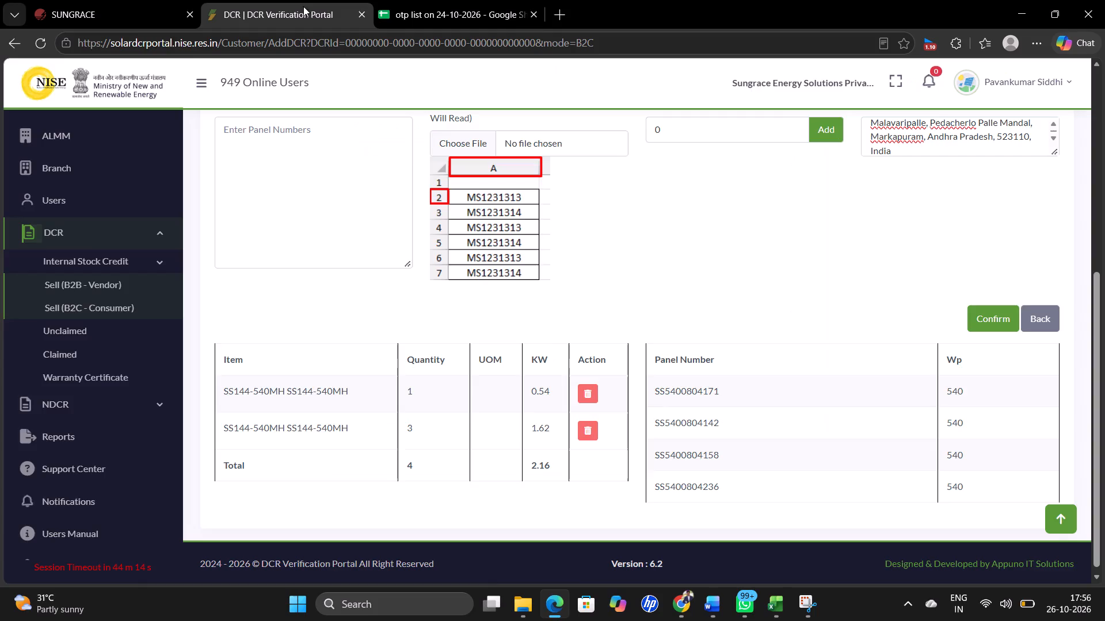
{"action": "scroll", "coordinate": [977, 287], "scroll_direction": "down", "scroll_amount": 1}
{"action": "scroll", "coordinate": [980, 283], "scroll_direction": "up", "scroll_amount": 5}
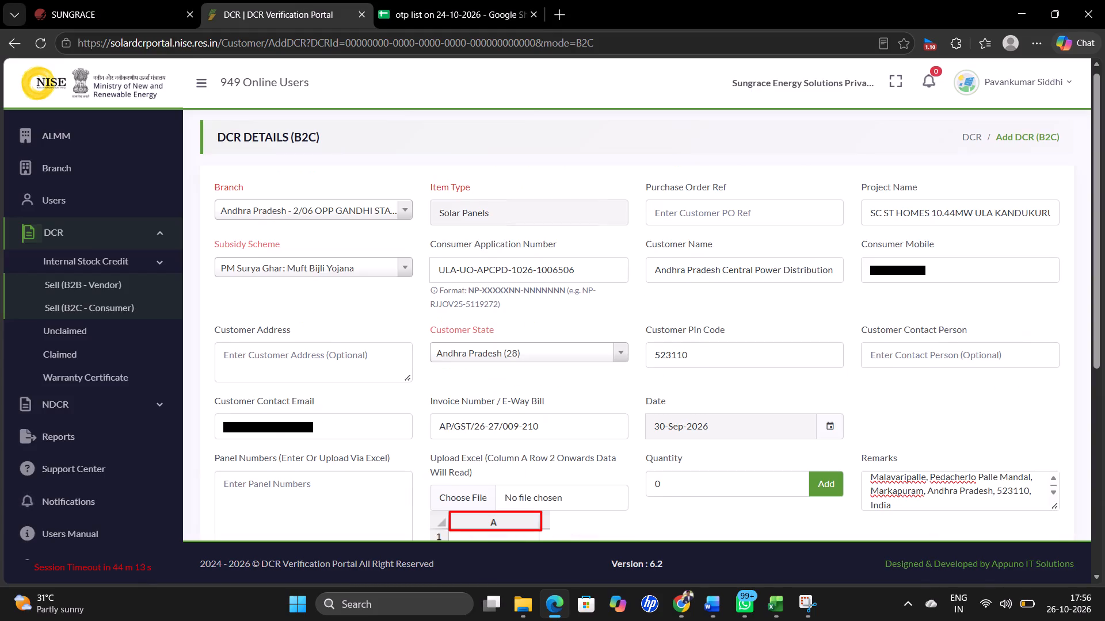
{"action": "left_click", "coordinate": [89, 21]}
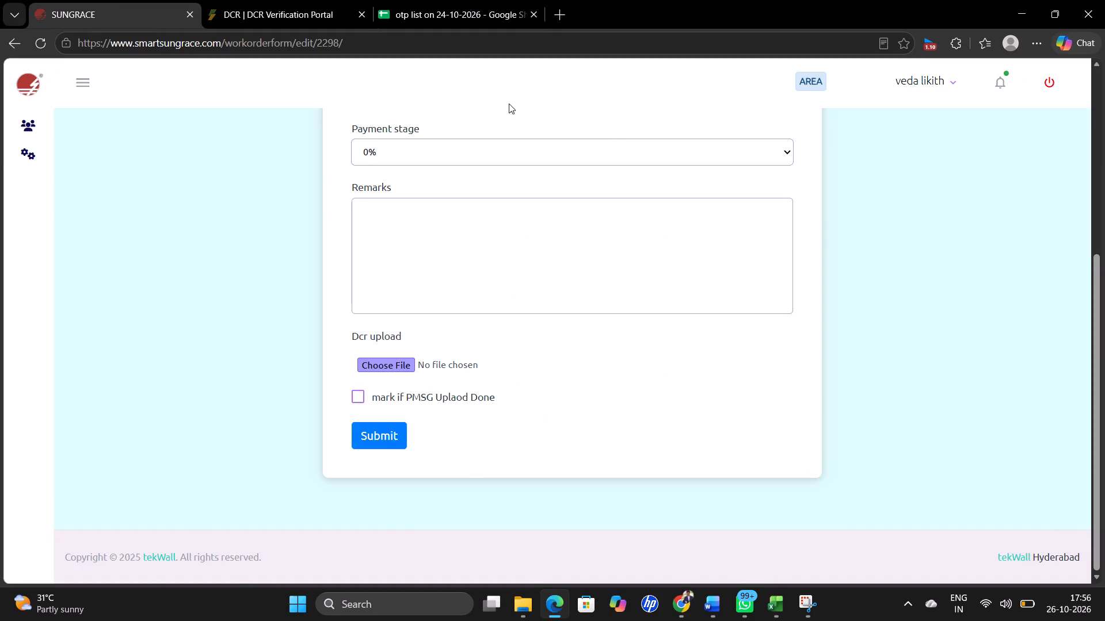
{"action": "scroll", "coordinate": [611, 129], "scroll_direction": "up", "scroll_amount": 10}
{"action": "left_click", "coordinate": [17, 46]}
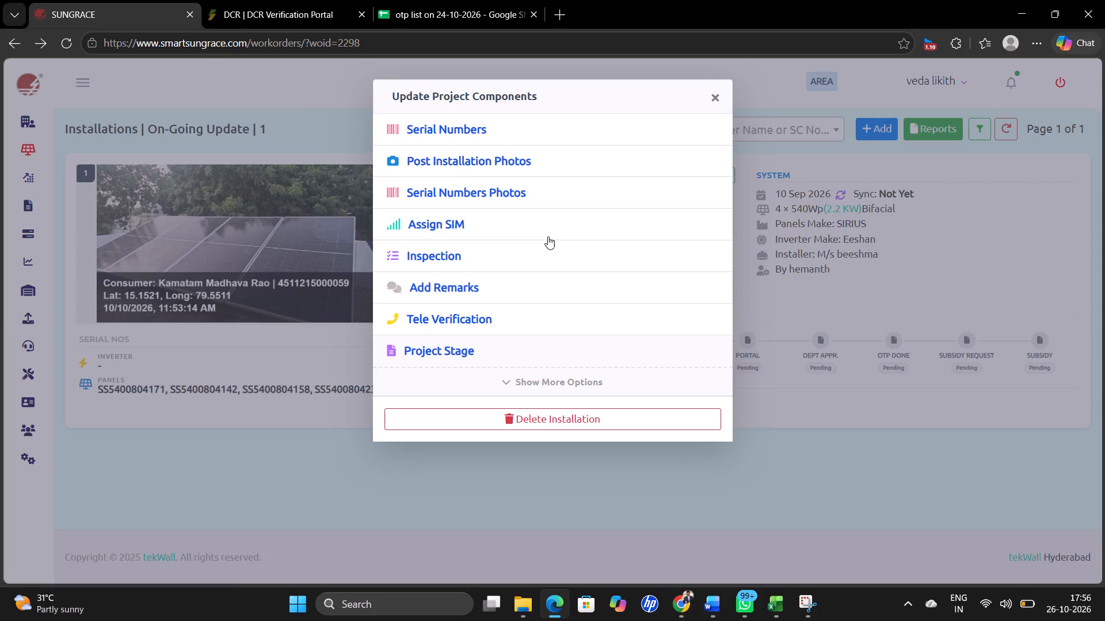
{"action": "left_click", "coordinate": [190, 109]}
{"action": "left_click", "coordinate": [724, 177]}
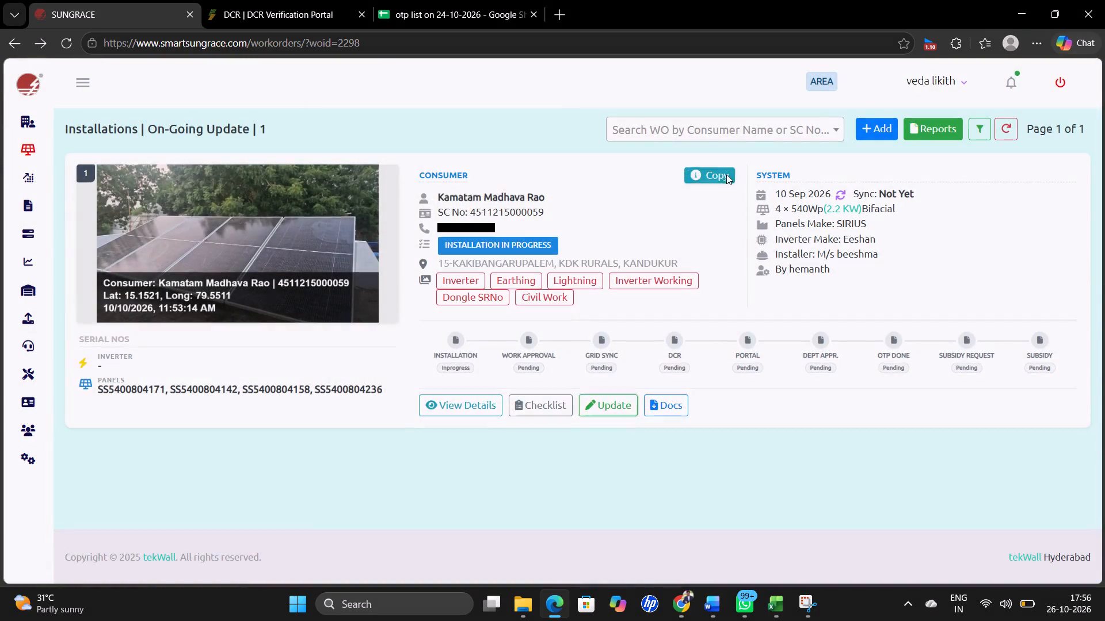
Return to the DCR Verification Portal and submit the completed B2C DCR form for invoice AP/GST/26-27/009-210.
{"action": "left_click", "coordinate": [250, 3]}
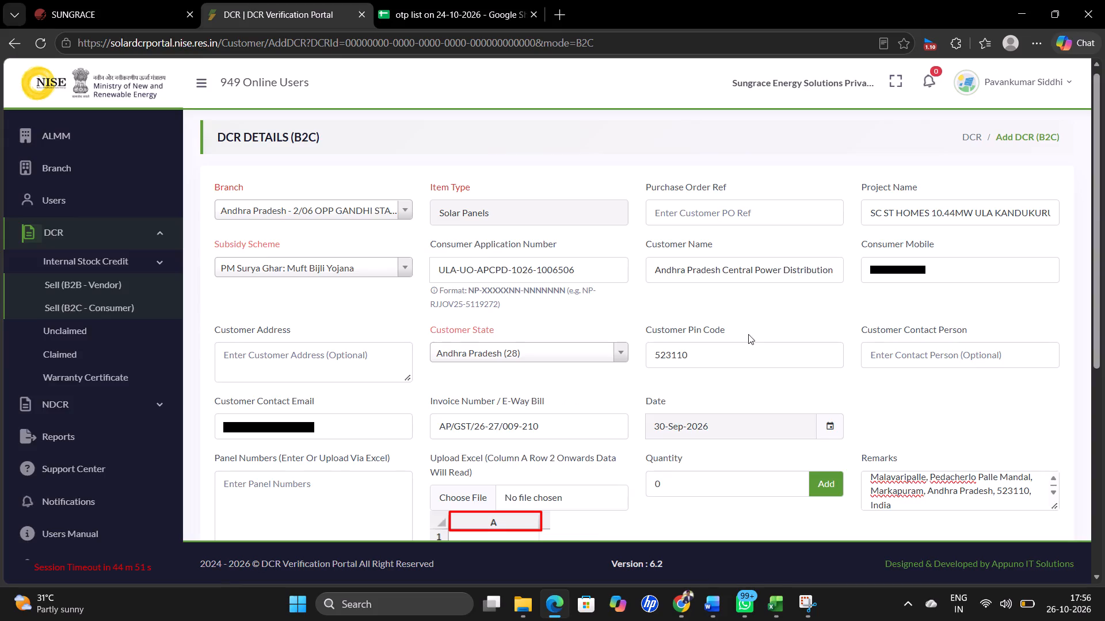
{"action": "left_click_drag", "start_coordinate": [674, 378], "coordinate": [688, 413]}
{"action": "scroll", "coordinate": [680, 397], "scroll_direction": "down", "scroll_amount": 3}
{"action": "left_click", "coordinate": [863, 333]}
{"action": "left_click", "coordinate": [983, 450]}
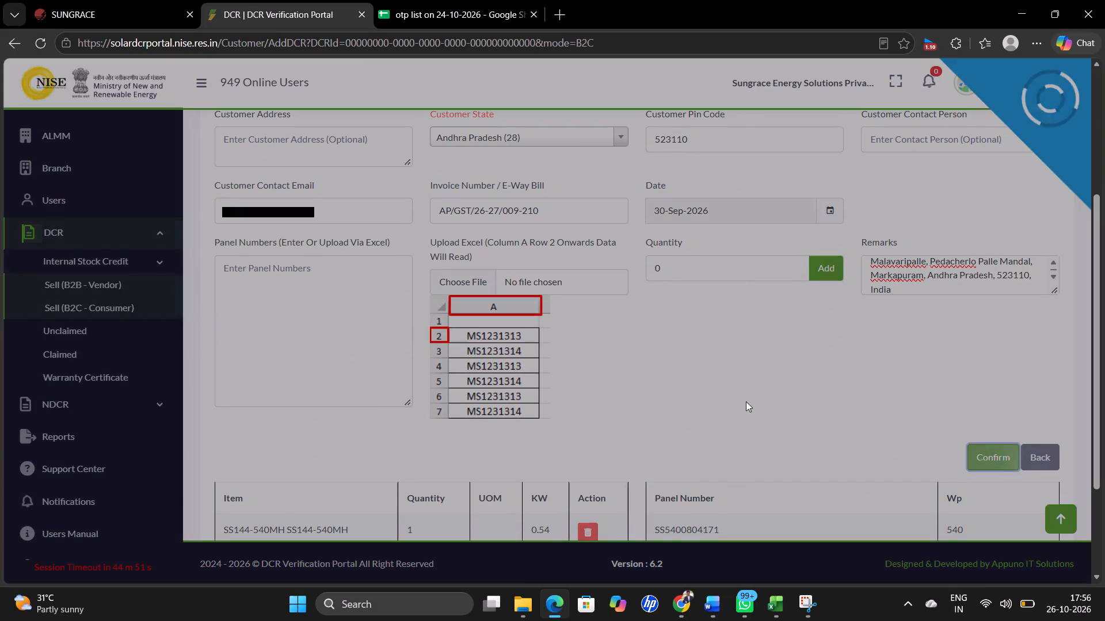
{"action": "left_click", "coordinate": [685, 402]}
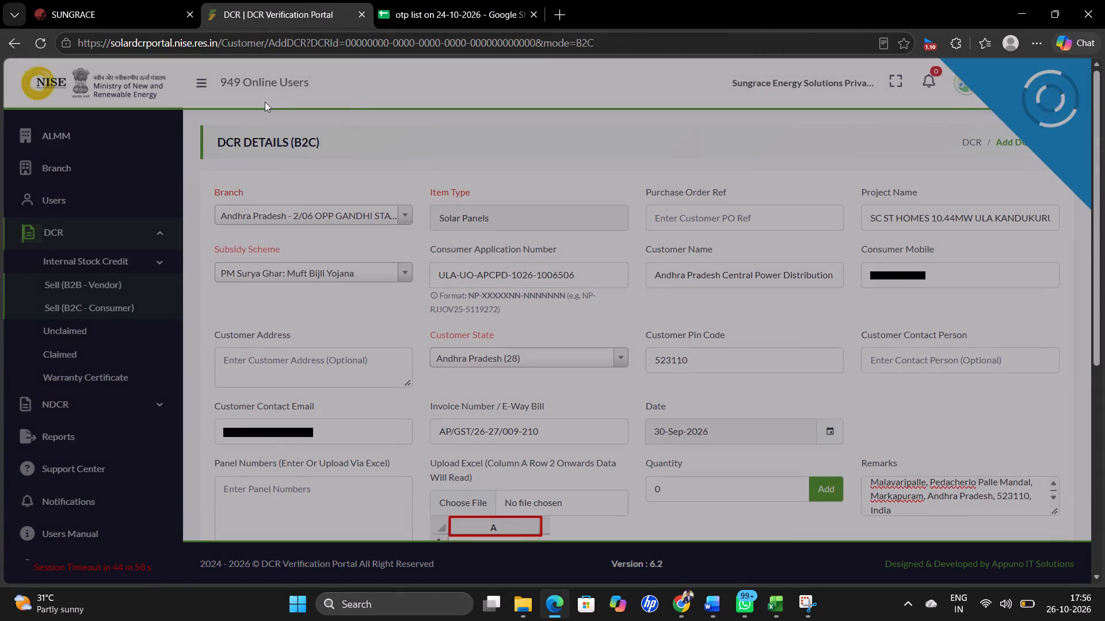
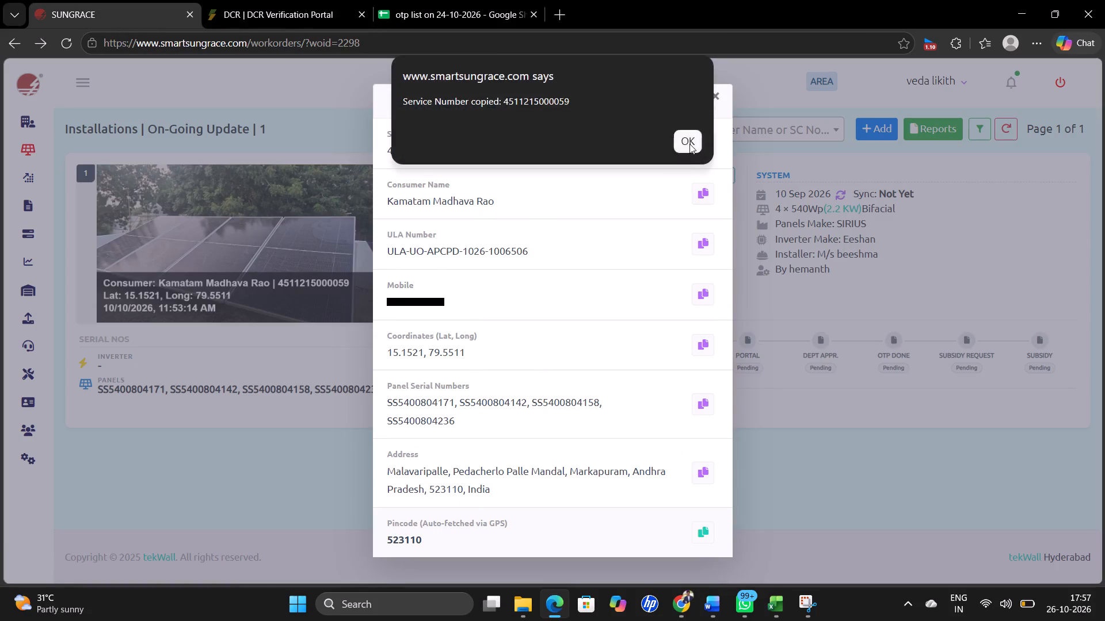
Return to the DCR Verification Portal with the service number copied and open the certificate PDF for invoice AP/GST/26-27/009-210.
{"action": "left_click", "coordinate": [689, 144]}
{"action": "left_click", "coordinate": [305, 15]}
{"action": "scroll", "coordinate": [529, 95], "scroll_direction": "down", "scroll_amount": 6}
{"action": "scroll", "coordinate": [935, 191], "scroll_direction": "up", "scroll_amount": 5}
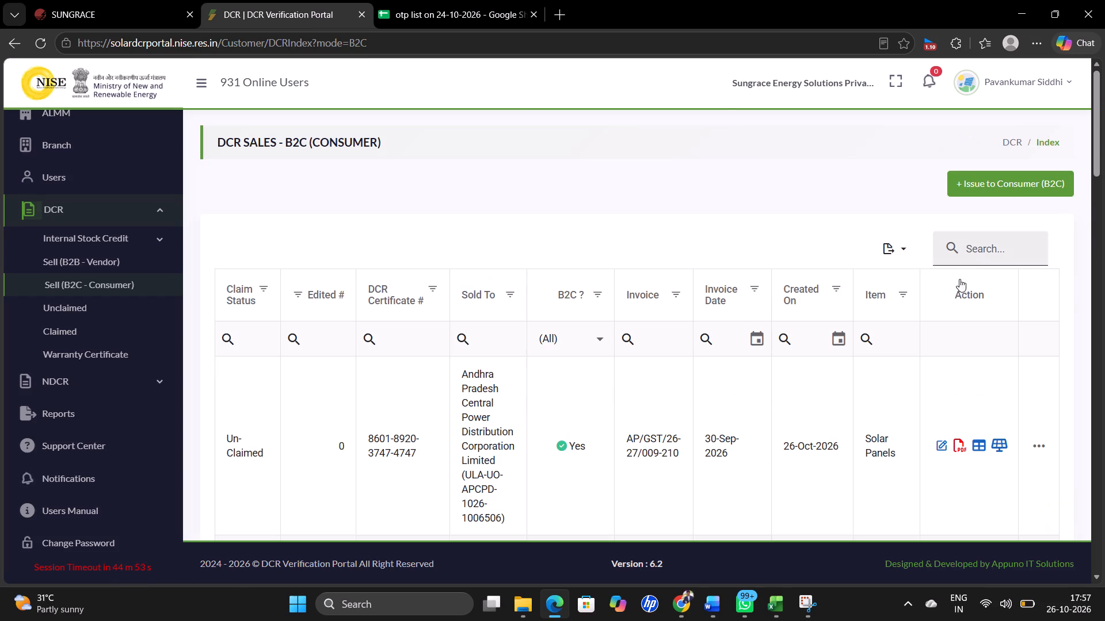
{"action": "left_click", "coordinate": [958, 440]}
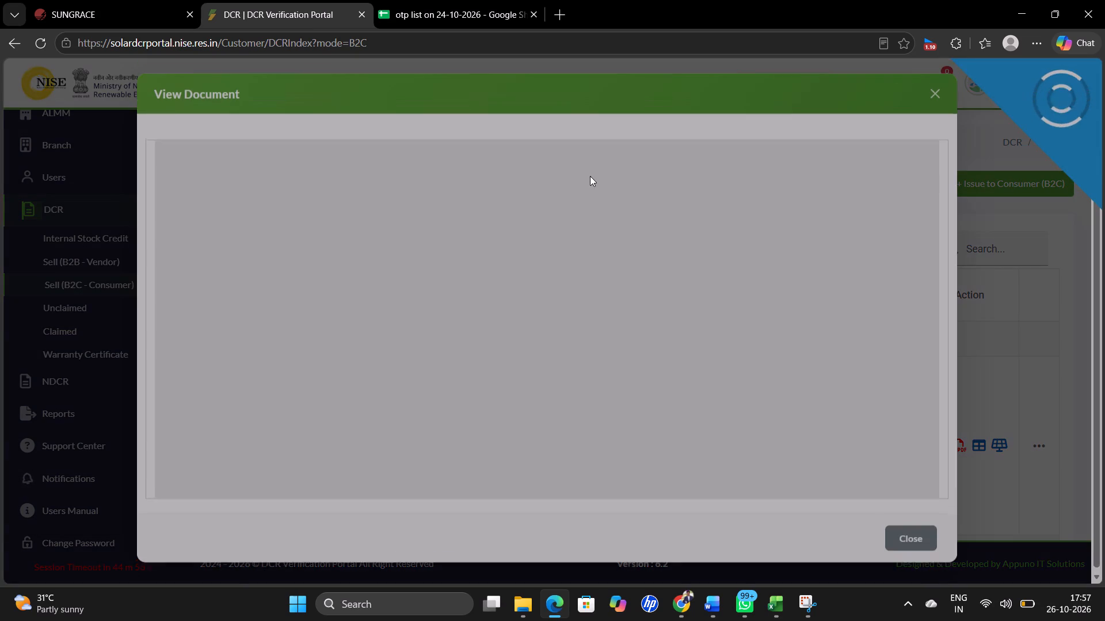
{"action": "scroll", "coordinate": [622, 190], "scroll_direction": "down", "scroll_amount": 4}
Save the certificate PDF to folder 210 inside DCR009, naming the file with the copied service number followed by an underscore.
{"action": "left_click", "coordinate": [890, 154]}
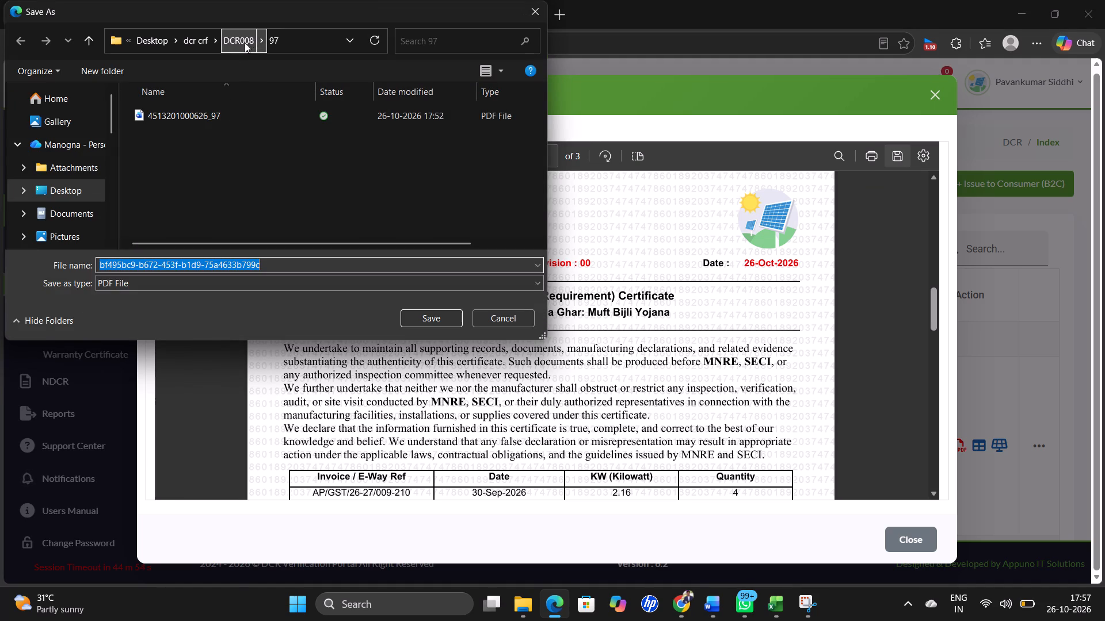
{"action": "left_click", "coordinate": [217, 41]}
{"action": "left_click", "coordinate": [259, 168]}
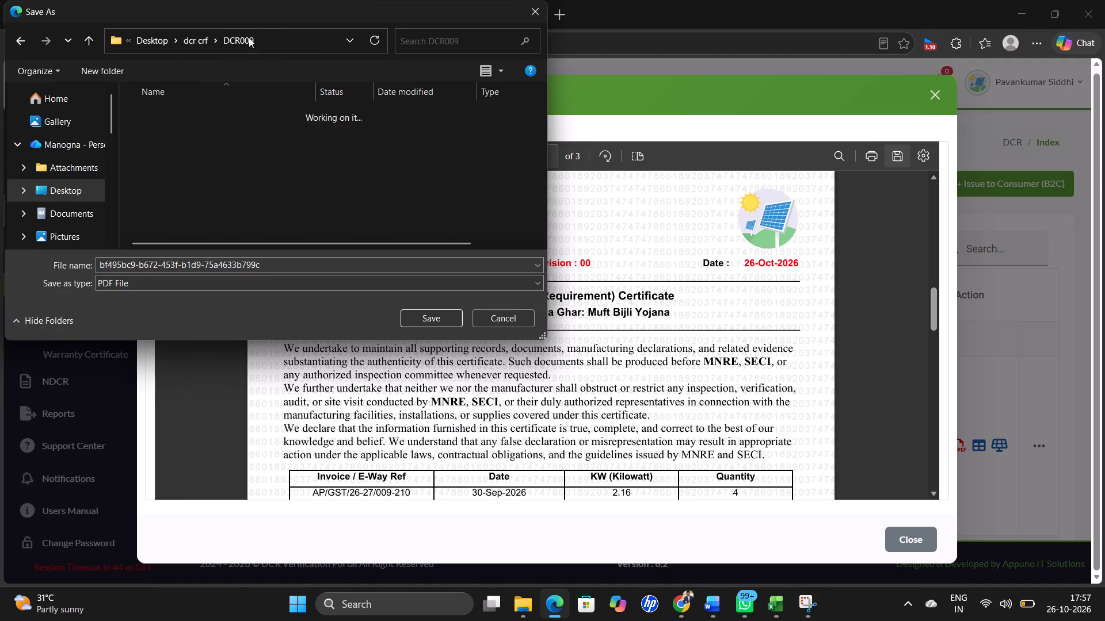
{"action": "left_click_drag", "start_coordinate": [547, 99], "coordinate": [547, 124]}
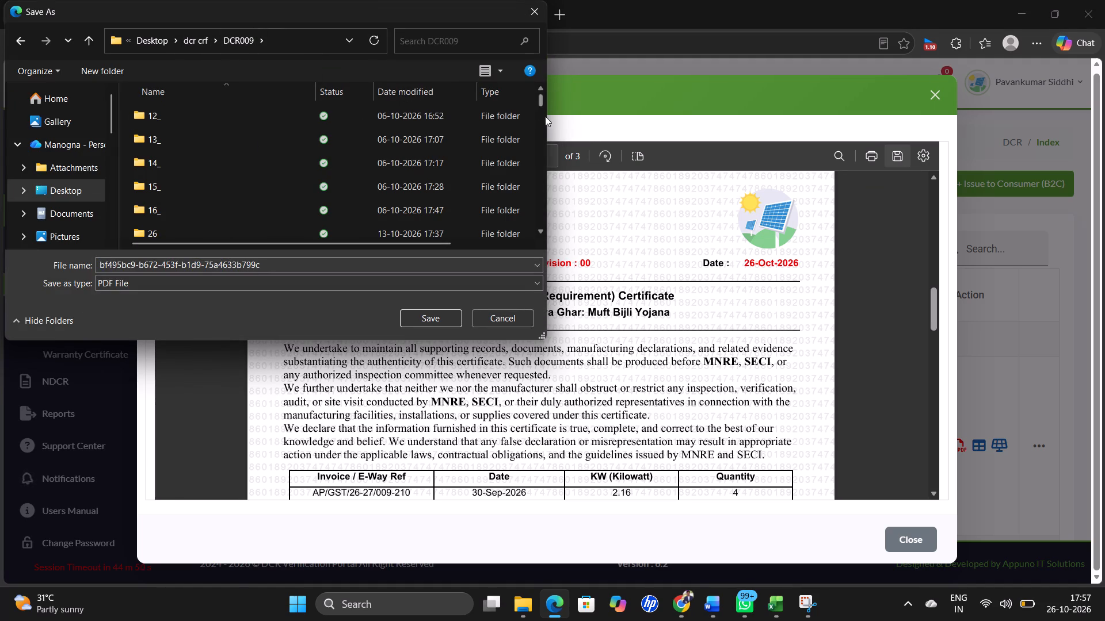
{"action": "left_click_drag", "start_coordinate": [540, 96], "coordinate": [545, 232]}
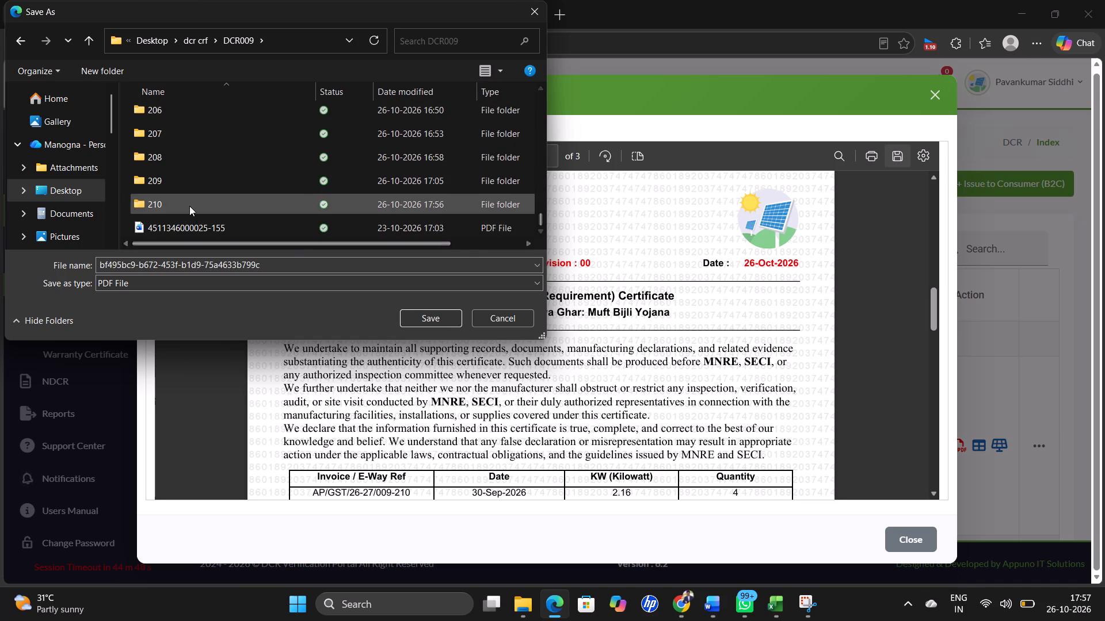
{"action": "double_click", "coordinate": [189, 206]}
{"action": "left_click", "coordinate": [220, 254]}
{"action": "left_click", "coordinate": [213, 260]}
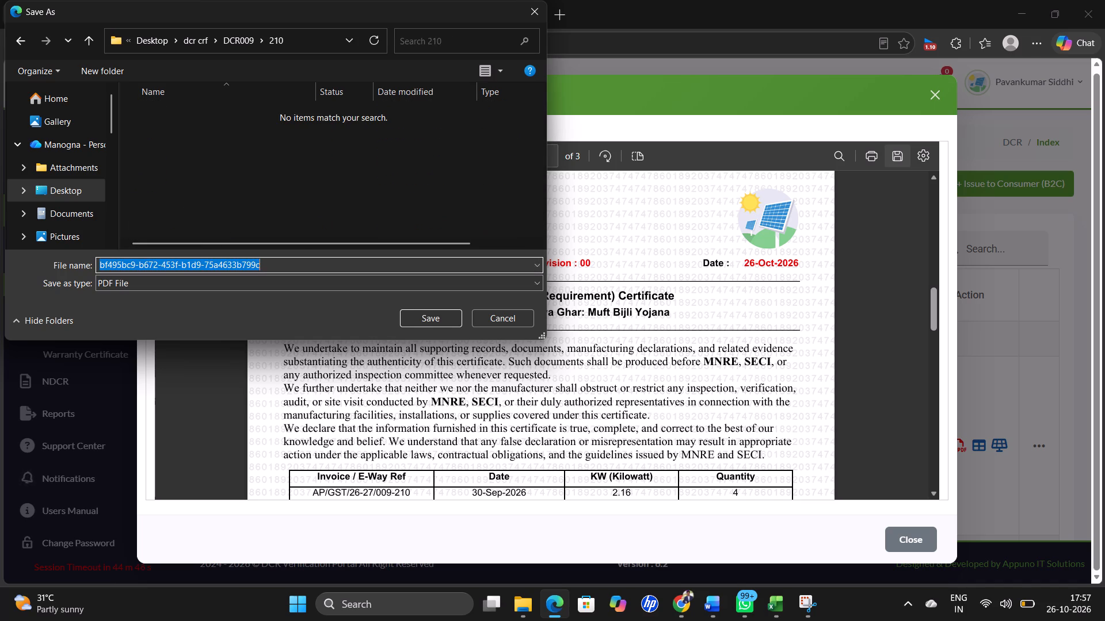
{"action": "key", "text": "BackSpace"}
{"action": "key", "text": "ctrl+v"}
{"action": "key", "text": "shift+underscore"}
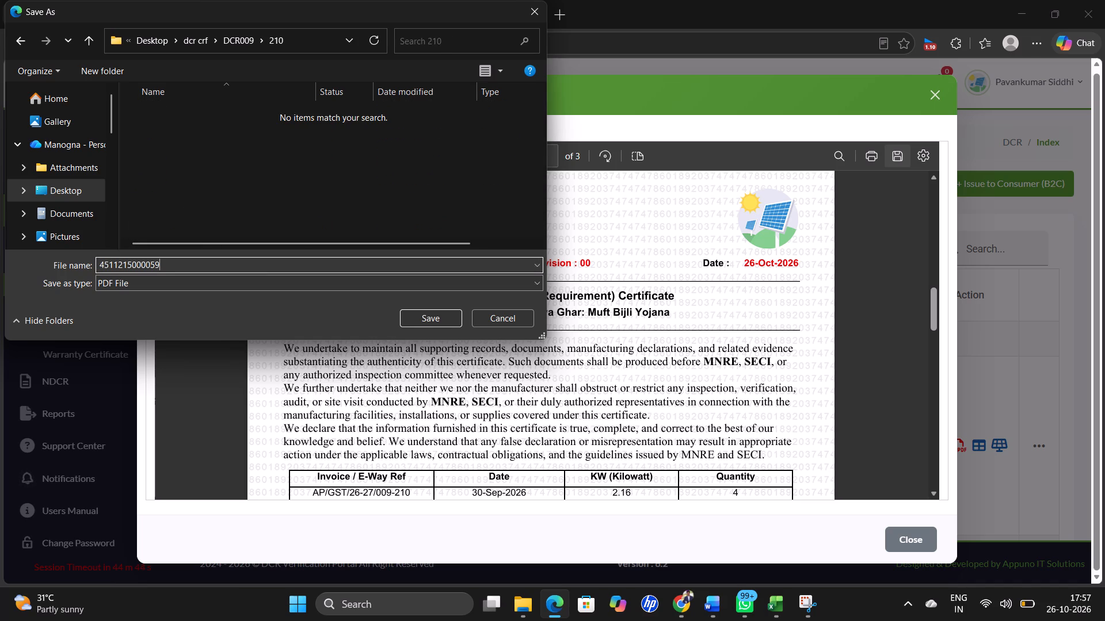
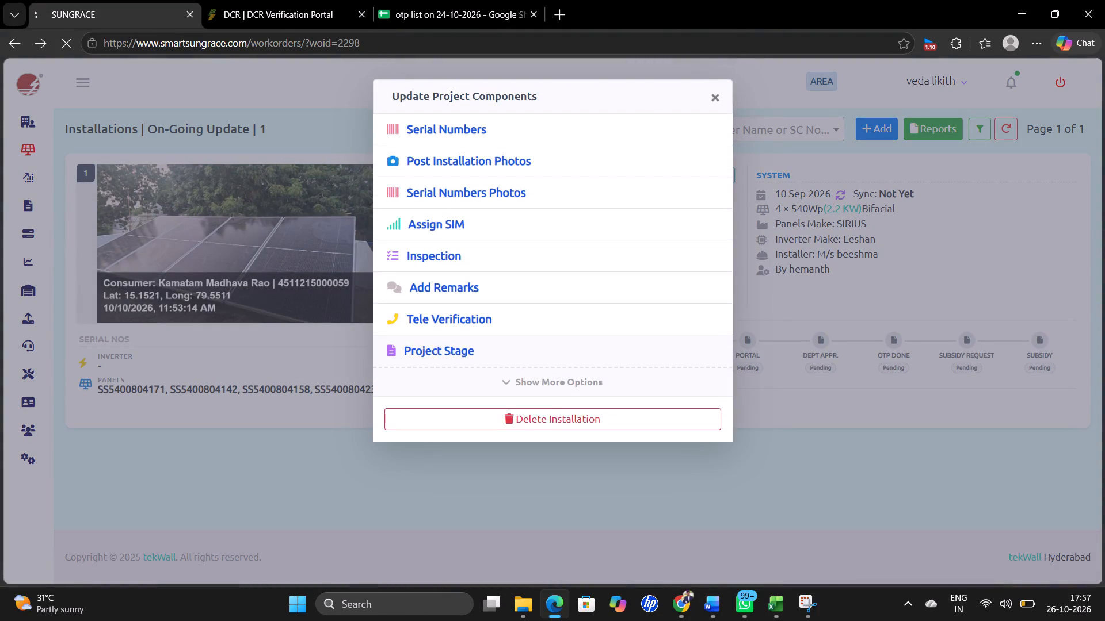
Attach the certificate PDF ending in _210 from folder 210 inside DCR009 as the installation's DCR upload and submit the project stage form.
{"action": "scroll", "coordinate": [387, 201], "scroll_direction": "down", "scroll_amount": 5}
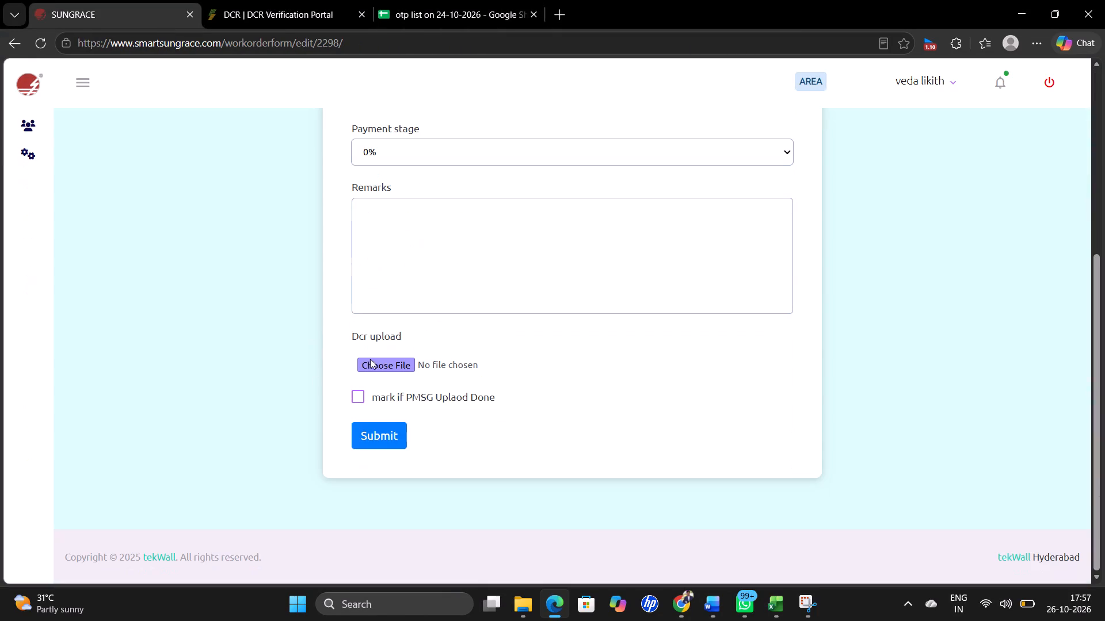
{"action": "left_click", "coordinate": [383, 366]}
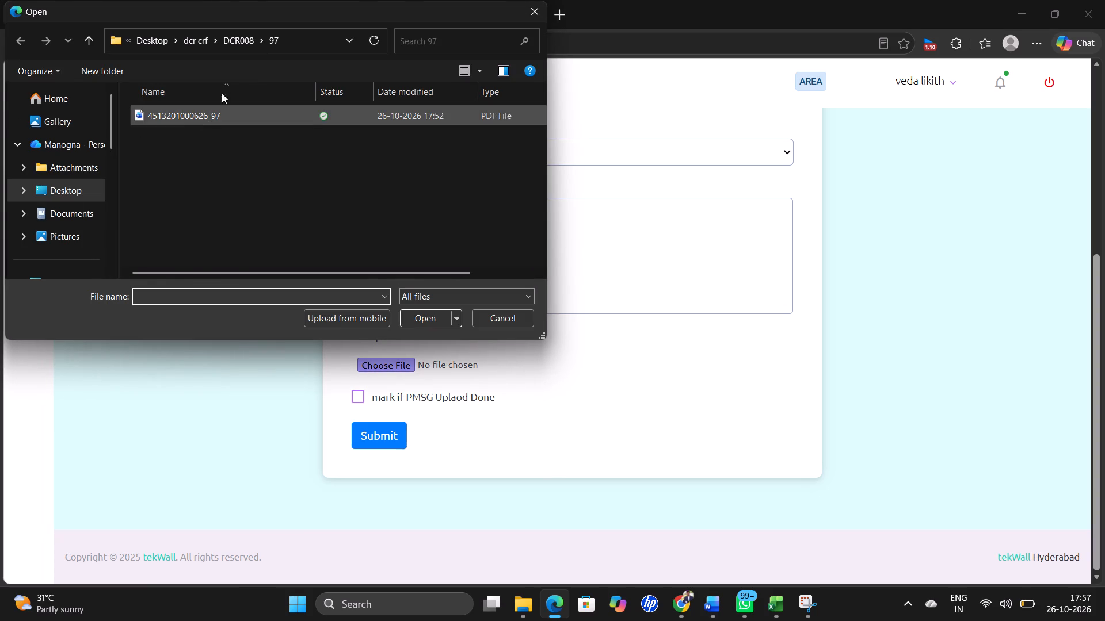
{"action": "left_click", "coordinate": [260, 41]}
{"action": "left_click", "coordinate": [212, 39]}
{"action": "left_click", "coordinate": [215, 42]}
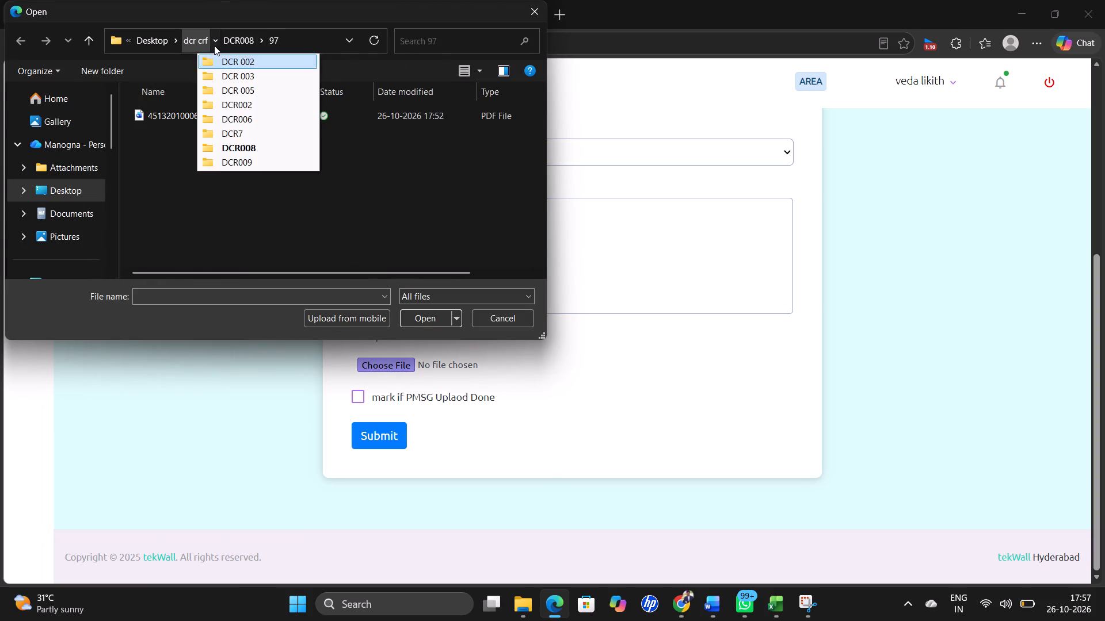
{"action": "left_click", "coordinate": [219, 162]}
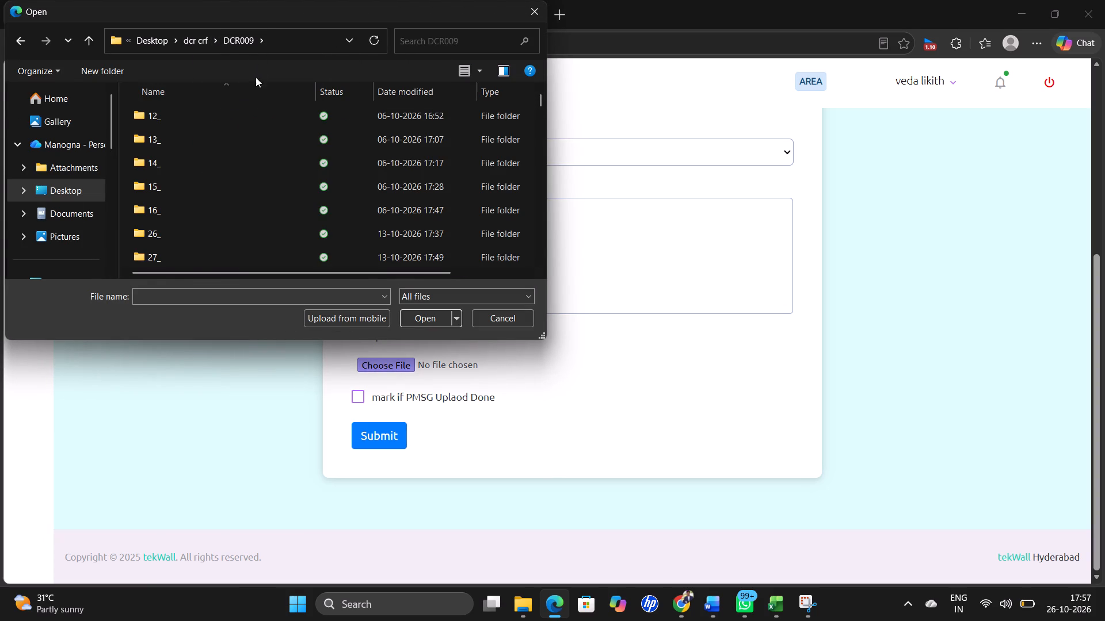
{"action": "left_click_drag", "start_coordinate": [539, 103], "coordinate": [538, 265]}
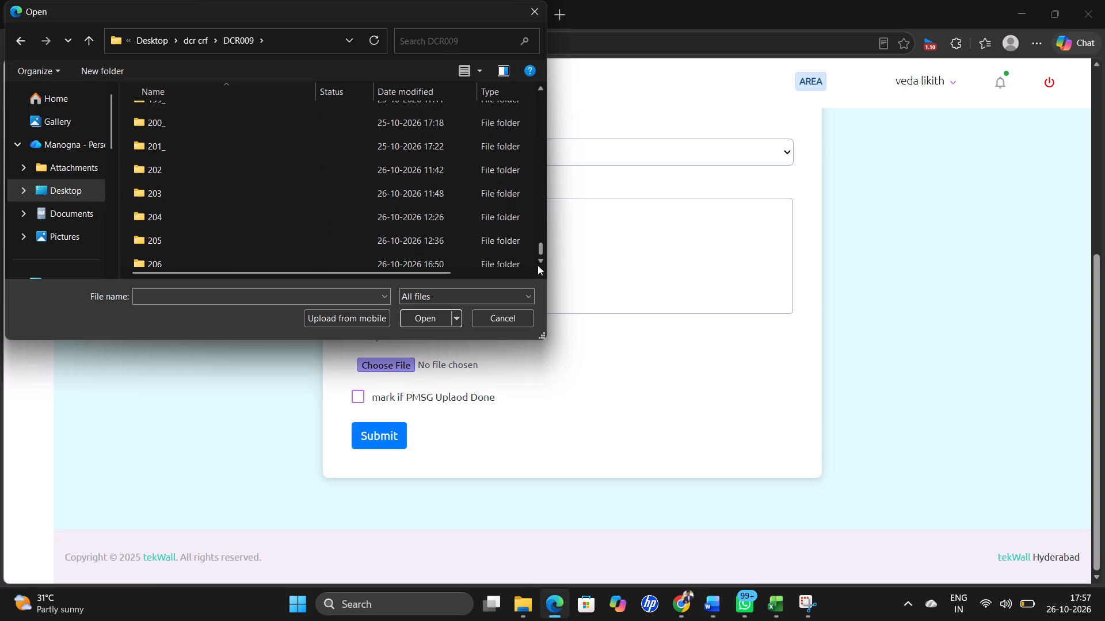
{"action": "left_click_drag", "start_coordinate": [538, 265], "coordinate": [532, 271]}
{"action": "double_click", "coordinate": [197, 243]}
{"action": "left_click", "coordinate": [235, 108]}
{"action": "left_click", "coordinate": [234, 113]}
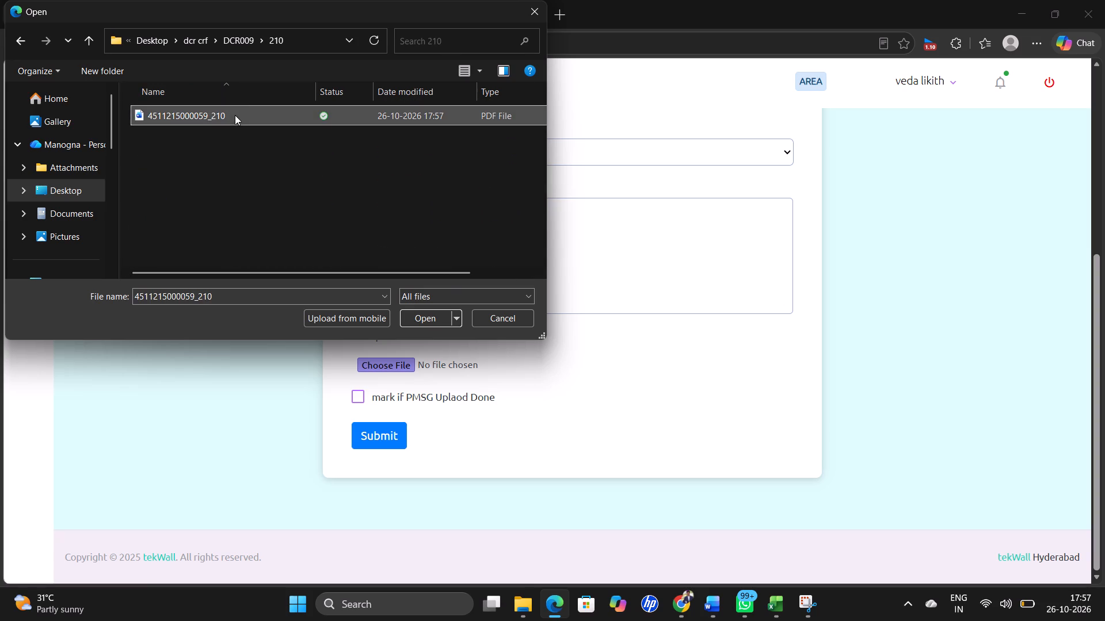
{"action": "left_click", "coordinate": [422, 317]}
{"action": "left_click", "coordinate": [425, 325]}
{"action": "left_click", "coordinate": [370, 434]}
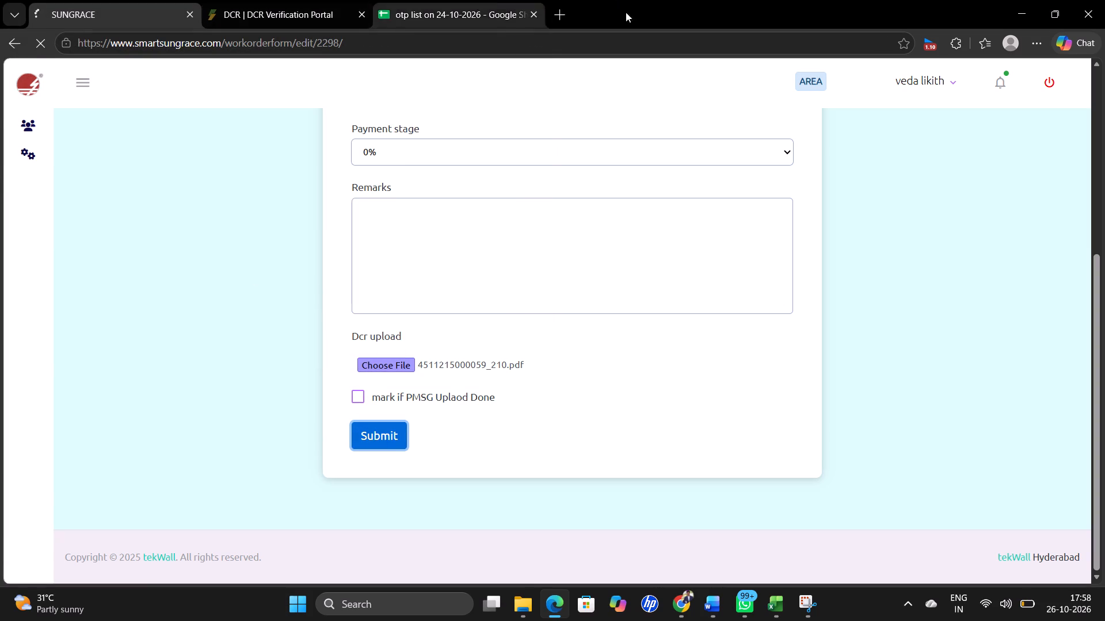
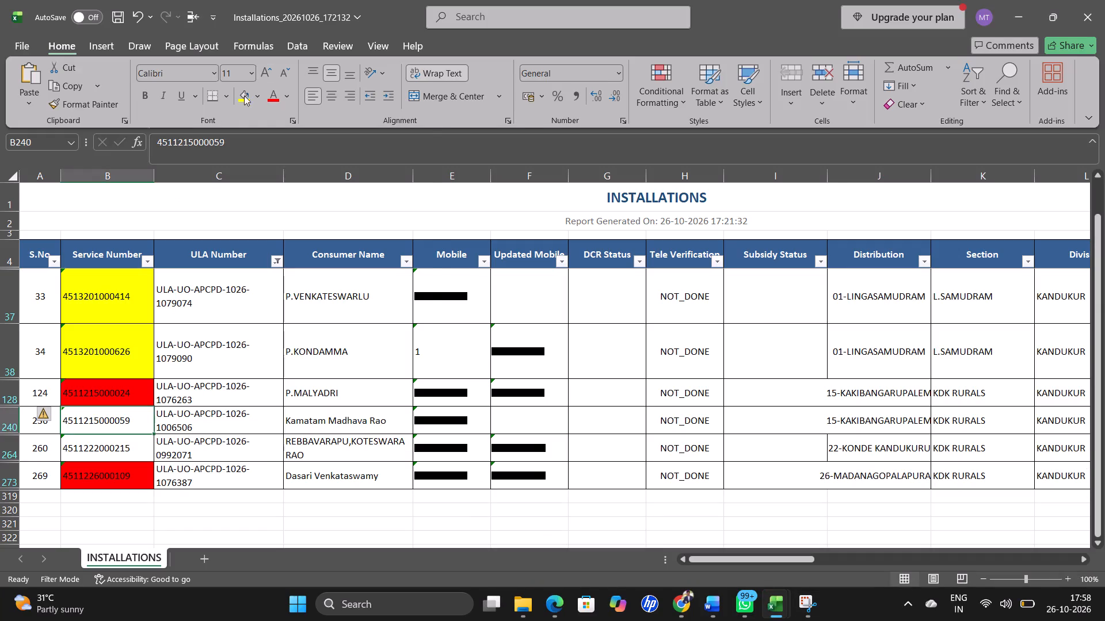
Fill the Service Number cell in row 240 of the INSTALLATIONS sheet with yellow.
{"action": "left_click", "coordinate": [253, 95]}
{"action": "left_click", "coordinate": [304, 316]}
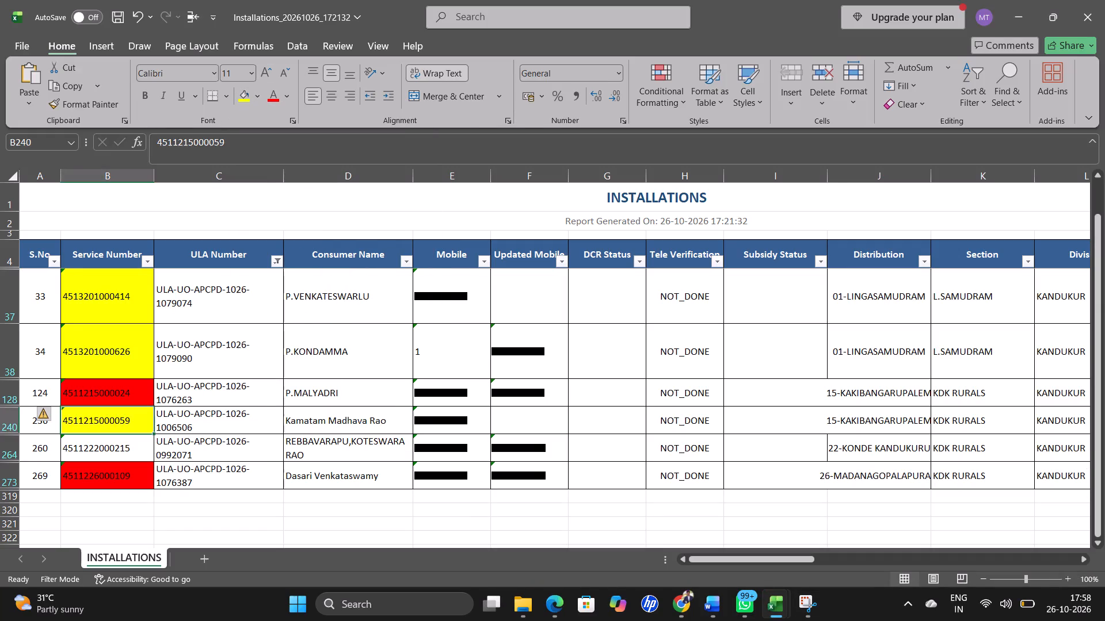
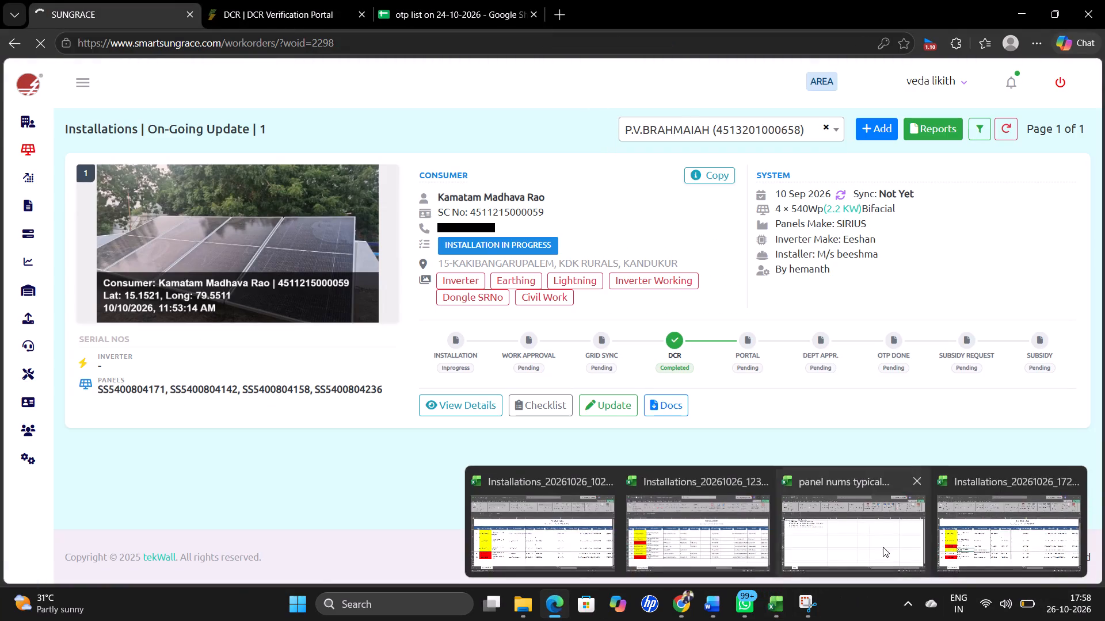
Copy the service number from row 264 of the INSTALLATIONS sheet and open the matching installation in the Sungrace portal.
{"action": "left_click", "coordinate": [1013, 552]}
{"action": "left_click", "coordinate": [104, 439]}
{"action": "left_click", "coordinate": [104, 439]}
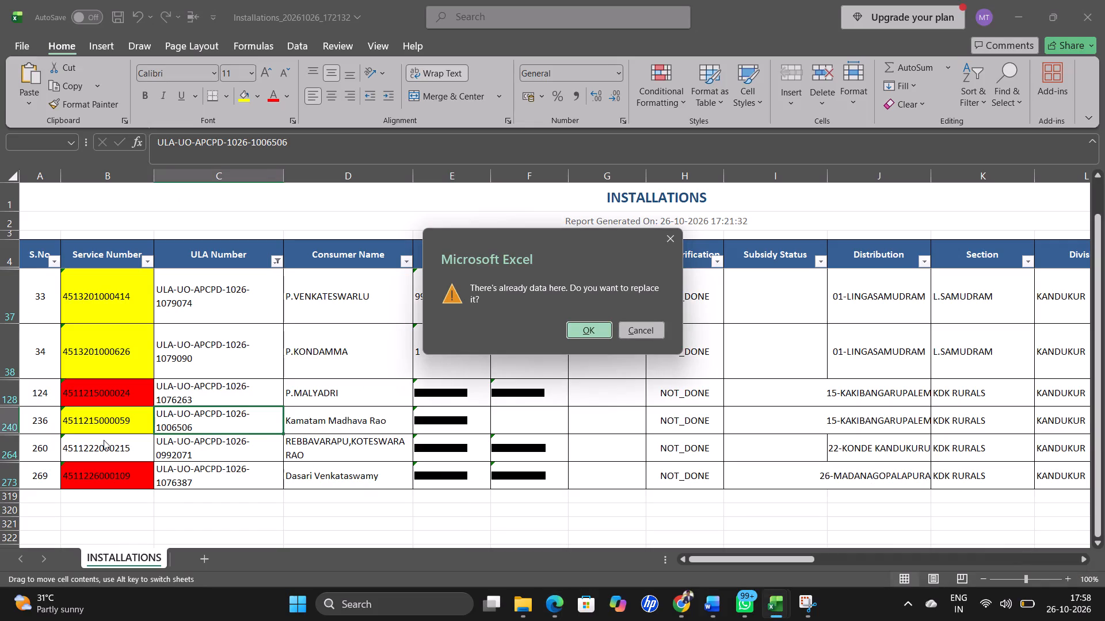
{"action": "double_click", "coordinate": [108, 450]}
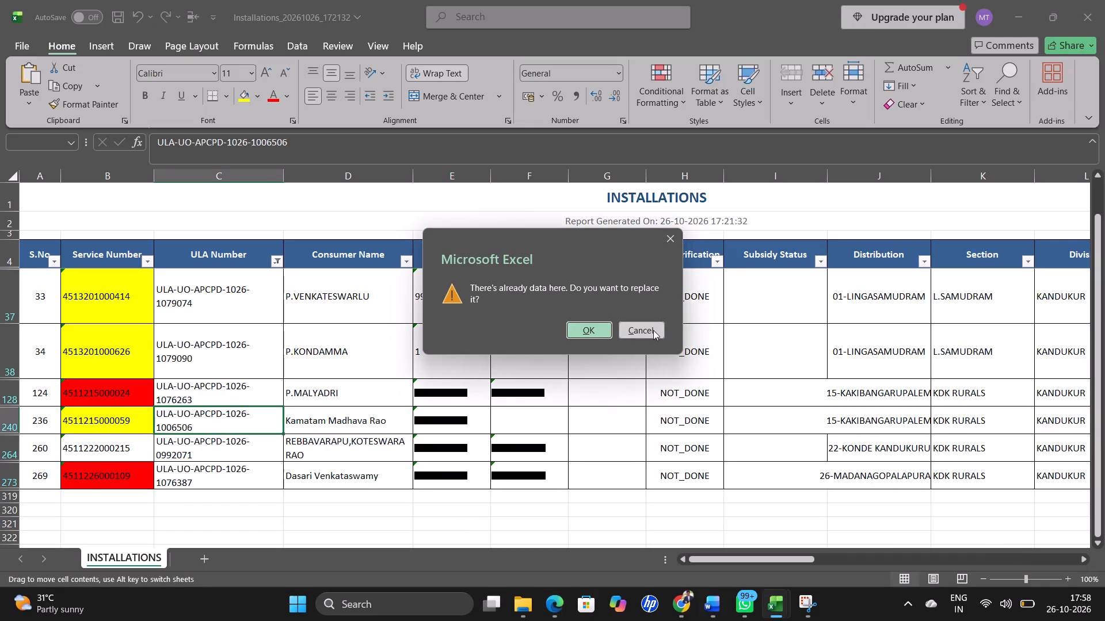
{"action": "left_click", "coordinate": [653, 330]}
{"action": "left_click", "coordinate": [104, 457]}
{"action": "key", "text": "ctrl+c"}
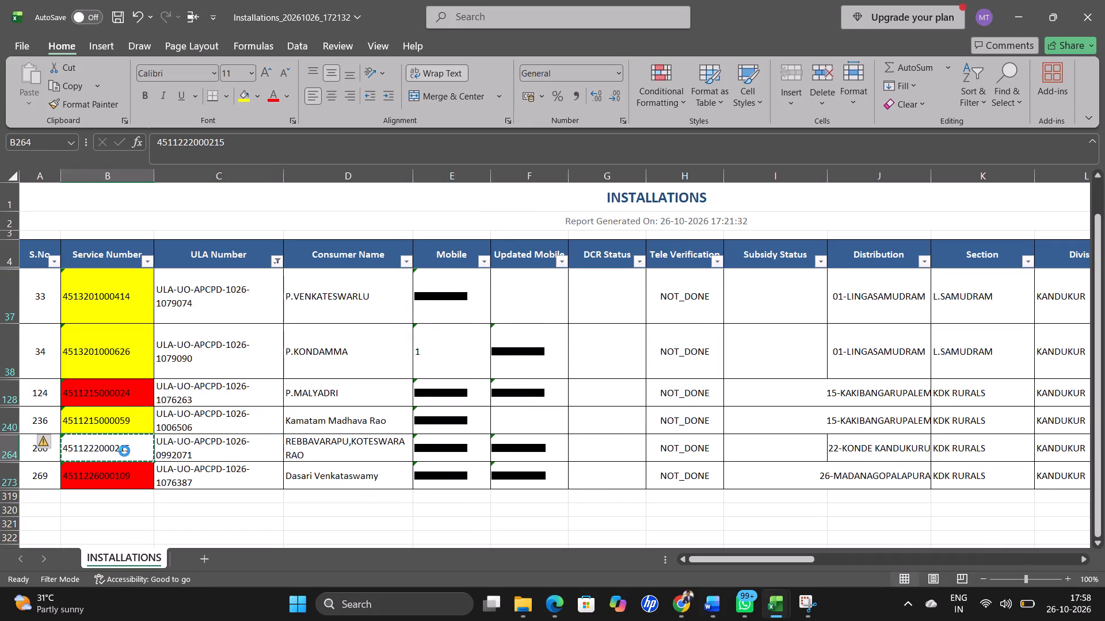
{"action": "left_click", "coordinate": [571, 605]}
{"action": "left_click", "coordinate": [555, 601]}
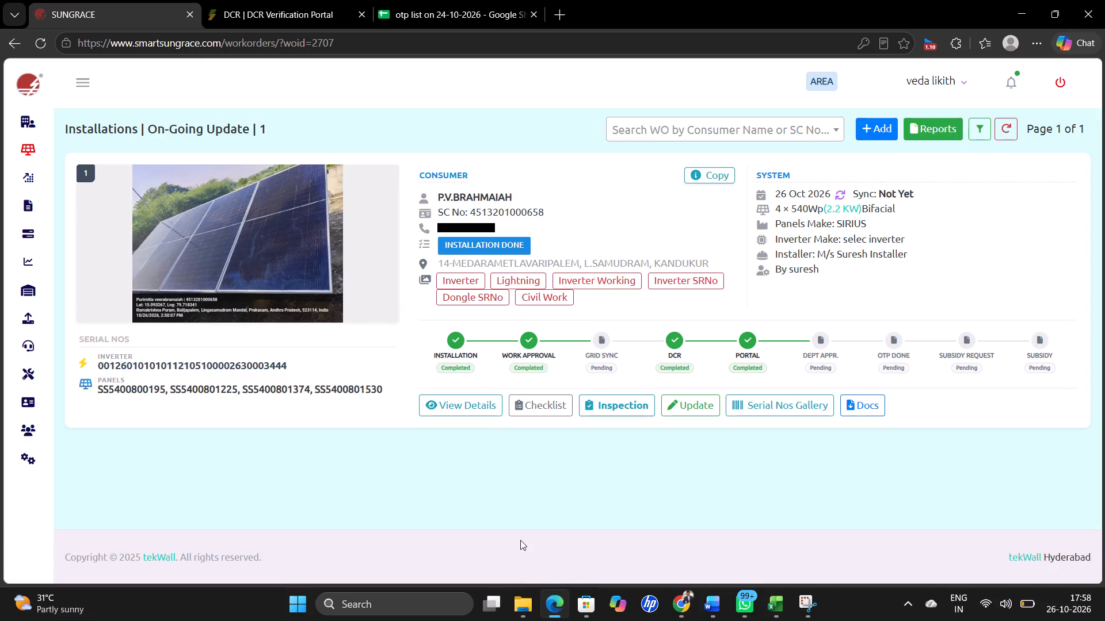
{"action": "left_click", "coordinate": [459, 63]}
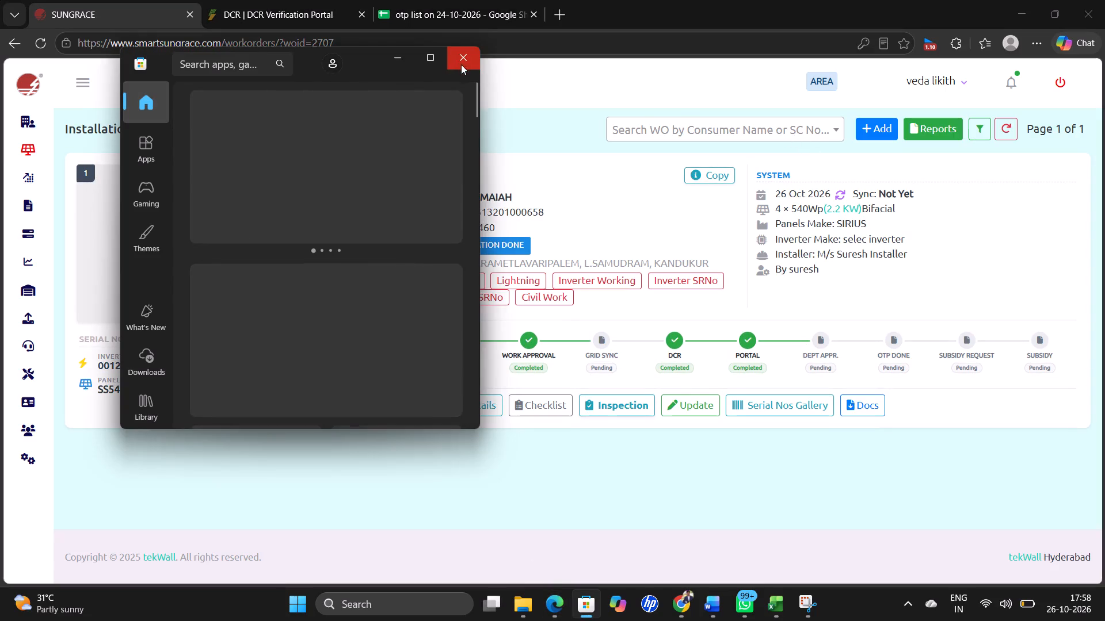
{"action": "left_click", "coordinate": [642, 133]}
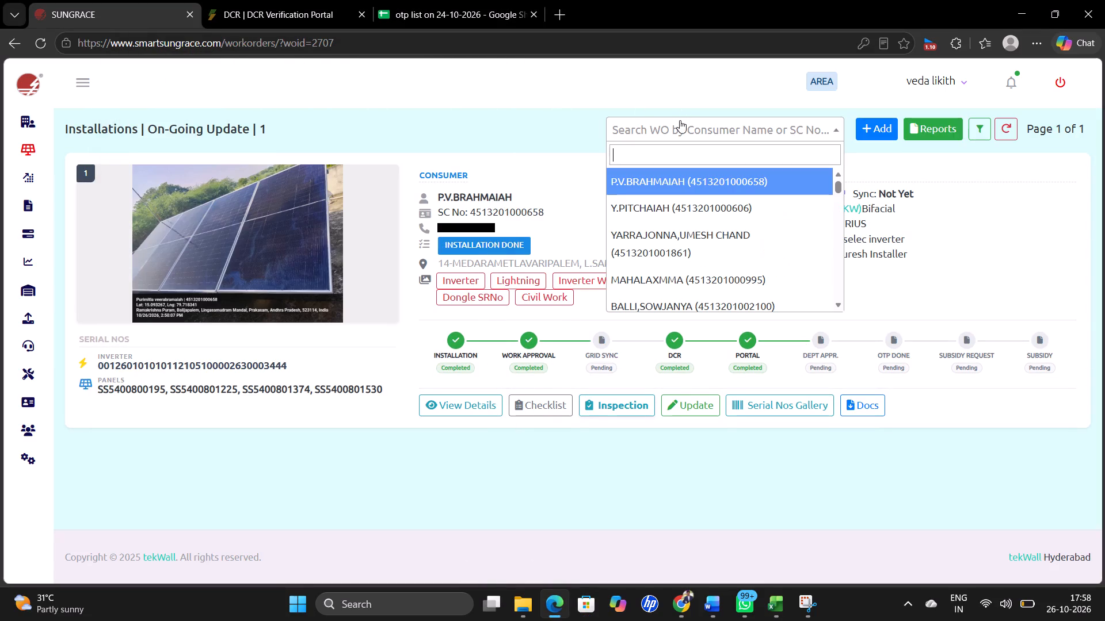
{"action": "key", "text": "ctrl+v"}
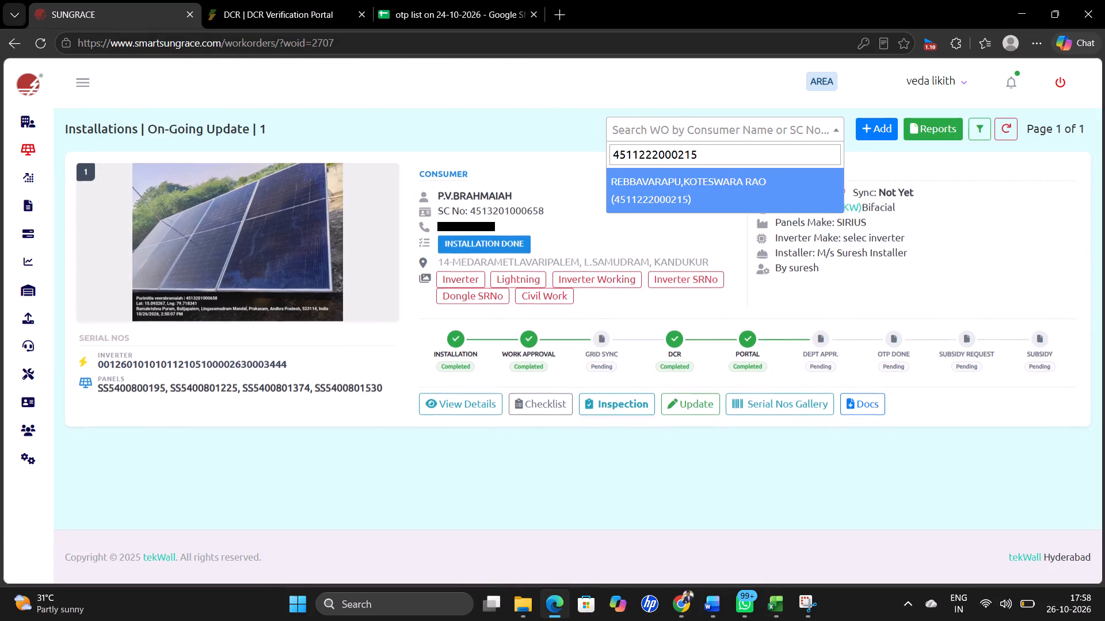
{"action": "left_click", "coordinate": [644, 205], "text": "ctrl"}
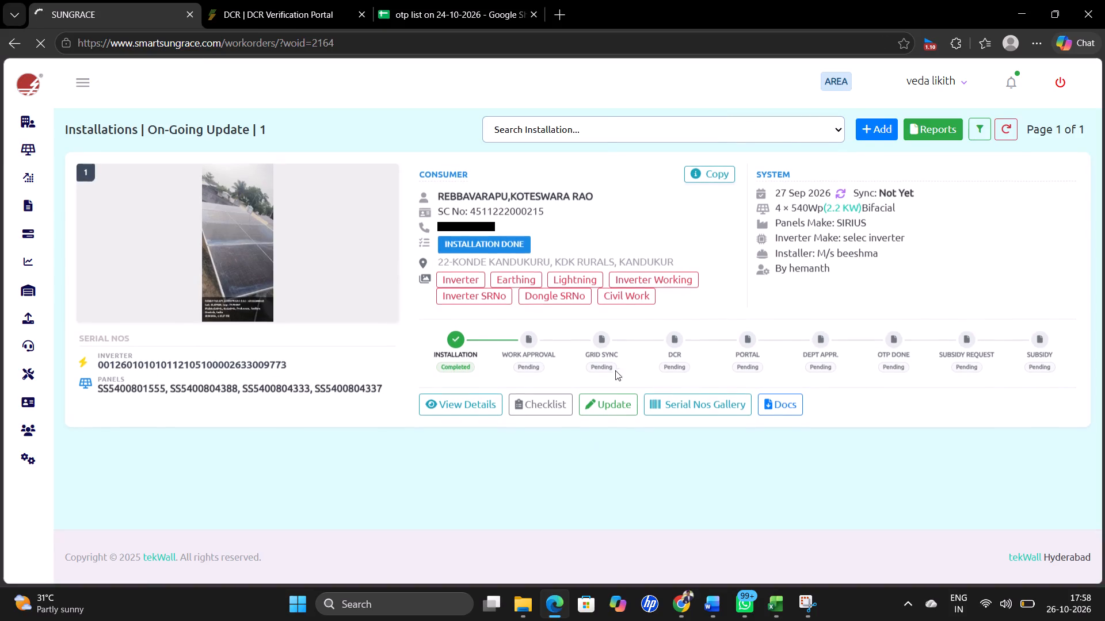
Copy the installation's ULA number from its quick copy details.
{"action": "left_click", "coordinate": [723, 176], "text": "ctrl"}
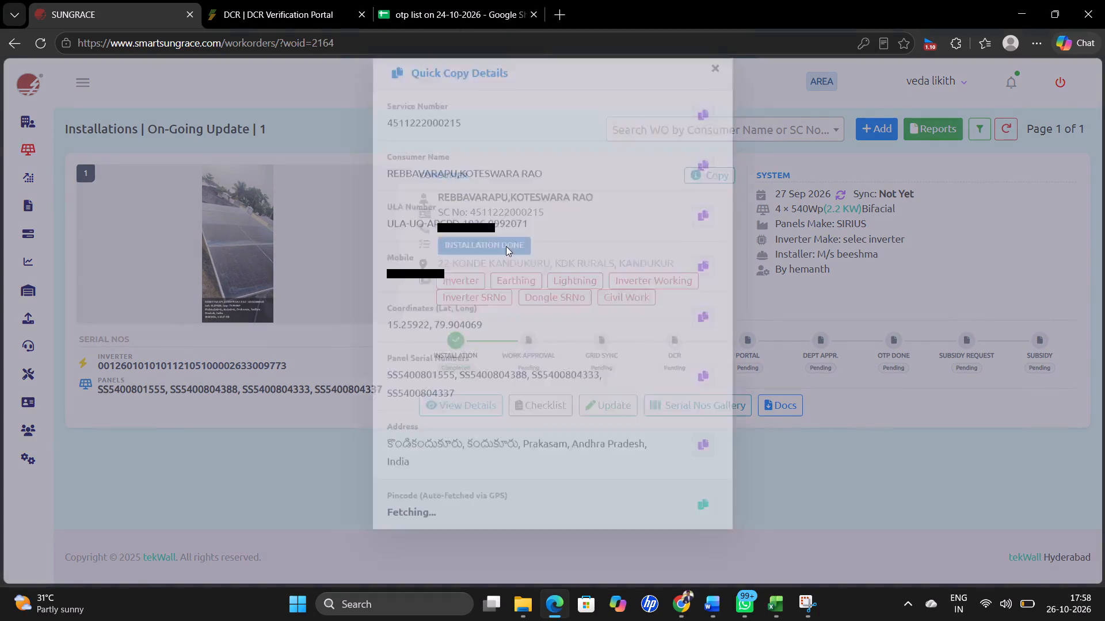
{"action": "left_click", "coordinate": [718, 250], "text": "ctrl"}
{"action": "left_click", "coordinate": [708, 242], "text": "ctrl"}
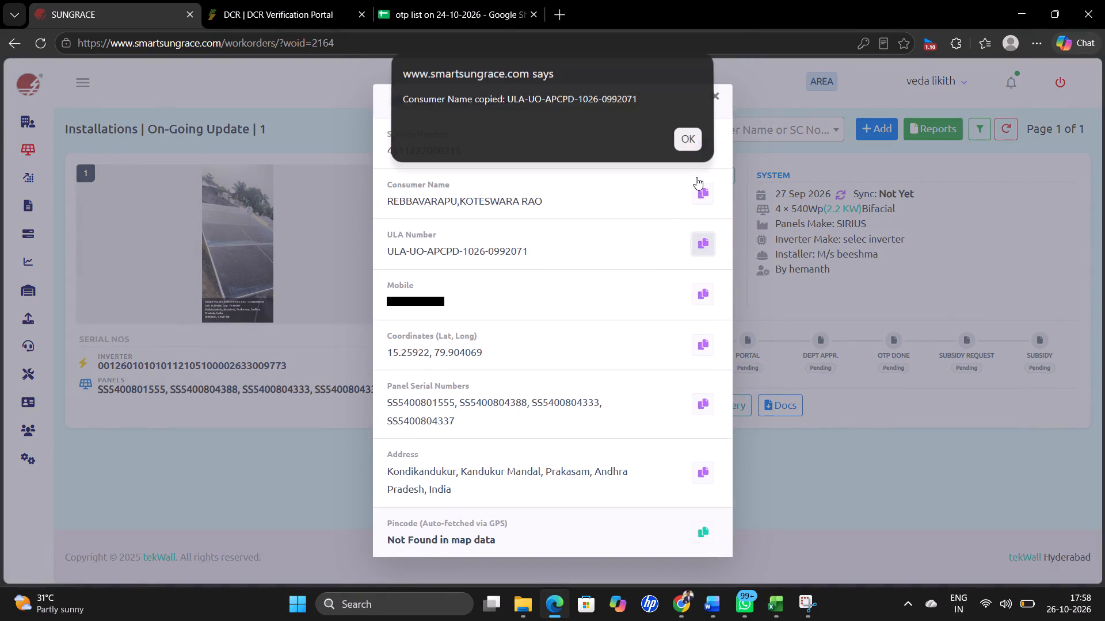
{"action": "left_click", "coordinate": [689, 146], "text": "ctrl"}
Switch to the DCR Verification Portal, close the viewed certificate and start a new B2C issue to a consumer.
{"action": "left_click", "coordinate": [325, 17], "text": "ctrl"}
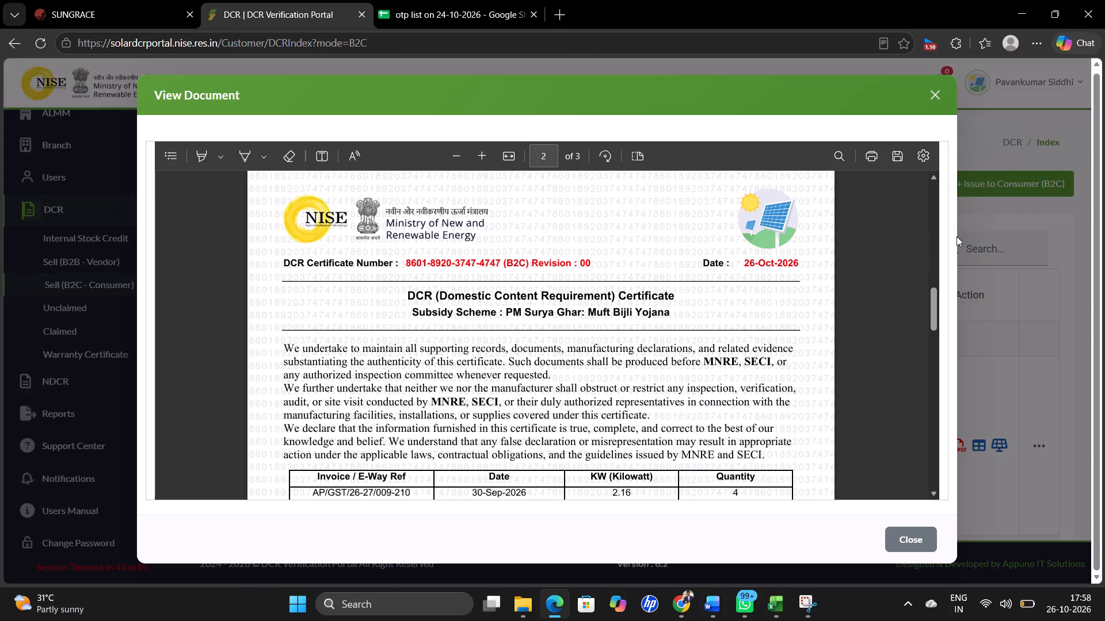
{"action": "left_click", "coordinate": [931, 93], "text": "ctrl"}
{"action": "left_click", "coordinate": [975, 189], "text": "ctrl"}
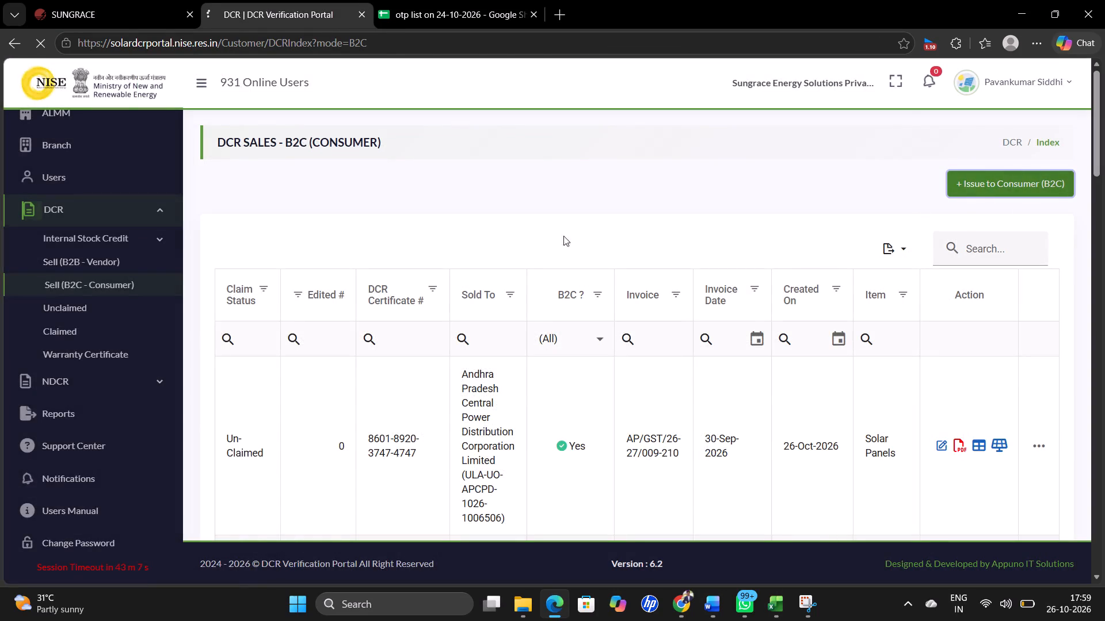
Enter the Andhra Pradesh branch, Solar Panels, the copied ULA application number, PM Surya Ghar: Muft Bijli Yojana scheme and state Andhra Pradesh (37).
{"action": "left_click", "coordinate": [351, 209], "text": "ctrl"}
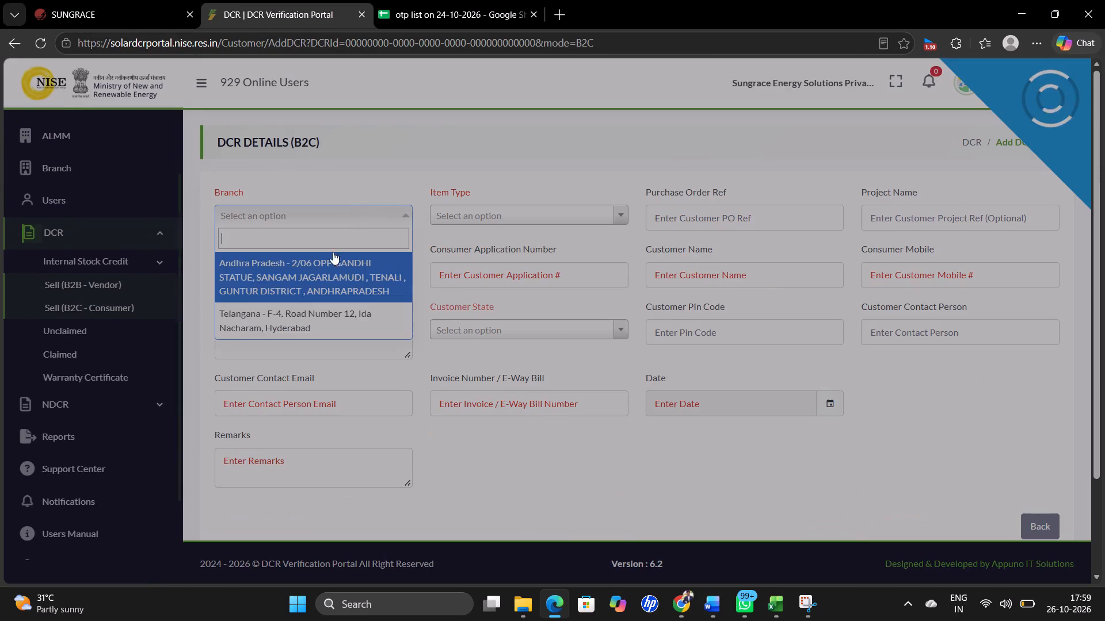
{"action": "left_click", "coordinate": [313, 271], "text": "ctrl"}
{"action": "left_click", "coordinate": [495, 213], "text": "ctrl"}
{"action": "left_click", "coordinate": [496, 263], "text": "ctrl"}
{"action": "left_click", "coordinate": [533, 273], "text": "ctrl"}
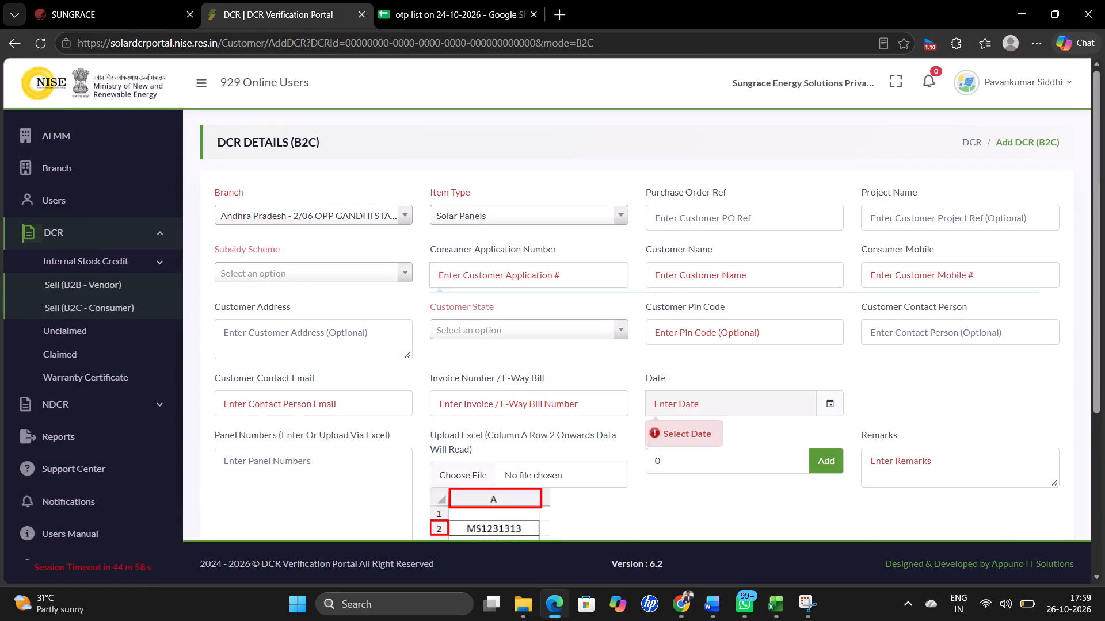
{"action": "key", "text": "ctrl+v"}
{"action": "left_click", "coordinate": [276, 270]}
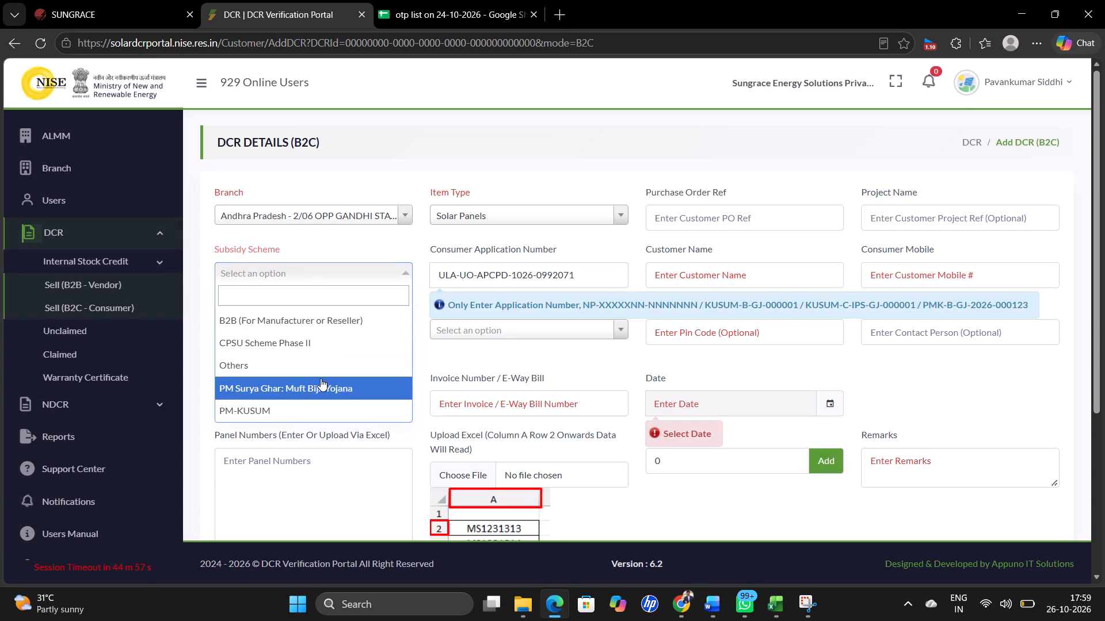
{"action": "left_click", "coordinate": [321, 378]}
{"action": "left_click", "coordinate": [540, 361]}
{"action": "left_click", "coordinate": [508, 451]}
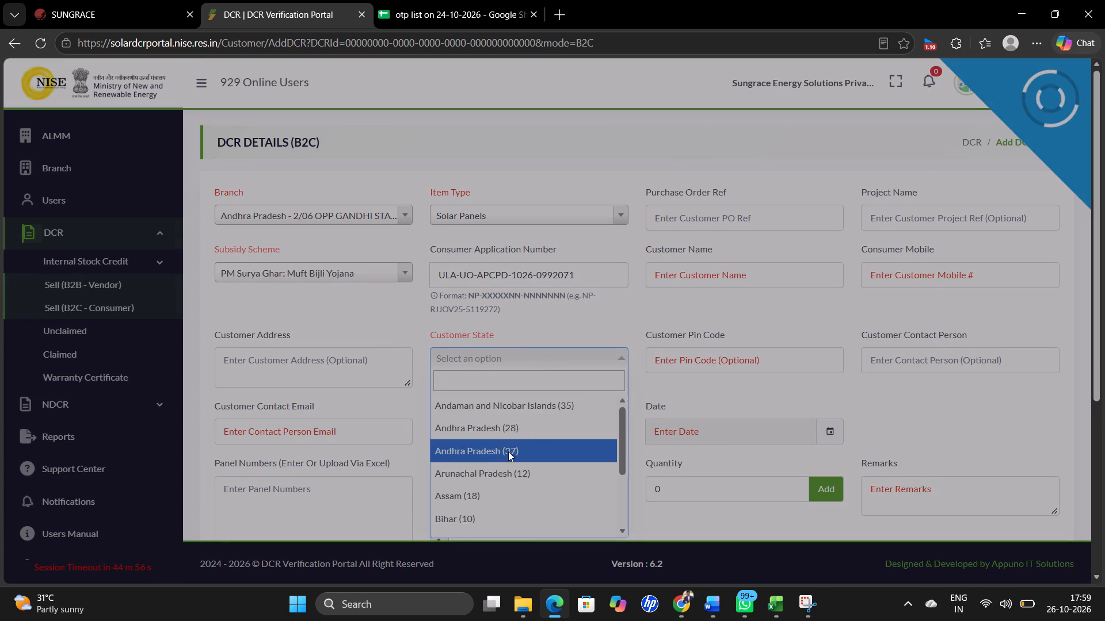
{"action": "left_click", "coordinate": [482, 427]}
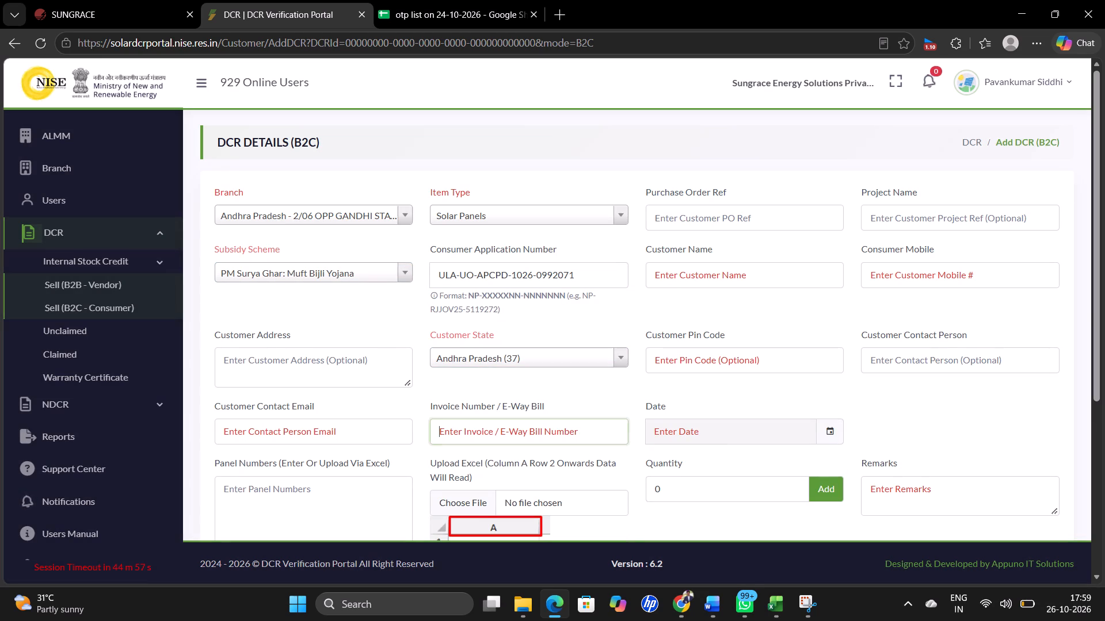
{"action": "left_click", "coordinate": [320, 423]}
{"action": "left_click", "coordinate": [111, 32]}
{"action": "scroll", "coordinate": [570, 131], "scroll_direction": "down", "scroll_amount": 3}
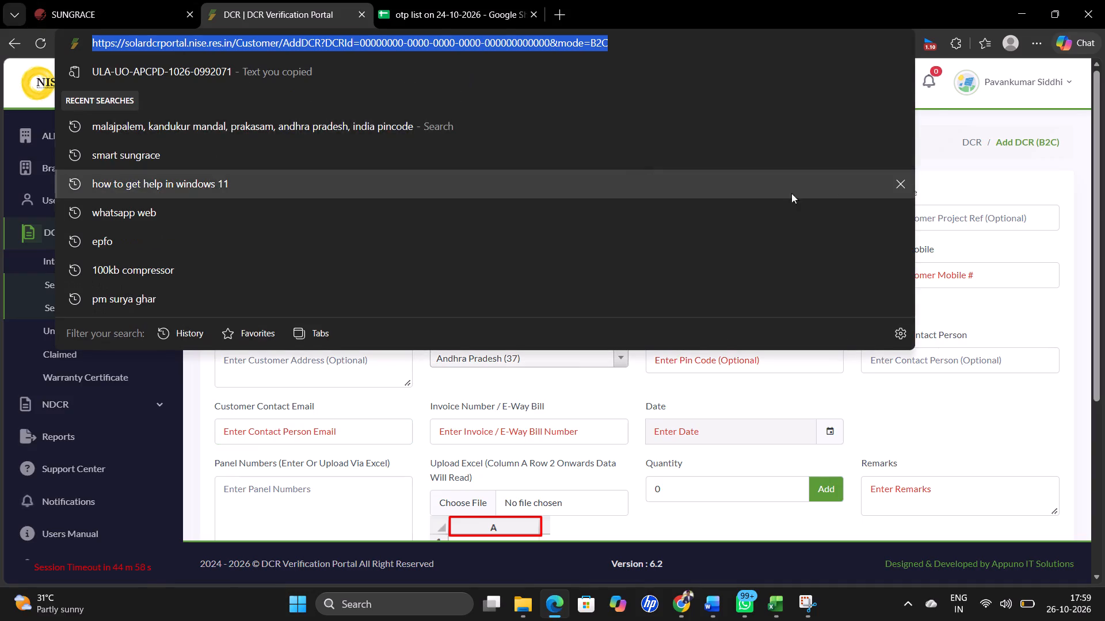
{"action": "left_click", "coordinate": [1030, 156]}
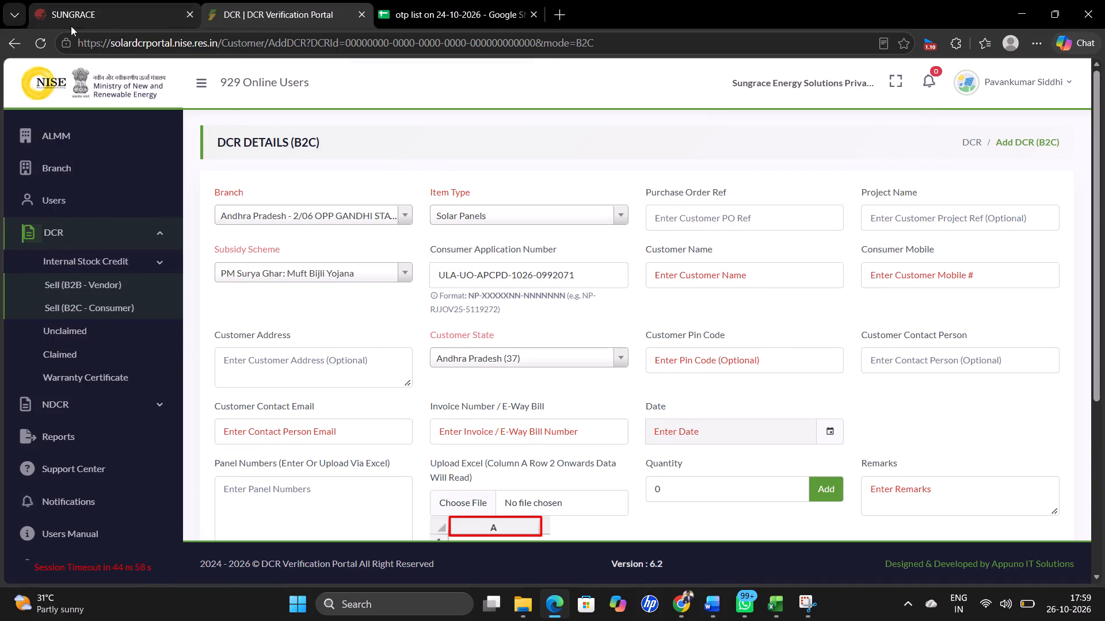
Copy the installation's four panel serial numbers from Sungrace into the DCR form's Panel Numbers field.
{"action": "left_click", "coordinate": [85, 7]}
{"action": "left_click", "coordinate": [700, 405]}
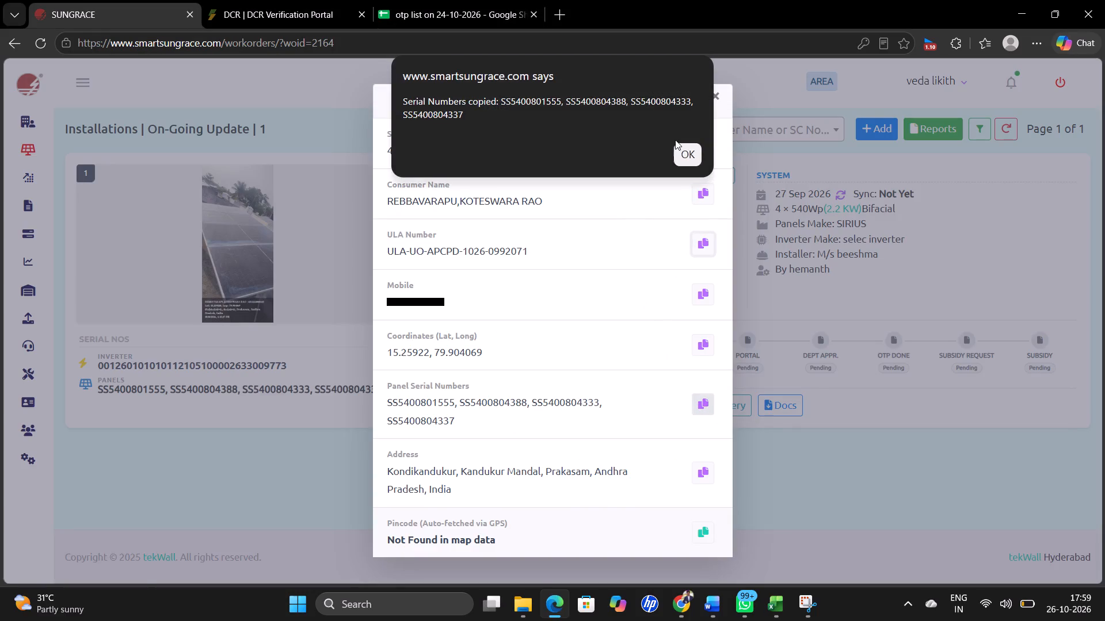
{"action": "left_click", "coordinate": [681, 148]}
{"action": "left_click", "coordinate": [311, 19]}
{"action": "left_click", "coordinate": [313, 493]}
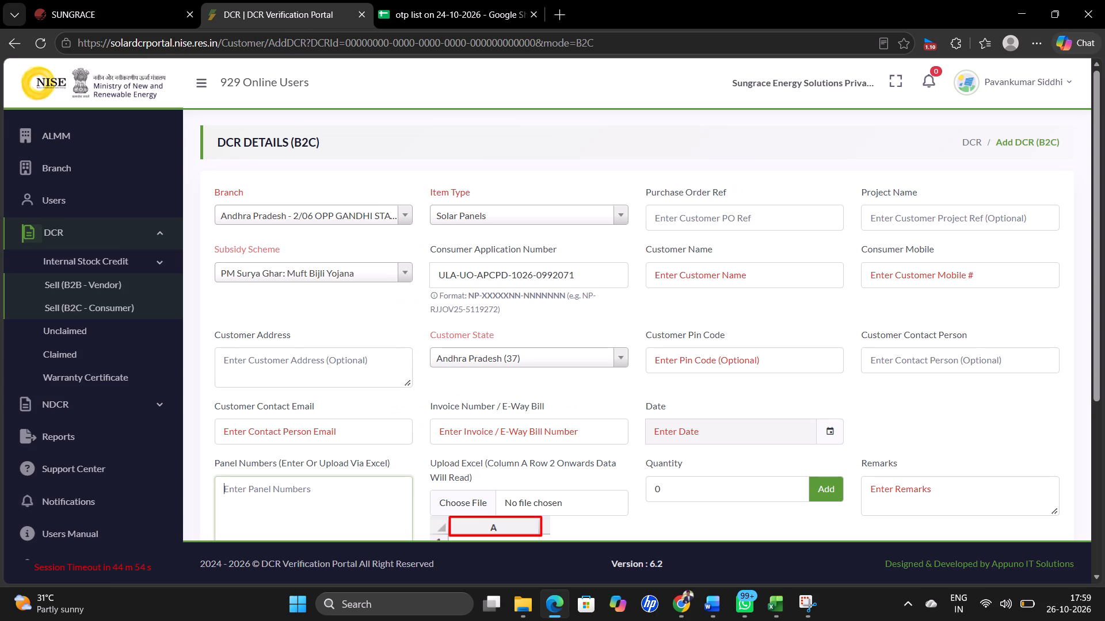
{"action": "key", "text": "ctrl+v"}
Remove the commas between the panel numbers and put each of the four serial numbers on its own line.
{"action": "left_click", "coordinate": [290, 488]}
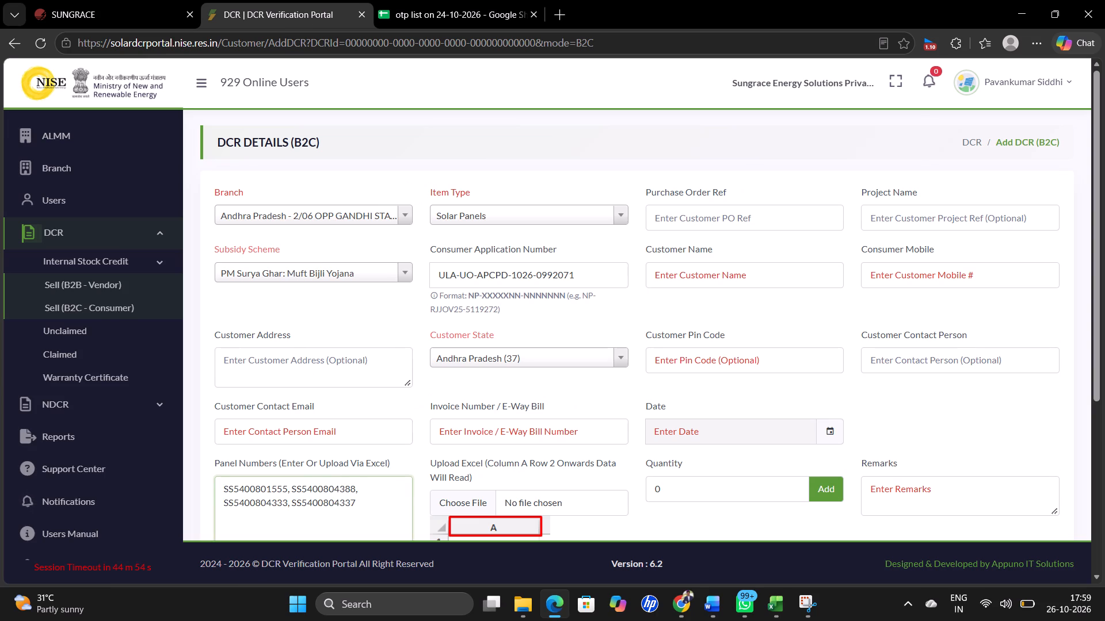
{"action": "key", "text": "BackSpace"}
{"action": "key", "text": "Return"}
{"action": "key", "text": "Right"}
{"action": "key", "text": "Right"}
{"action": "key", "text": "Right"}
{"action": "key", "text": "Right"}
{"action": "key", "text": "Right"}
{"action": "key", "text": "Right"}
{"action": "key", "text": "Right"}
{"action": "key", "text": "Right"}
{"action": "key", "text": "Right"}
{"action": "key", "text": "Right"}
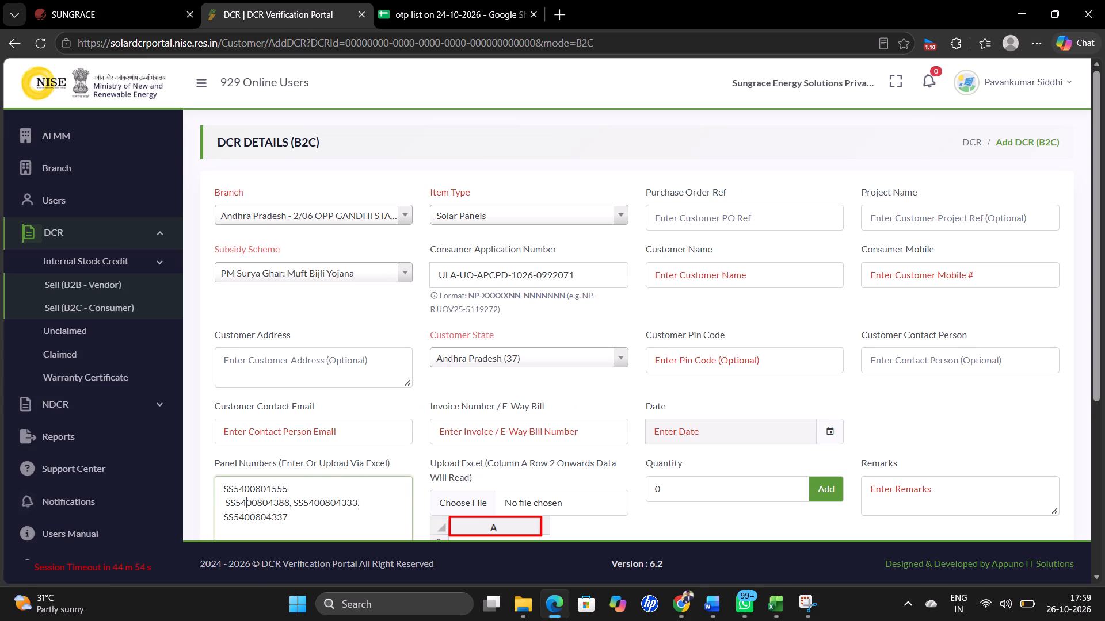
{"action": "key", "text": "Right"}
{"action": "key", "text": "Right"}
{"action": "key", "text": "Right"}
{"action": "key", "text": "Right"}
{"action": "key", "text": "BackSpace"}
{"action": "key", "text": "Return"}
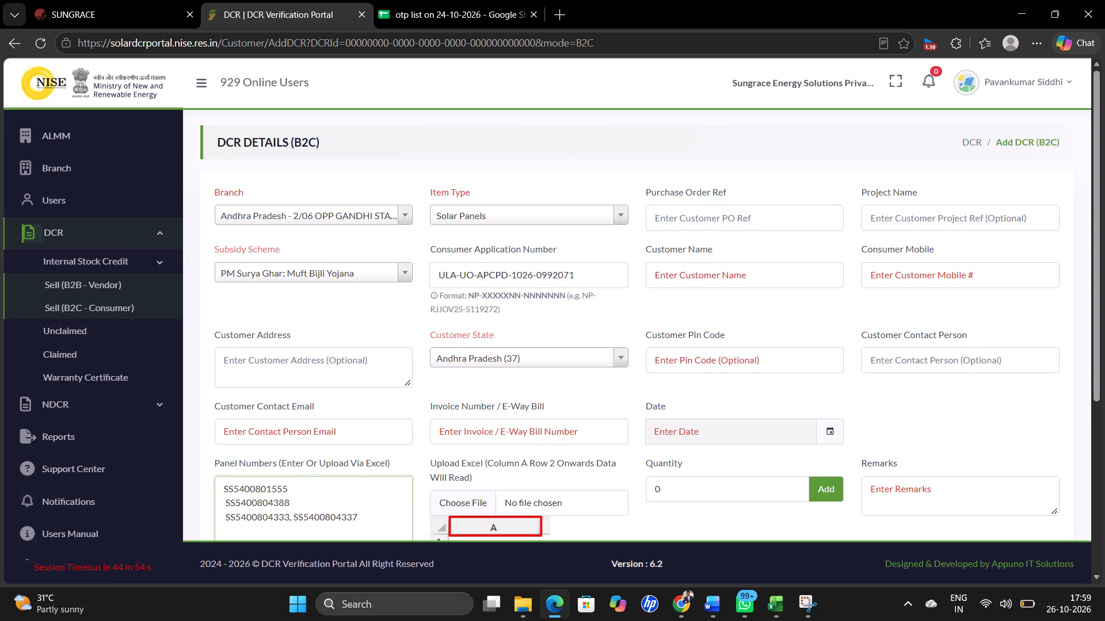
{"action": "key", "text": "Right"}
{"action": "key", "text": "Right"}
{"action": "key", "text": "Right"}
{"action": "key", "text": "Right"}
{"action": "key", "text": "Right"}
{"action": "key", "text": "Right"}
{"action": "key", "text": "Right"}
{"action": "key", "text": "Right"}
{"action": "key", "text": "Right"}
{"action": "key", "text": "Right"}
{"action": "key", "text": "Right"}
{"action": "key", "text": "Right"}
{"action": "key", "text": "Right"}
{"action": "key", "text": "Right"}
{"action": "key", "text": "BackSpace"}
{"action": "key", "text": "shift+Return"}
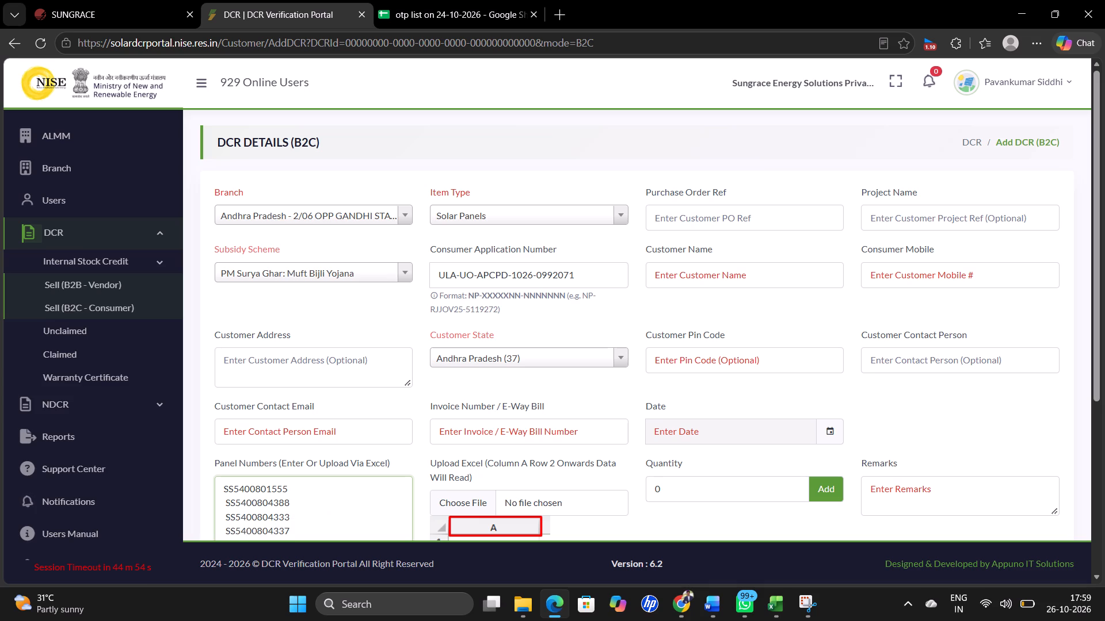
Set the panel quantity to 4 and the invoice date to 12-Aug-2026.
{"action": "left_click", "coordinate": [703, 482]}
{"action": "key", "text": "BackSpace"}
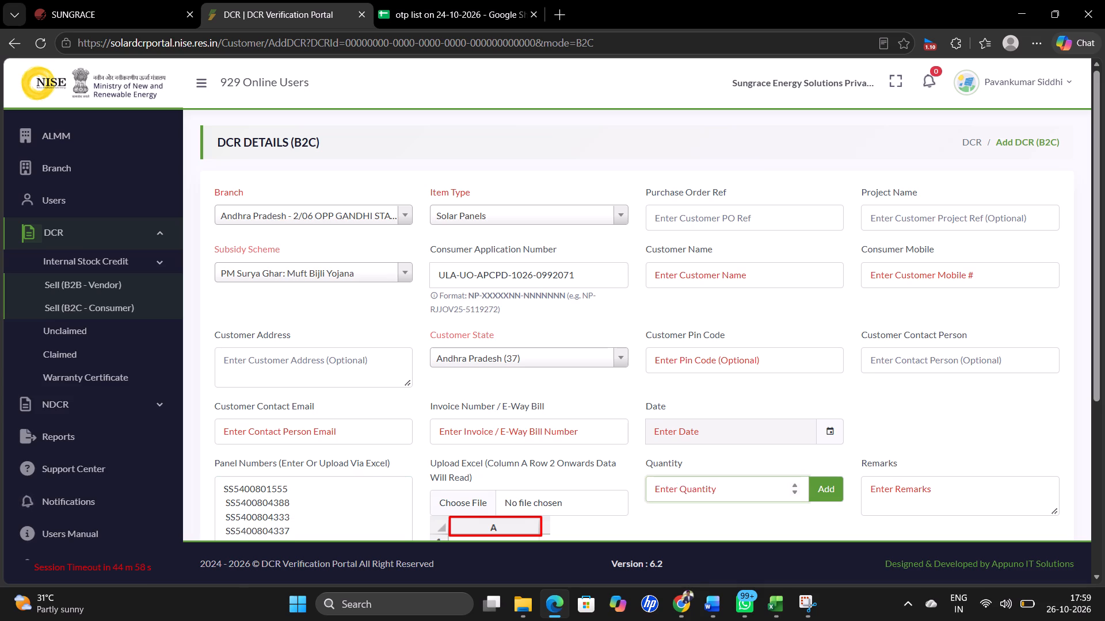
{"action": "type", "text": "41"}
{"action": "key", "text": "BackSpace"}
{"action": "left_click", "coordinate": [712, 429]}
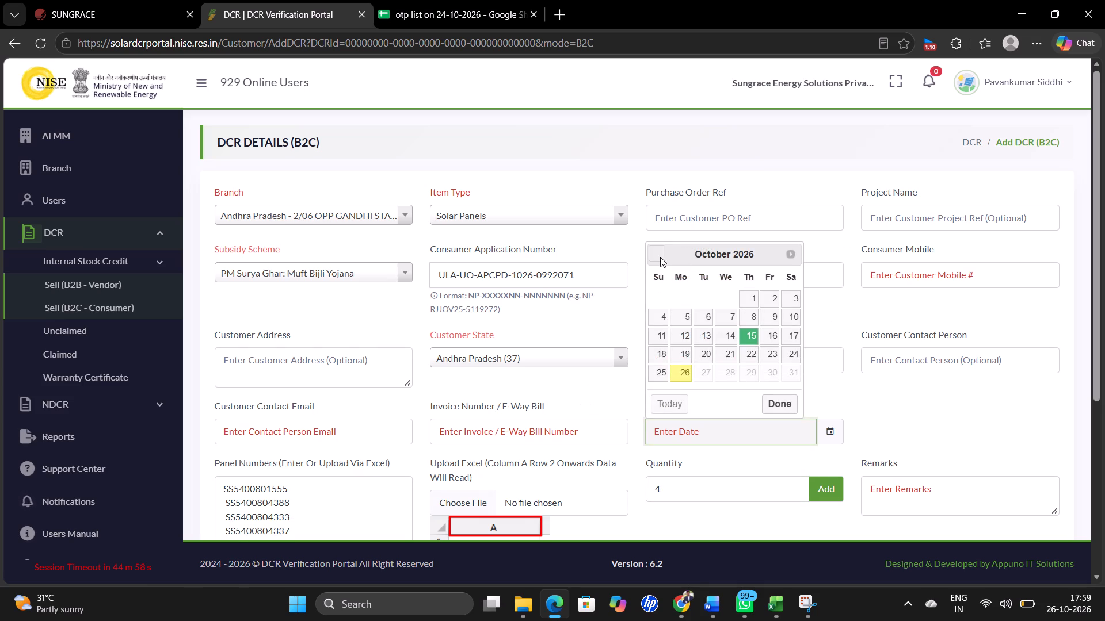
{"action": "double_click", "coordinate": [660, 257]}
{"action": "left_click", "coordinate": [725, 332]}
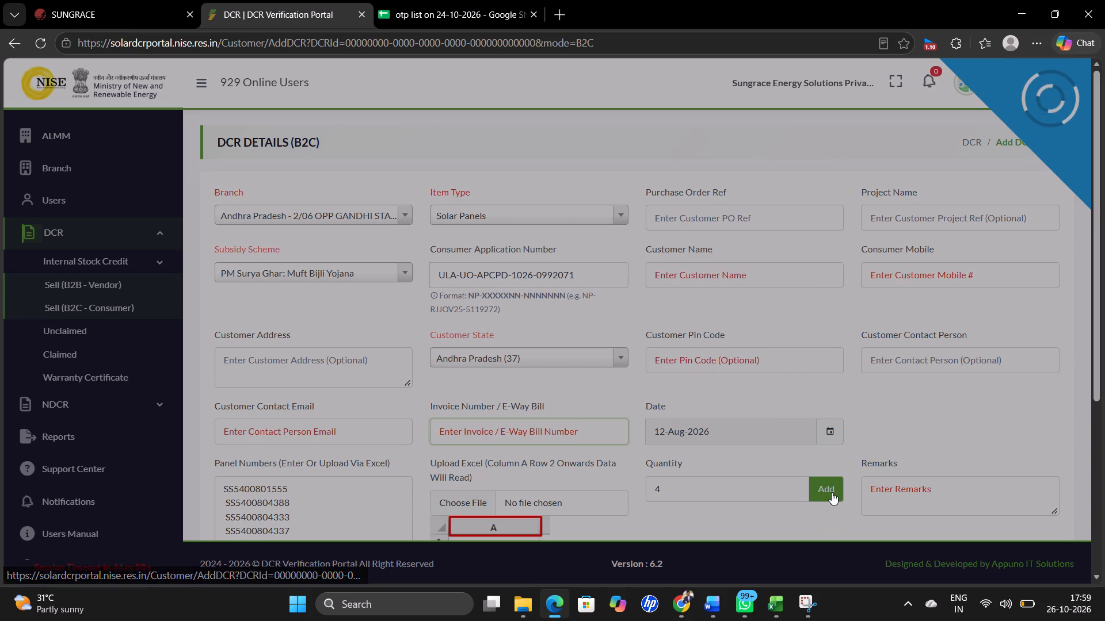
Try twice to add the four entered panels to the DCR form, dismissing the report each time.
{"action": "left_click", "coordinate": [829, 492]}
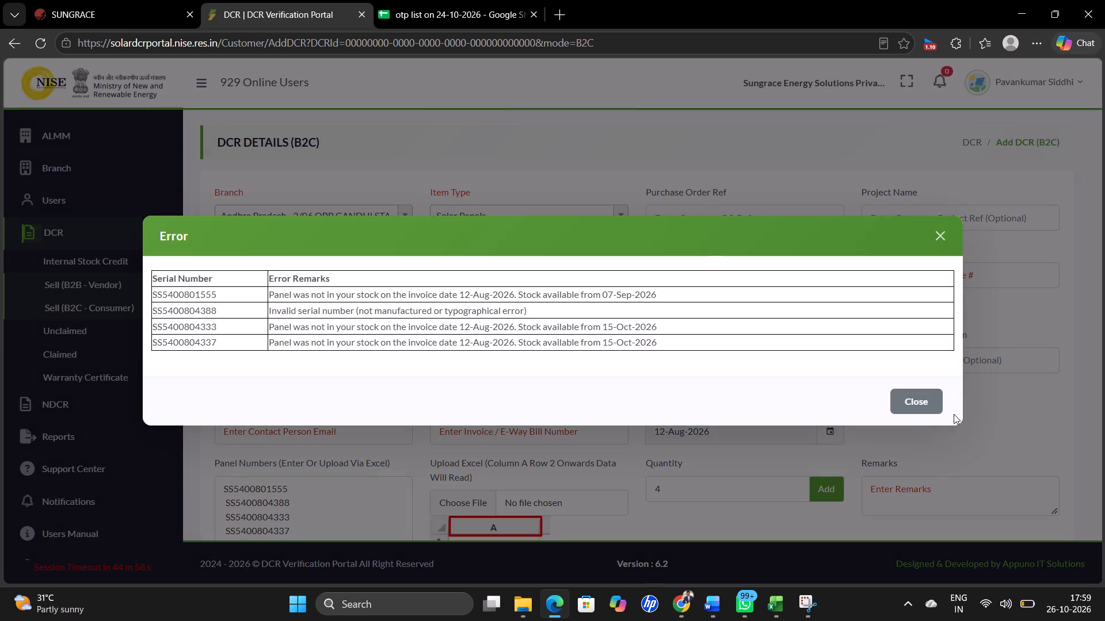
{"action": "left_click", "coordinate": [912, 403]}
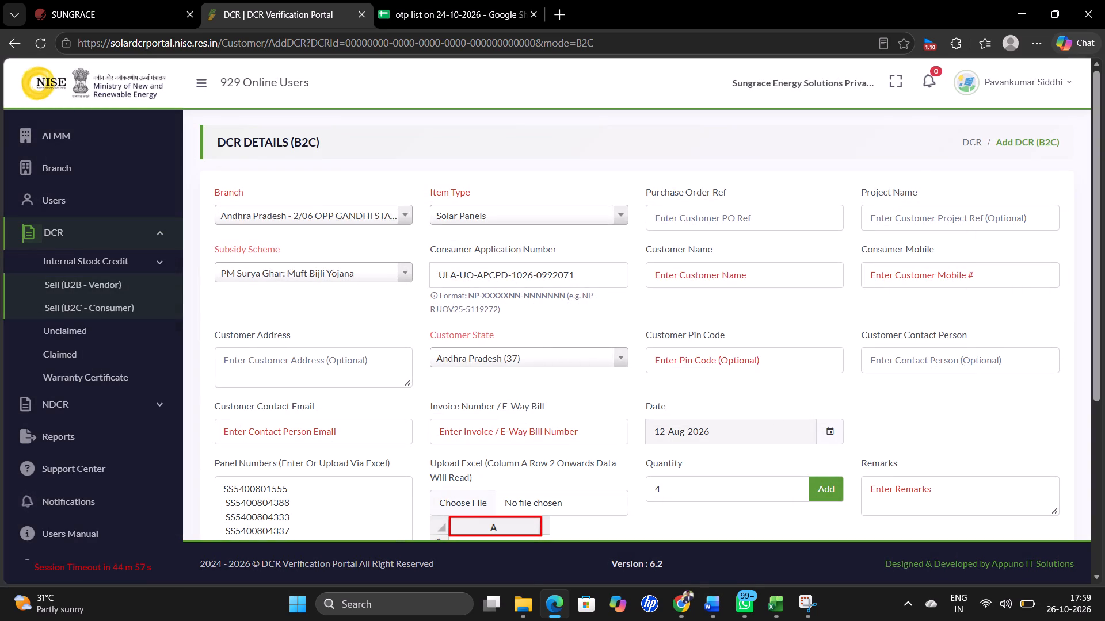
{"action": "left_click", "coordinate": [822, 486]}
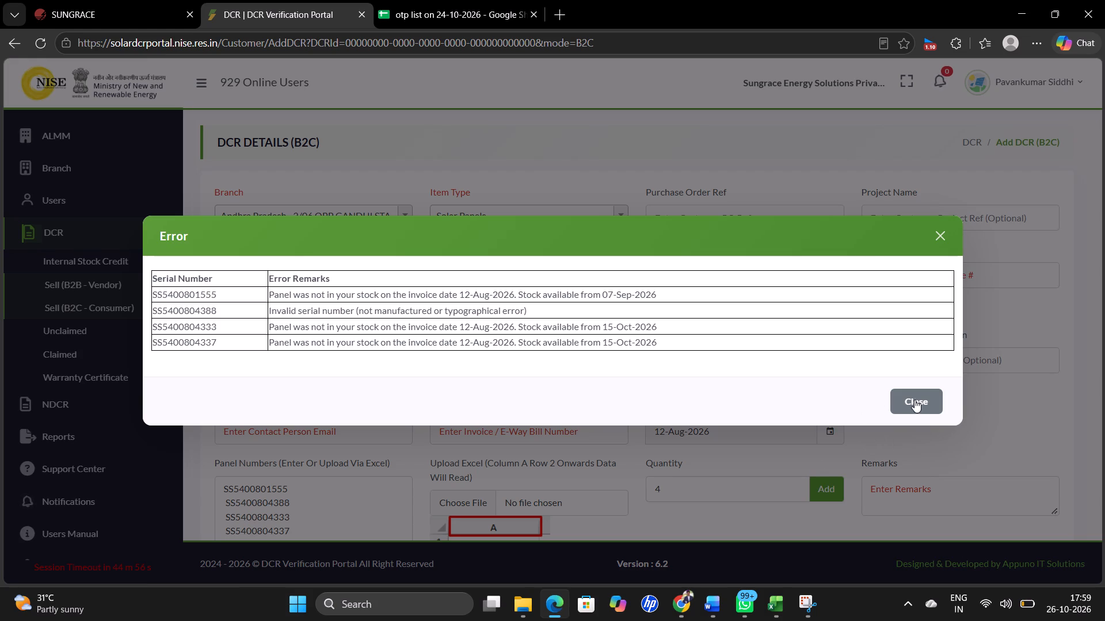
{"action": "left_click", "coordinate": [943, 229]}
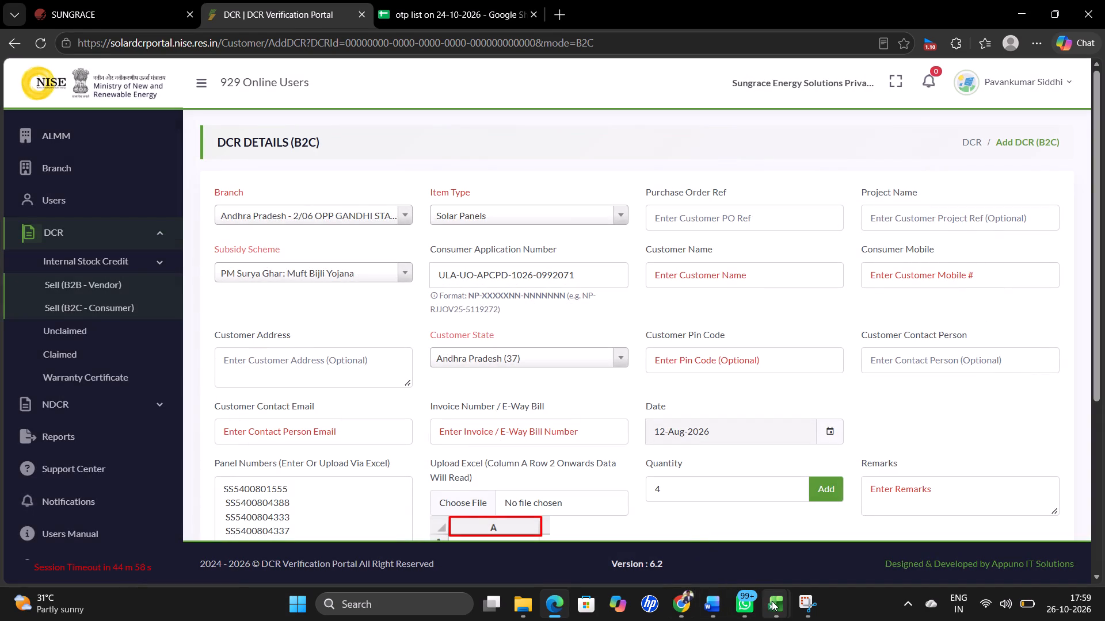
Fill the Service Number cell in row 264 of the INSTALLATIONS sheet with red.
{"action": "left_click", "coordinate": [772, 601]}
{"action": "left_click", "coordinate": [955, 520]}
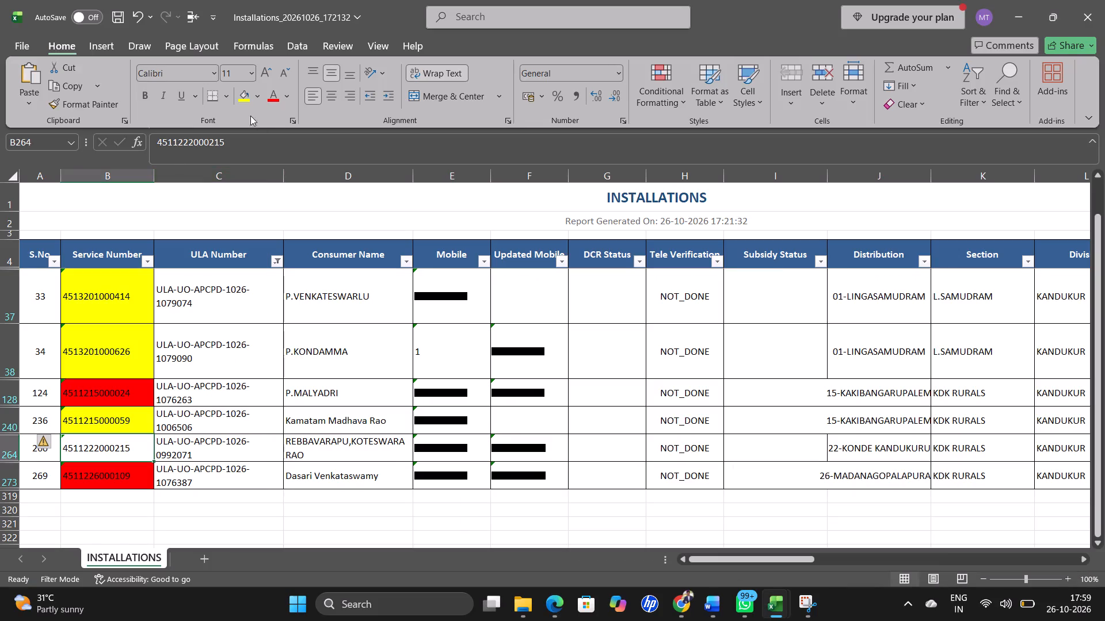
{"action": "left_click", "coordinate": [261, 95]}
{"action": "left_click", "coordinate": [262, 312]}
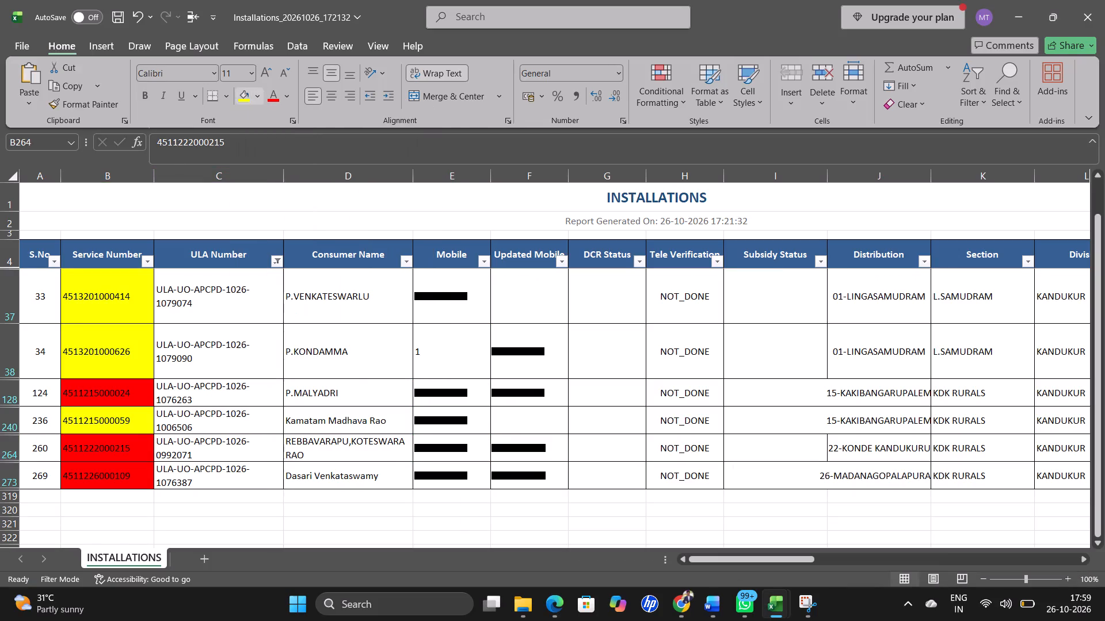
Copy the service number from row 264 of the INSTALLATIONS sheet into cell A6 of the panel nums typical error workbook.
{"action": "left_click", "coordinate": [130, 458]}
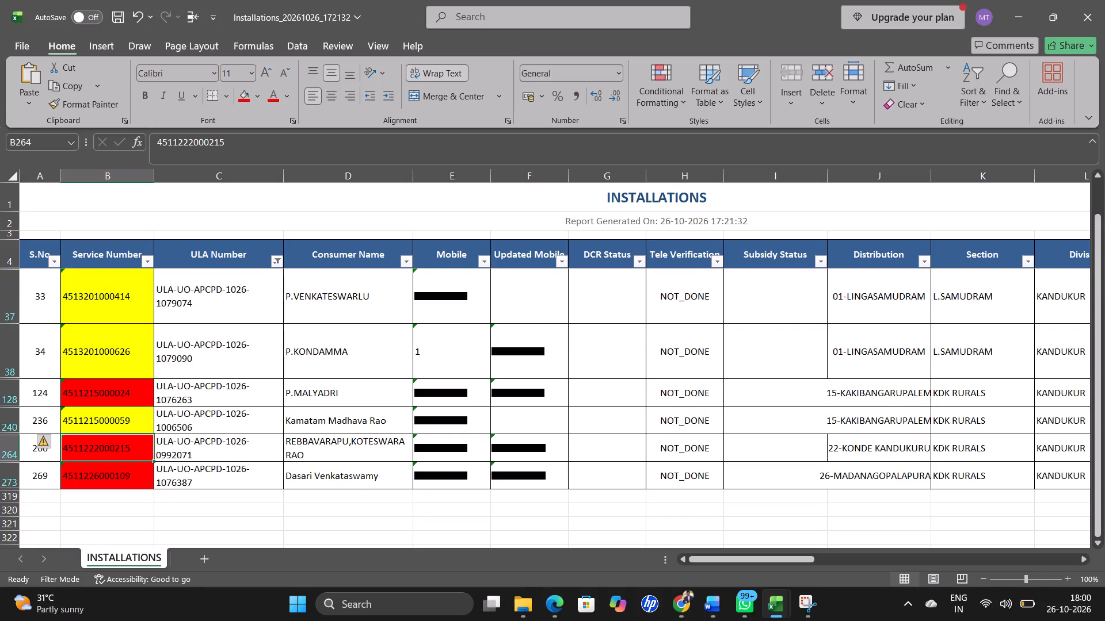
{"action": "left_click_drag", "start_coordinate": [223, 145], "coordinate": [207, 144]}
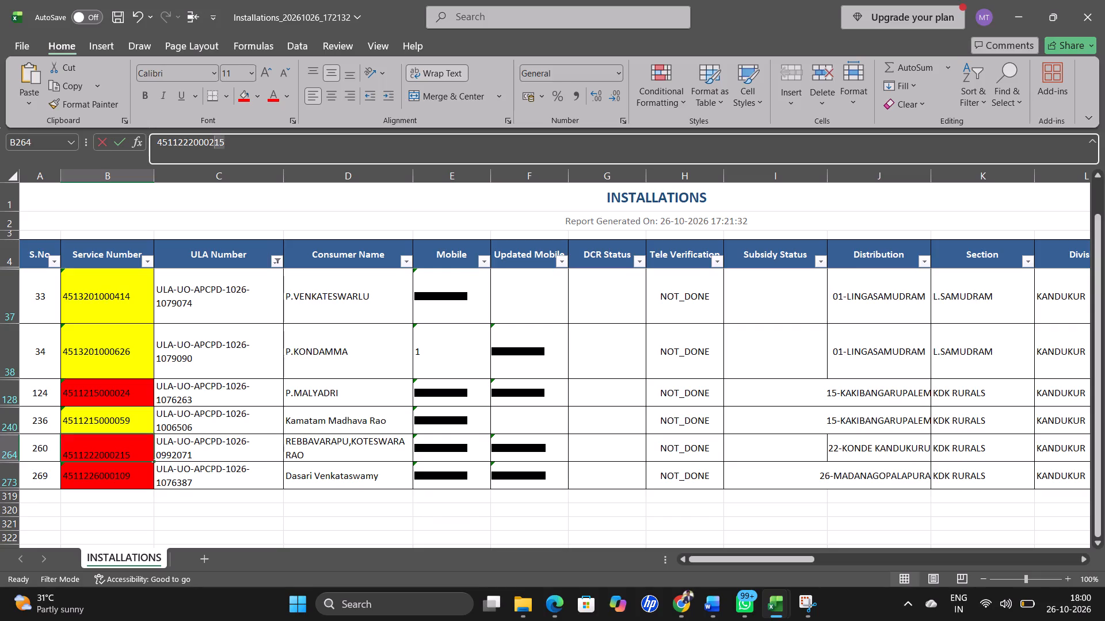
{"action": "left_click_drag", "start_coordinate": [207, 144], "coordinate": [156, 145]}
{"action": "key", "text": "ctrl+c"}
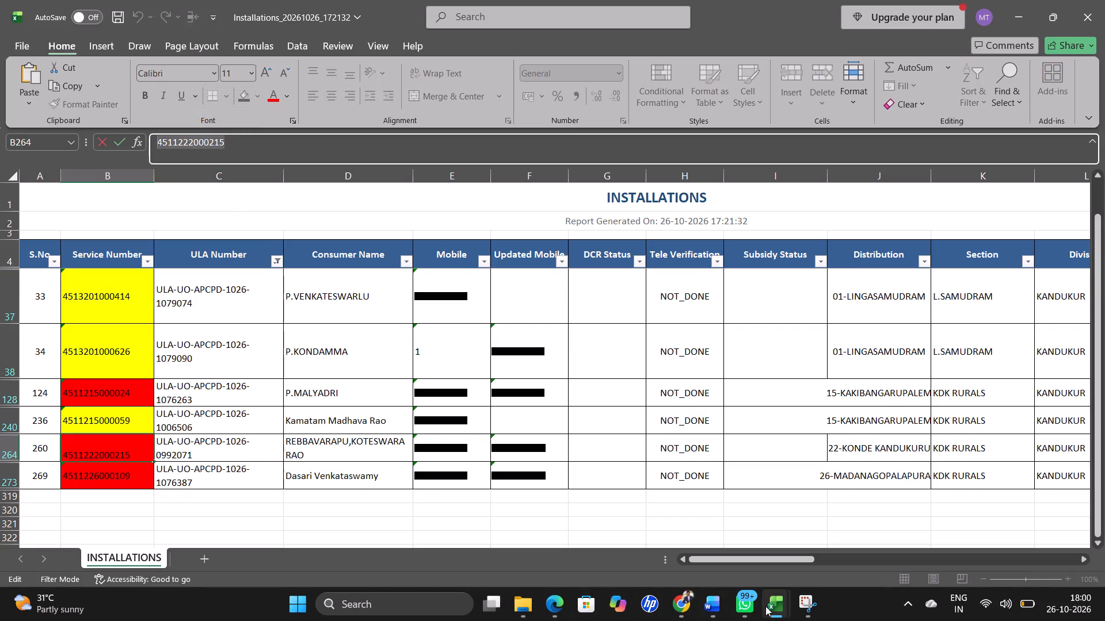
{"action": "left_click", "coordinate": [802, 540]}
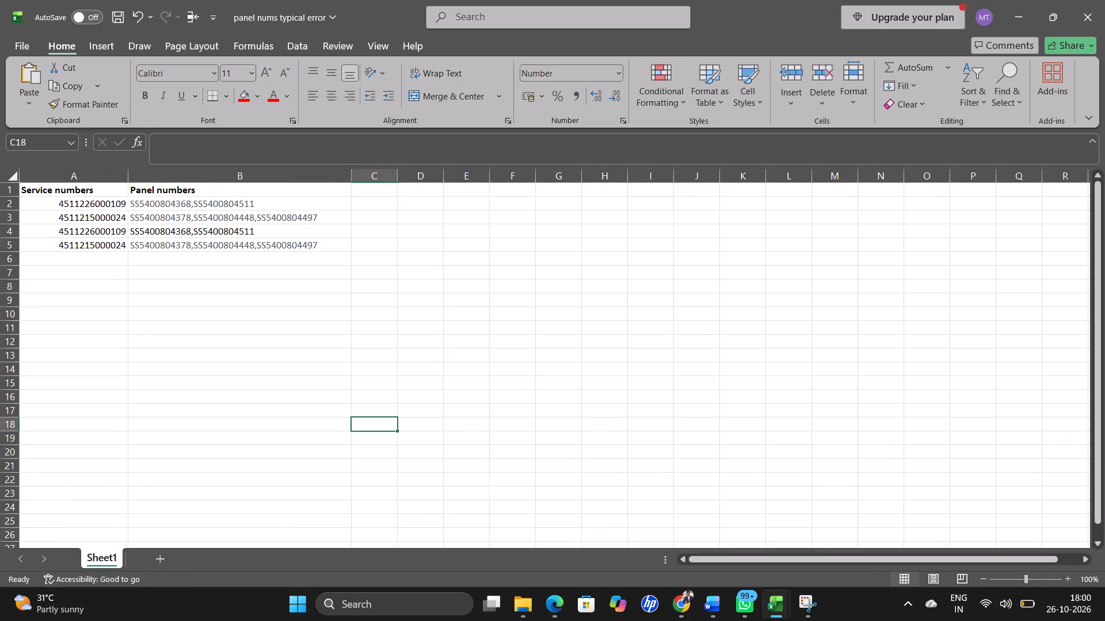
{"action": "left_click", "coordinate": [81, 260]}
{"action": "key", "text": "ctrl+v"}
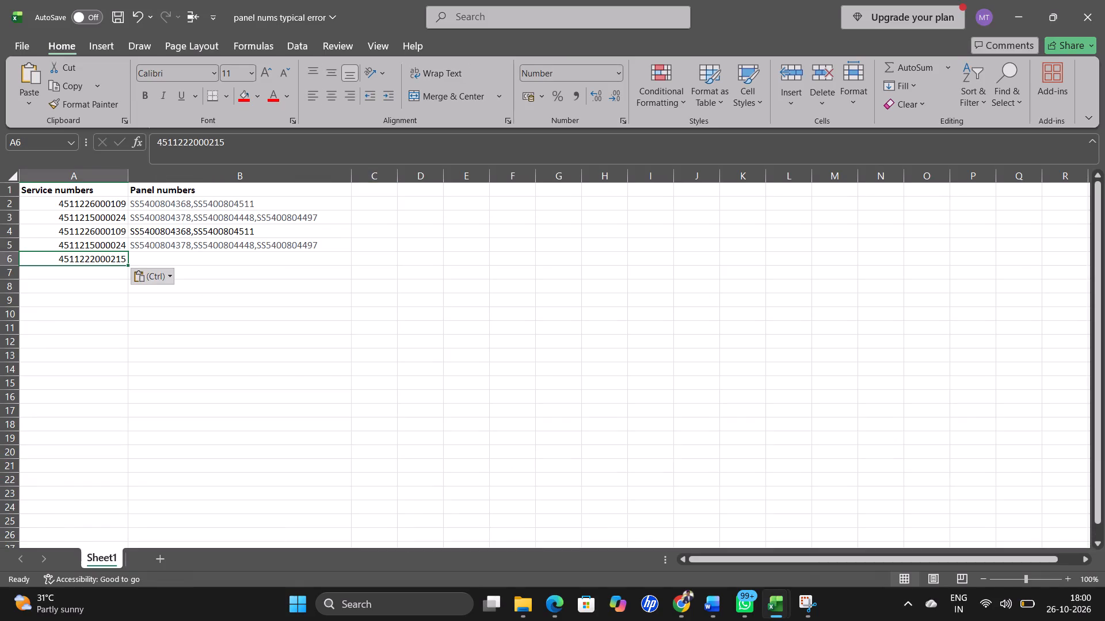
Clear the duplicate service numbers and panel numbers from rows 4 and 5.
{"action": "left_click", "coordinate": [120, 249]}
{"action": "key", "text": "BackSpace"}
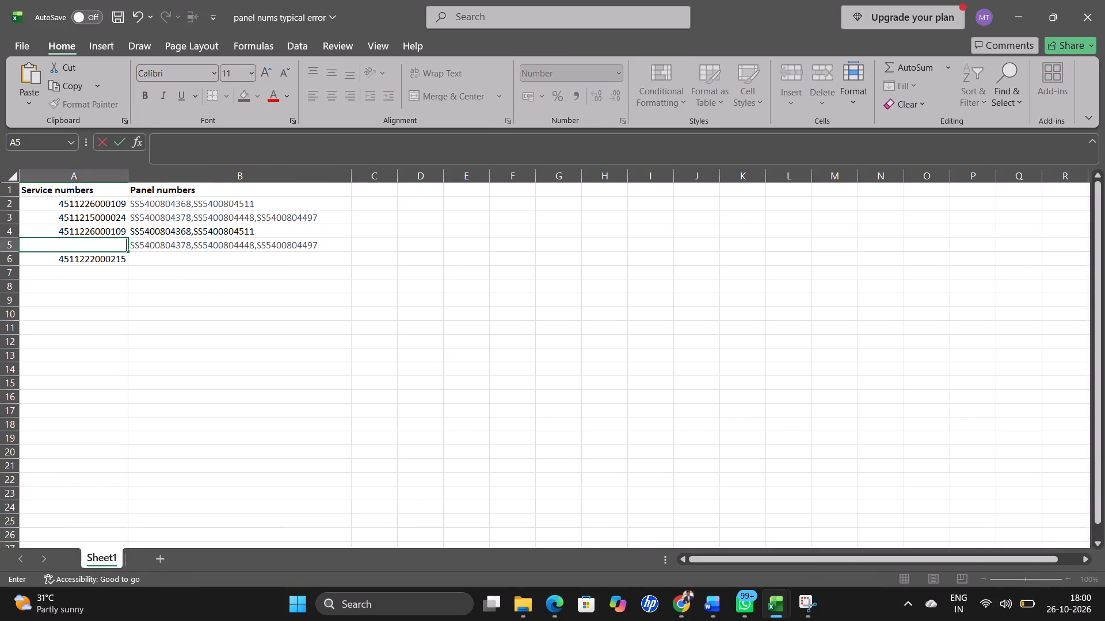
{"action": "left_click", "coordinate": [100, 232]}
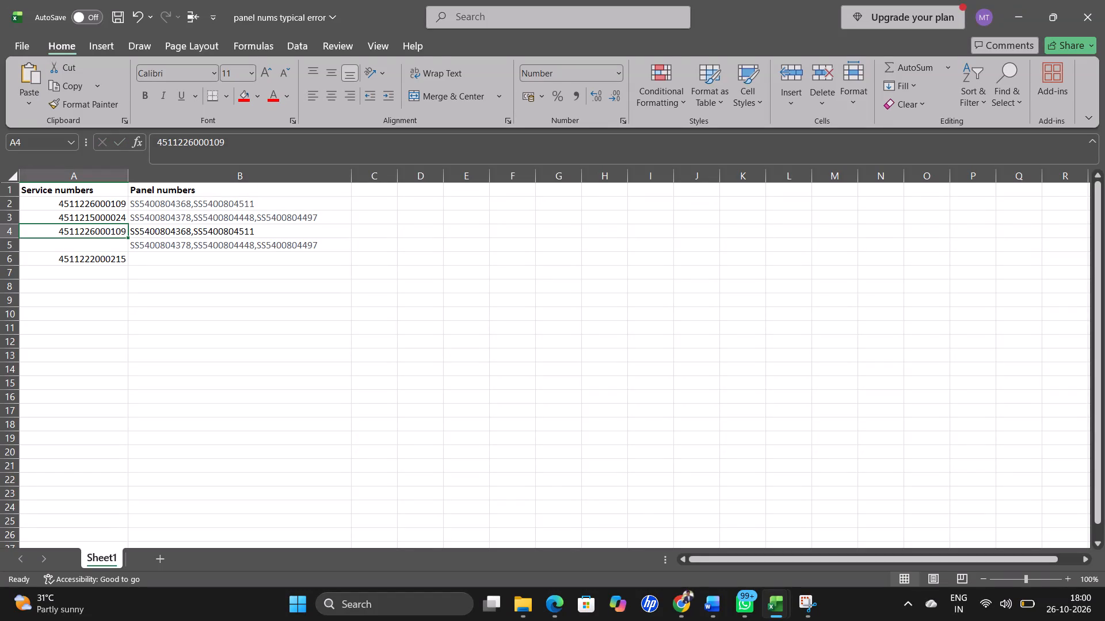
{"action": "key", "text": "BackSpace"}
{"action": "left_click", "coordinate": [186, 258]}
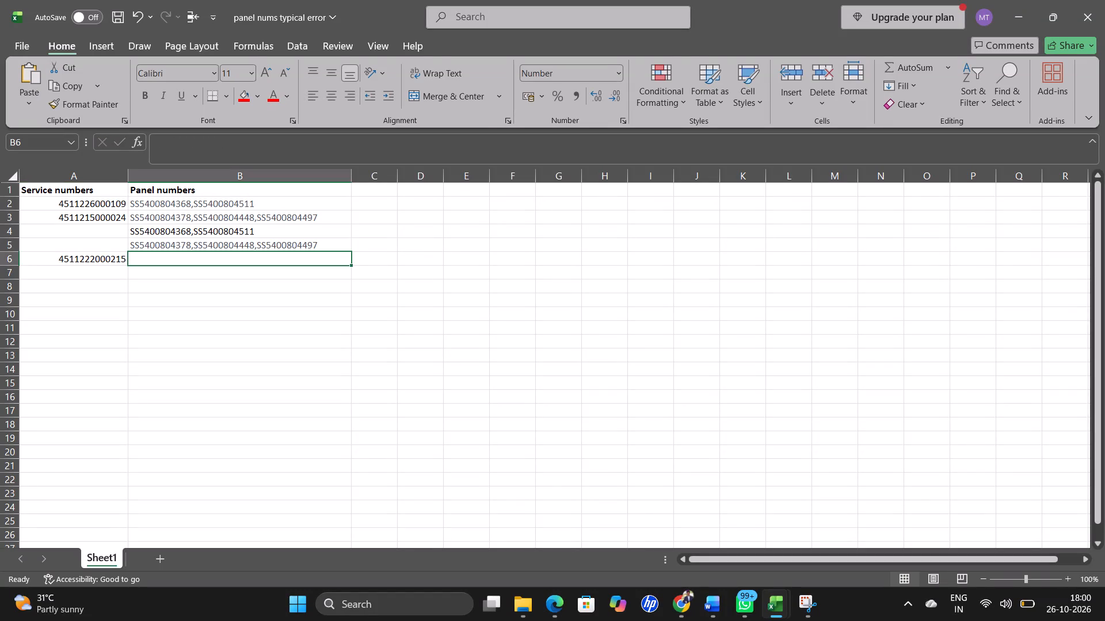
{"action": "left_click", "coordinate": [197, 247]}
{"action": "key", "text": "BackSpace"}
{"action": "key", "text": "Up"}
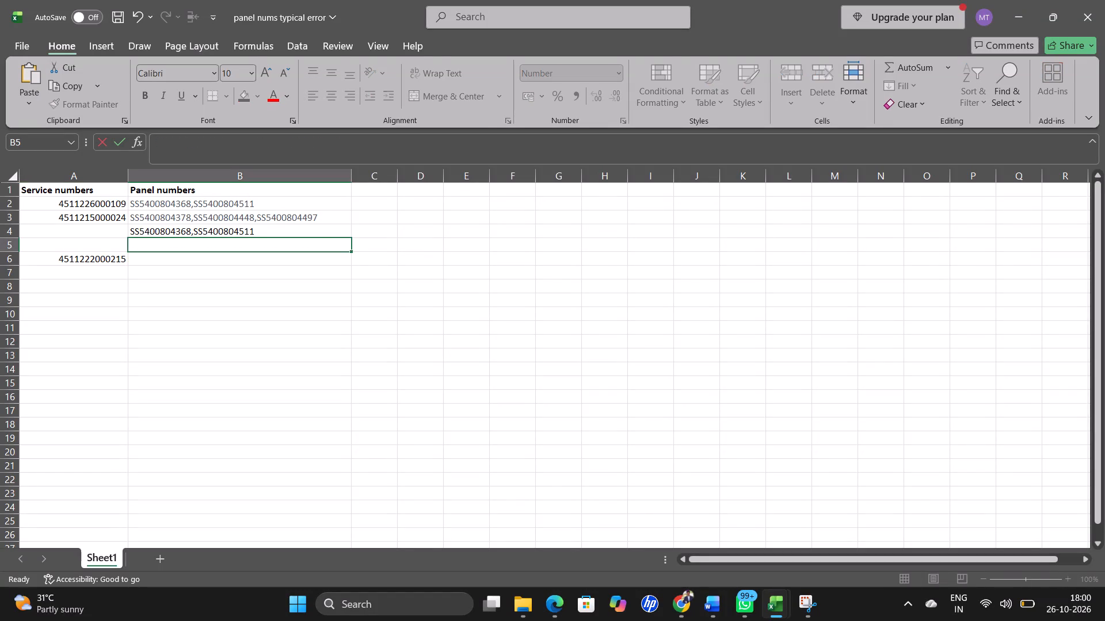
{"action": "key", "text": "BackSpace"}
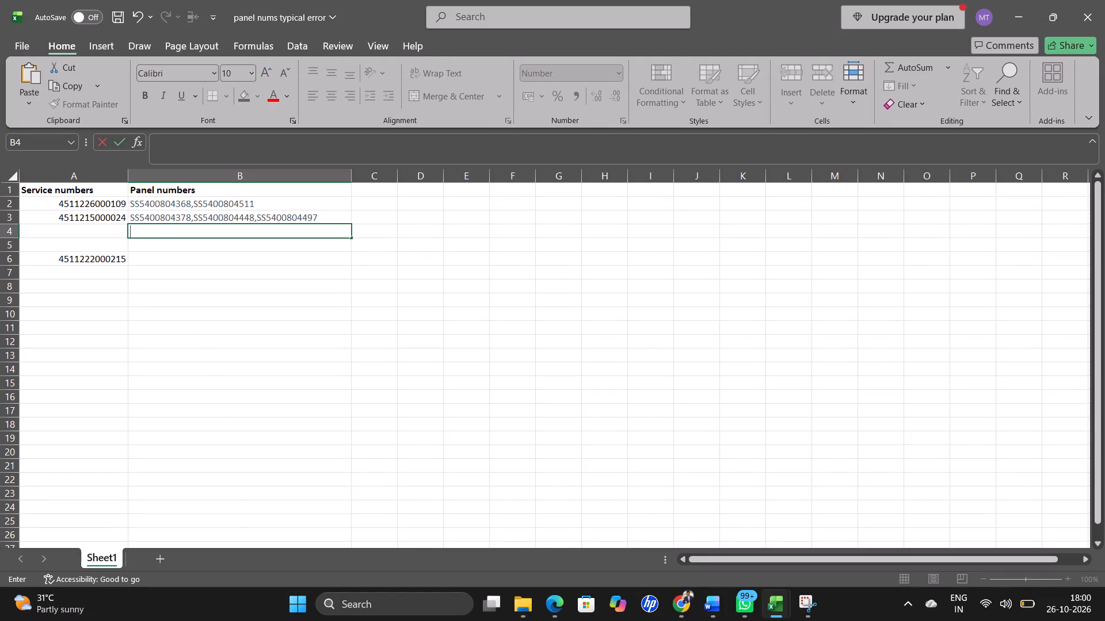
Paste the copied service number into cell A4 and clear its extra copy in A6.
{"action": "left_click", "coordinate": [101, 233]}
{"action": "key", "text": "ctrl+v"}
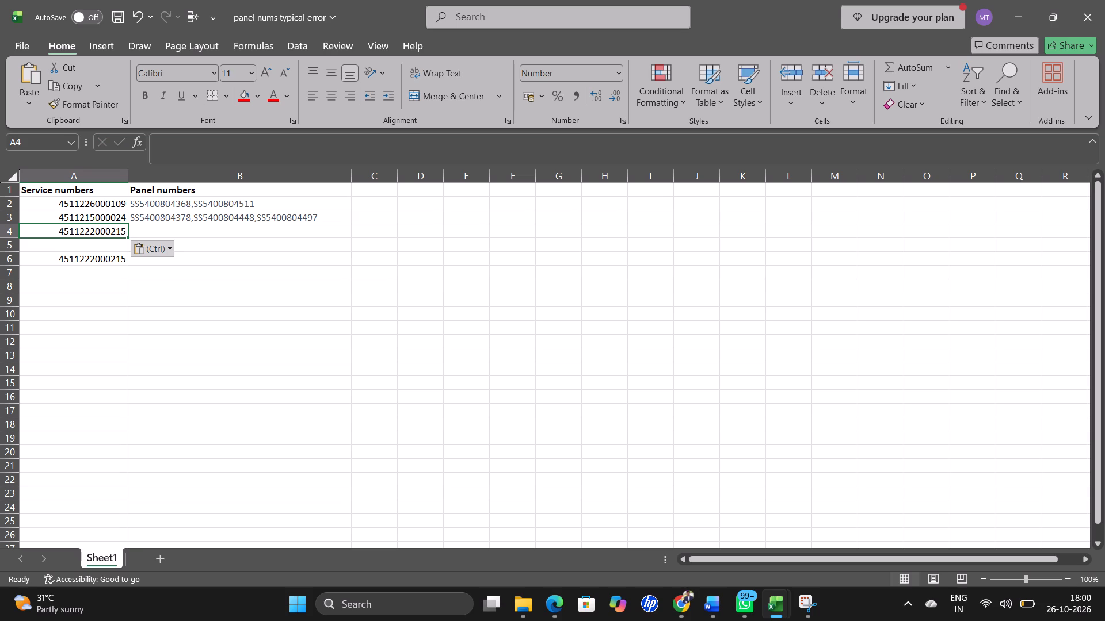
{"action": "left_click", "coordinate": [104, 267]}
{"action": "left_click", "coordinate": [108, 261]}
{"action": "key", "text": "BackSpace"}
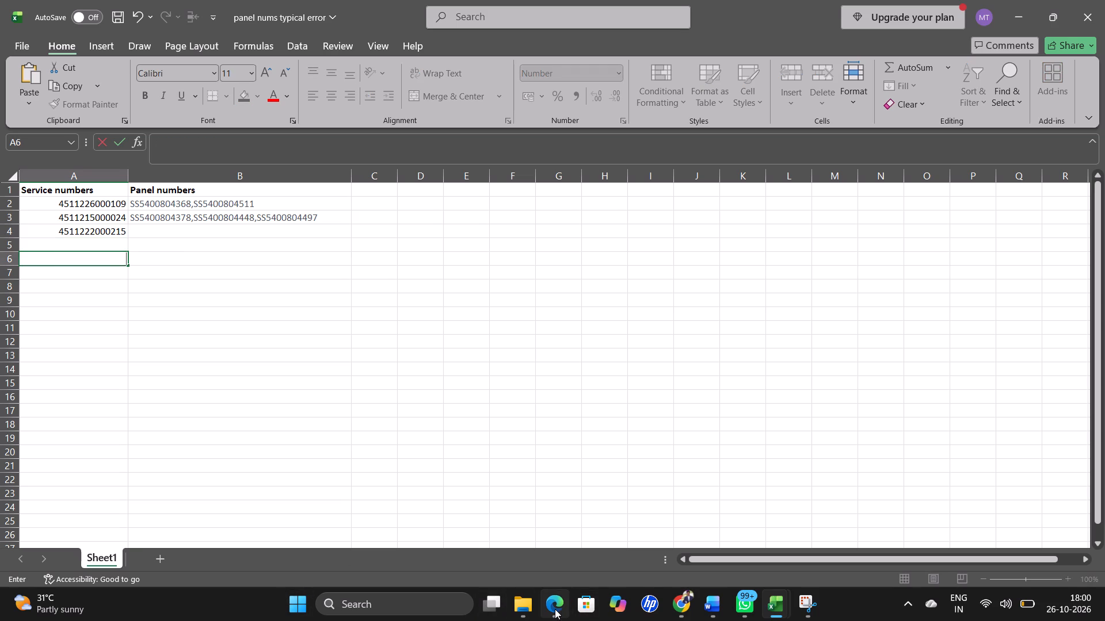
{"action": "left_click", "coordinate": [555, 560]}
{"action": "left_click", "coordinate": [830, 489]}
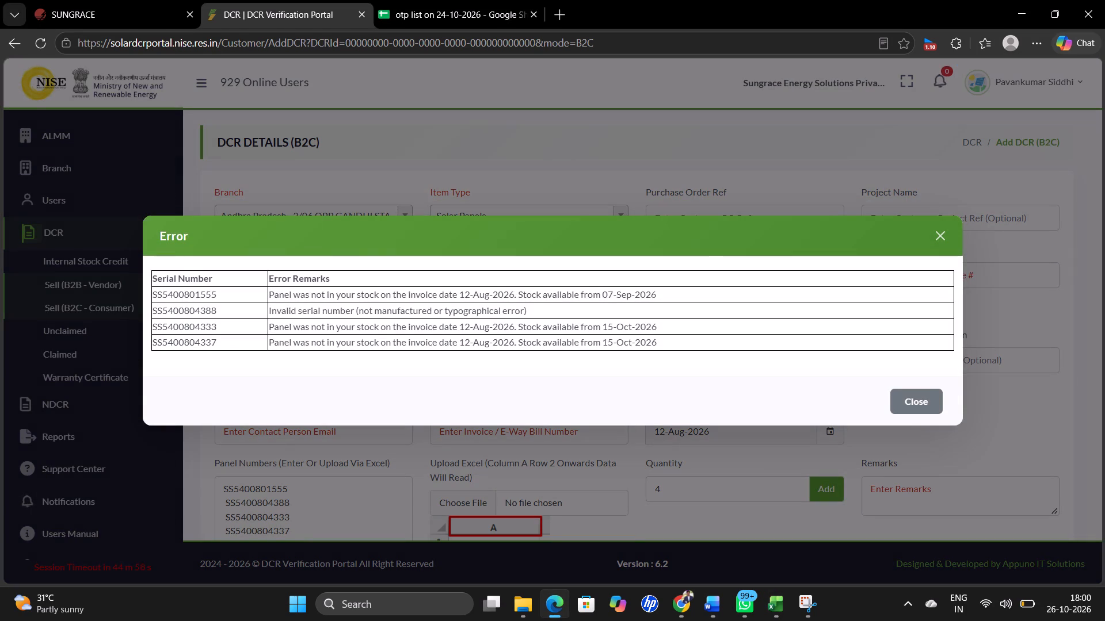
{"action": "double_click", "coordinate": [169, 312]}
{"action": "key", "text": "ctrl+c"}
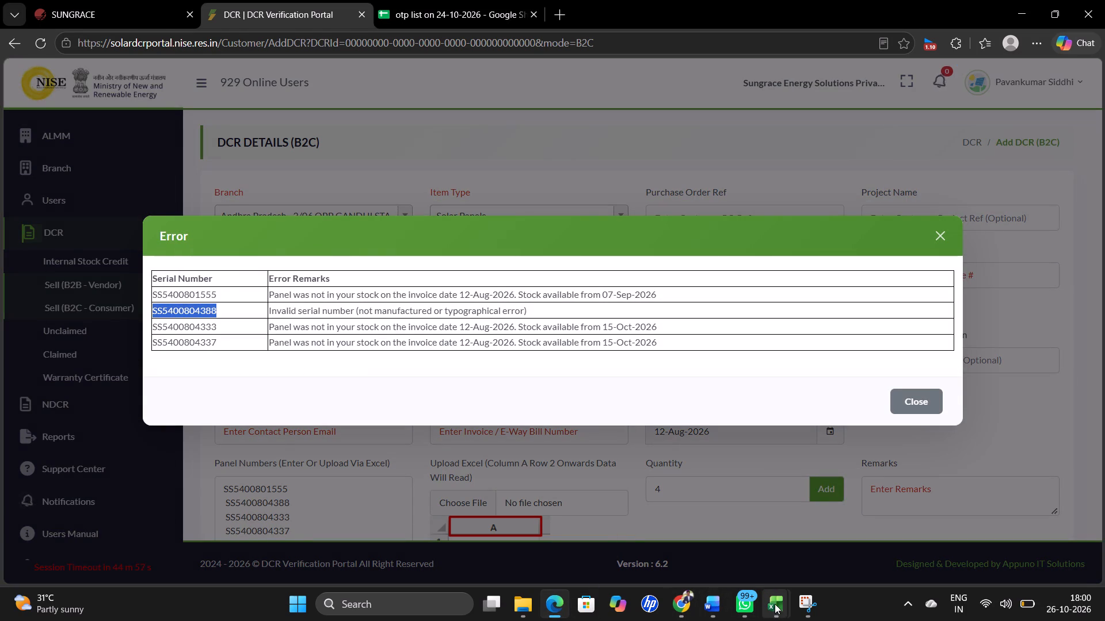
{"action": "left_click", "coordinate": [813, 546]}
{"action": "left_click", "coordinate": [158, 233]}
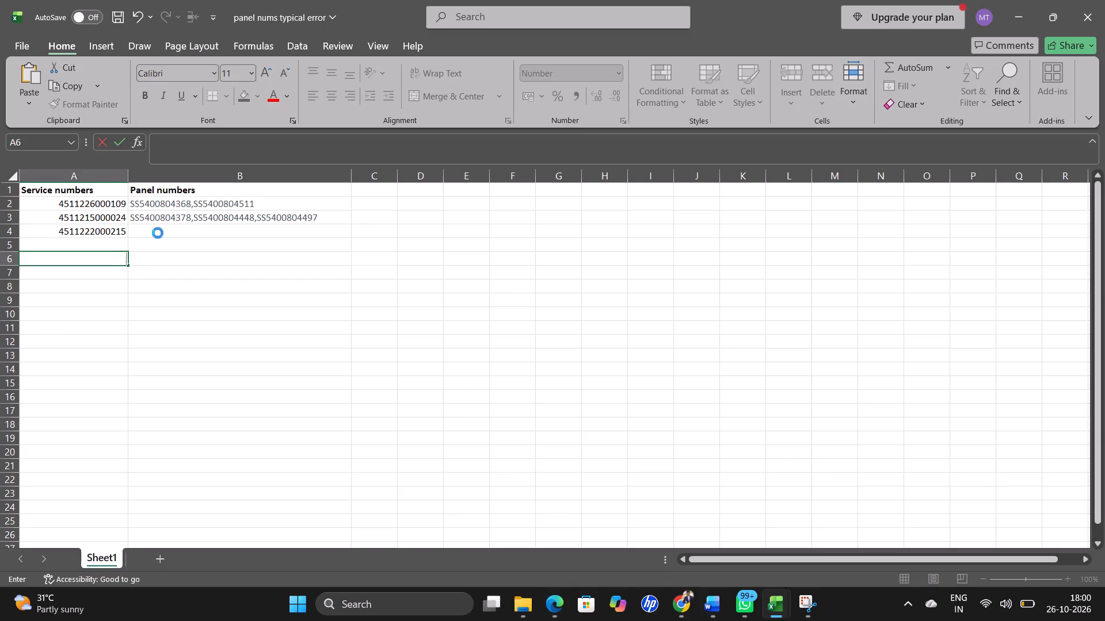
{"action": "key", "text": "ctrl+v"}
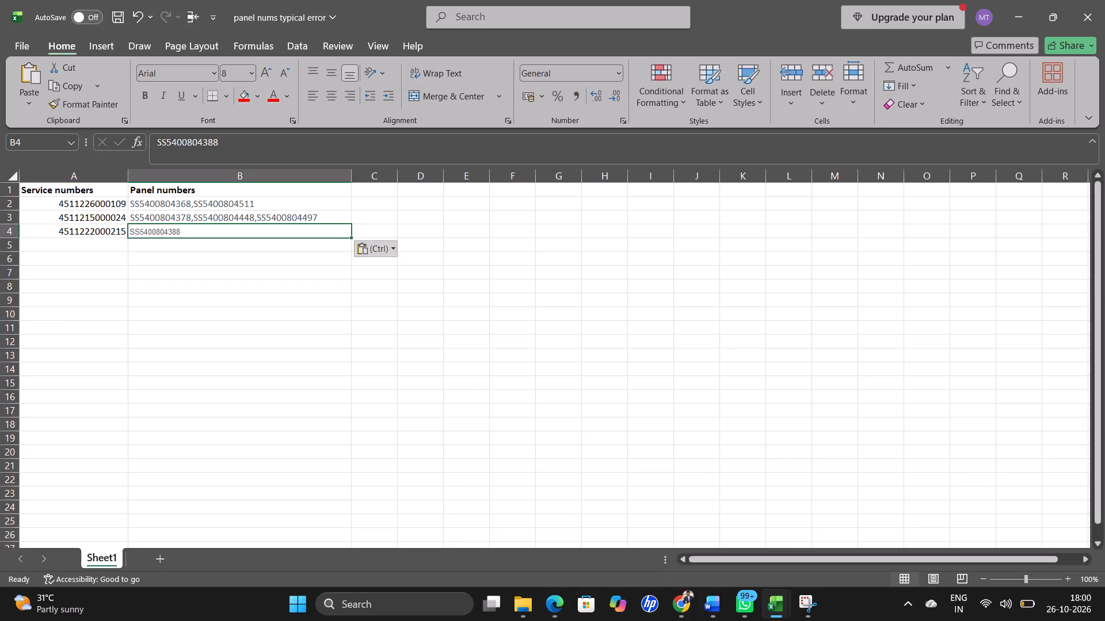
Save the panel nums typical error workbook on this PC without turning on AutoSave.
{"action": "left_click", "coordinate": [106, 15]}
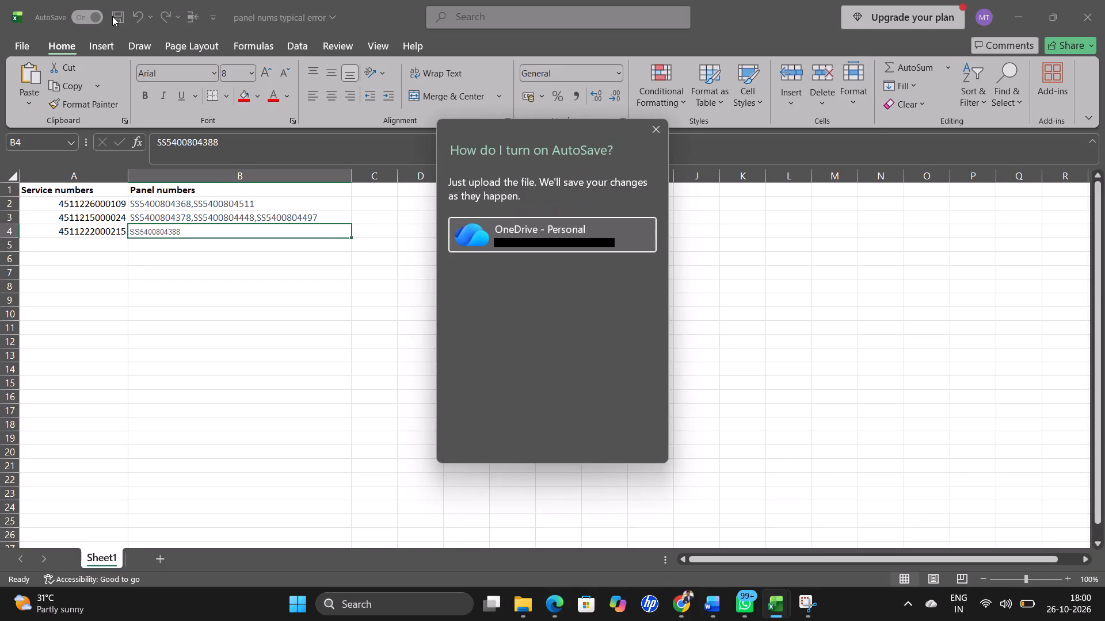
{"action": "left_click", "coordinate": [653, 130]}
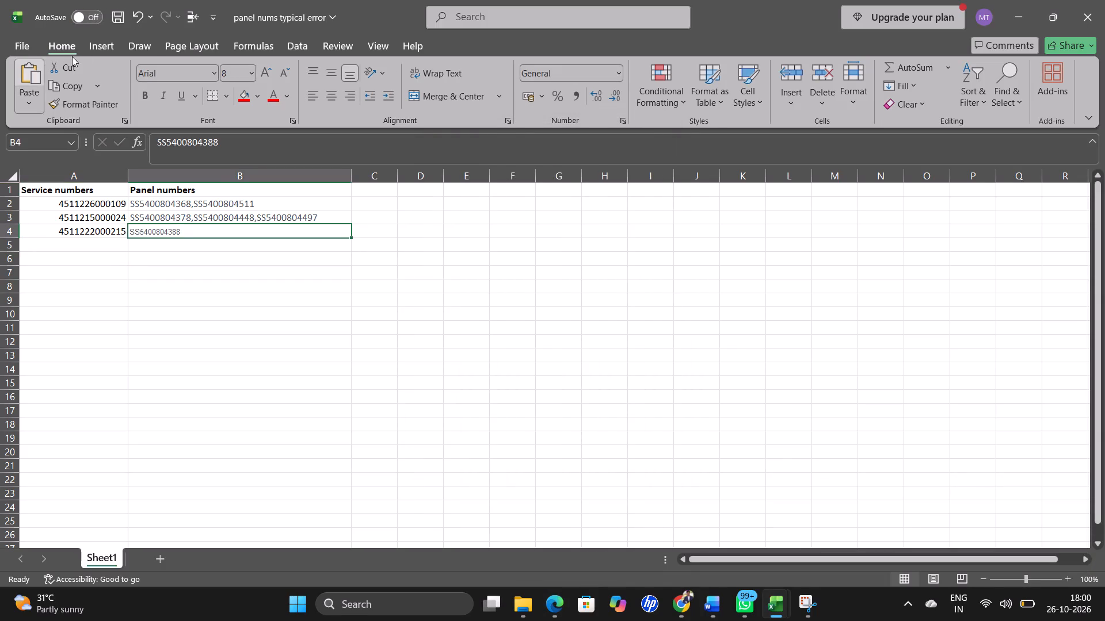
{"action": "left_click", "coordinate": [123, 20]}
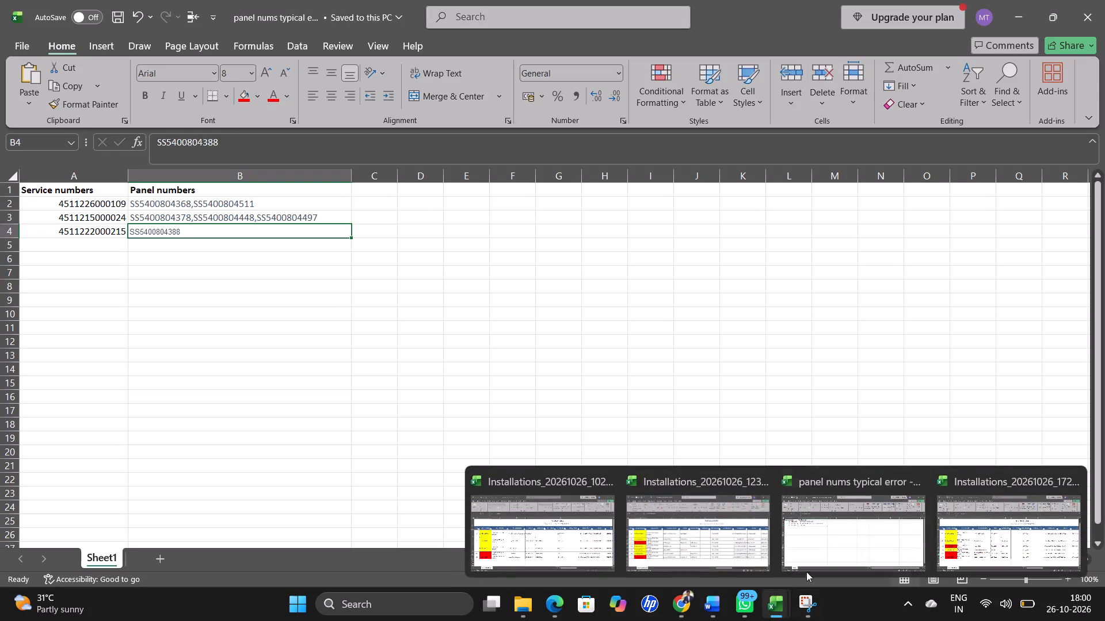
Close the Installations workbooks 172132, 123000 and 102936 without saving their changes.
{"action": "left_click", "coordinate": [977, 503]}
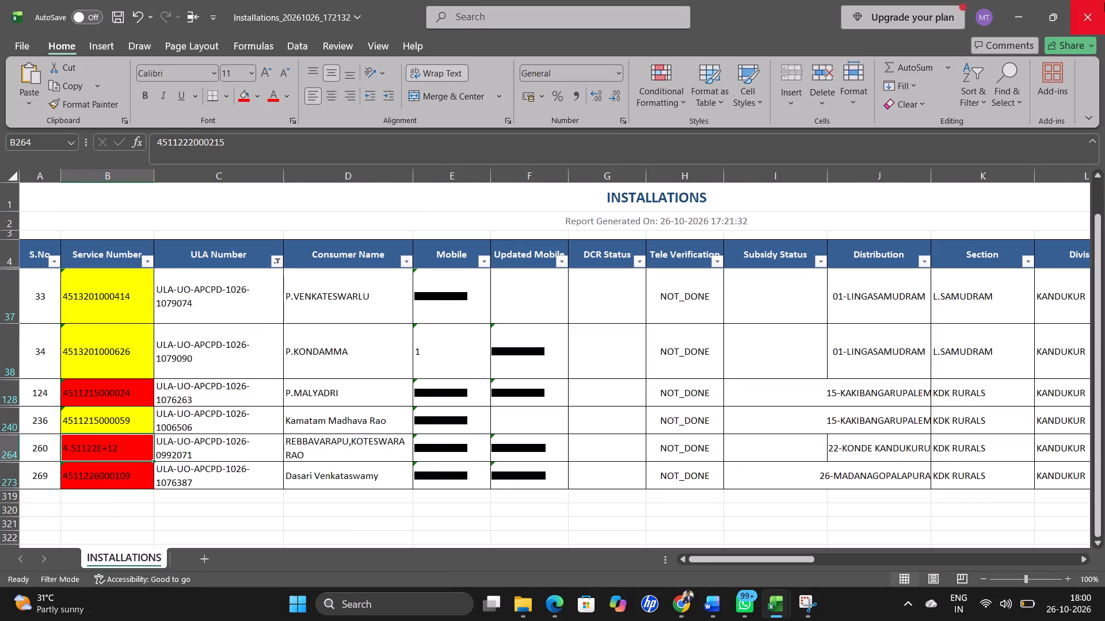
{"action": "left_click", "coordinate": [1096, 5]}
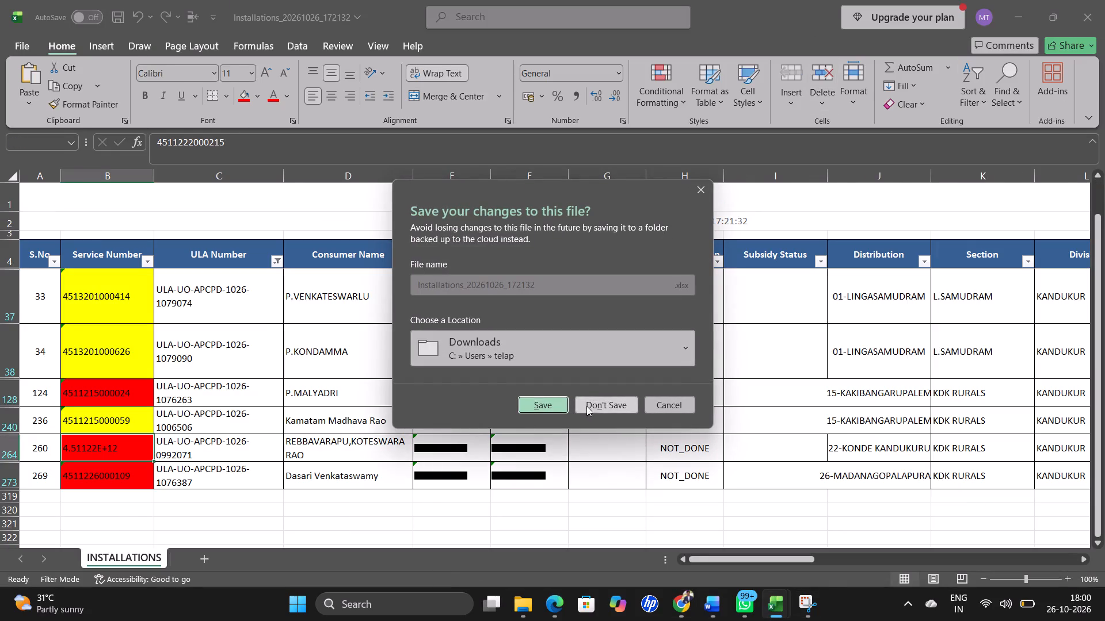
{"action": "left_click", "coordinate": [591, 402]}
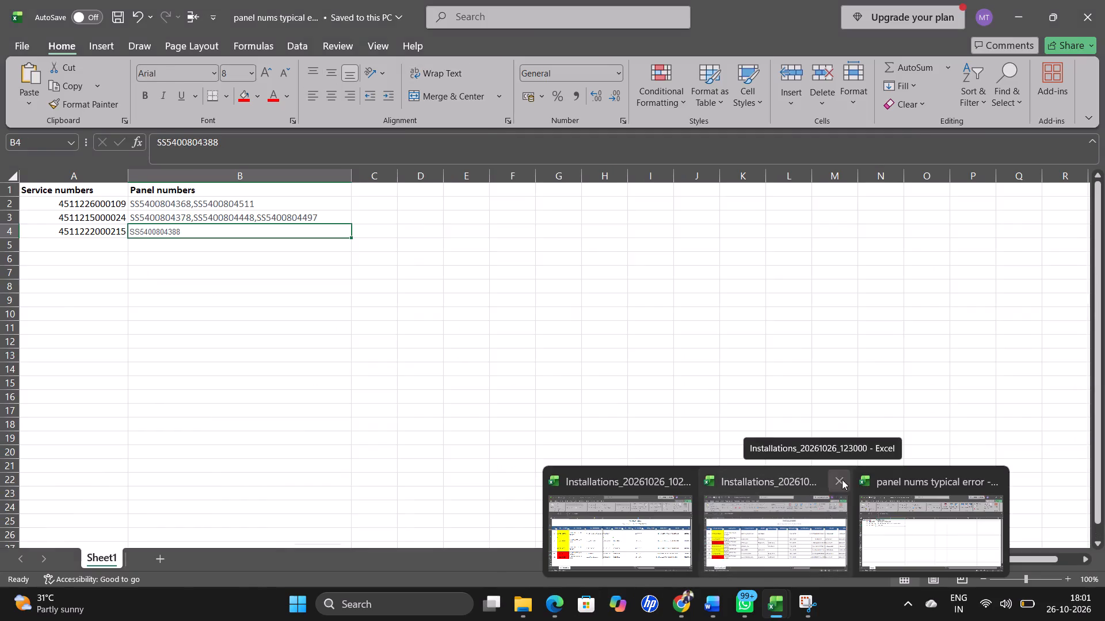
{"action": "left_click", "coordinate": [842, 483]}
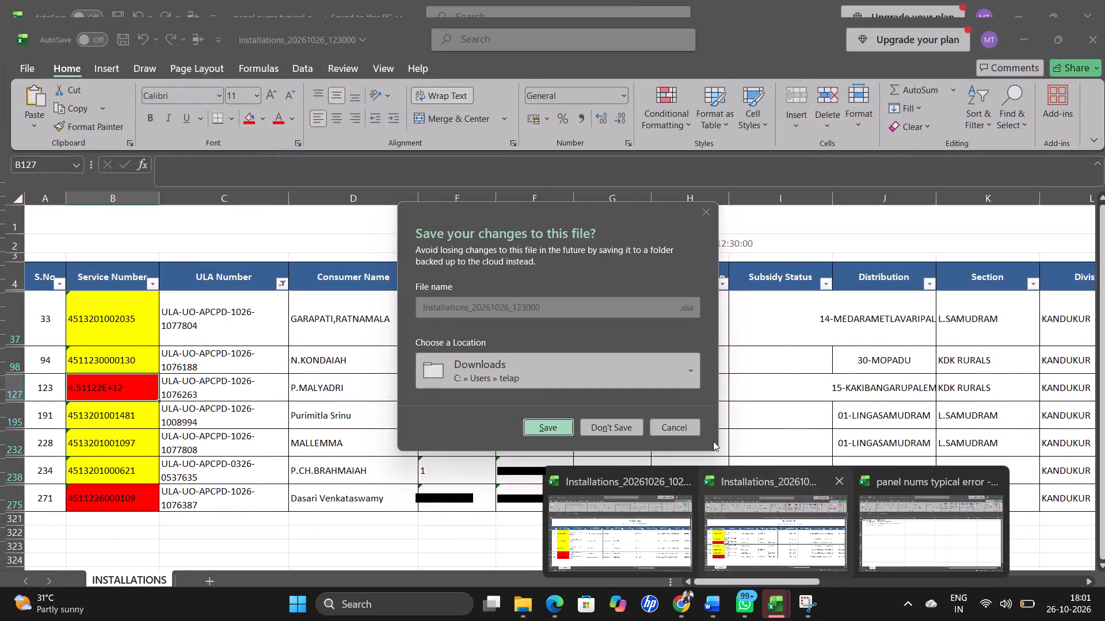
{"action": "left_click", "coordinate": [613, 425]}
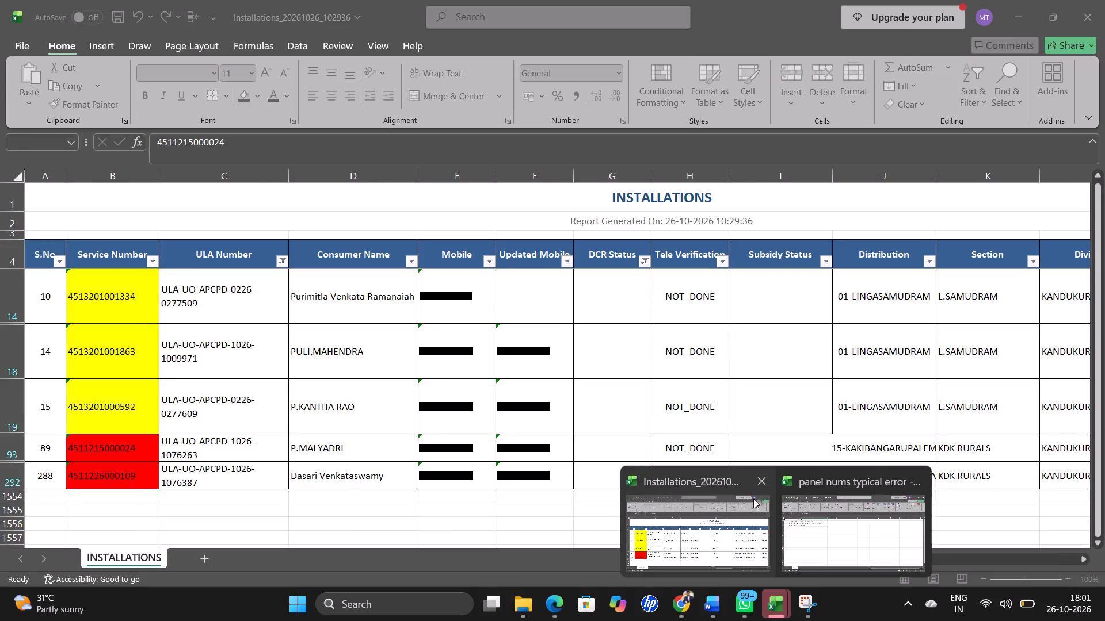
{"action": "left_click", "coordinate": [757, 483]}
{"action": "left_click", "coordinate": [615, 407]}
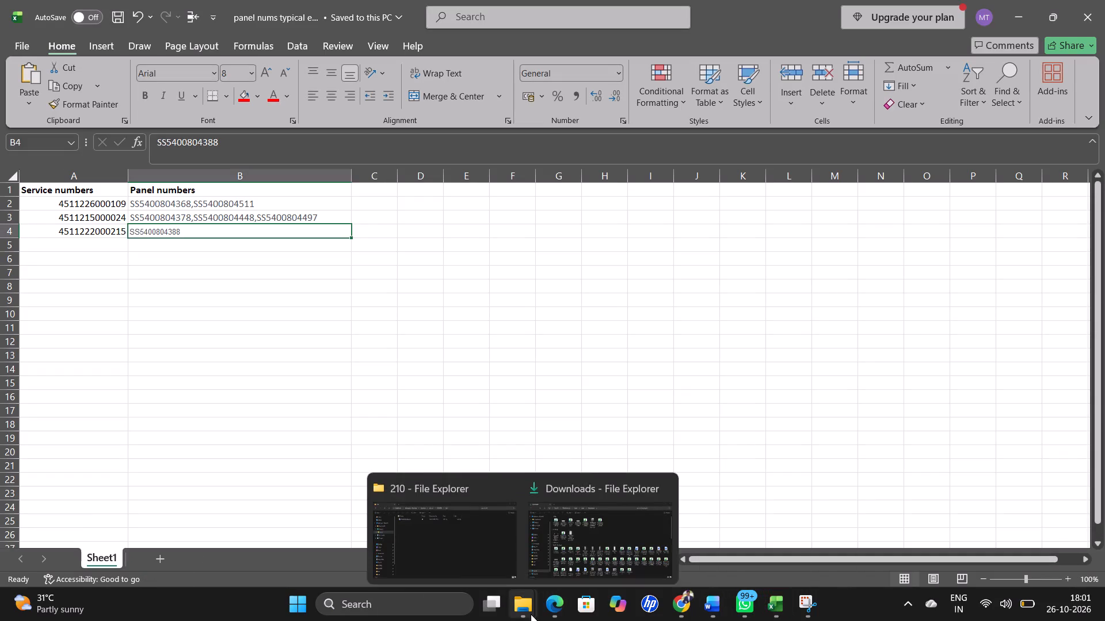
Delete today's files from the Downloads folder, abandoning the deletion for the open panel nums typical error workbook.
{"action": "left_click", "coordinate": [576, 533]}
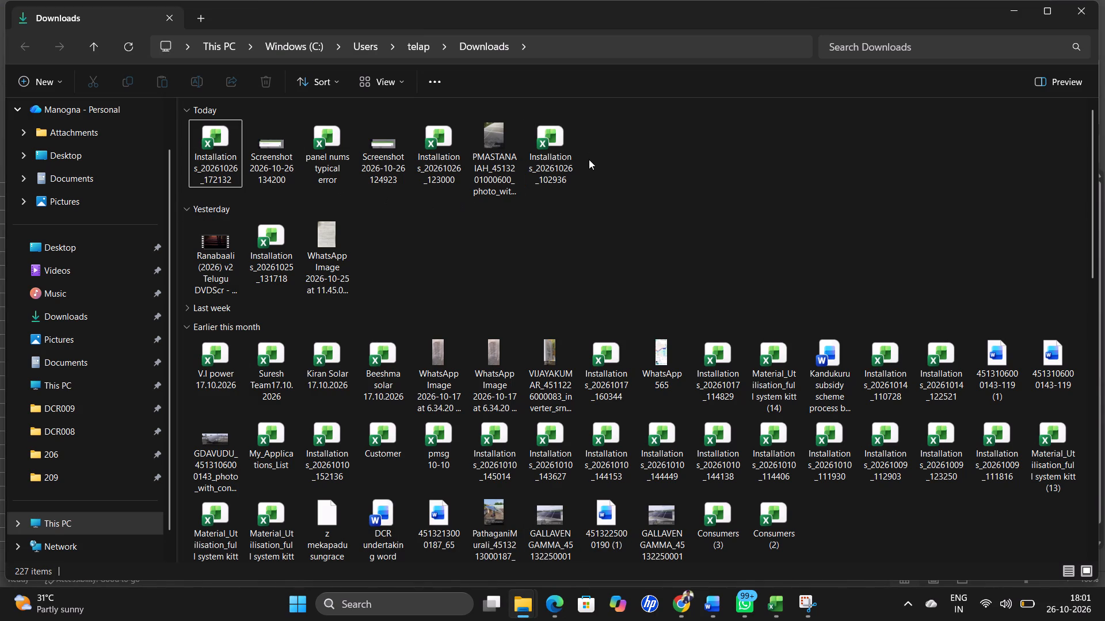
{"action": "left_click_drag", "start_coordinate": [589, 159], "coordinate": [211, 159]}
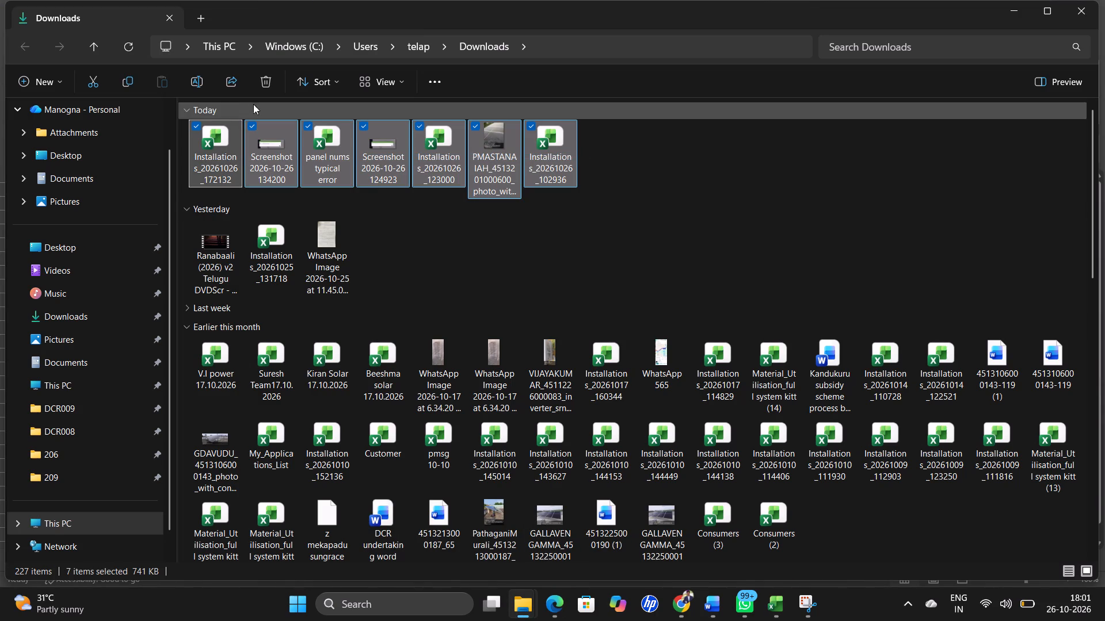
{"action": "left_click", "coordinate": [263, 87]}
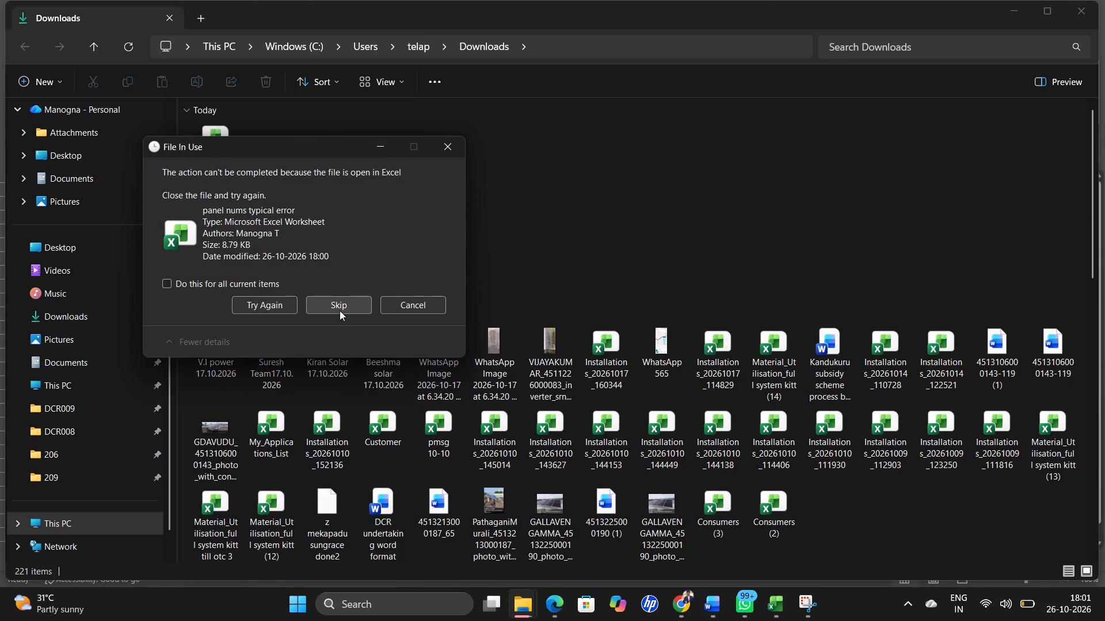
{"action": "left_click", "coordinate": [452, 145]}
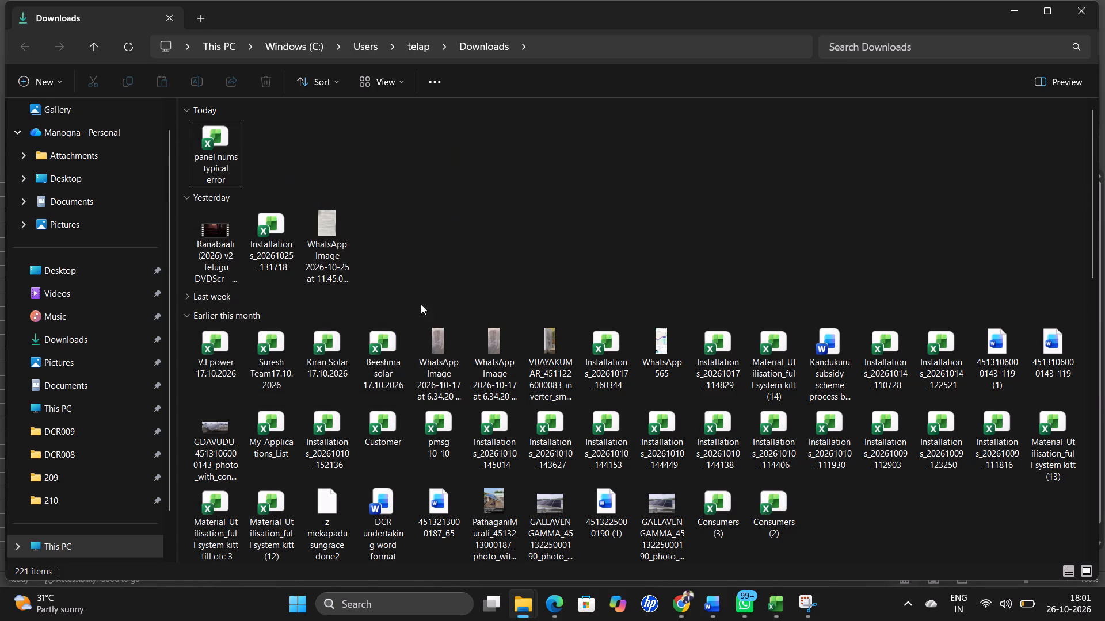
{"action": "left_click", "coordinate": [294, 143]}
{"action": "scroll", "coordinate": [362, 155], "scroll_direction": "up", "scroll_amount": 3}
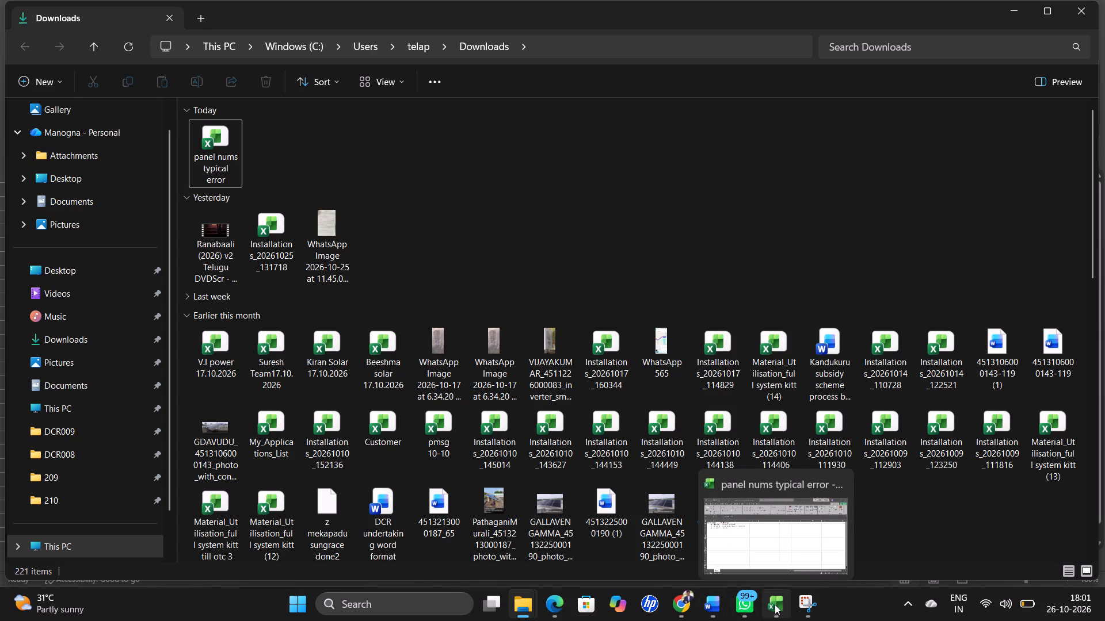
Return to the DCR portal in the browser and close the serial number error report.
{"action": "left_click", "coordinate": [770, 536]}
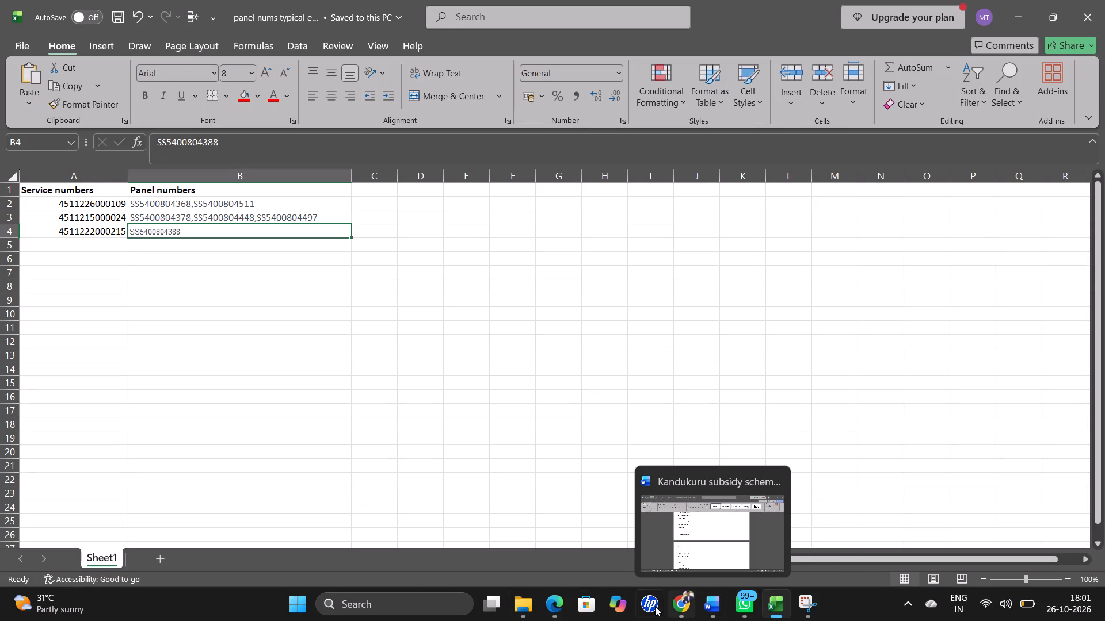
{"action": "left_click", "coordinate": [548, 600]}
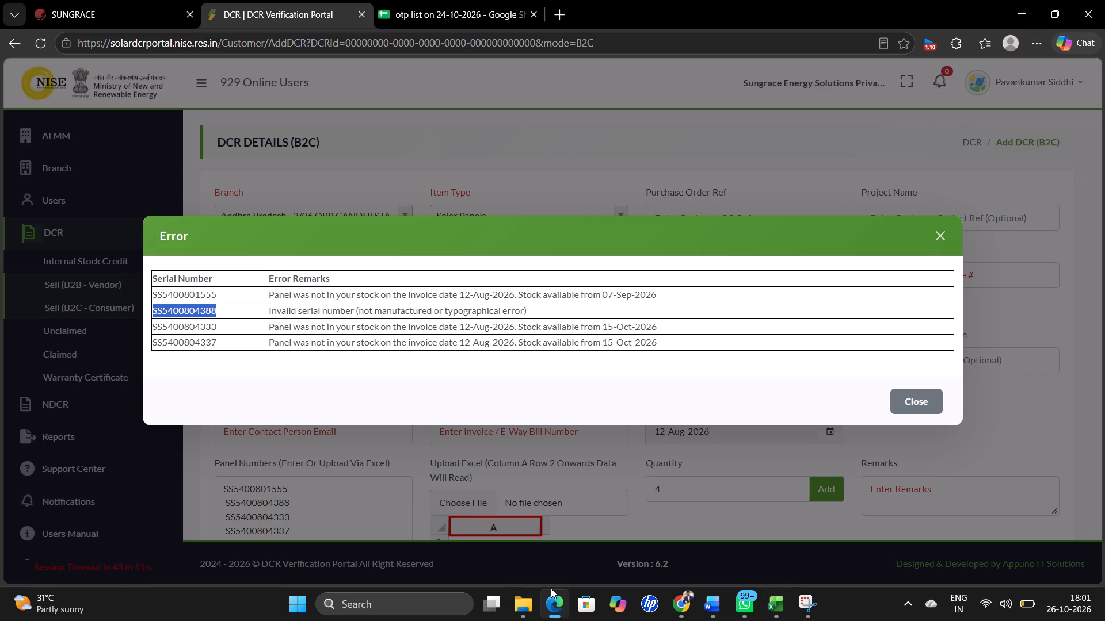
{"action": "left_click", "coordinate": [905, 396]}
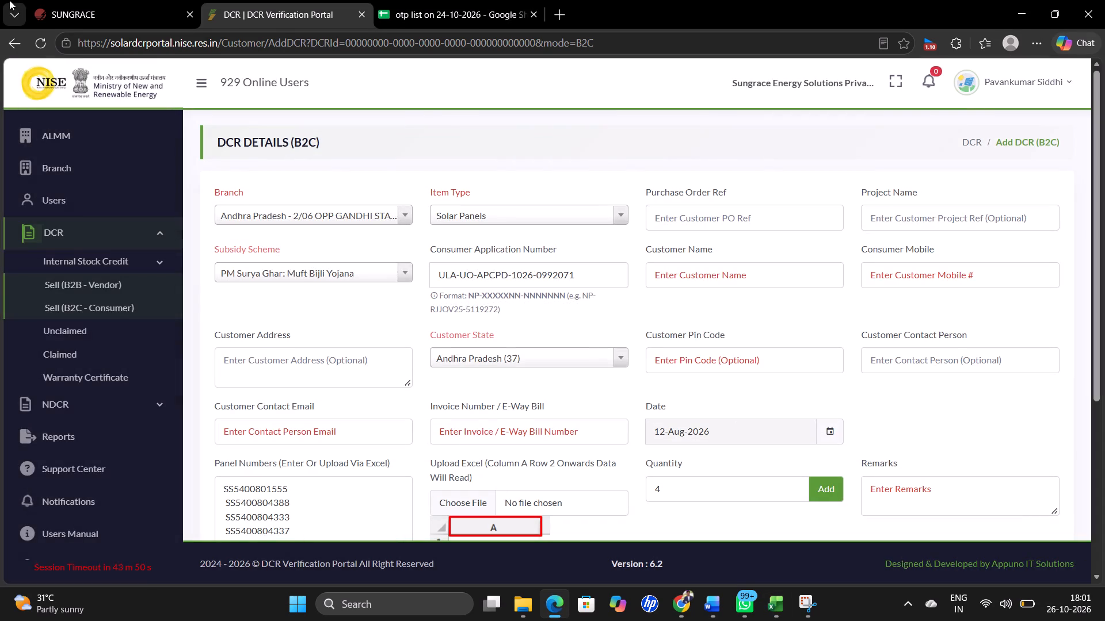
Open the list of total installations on the SUNGRACE site.
{"action": "left_click", "coordinate": [41, 8]}
{"action": "left_click", "coordinate": [715, 103]}
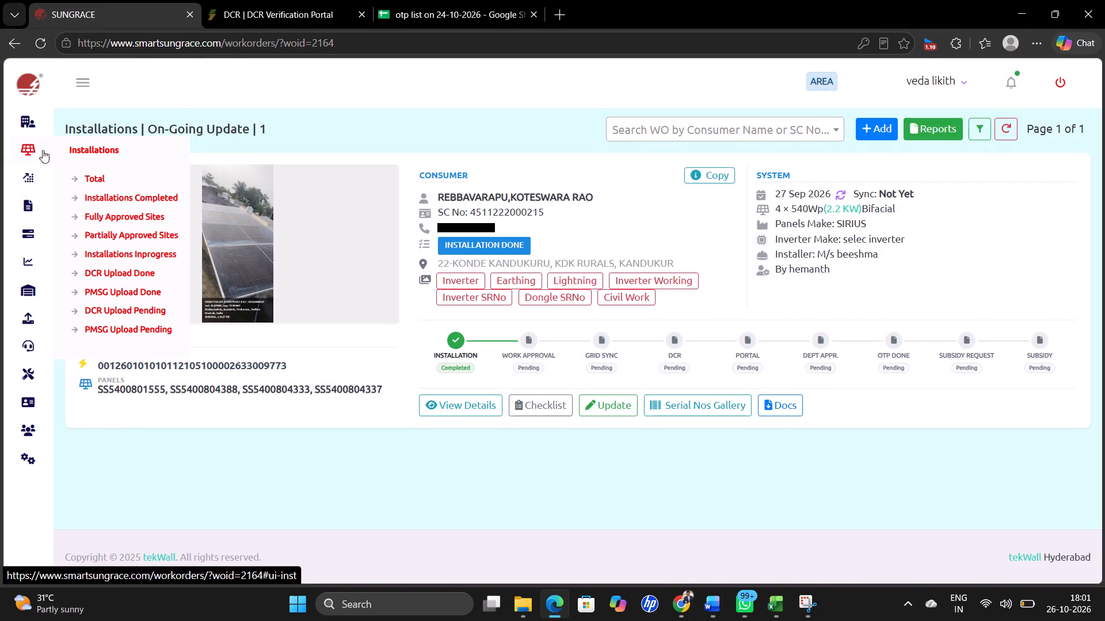
{"action": "left_click", "coordinate": [96, 179]}
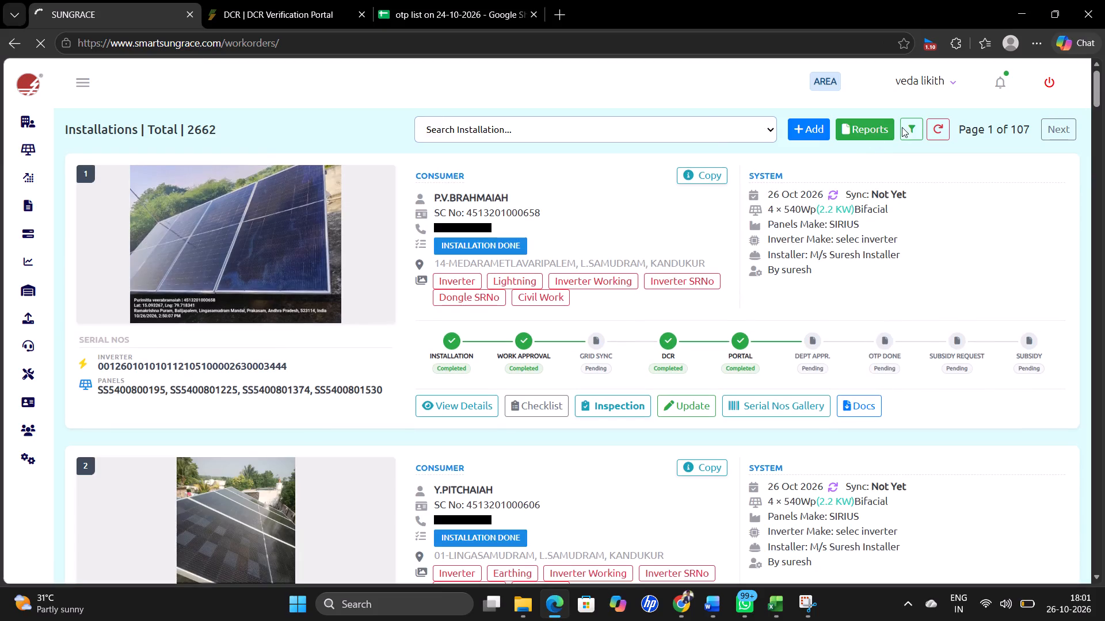
Filter the installations list by Serial Number Status "Panels and Inverter Fully Assigned".
{"action": "left_click", "coordinate": [902, 127]}
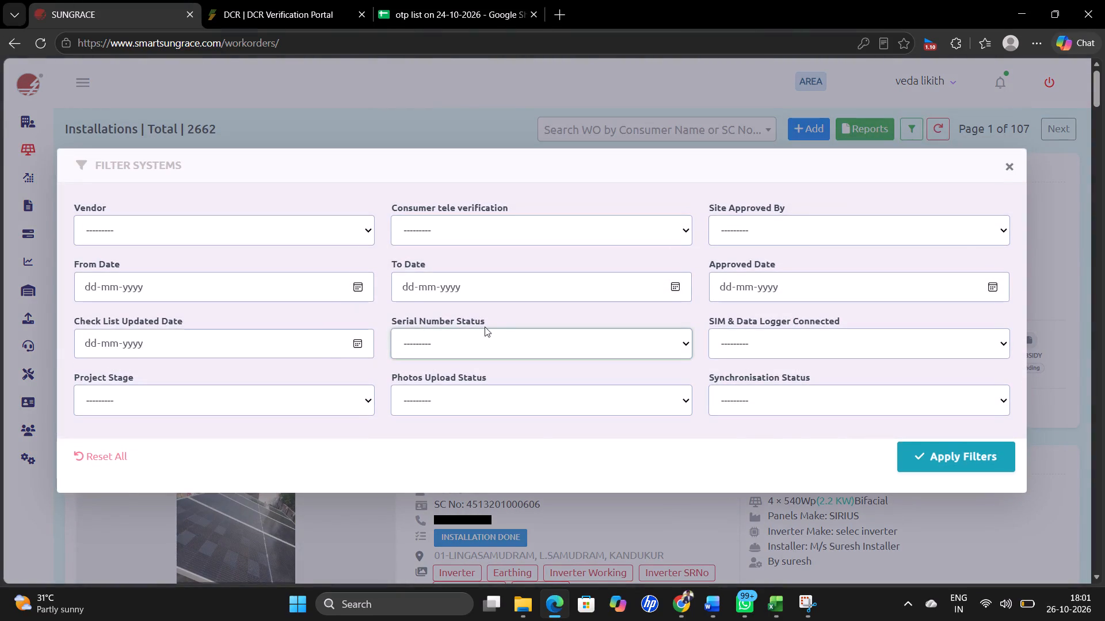
{"action": "left_click", "coordinate": [496, 339]}
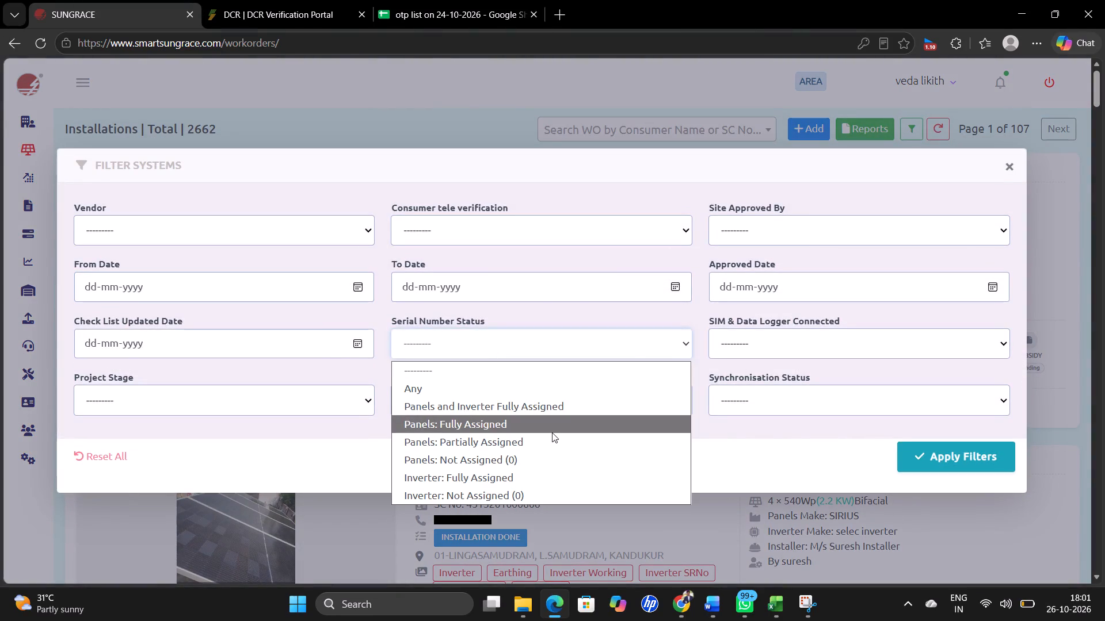
{"action": "left_click", "coordinate": [557, 411]}
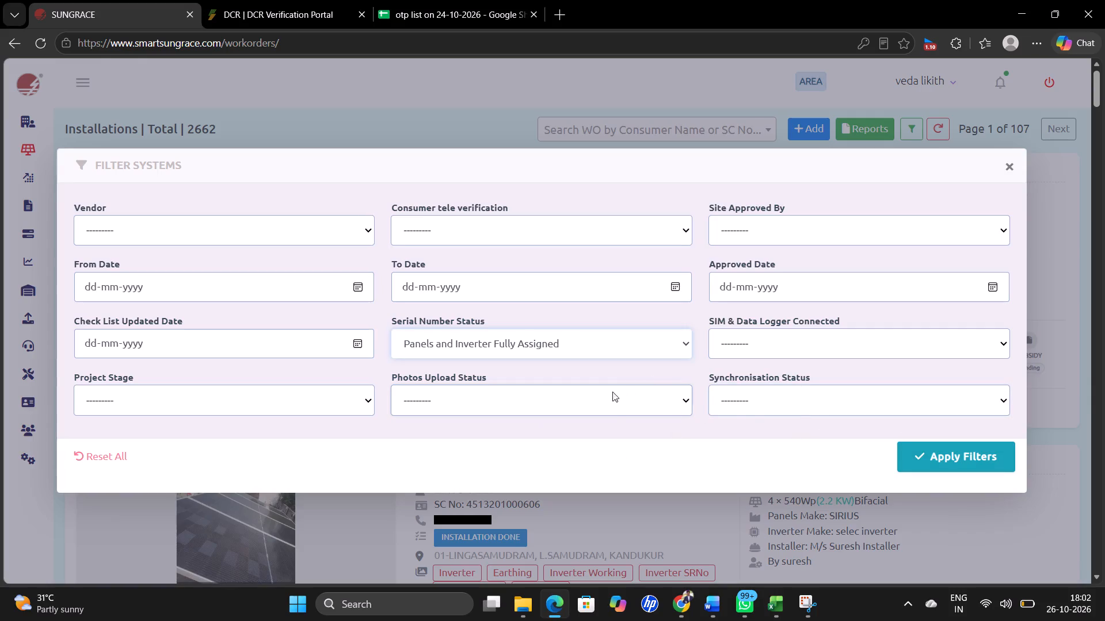
{"action": "left_click", "coordinate": [924, 450]}
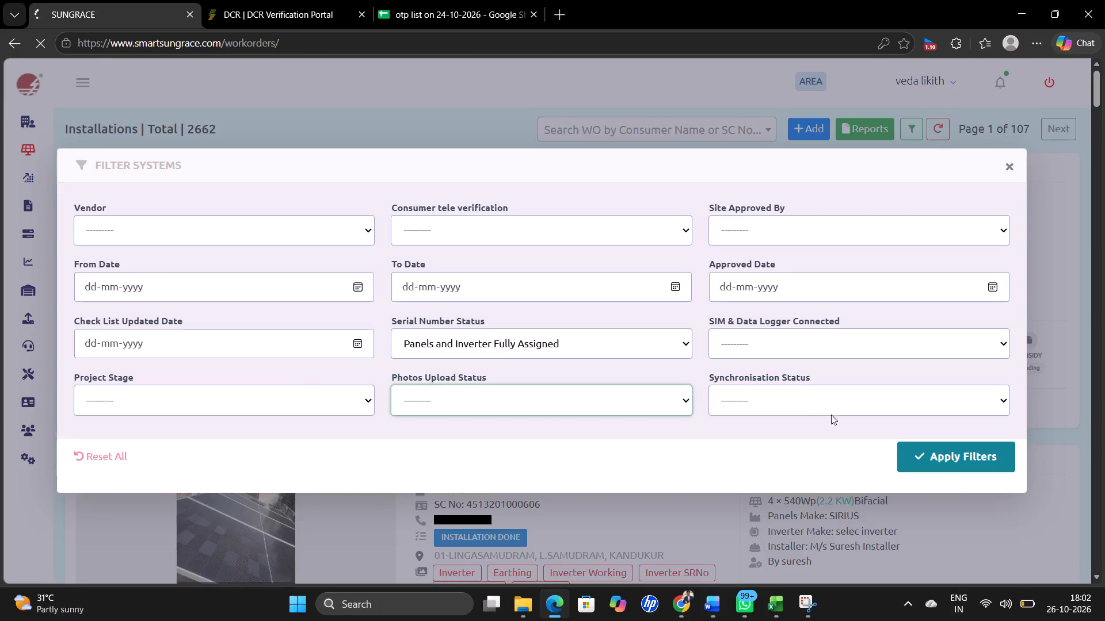
Download the Installation Report for the filtered list, open the workbook from Downloads and enable editing.
{"action": "left_click", "coordinate": [883, 128]}
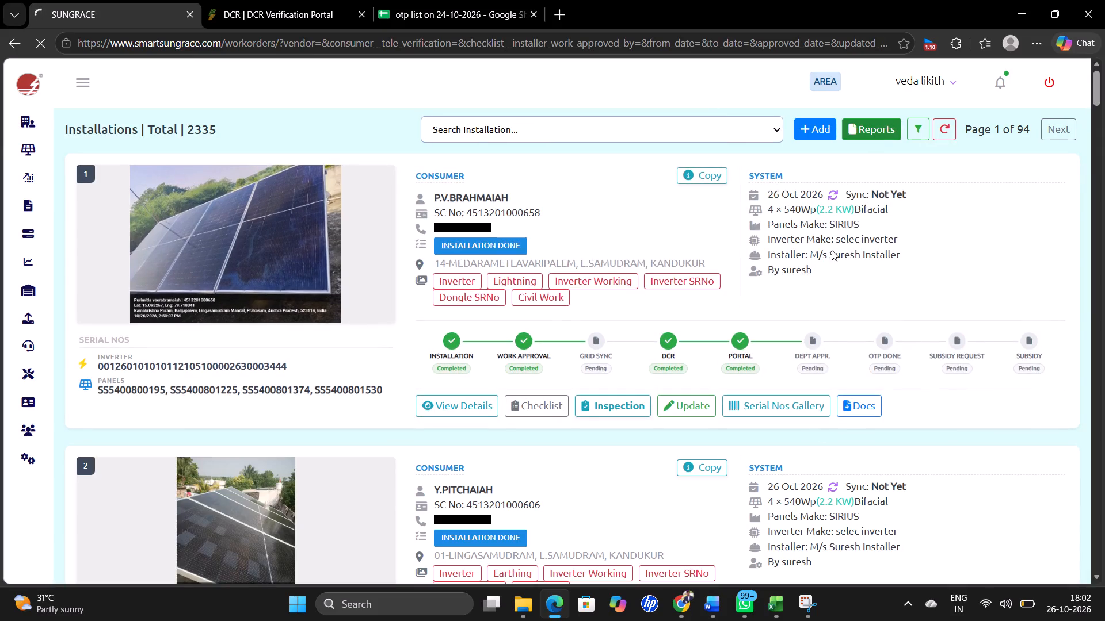
{"action": "left_click", "coordinate": [578, 154]}
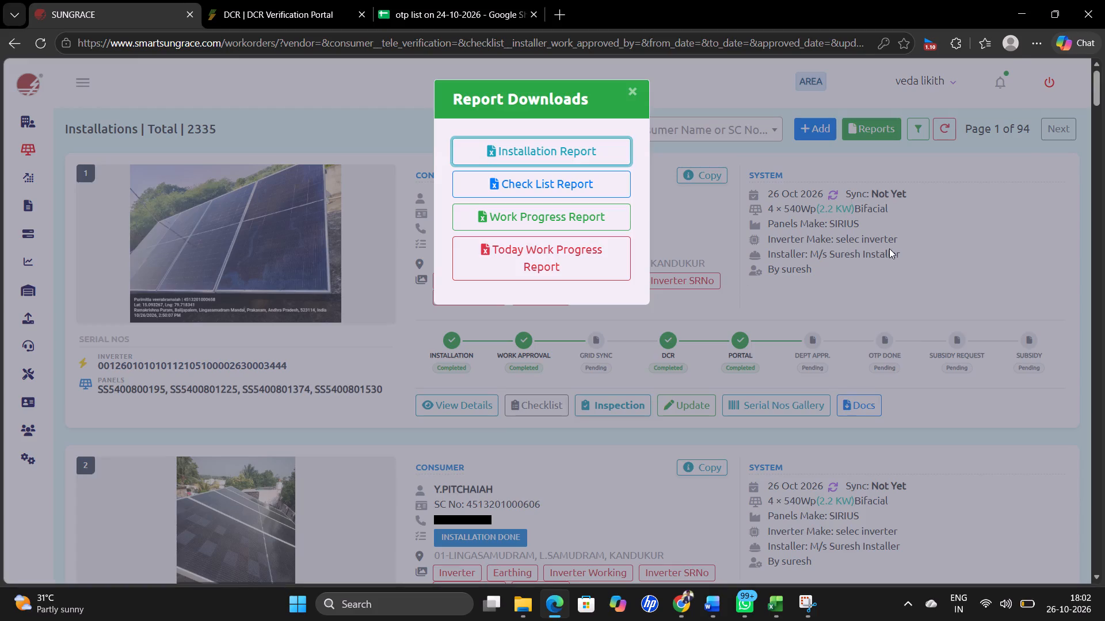
{"action": "left_click", "coordinate": [970, 118]}
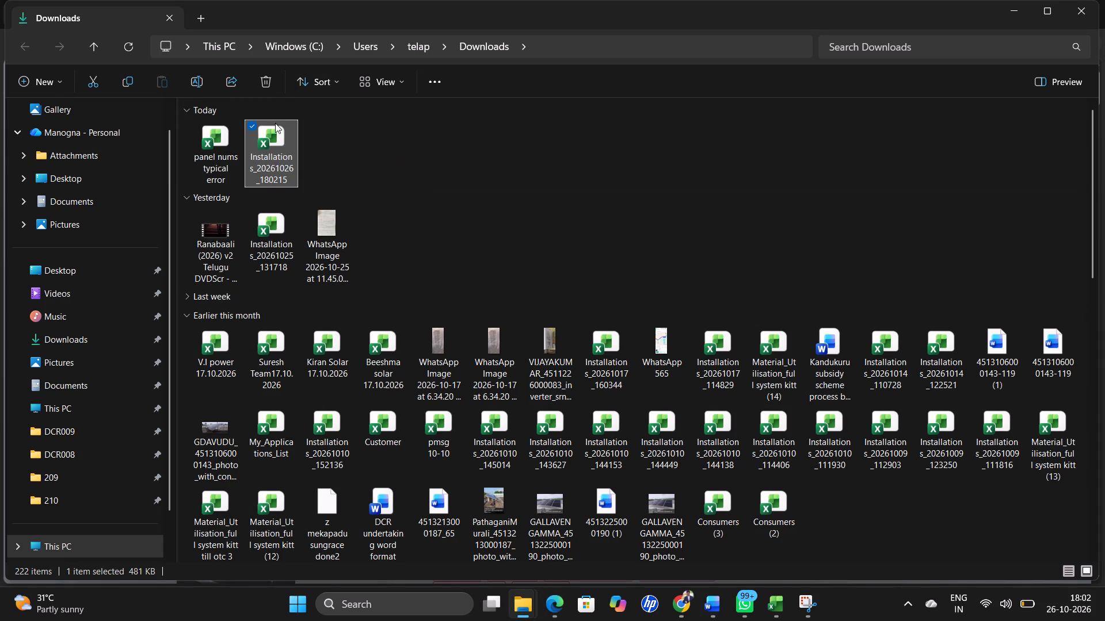
{"action": "double_click", "coordinate": [275, 131]}
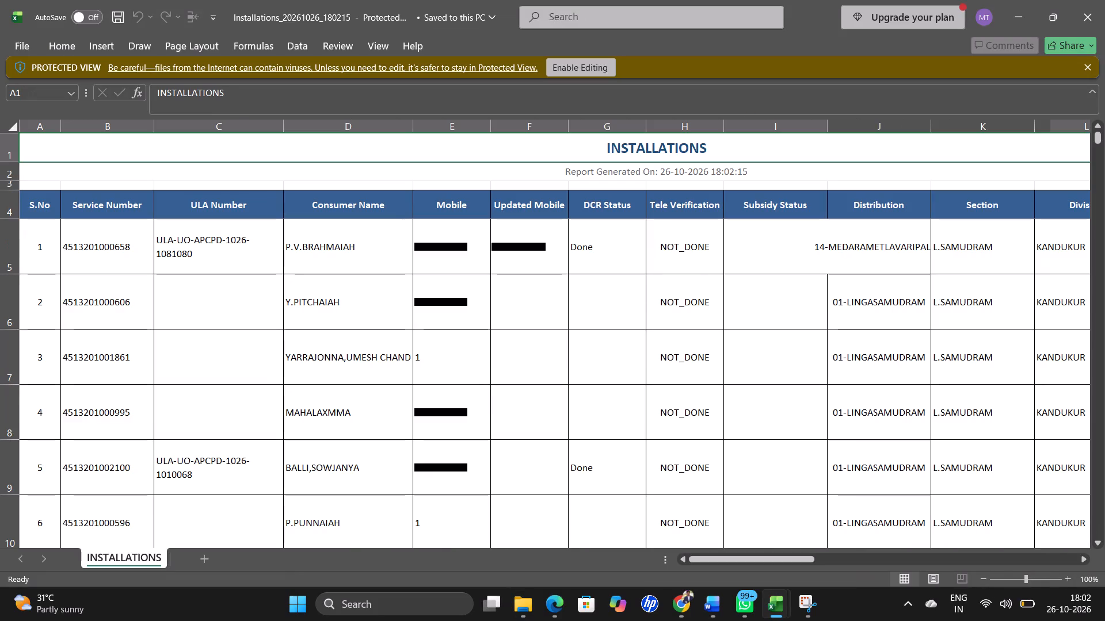
{"action": "left_click", "coordinate": [584, 70]}
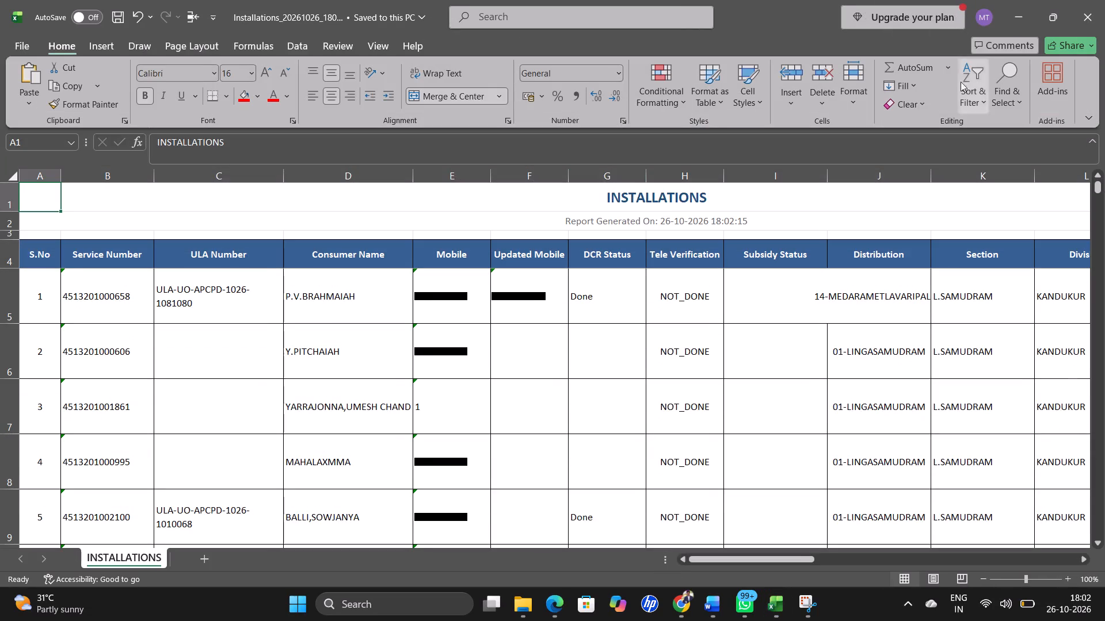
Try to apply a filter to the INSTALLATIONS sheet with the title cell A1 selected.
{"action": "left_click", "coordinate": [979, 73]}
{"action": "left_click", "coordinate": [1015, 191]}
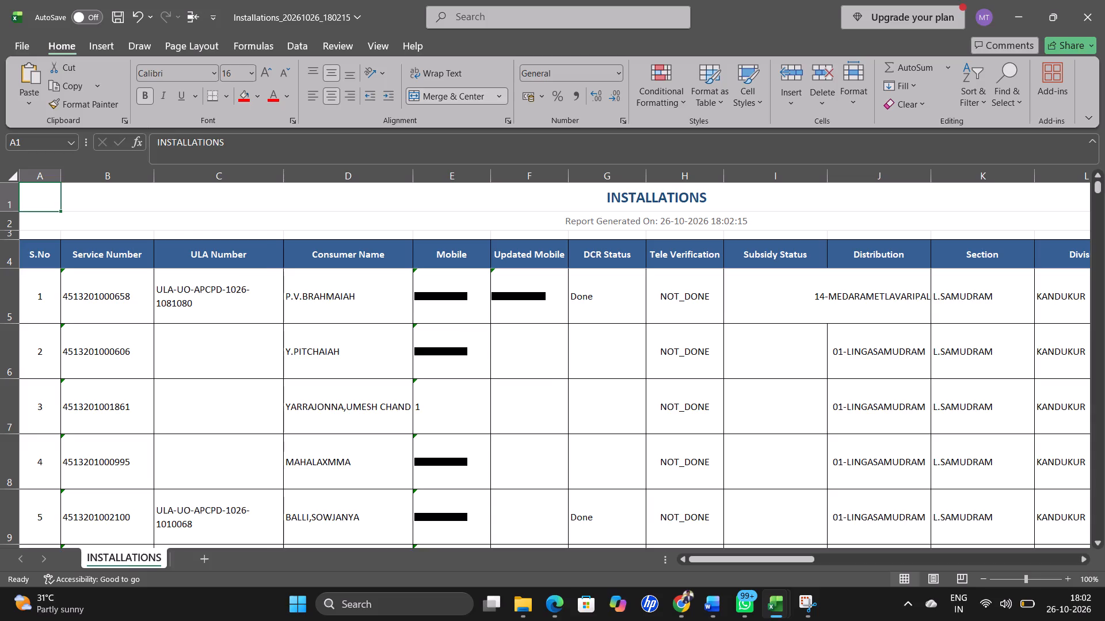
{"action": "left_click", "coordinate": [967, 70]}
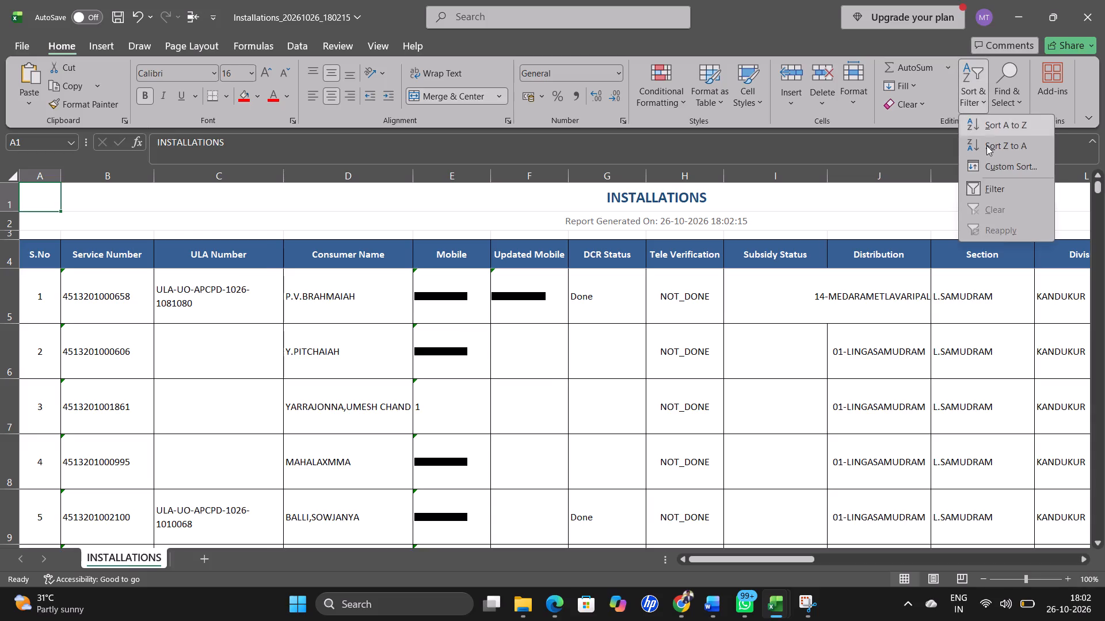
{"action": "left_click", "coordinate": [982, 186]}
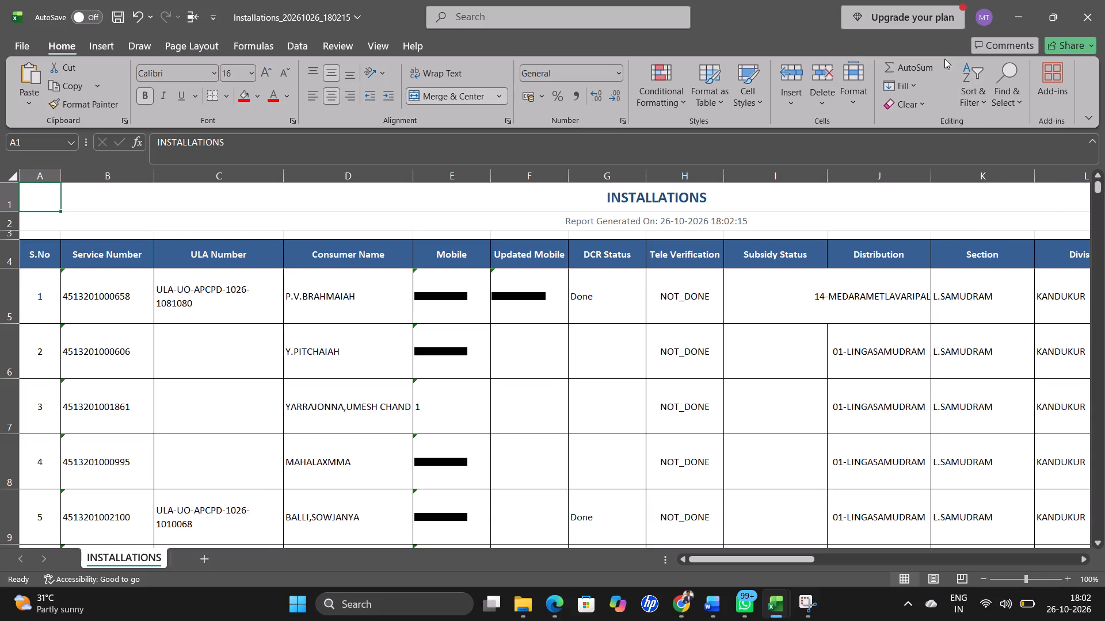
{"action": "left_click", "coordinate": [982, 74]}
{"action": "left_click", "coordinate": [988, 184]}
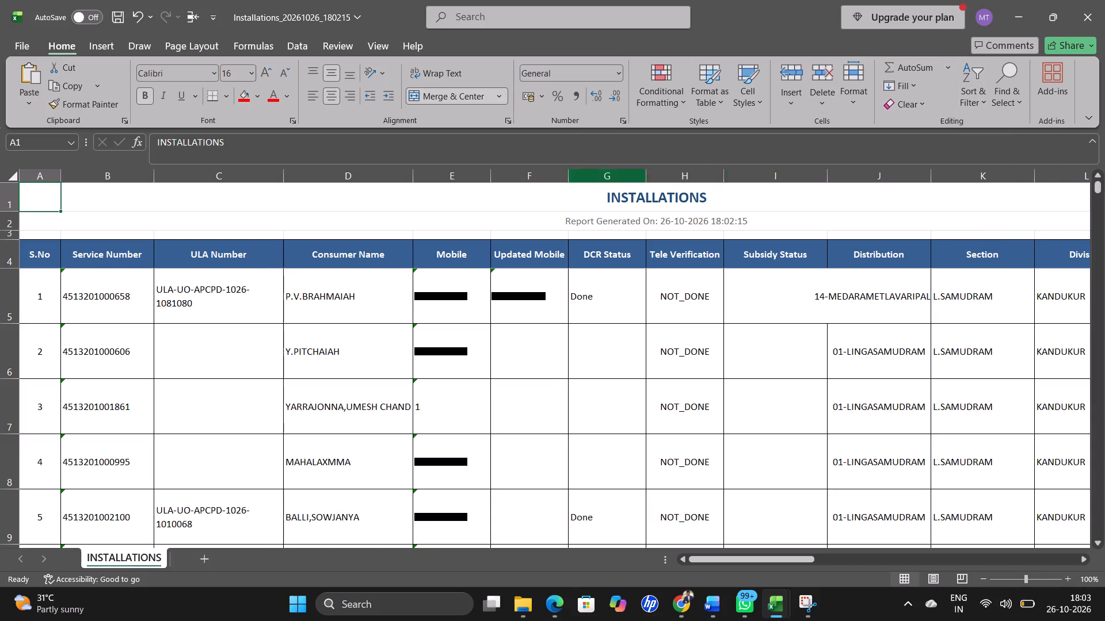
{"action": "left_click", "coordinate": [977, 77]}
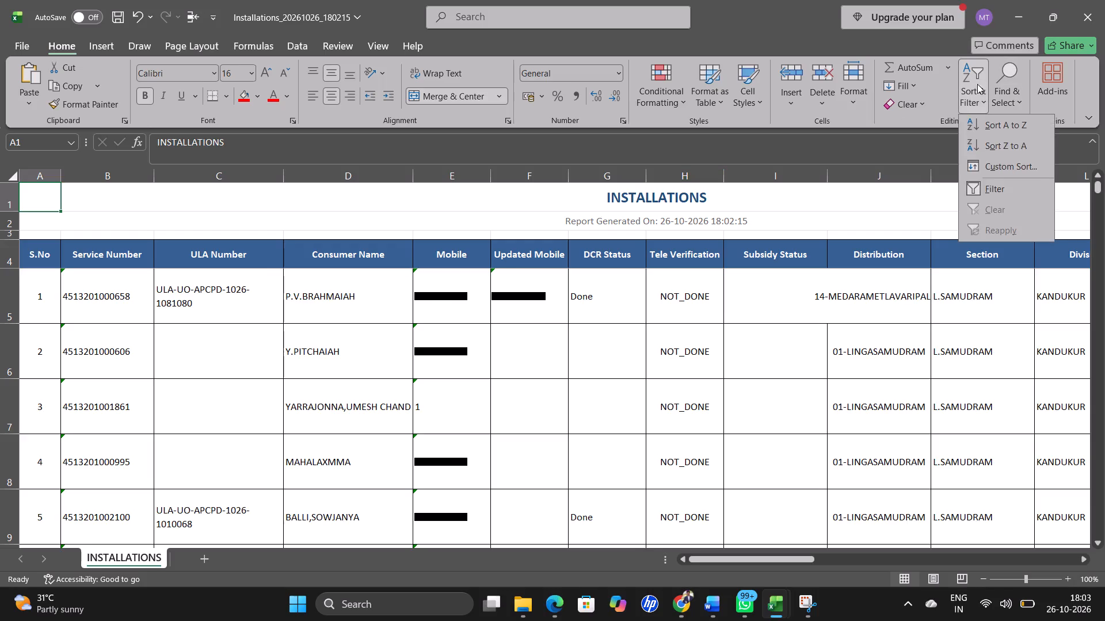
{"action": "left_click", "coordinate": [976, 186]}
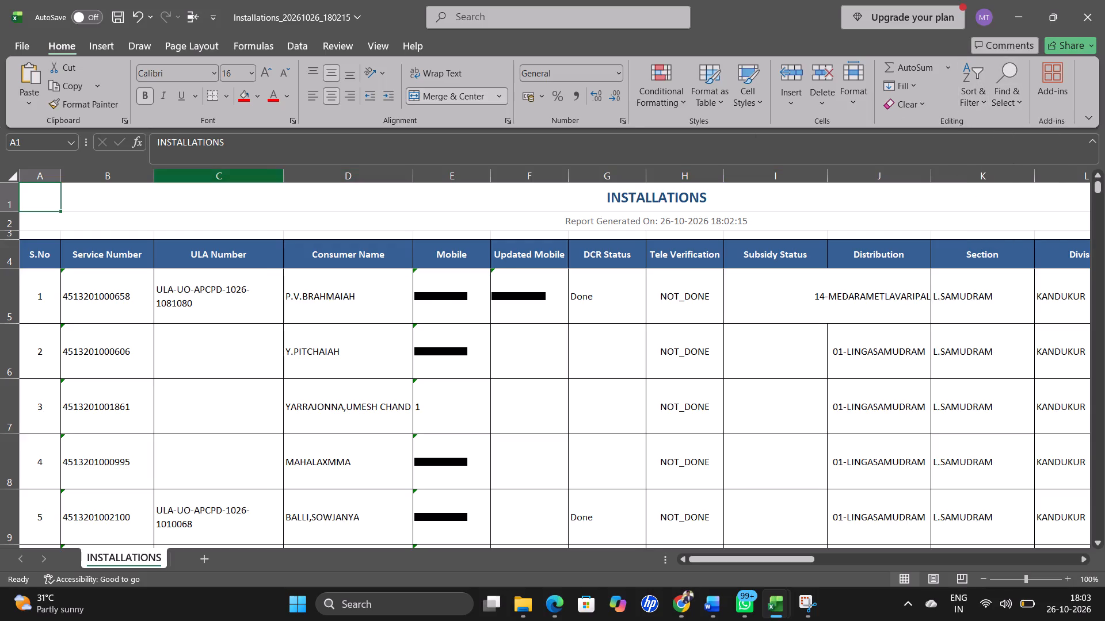
Turn on filtering for the header row of the INSTALLATIONS table, starting from a cell inside the data.
{"action": "left_click", "coordinate": [202, 249]}
{"action": "left_click", "coordinate": [233, 274]}
{"action": "left_click", "coordinate": [242, 306]}
{"action": "left_click", "coordinate": [969, 67]}
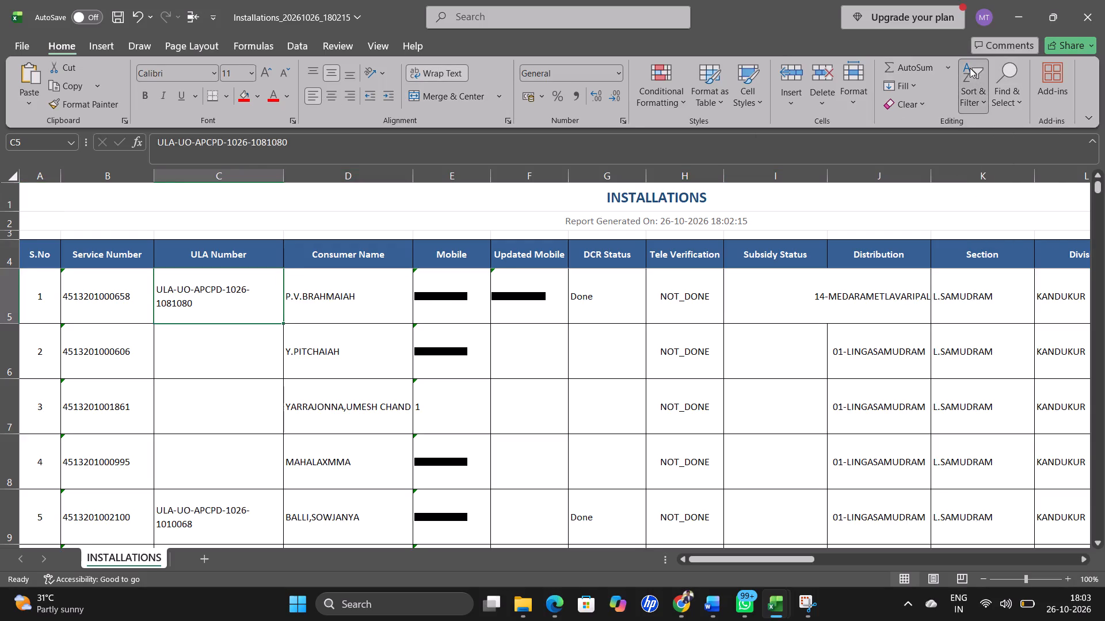
{"action": "left_click", "coordinate": [994, 182]}
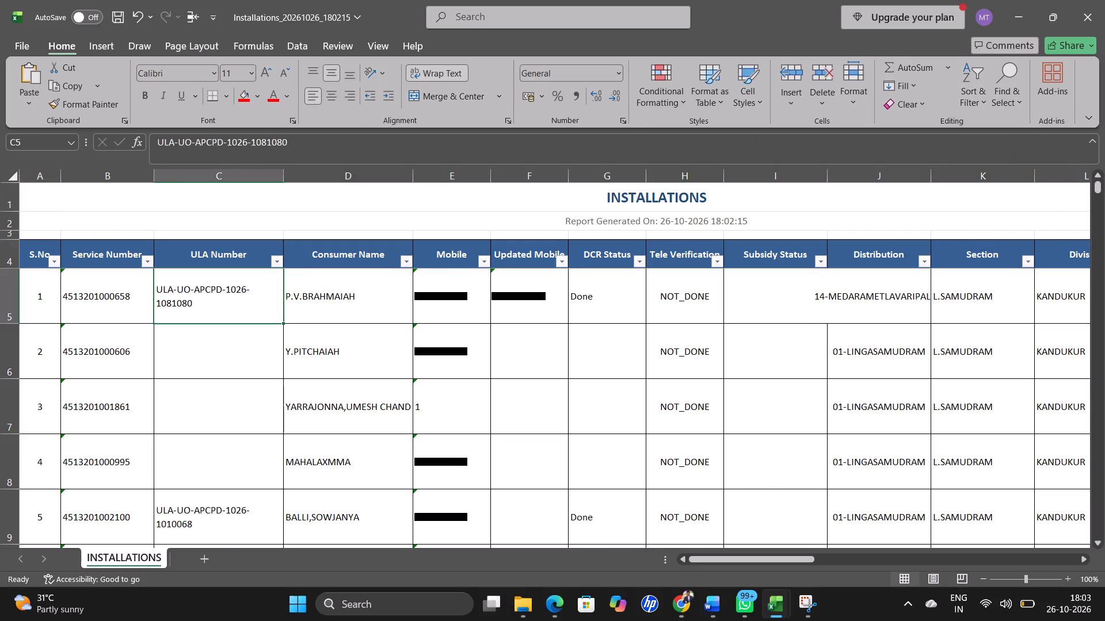
Filter the ULA Number column to exclude blanks.
{"action": "left_click", "coordinate": [280, 262]}
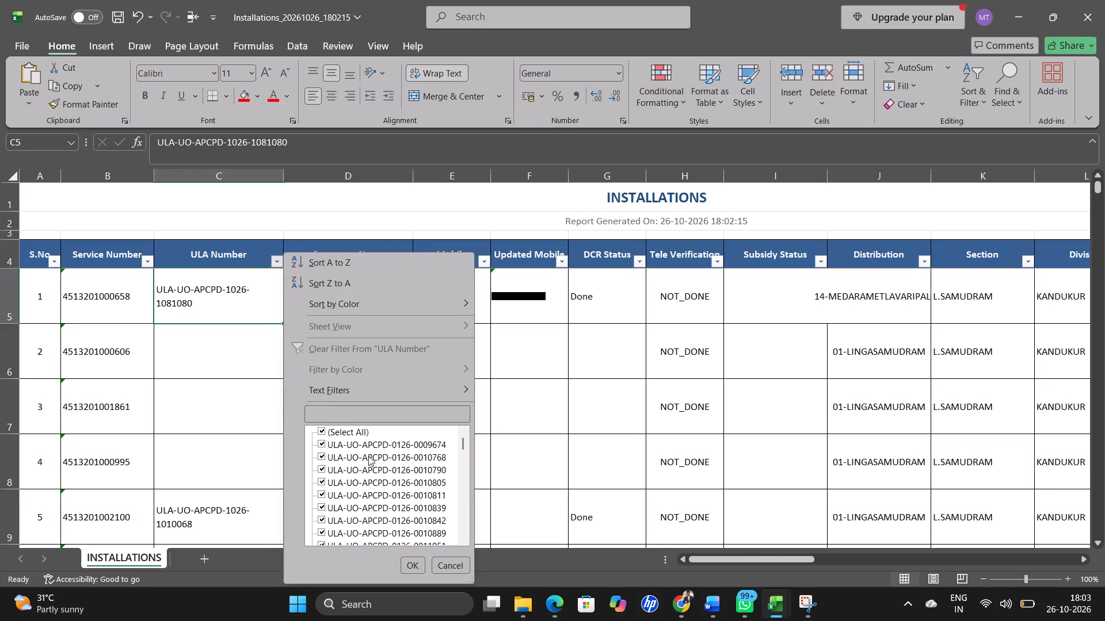
{"action": "left_click_drag", "start_coordinate": [460, 448], "coordinate": [458, 554]}
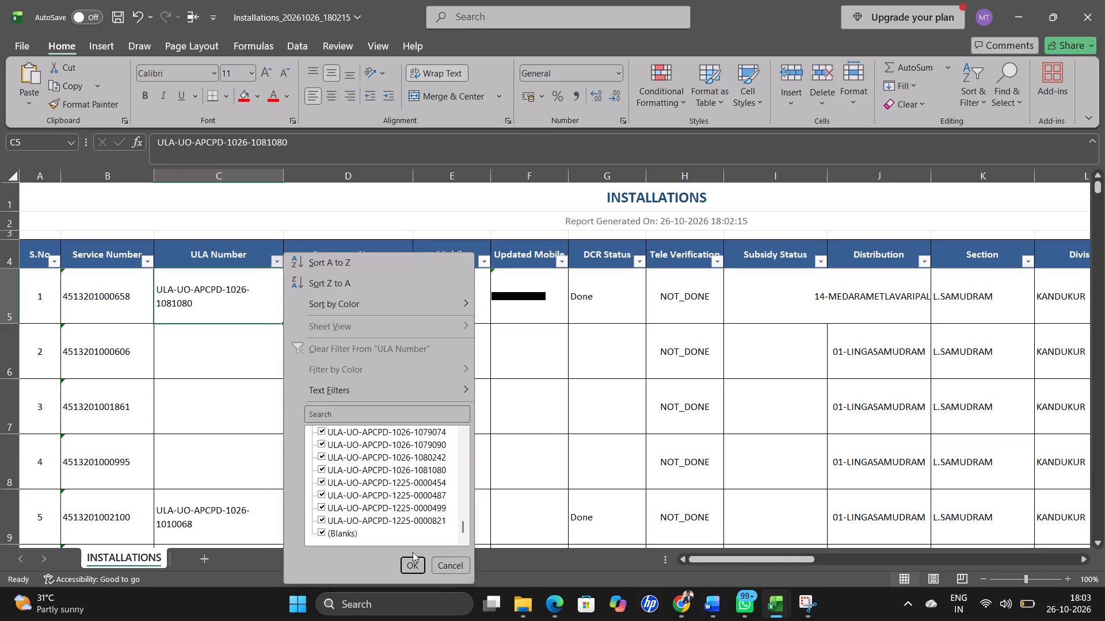
{"action": "left_click", "coordinate": [322, 531]}
{"action": "left_click", "coordinate": [414, 562]}
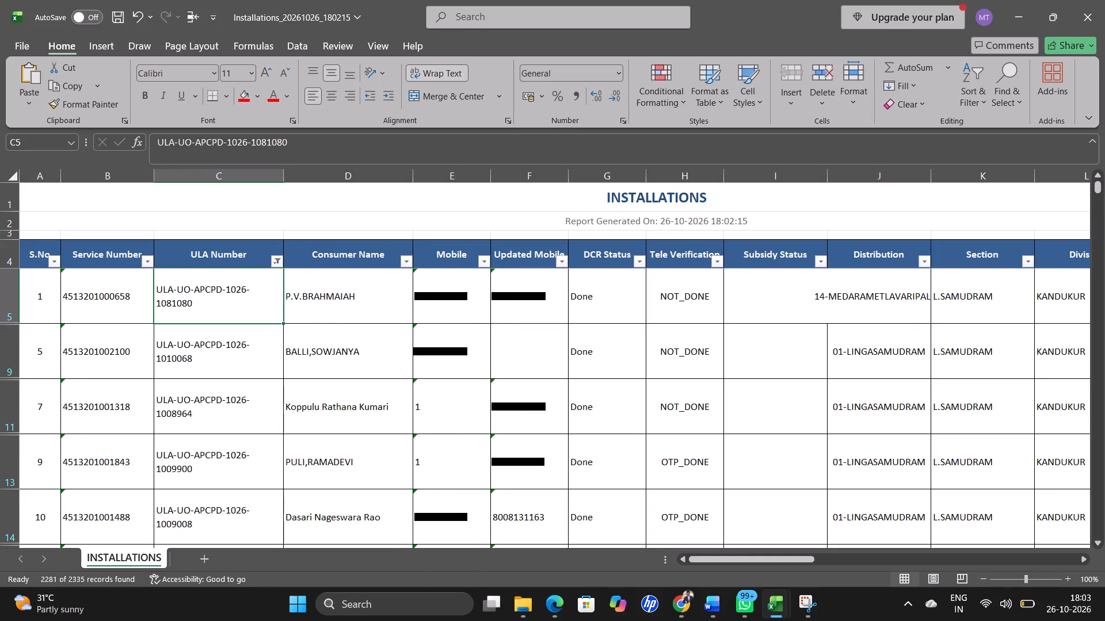
Examine the remaining columns of the filtered installations, from the installation and panel details through to SCAT, dismissing the chat notification.
{"action": "left_click_drag", "start_coordinate": [798, 561], "coordinate": [847, 563]}
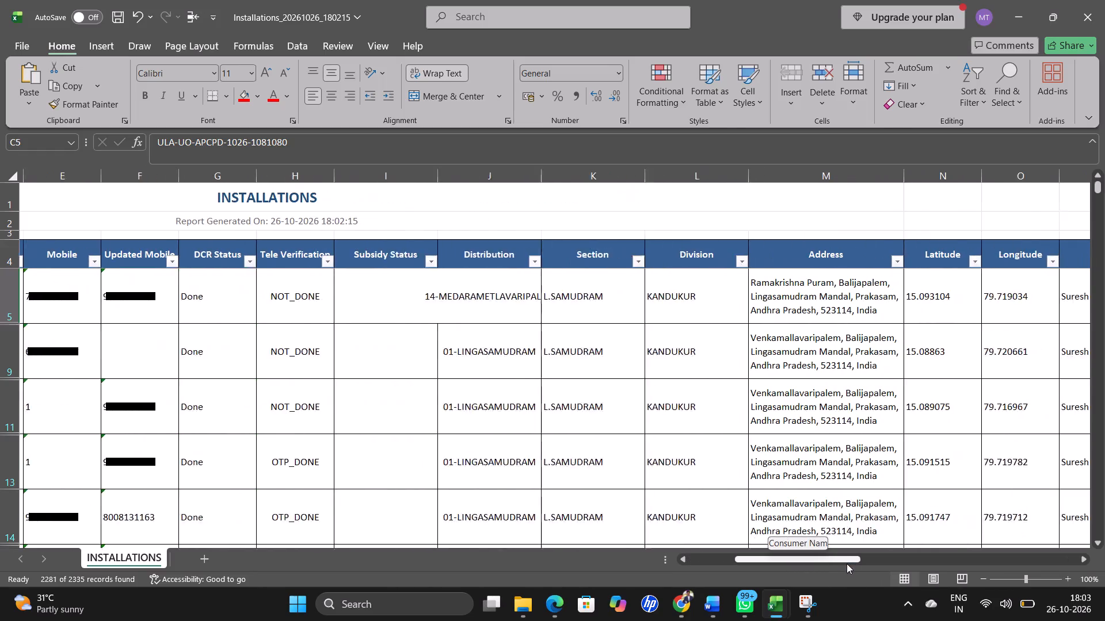
{"action": "left_click_drag", "start_coordinate": [847, 563], "coordinate": [894, 571]}
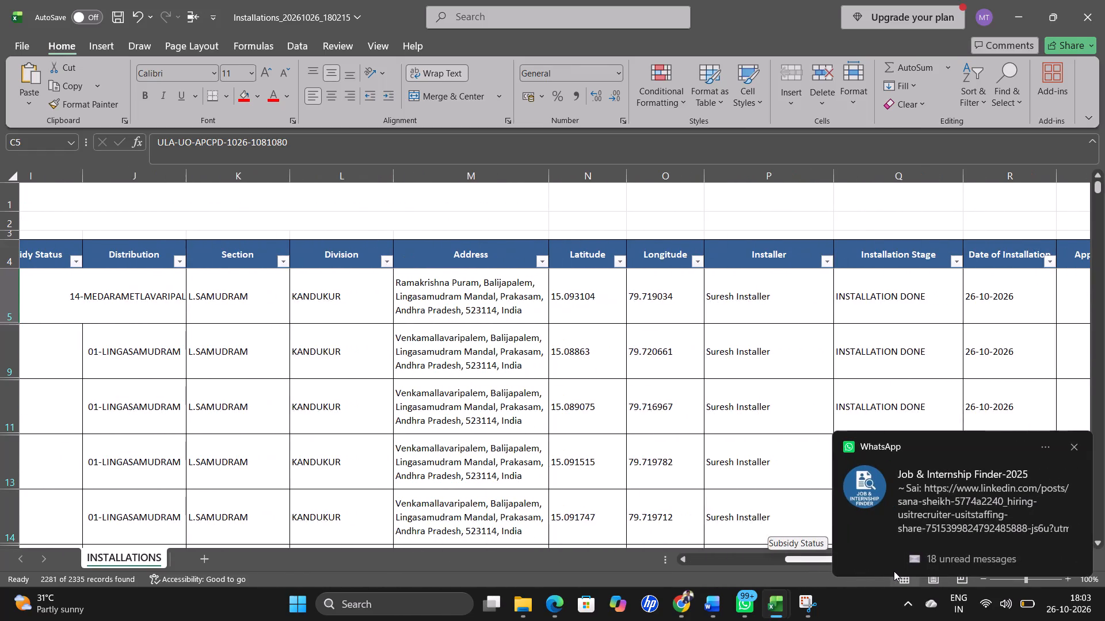
{"action": "left_click_drag", "start_coordinate": [894, 571], "coordinate": [943, 570]}
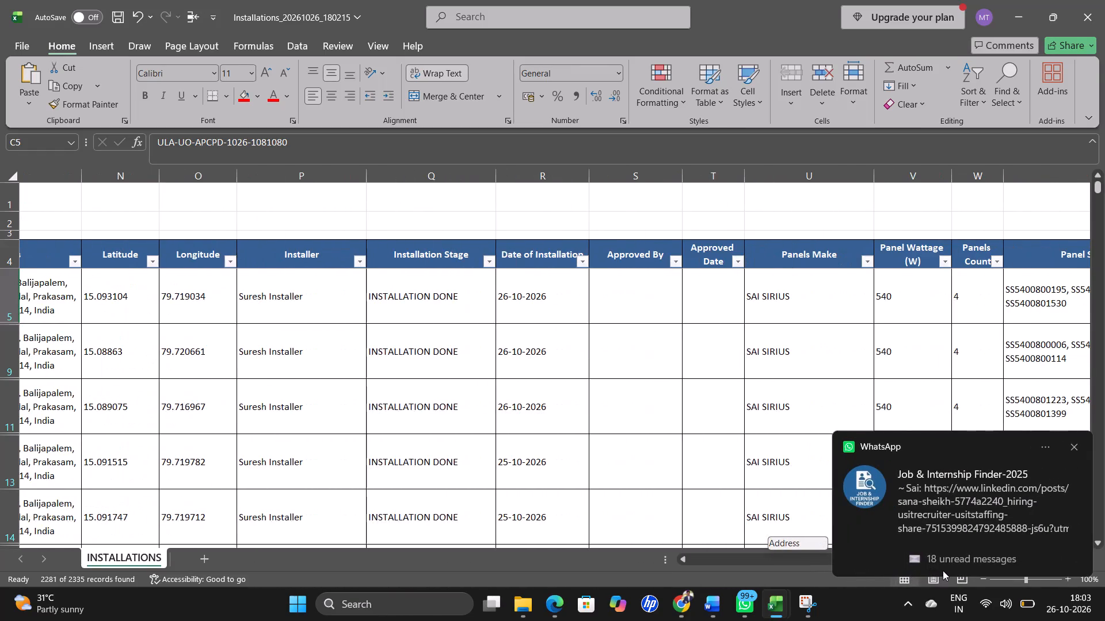
{"action": "left_click_drag", "start_coordinate": [943, 570], "coordinate": [974, 572]}
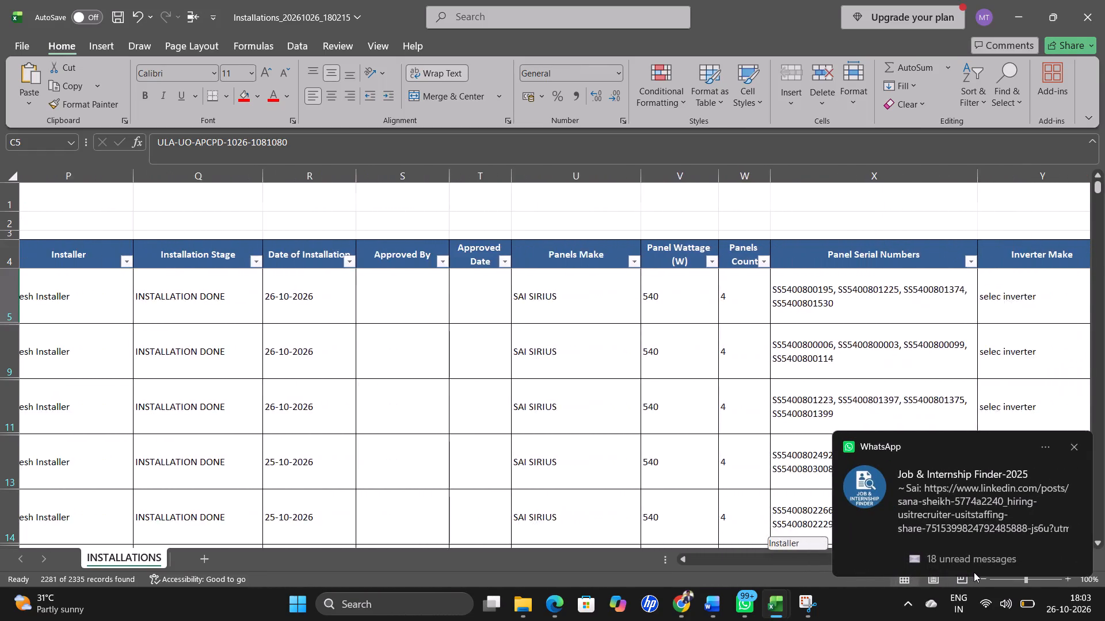
{"action": "left_click_drag", "start_coordinate": [974, 572], "coordinate": [982, 573]}
{"action": "left_click", "coordinate": [1077, 452]}
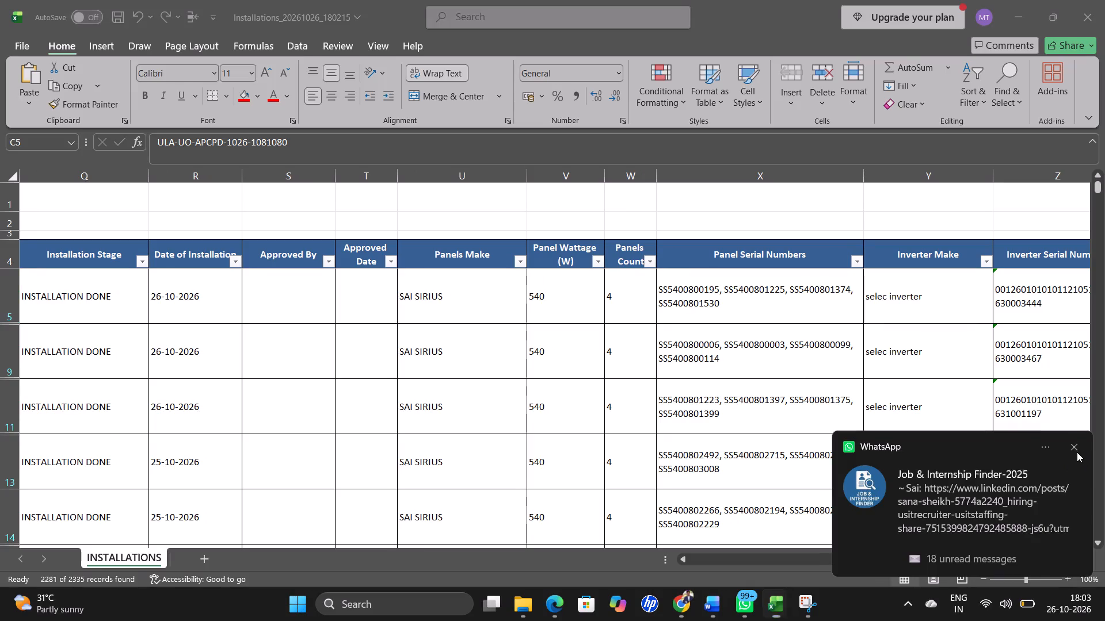
{"action": "left_click_drag", "start_coordinate": [988, 559], "coordinate": [1013, 566]}
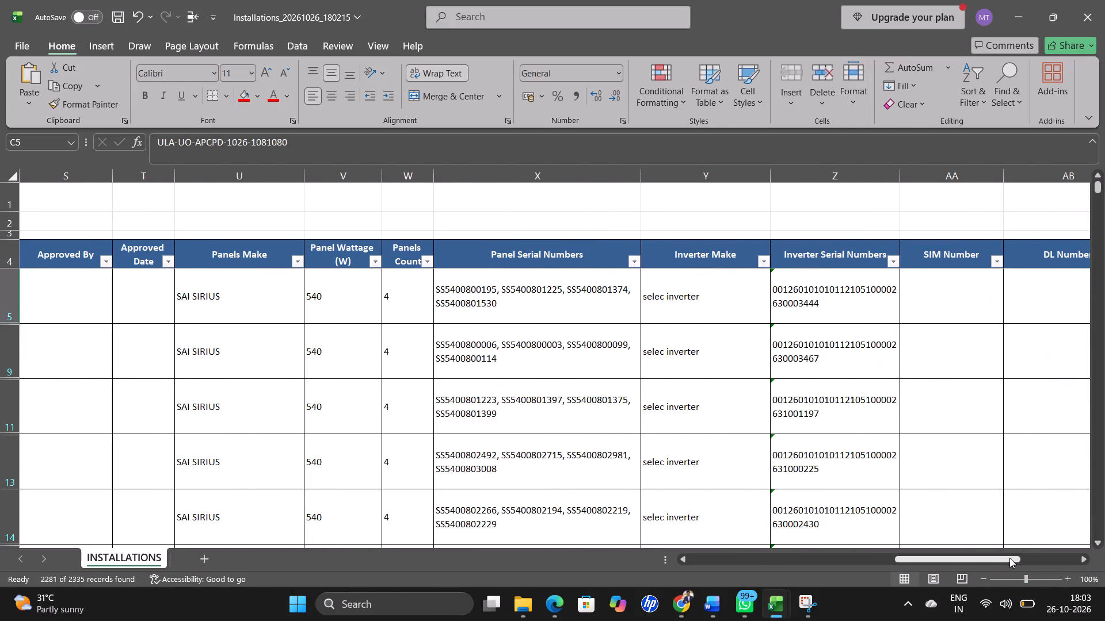
{"action": "left_click_drag", "start_coordinate": [1009, 557], "coordinate": [1065, 554]}
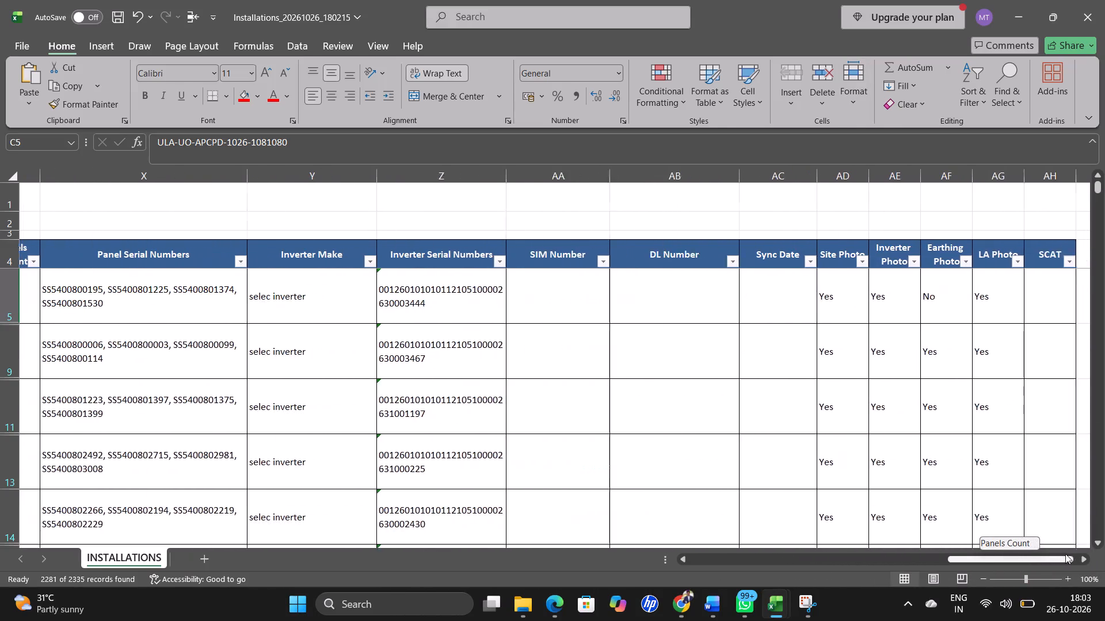
Filter the DCR Status column to show only blanks by excluding Done.
{"action": "left_click_drag", "start_coordinate": [1065, 554], "coordinate": [841, 570]}
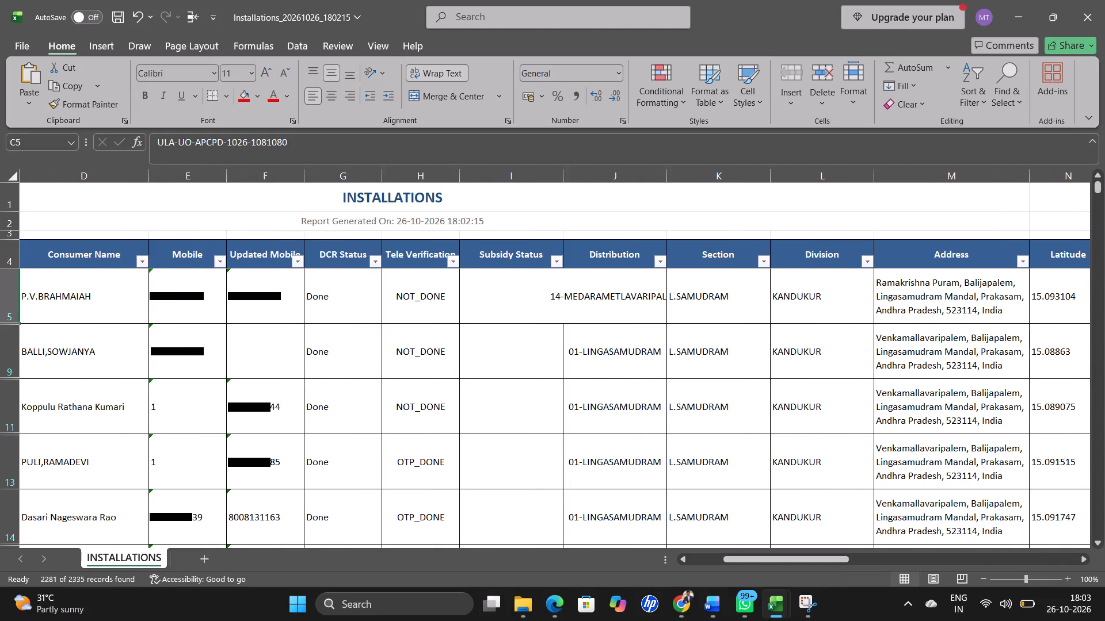
{"action": "left_click", "coordinate": [378, 267]}
{"action": "left_click", "coordinate": [423, 447]}
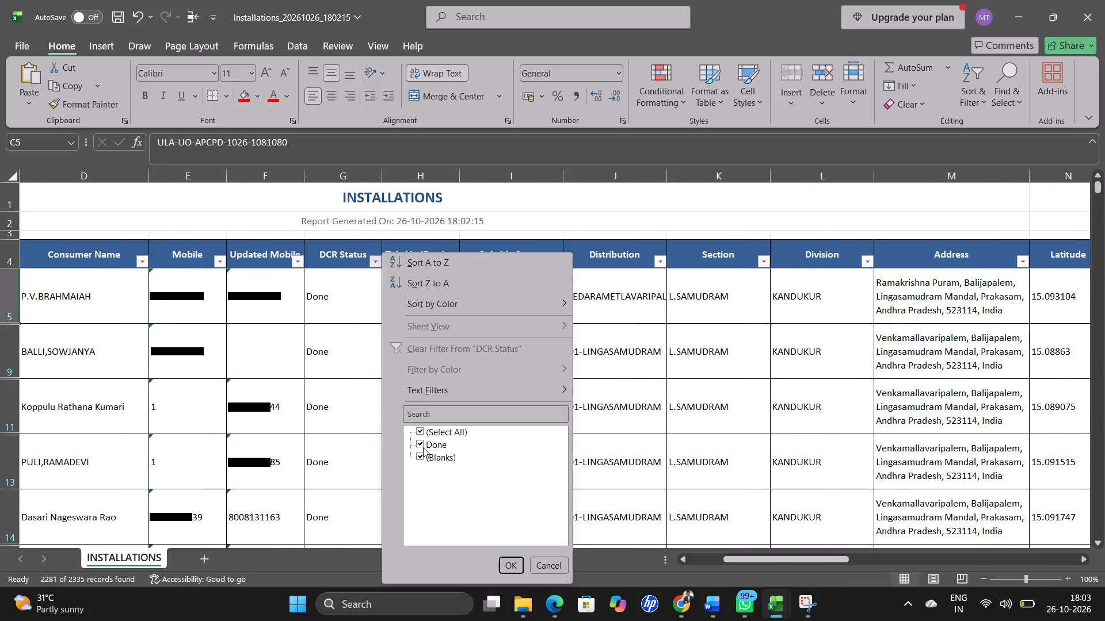
{"action": "left_click", "coordinate": [508, 563]}
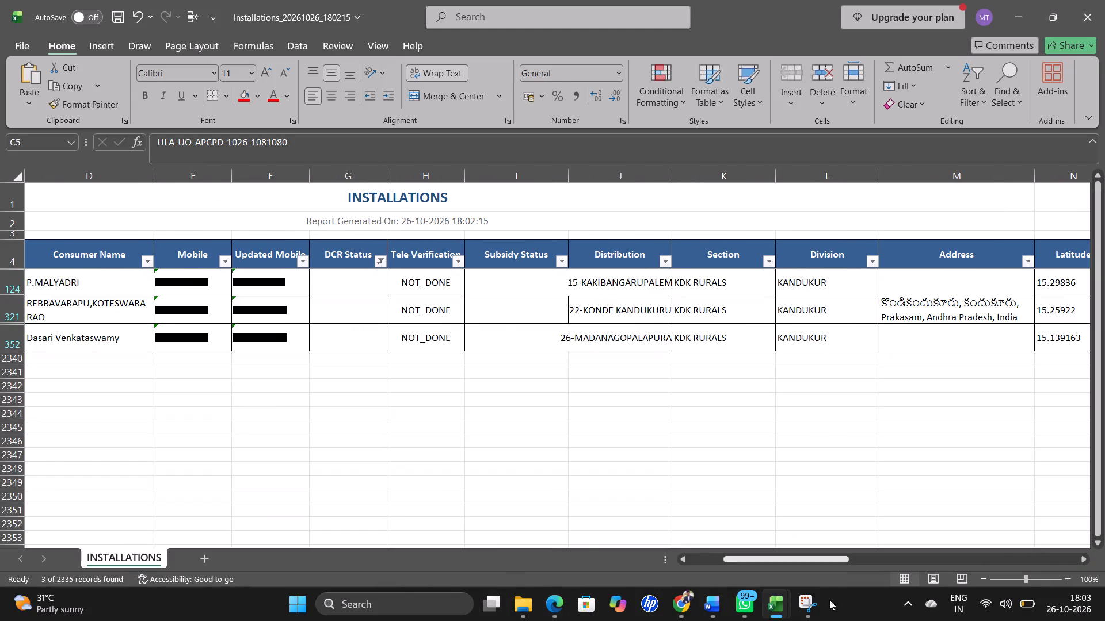
Compare the filtered service numbers with those listed in the panel nums typical error workbook.
{"action": "left_click_drag", "start_coordinate": [814, 560], "coordinate": [676, 560]}
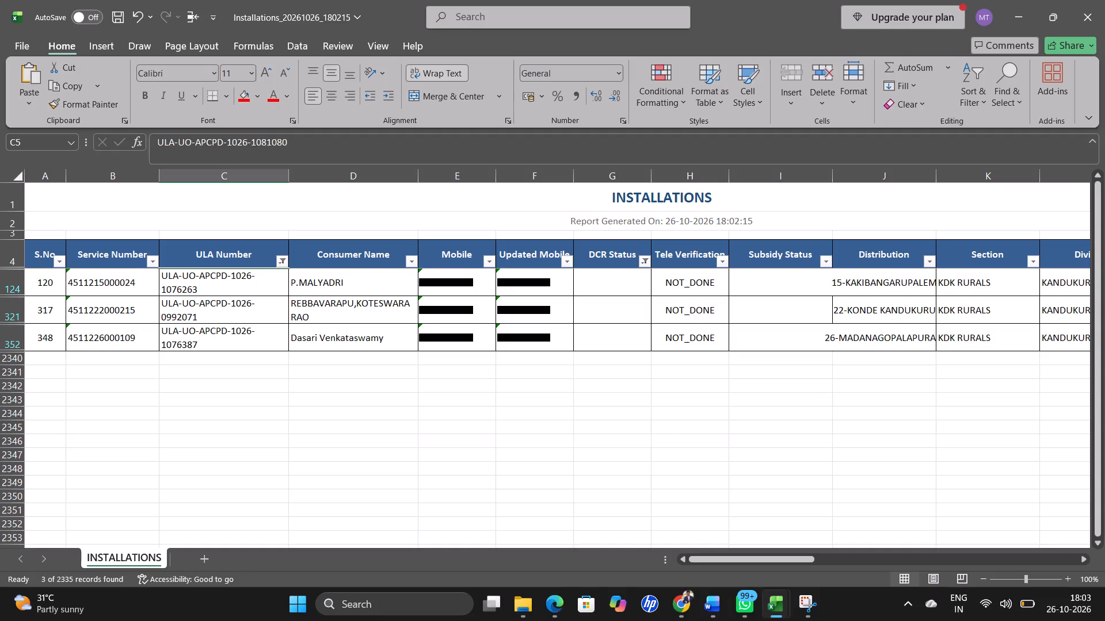
{"action": "left_click", "coordinate": [125, 293]}
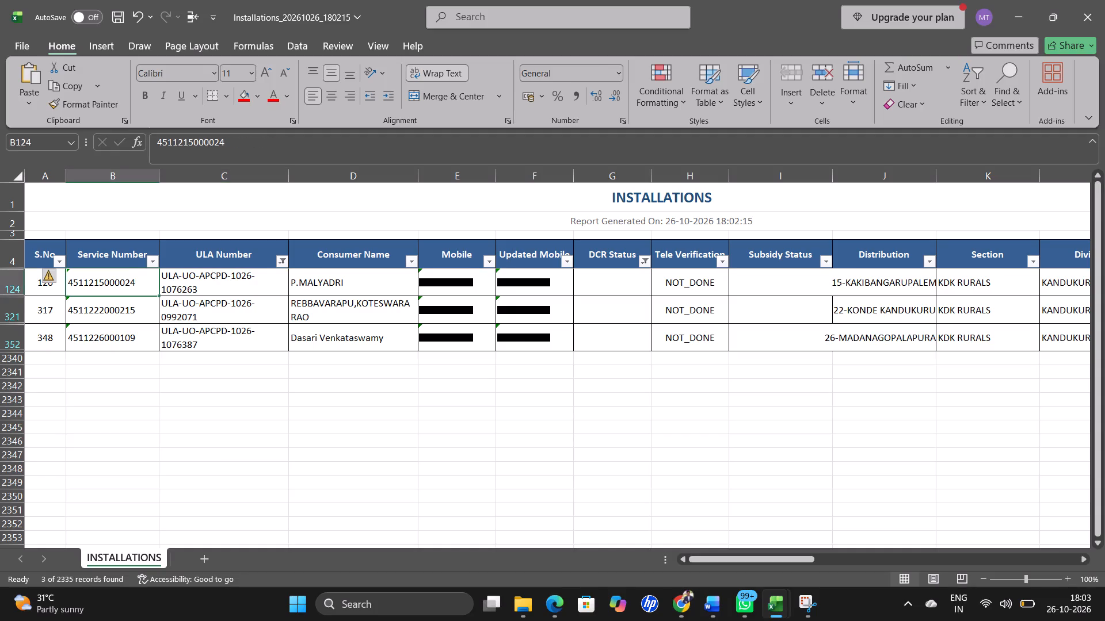
{"action": "left_click", "coordinate": [128, 317]}
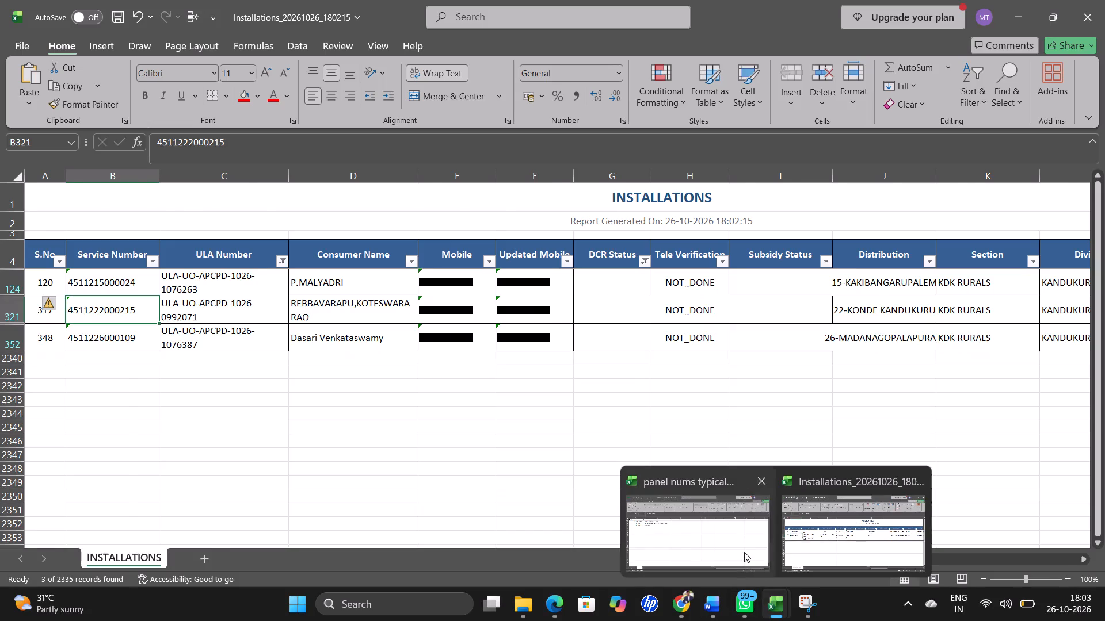
{"action": "left_click", "coordinate": [744, 552]}
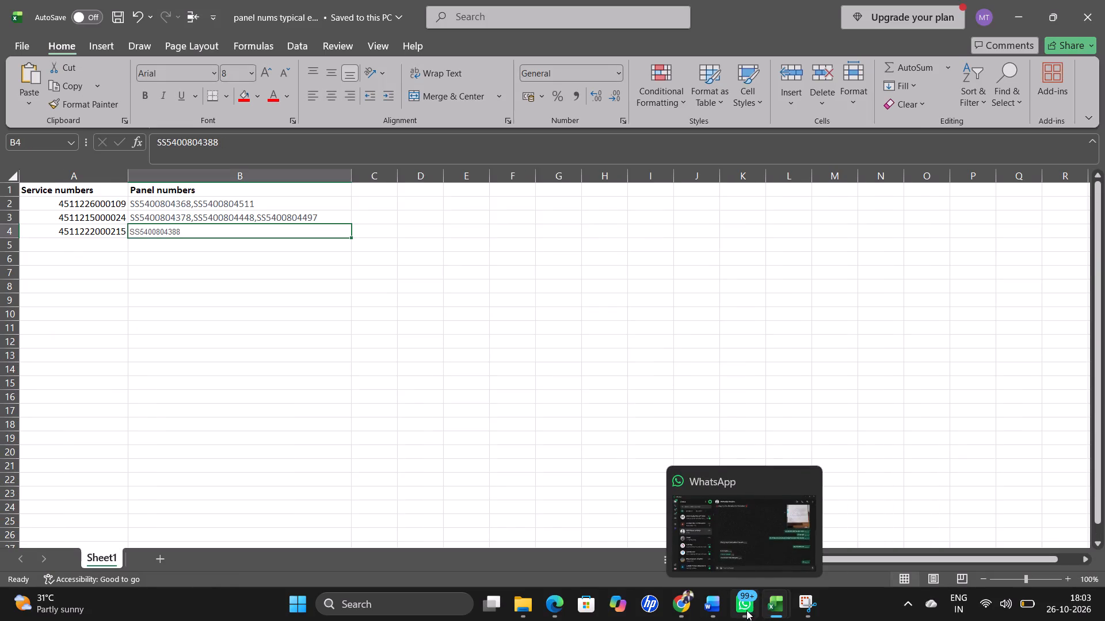
{"action": "left_click", "coordinate": [735, 568]}
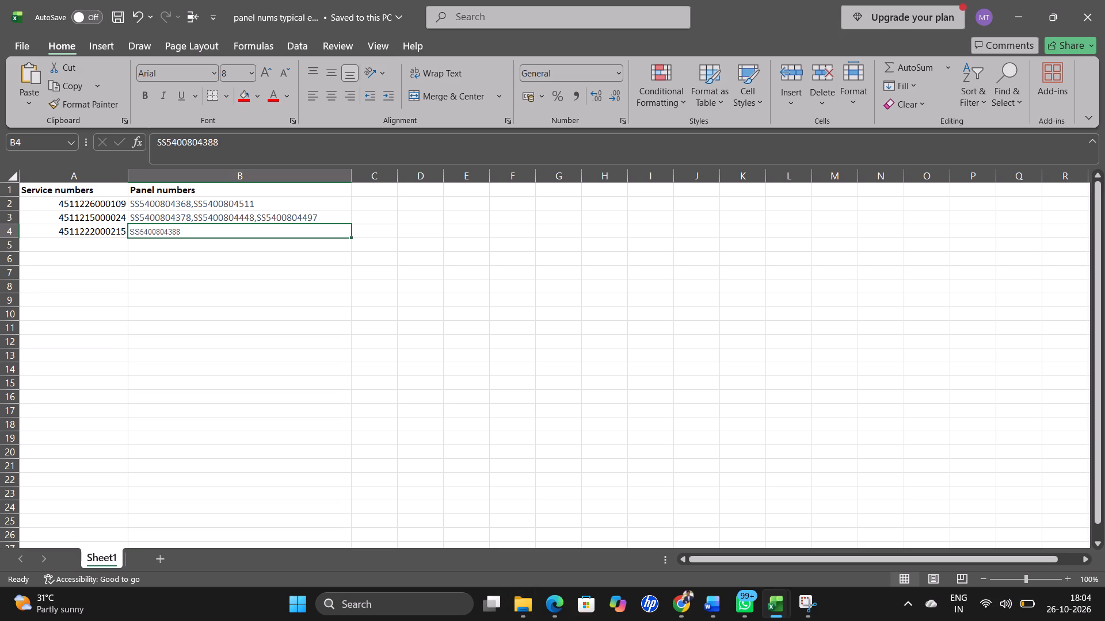
Save and close the panel nums typical error workbook.
{"action": "left_click", "coordinate": [119, 18]}
{"action": "left_click", "coordinate": [117, 21]}
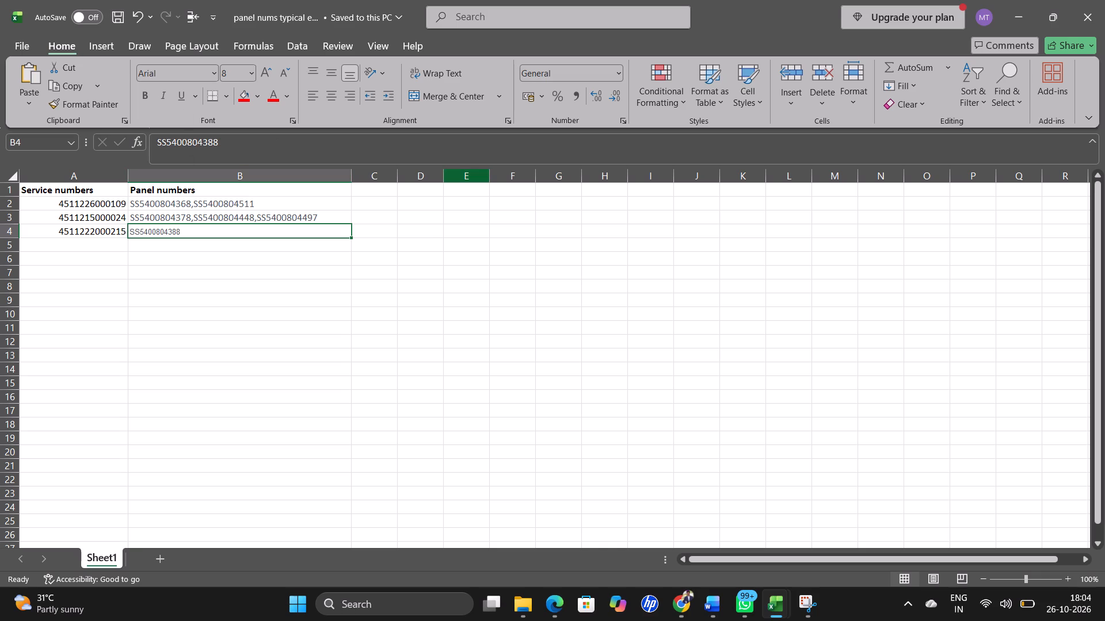
{"action": "left_click", "coordinate": [1022, 9]}
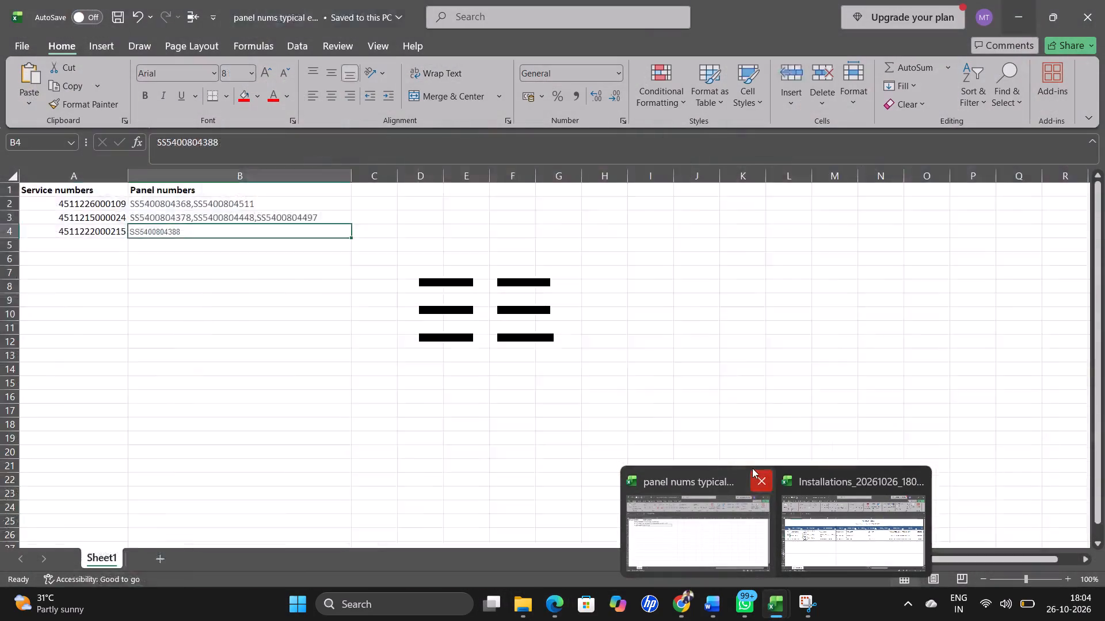
{"action": "left_click", "coordinate": [759, 478]}
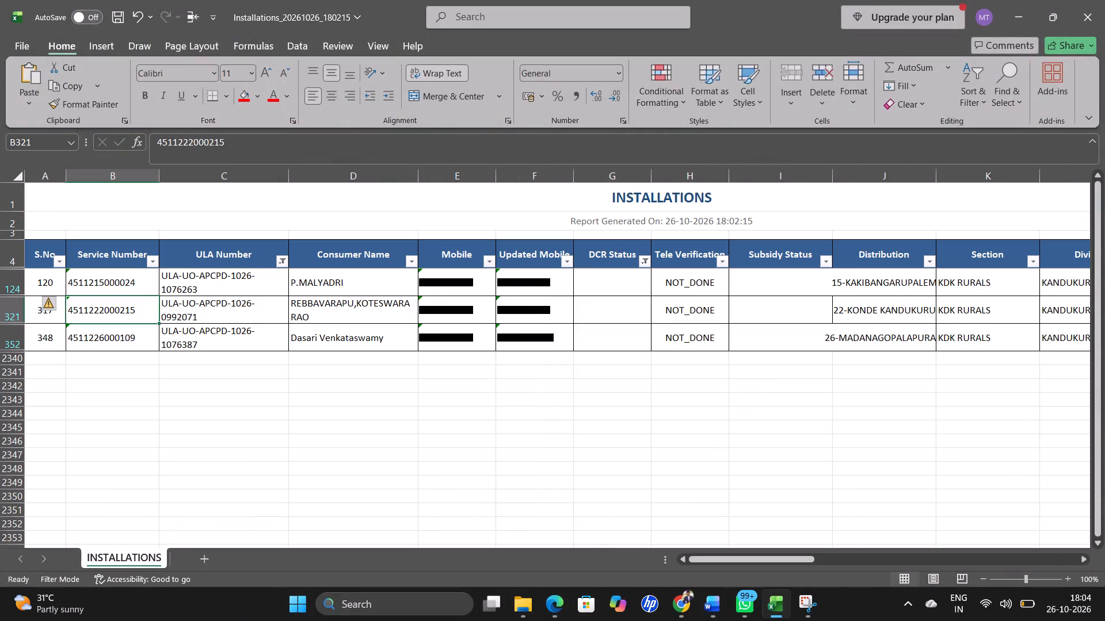
Reopen the panel nums typical error workbook from the Downloads folder.
{"action": "left_click", "coordinate": [529, 609]}
{"action": "left_click", "coordinate": [422, 533]}
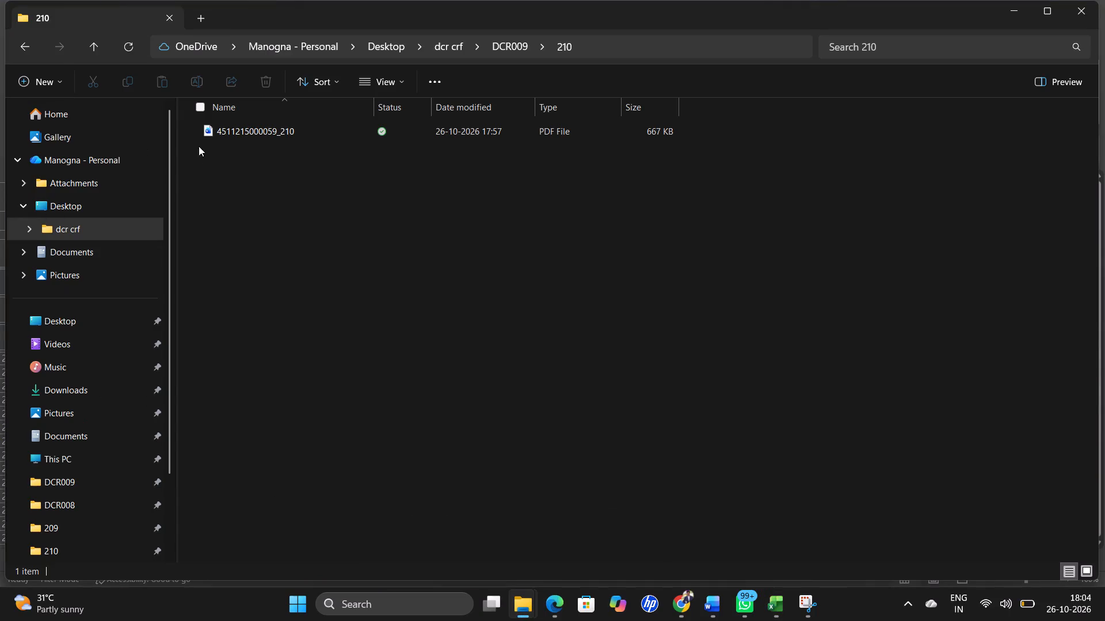
{"action": "left_click", "coordinate": [18, 43]}
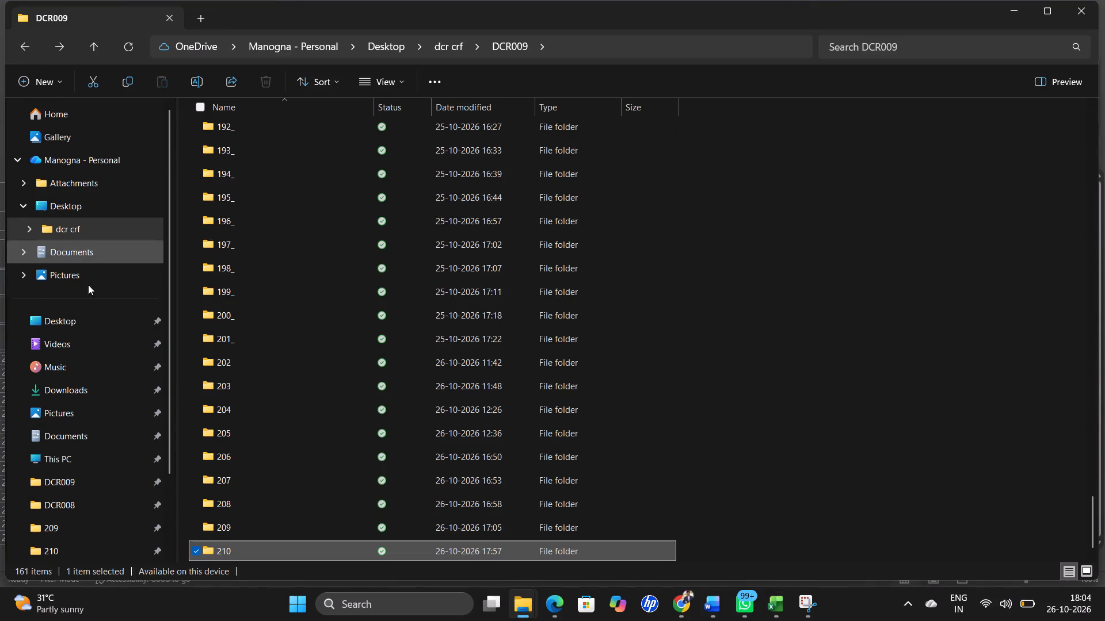
{"action": "left_click", "coordinate": [81, 386]}
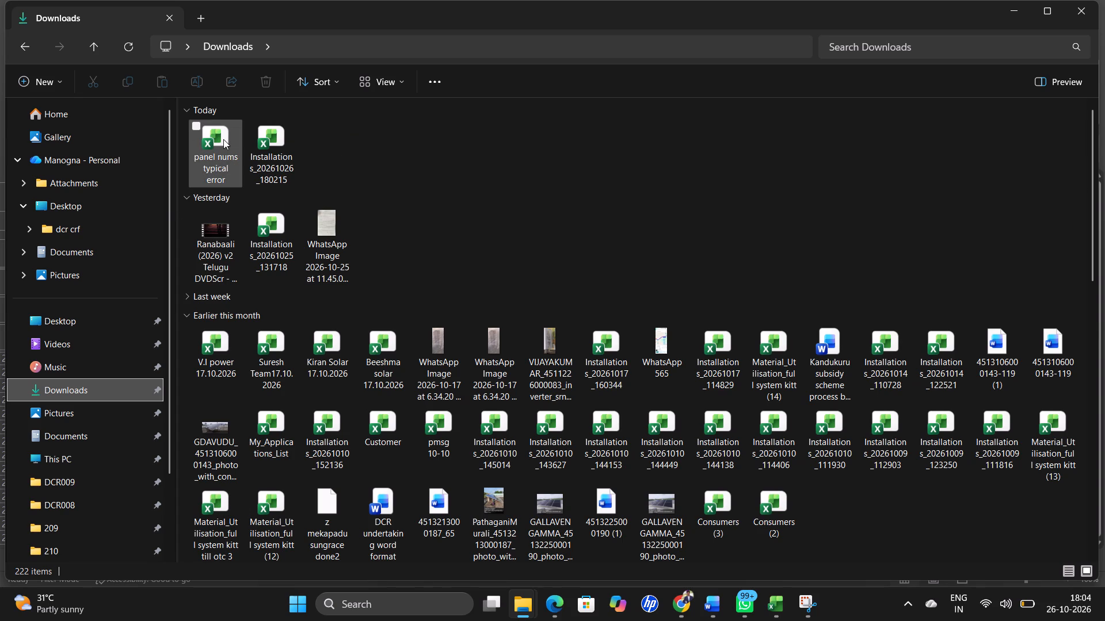
{"action": "double_click", "coordinate": [223, 139]}
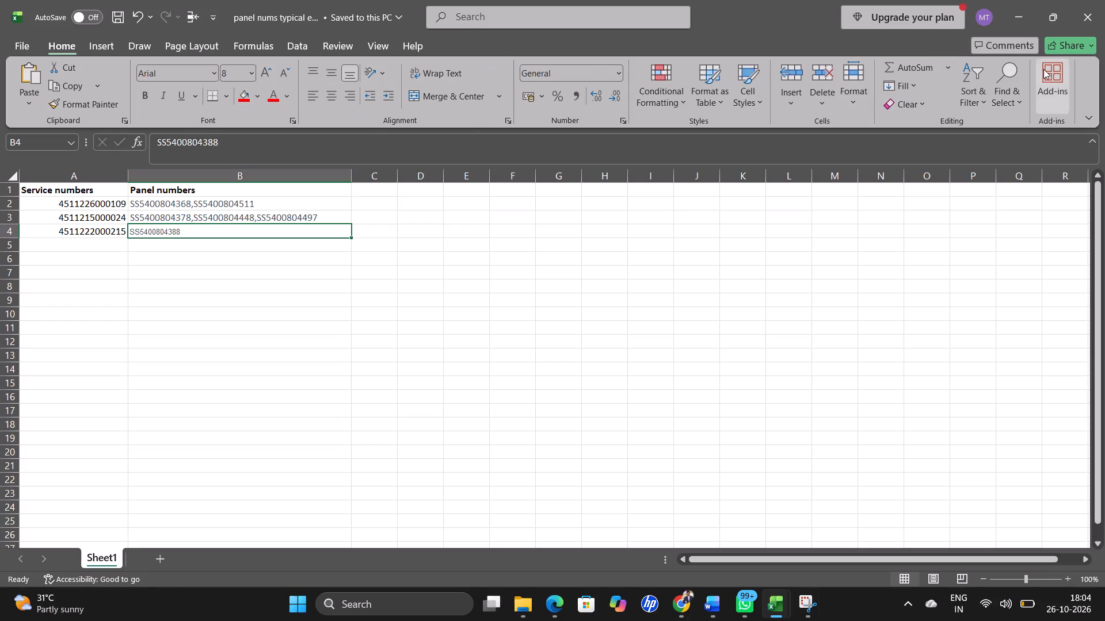
Minimize the open workbook and copy the panel nums typical error file from the Downloads folder.
{"action": "left_click", "coordinate": [1015, 18]}
{"action": "left_click", "coordinate": [1010, 8]}
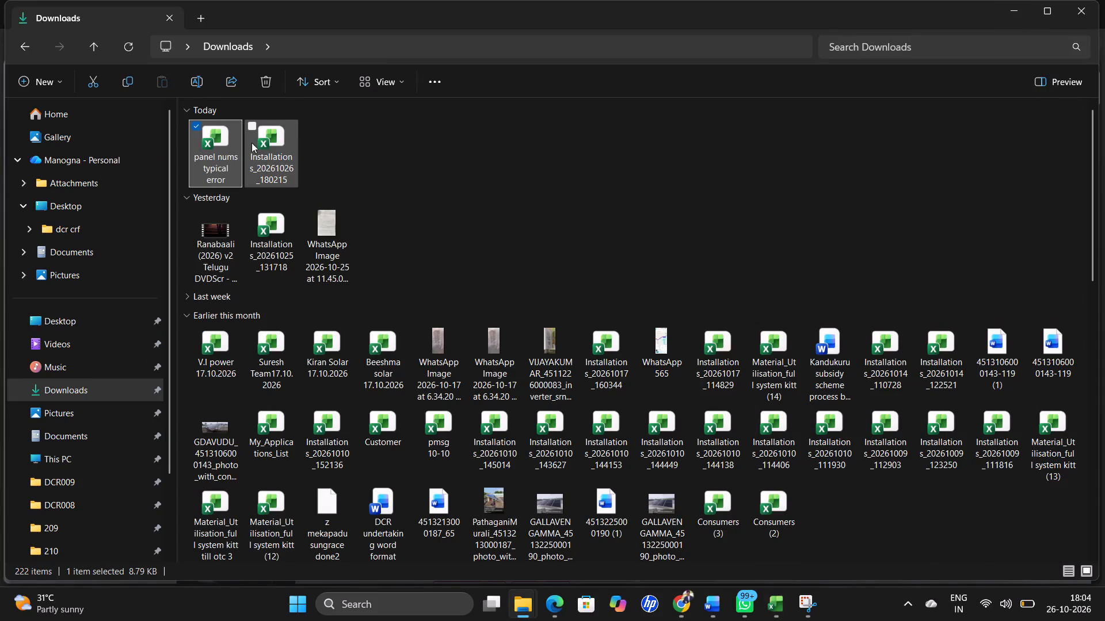
{"action": "left_click", "coordinate": [220, 134]}
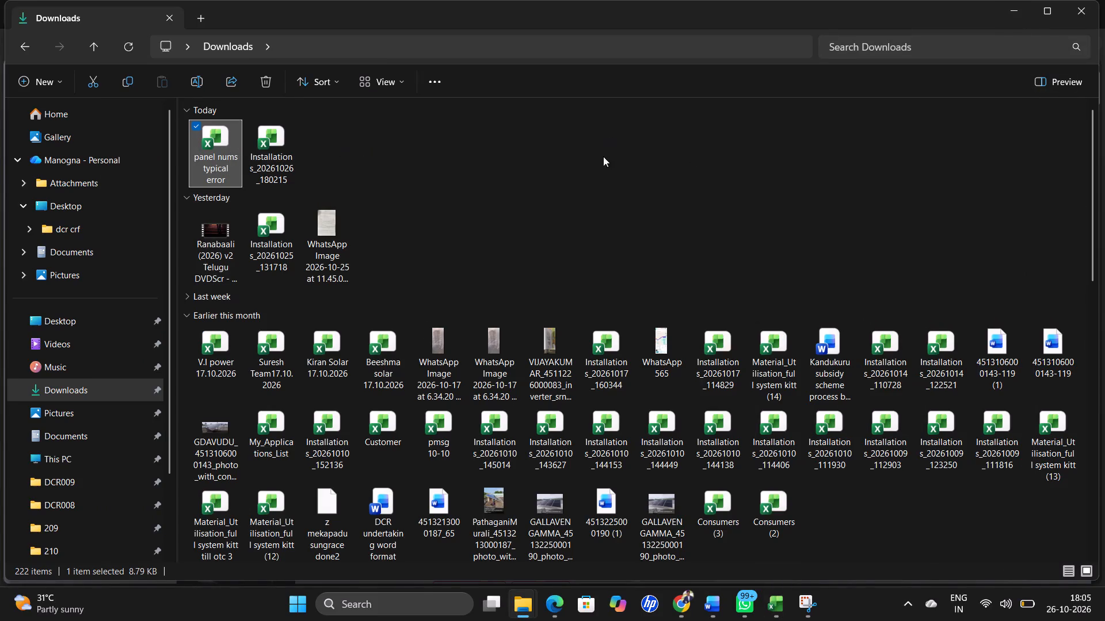
{"action": "left_click", "coordinate": [128, 82]}
{"action": "left_click", "coordinate": [222, 147]}
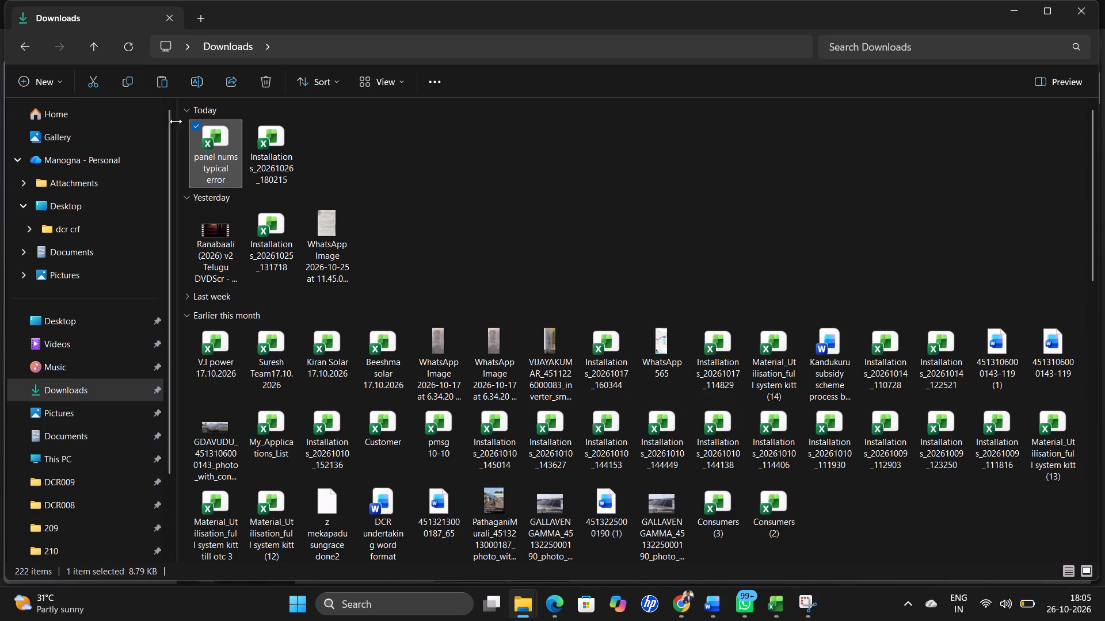
{"action": "triple_click", "coordinate": [134, 84]}
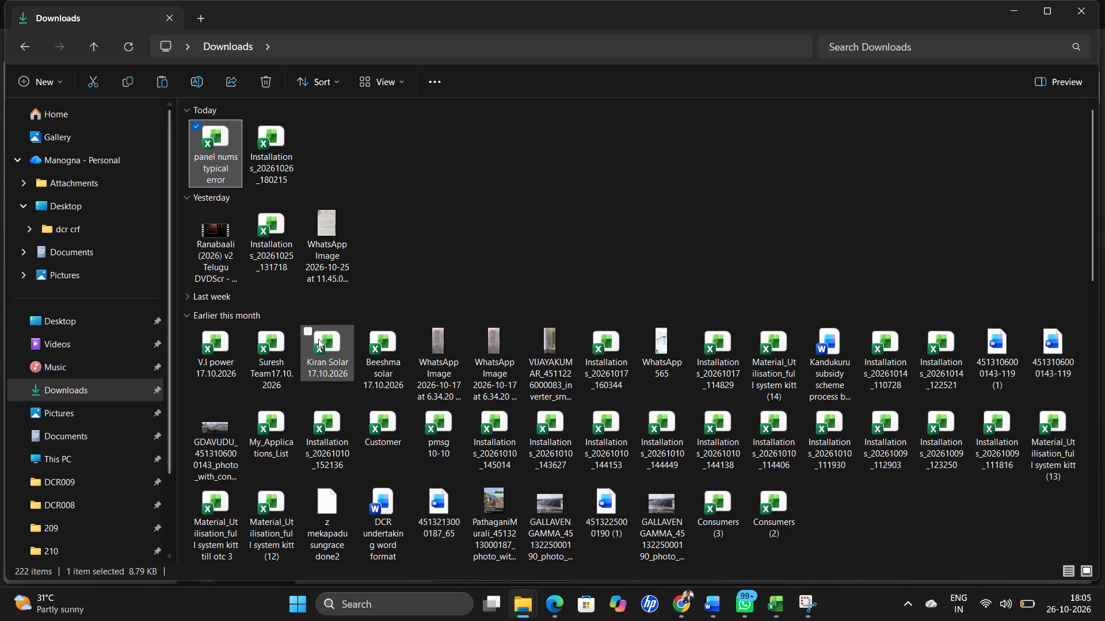
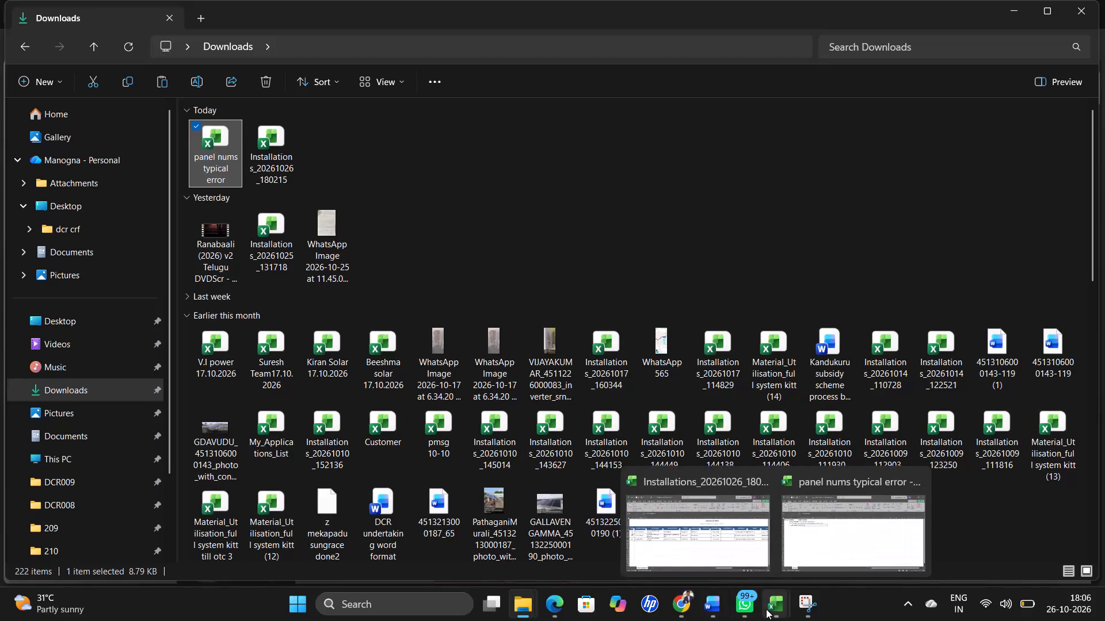
Minimise both Downloads folder windows and the SUNGRACE browser window, dismissing its Report Downloads dialog.
{"action": "left_click", "coordinate": [1019, 10]}
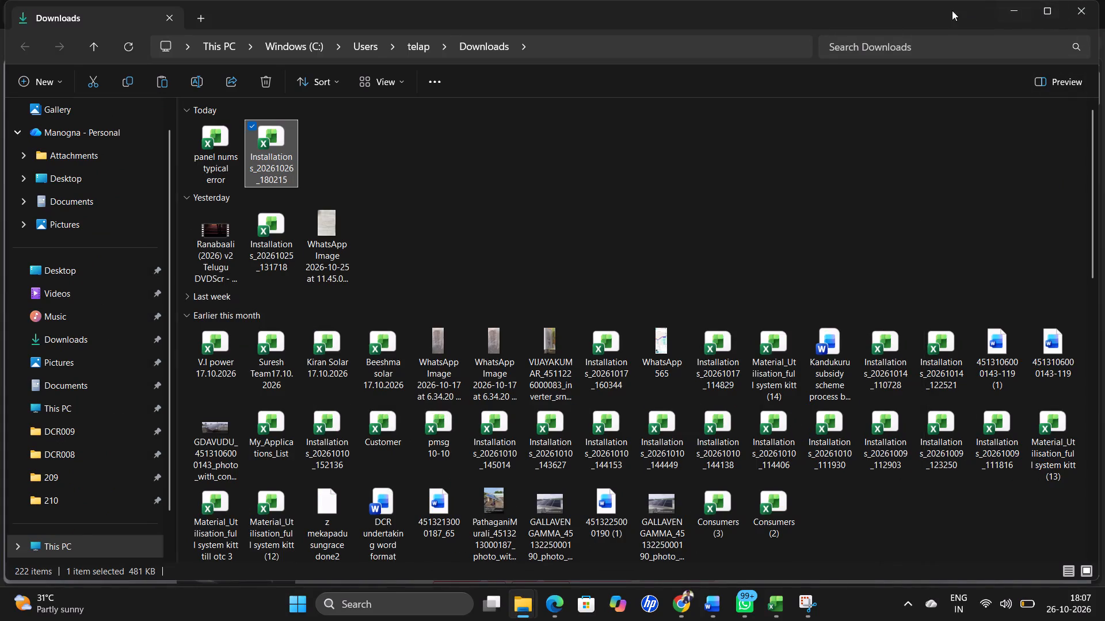
{"action": "left_click", "coordinate": [1019, 6]}
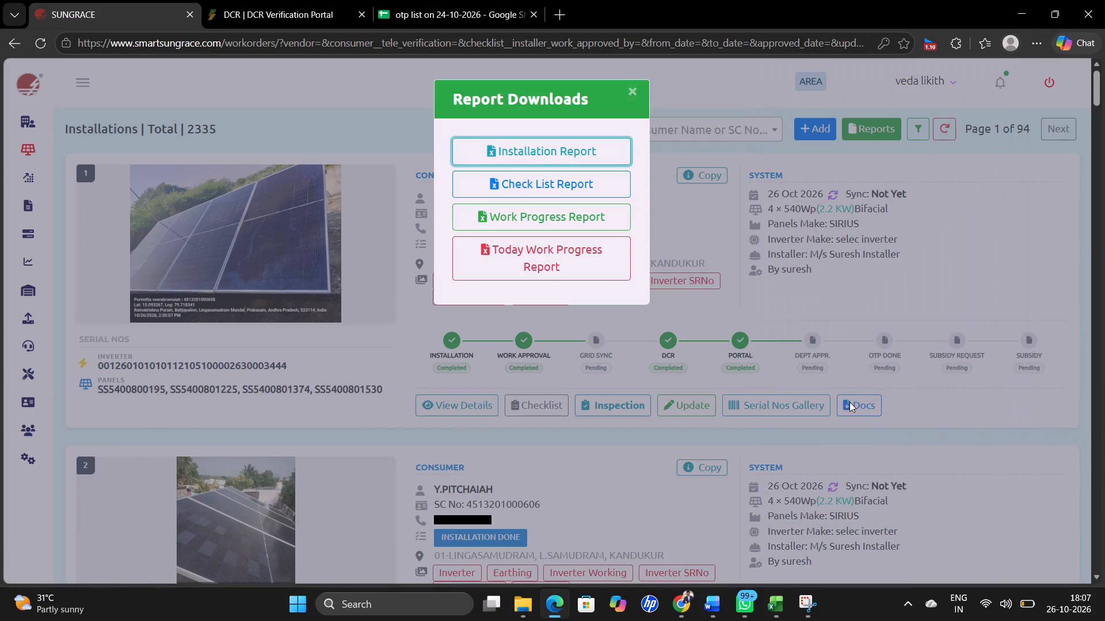
{"action": "left_click", "coordinate": [632, 87]}
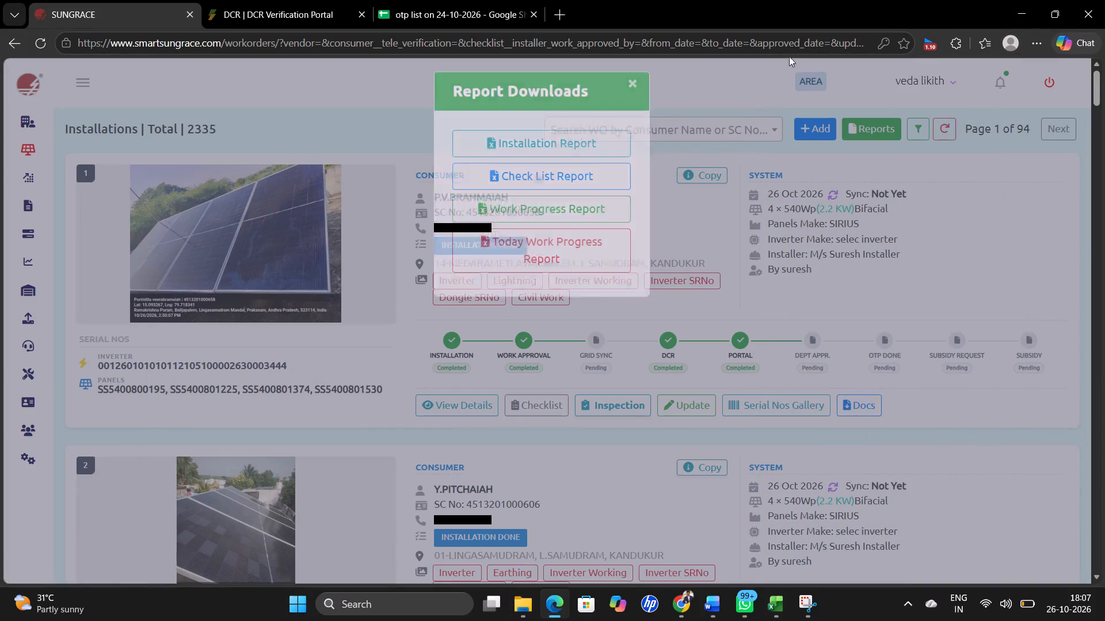
{"action": "left_click", "coordinate": [1016, 10]}
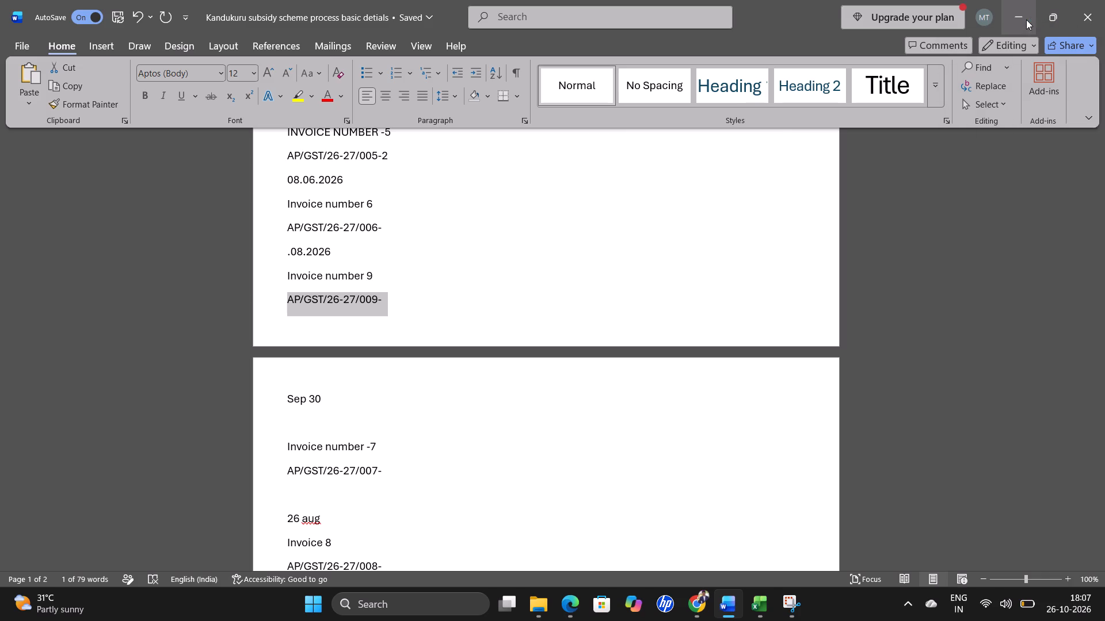
Minimize the Kandukuru subsidy scheme process document to reveal the desktop.
{"action": "left_click", "coordinate": [1026, 20]}
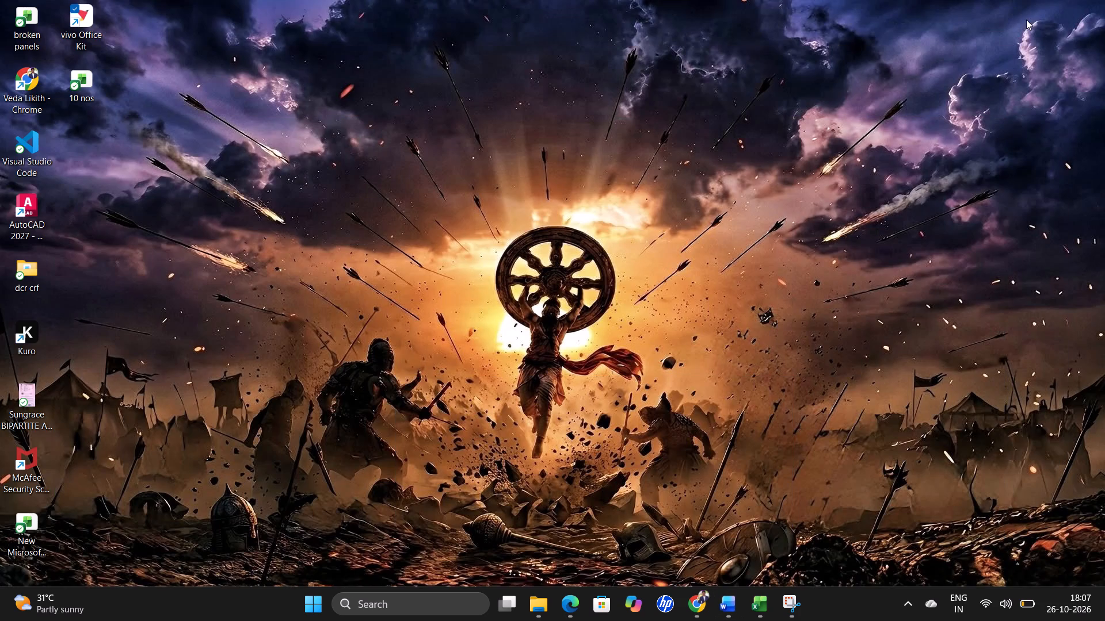
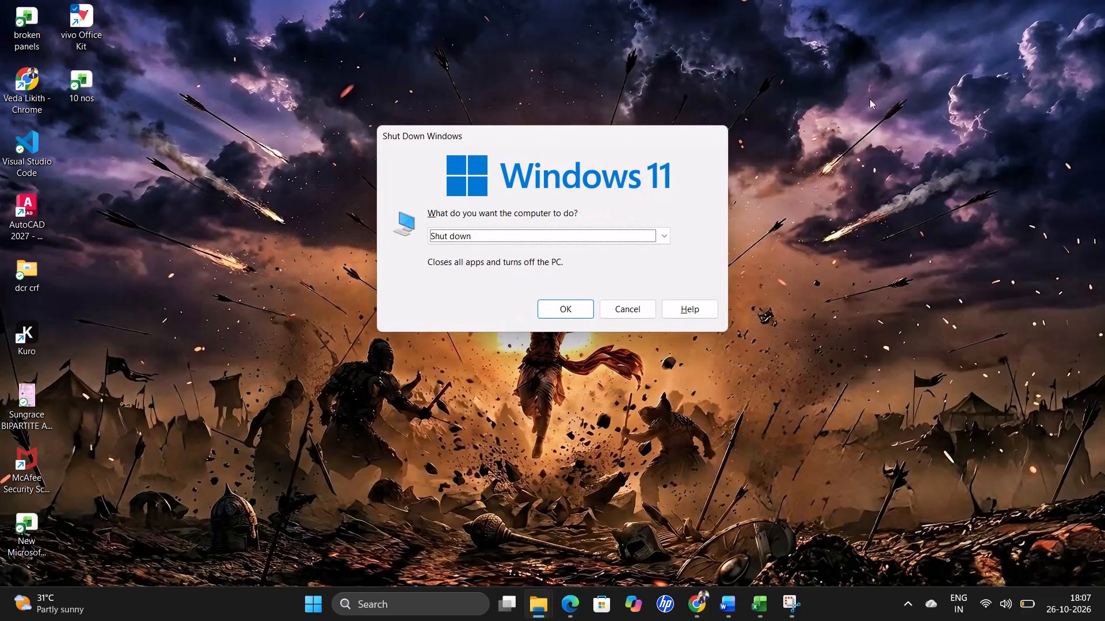
Put the computer into Sleep mode instead of shutting it down.
{"action": "left_click", "coordinate": [663, 233]}
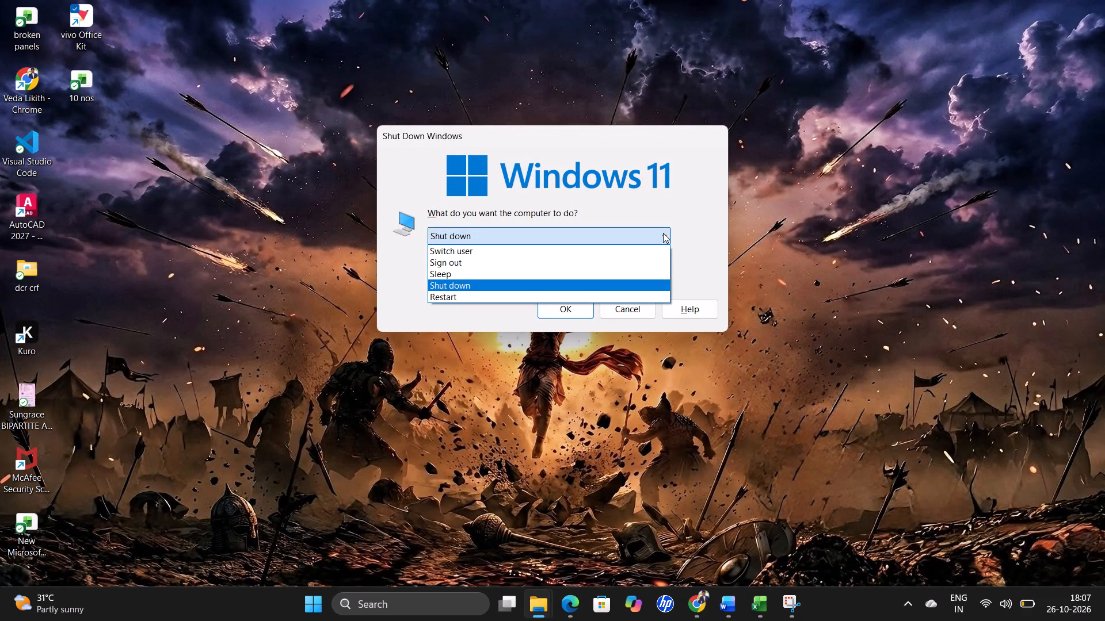
{"action": "left_click", "coordinate": [552, 278]}
{"action": "key", "text": "Return"}
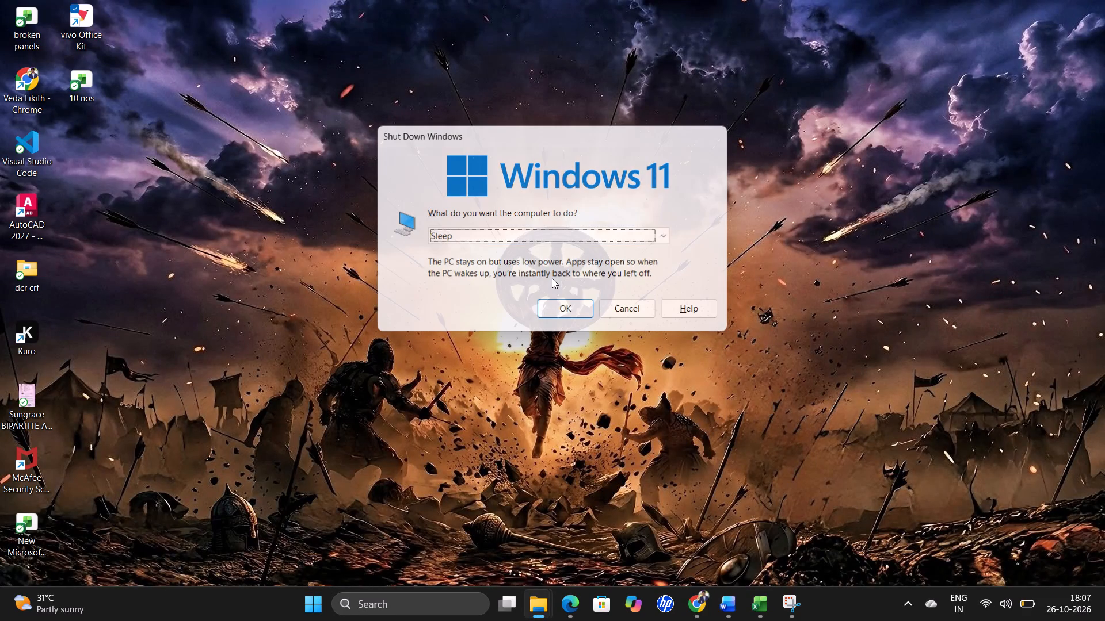